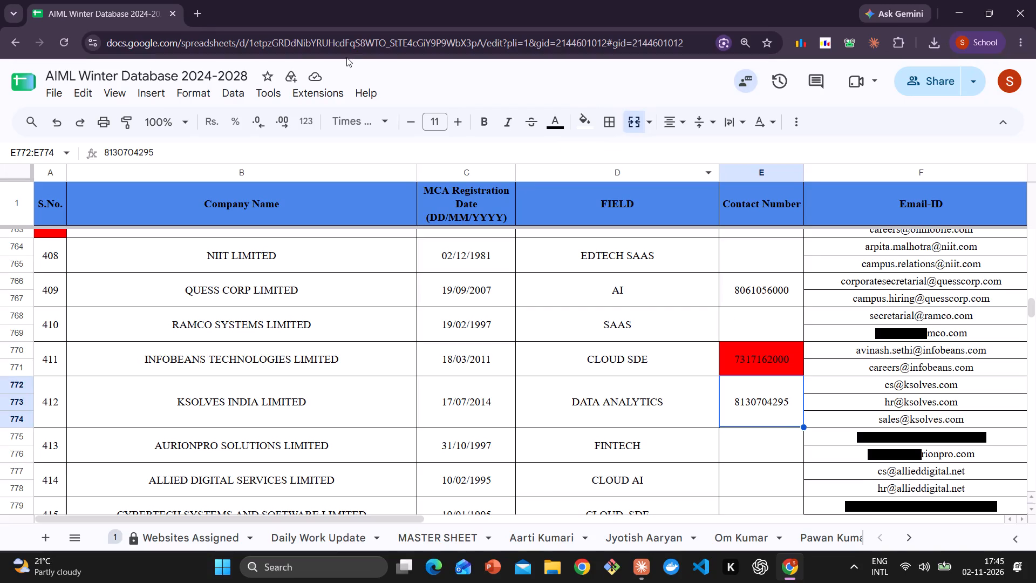
Fill the Contact Number cell of KSOLVES INDIA LIMITED with red.
left_click(581, 128)
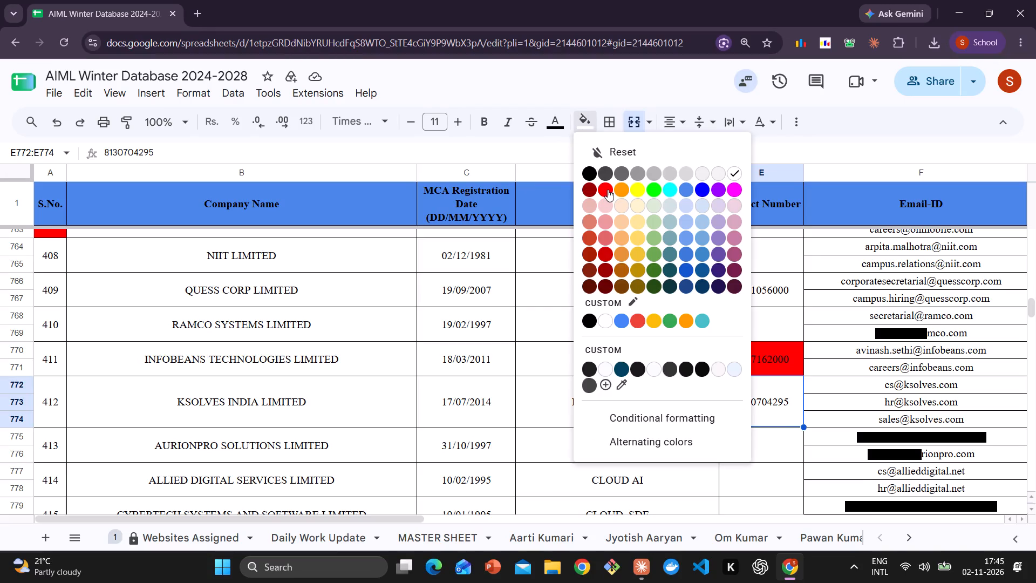
left_click(608, 189)
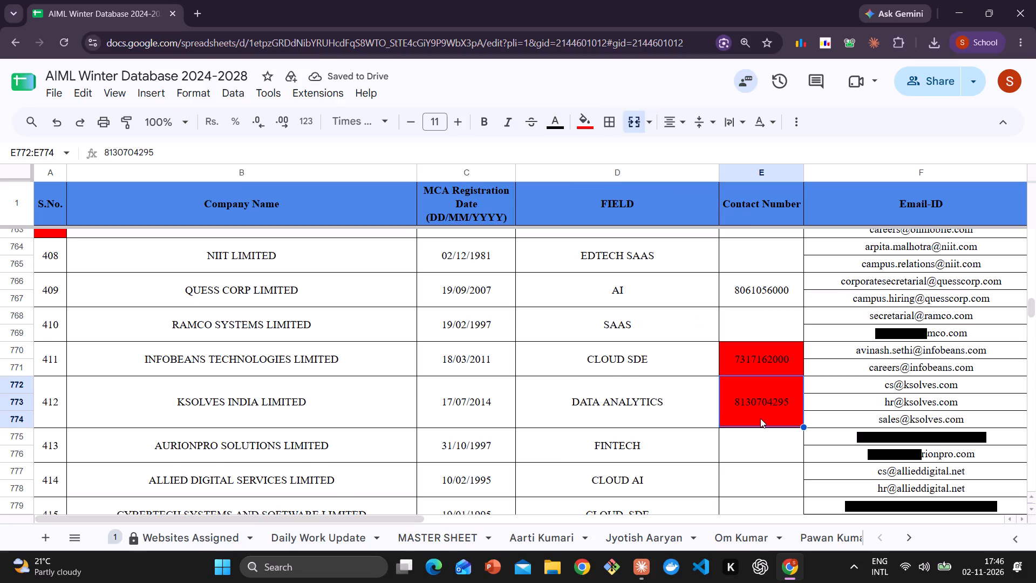
Select the Contact Number cell of AION-TECH SOLUTIONS LIMITED, serial number 431.
scroll(754, 438, "down", 3)
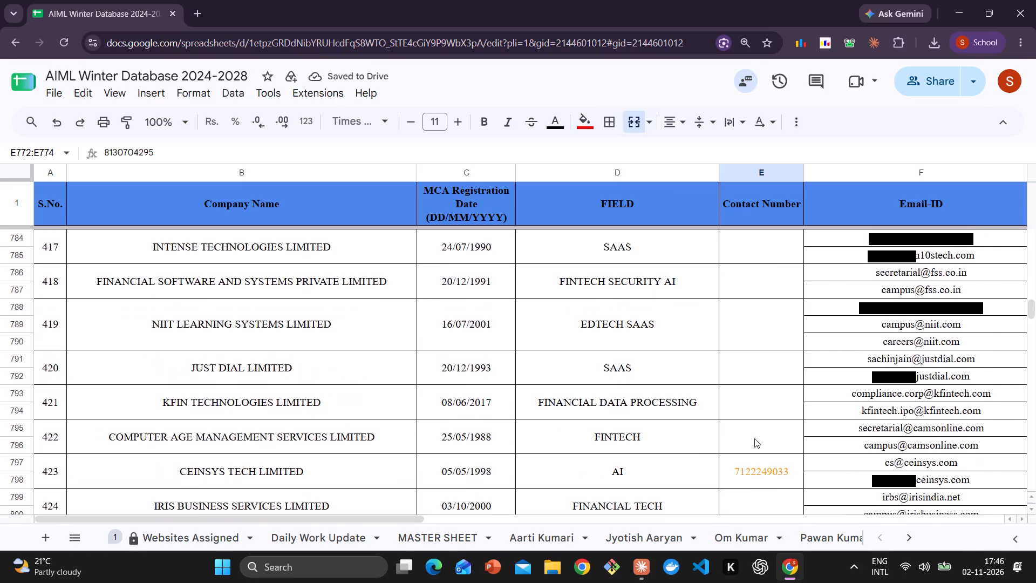
scroll(754, 438, "down", 4)
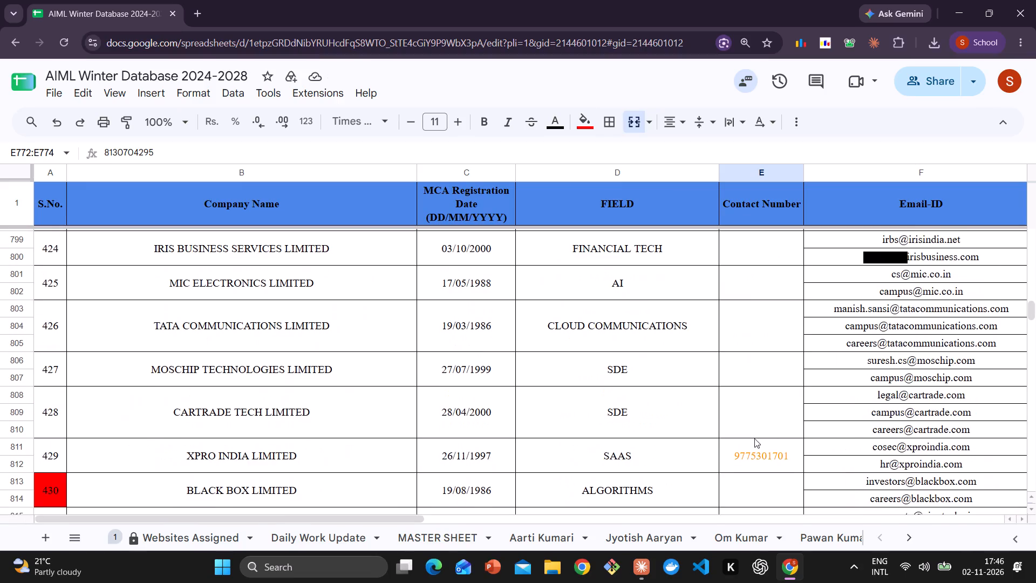
scroll(754, 438, "down", 2)
left_click(754, 415)
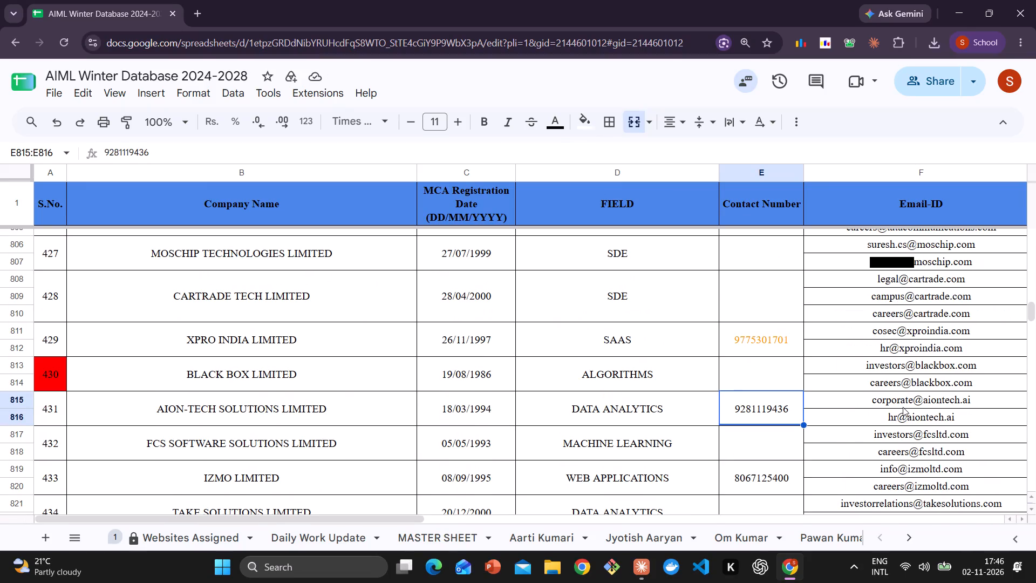
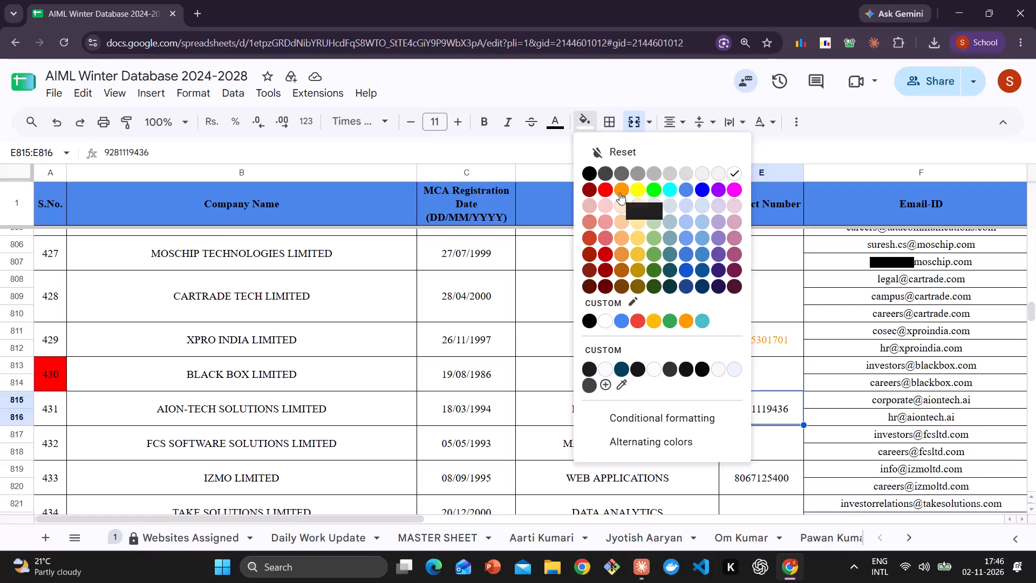
Fill the Contact Number cell of AION-TECH SOLUTIONS LIMITED with orange.
left_click(619, 193)
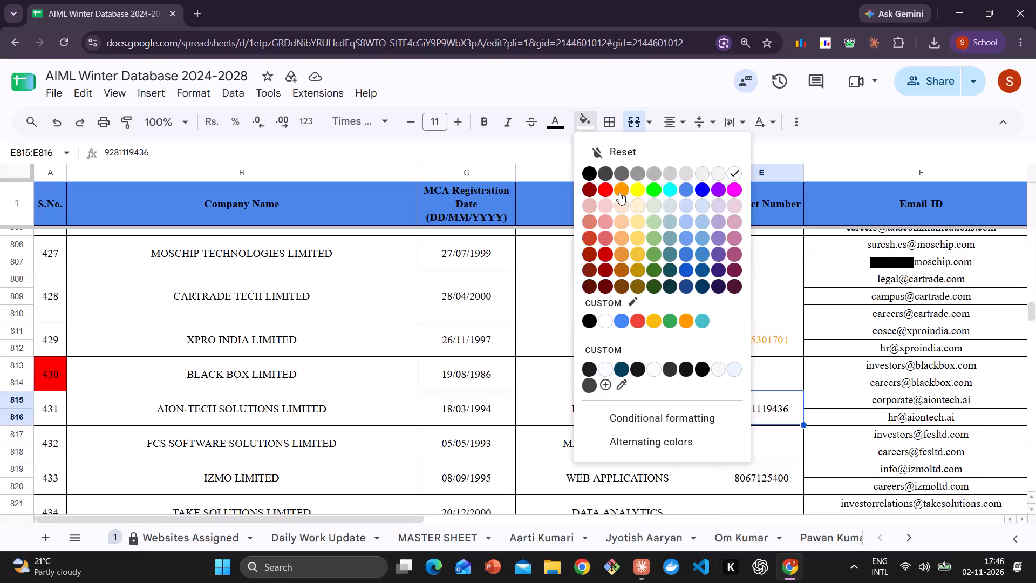
Fill the Contact Number cell of IZMO LIMITED, serial number 433, with orange.
left_click(764, 482)
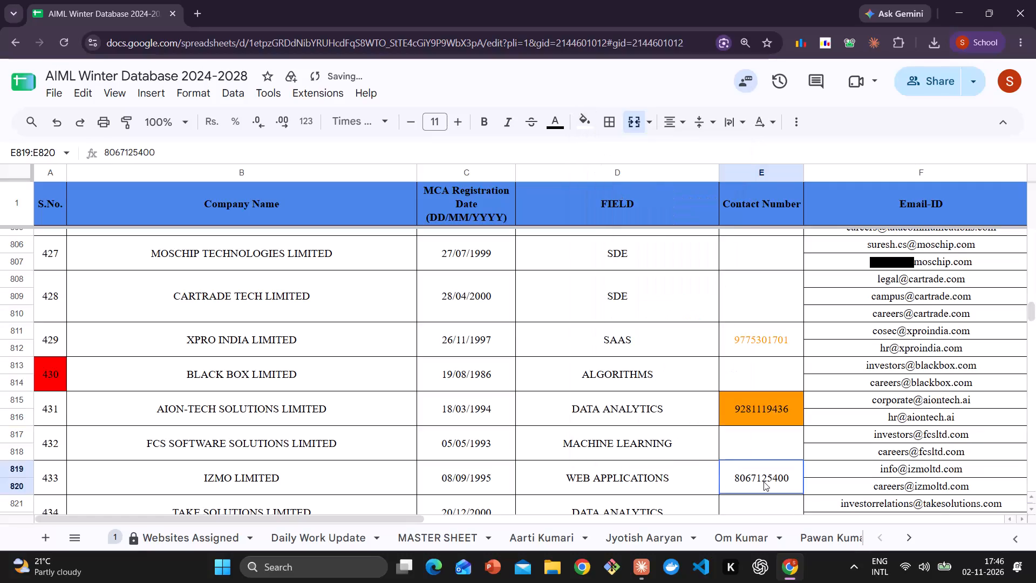
scroll(954, 391, "down", 2)
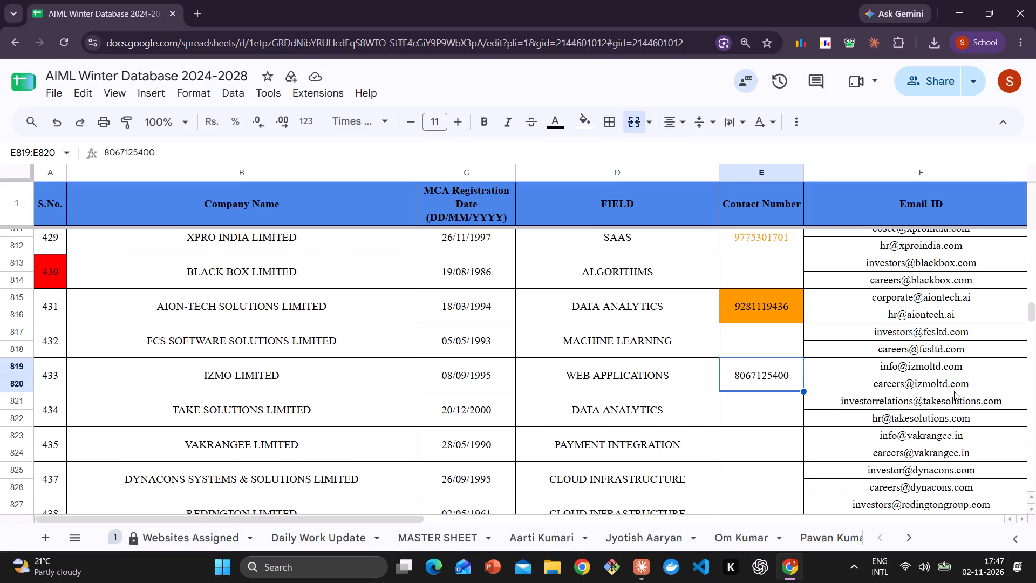
left_click(581, 133)
left_click(620, 187)
Select the Contact Number cell of MICROLAND LIMITED, serial number 441.
scroll(720, 424, "down", 2)
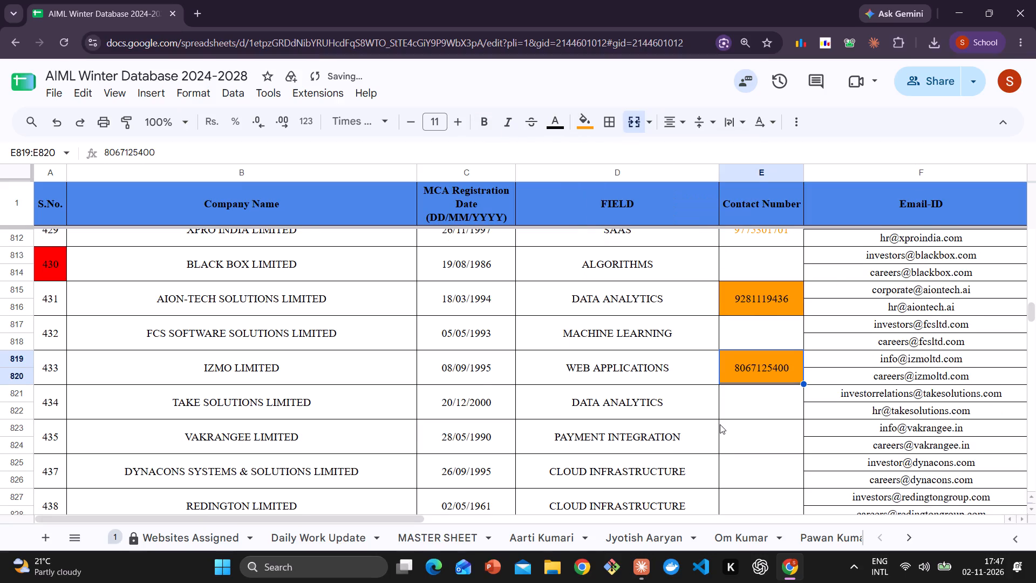
scroll(720, 424, "down", 2)
left_click(759, 409)
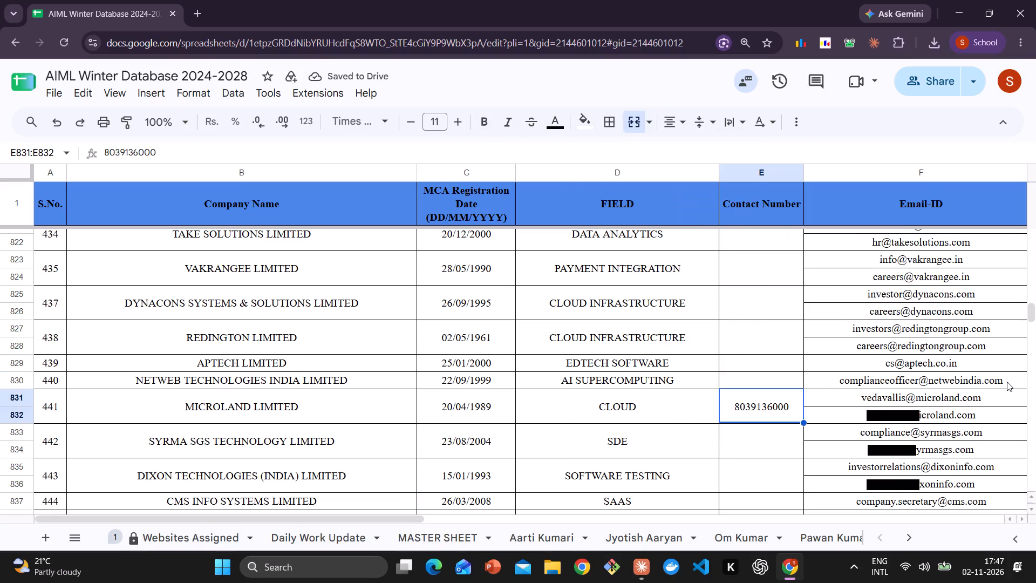
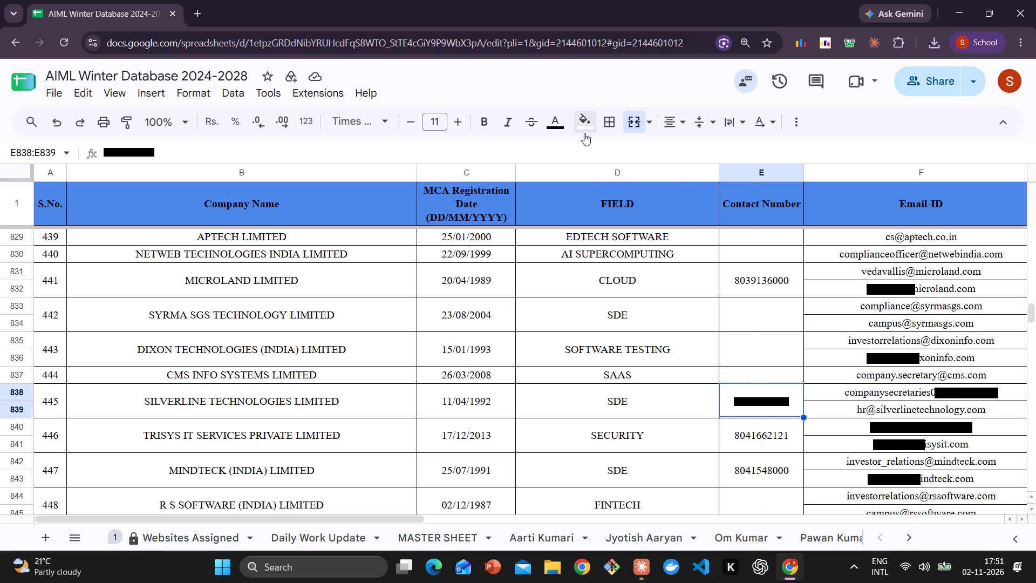
Fill the Contact Number cell of SILVERLINE TECHNOLOGIES LIMITED, serial number 445, with orange.
left_click(585, 128)
left_click(621, 188)
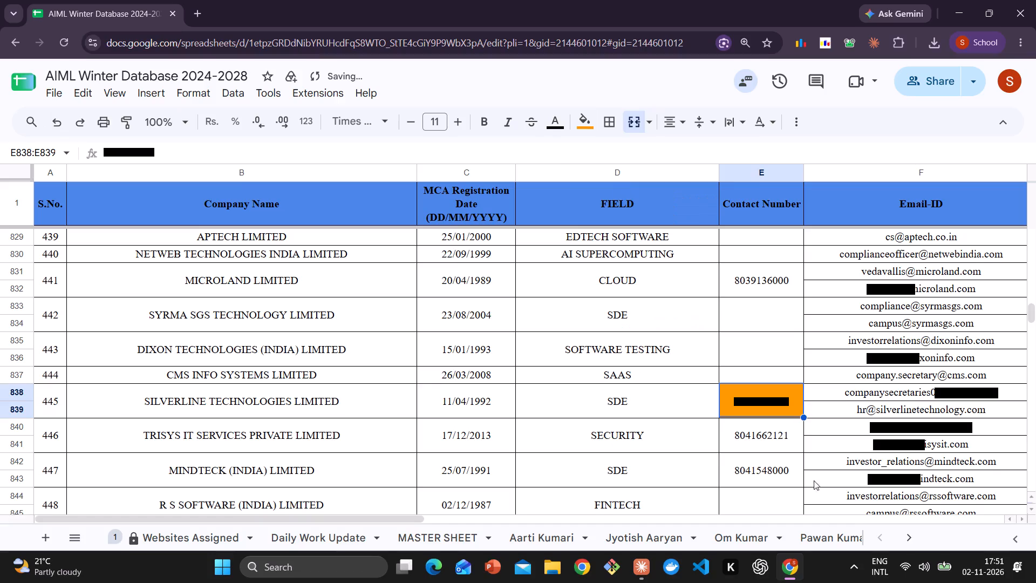
Select the Contact Number cell of TRISYS IT SERVICES PRIVATE LIMITED, serial number 446.
left_click(787, 435)
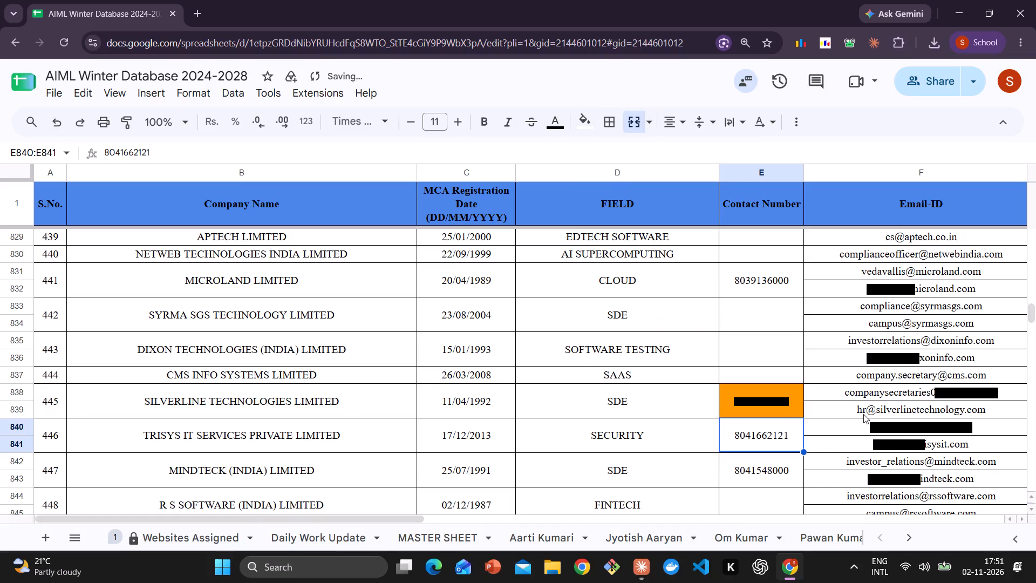
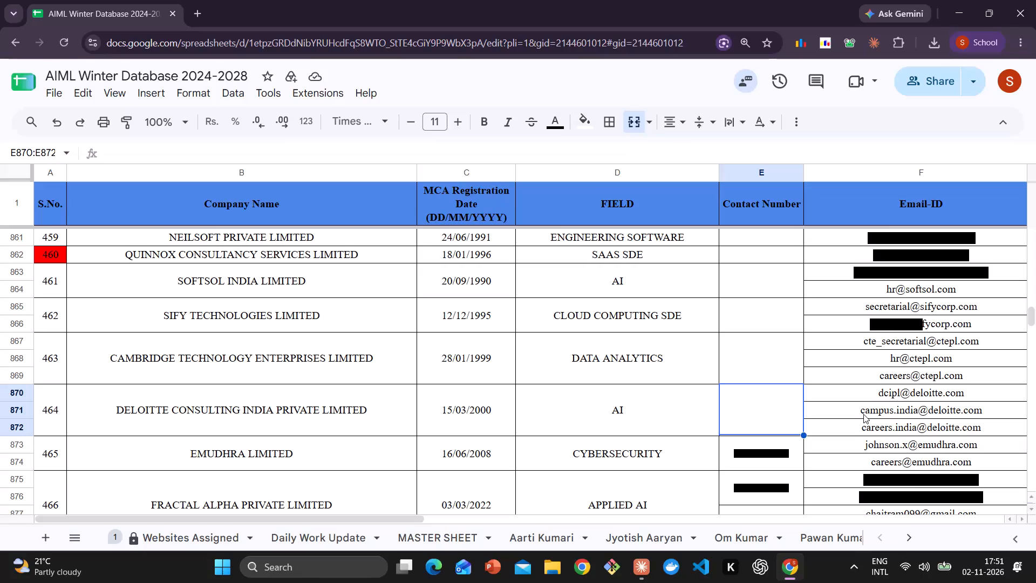
Go back to the Contact Number cells of TRISYS IT SERVICES PRIVATE LIMITED and MINDTECK (INDIA) LIMITED, selecting each one to check it.
scroll(835, 440, "up", 1)
scroll(835, 440, "right", 1)
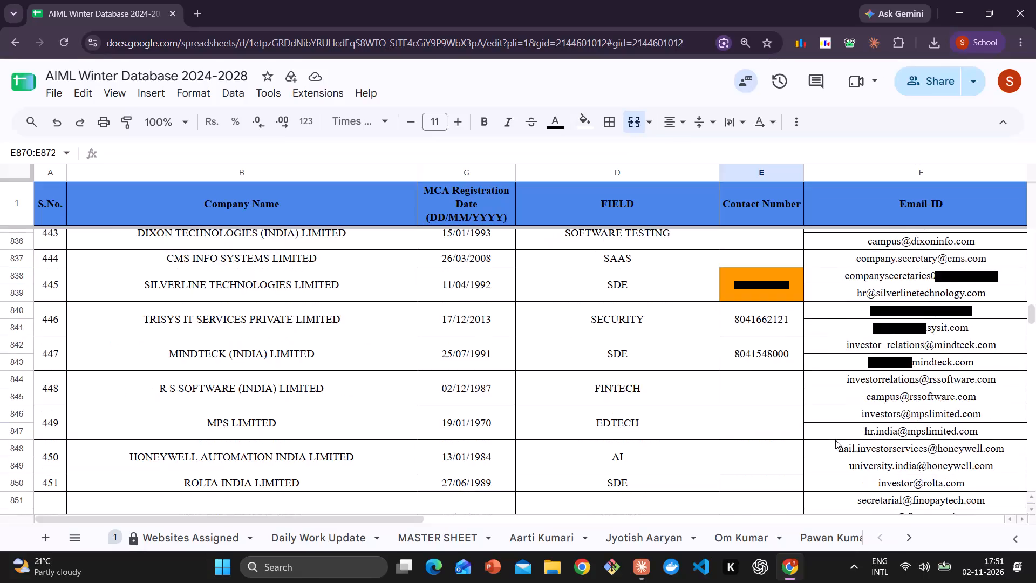
scroll(835, 440, "right", 1)
left_click(786, 355)
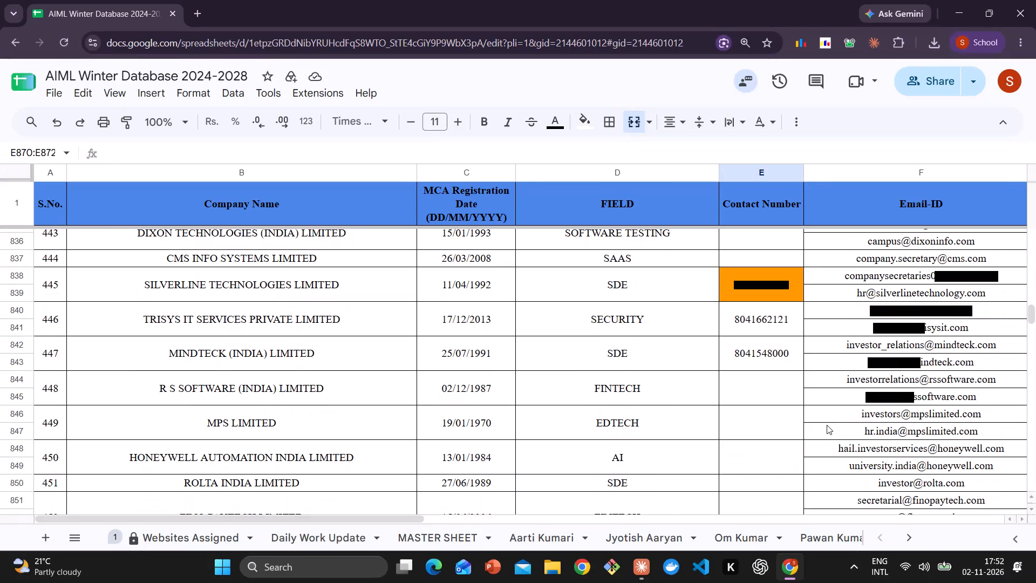
left_click(785, 329)
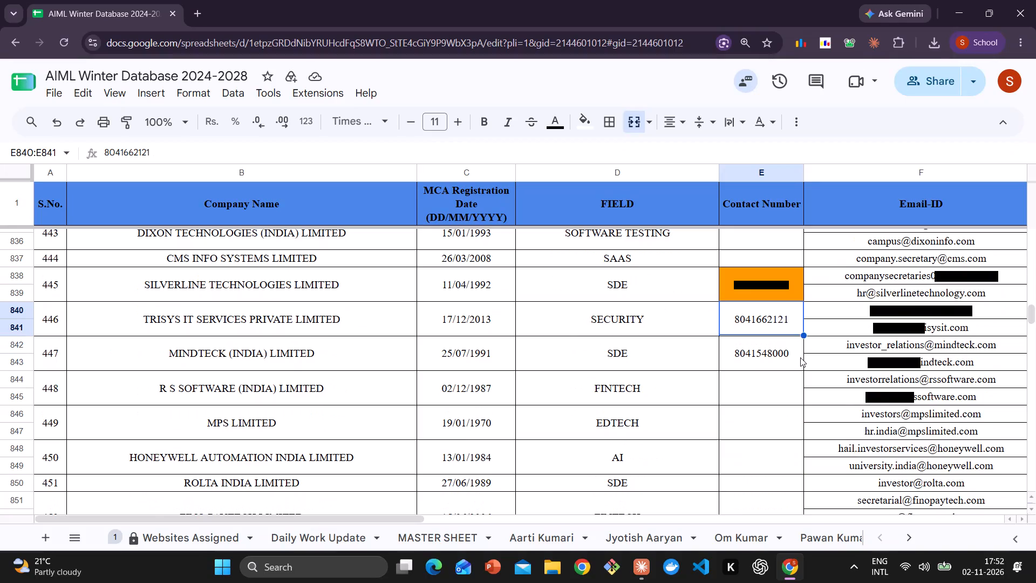
key("Down")
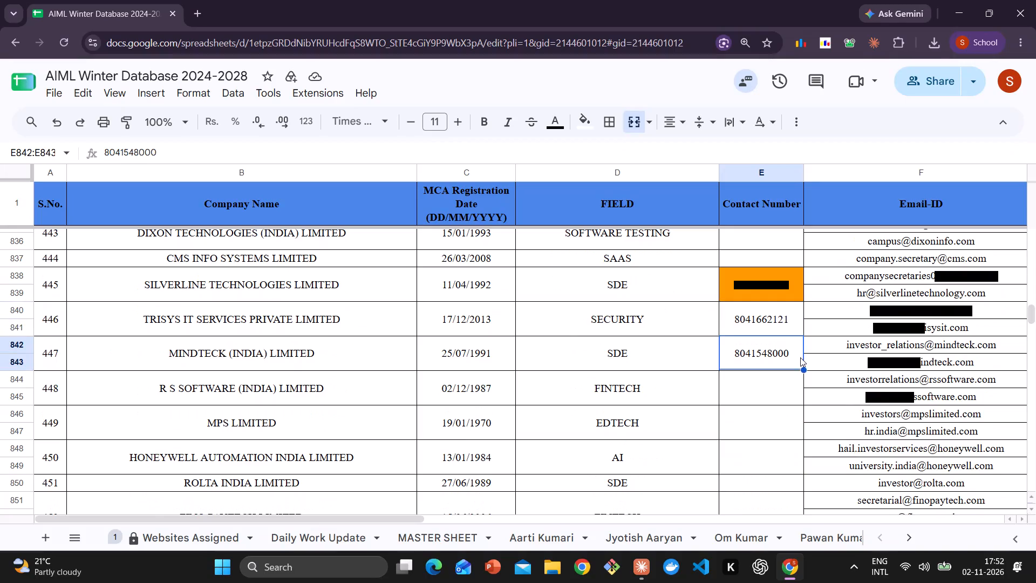
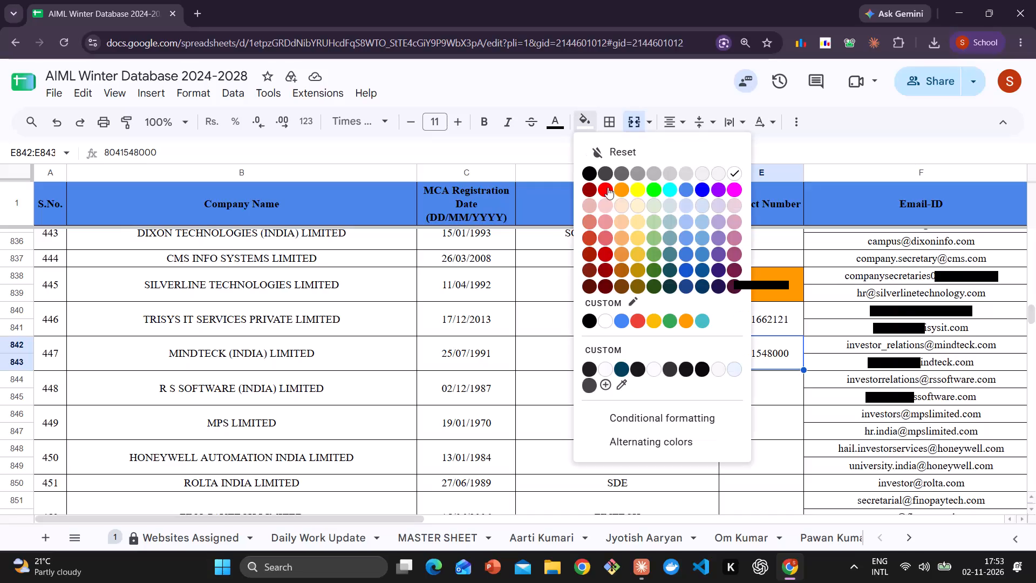
Fill the Contact Number cell of MINDTECK (INDIA) LIMITED with orange.
left_click(621, 189)
Select the Contact Number cell of EMUDHRA LIMITED, further down the company list, to check its number.
scroll(753, 404, "down", 1)
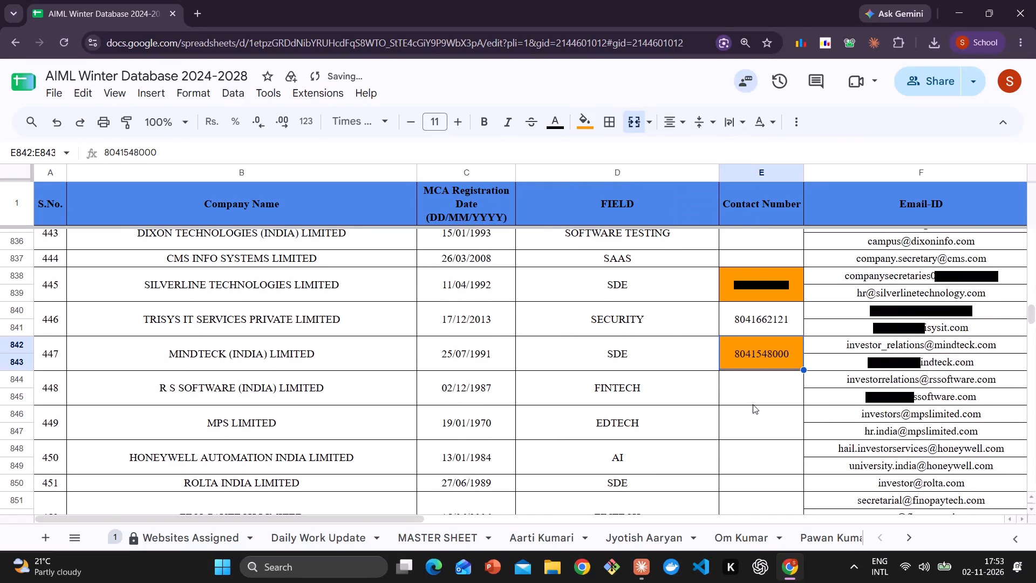
scroll(753, 404, "down", 7)
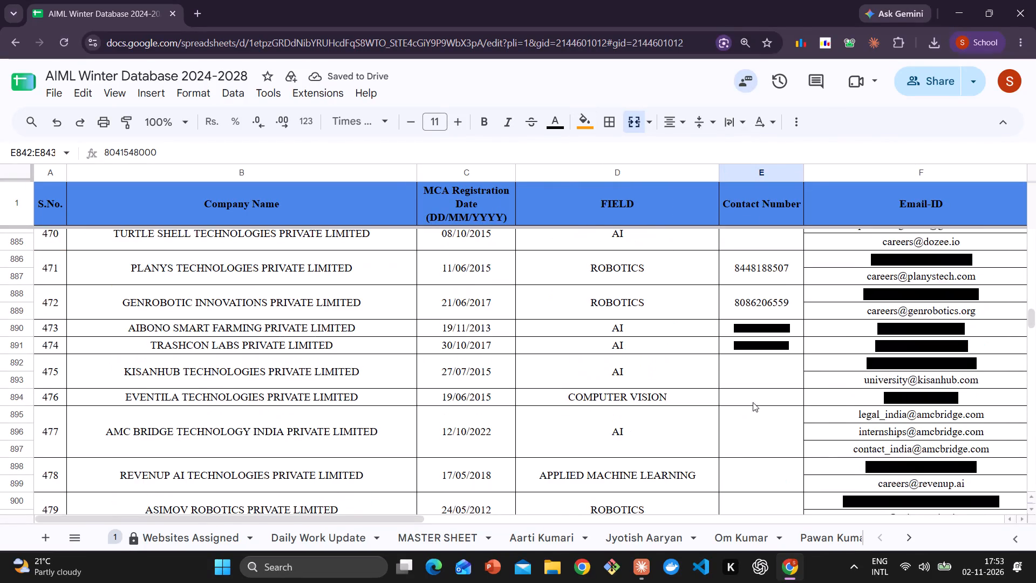
scroll(765, 296, "up", 3)
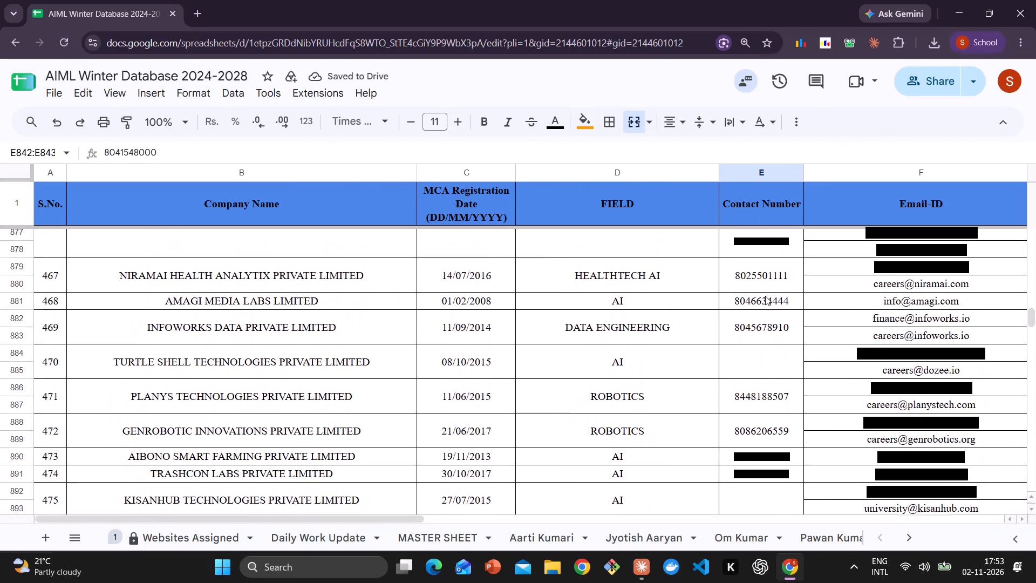
scroll(765, 296, "up", 3)
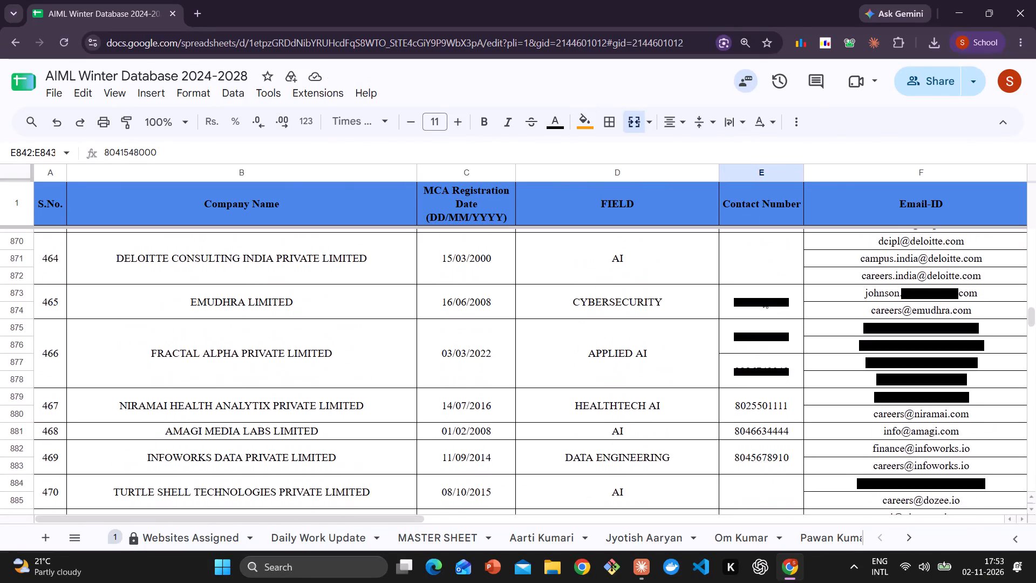
left_click(753, 314)
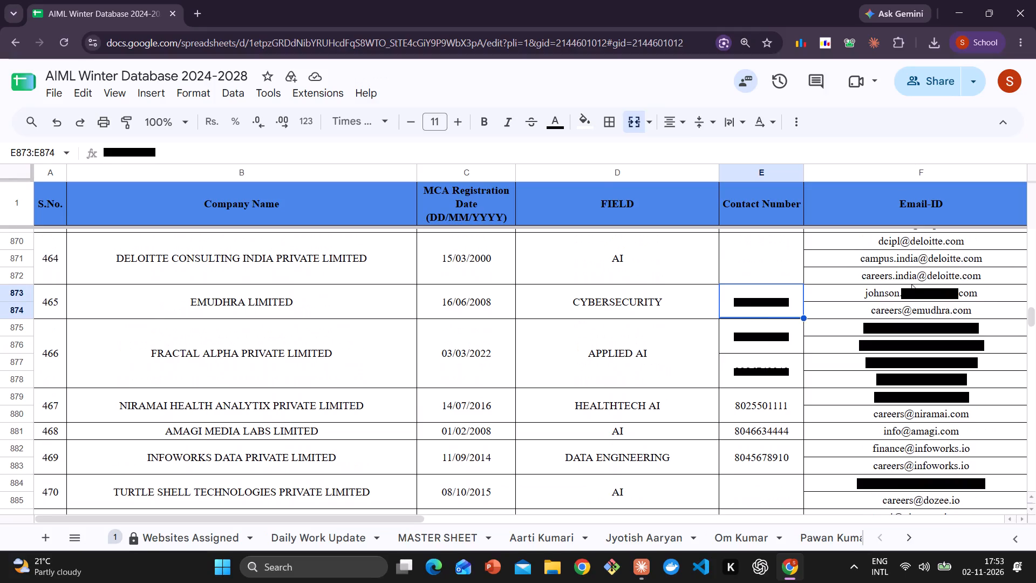
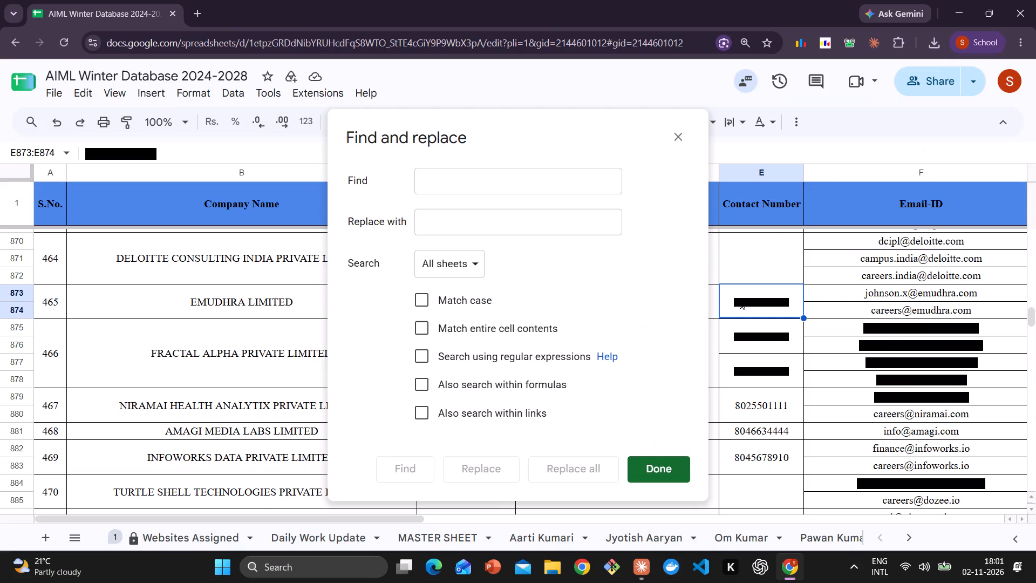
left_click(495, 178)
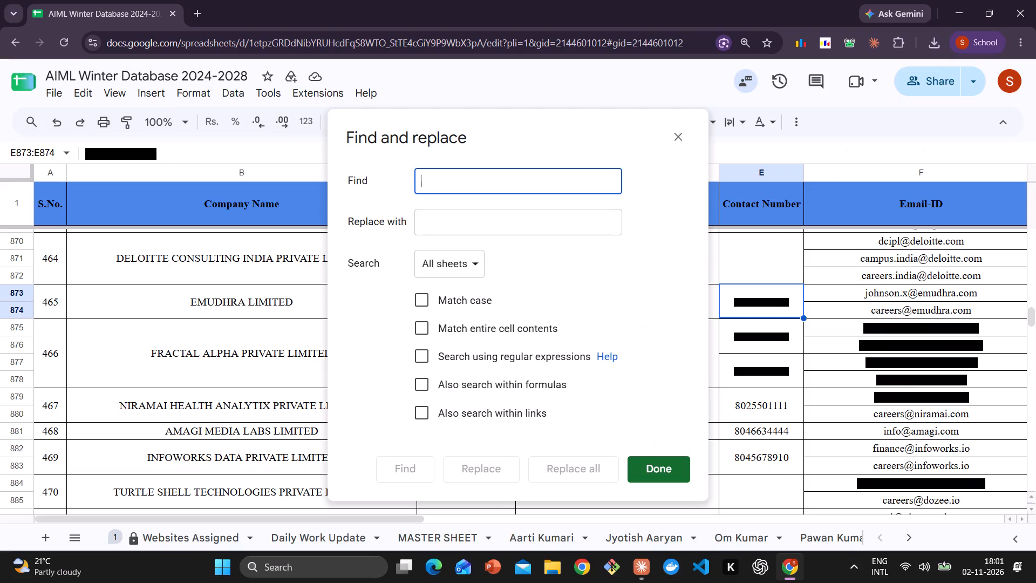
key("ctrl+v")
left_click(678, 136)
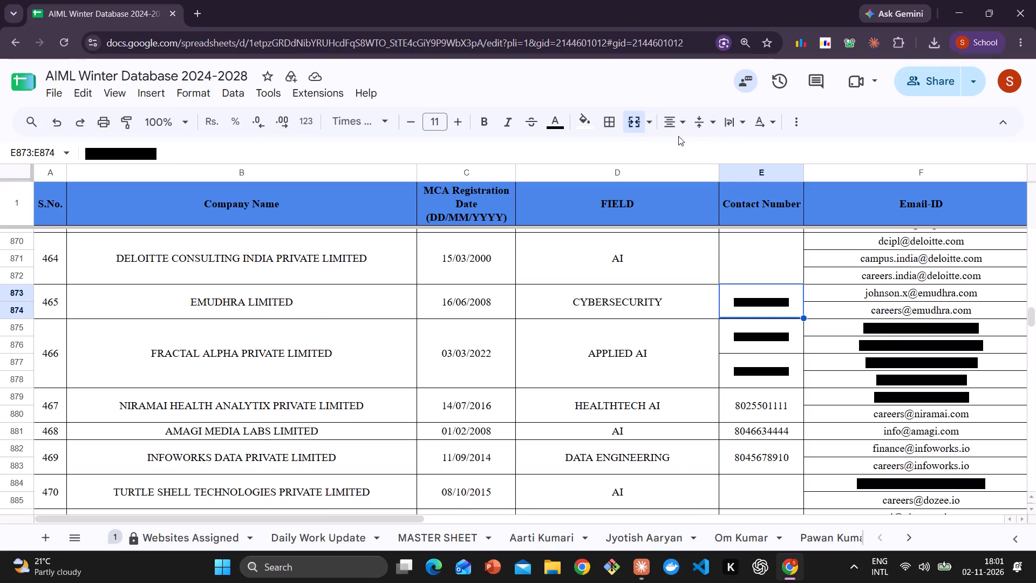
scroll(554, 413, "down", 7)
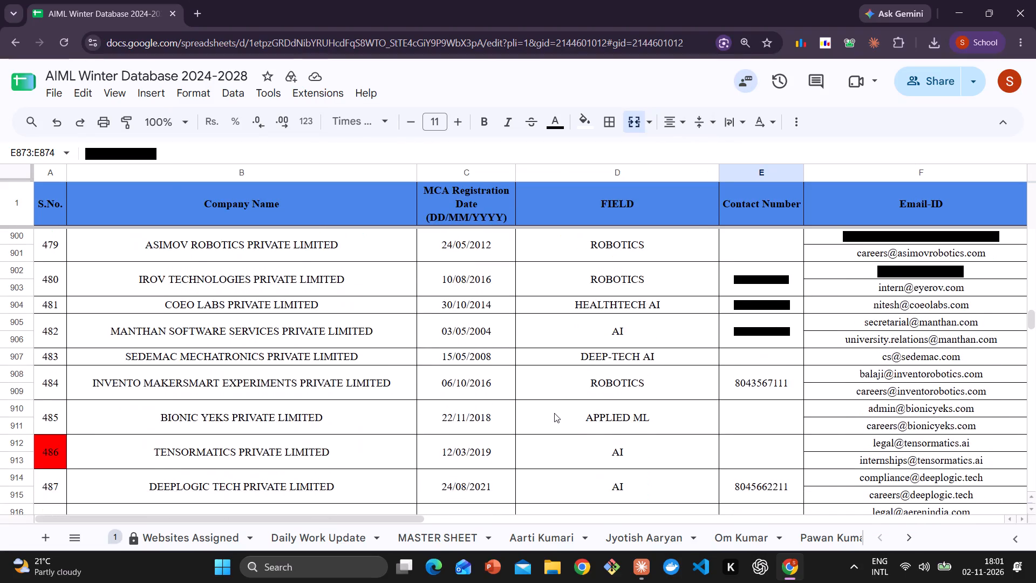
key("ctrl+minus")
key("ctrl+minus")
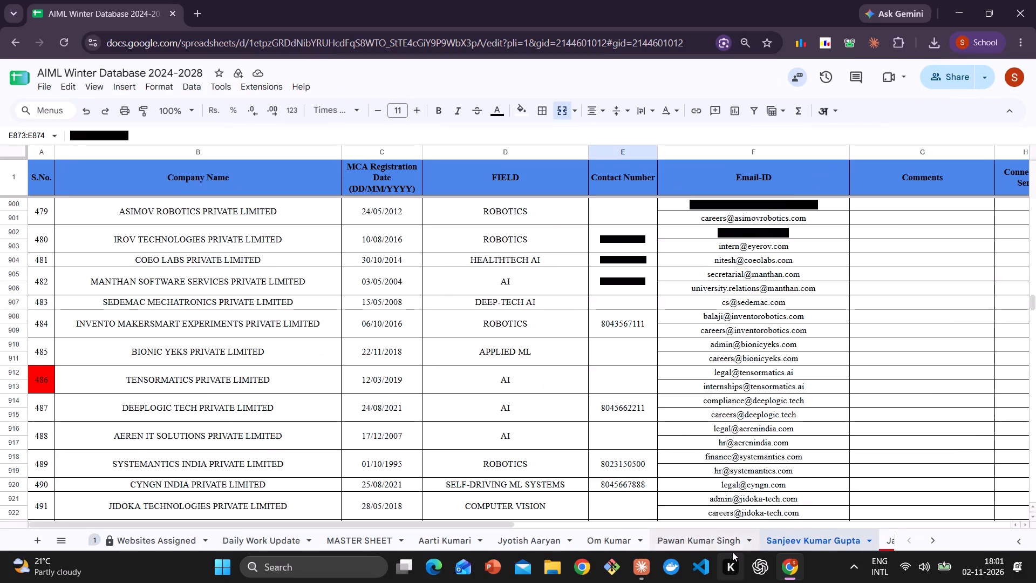
Open the downloaded New_Companies_Non_Duplicate workbook from the recent files in File Explorer, using Excel just once.
left_click(550, 565)
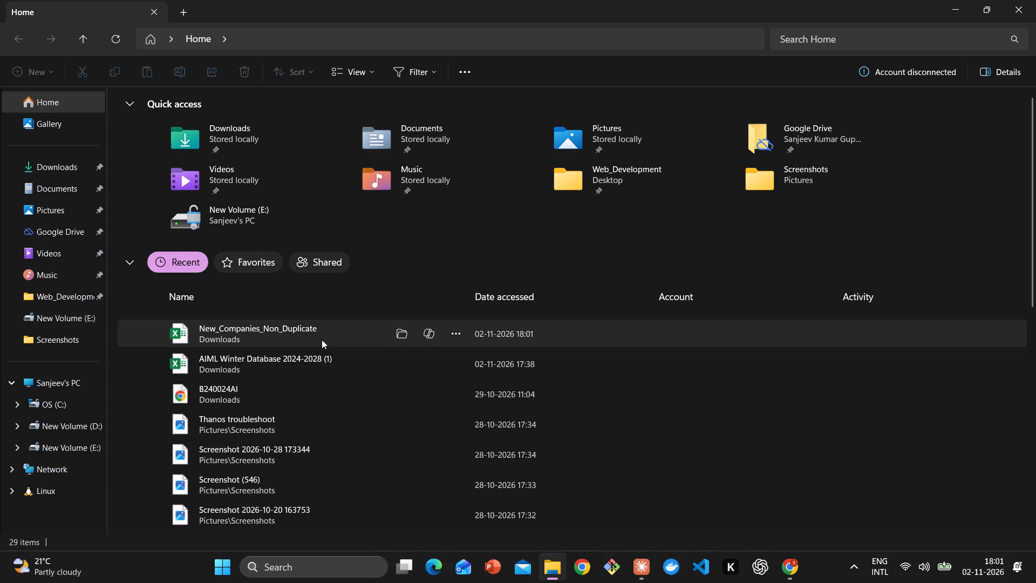
double_click(326, 335)
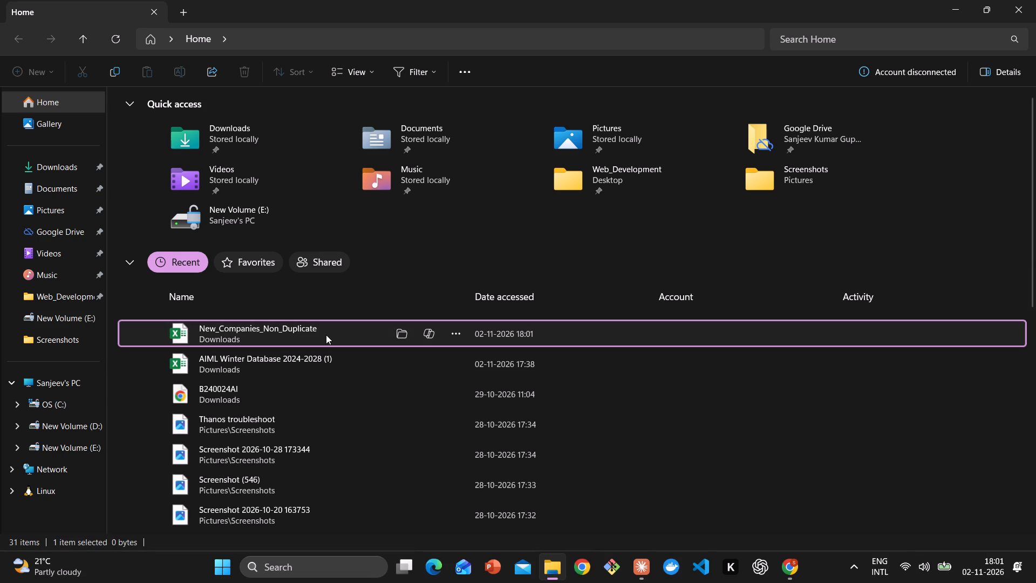
double_click(267, 328)
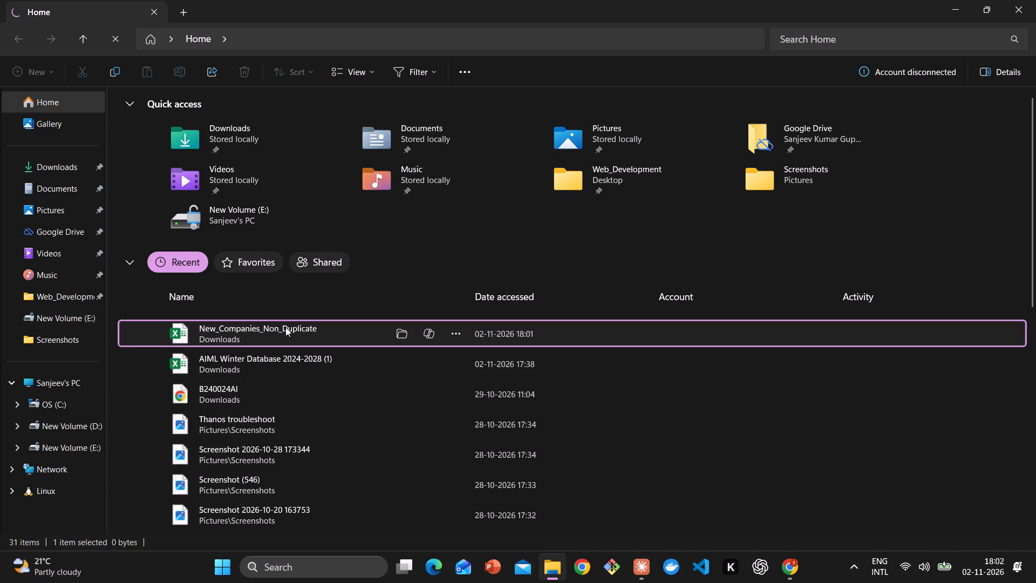
double_click(285, 327)
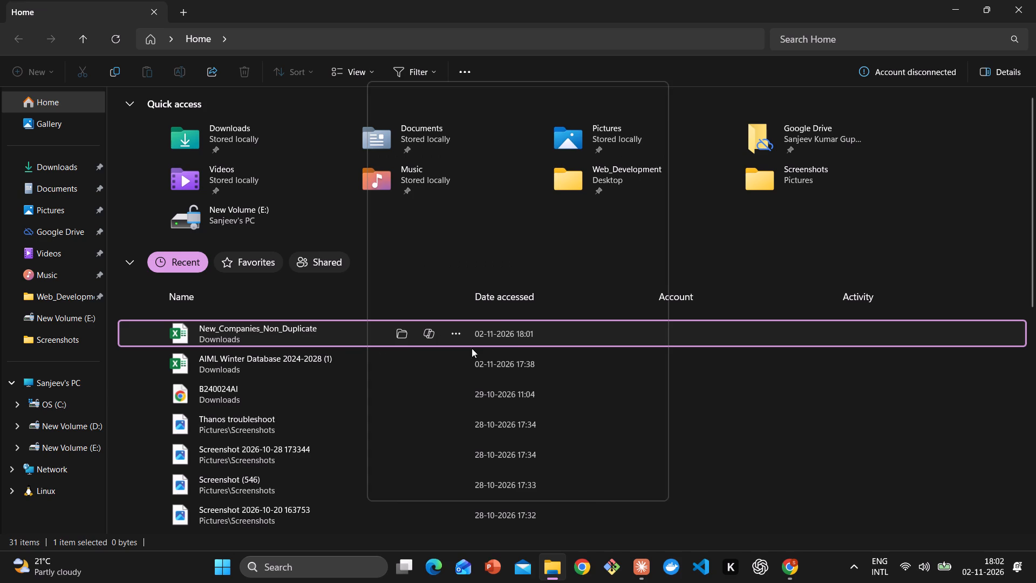
double_click(321, 330)
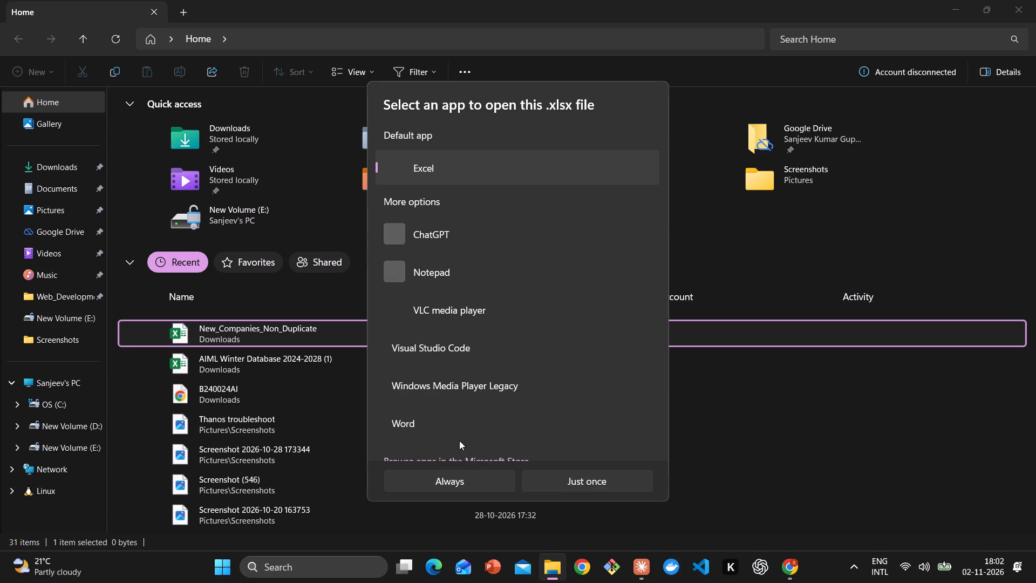
left_click(562, 483)
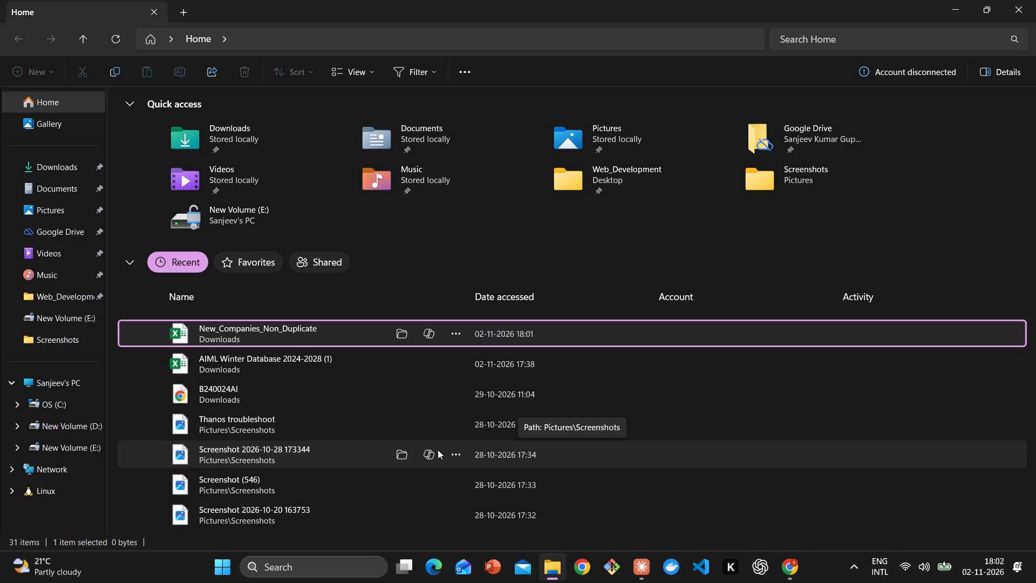
Switch back to the AIML Winter Database and examine the Contact Number cells of EMUDHRA LIMITED, FRACTAL ALPHA and NIRAMAI HEALTH ANALYTIX.
key("alt+Tab")
scroll(594, 385, "up", 2)
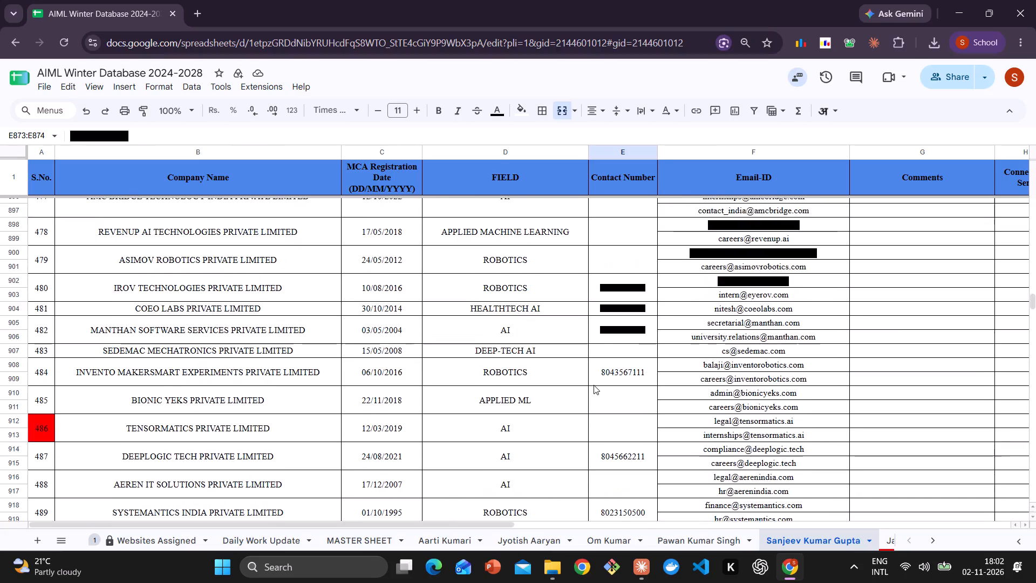
scroll(594, 385, "up", 4)
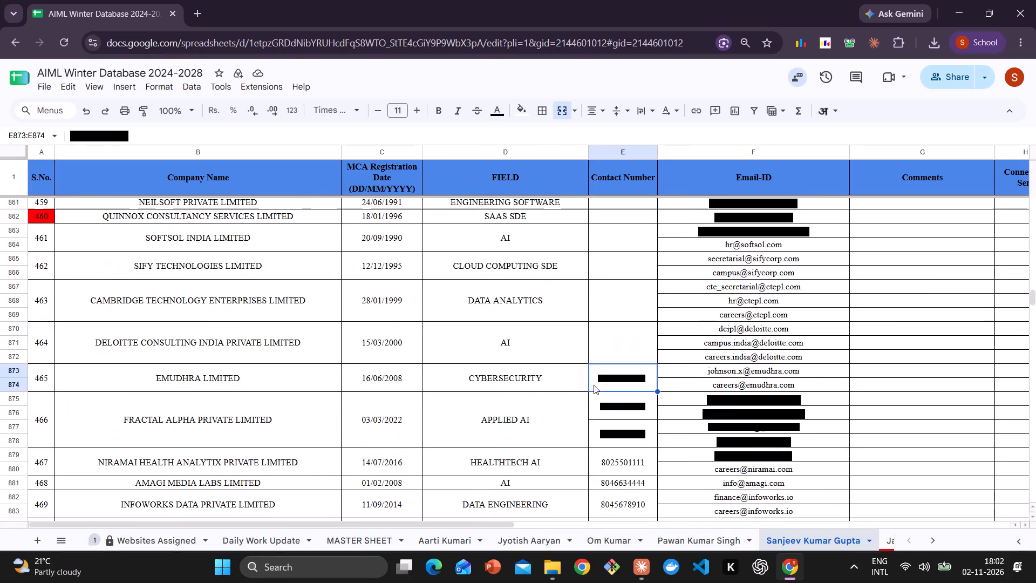
scroll(594, 385, "up", 1)
key("Down")
key("Down")
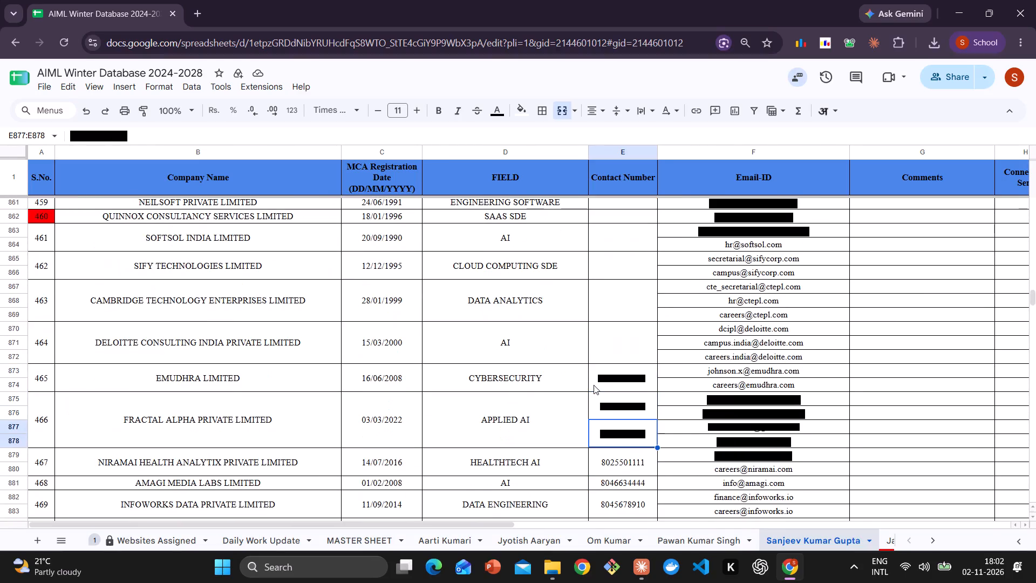
key("Down")
key("Up")
key("Up")
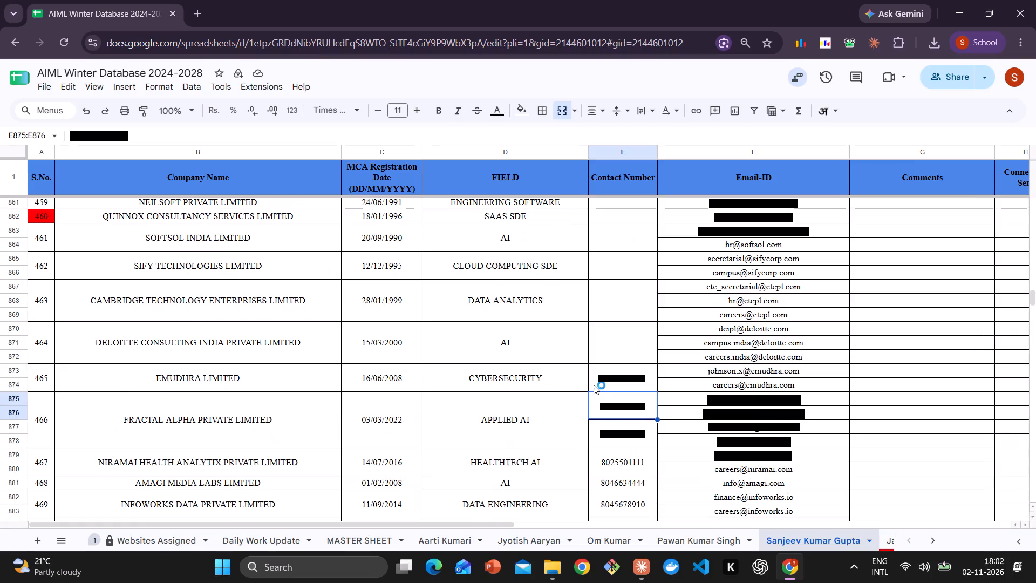
key("ctrl+plus")
key("ctrl+plus")
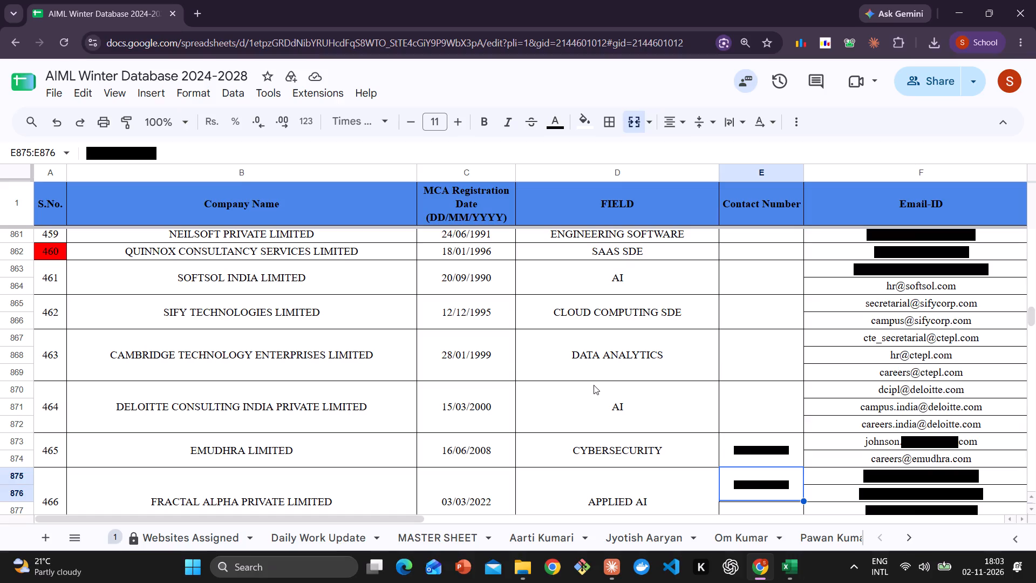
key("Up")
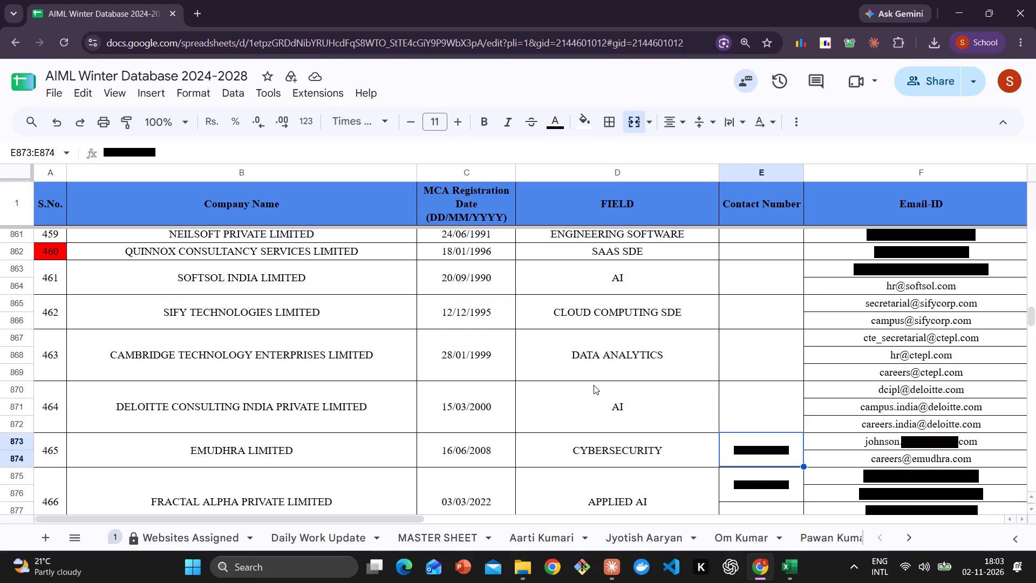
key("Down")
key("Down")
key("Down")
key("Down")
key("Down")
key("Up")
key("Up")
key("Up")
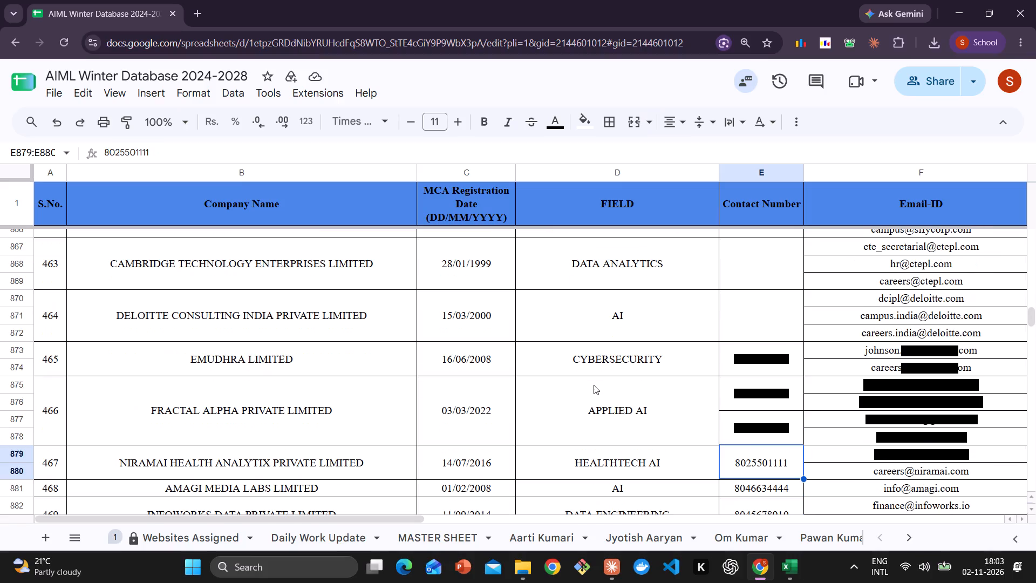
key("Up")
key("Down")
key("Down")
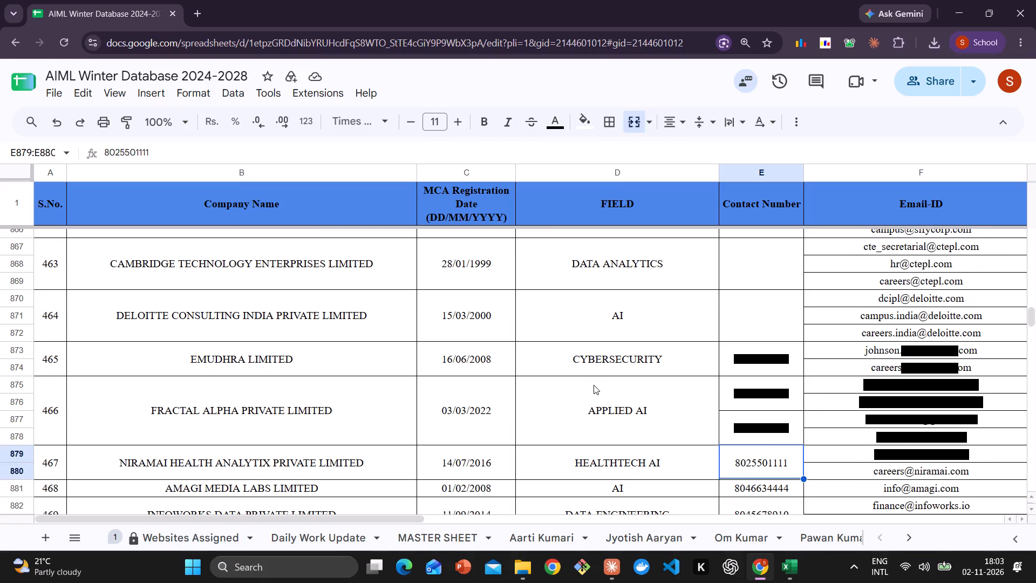
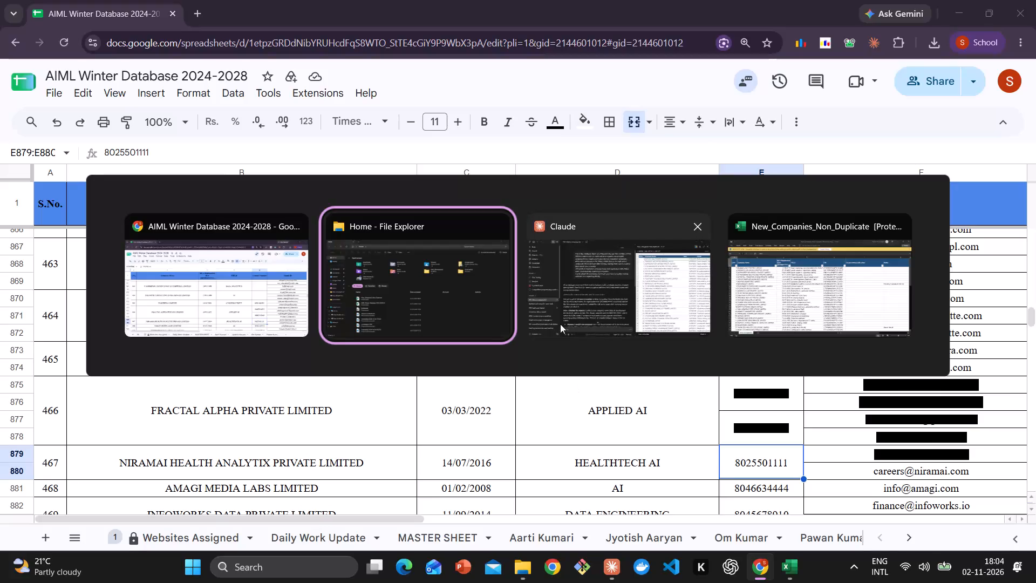
Close the File Explorer window from the open-windows overview and return to the AIML Winter Database.
left_click(495, 220)
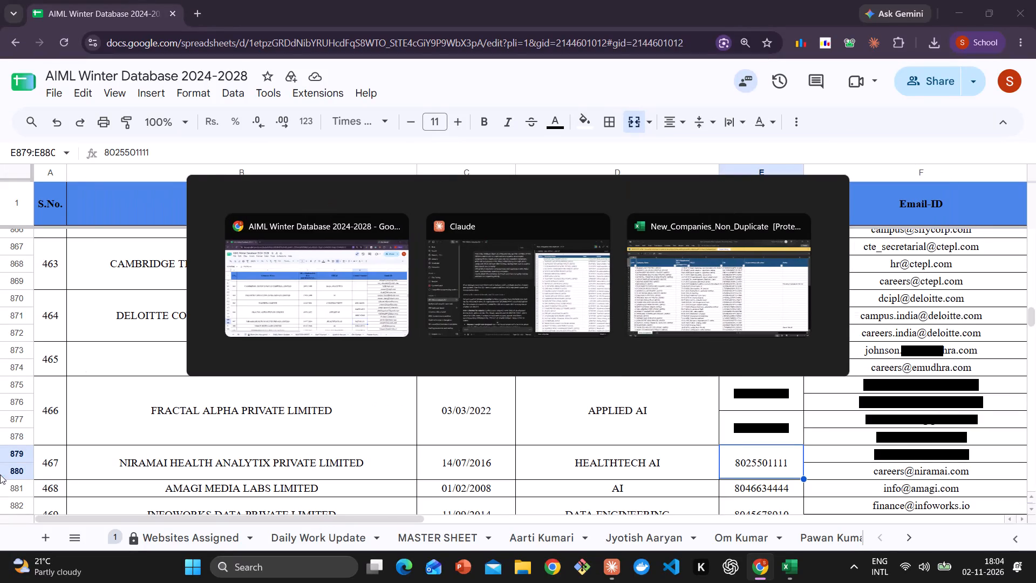
left_click(0, 415)
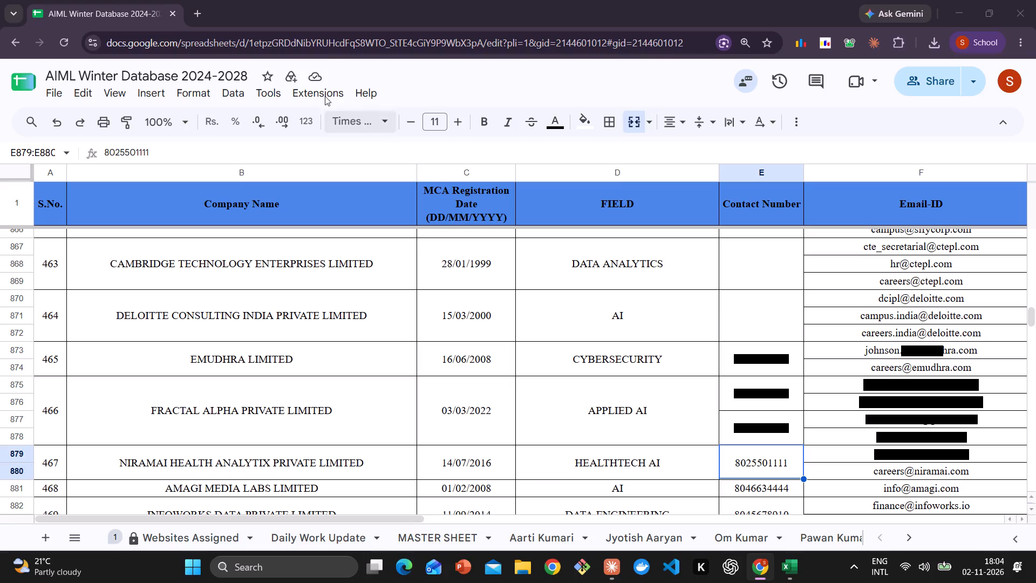
Search Google for "niramai health analytix" in a new browser tab.
left_click(196, 11)
key("n")
left_click(121, 5)
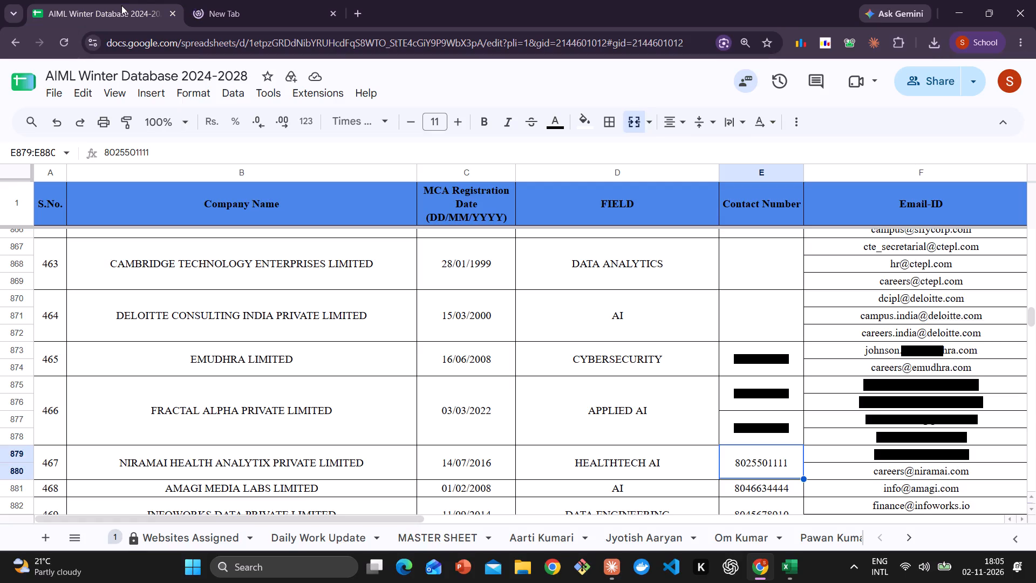
left_click(262, 0)
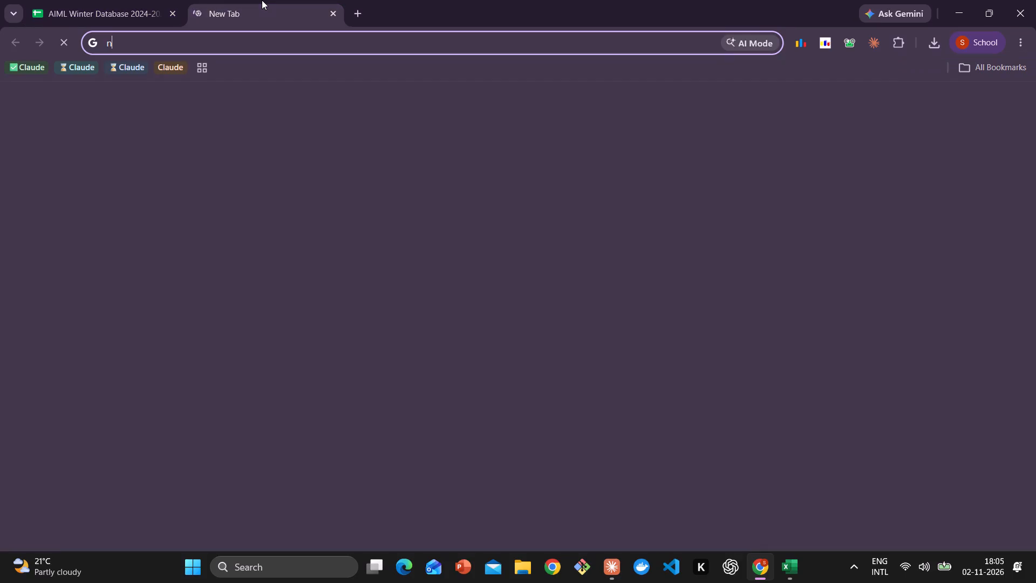
type("iramai")
key("space")
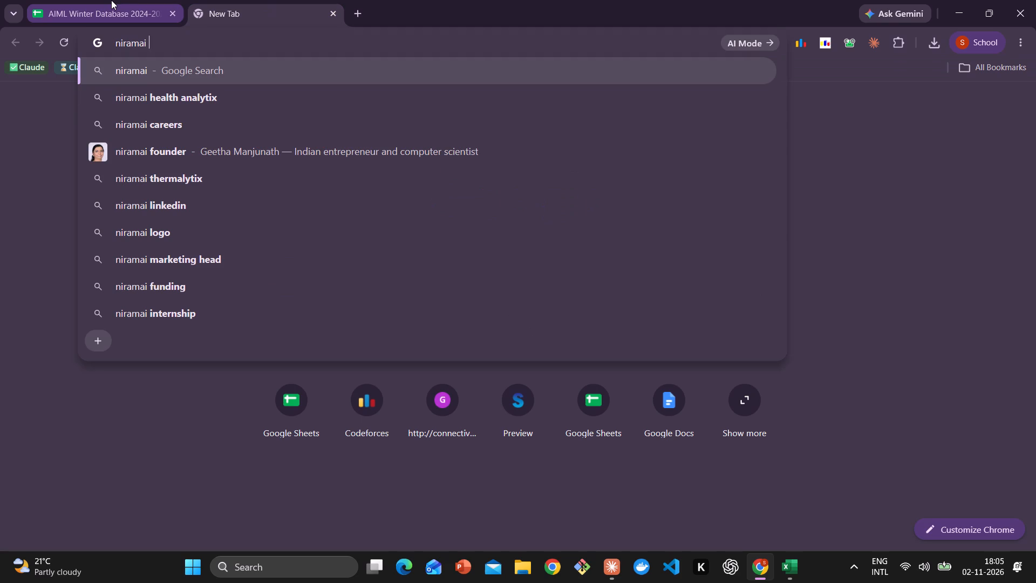
left_click(211, 95)
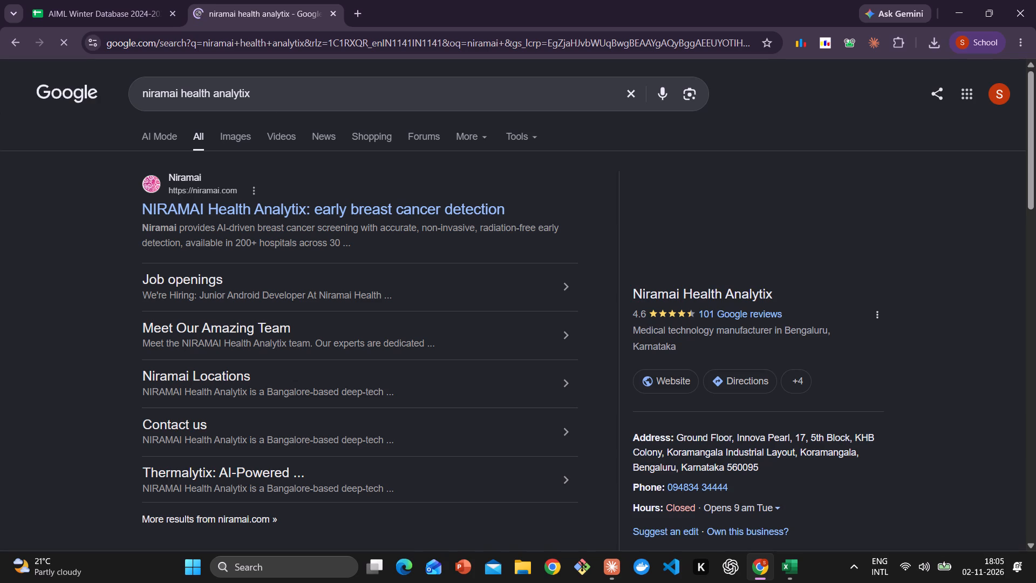
Refine the Google search to "niramai health analytix contact number" and look through the results for the company's phone details.
left_click(270, 98)
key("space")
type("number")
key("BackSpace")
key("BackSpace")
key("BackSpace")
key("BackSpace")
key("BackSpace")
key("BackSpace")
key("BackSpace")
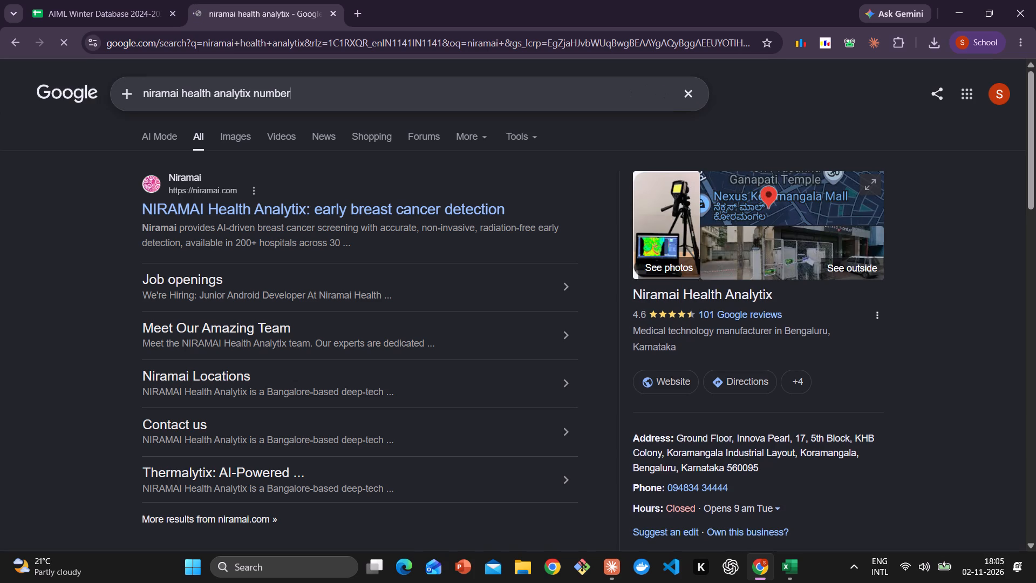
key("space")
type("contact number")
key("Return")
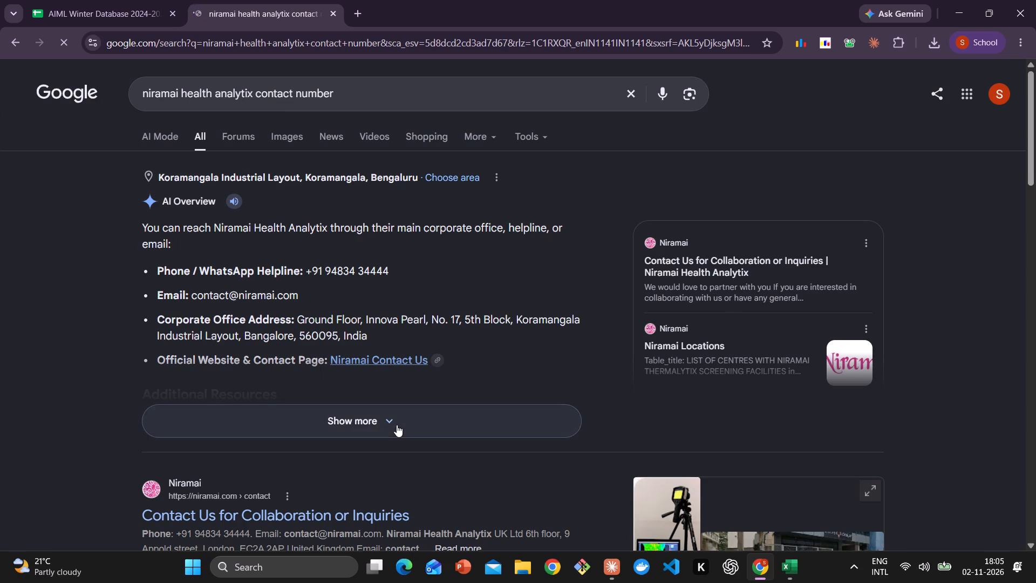
scroll(397, 425, "down", 2)
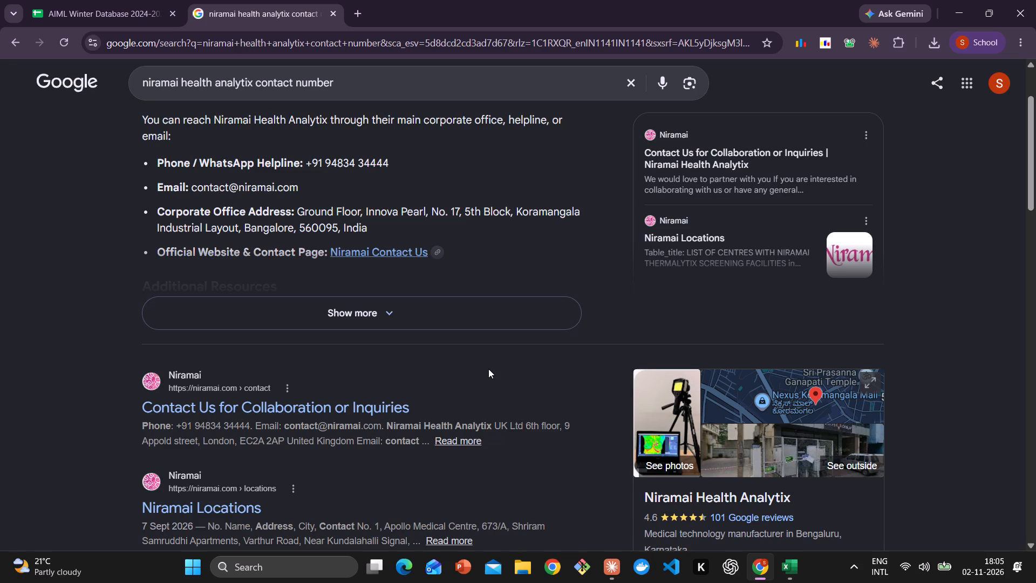
scroll(335, 459, "down", 2)
scroll(335, 459, "up", 1)
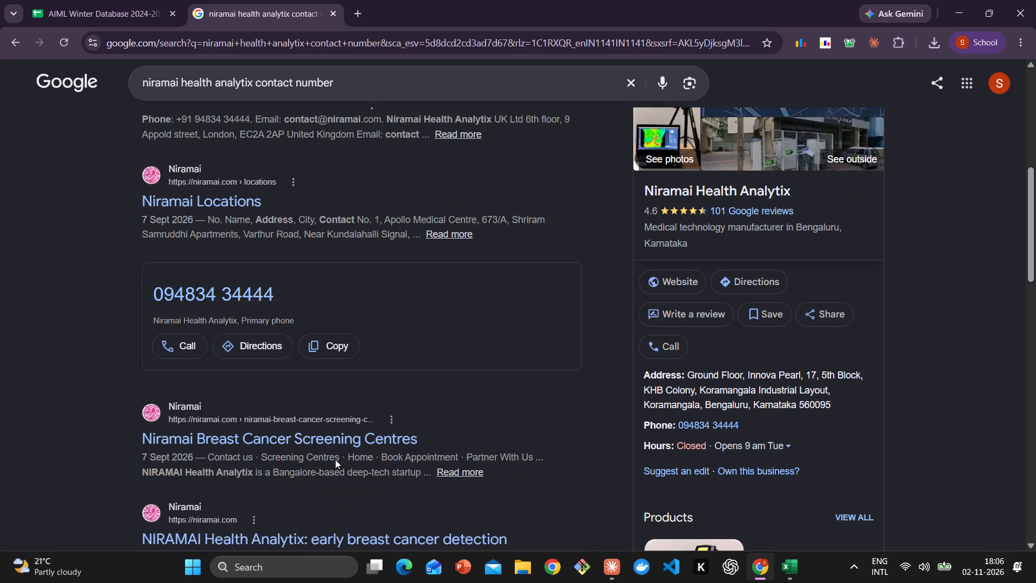
scroll(335, 459, "up", 1)
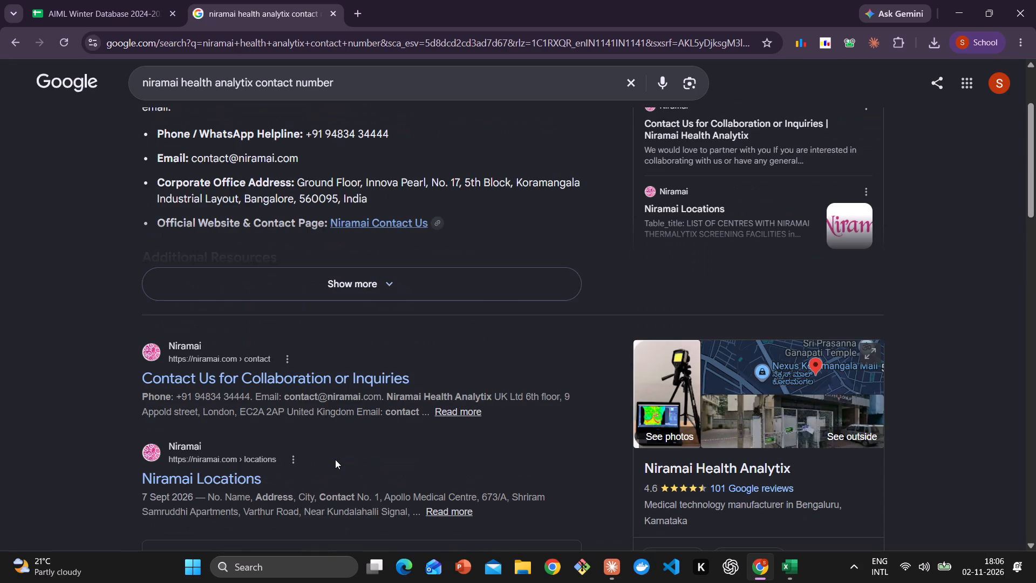
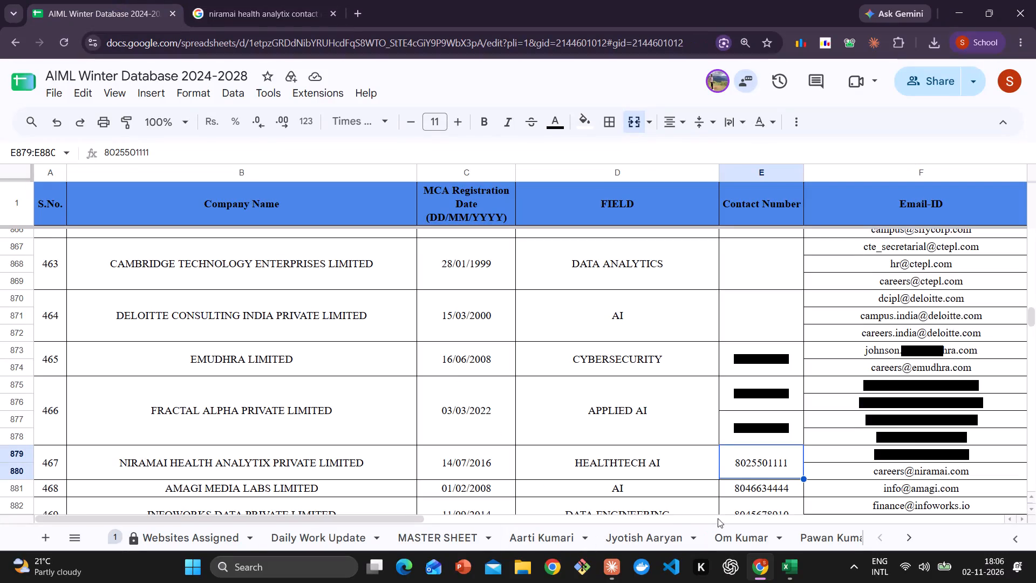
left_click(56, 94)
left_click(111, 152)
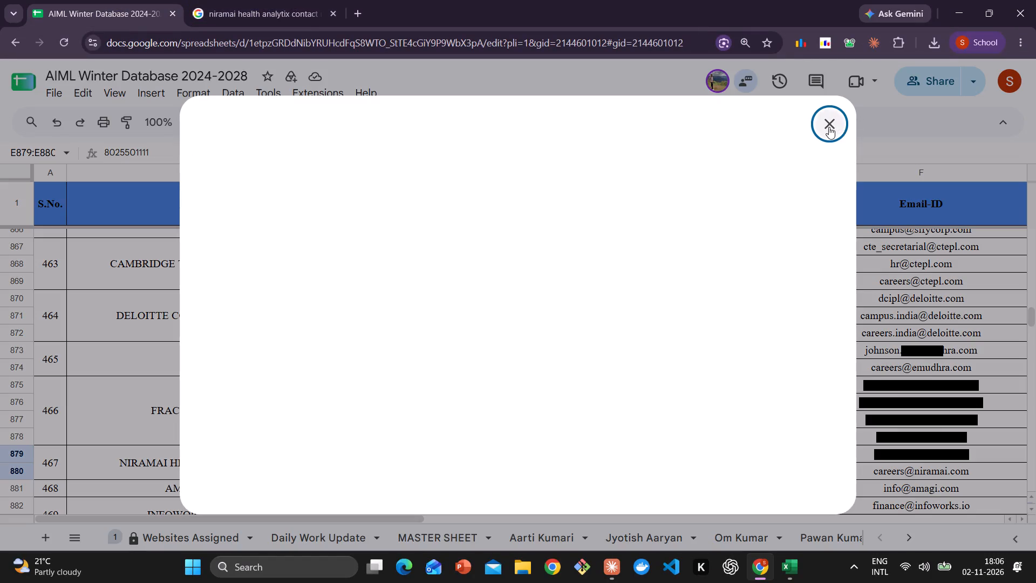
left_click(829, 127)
Open the Mailing Sheet 2024-28-Winter spreadsheet in a new browser tab and return to the AIML Winter Database.
left_click(362, 12)
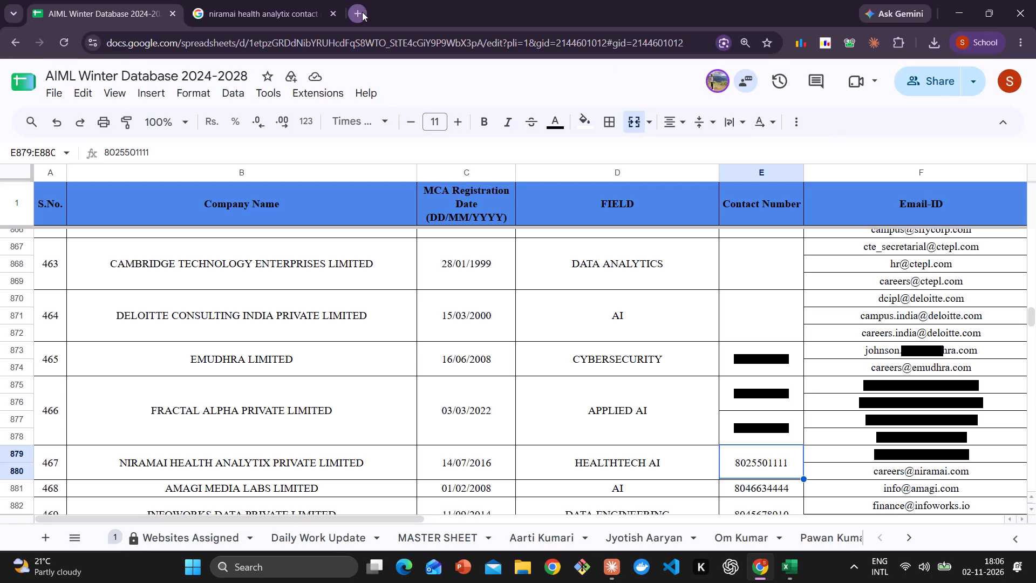
type("mail")
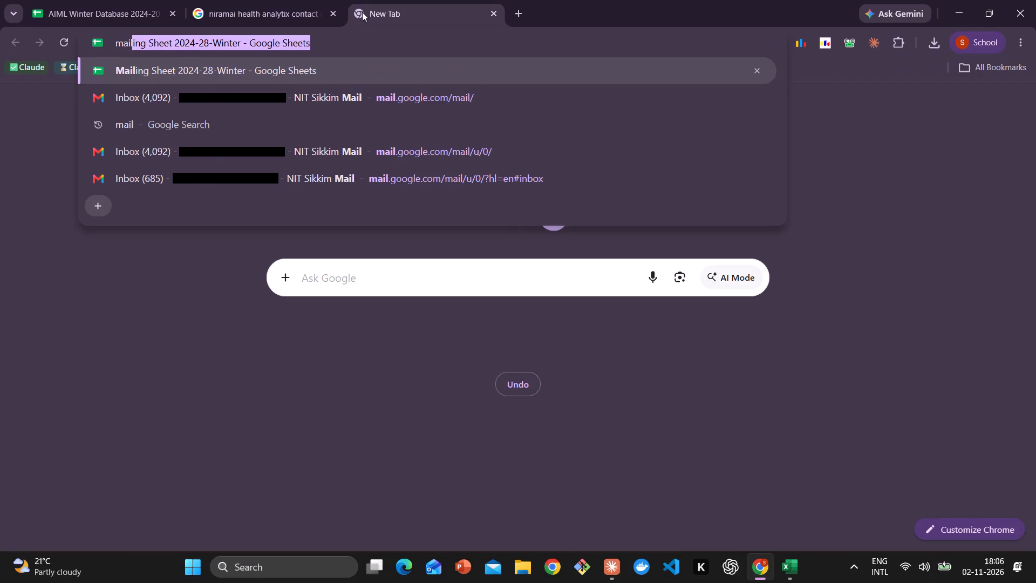
key("Return")
left_click(74, 0)
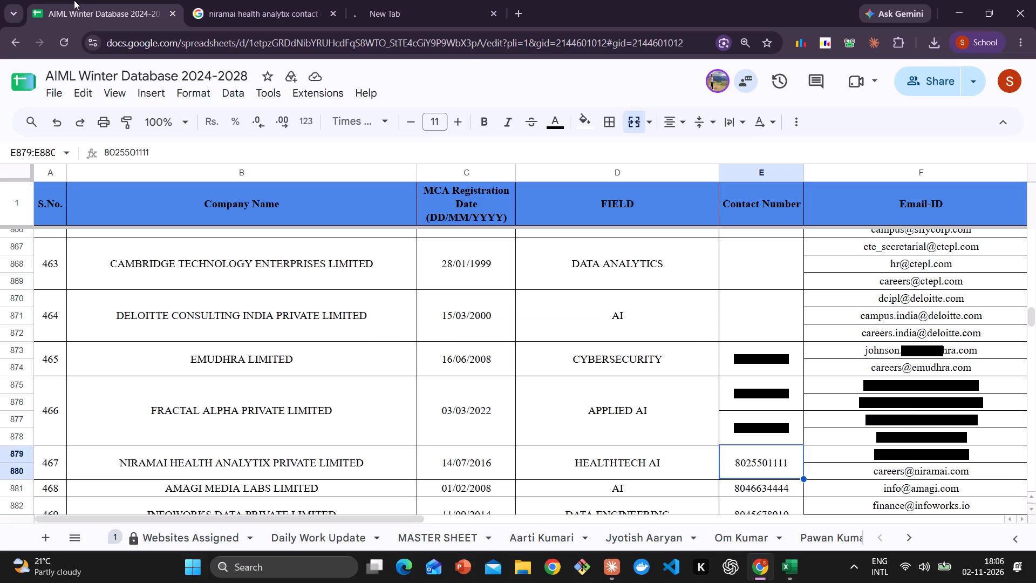
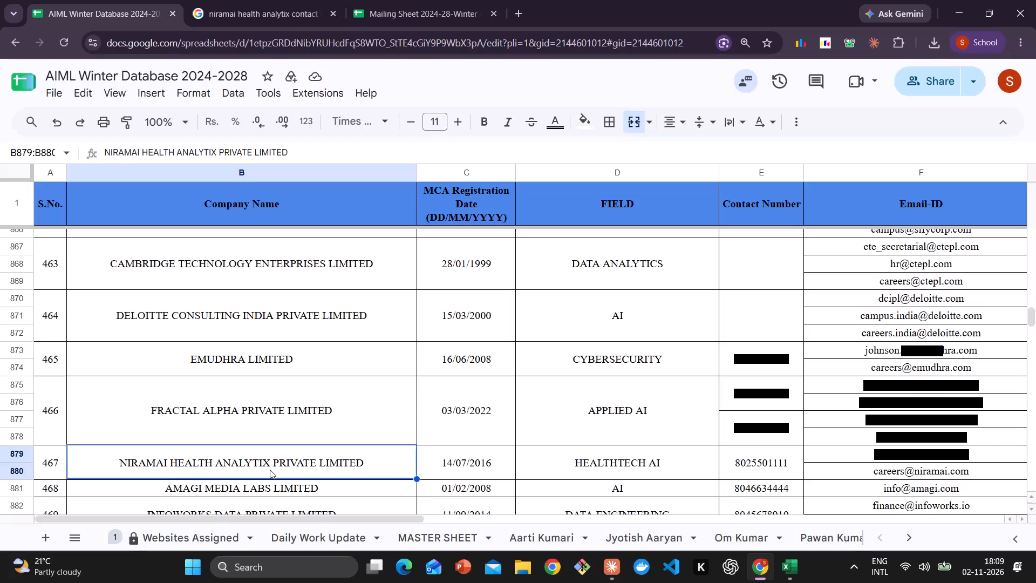
Copy the company name NIRAMAI HEALTH ANALYTIX PRIVATE LIMITED from its row in the AIML Winter Database.
triple_click(373, 463)
left_click(373, 463)
triple_click(364, 452)
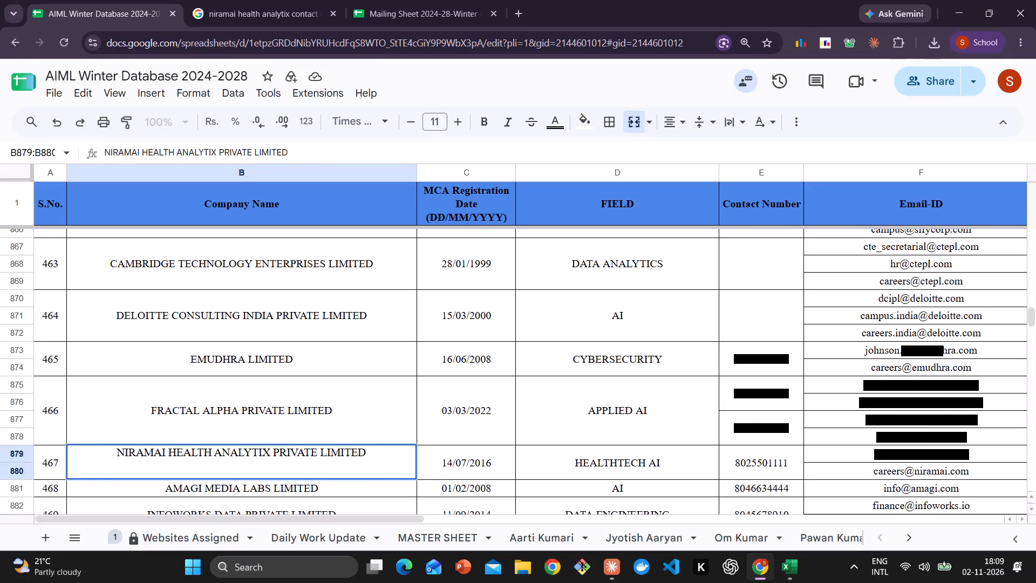
double_click(364, 452)
key("ctrl+c")
Paste the copied company name into the first empty Company Name cell, B938, of the Mailing Sheet's URGENT MAIL sheet.
left_click(415, 0)
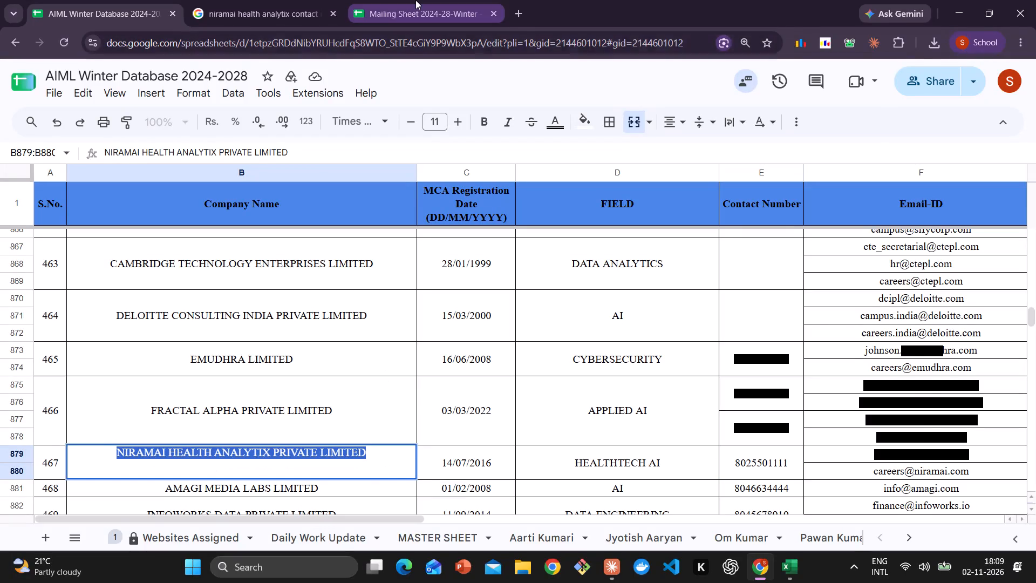
scroll(503, 388, "down", 5)
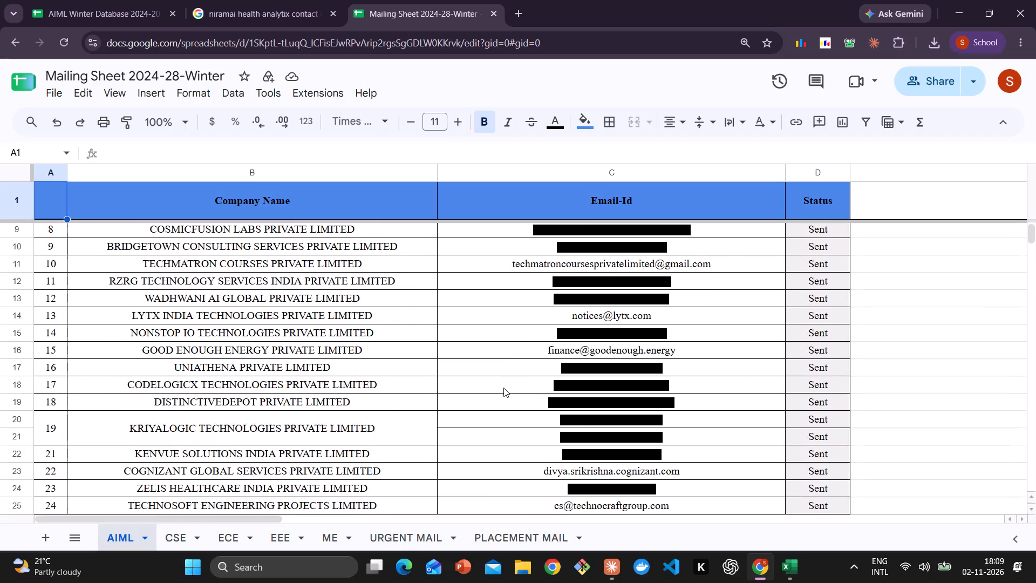
scroll(503, 388, "down", 12)
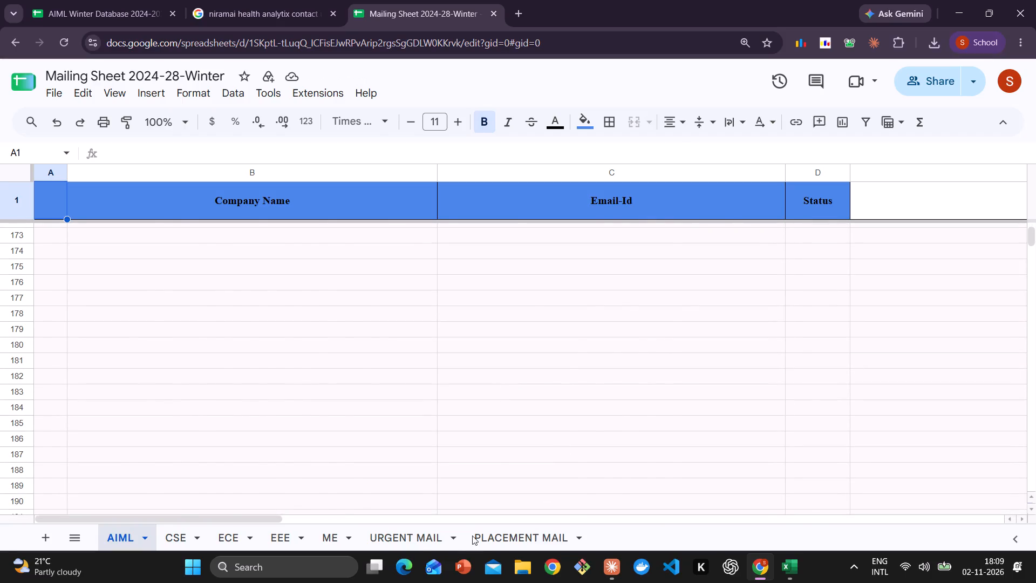
left_click(407, 537)
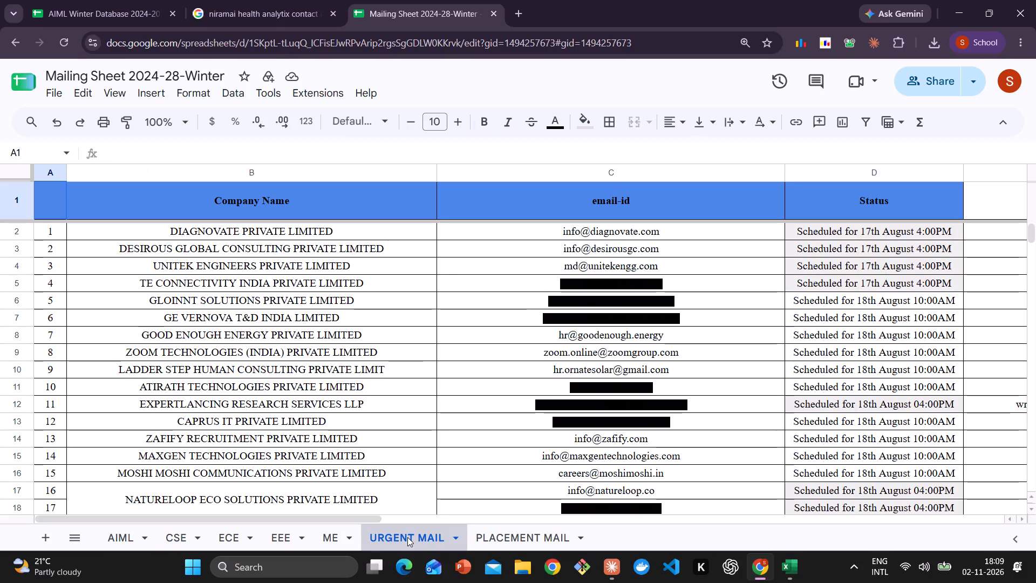
left_click_drag(1034, 240, 1031, 325)
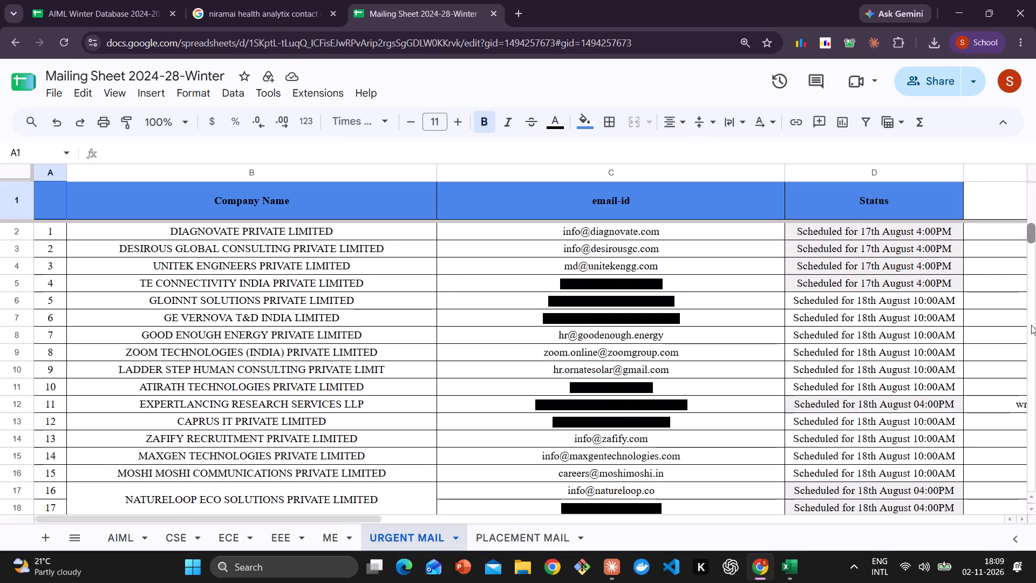
left_click_drag(1031, 325, 1032, 396)
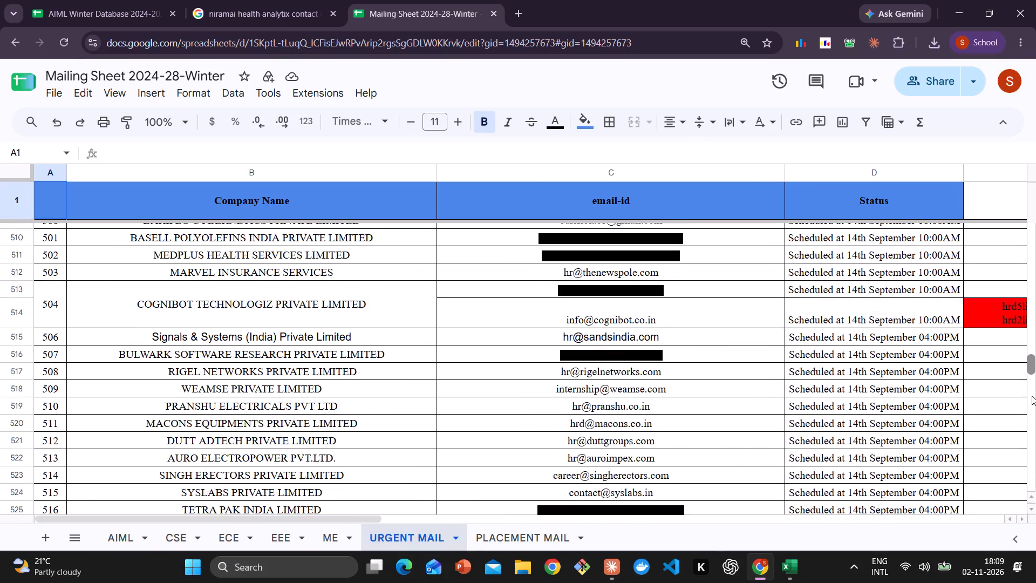
left_click_drag(1032, 396, 1035, 420)
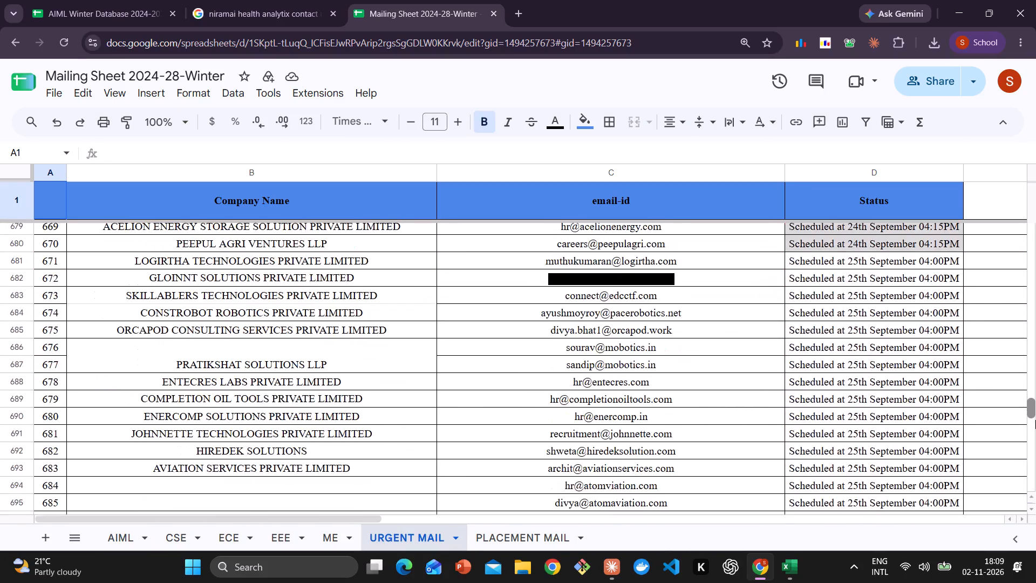
left_click_drag(1035, 420, 1035, 449)
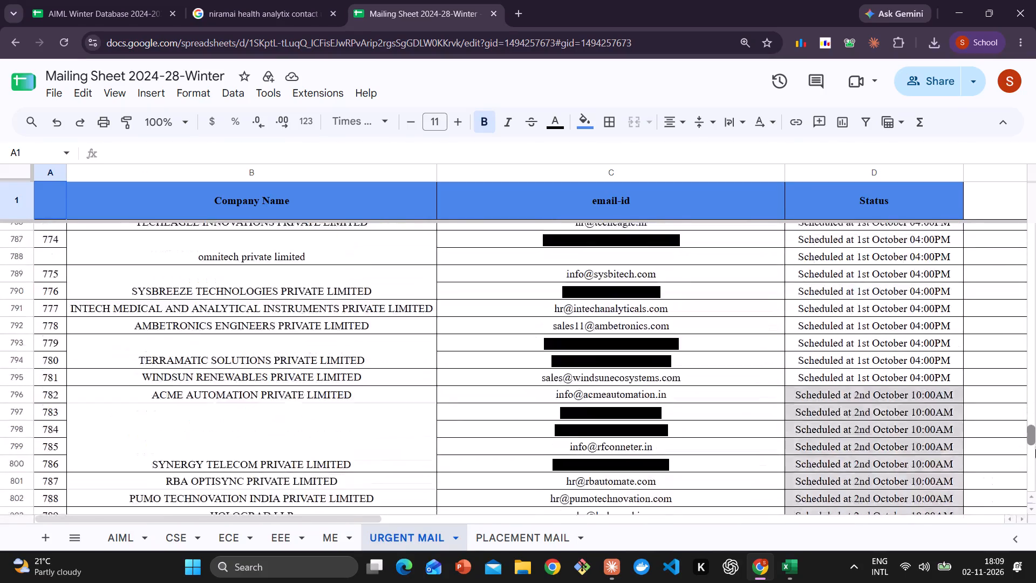
left_click_drag(1035, 449, 1035, 470)
scroll(656, 350, "down", 8)
scroll(656, 350, "up", 1)
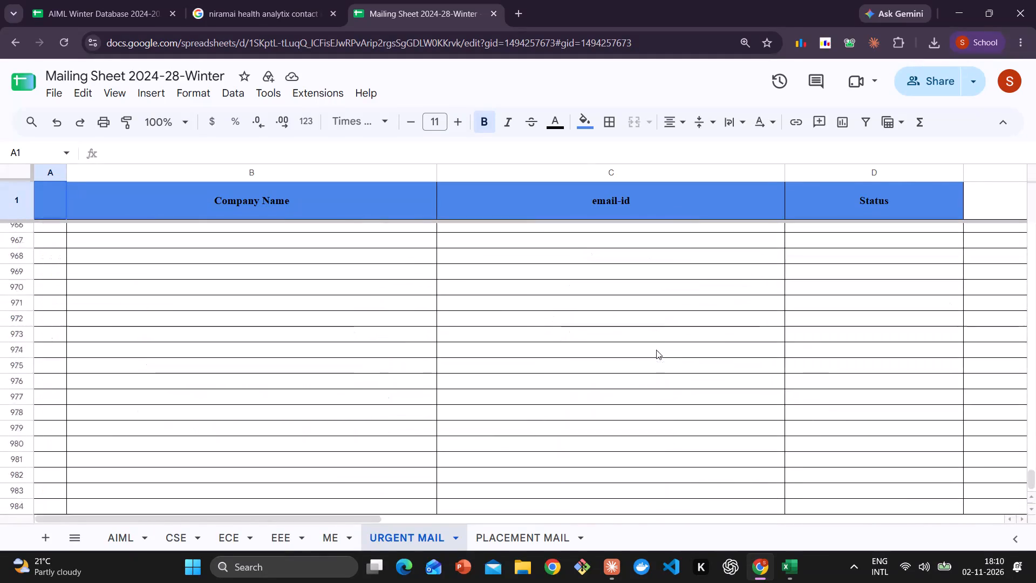
scroll(656, 350, "up", 1)
triple_click(210, 344)
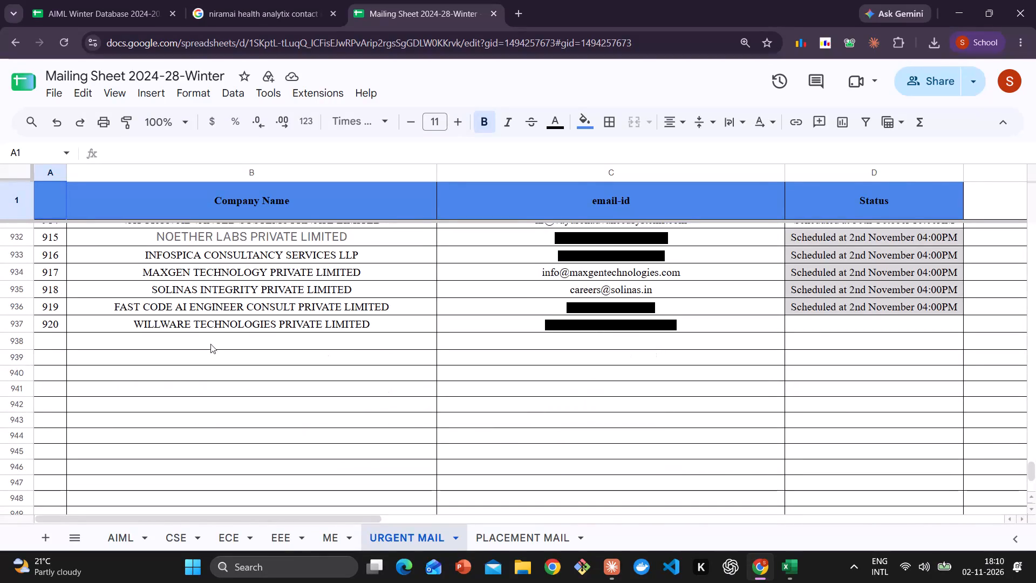
left_click(210, 344)
key("ctrl+v")
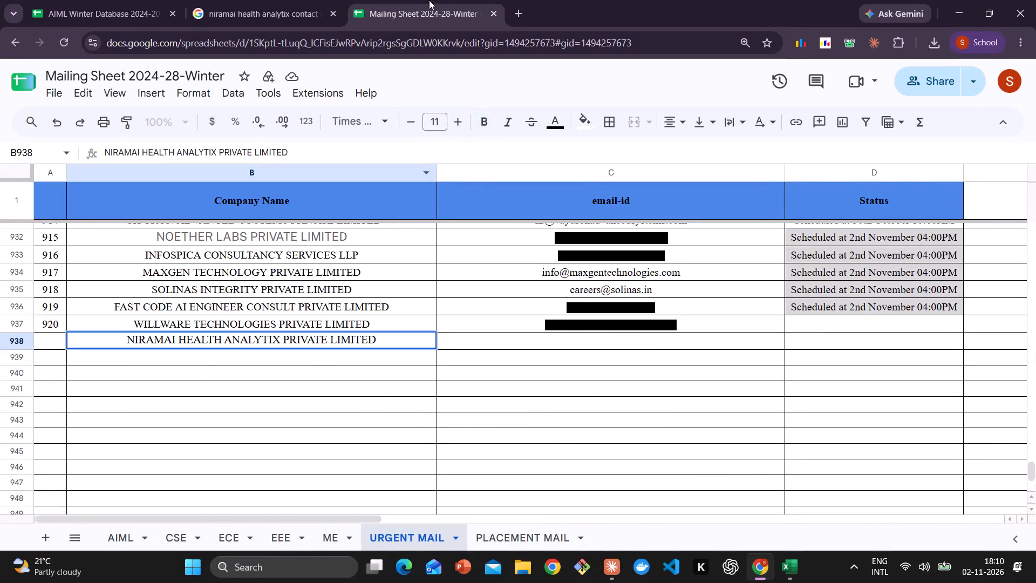
Open the email cell C938 for entry, and open Niramai's careers email cell in the AIML Winter Database.
double_click(600, 341)
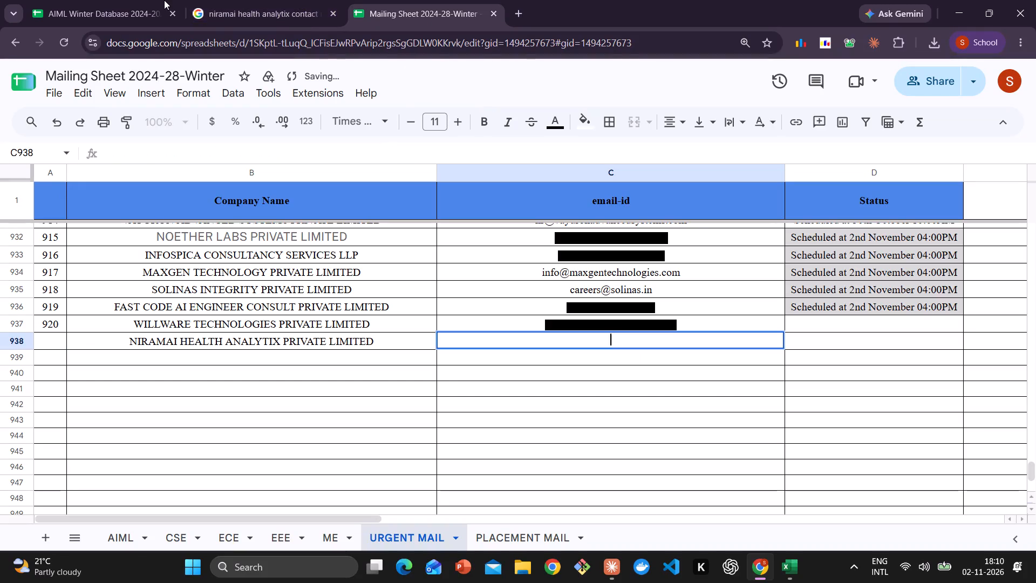
left_click(122, 0)
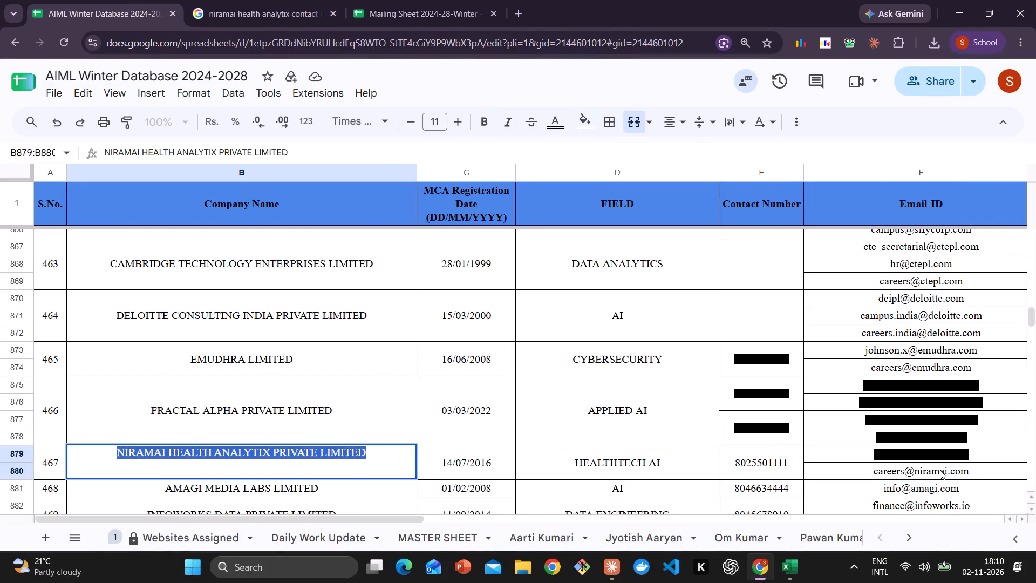
double_click(902, 475)
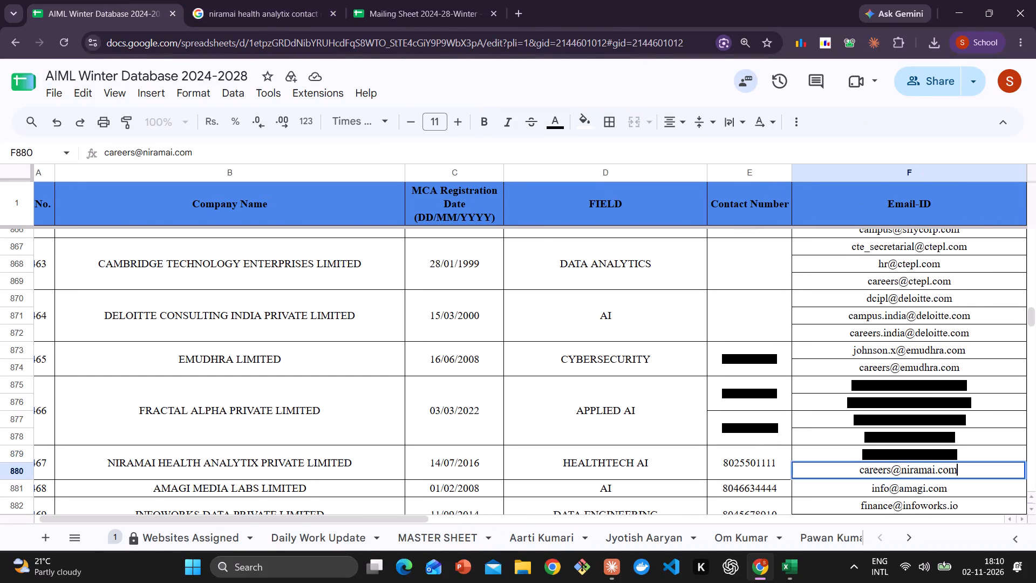
Copy Niramai's careers email address from the AIML Winter Database into cell C938 of the Mailing Sheet's URGENT MAIL sheet.
left_click_drag(969, 469, 814, 472)
key("ctrl+c")
left_click(427, 0)
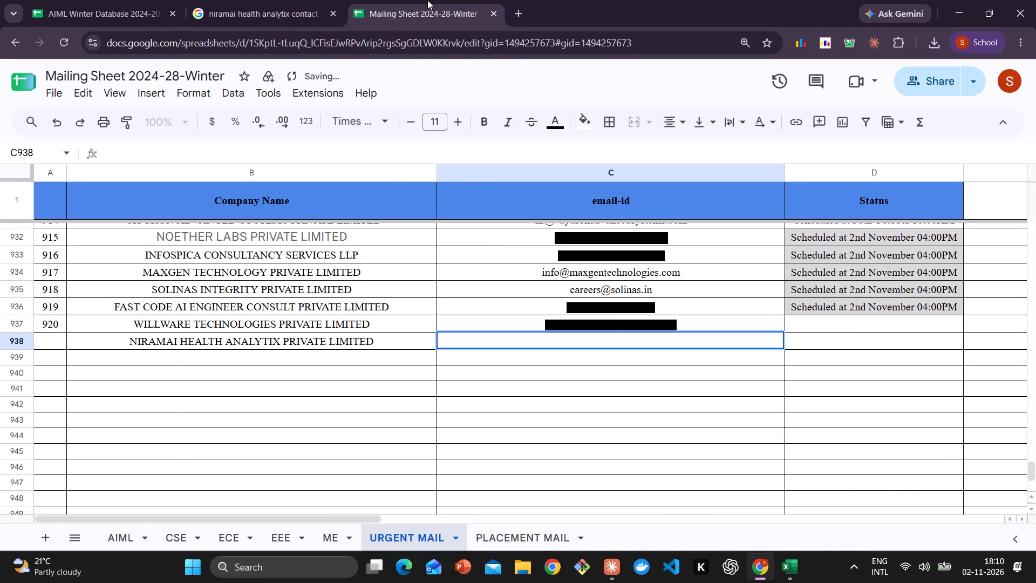
key("ctrl+v")
double_click(577, 335)
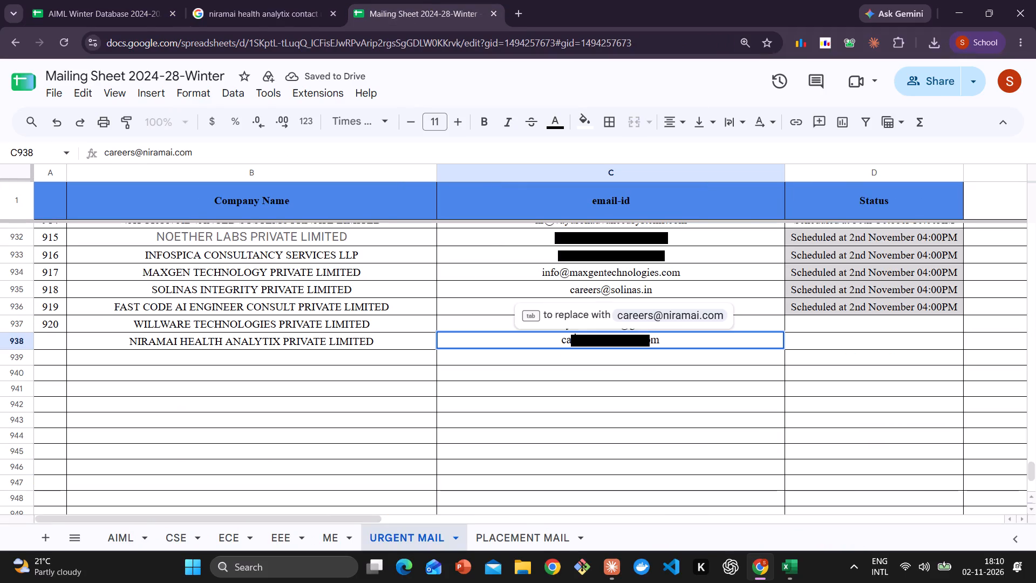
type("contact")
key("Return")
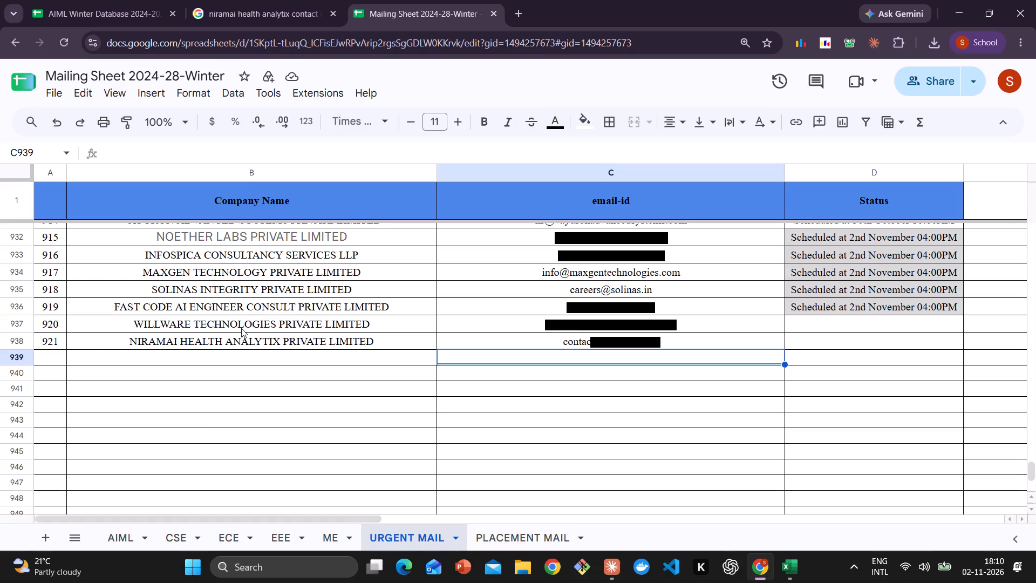
Fill the Contact Number cell of NIRAMAI HEALTH ANALYTIX PRIVATE LIMITED in the AIML Winter Database with medium-dark green.
left_click(126, 0)
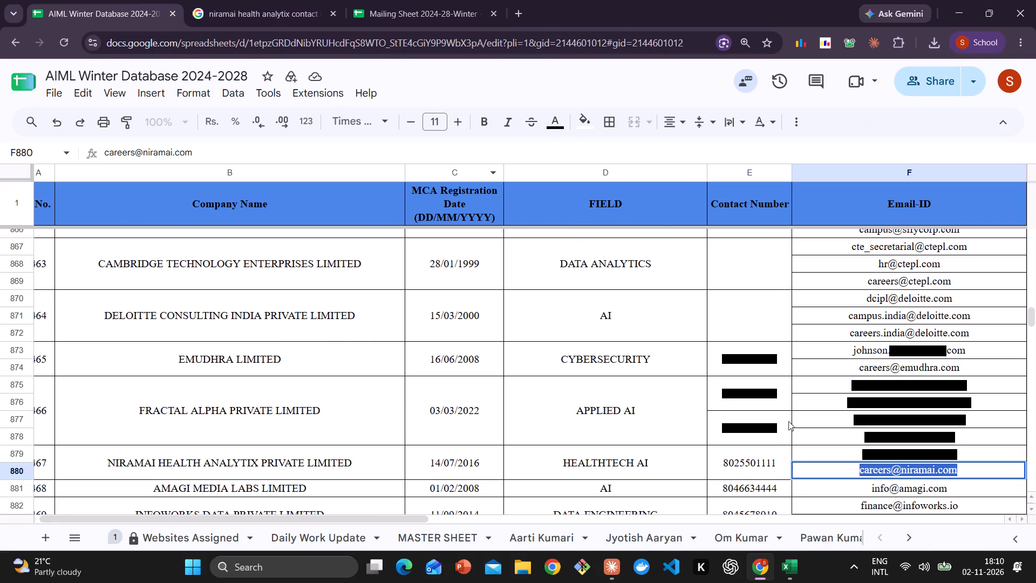
left_click(749, 465)
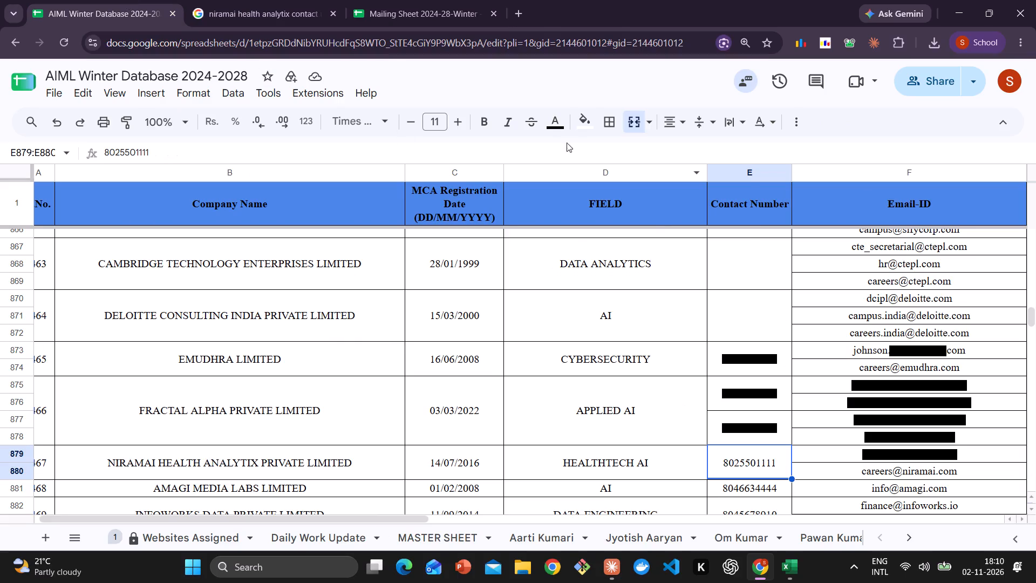
left_click(587, 127)
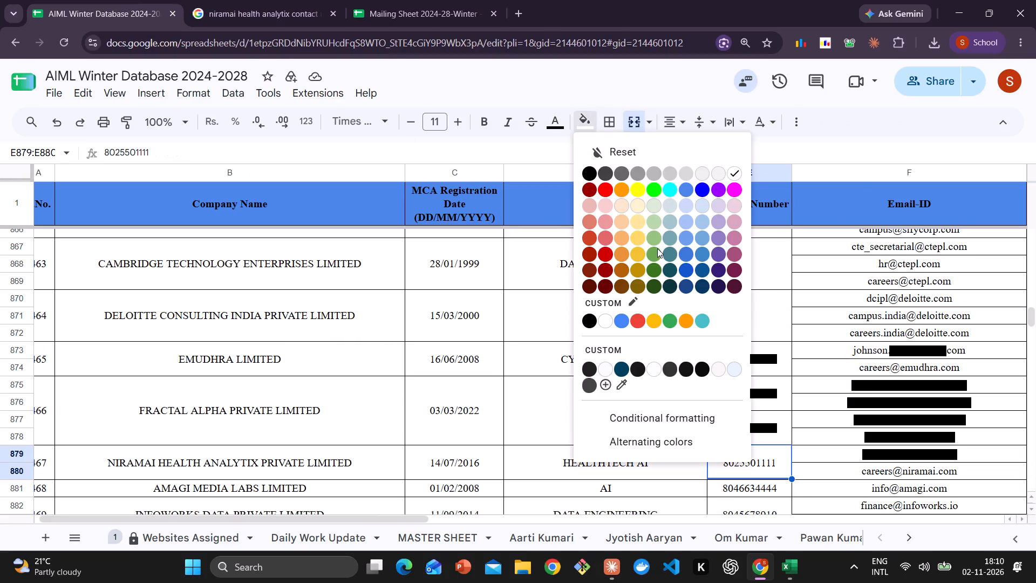
left_click(657, 260)
Select the Contact Number cell of AMAGI MEDIA LABS LIMITED, E881, in the AIML Winter Database.
scroll(709, 427, "down", 1)
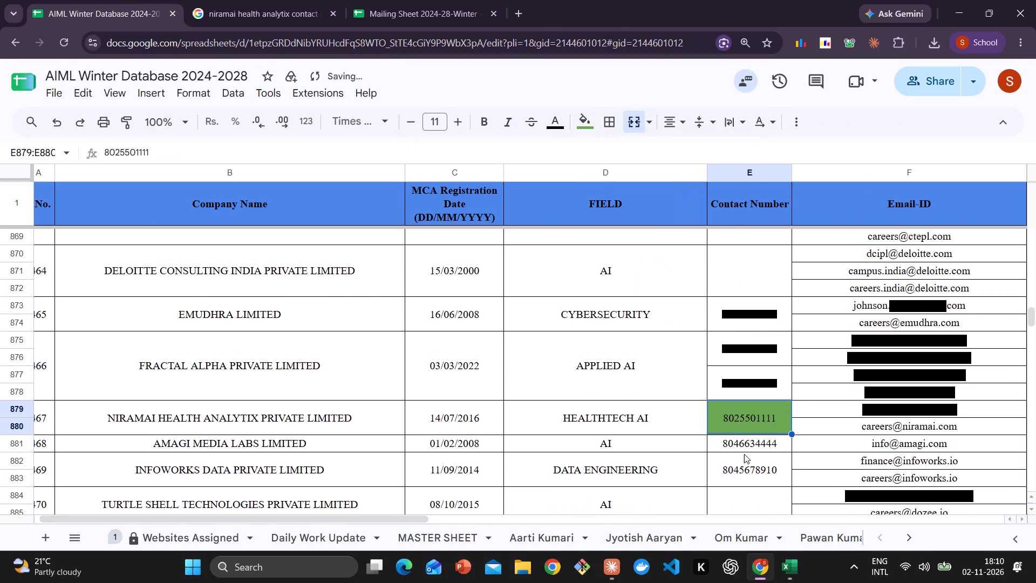
left_click(751, 449)
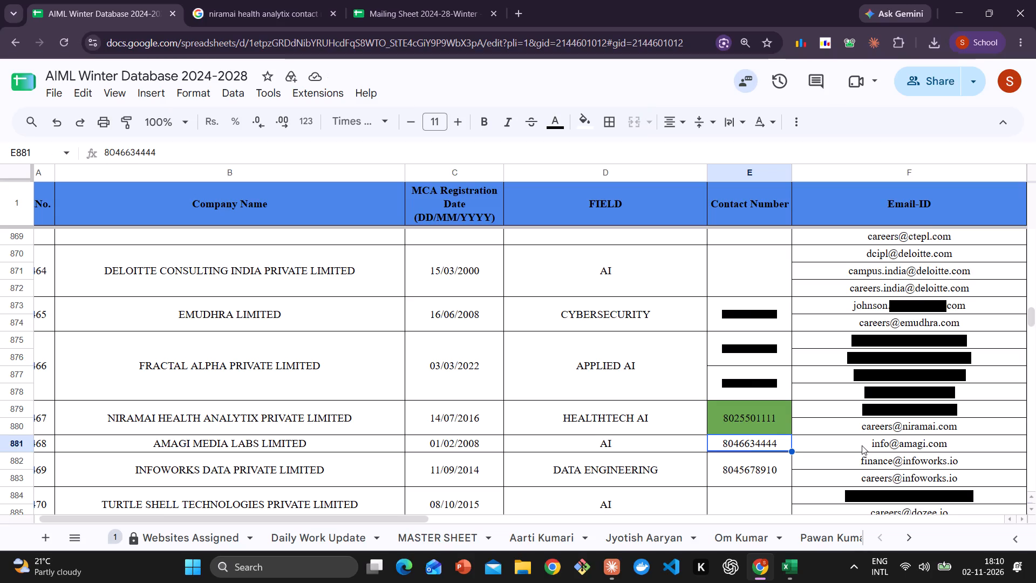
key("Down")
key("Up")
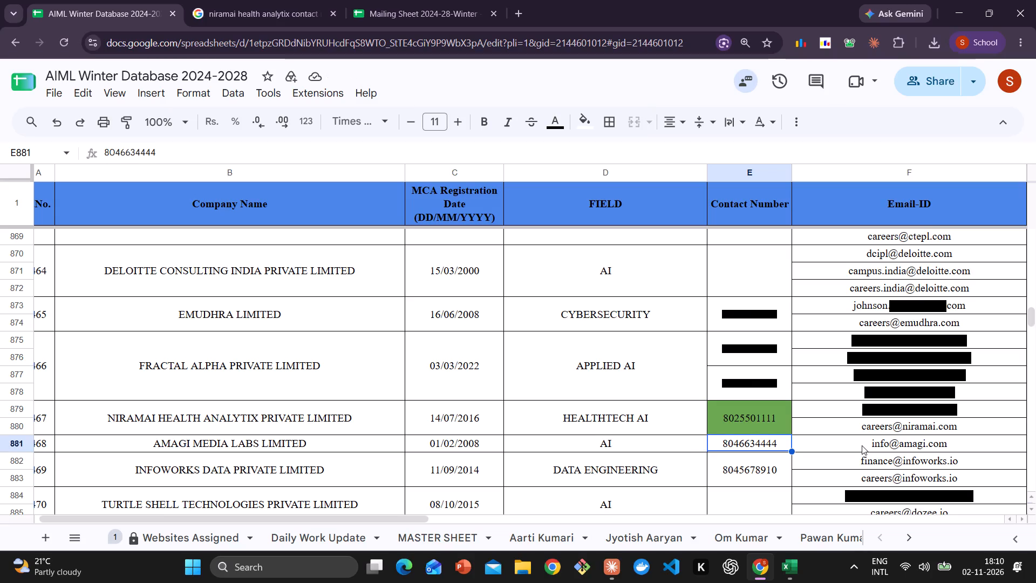
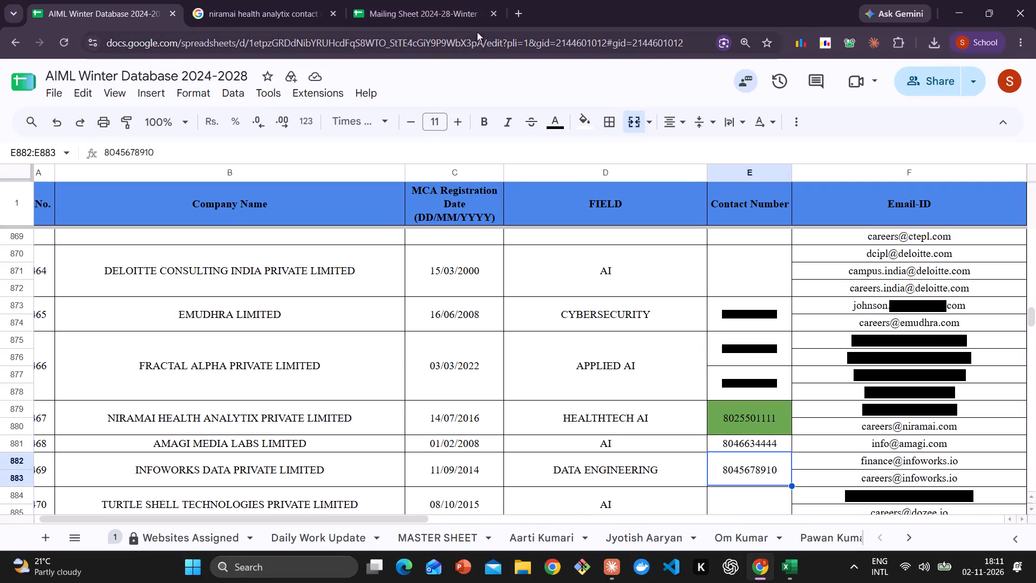
Search the web for "amagi media labs contact number" and check the results for the company's phone numbers.
left_click(278, 0)
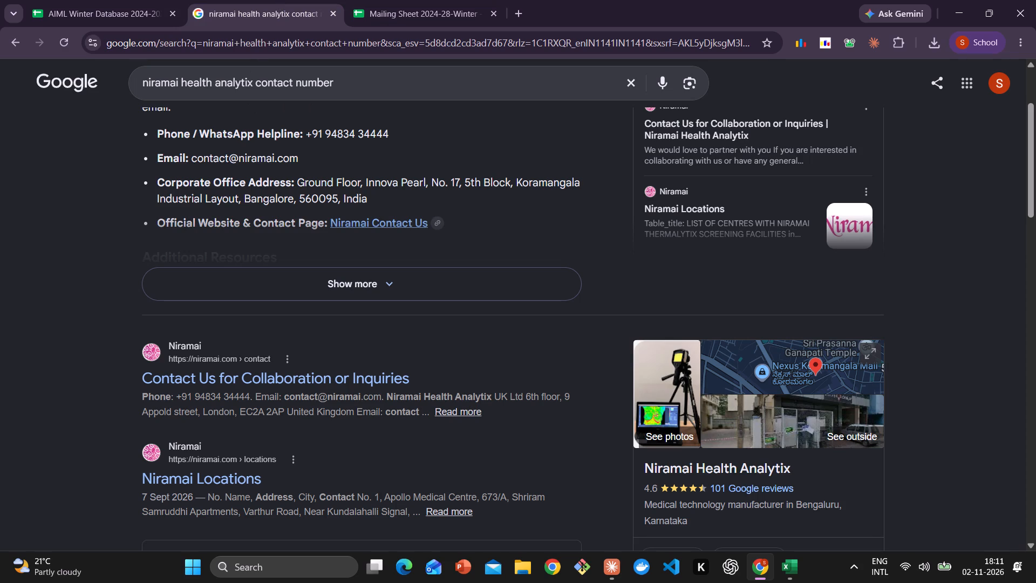
left_click(357, 79)
left_click_drag(253, 82, 105, 77)
type("amagi media labs")
key("Return")
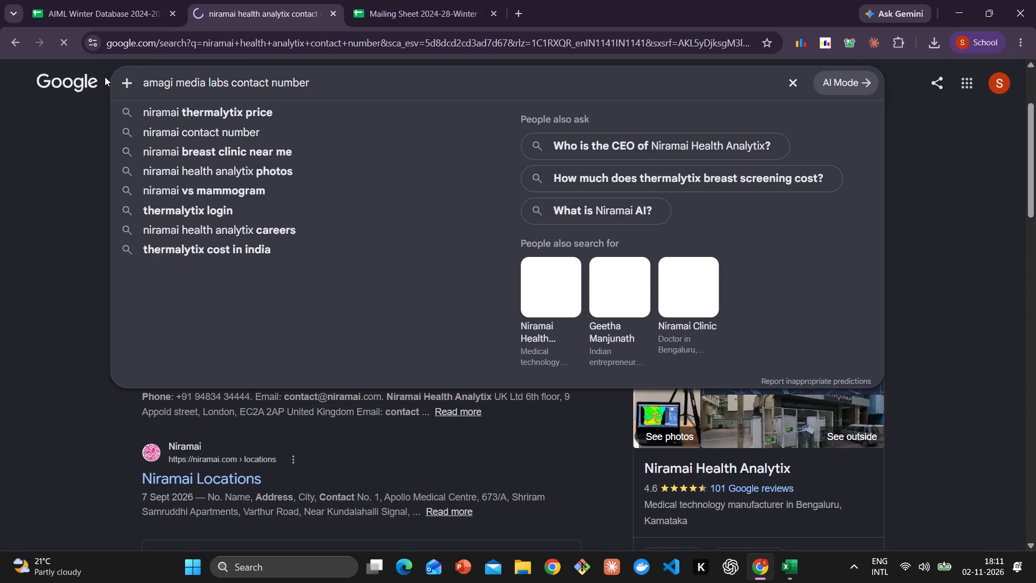
left_click(108, 0)
left_click(229, 0)
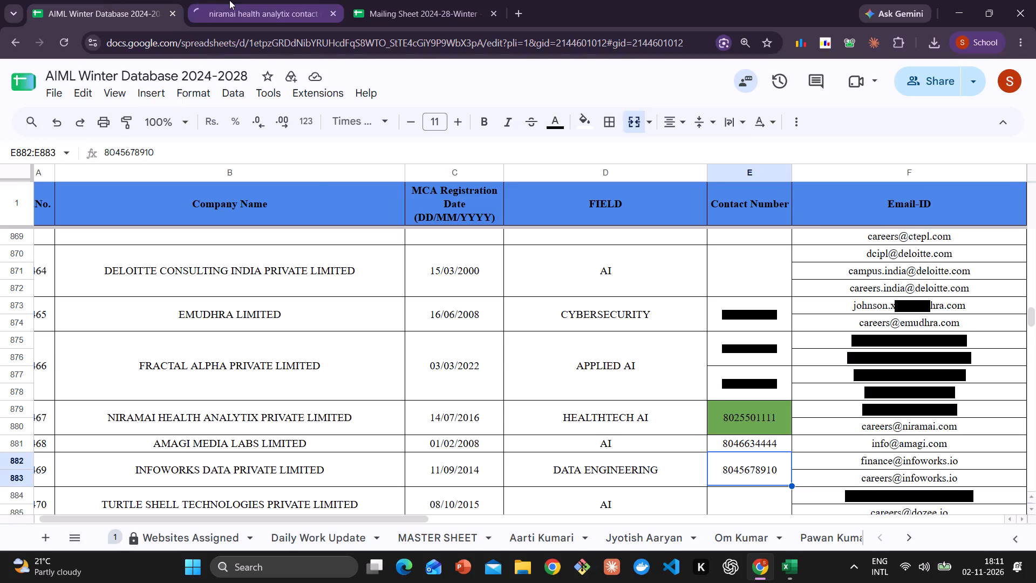
scroll(357, 357, "down", 1)
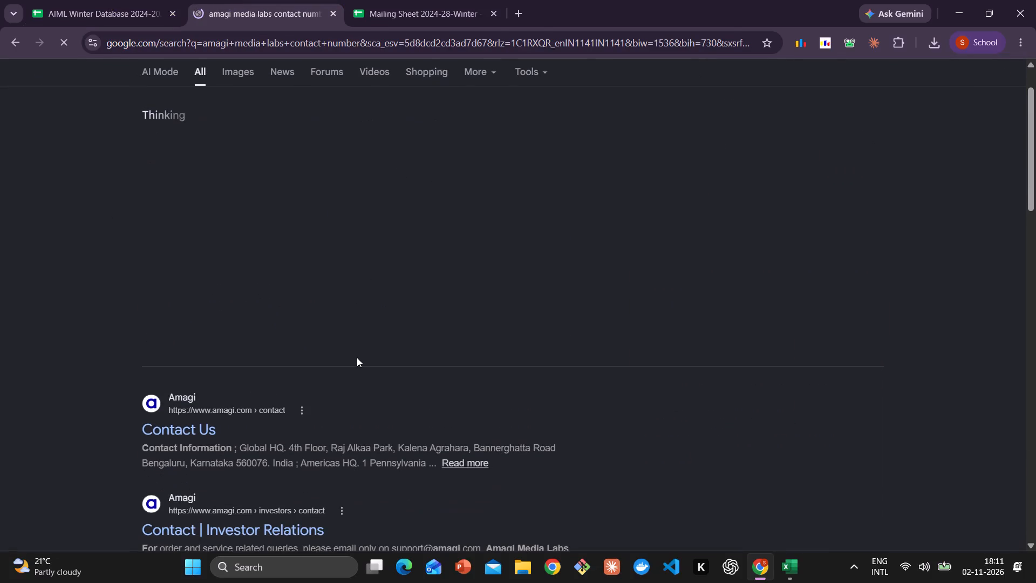
scroll(357, 357, "down", 2)
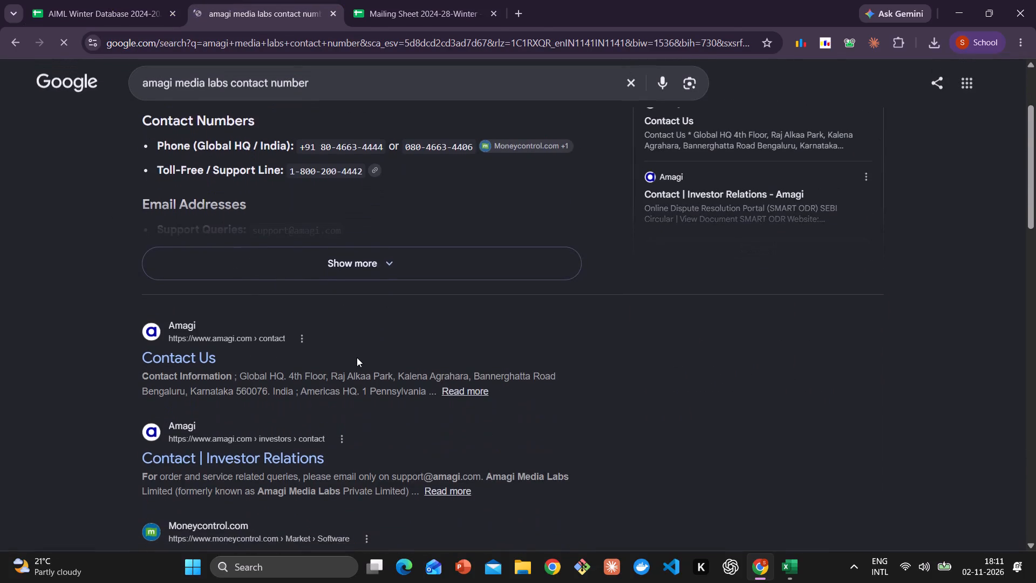
scroll(357, 357, "down", 1)
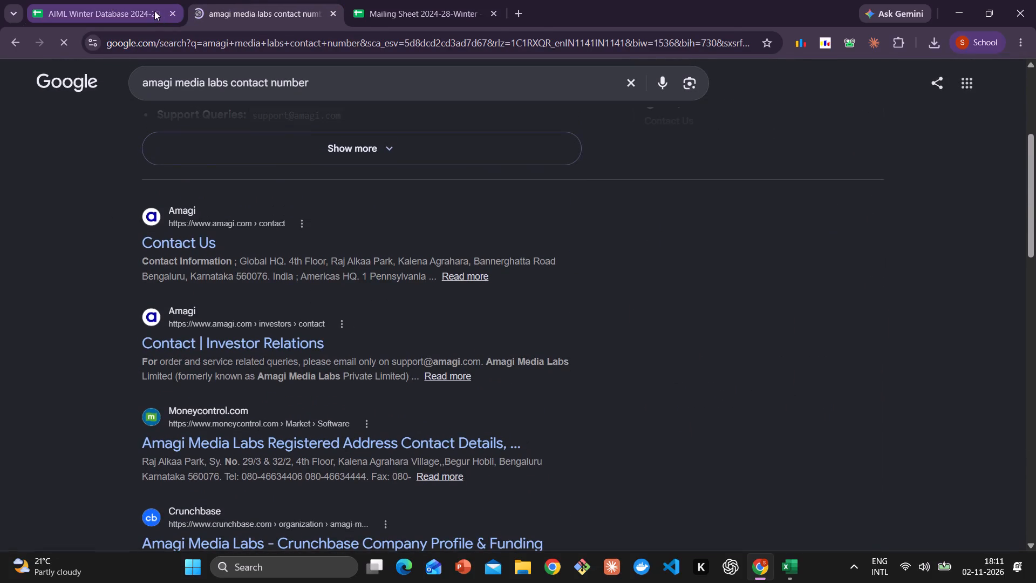
left_click(154, 11)
scroll(681, 464, "down", 1)
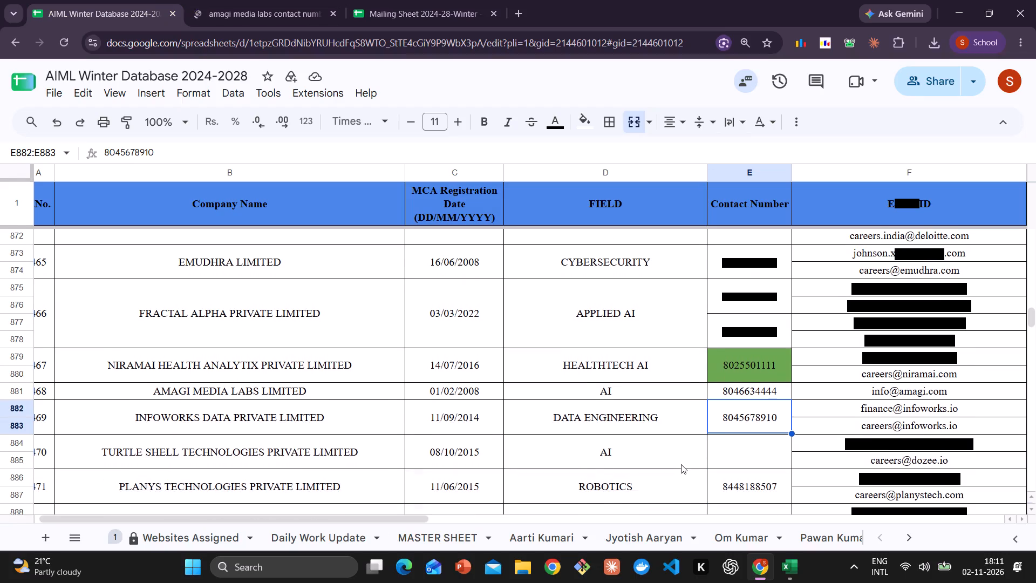
scroll(681, 464, "down", 1)
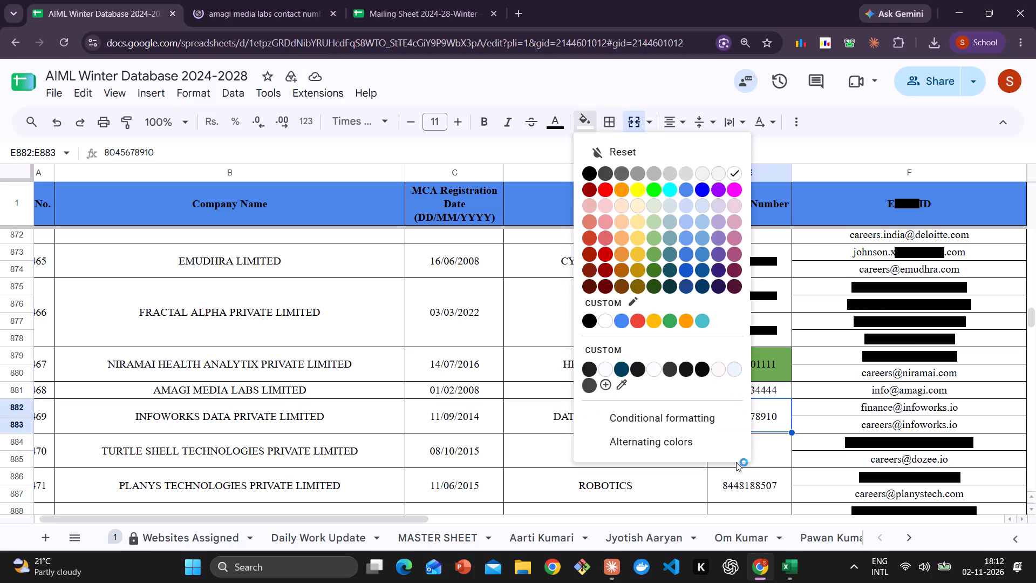
Select the contact number cell of PLANYS TECHNOLOGIES PRIVATE LIMITED and review the companies listed below it.
left_click(747, 489)
scroll(874, 432, "down", 1)
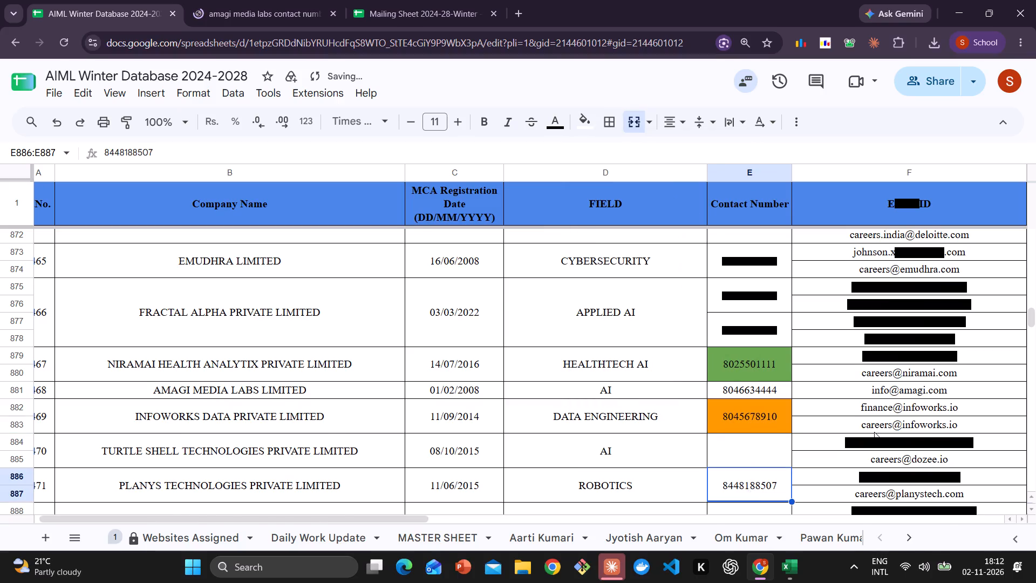
scroll(874, 432, "down", 1)
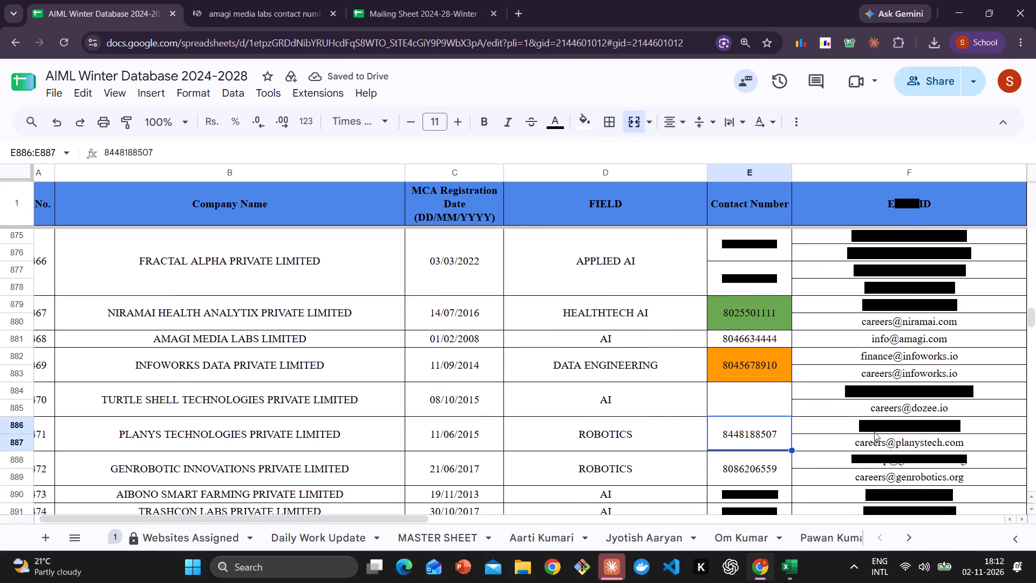
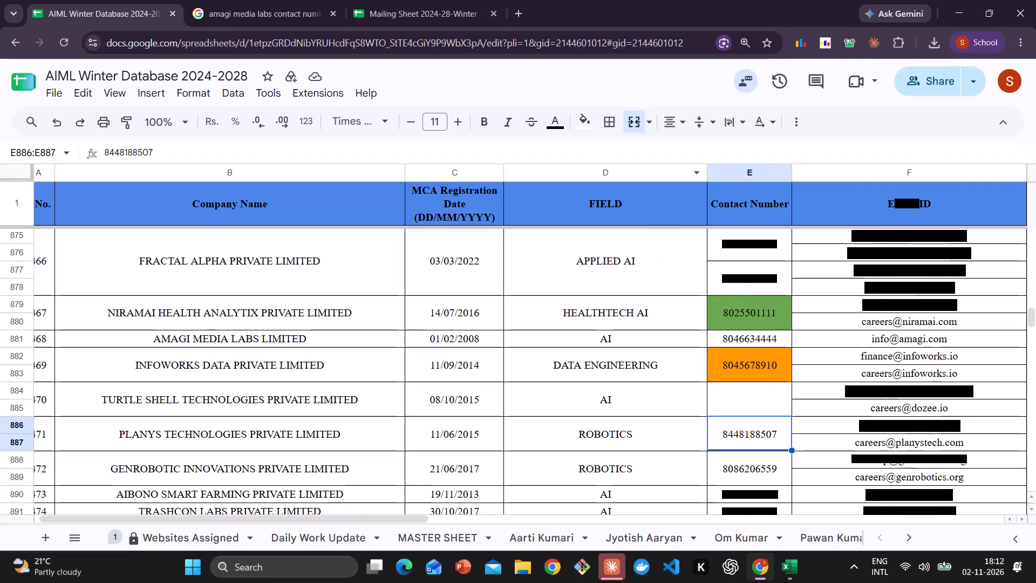
Fill the contact number cell of PLANYS TECHNOLOGIES PRIVATE LIMITED with orange.
left_click(590, 128)
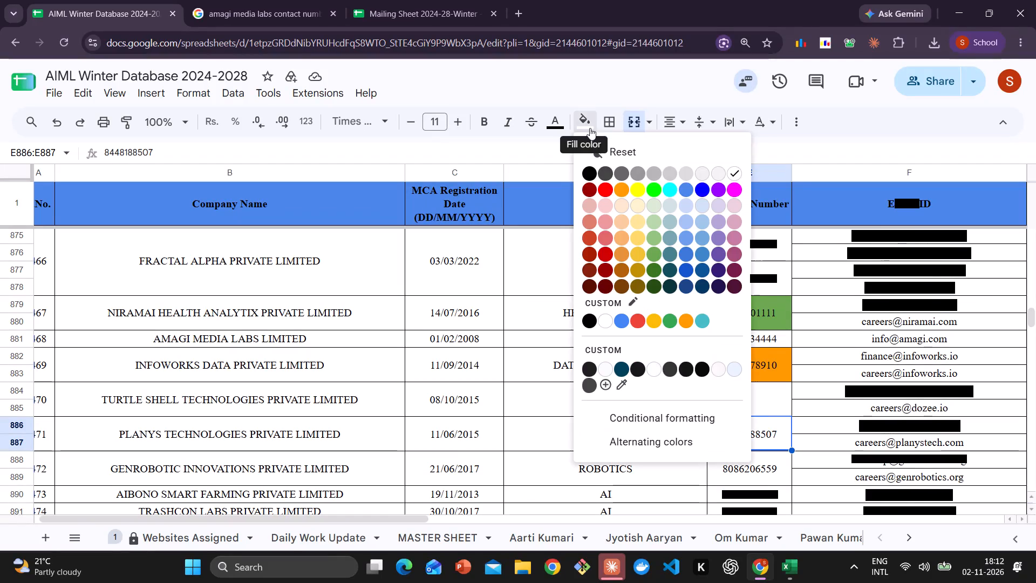
left_click(622, 189)
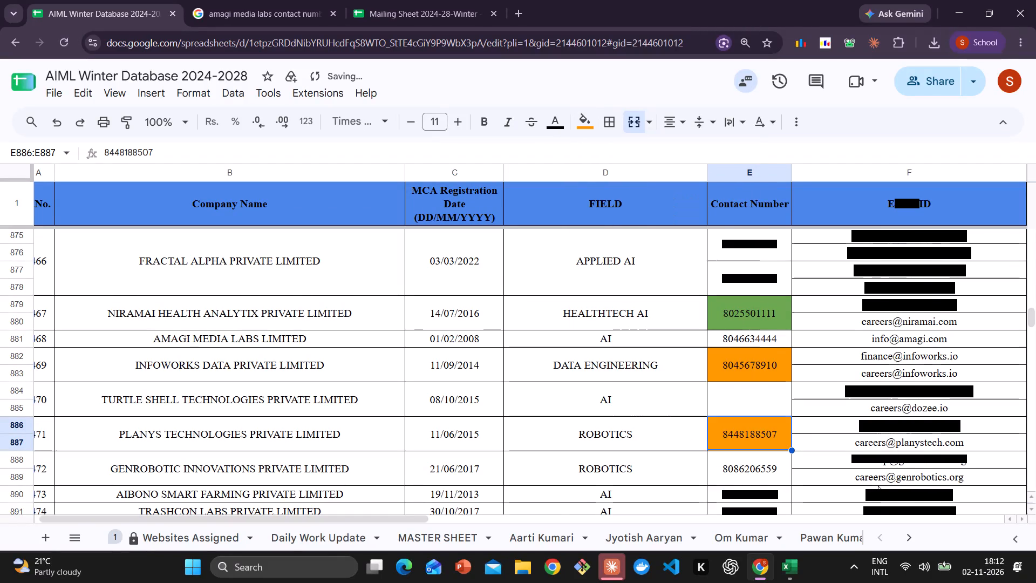
Select the contact number cell of GENROBOTIC INNOVATIONS PRIVATE LIMITED.
scroll(878, 486, "down", 1)
key("Down")
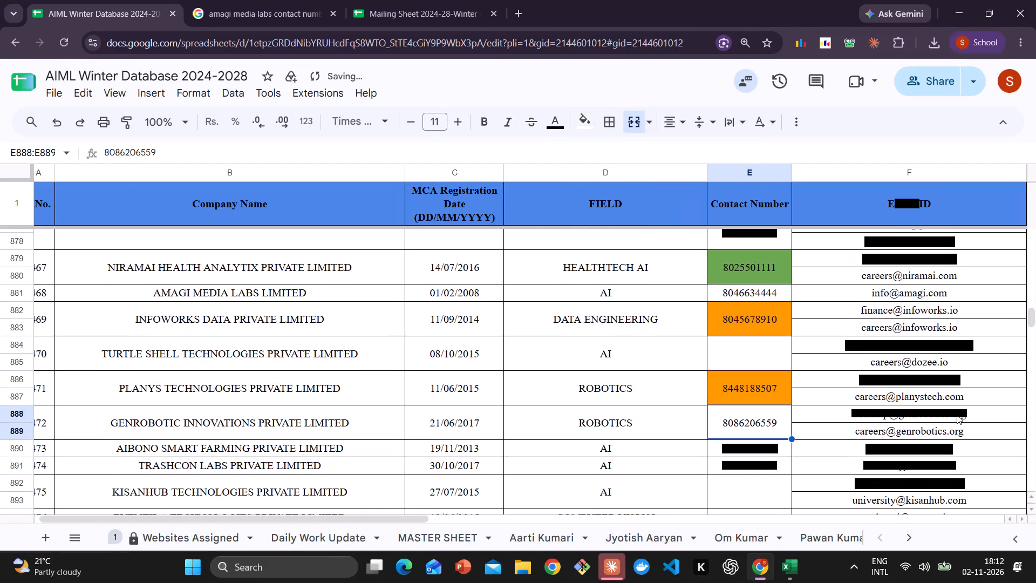
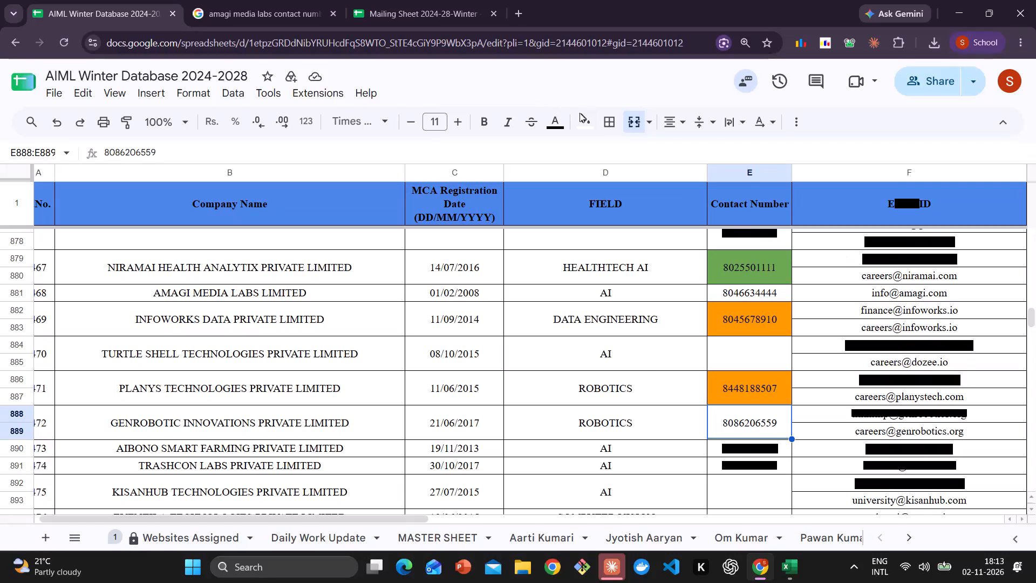
Fill the contact number cell of GENROBOTIC INNOVATIONS PRIVATE LIMITED with red.
left_click(585, 117)
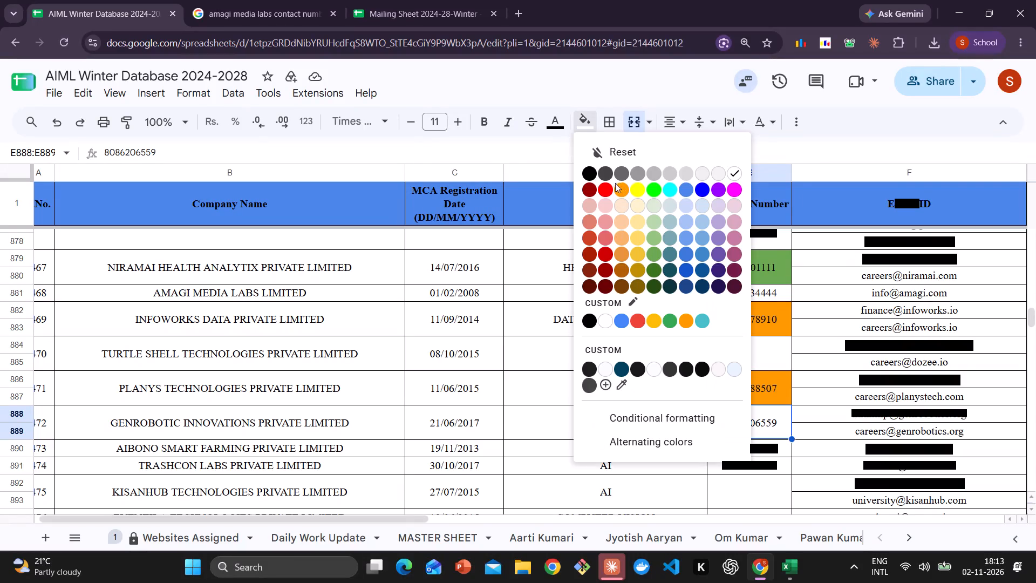
left_click(607, 189)
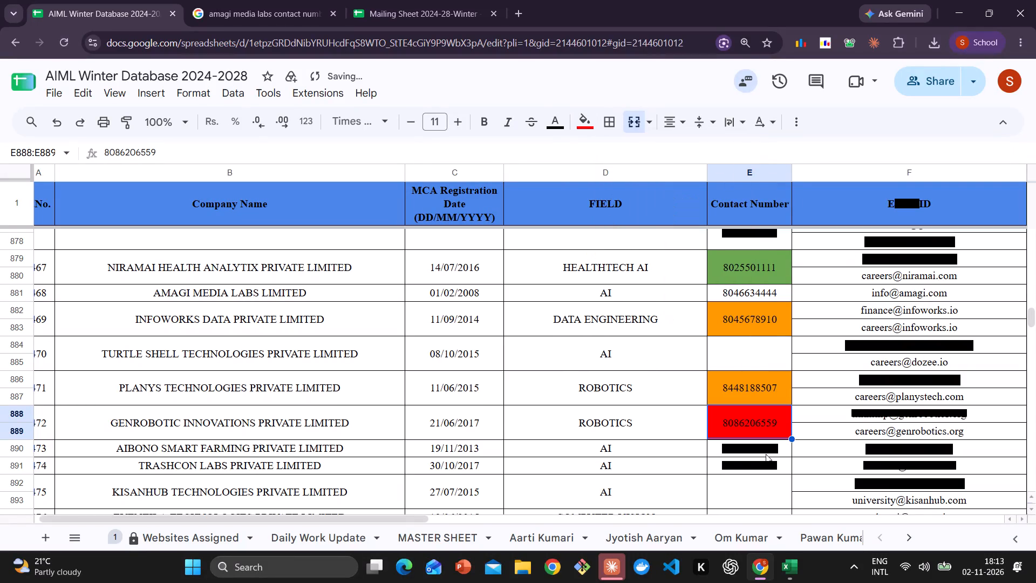
Select the contact number cell of AIBONO SMART FARMING PRIVATE LIMITED.
left_click(766, 454)
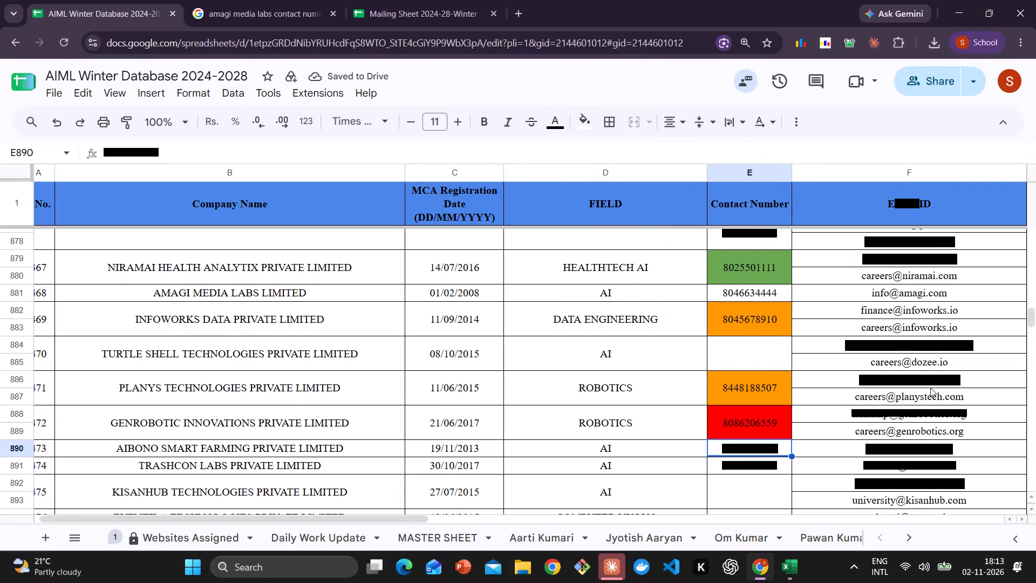
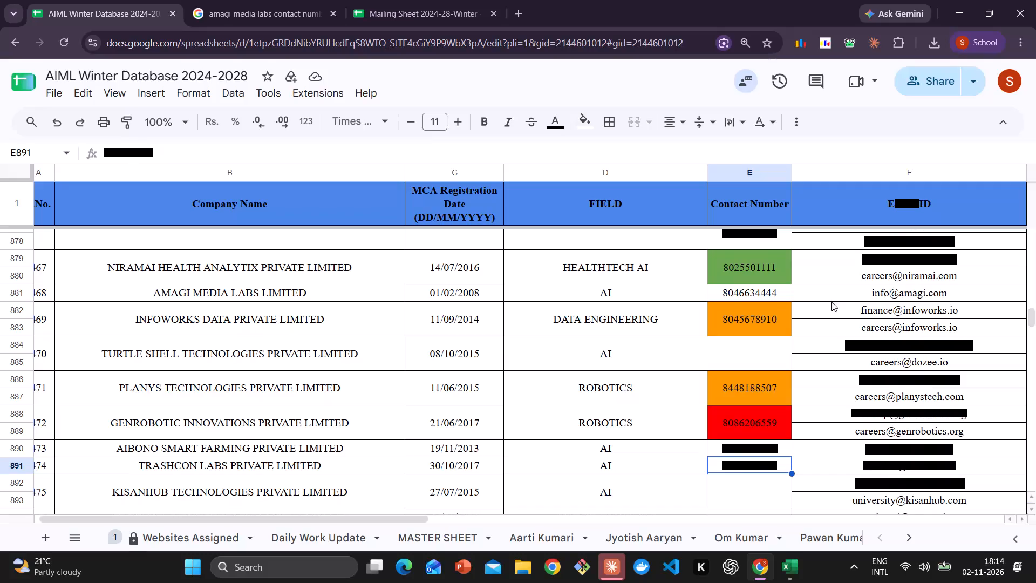
Fill the contact number cell of AIBONO SMART FARMING PRIVATE LIMITED with red.
left_click(588, 117)
left_click(603, 190)
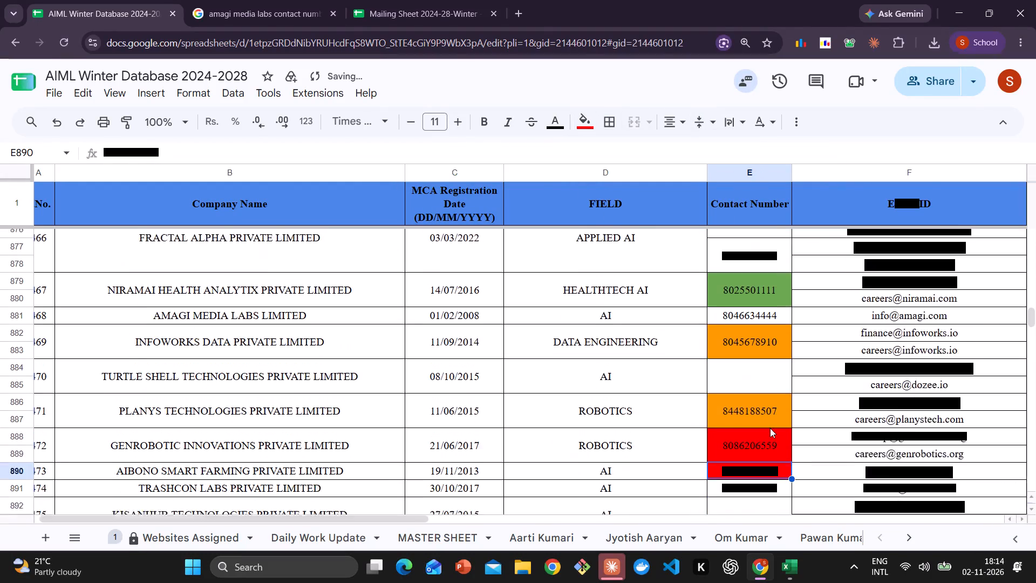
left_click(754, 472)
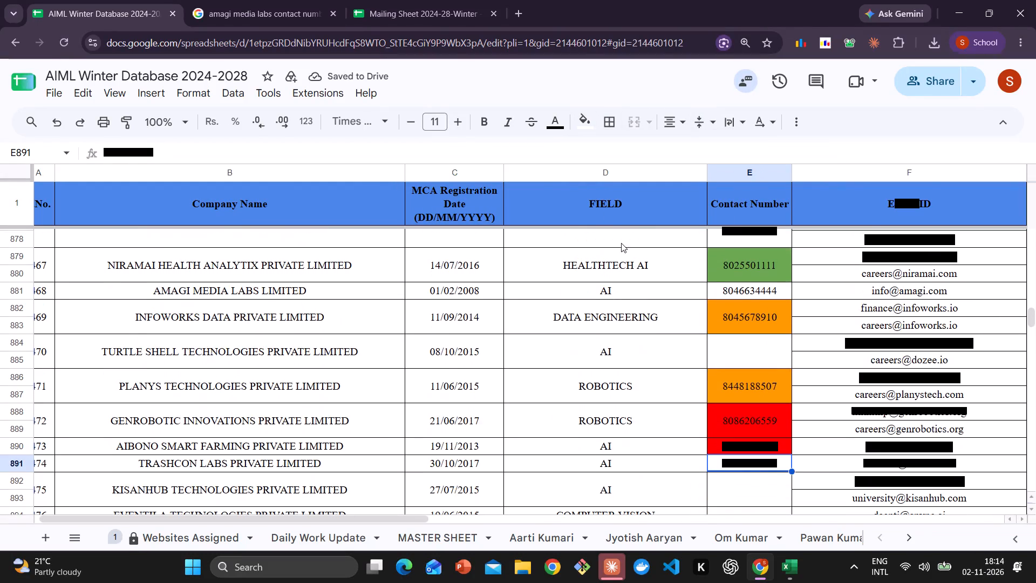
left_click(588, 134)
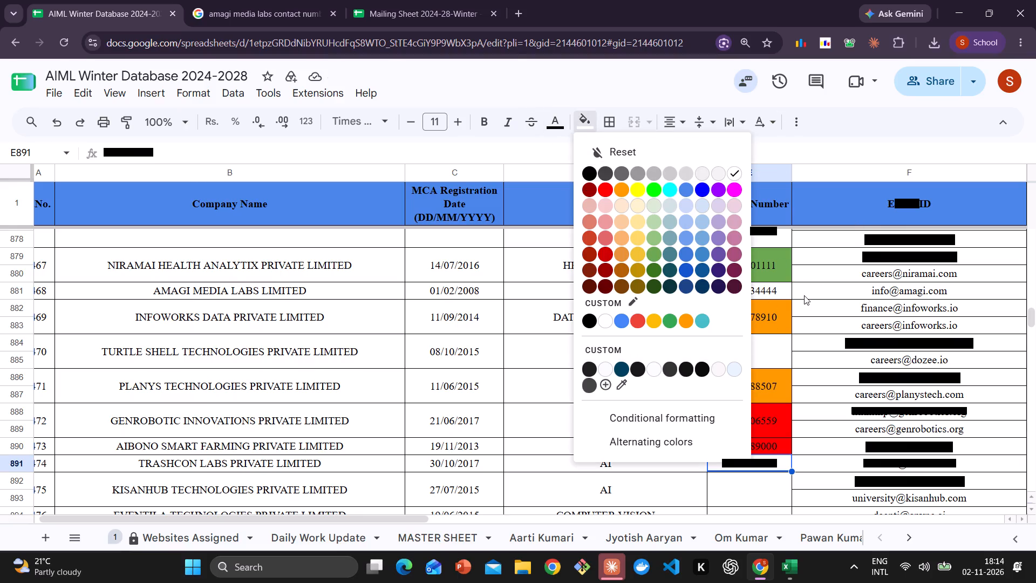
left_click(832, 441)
Select the contact number cell of TRASHCON LABS PRIVATE LIMITED and look through the contact numbers of the companies below it.
scroll(832, 441, "down", 2)
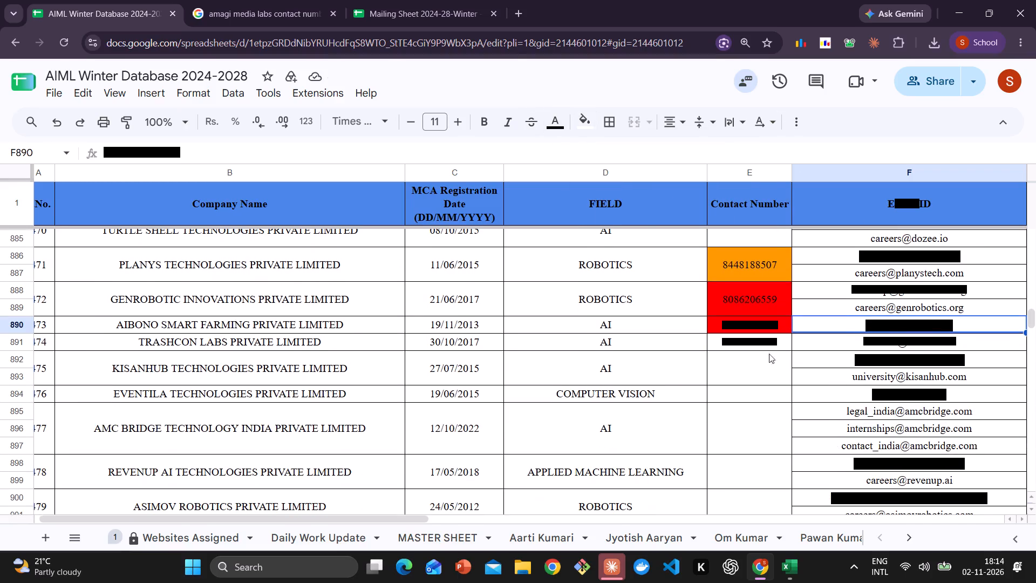
left_click(749, 338)
scroll(749, 338, "down", 3)
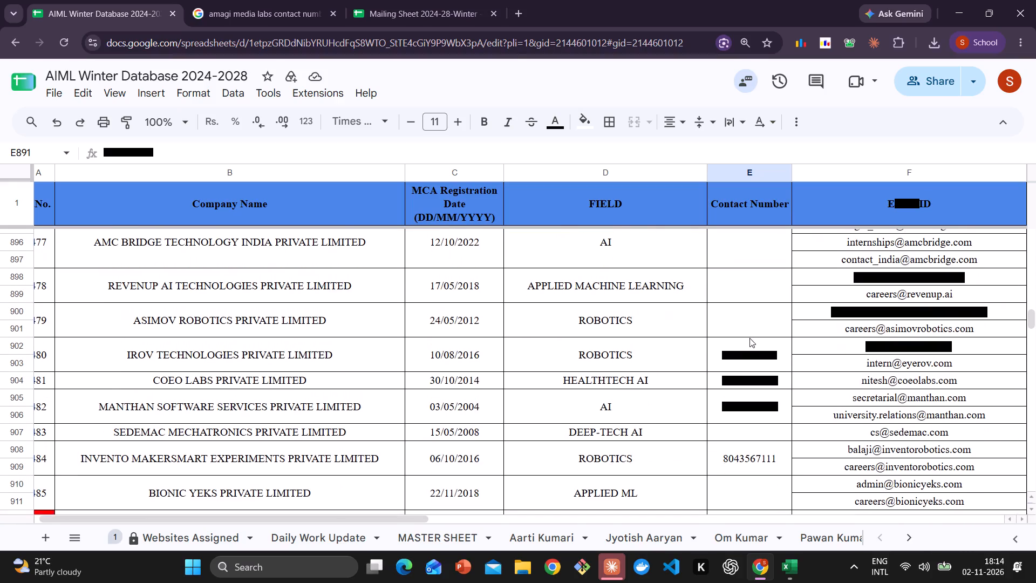
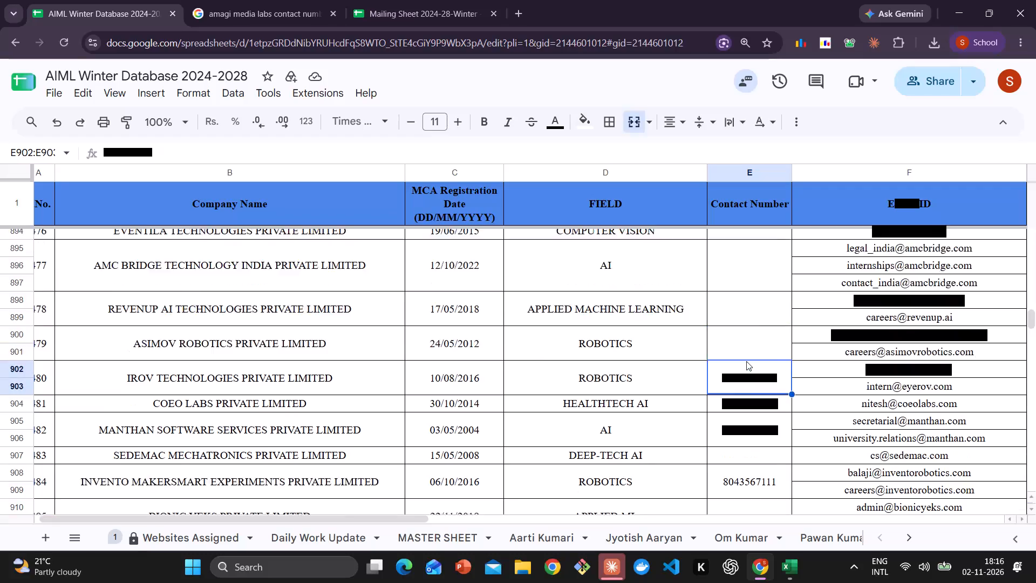
Fill the contact number cell of TRASHCON LABS PRIVATE LIMITED with orange.
scroll(746, 361, "up", 1)
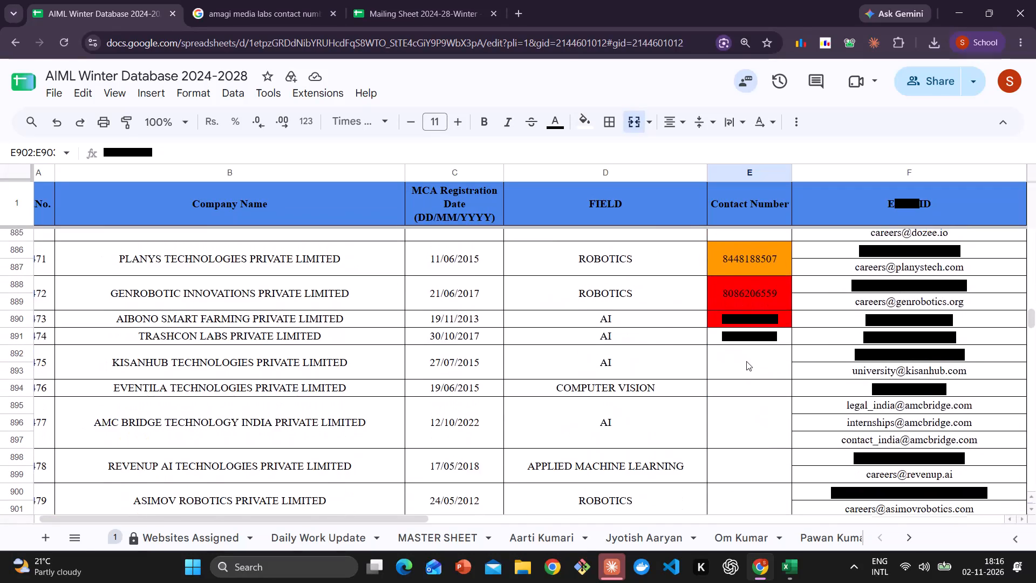
scroll(746, 361, "up", 1)
left_click(747, 334)
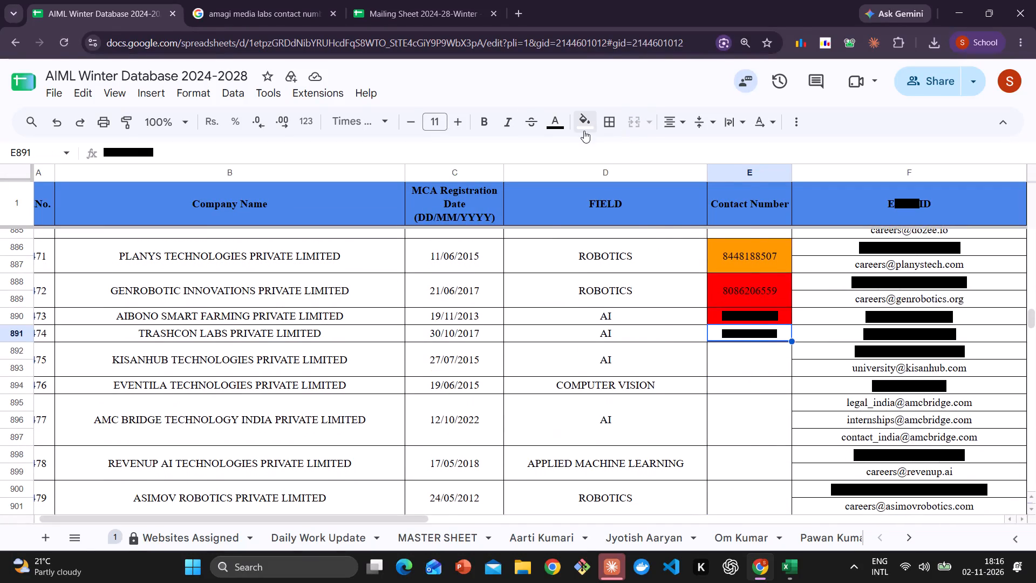
left_click(585, 131)
left_click(625, 187)
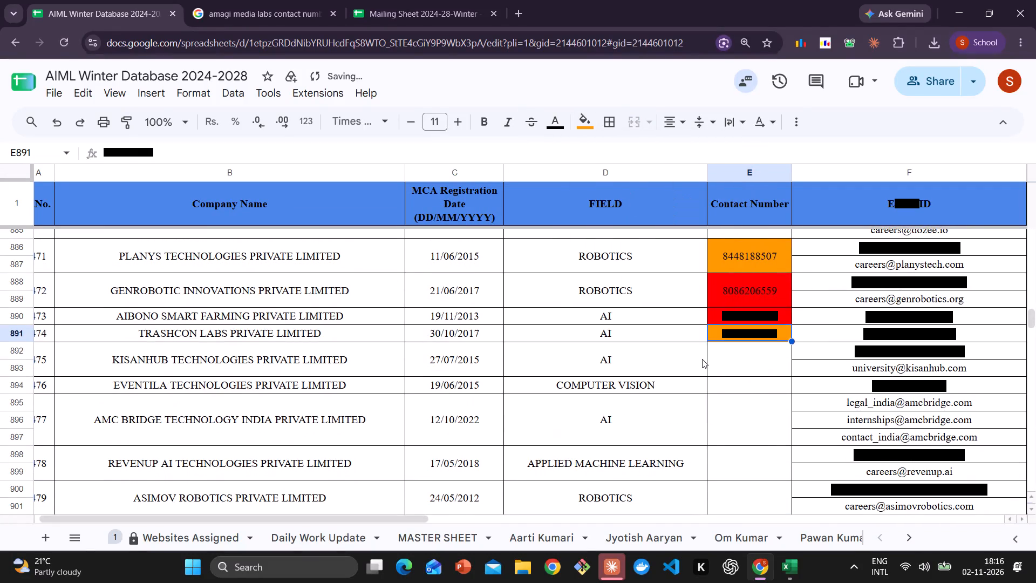
Fill the contact number cell of IROV TECHNOLOGIES PRIVATE LIMITED with orange.
scroll(702, 359, "down", 3)
left_click(730, 359)
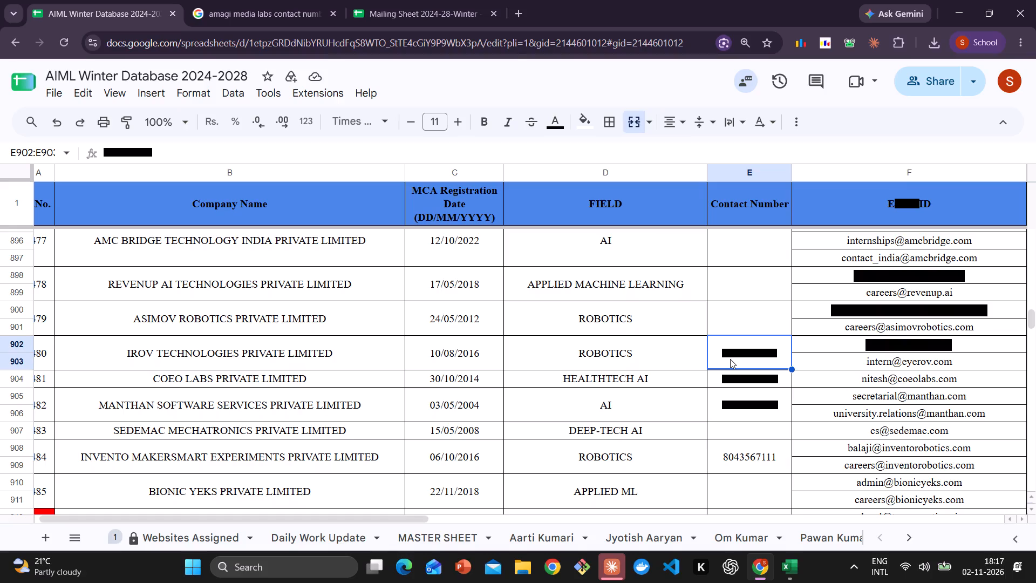
left_click(582, 123)
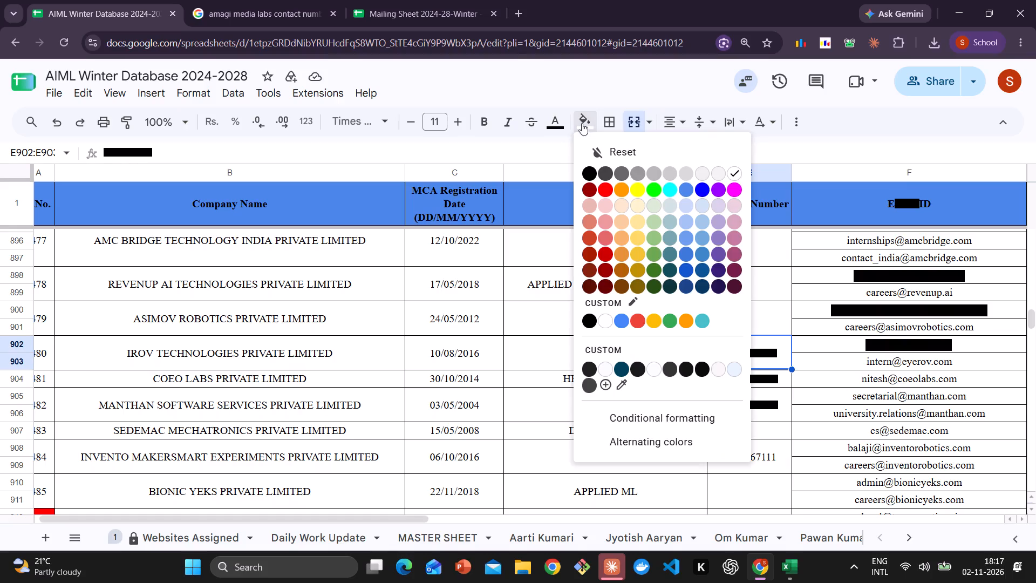
left_click(618, 191)
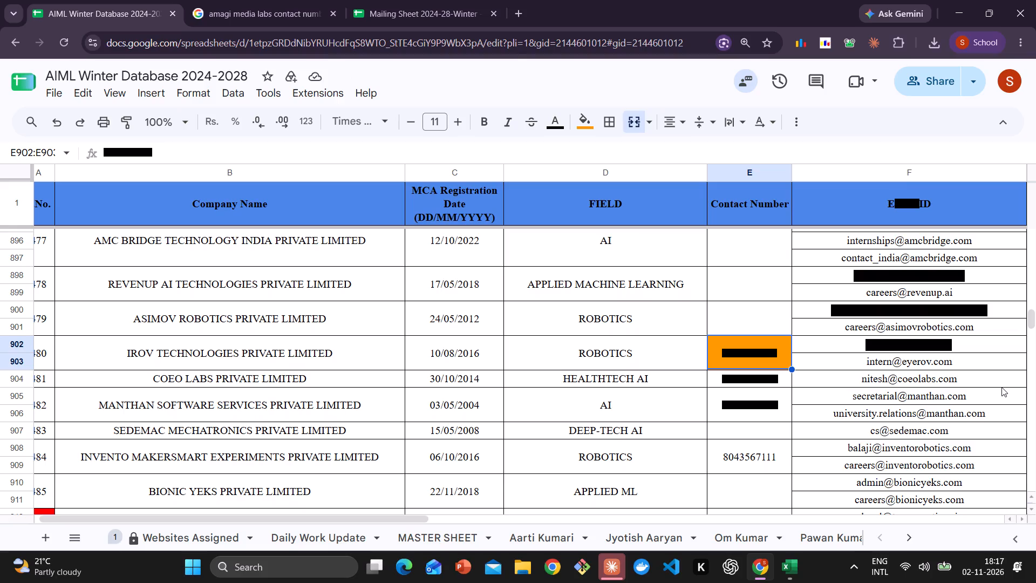
Fill the contact number cell of COEO LABS PRIVATE LIMITED with orange.
key("Down")
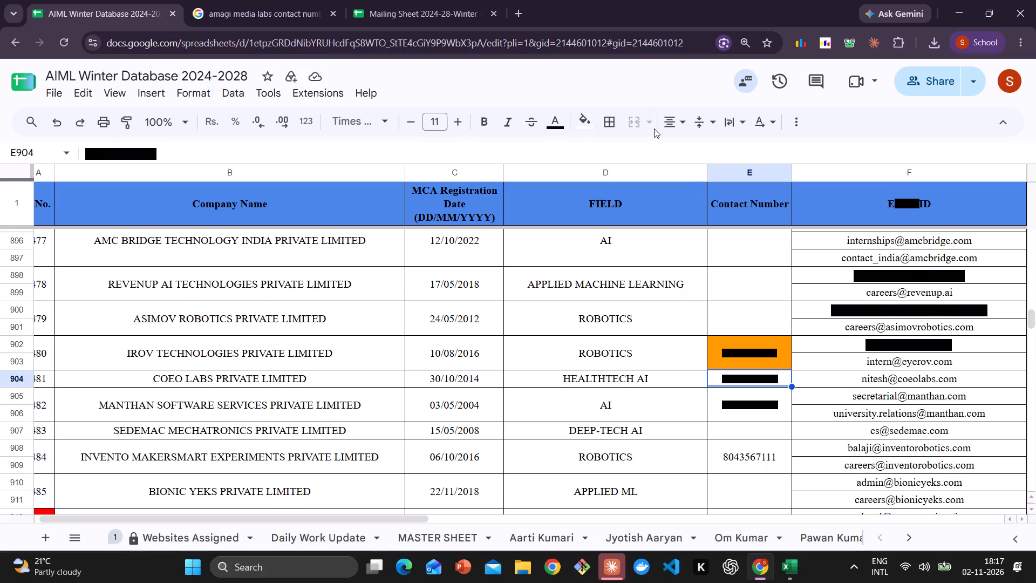
left_click(576, 119)
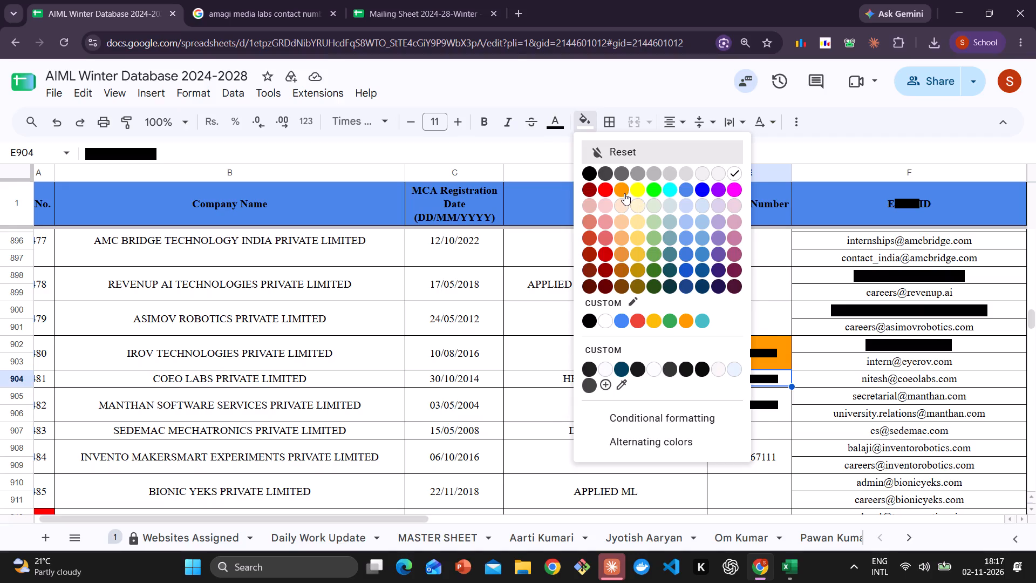
left_click(624, 193)
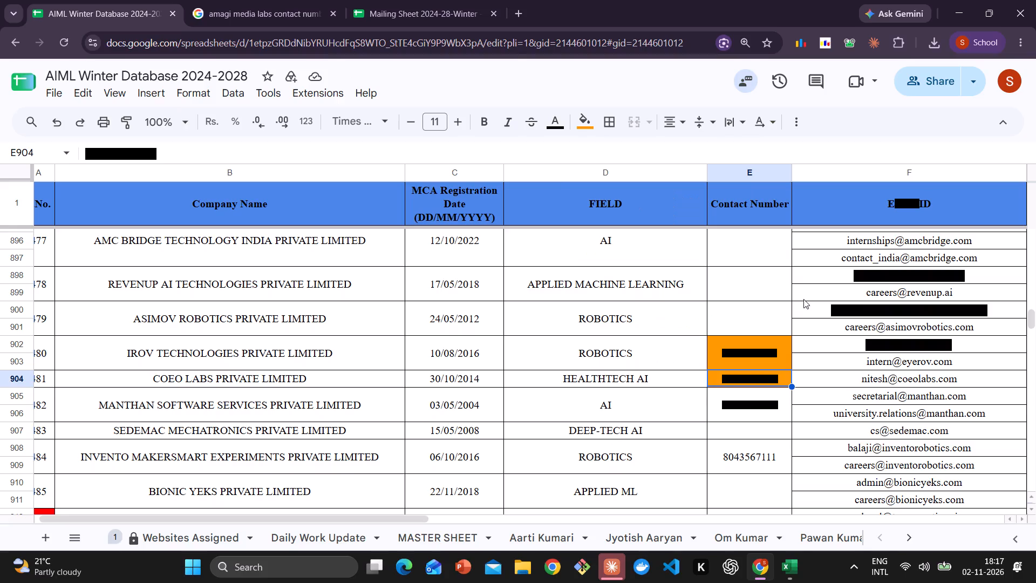
Fill the contact number cell of MANTHAN SOFTWARE SERVICES PRIVATE LIMITED with red.
key("Down")
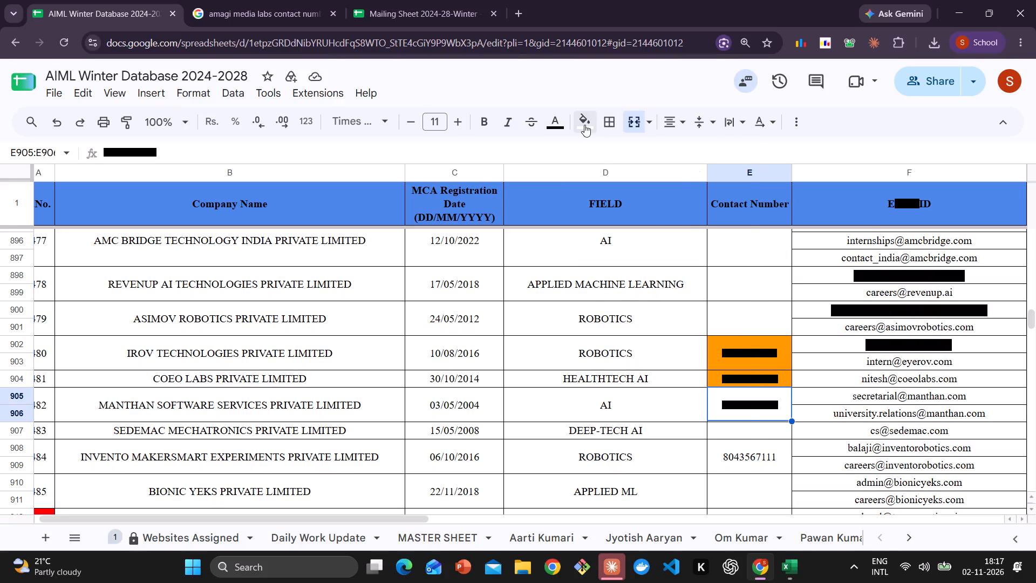
left_click(584, 125)
left_click(608, 184)
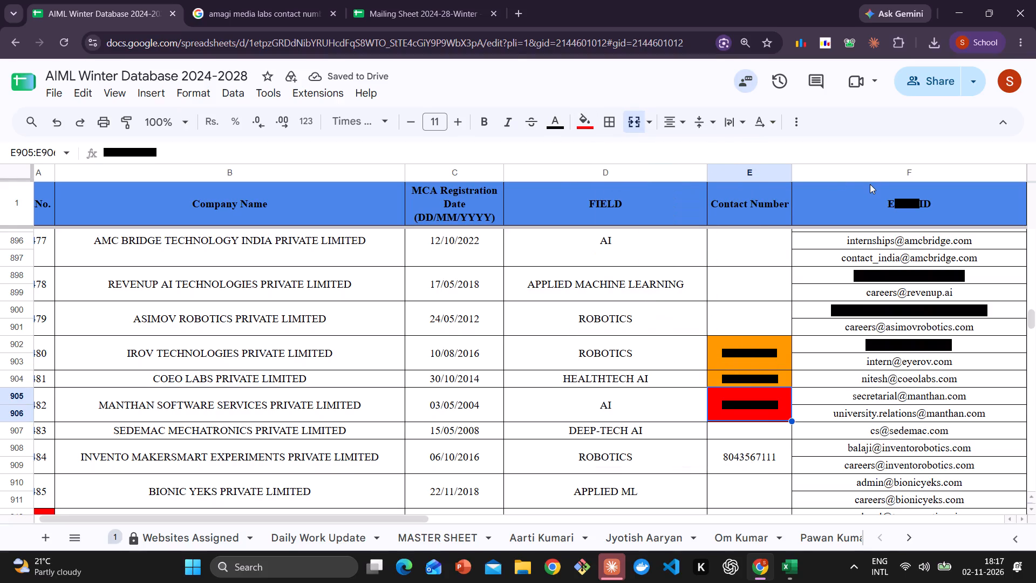
Fill the contact number cell of INVENTO MAKERSMART EXPERIMENTS PRIVATE LIMITED with orange.
left_click(766, 458)
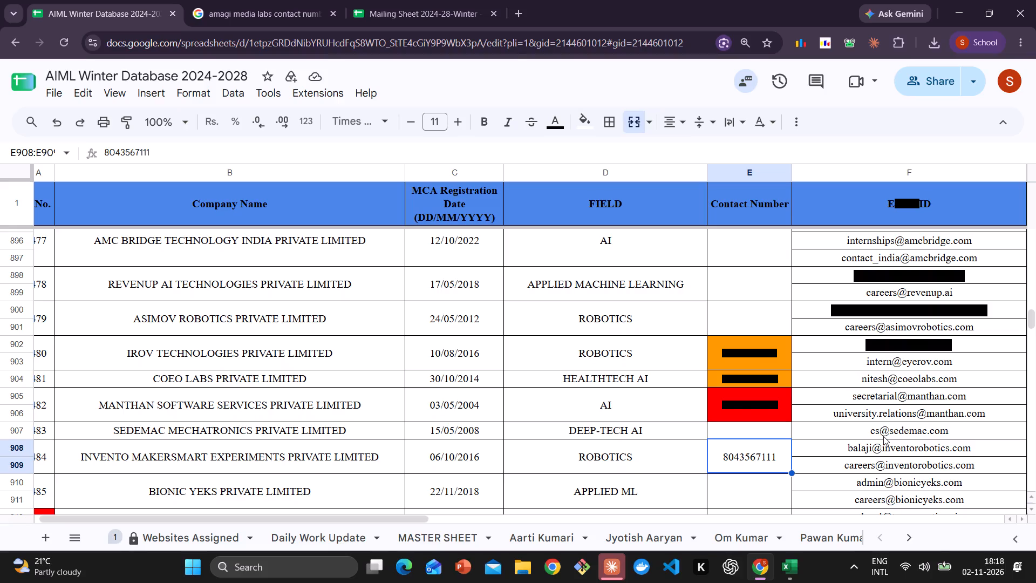
scroll(883, 436, "down", 1)
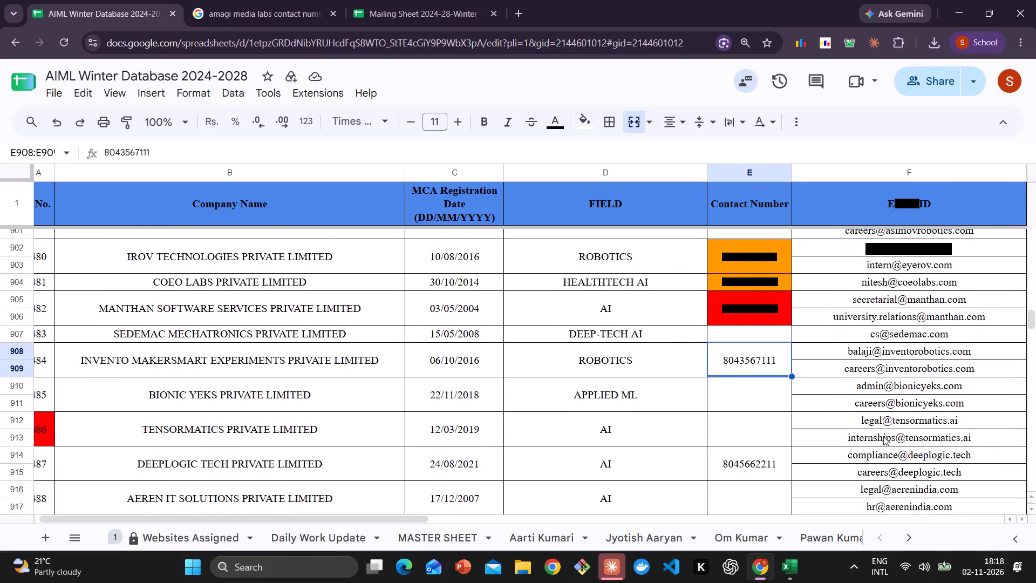
scroll(883, 436, "down", 2)
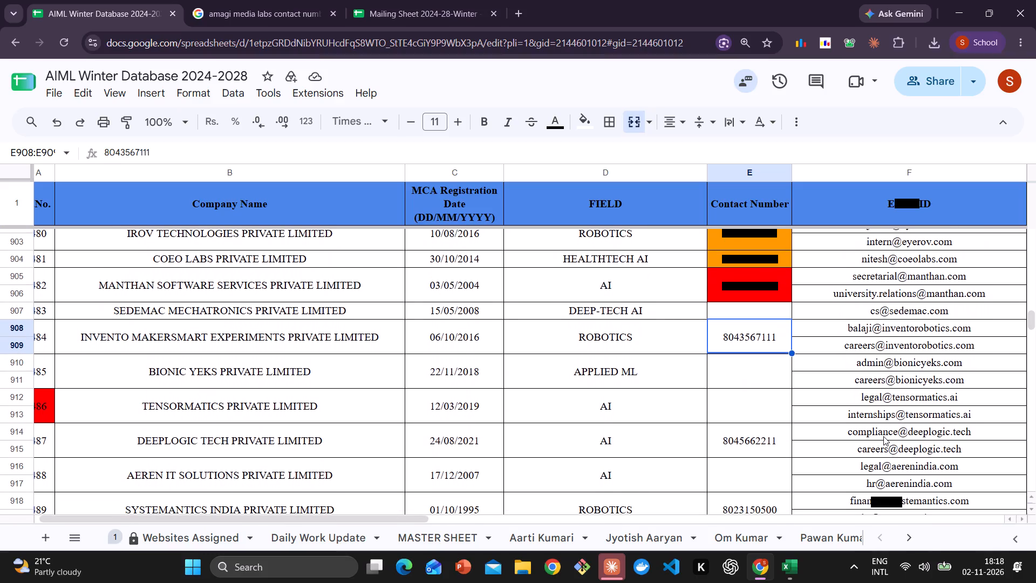
scroll(883, 436, "down", 3)
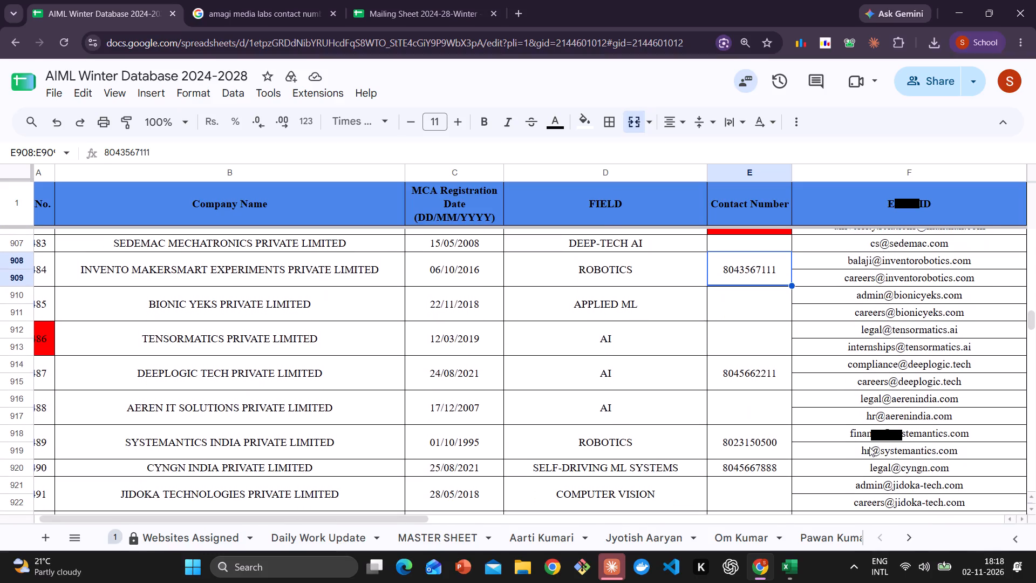
left_click(719, 384)
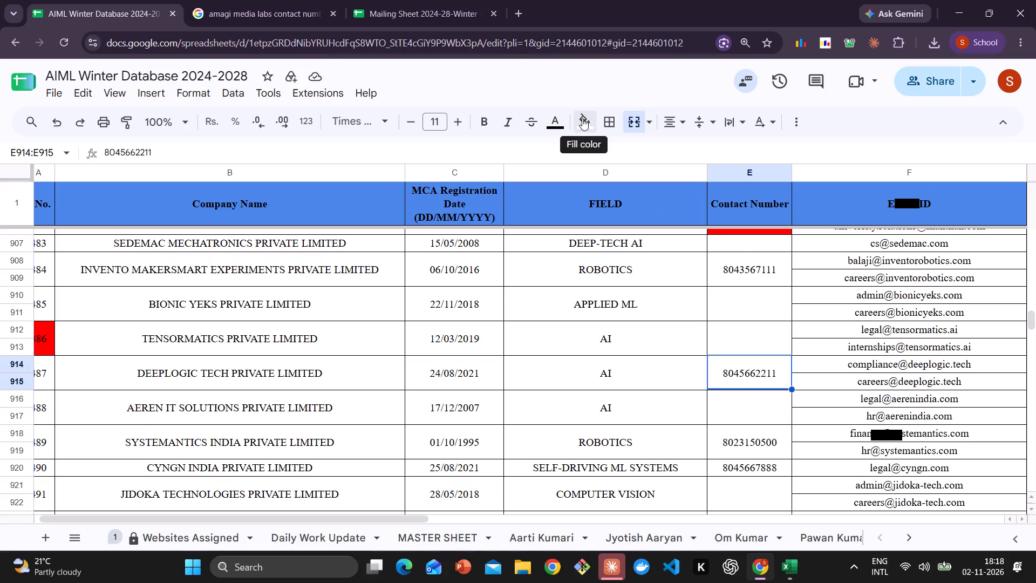
left_click(758, 283)
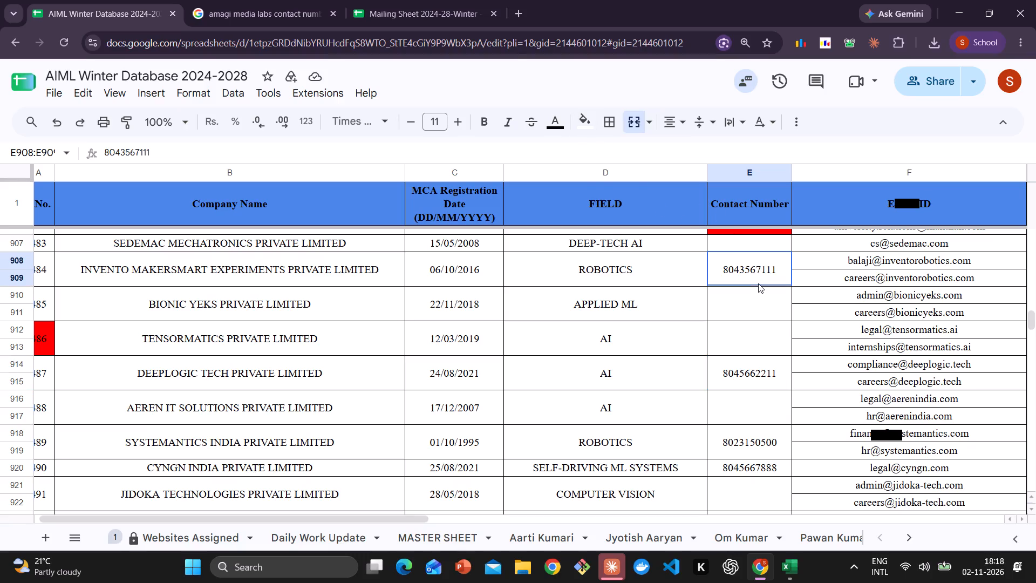
left_click(580, 122)
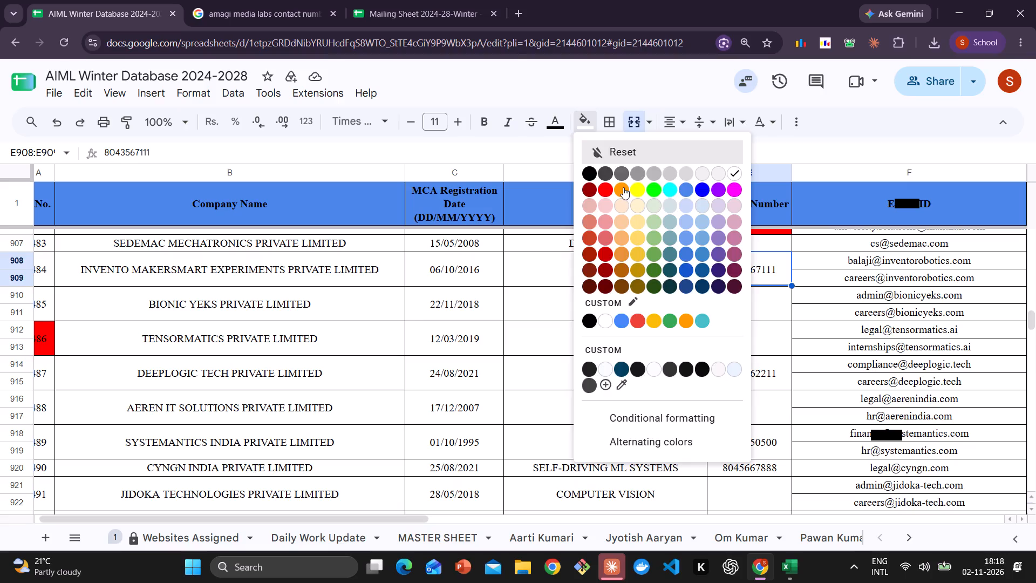
left_click(623, 187)
Fill the contact number cell of DEEPLOGIC TECH PRIVATE LIMITED with orange.
left_click(754, 375)
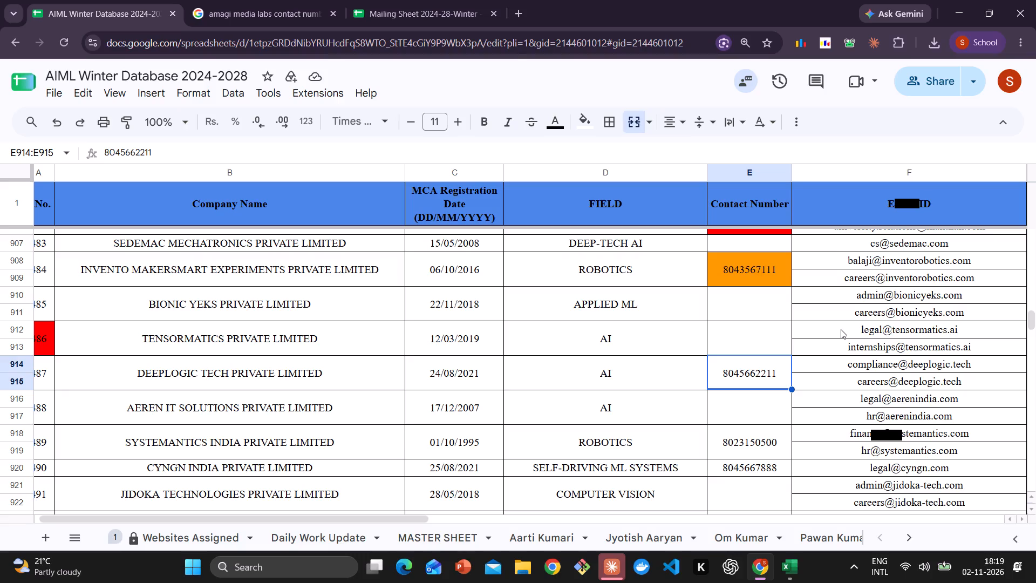
left_click(581, 131)
left_click(624, 193)
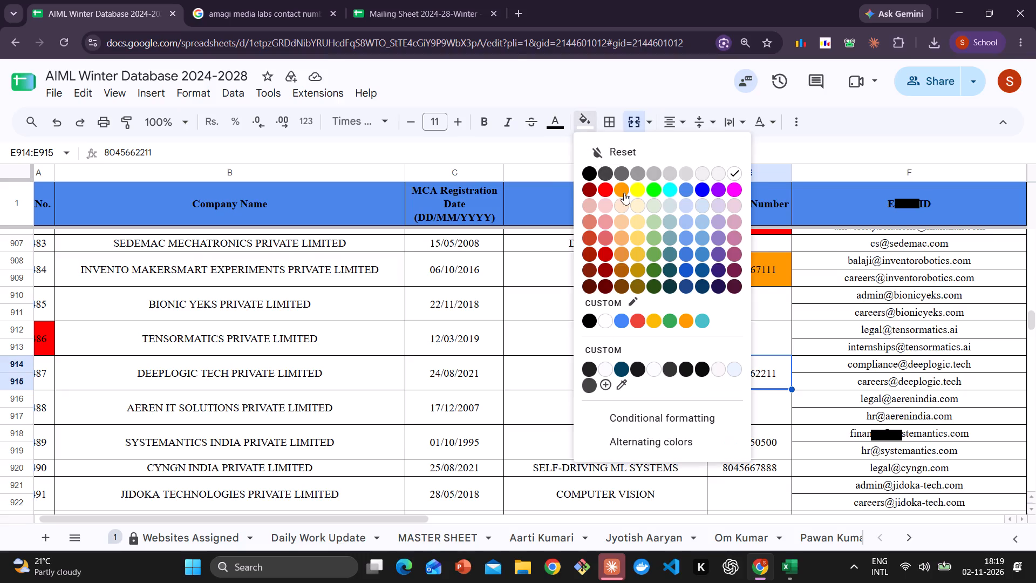
Select the contact number cell of SYSTEMANTICS INDIA PRIVATE LIMITED.
left_click(744, 443)
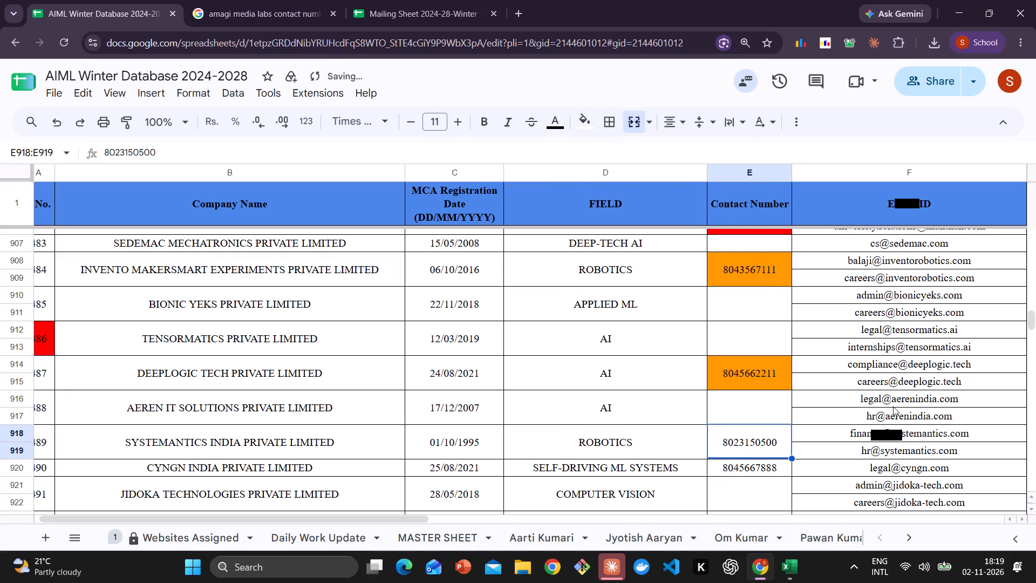
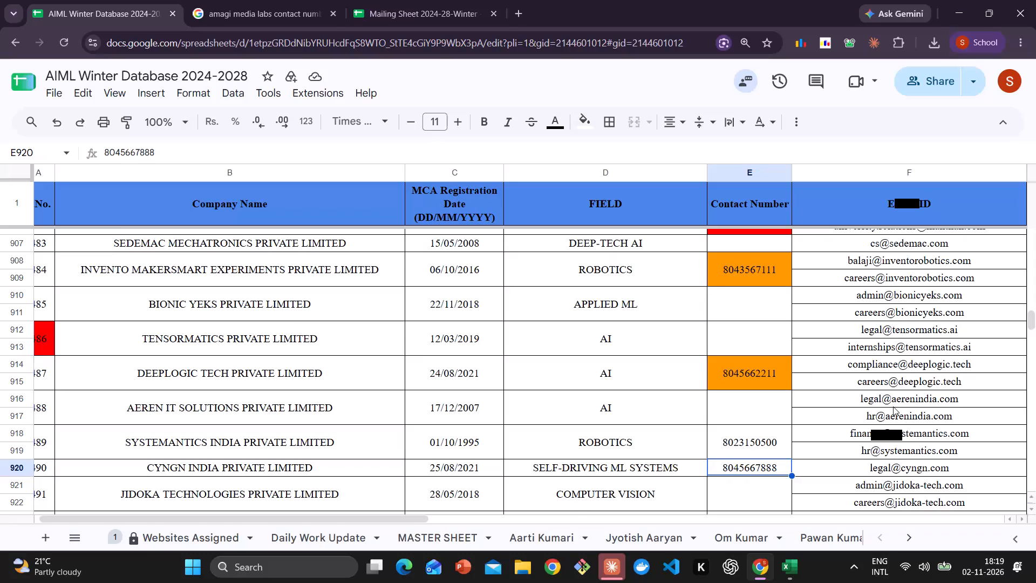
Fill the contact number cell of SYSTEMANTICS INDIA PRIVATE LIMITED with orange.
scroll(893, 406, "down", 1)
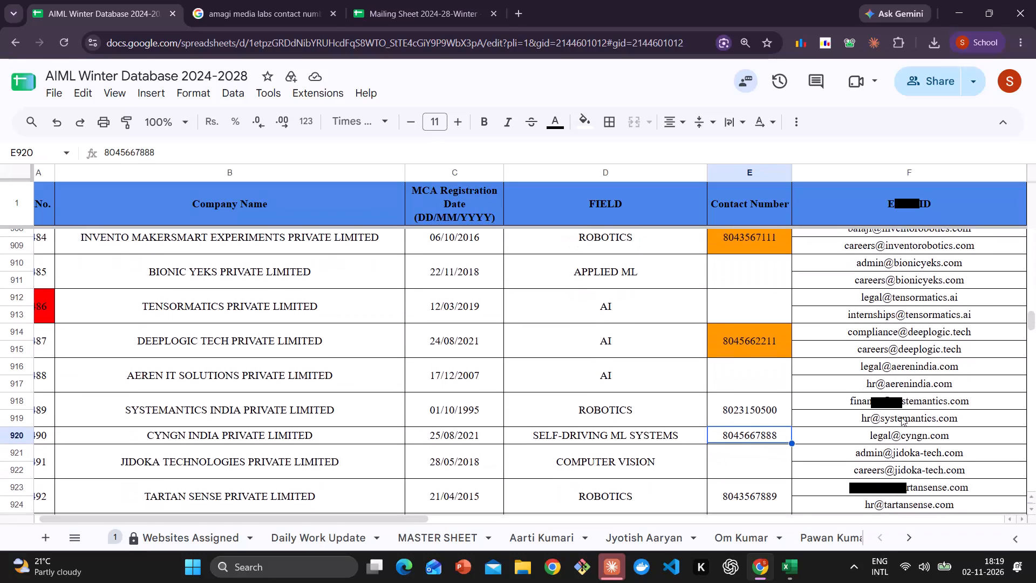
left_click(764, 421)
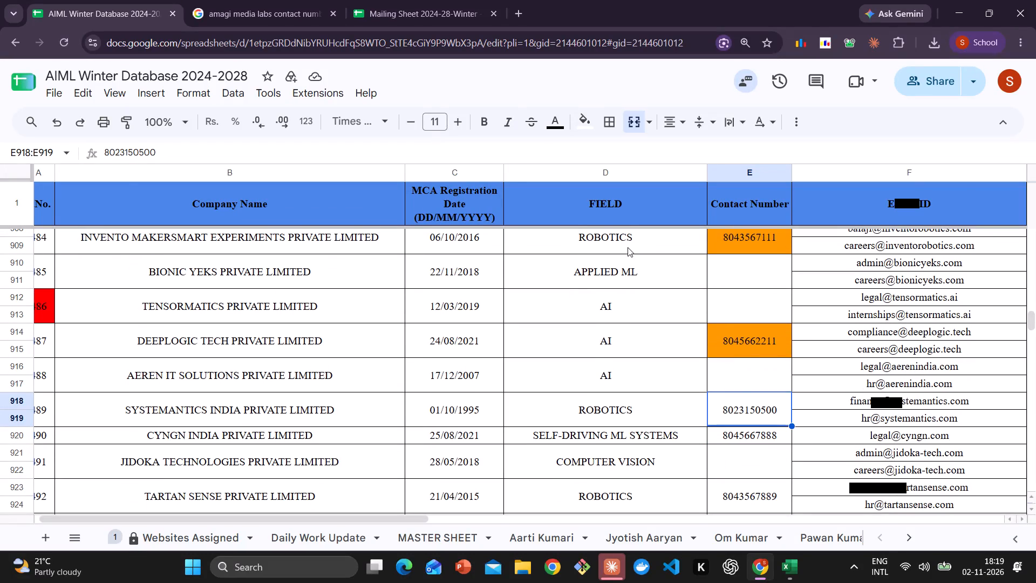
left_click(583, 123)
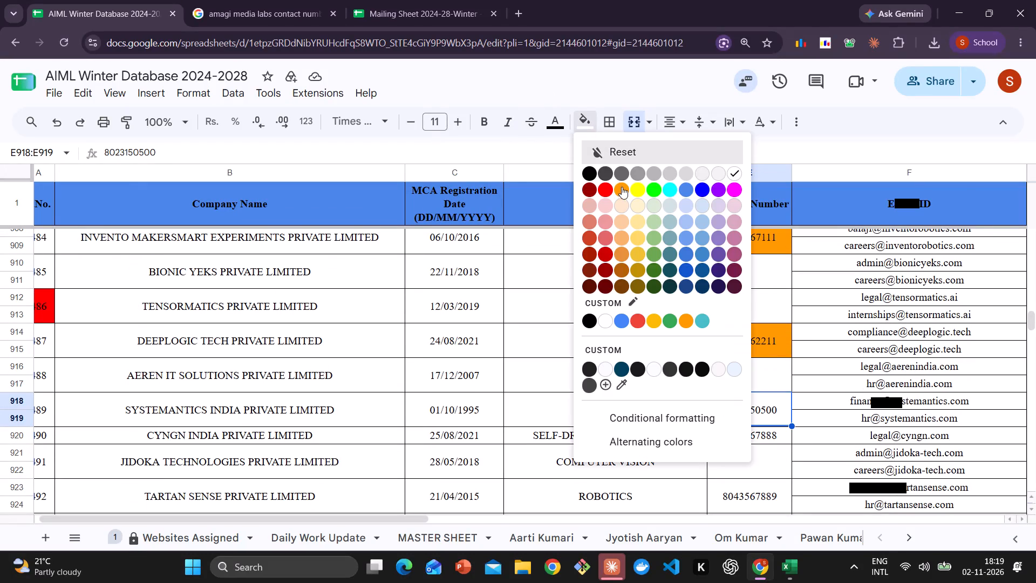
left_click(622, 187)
Change the fill of the SYSTEMANTICS INDIA PRIVATE LIMITED contact number cell to red.
scroll(778, 441, "down", 1)
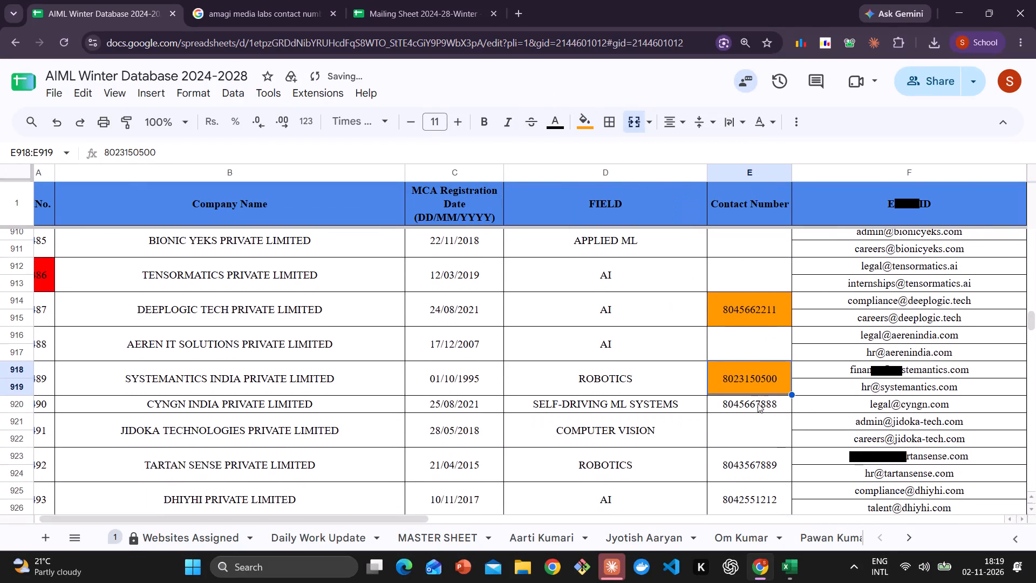
left_click(756, 404)
left_click(741, 394)
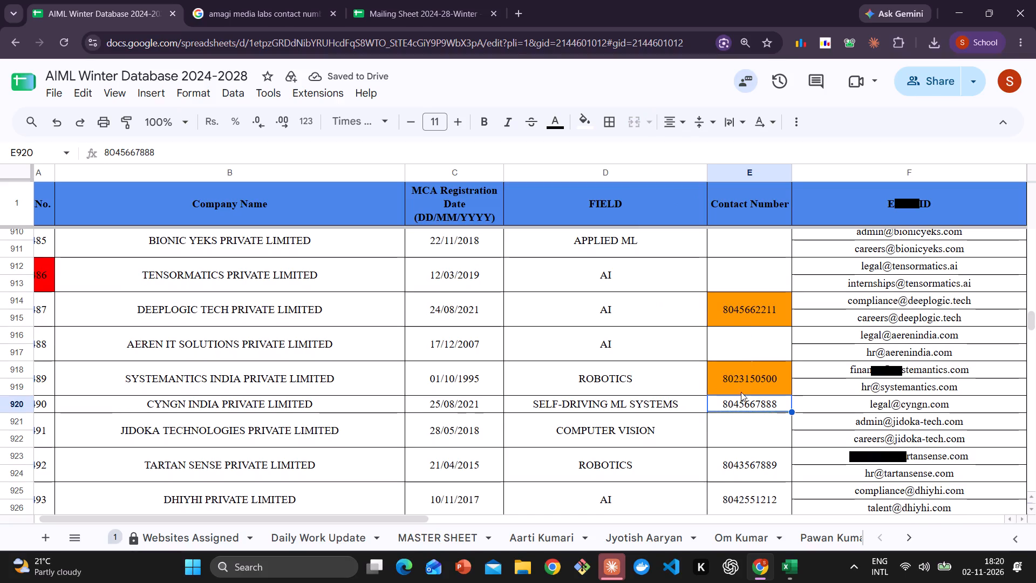
left_click(741, 383)
left_click(585, 130)
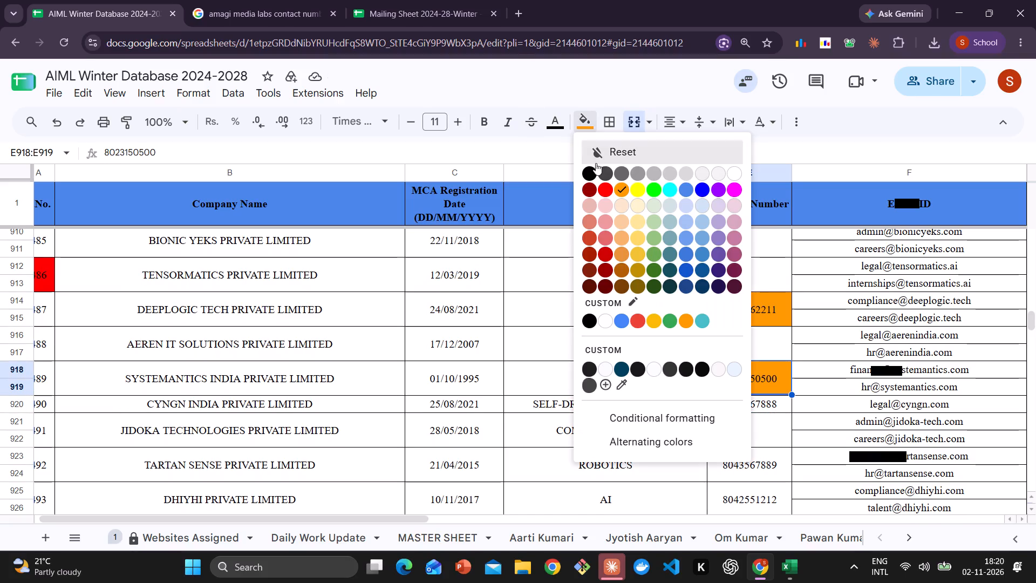
left_click(603, 186)
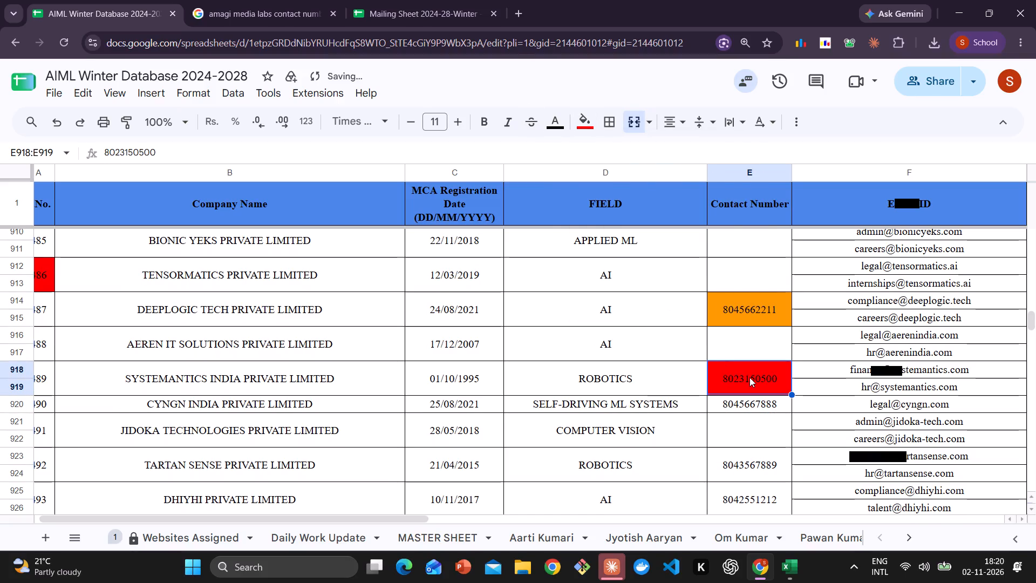
Fill the contact number cell of CYNGN INDIA PRIVATE LIMITED with orange.
left_click(745, 399)
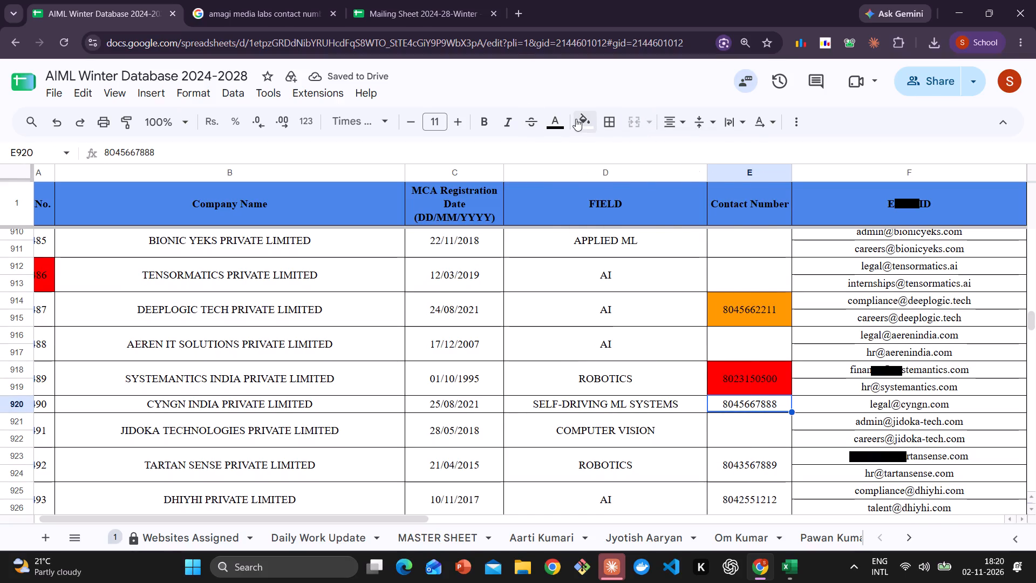
left_click(576, 119)
left_click(621, 188)
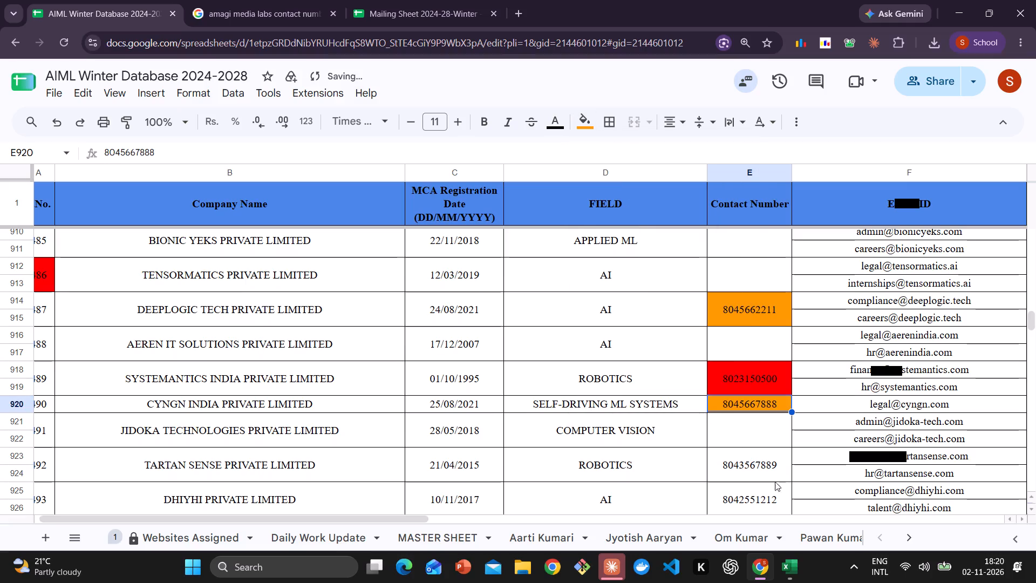
Fill the contact number cell of TARTAN SENSE PRIVATE LIMITED with red.
left_click(778, 485)
left_click(775, 474)
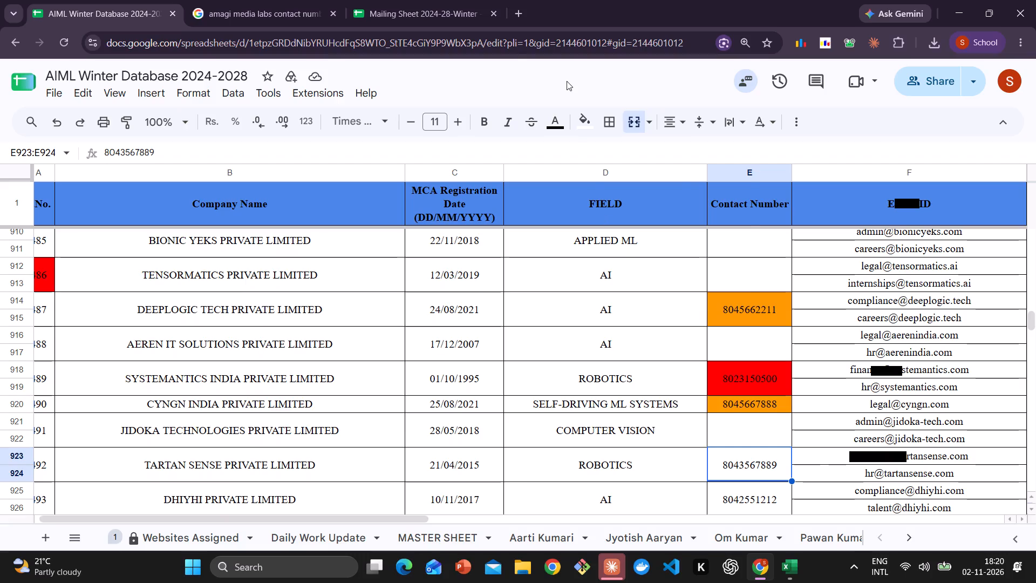
left_click(582, 123)
left_click(604, 191)
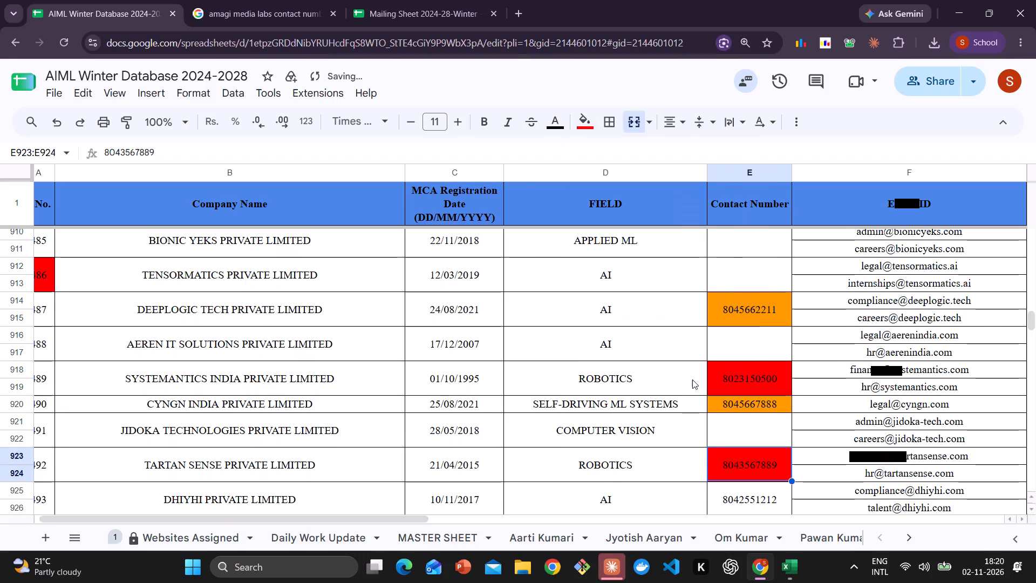
Select the contact number cell of DHIYHI PRIVATE LIMITED.
scroll(692, 379, "down", 1)
left_click(761, 436)
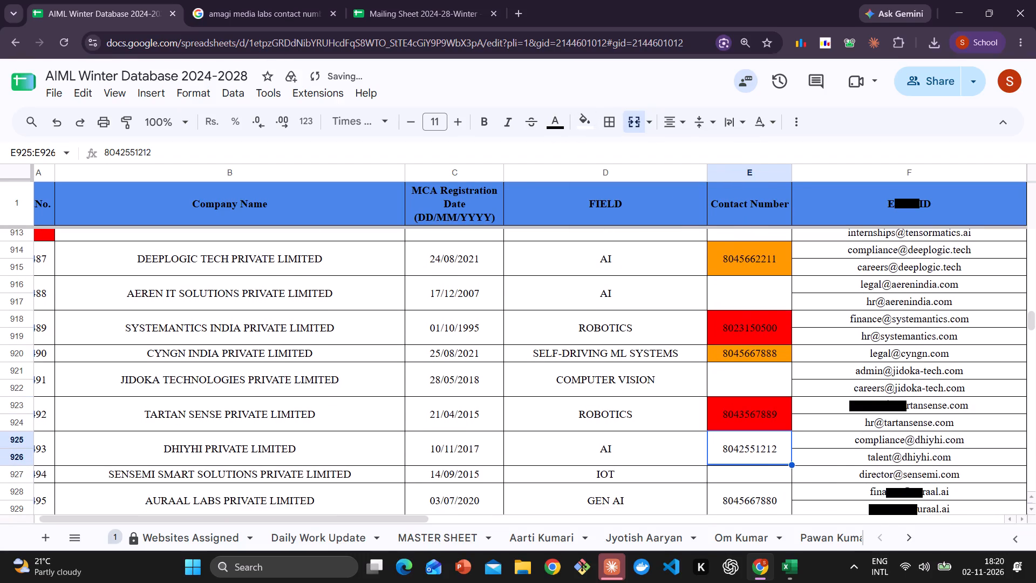
scroll(894, 392, "down", 1)
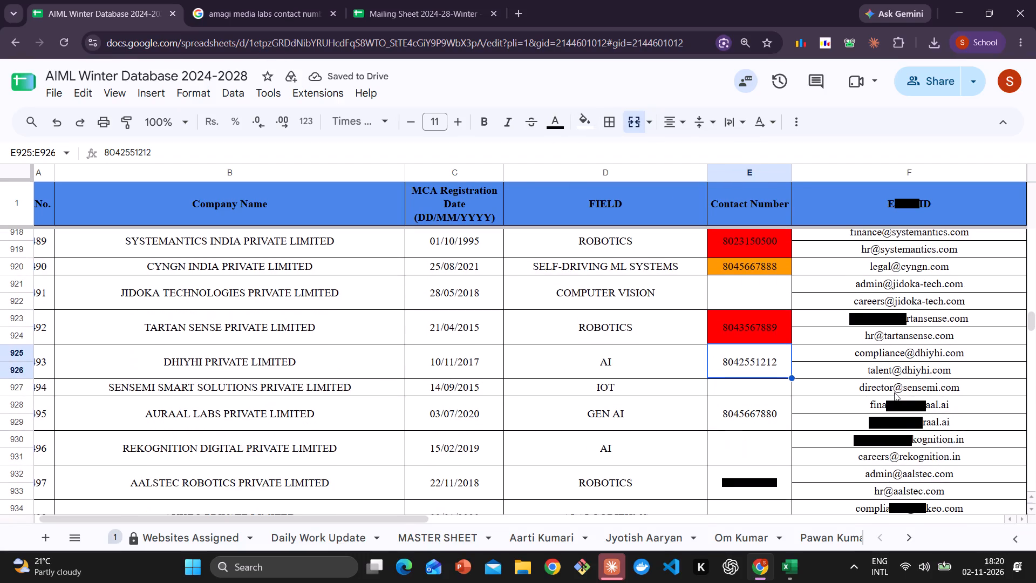
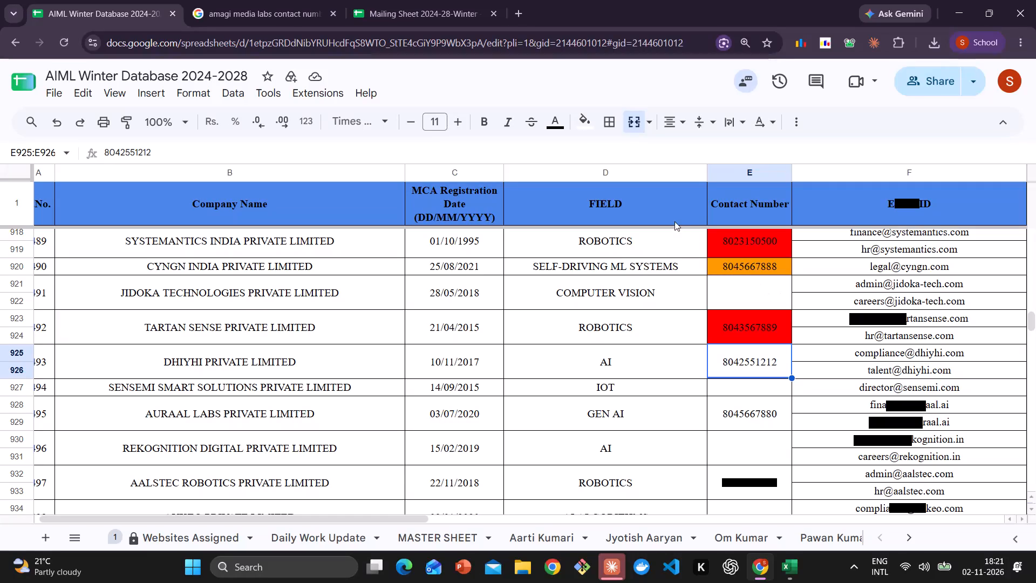
Fill the contact number cell of DHIYHI PRIVATE LIMITED with orange.
left_click(582, 127)
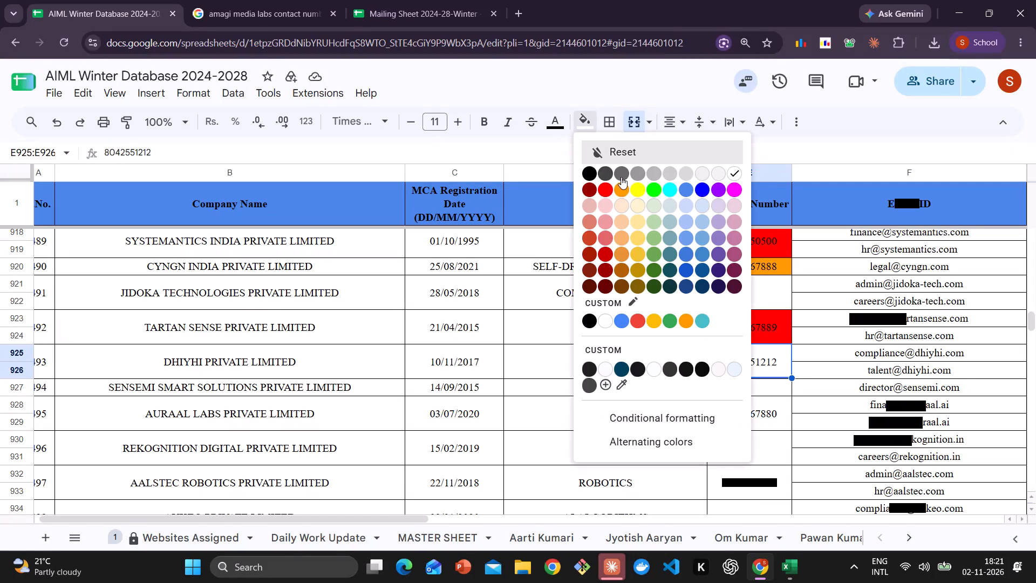
left_click(621, 185)
Select the contact number cell of AURAAL LABS PRIVATE LIMITED.
left_click(765, 415)
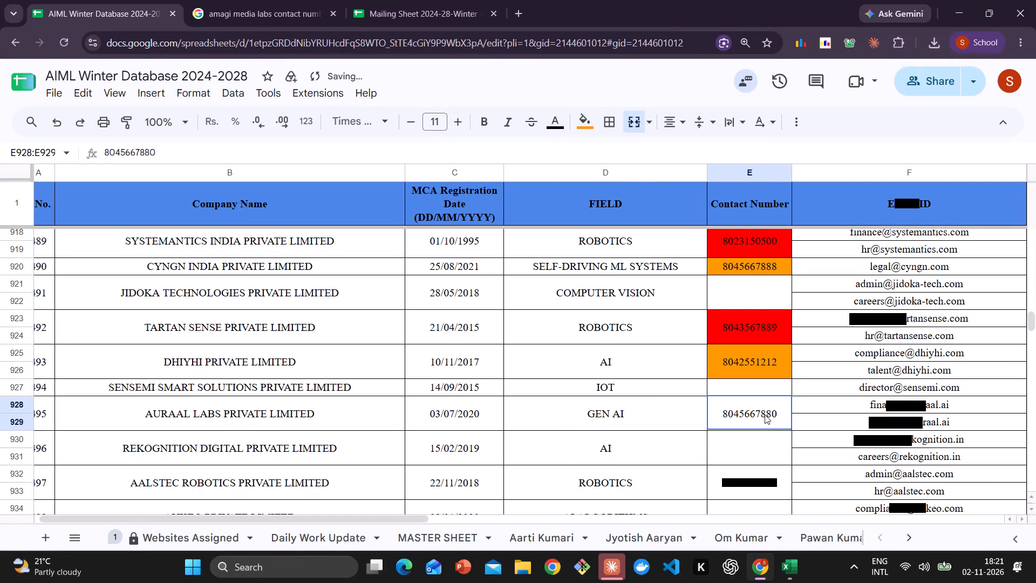
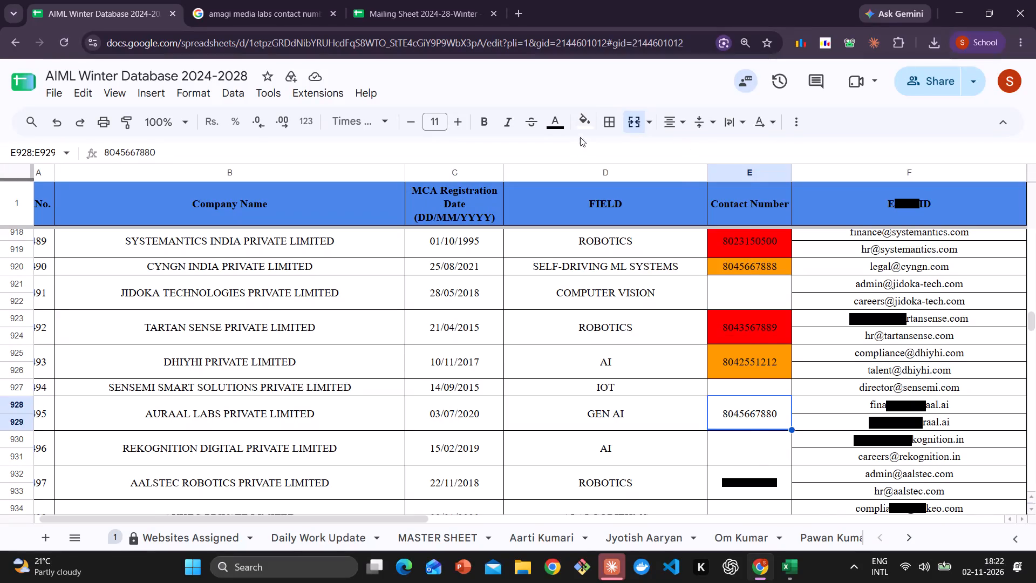
Fill the contact number cell of AURAAL LABS PRIVATE LIMITED with orange.
left_click(583, 123)
left_click(622, 190)
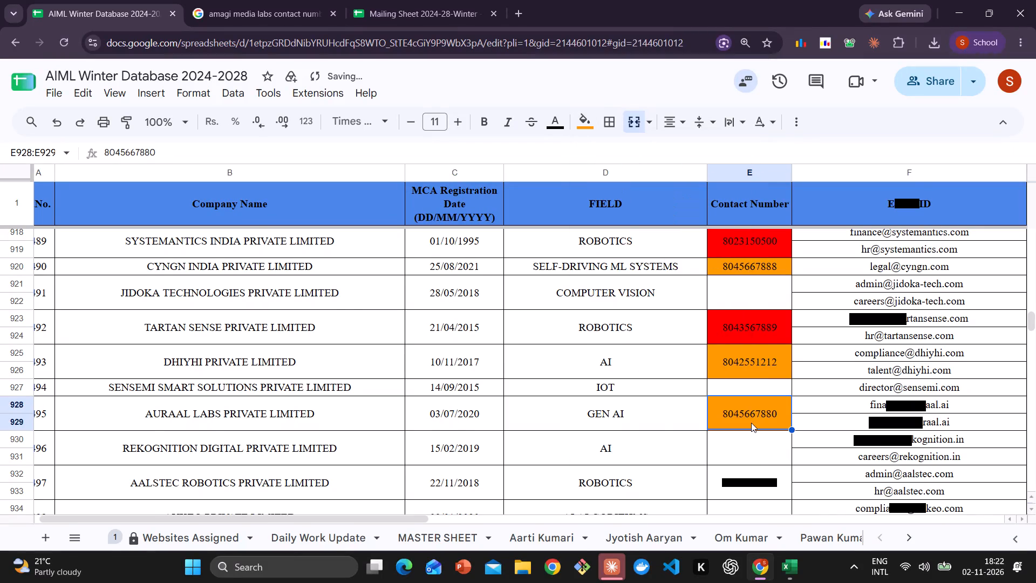
Fill the contact number cell of AALSTEC ROBOTICS PRIVATE LIMITED with red.
scroll(751, 423, "down", 1)
left_click(755, 418)
scroll(913, 391, "down", 1)
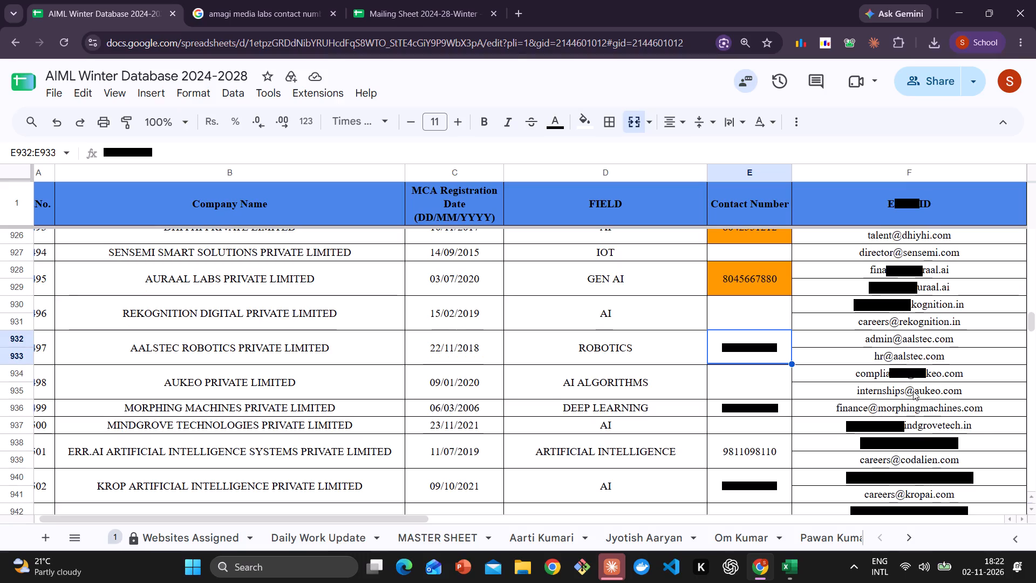
left_click(584, 120)
left_click(605, 185)
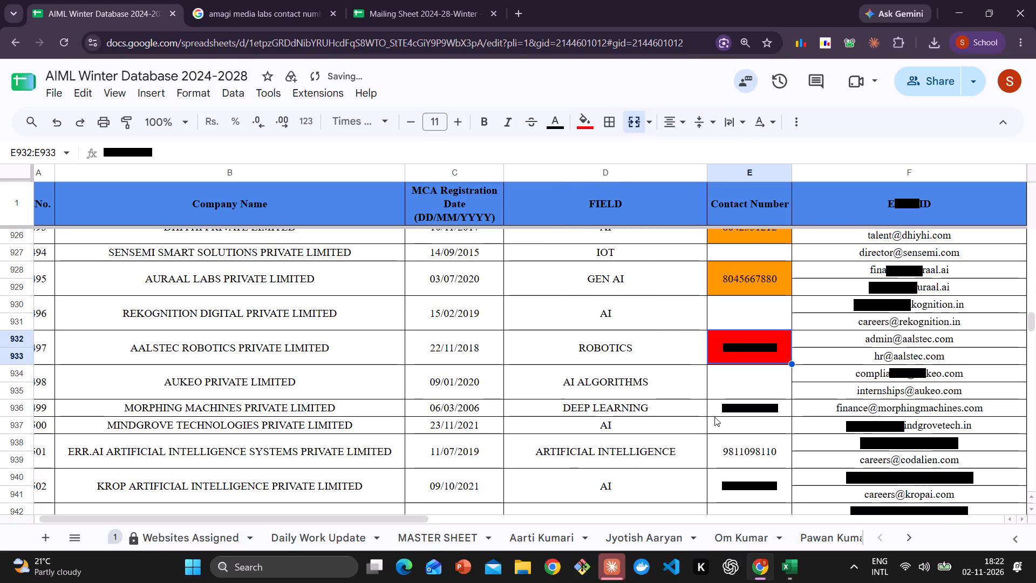
Fill the contact number cell of MORPHING MACHINES PRIVATE LIMITED with red.
left_click(739, 411)
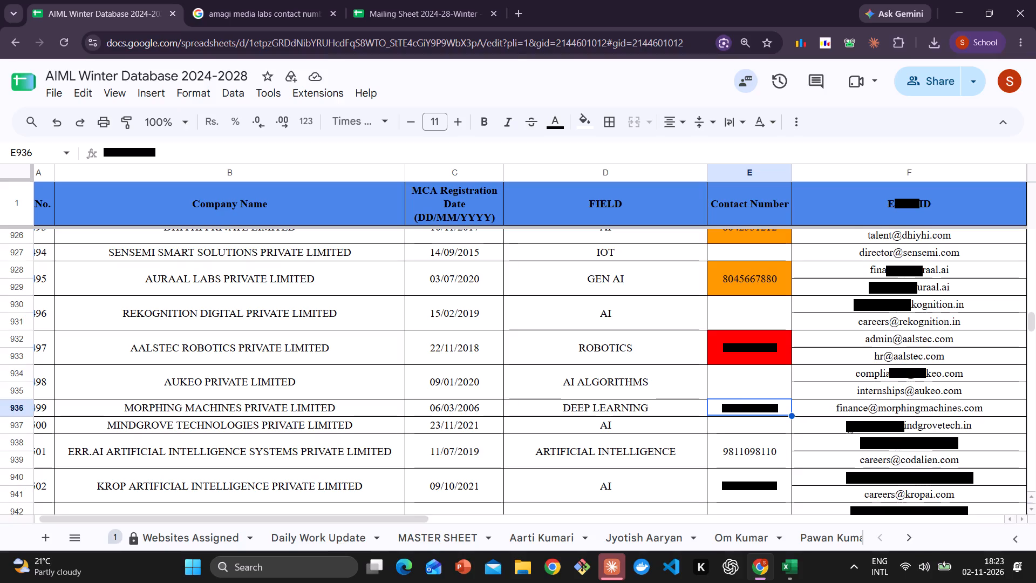
left_click(589, 128)
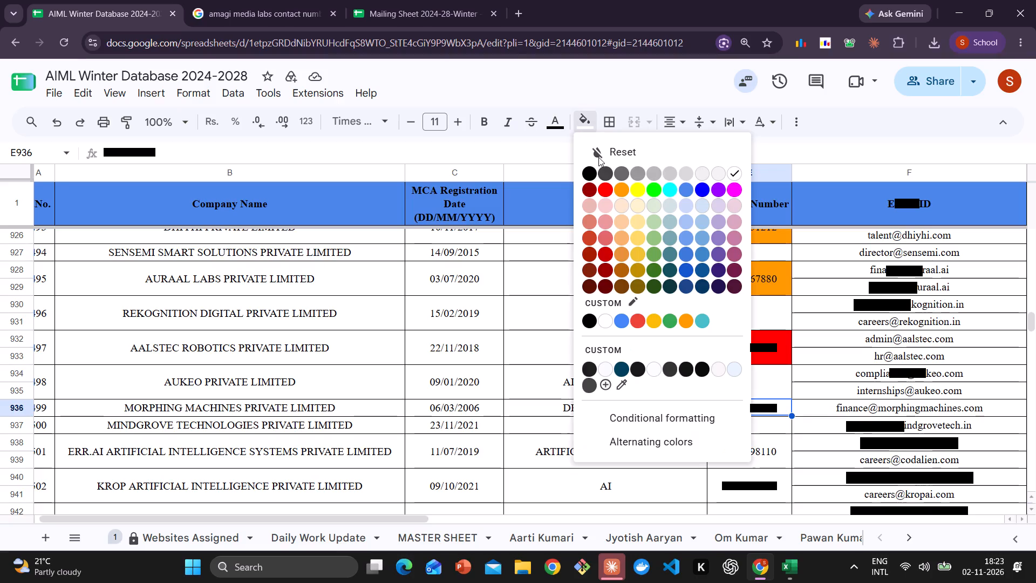
left_click(607, 188)
Select the contact number cell of ERR.AI ARTIFICIAL INTELLIGENCE SYSTEMS PRIVATE LIMITED.
left_click(778, 460)
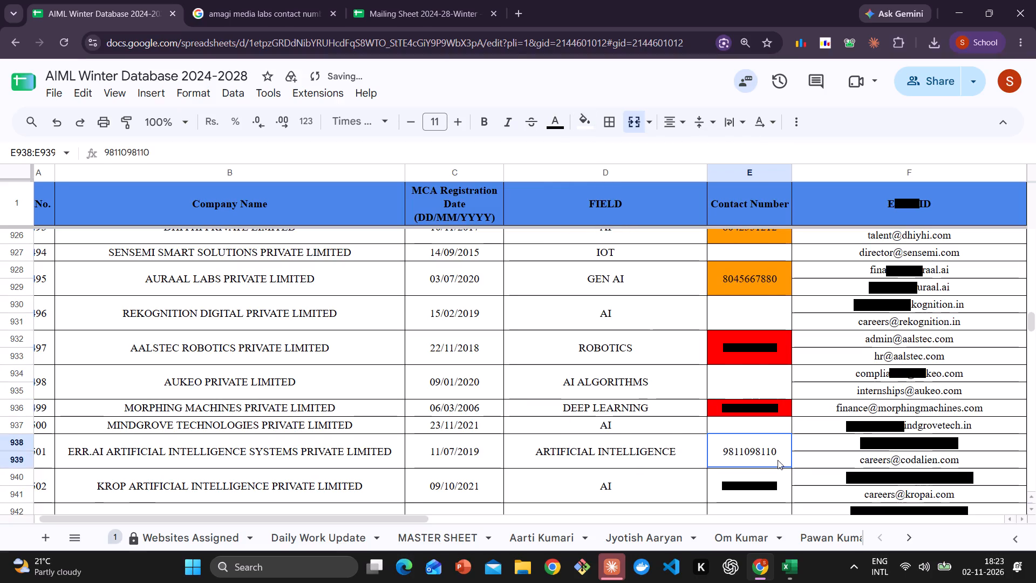
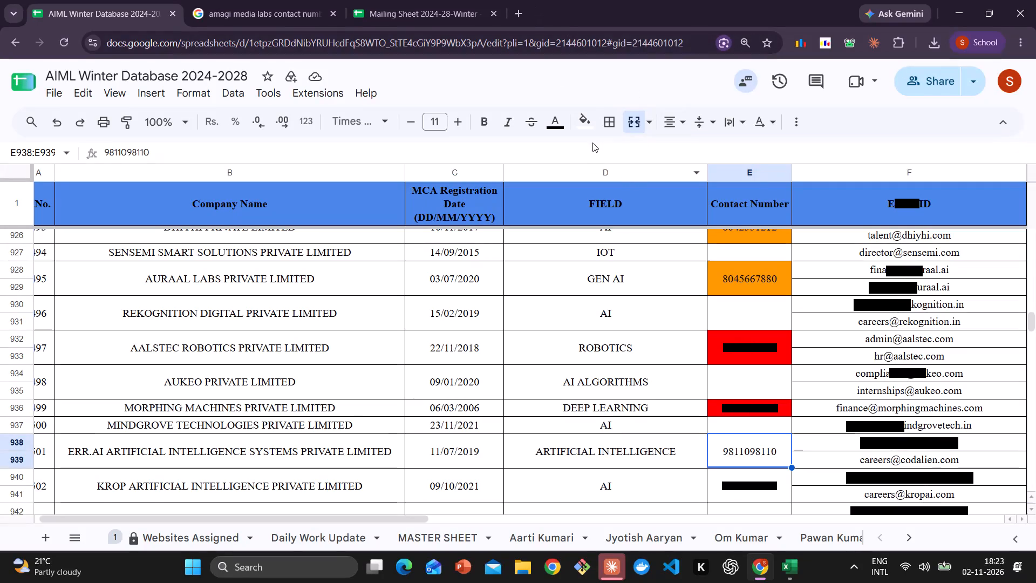
Fill the contact number cell of ERR.AI ARTIFICIAL INTELLIGENCE SYSTEMS PRIVATE LIMITED with red.
left_click(581, 119)
left_click(606, 193)
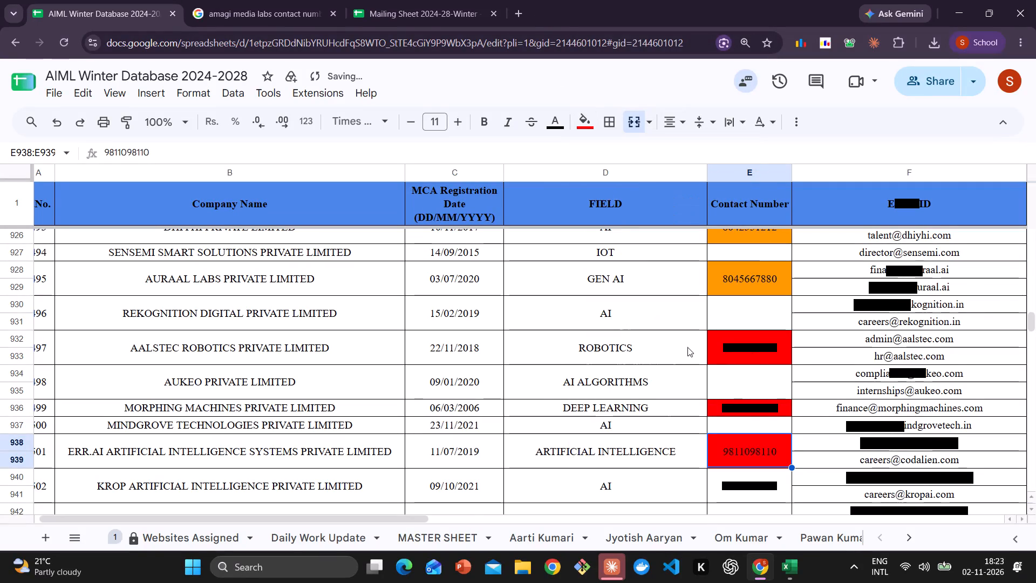
Fill the contact number cell of KROP ARTIFICIAL INTELLIGENCE PRIVATE LIMITED with red.
scroll(687, 347, "down", 2)
left_click(737, 401)
scroll(737, 401, "down", 1)
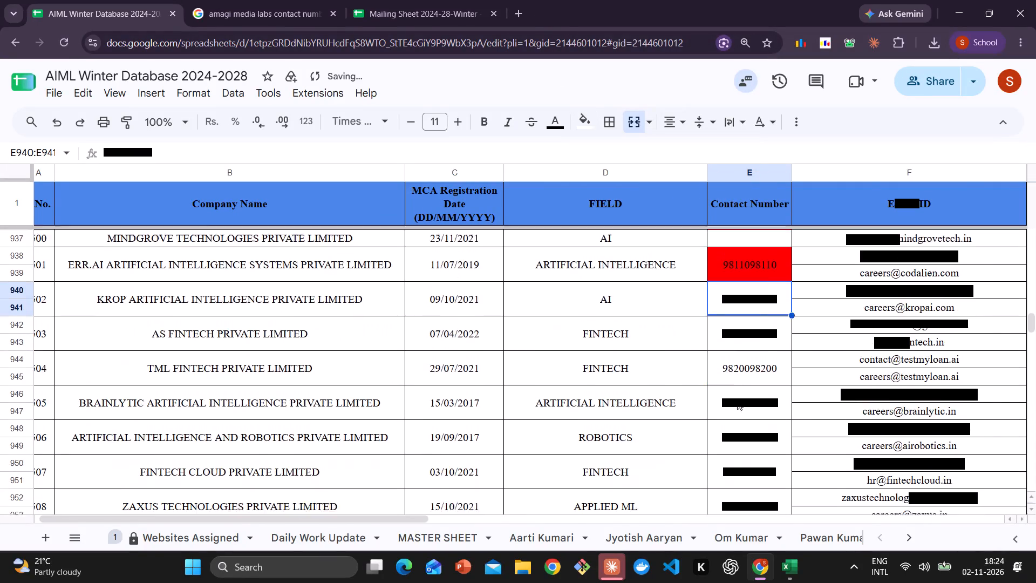
scroll(737, 401, "down", 1)
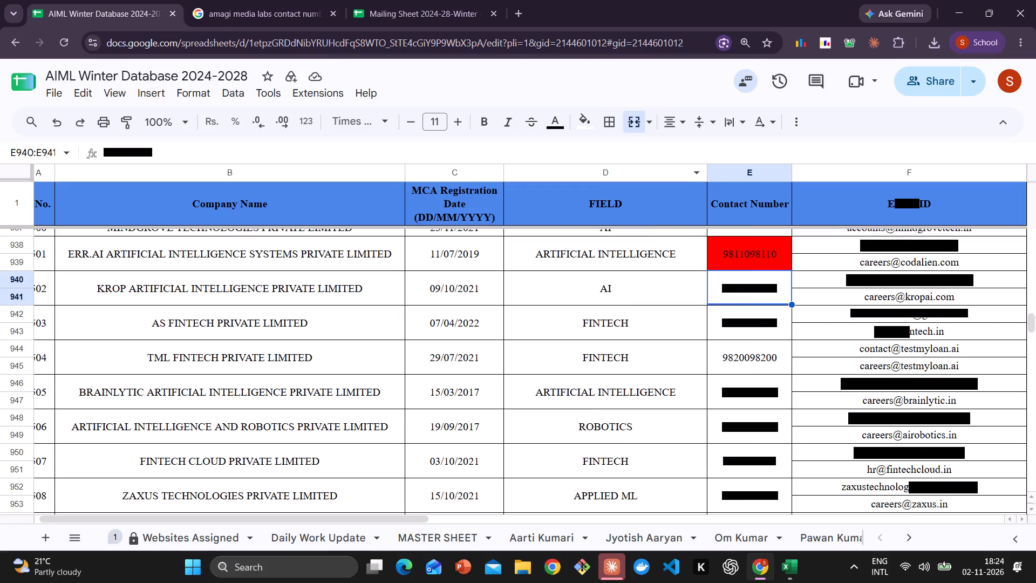
left_click(588, 122)
left_click(608, 188)
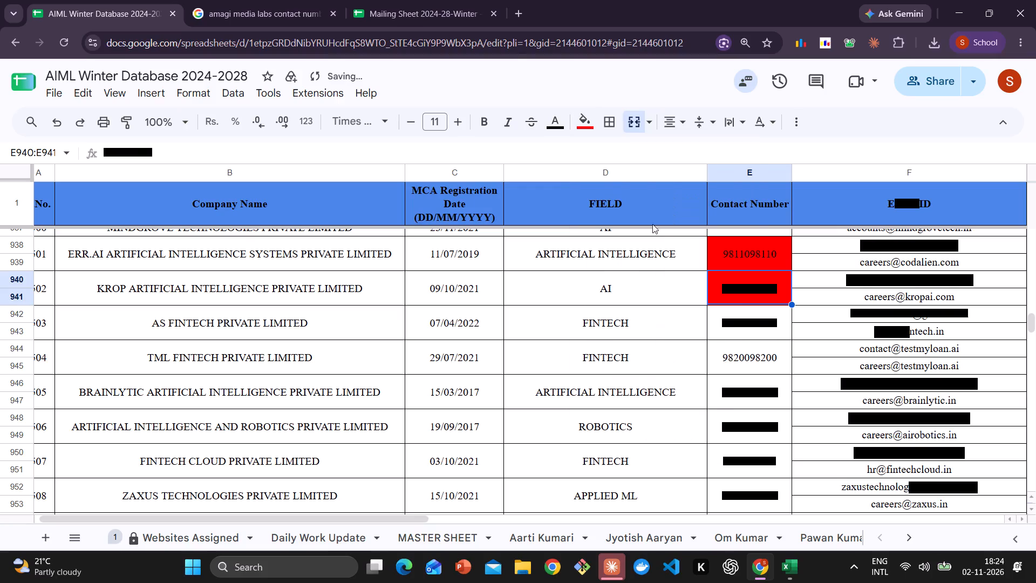
Fill the contact number cell of AS FINTECH PRIVATE LIMITED with red.
left_click(756, 315)
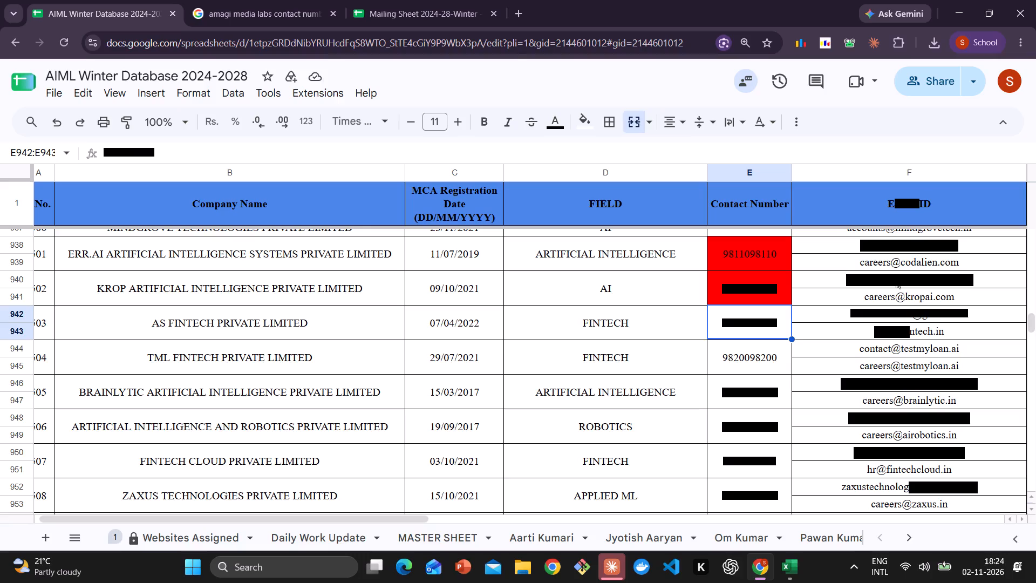
left_click(583, 133)
left_click(606, 189)
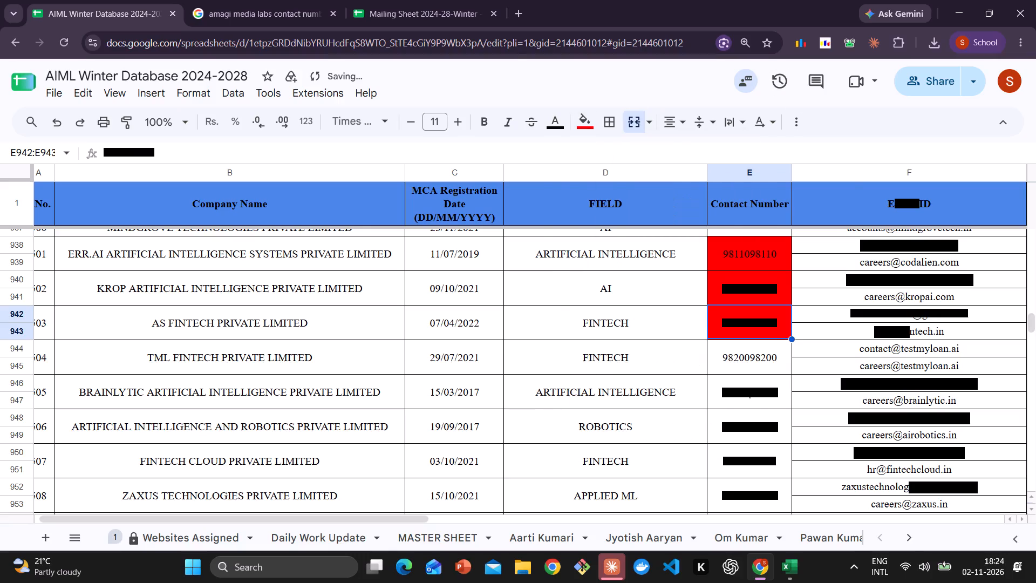
Select the contact number cell of TML FINTECH PRIVATE LIMITED.
left_click(750, 354)
Fill the contact number cell of MERGEN CORPORATES PRIVATE LIMITED, far down the sheet in row 2139, with orange.
scroll(758, 449, "down", 7)
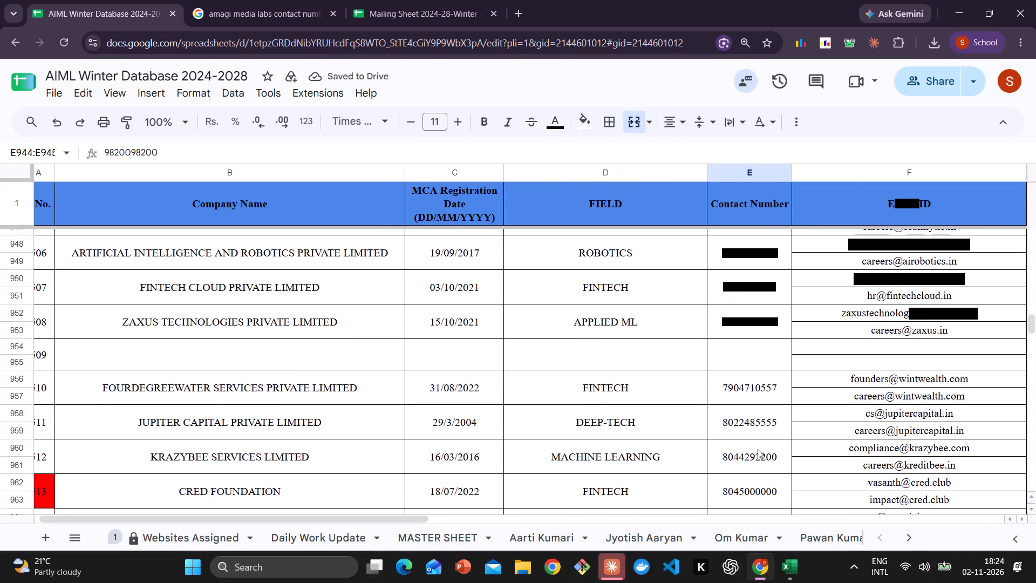
scroll(758, 449, "down", 19)
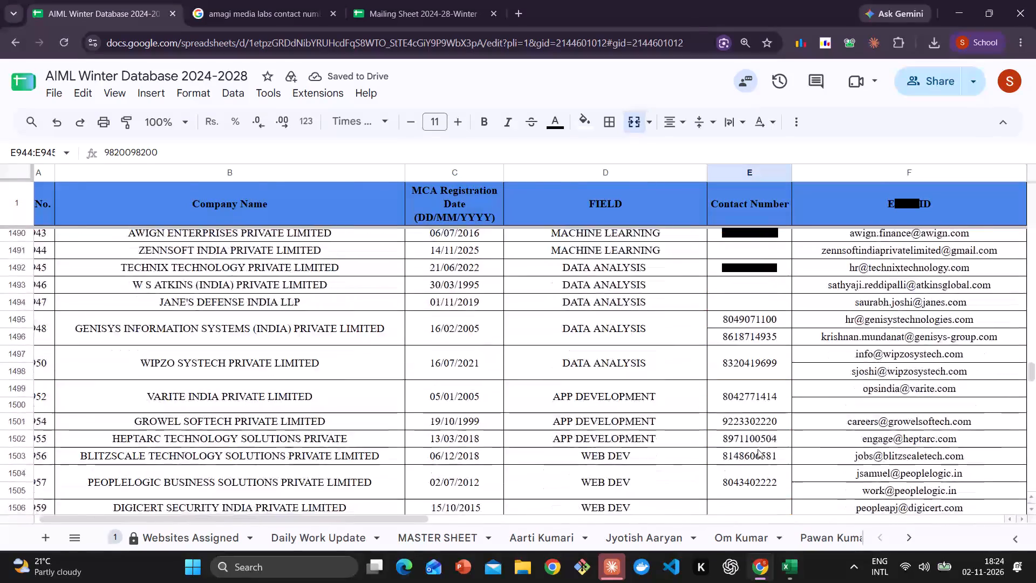
scroll(758, 449, "down", 19)
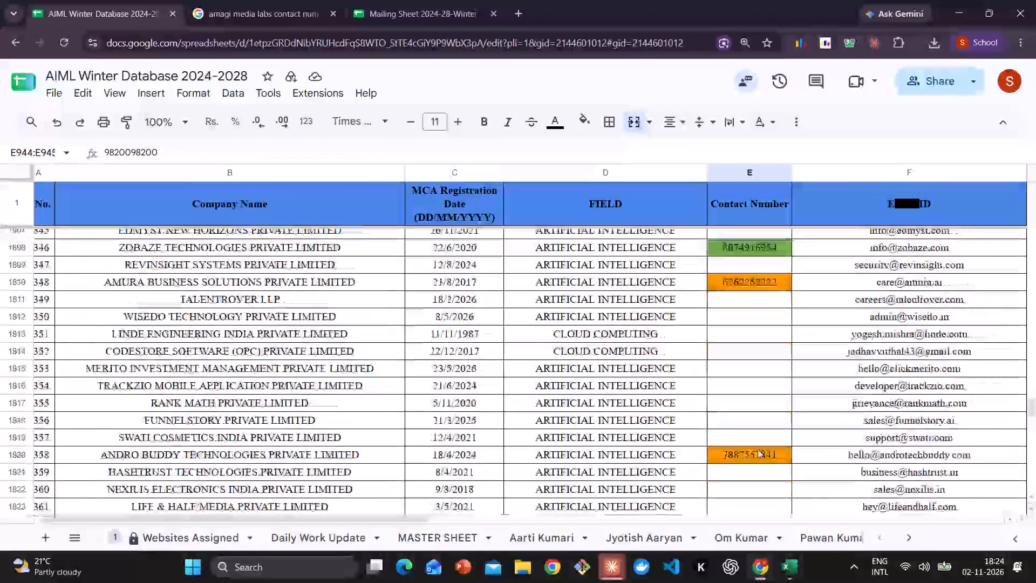
scroll(758, 449, "down", 5)
scroll(758, 449, "up", 1)
scroll(758, 449, "down", 2)
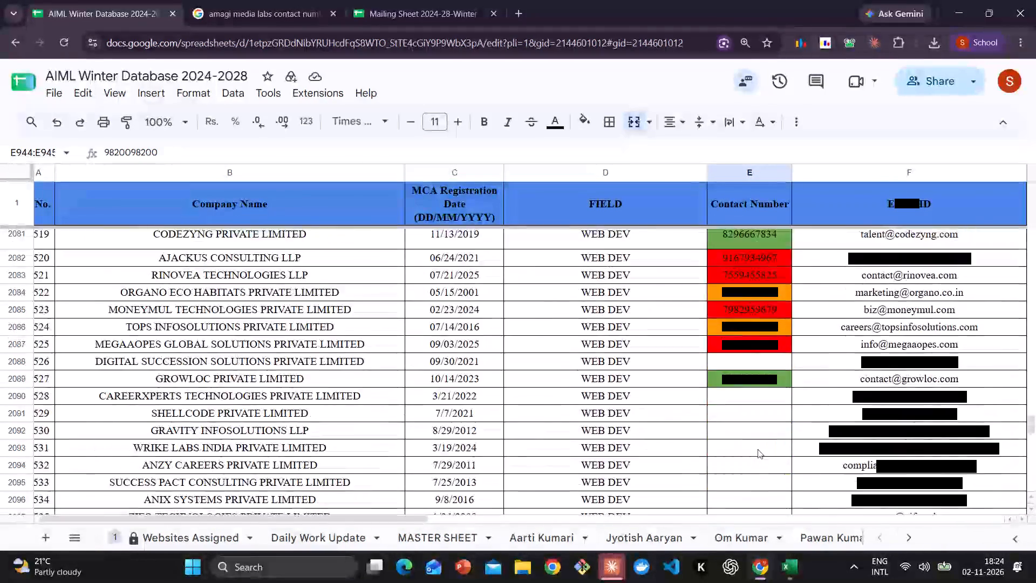
scroll(758, 449, "down", 3)
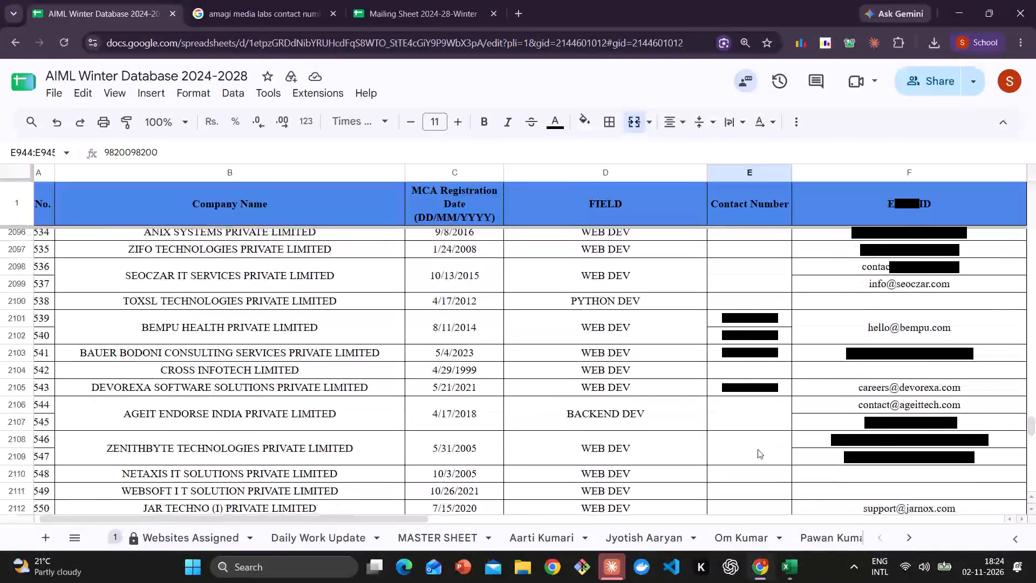
scroll(758, 449, "down", 1)
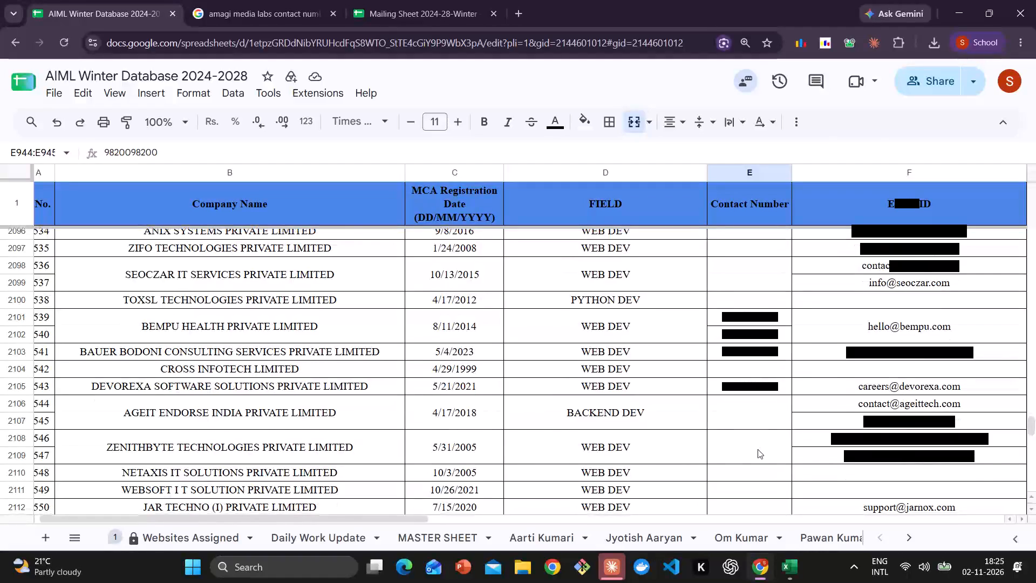
scroll(758, 449, "down", 7)
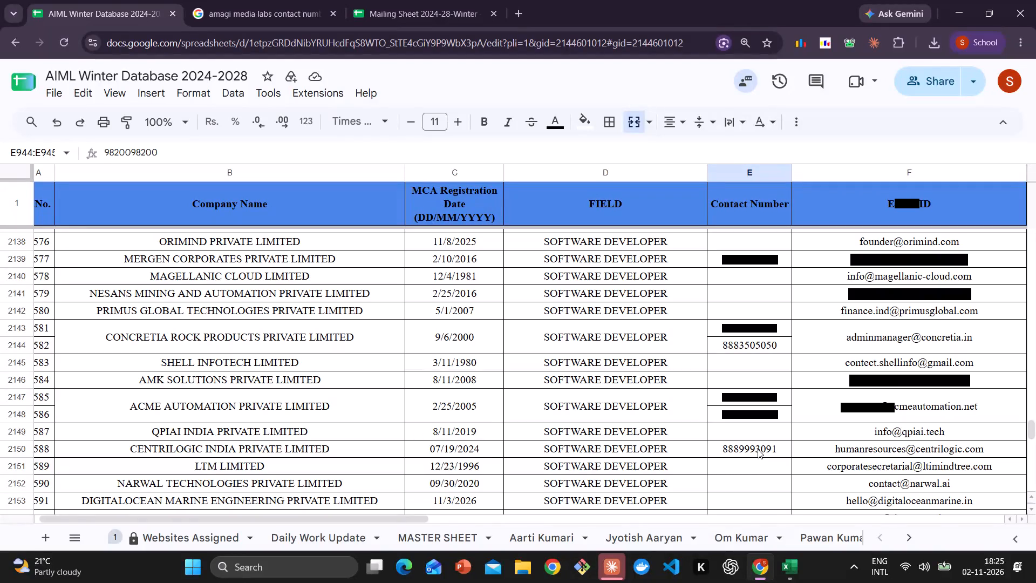
left_click(760, 259)
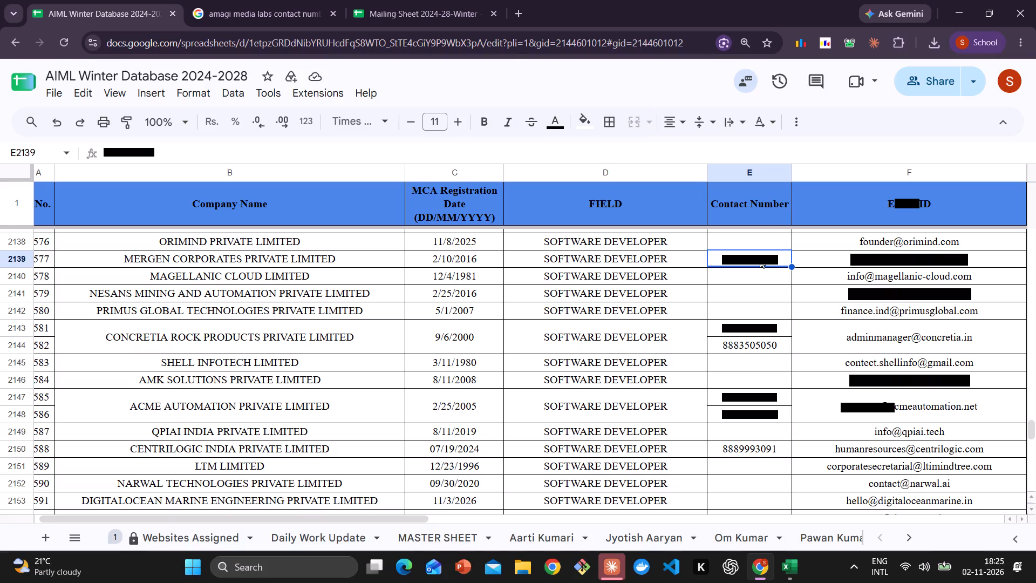
left_click(585, 121)
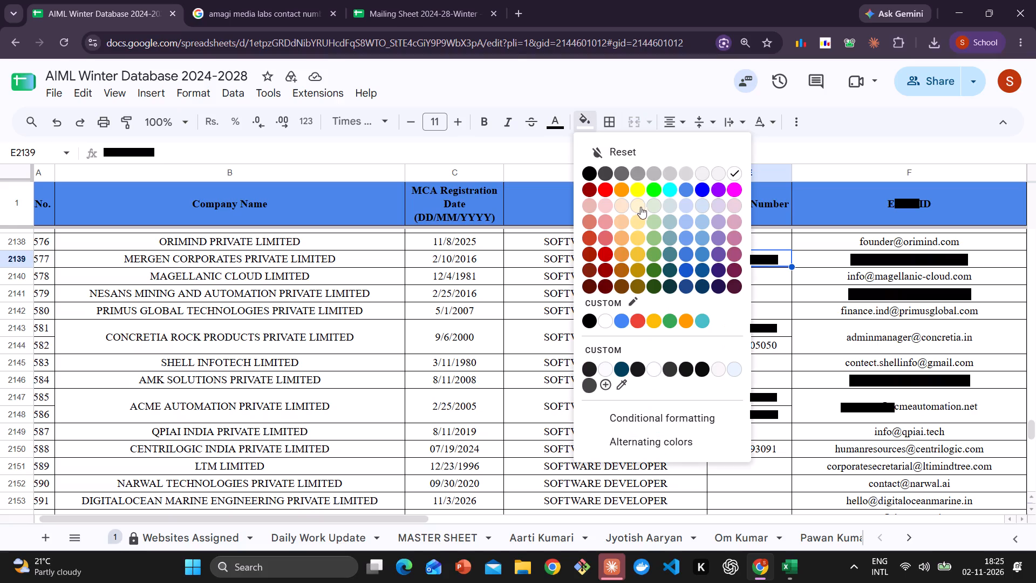
left_click(621, 189)
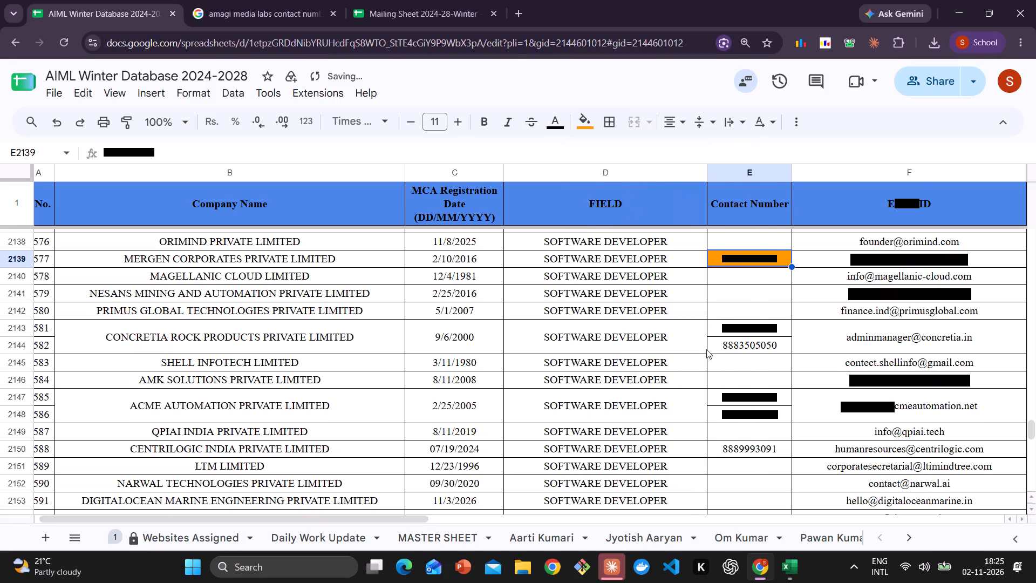
Select the first contact number cell of CONCRETIA ROCK PRODUCTS PRIVATE LIMITED in row 2143.
left_click(753, 327)
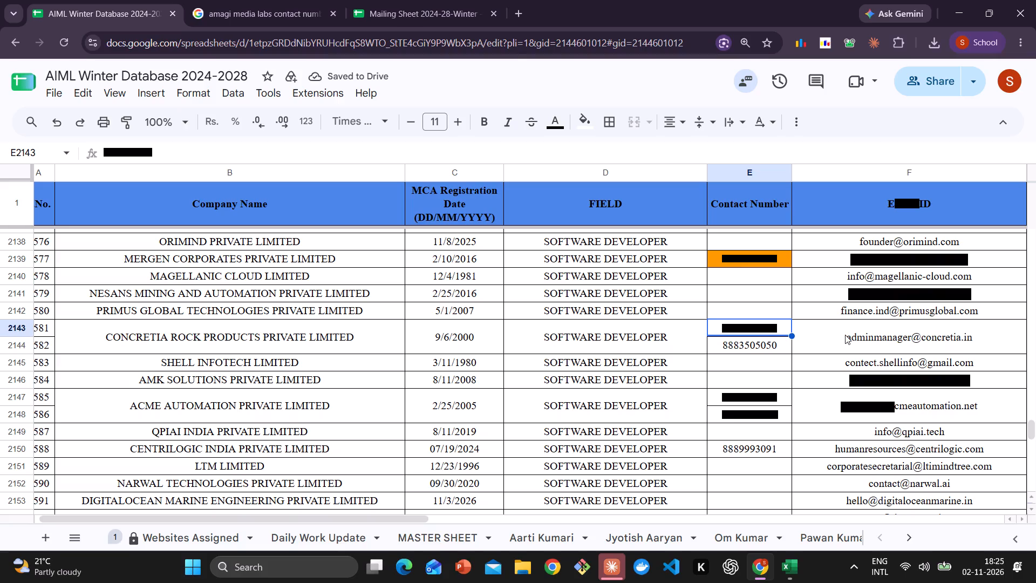
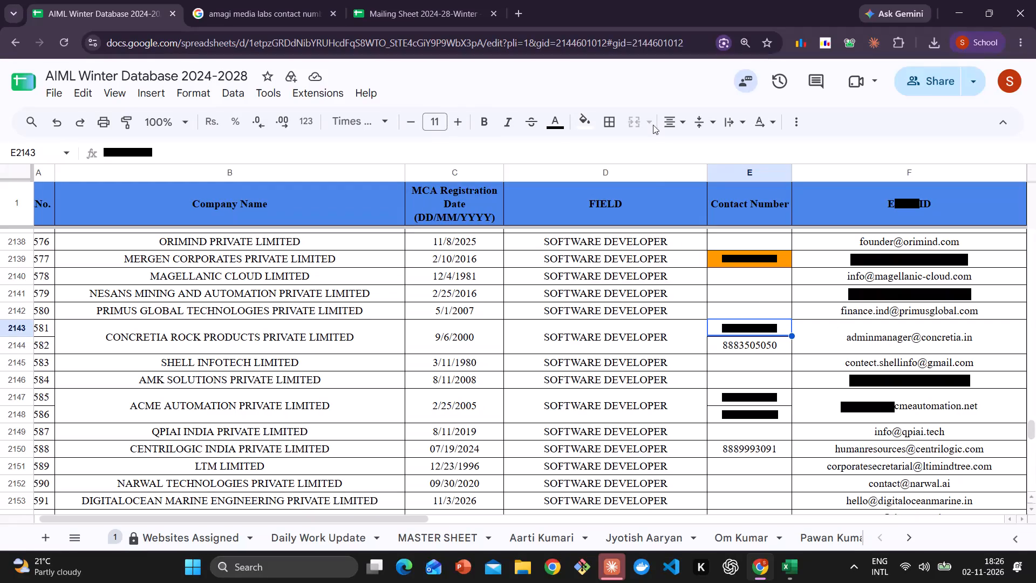
Fill the first contact number cell of CONCRETIA ROCK PRODUCTS PRIVATE LIMITED, in row 2143, with orange.
left_click(581, 123)
left_click(624, 187)
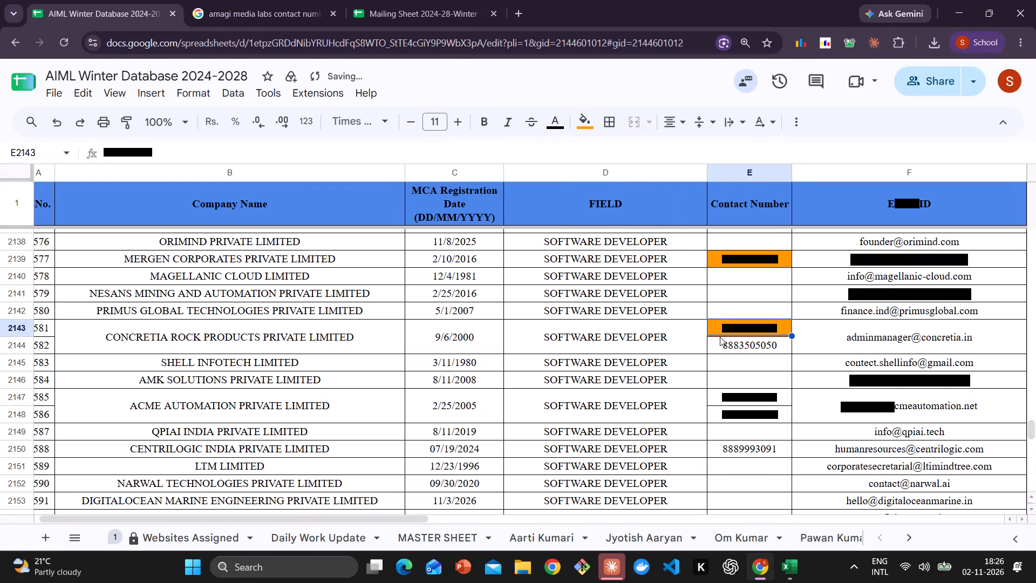
Select the second contact number cell of CONCRETIA ROCK PRODUCTS PRIVATE LIMITED in row 2144.
left_click(740, 341)
scroll(916, 336, "down", 1)
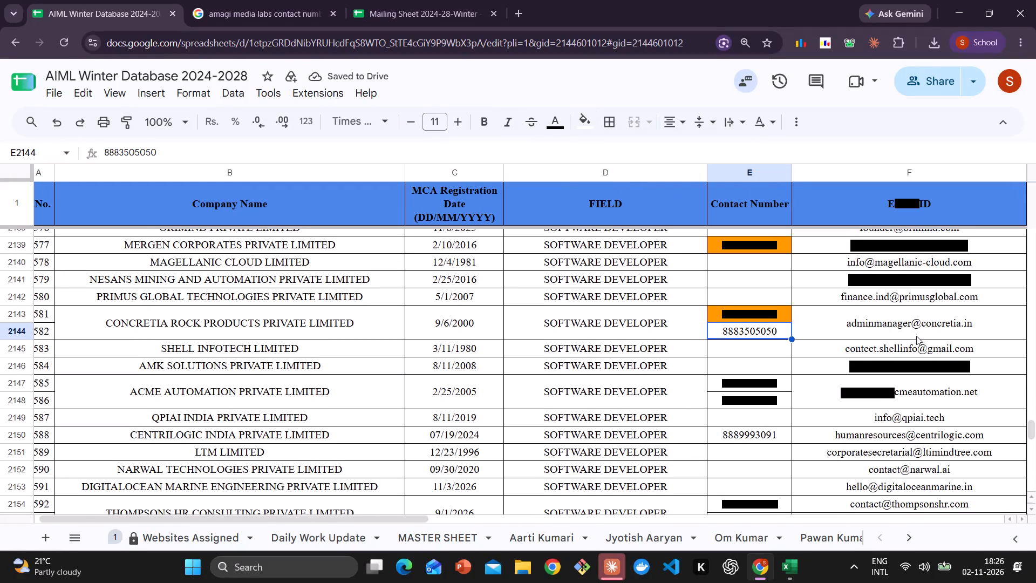
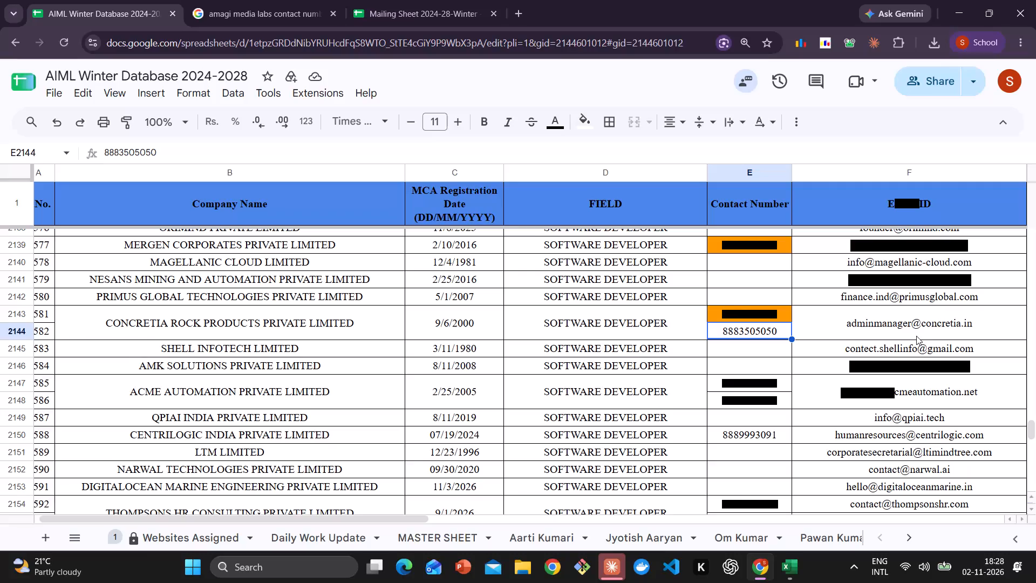
Copy MEBIGO LABS PRIVATE LIMITED from the New_Companies_Non_Duplicate workbook in Excel and search all sheets of the database for it.
key("alt+Tab")
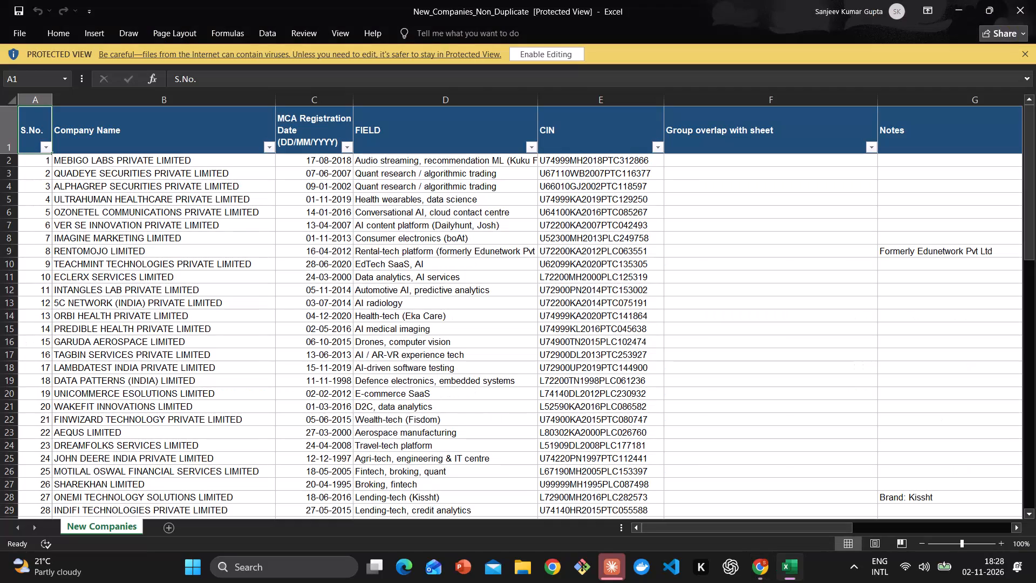
scroll(397, 296, "up", 6)
left_click(125, 164)
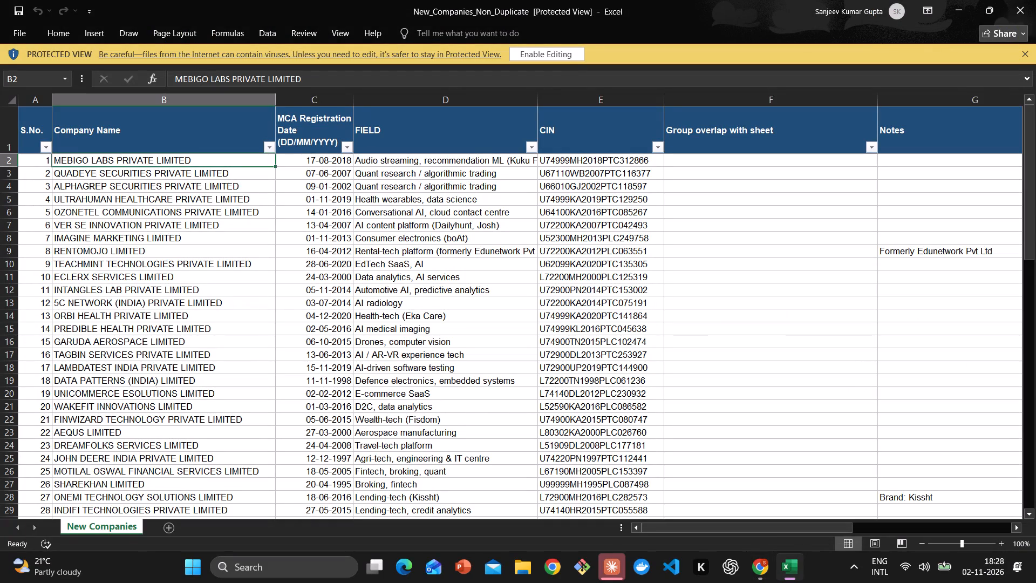
key("ctrl+c")
key("alt+Tab")
key("ctrl+h")
key("ctrl+v")
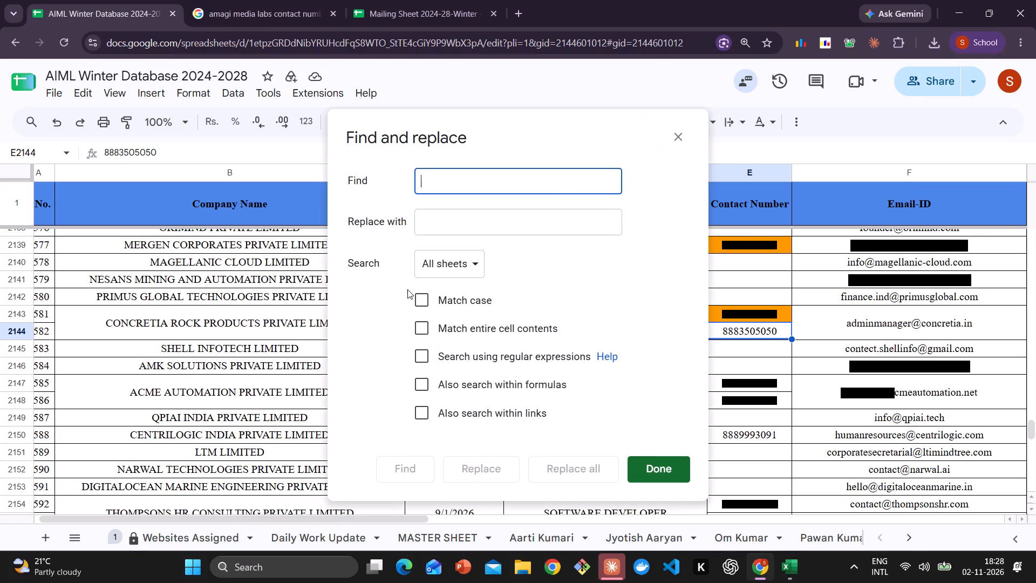
left_click(408, 461)
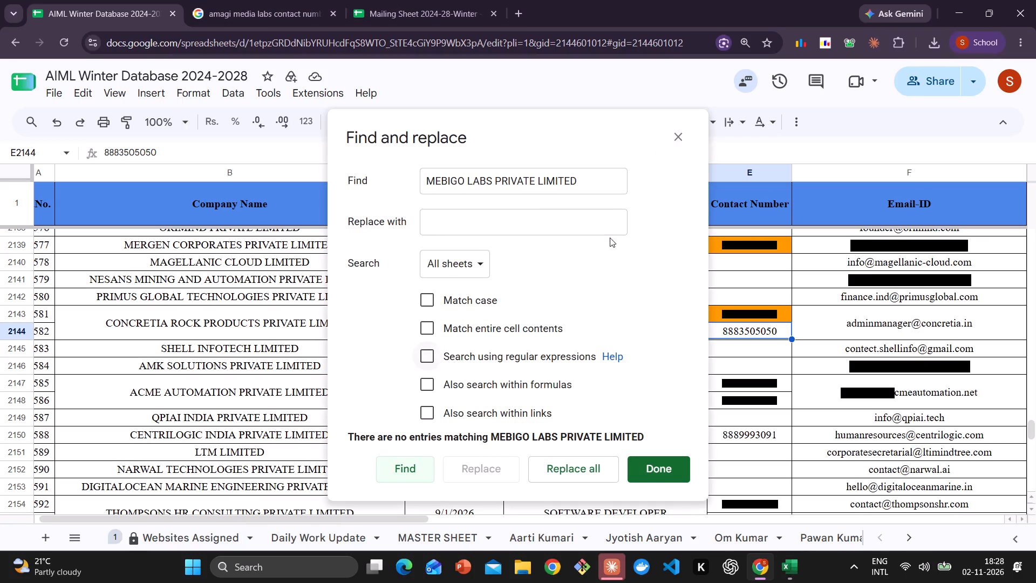
left_click(681, 133)
Fill the S.No. cell of the first empty row below the company list, row 2228, with purple.
key("ctrl+minus")
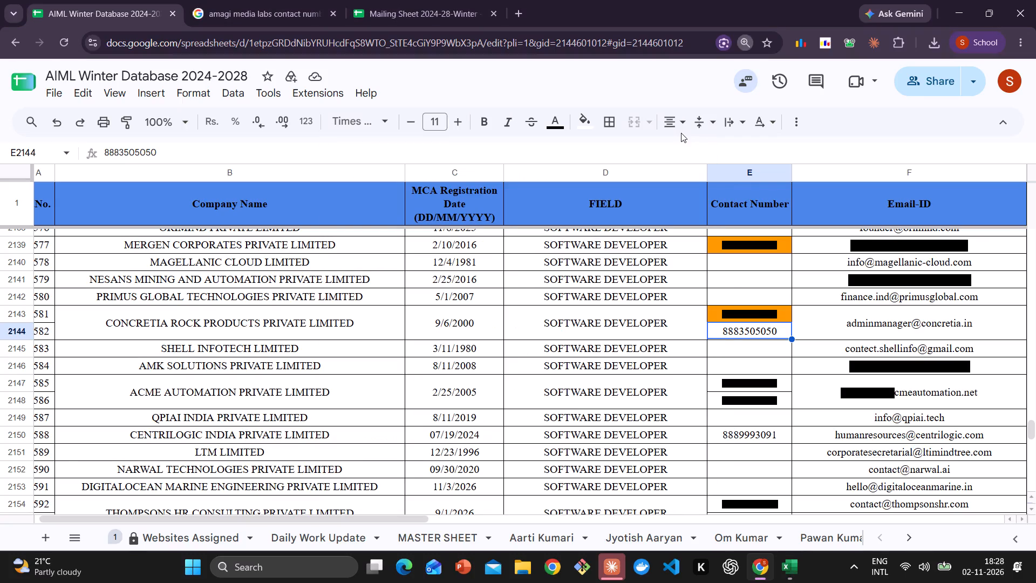
key("ctrl+minus")
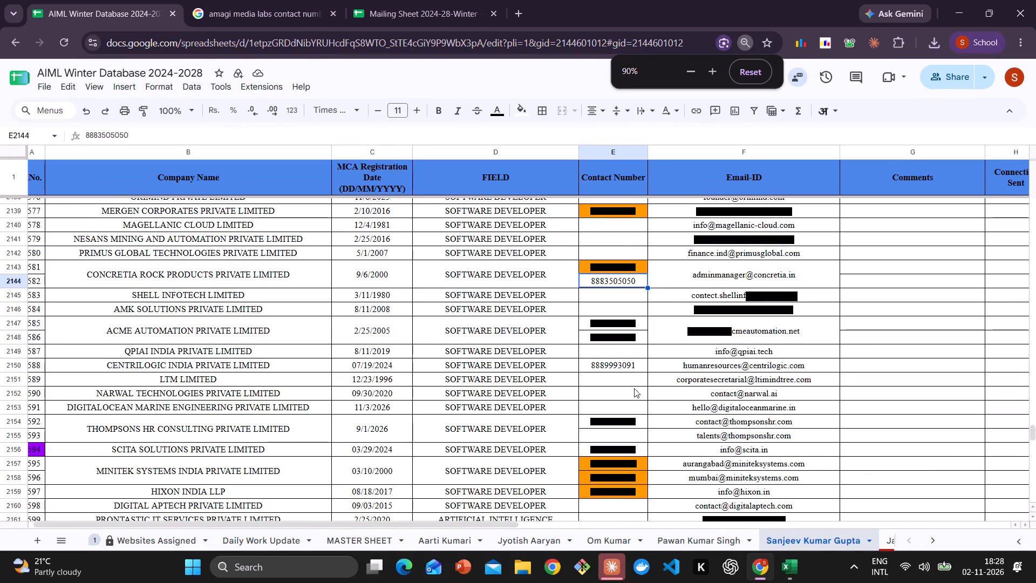
scroll(648, 409, "down", 20)
scroll(648, 409, "down", 2)
scroll(648, 409, "up", 2)
scroll(648, 409, "right", 3)
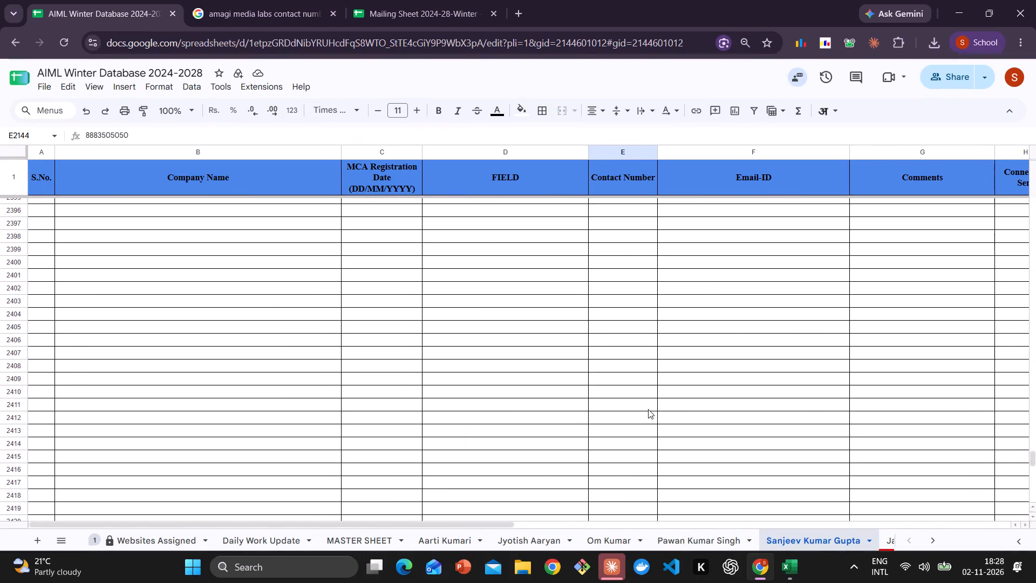
scroll(648, 409, "up", 20)
scroll(648, 409, "up", 7)
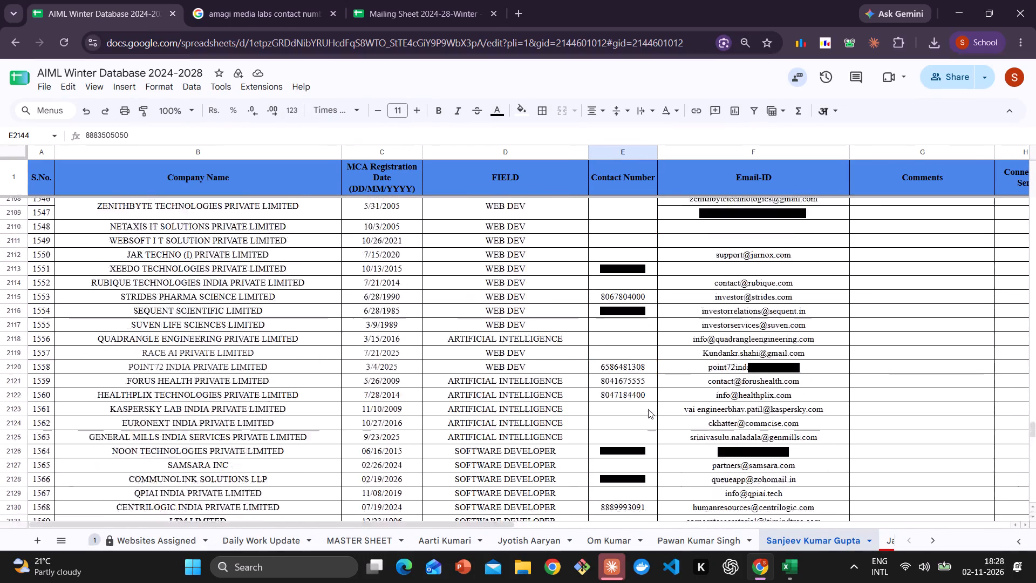
scroll(648, 409, "down", 11)
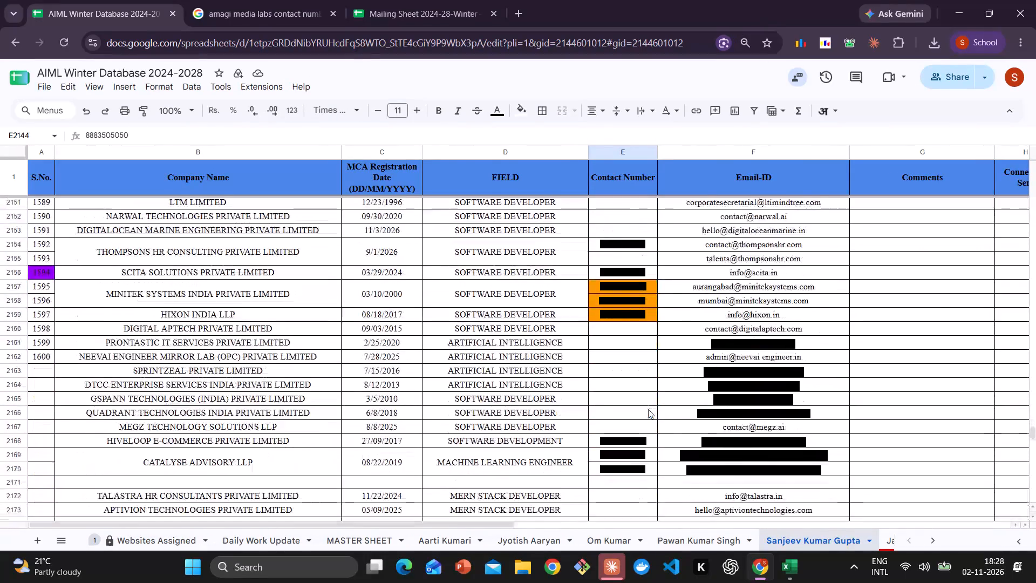
scroll(648, 409, "down", 10)
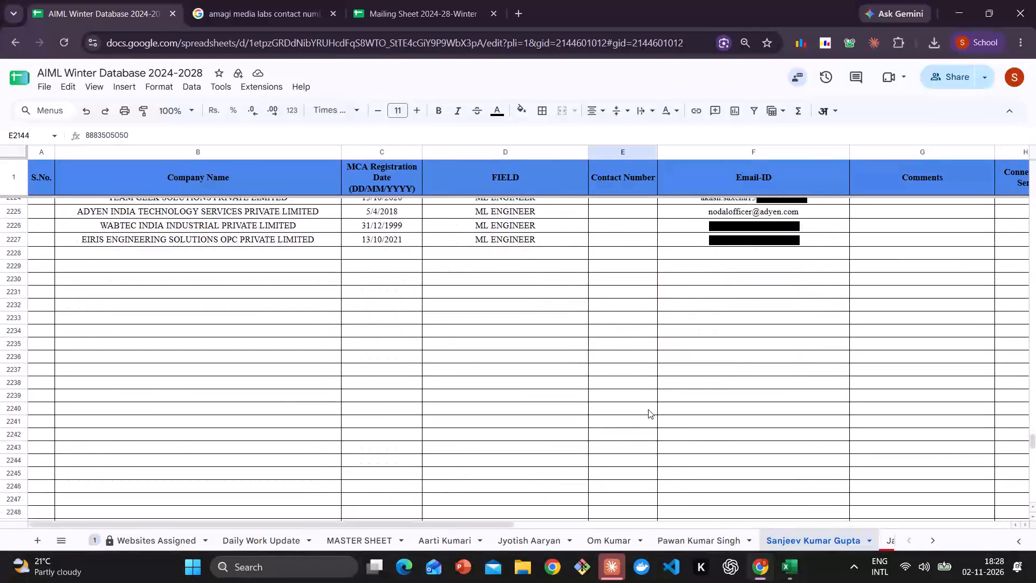
double_click(197, 255)
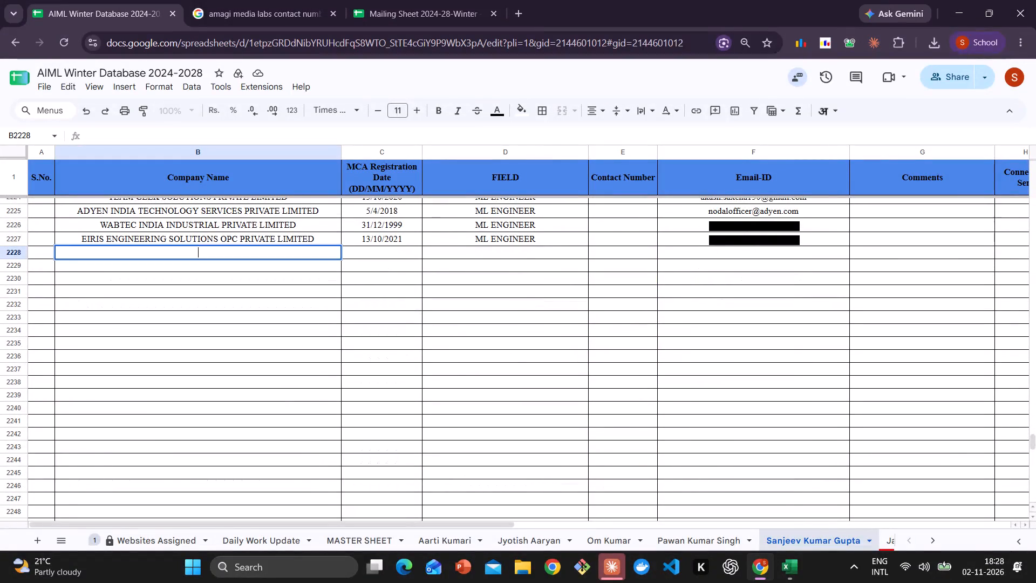
left_click(38, 252)
left_click(527, 105)
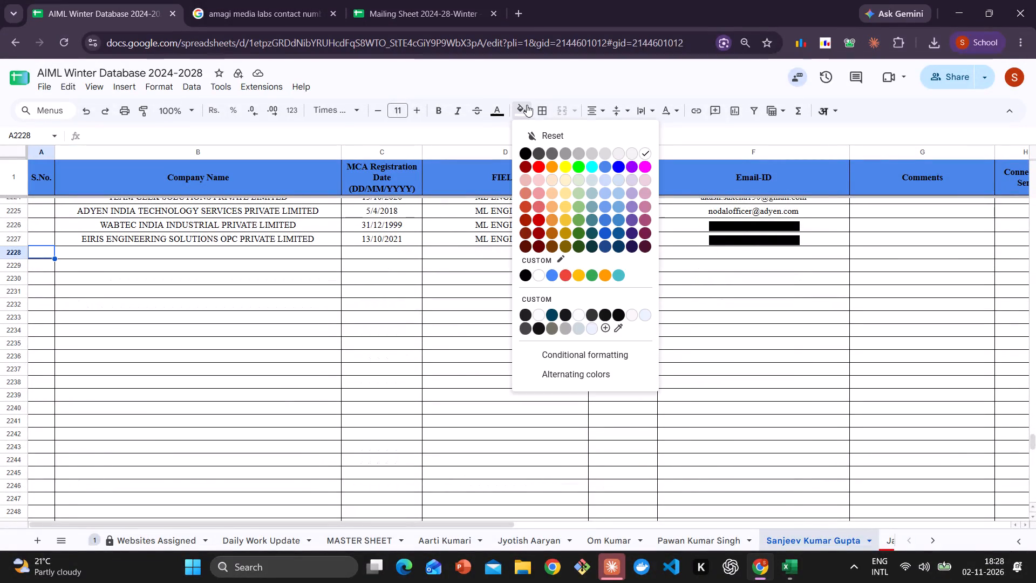
left_click(630, 169)
Enter MEBIGO LABS PRIVATE LIMITED as the company name in row 2228, keeping the sheet's own cell formatting.
left_click(128, 256)
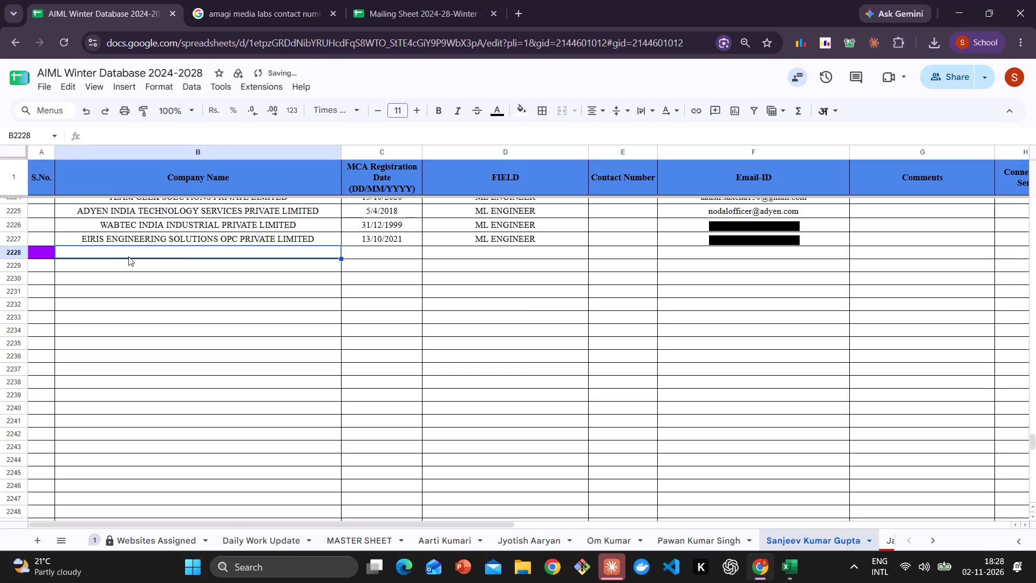
key("ctrl+v")
key("ctrl+z")
double_click(159, 252)
key("ctrl+v")
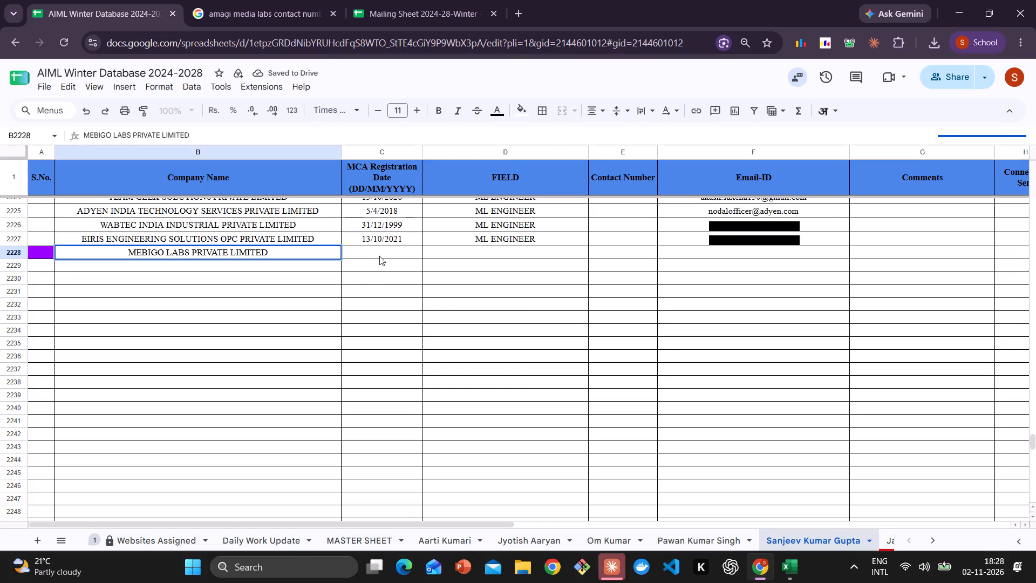
Enter 17/08/2018 from the Excel list as the MCA registration date of MEBIGO LABS PRIVATE LIMITED.
left_click(380, 252)
key("alt+Tab")
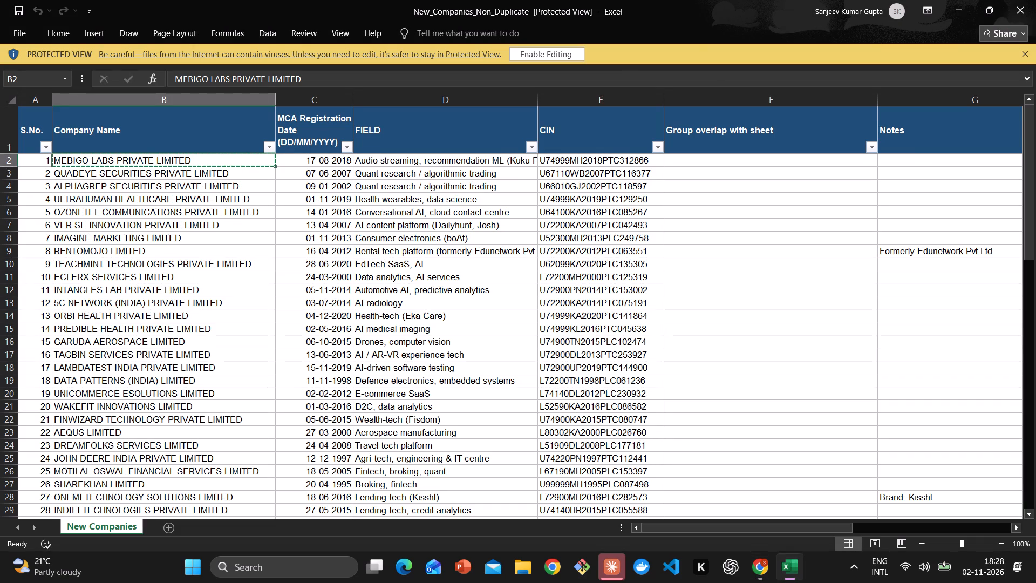
left_click(326, 160)
key("alt+Tab")
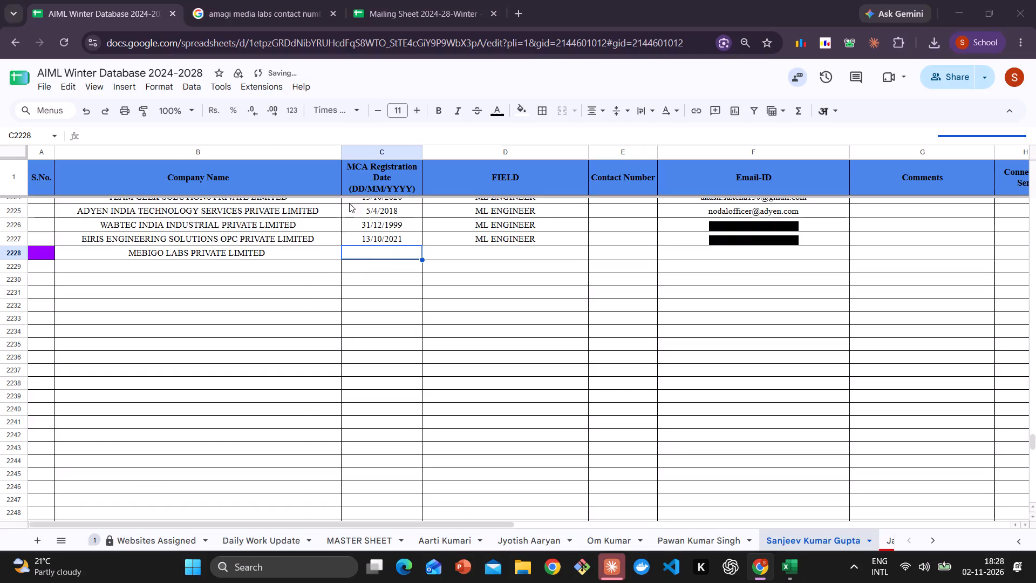
double_click(383, 252)
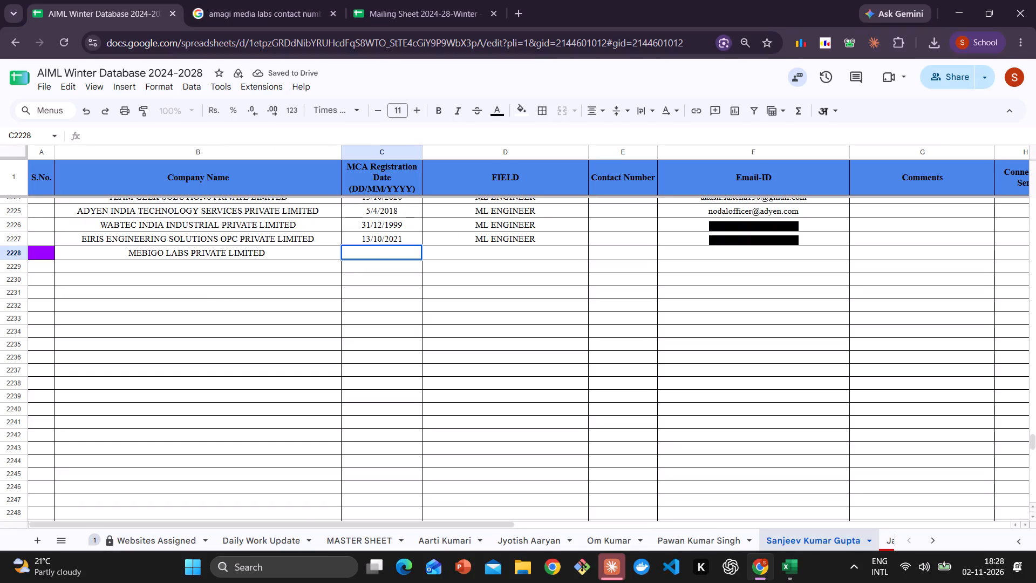
type("18")
key("BackSpace")
type("7/08")
key("alt+Tab")
key("alt+Tab")
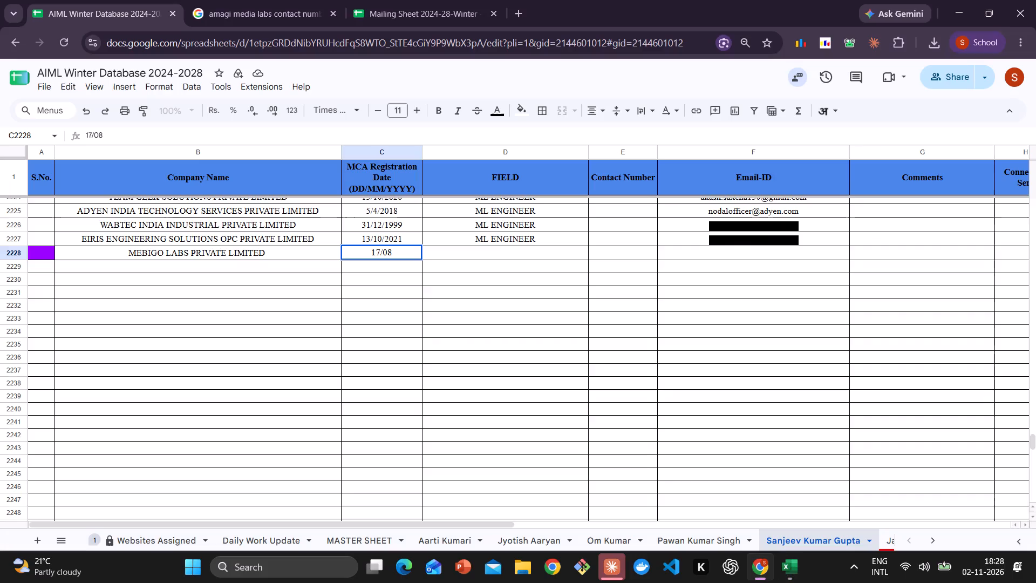
type("2018")
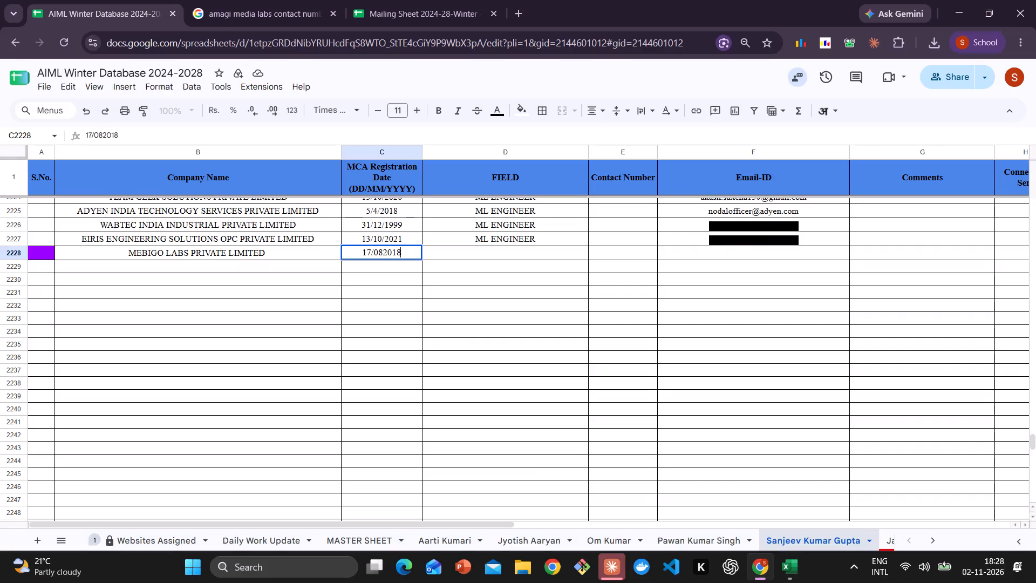
key("Left")
key("Left")
key("Left")
key("Left")
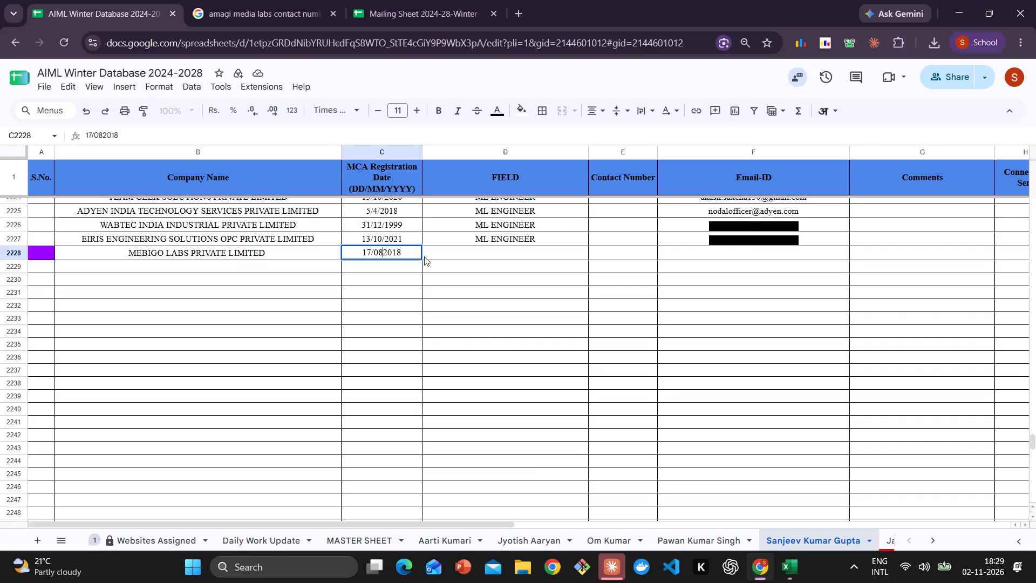
key("slash")
Copy the field ML ENGINEER from row 2227 into the field cell of MEBIGO LABS PRIVATE LIMITED.
left_click(506, 249)
key("alt+Tab")
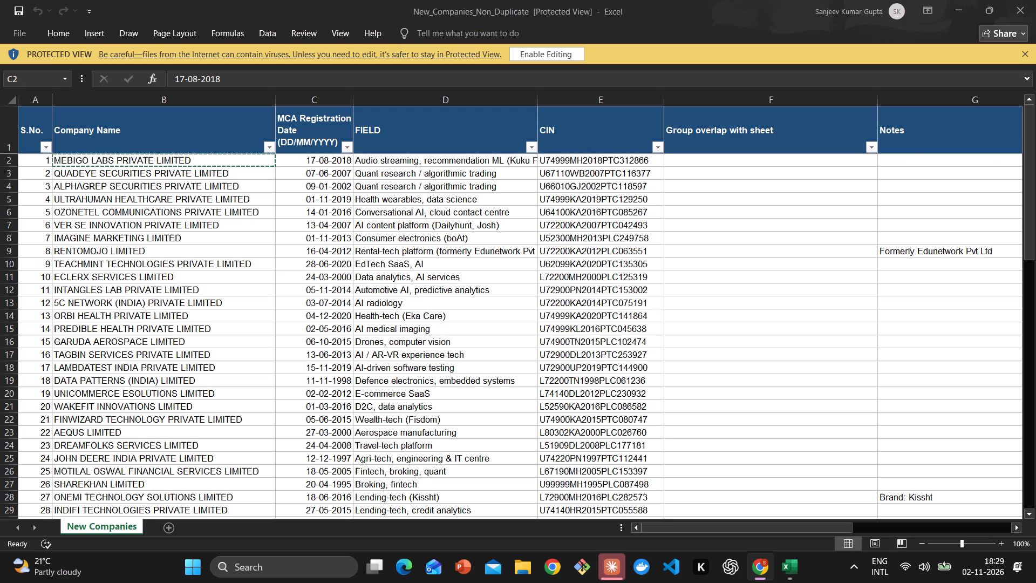
key("alt+Tab")
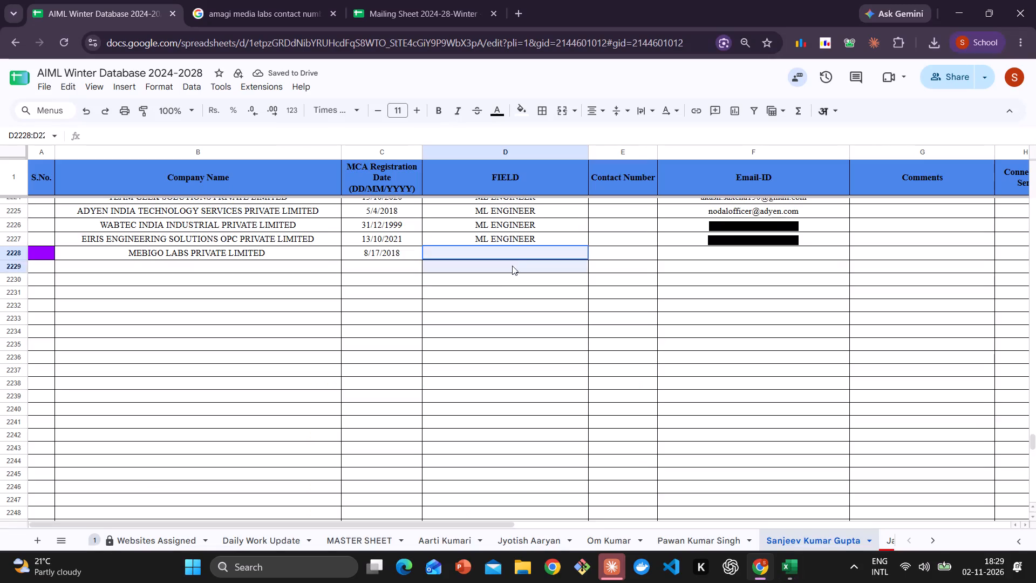
left_click(512, 238)
key("Down")
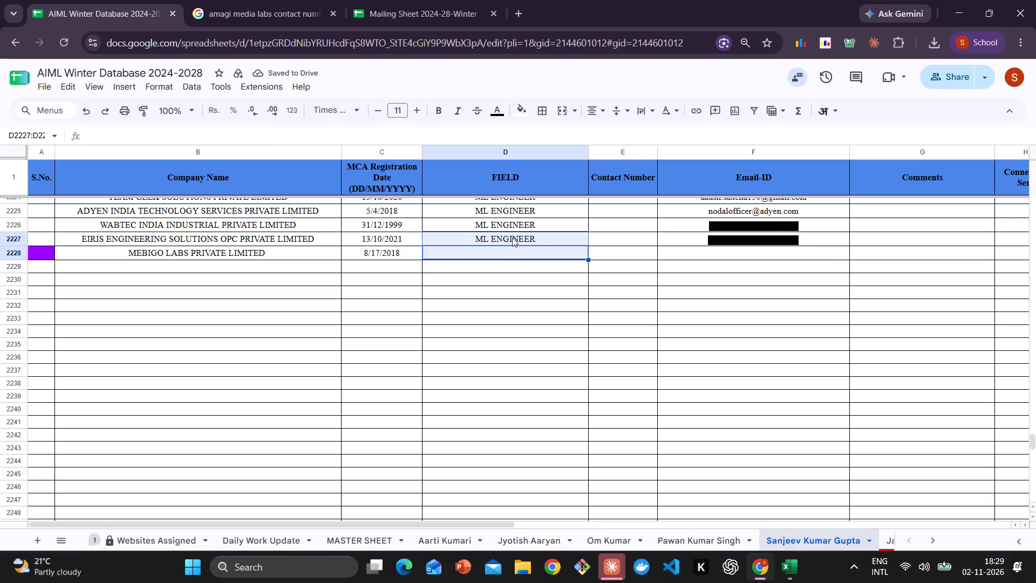
key("Up")
left_click(510, 247)
left_click(513, 236)
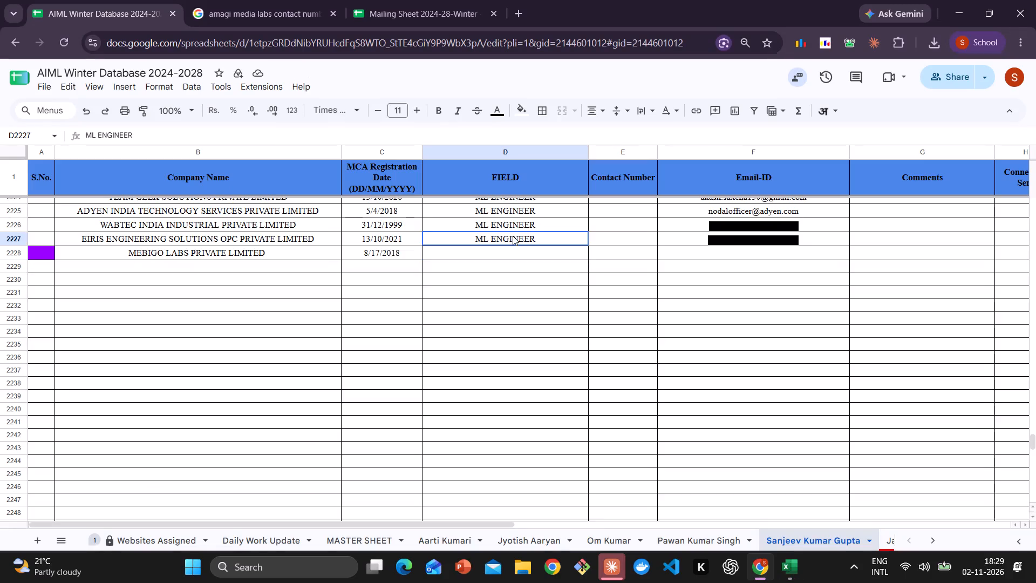
key("ctrl+c")
key("Down")
key("ctrl+b")
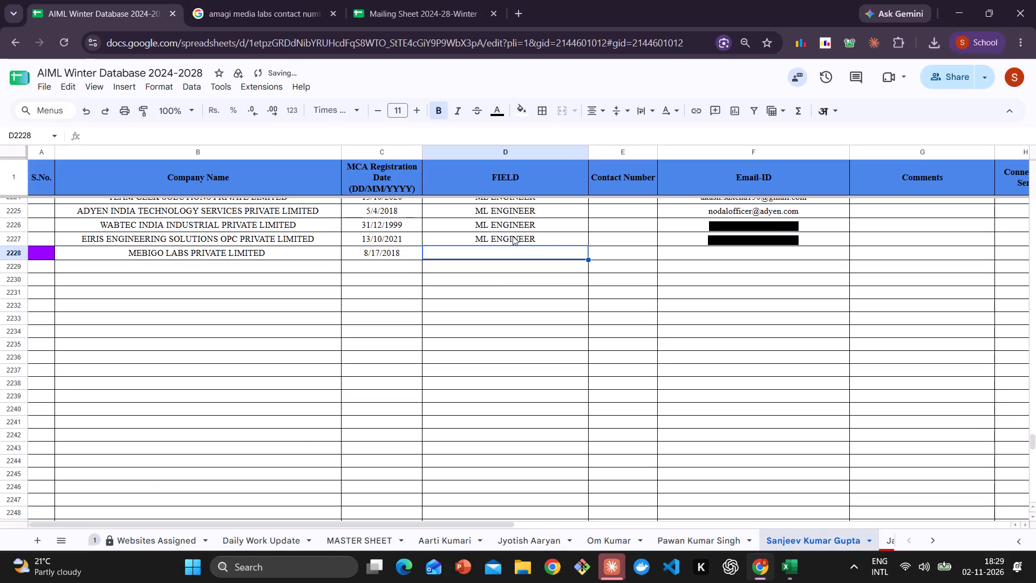
key("Up")
key("ctrl+c")
key("Down")
key("ctrl+v")
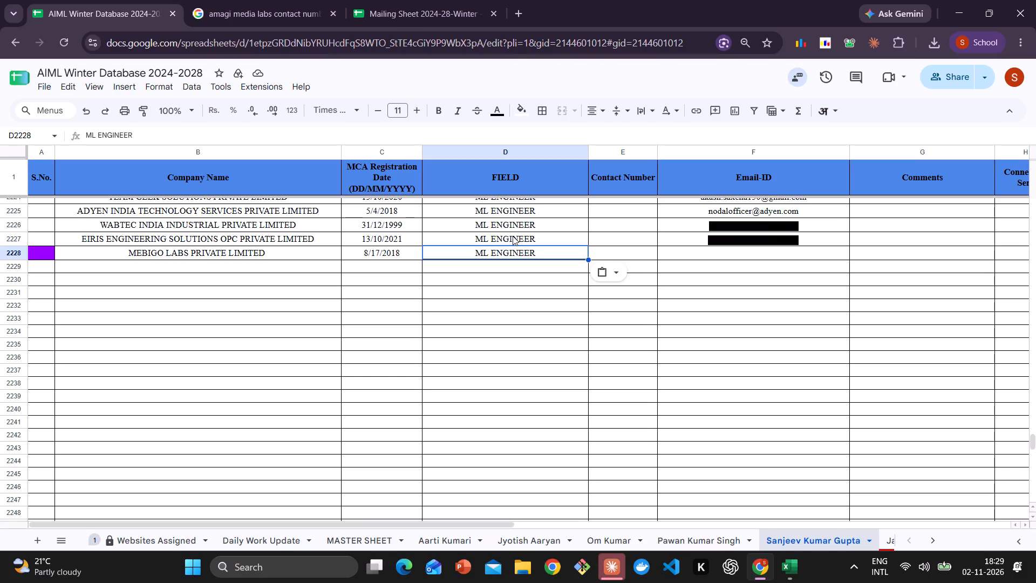
Copy QUADEYE SECURITIES PRIVATE LIMITED from the Excel company list and search all sheets of the database for it.
scroll(526, 298, "up", 3)
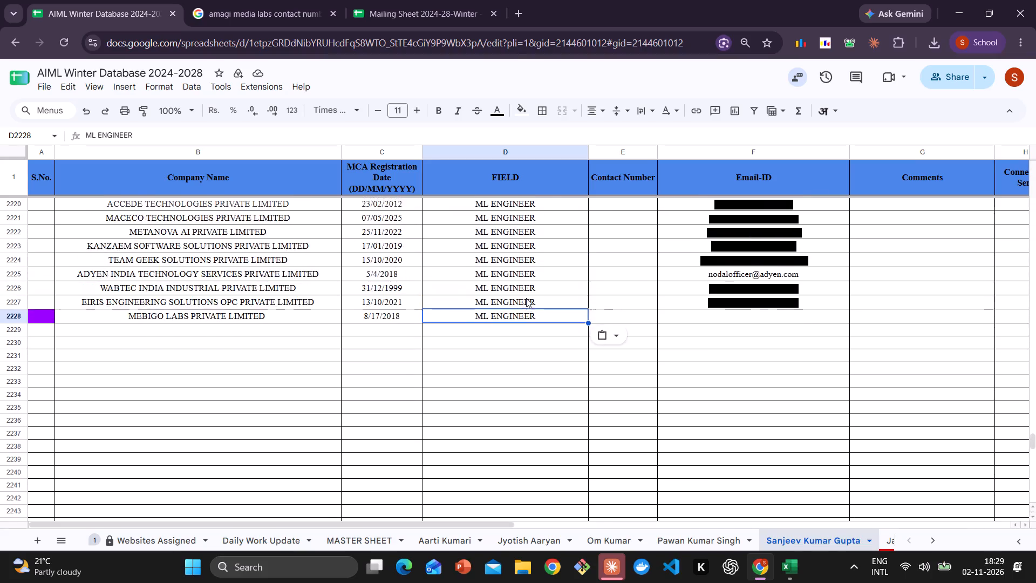
scroll(526, 298, "up", 9)
scroll(526, 298, "down", 2)
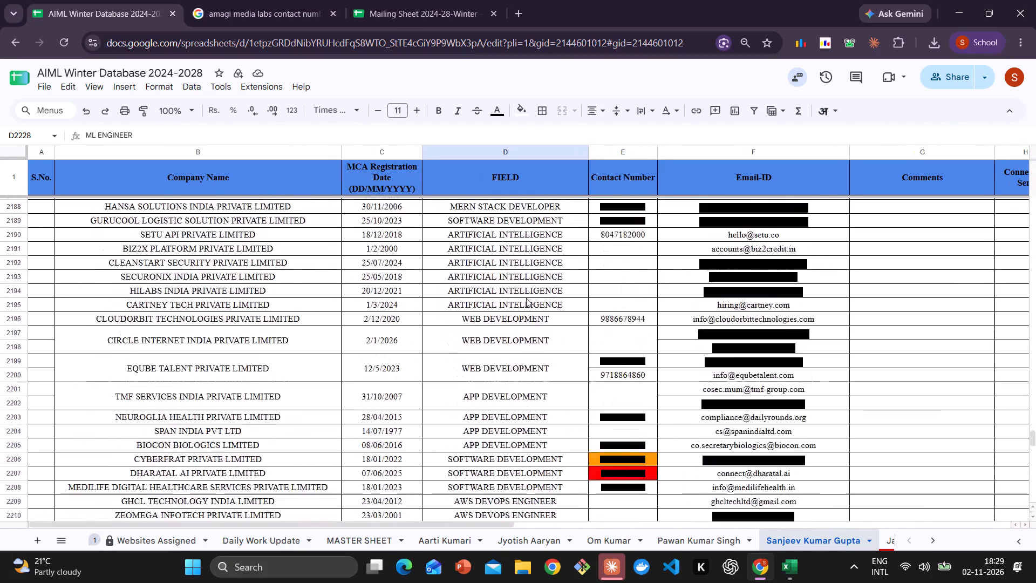
scroll(526, 298, "down", 4)
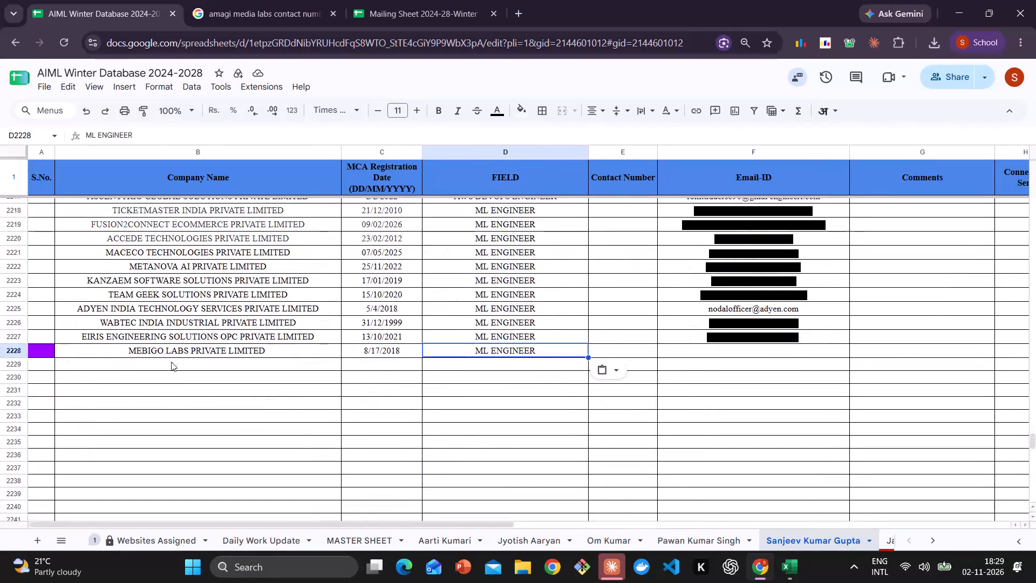
left_click(171, 362)
key("alt+Tab")
left_click(171, 184)
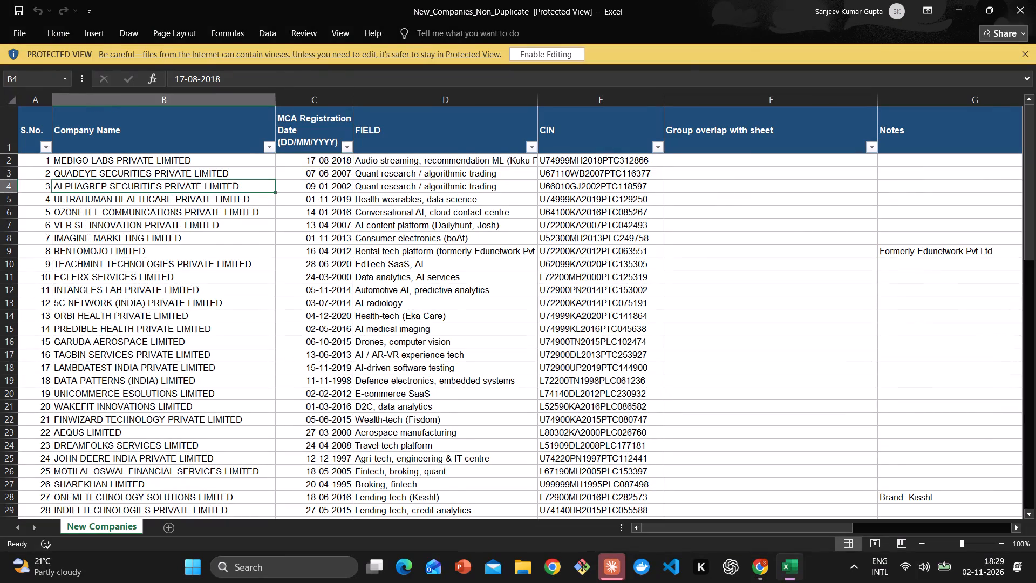
left_click(178, 173)
key("ctrl+c")
key("alt+Tab")
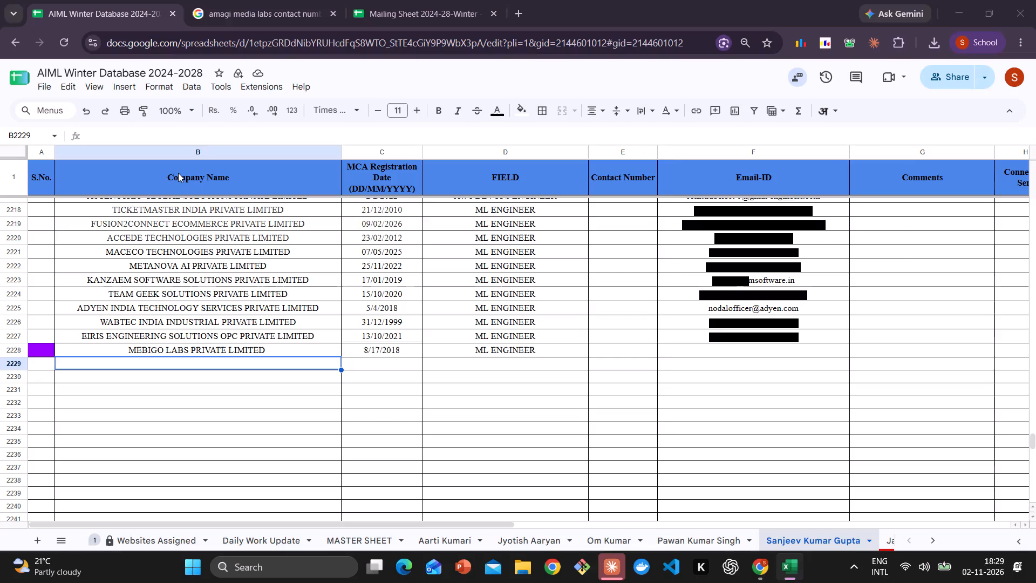
key("ctrl+h")
key("ctrl+v")
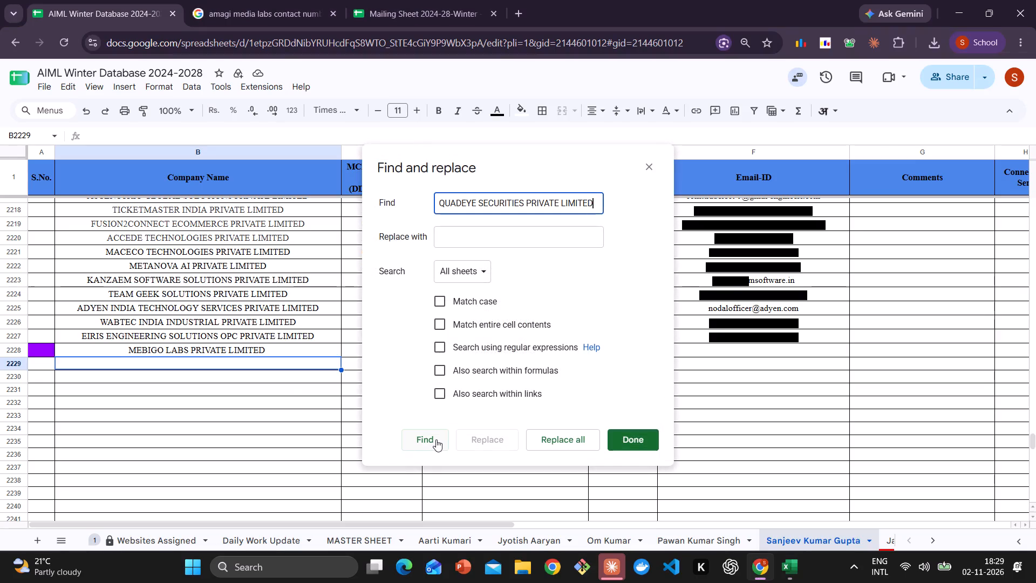
left_click(436, 439)
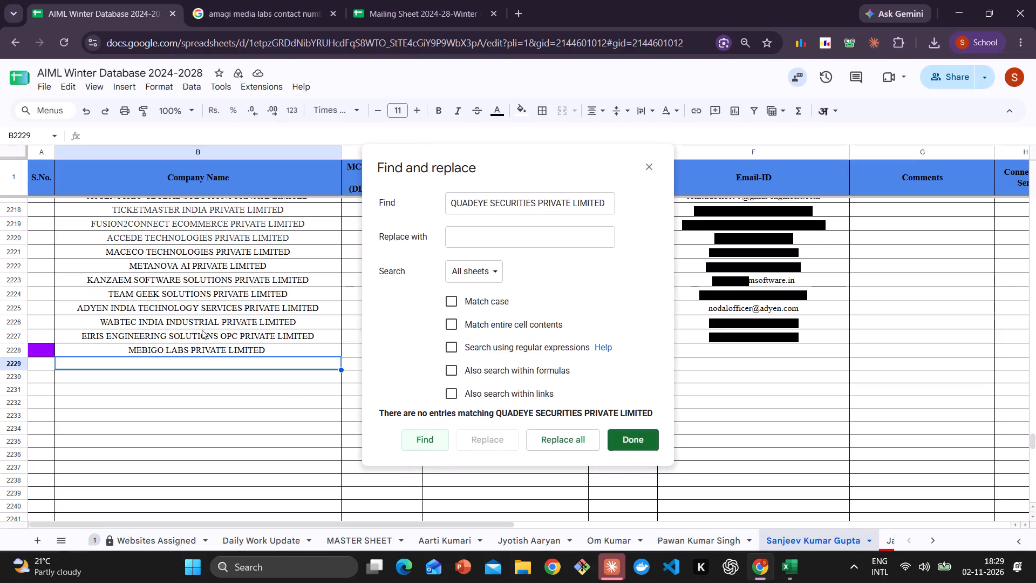
Enter QUADEYE SECURITIES PRIVATE LIMITED as the company name in row 2229.
double_click(194, 361)
key("ctrl+v")
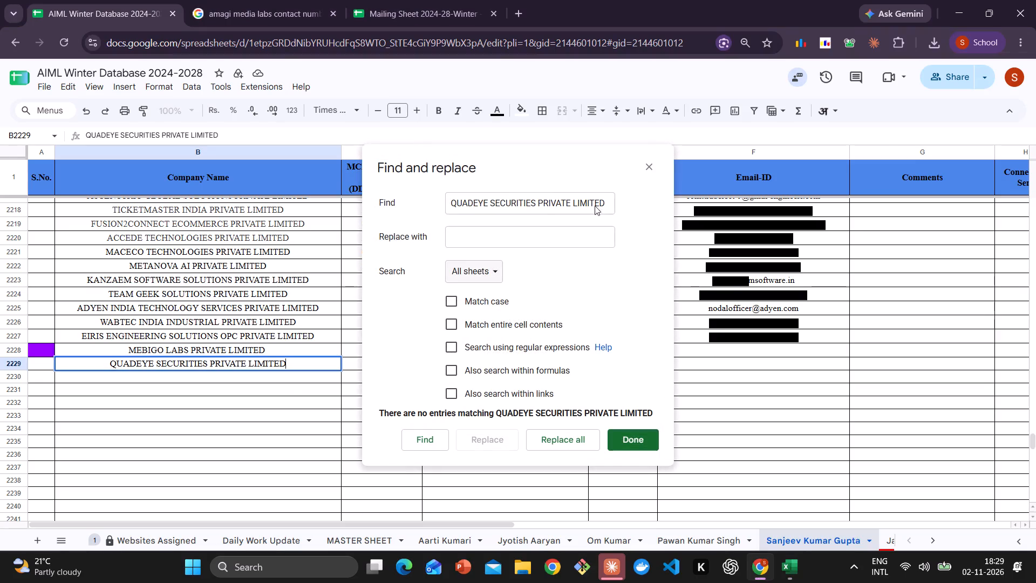
Enter 07/06/2007 from the Excel list as the MCA registration date of QUADEYE SECURITIES PRIVATE LIMITED.
left_click(645, 167)
key("alt+Tab")
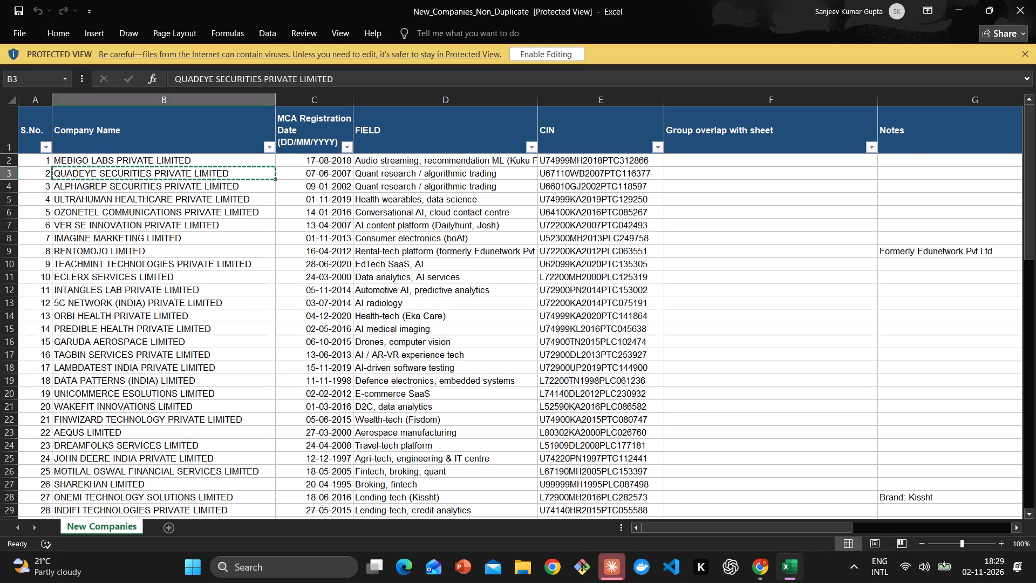
key("alt+Tab")
left_click(377, 364)
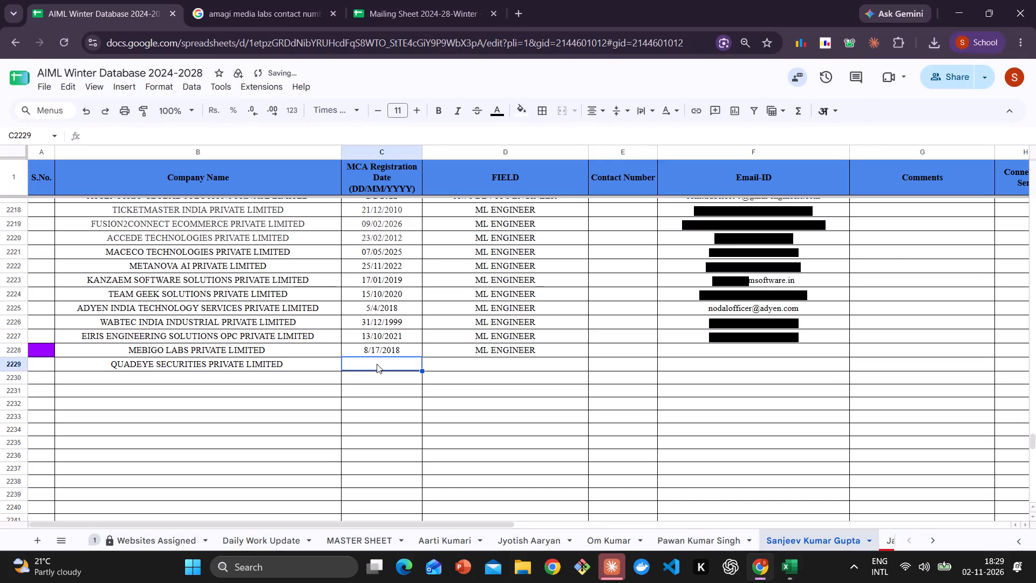
type("07/06/2007")
key("Return")
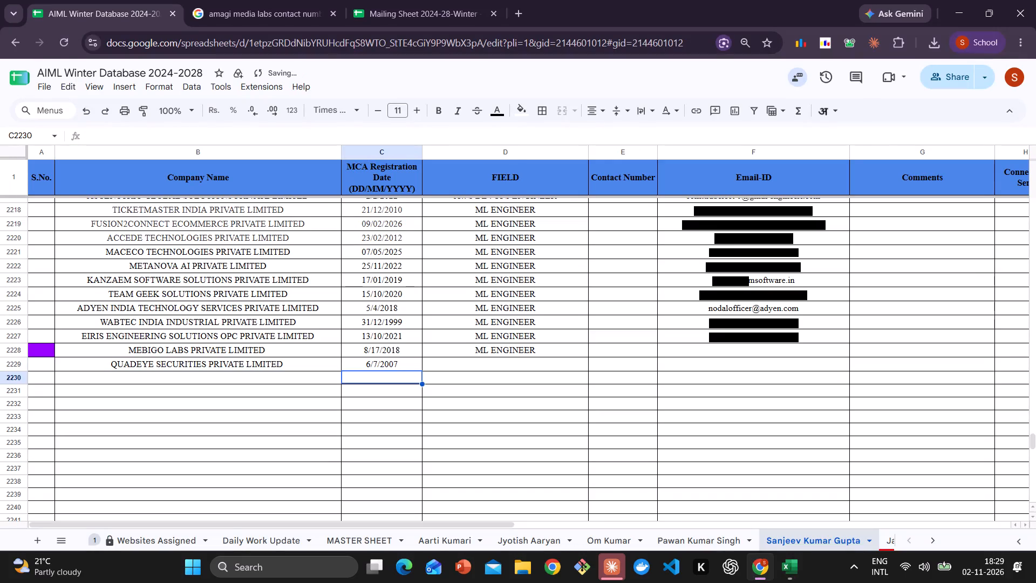
Enter ALGORITHMS as the field of QUADEYE SECURITIES PRIVATE LIMITED, based on its field in the Excel list.
key("alt+Tab")
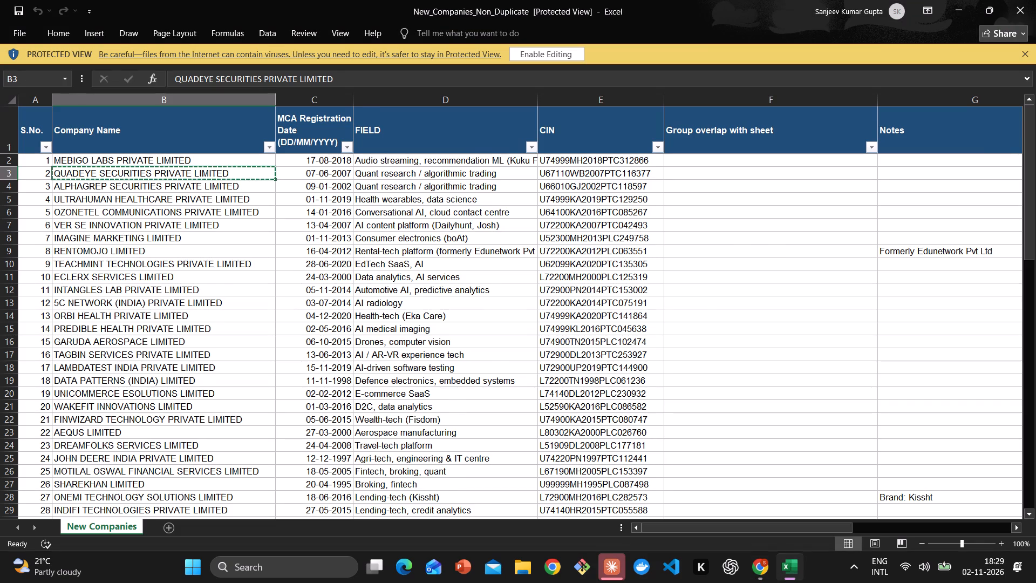
key("alt+Tab")
left_click(474, 365)
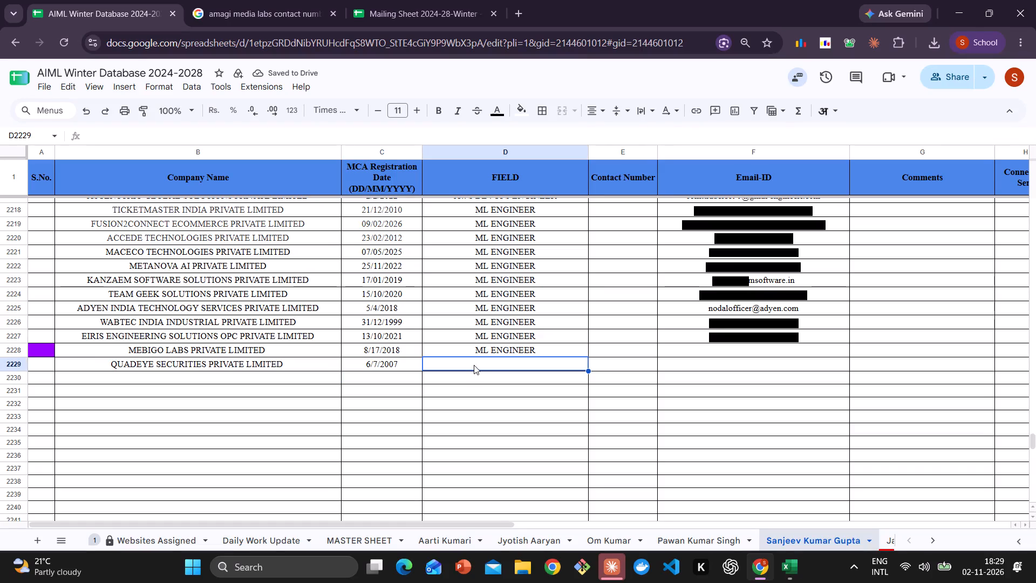
double_click(493, 365)
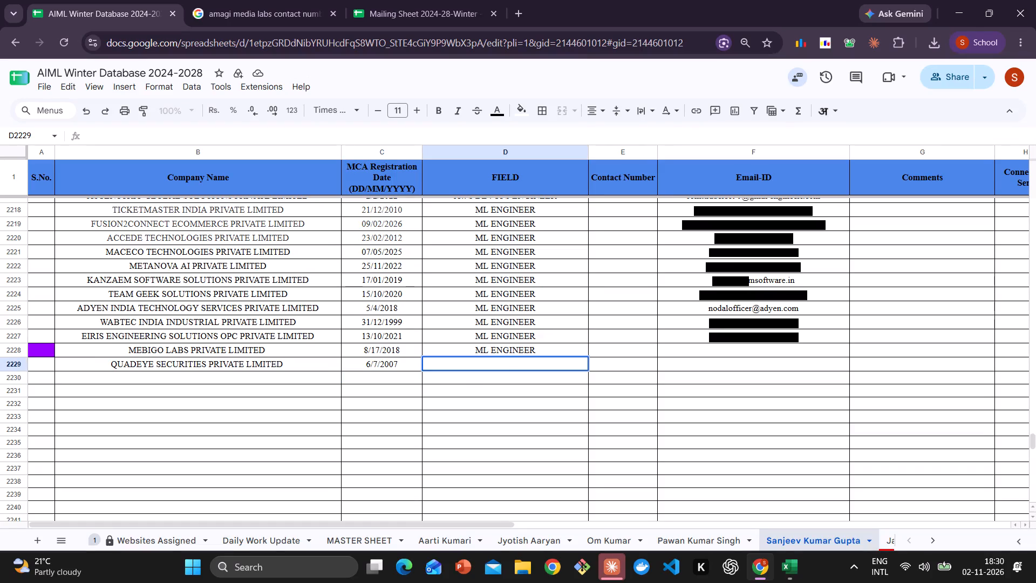
type("ALGORITHMS")
key("Return")
Copy ALPHAGREP SECURITIES PRIVATE LIMITED from the Excel company list and search all sheets of the database for it.
key("alt+Tab")
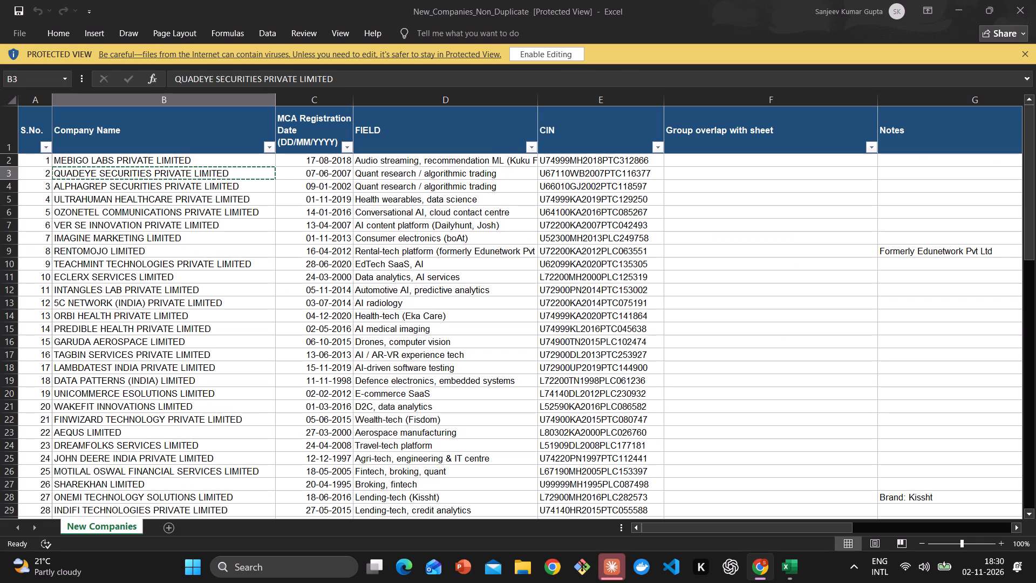
left_click(162, 185)
key("ctrl+c")
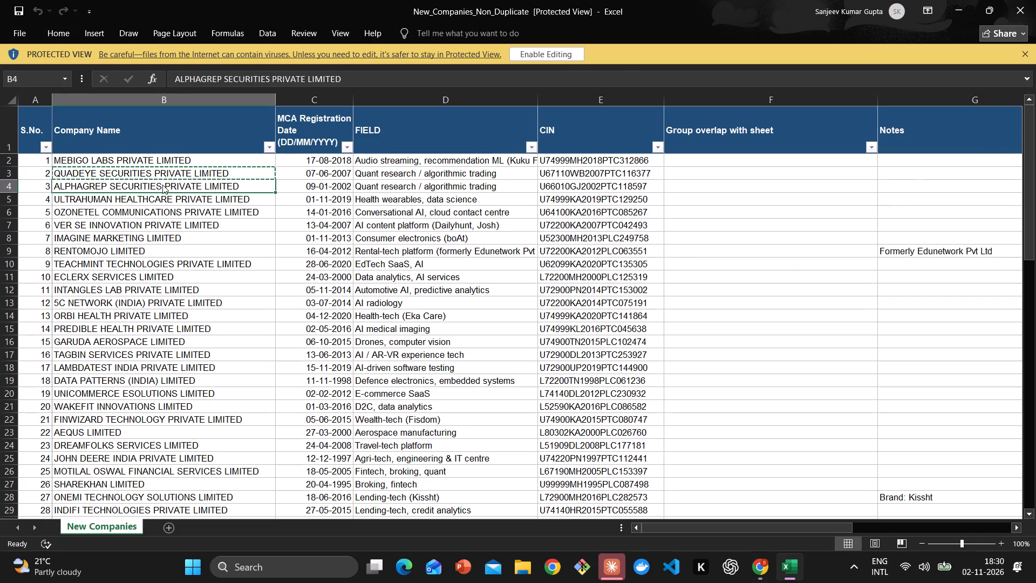
key("alt+Tab")
key("ctrl+h")
key("ctrl+v")
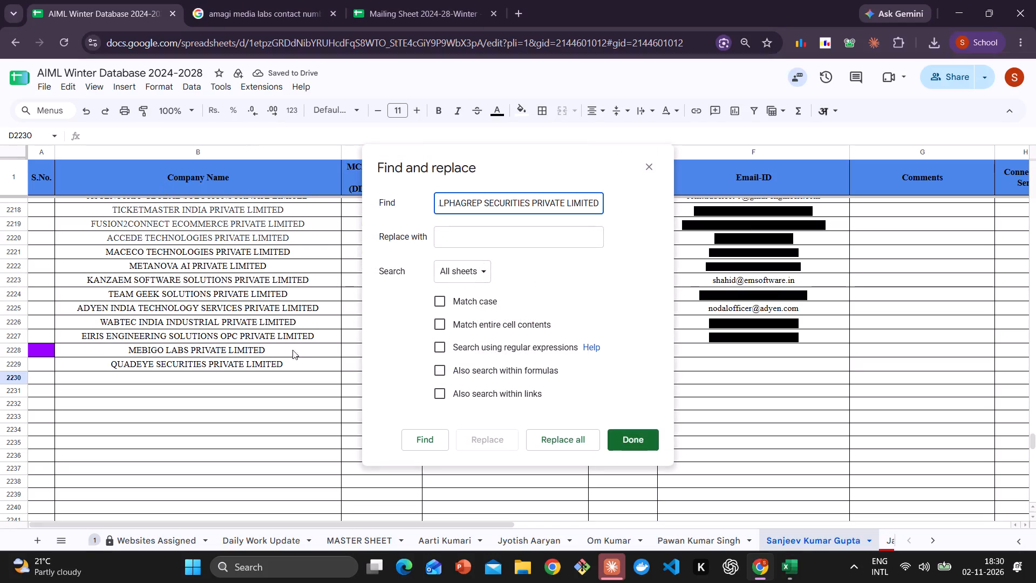
left_click(426, 439)
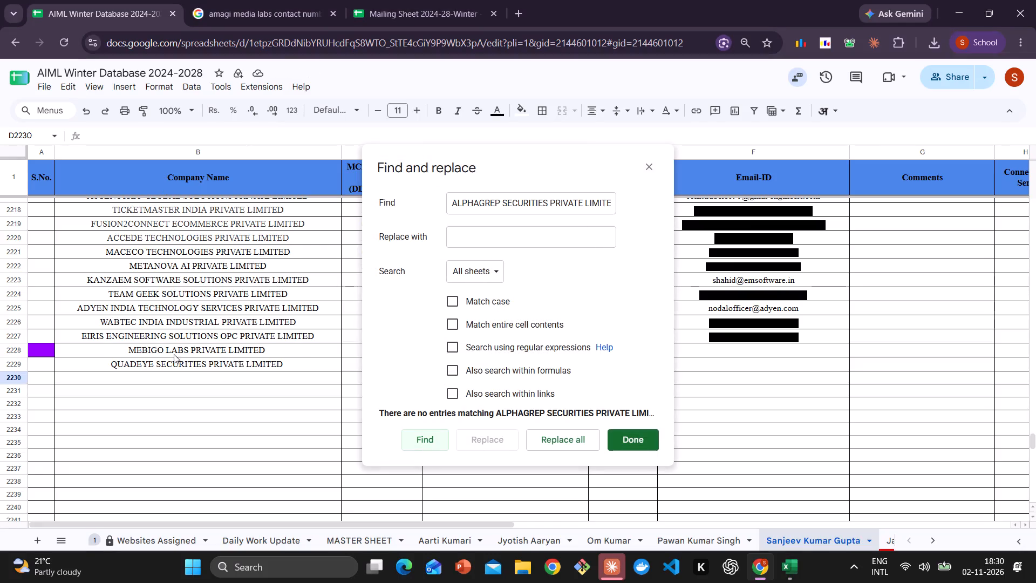
Enter ALPHAGREP SECURITIES PRIVATE LIMITED as the company name in row 2230.
double_click(186, 377)
key("ctrl+v")
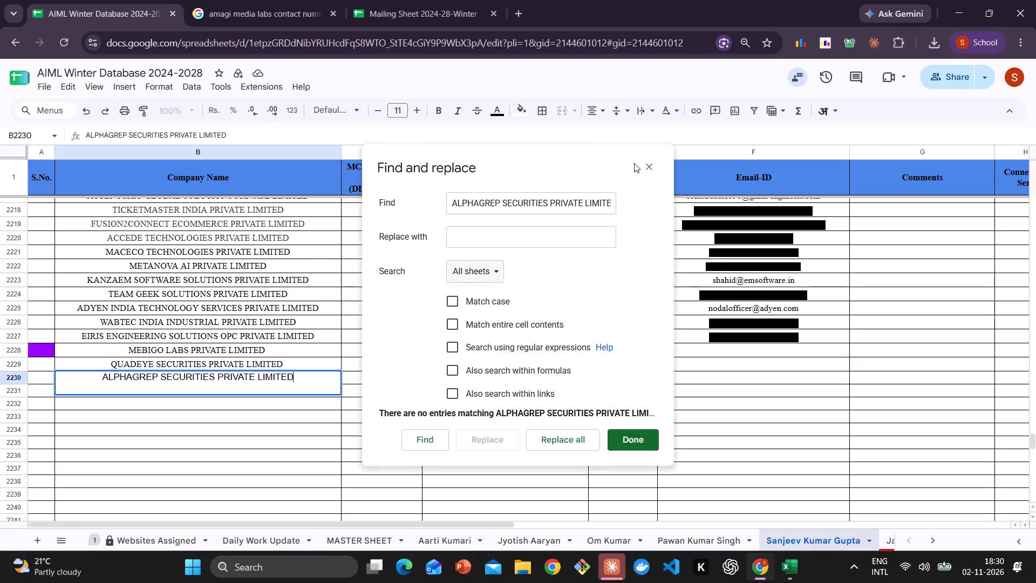
left_click(653, 169)
key("Return")
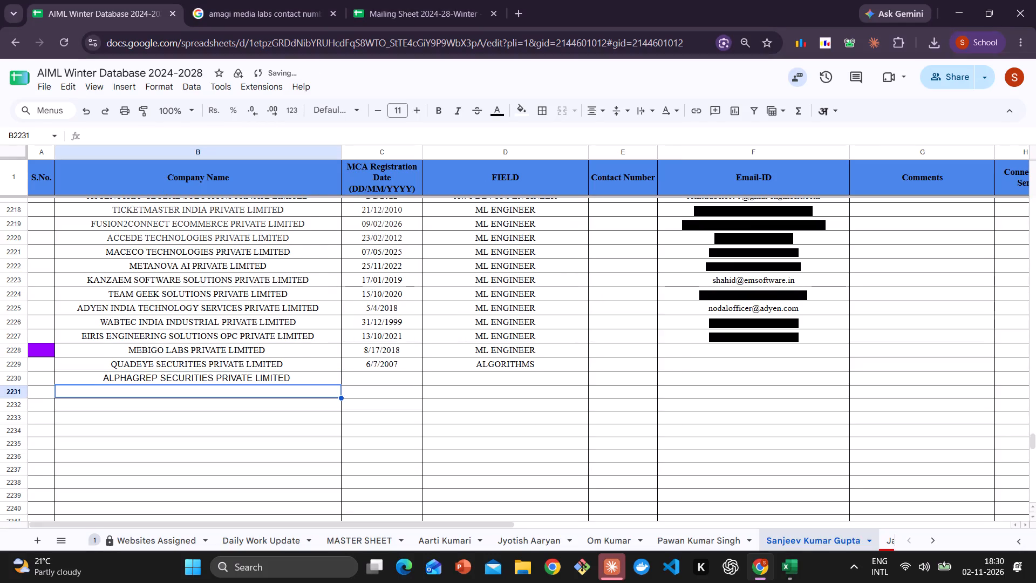
Enter 9/1/2002 from the Excel list as the MCA registration date of ALPHAGREP SECURITIES PRIVATE LIMITED.
key("alt+Tab")
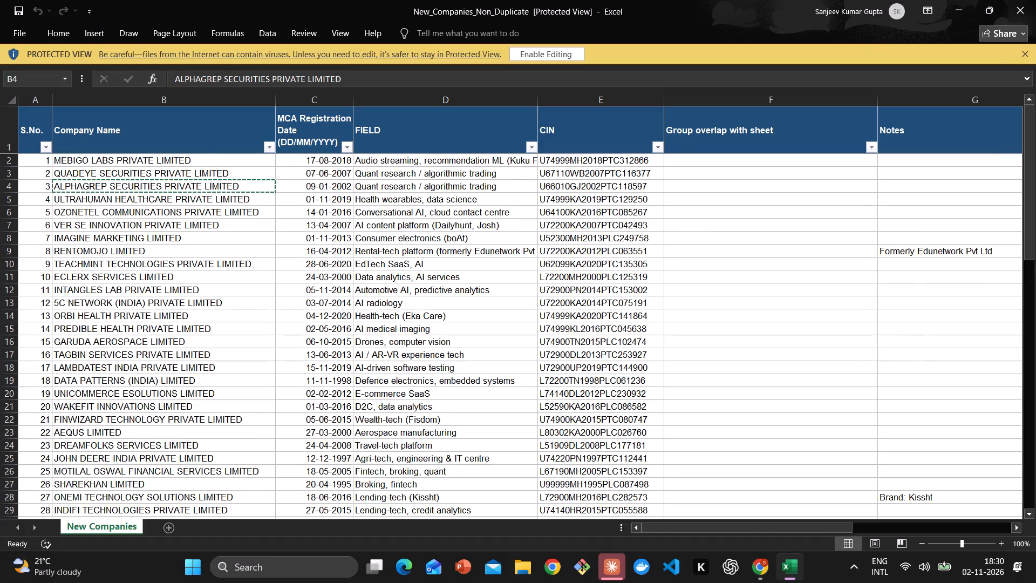
key("alt+Tab")
left_click(376, 385)
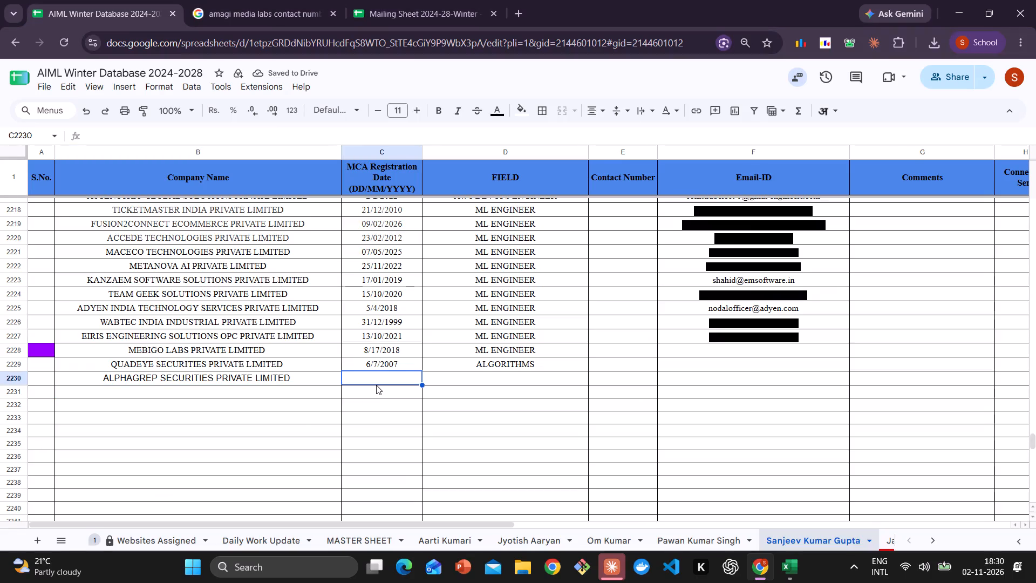
type("9/1/2002")
Copy the field ALGORITHMS from row 2229 into the field cell of ALPHAGREP SECURITIES PRIVATE LIMITED.
key("alt+Tab")
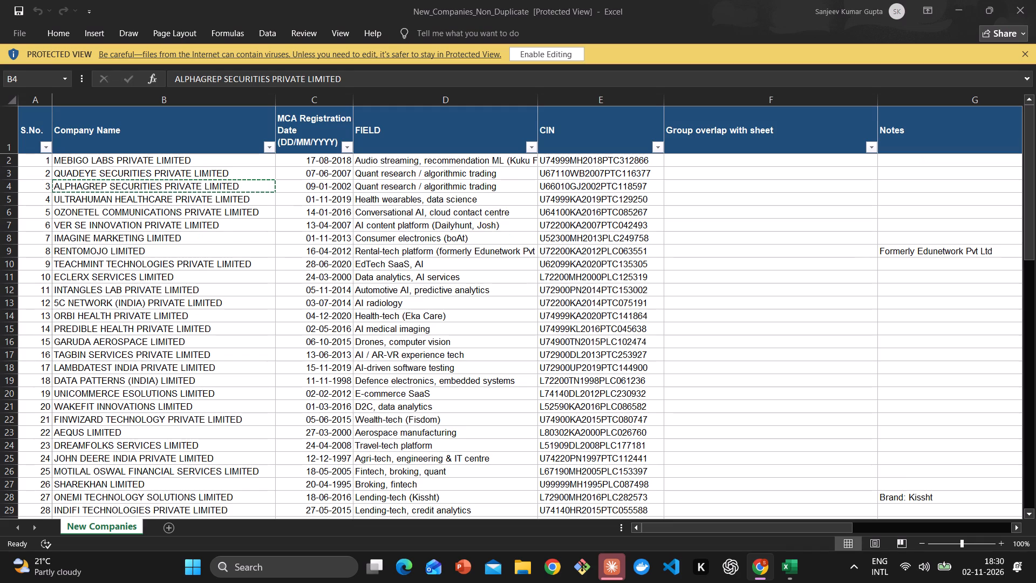
key("alt+Tab")
left_click(503, 364)
key("ctrl+c")
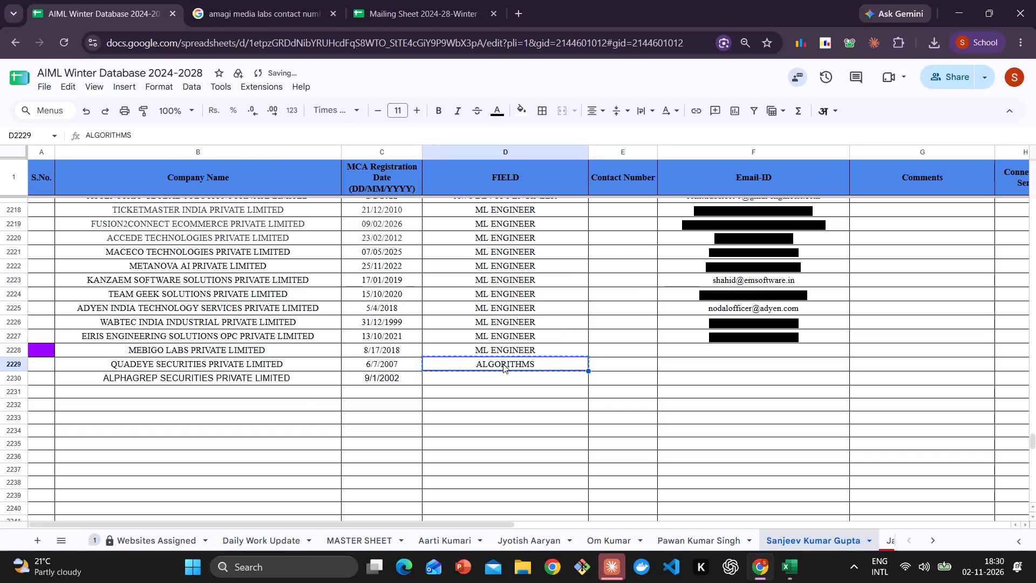
key("Down")
key("ctrl+v")
Copy ULTRAHUMAN HEALTHCARE PRIVATE LIMITED from the Excel company list and search all sheets of the database for it.
left_click(205, 394)
key("alt+Tab")
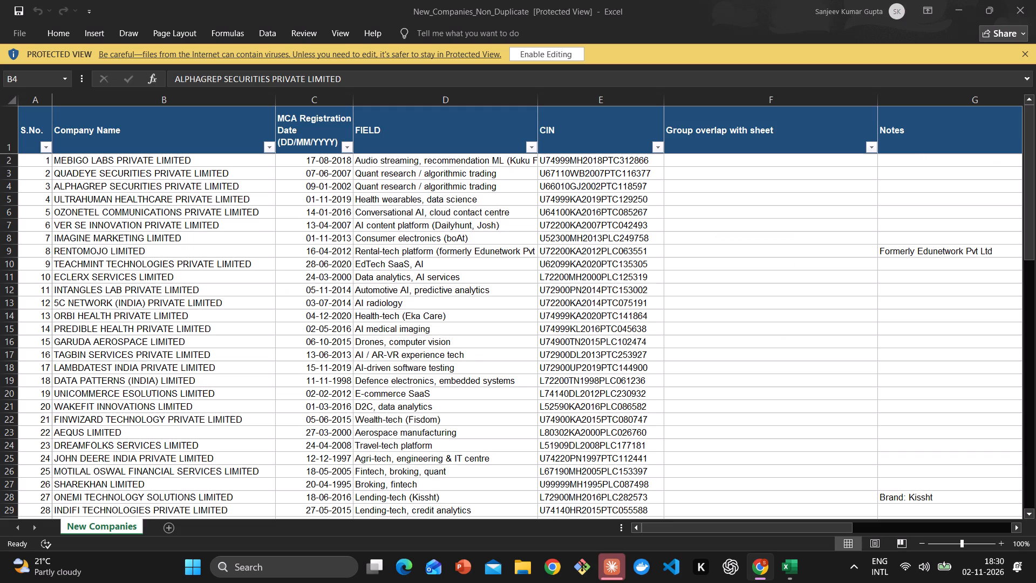
left_click(188, 199)
key("ctrl+c")
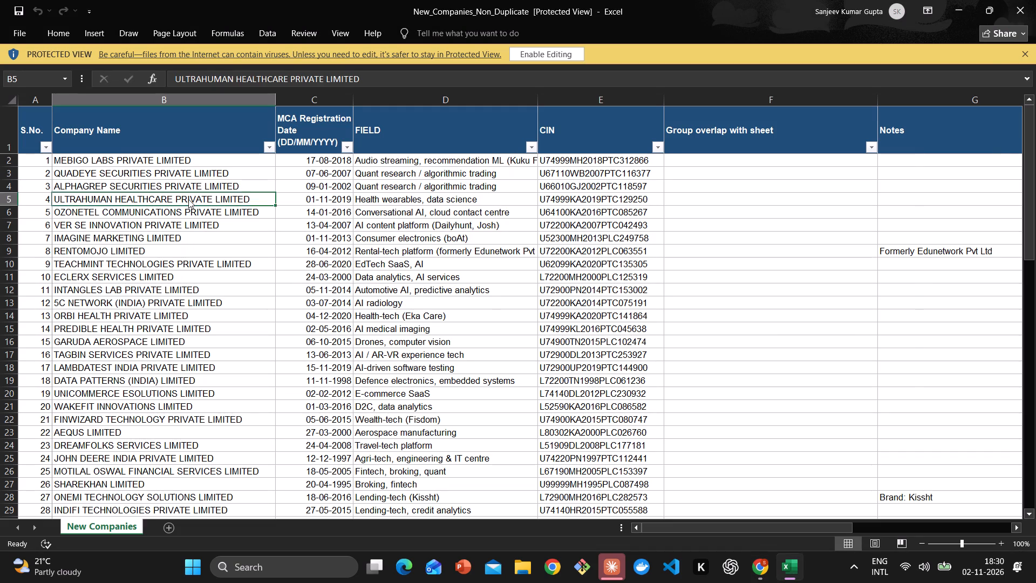
key("alt+Tab")
key("ctrl+h")
key("ctrl+v")
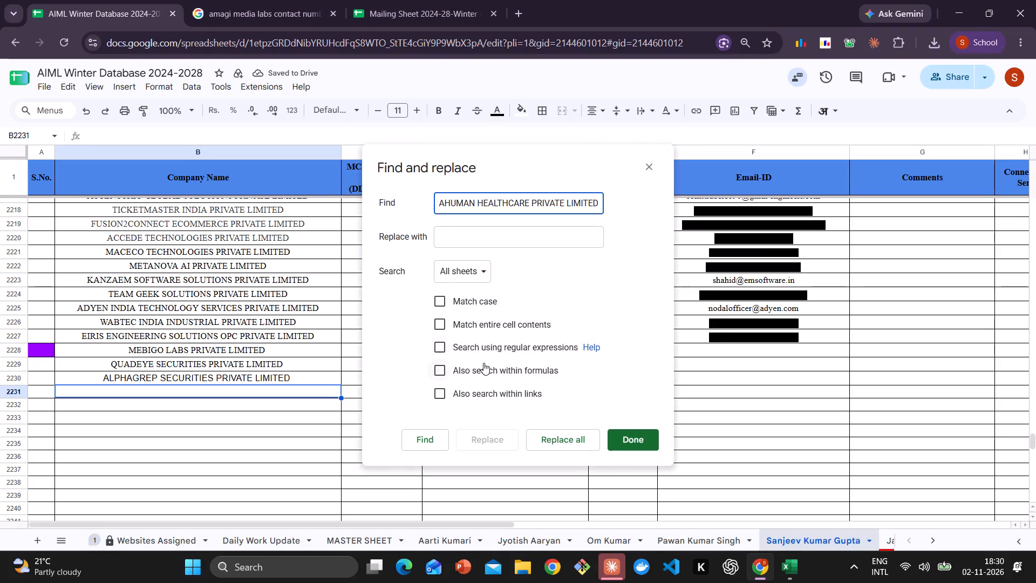
left_click(428, 444)
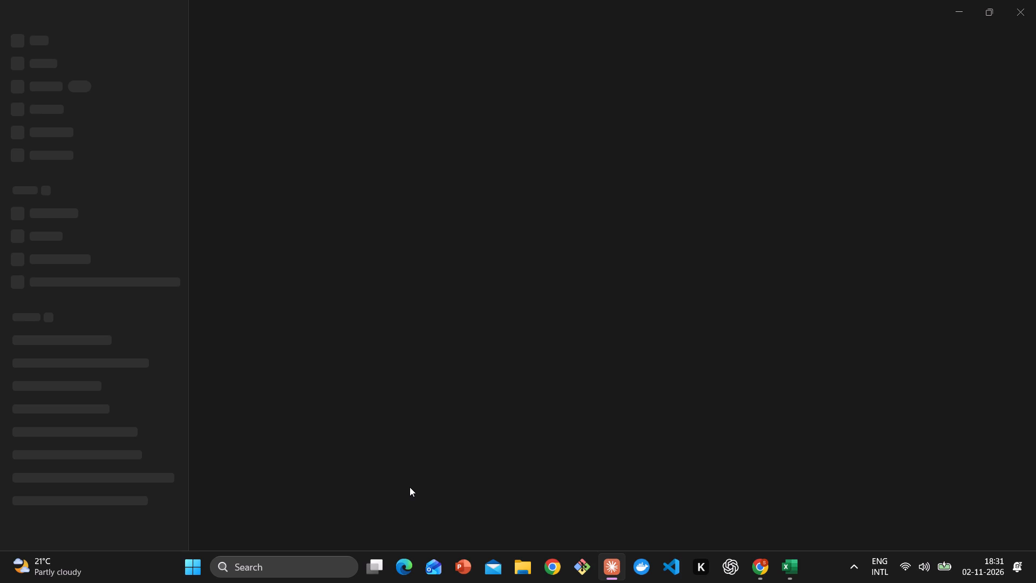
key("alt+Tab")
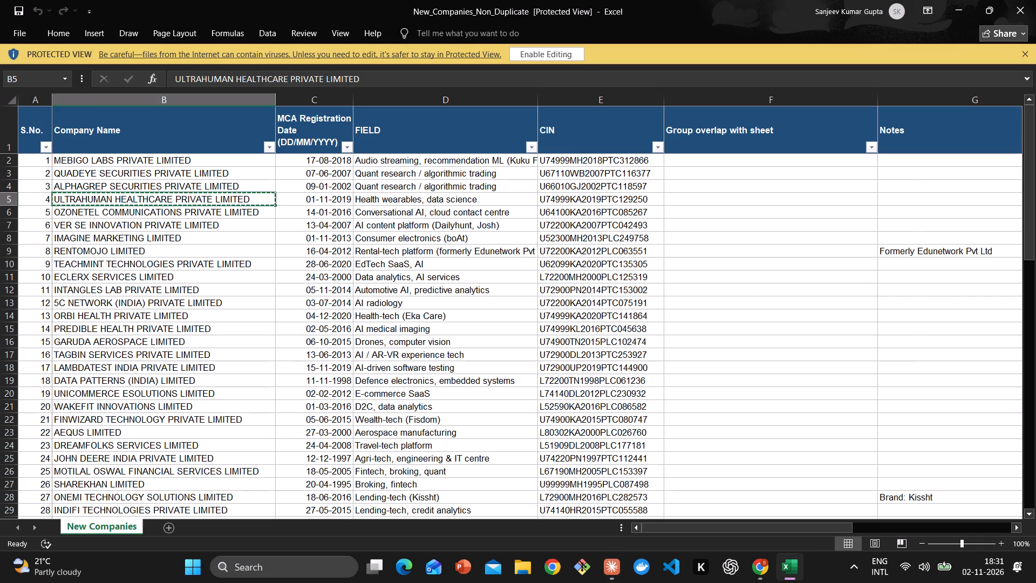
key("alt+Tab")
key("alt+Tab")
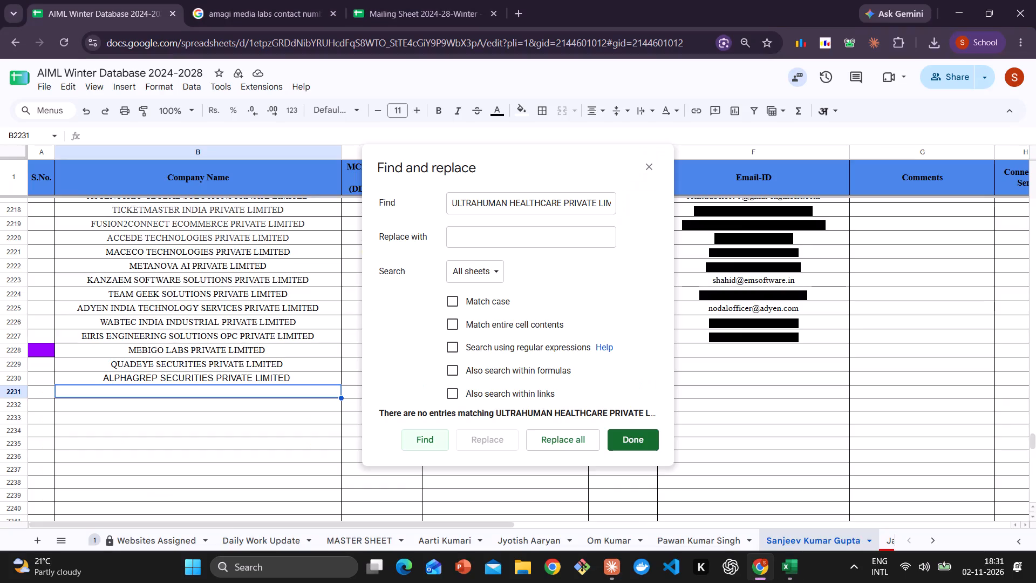
Enter ULTRAHUMAN HEALTHCARE PRIVATE LIMITED as the company name in row 2231.
double_click(183, 392)
key("ctrl+v")
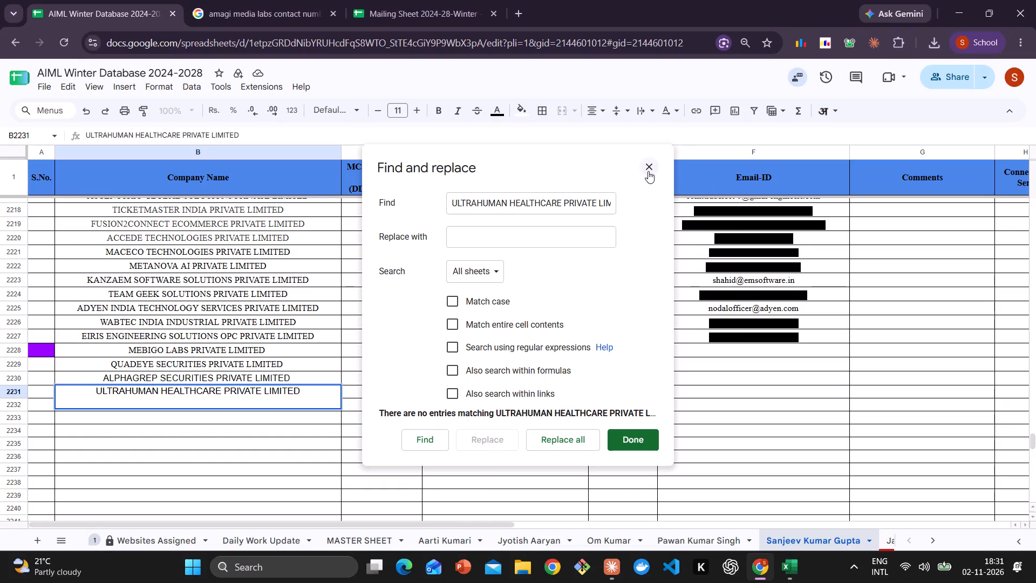
left_click(648, 171)
key("Return")
key("Return")
key("Up")
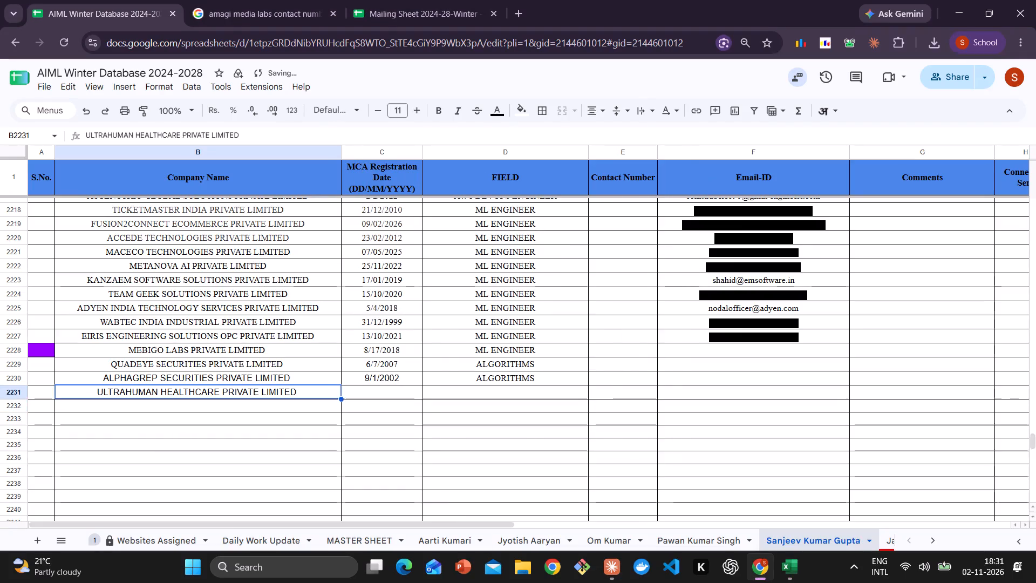
Enter 1/11/2019 from the Excel list as the MCA registration date of ULTRAHUMAN HEALTHCARE PRIVATE LIMITED.
key("Right")
key("Right")
key("Left")
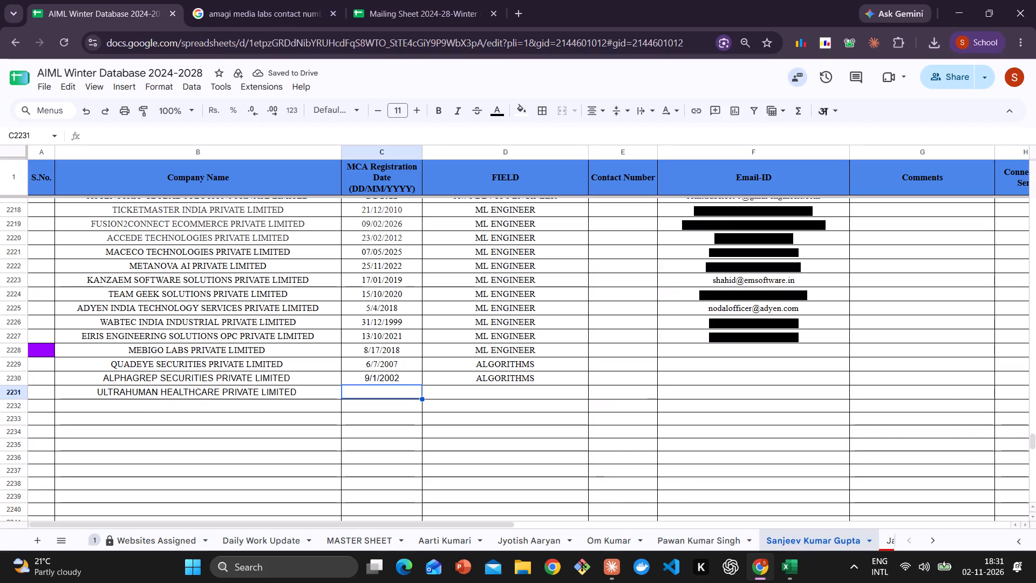
key("alt+Tab")
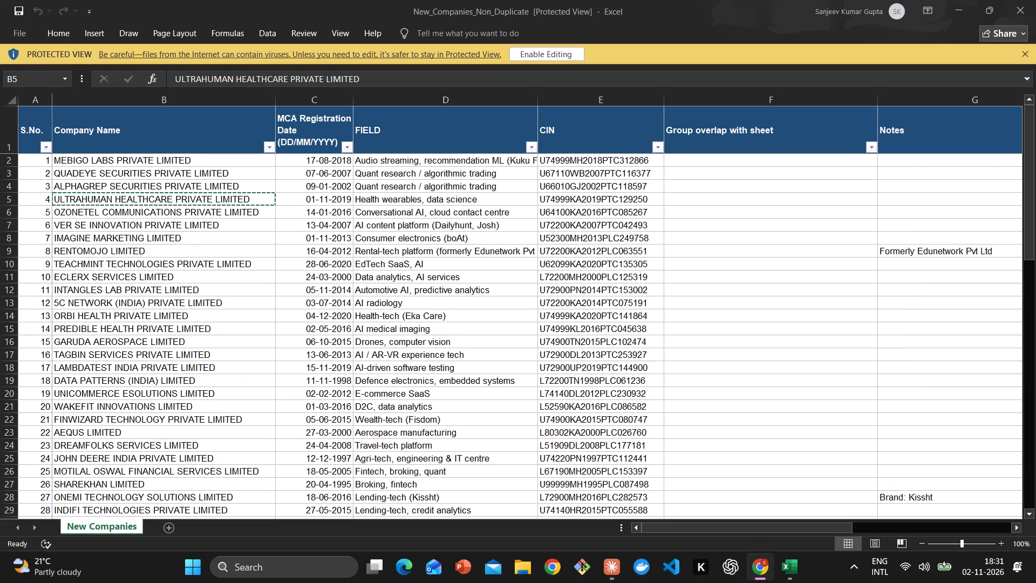
key("alt+Tab")
type("1/11/2019")
key("Return")
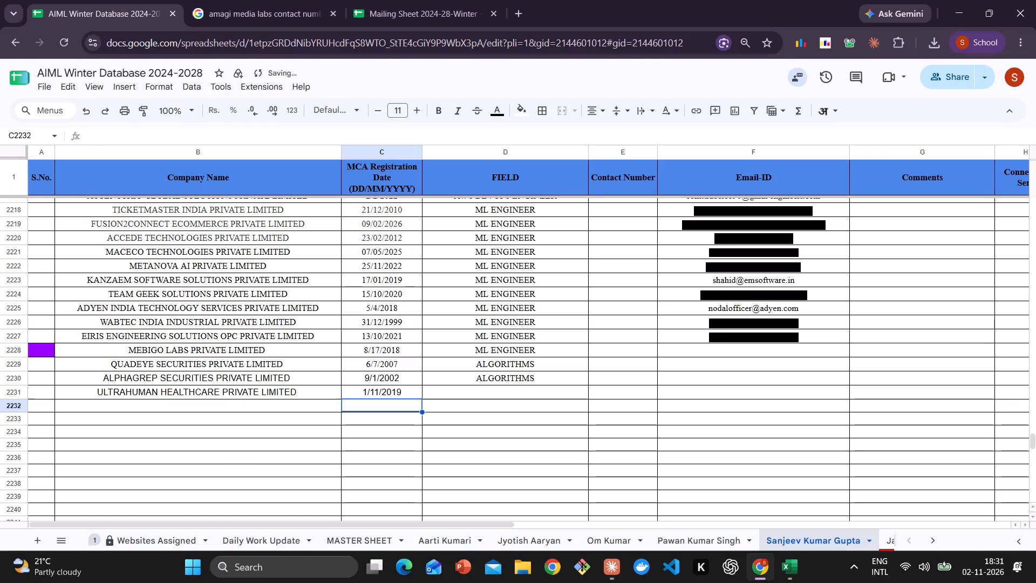
Copy OZONETEL COMMUNICATIONS PRIVATE LIMITED from the Excel company list and return to the database.
key("Left")
key("alt+Tab")
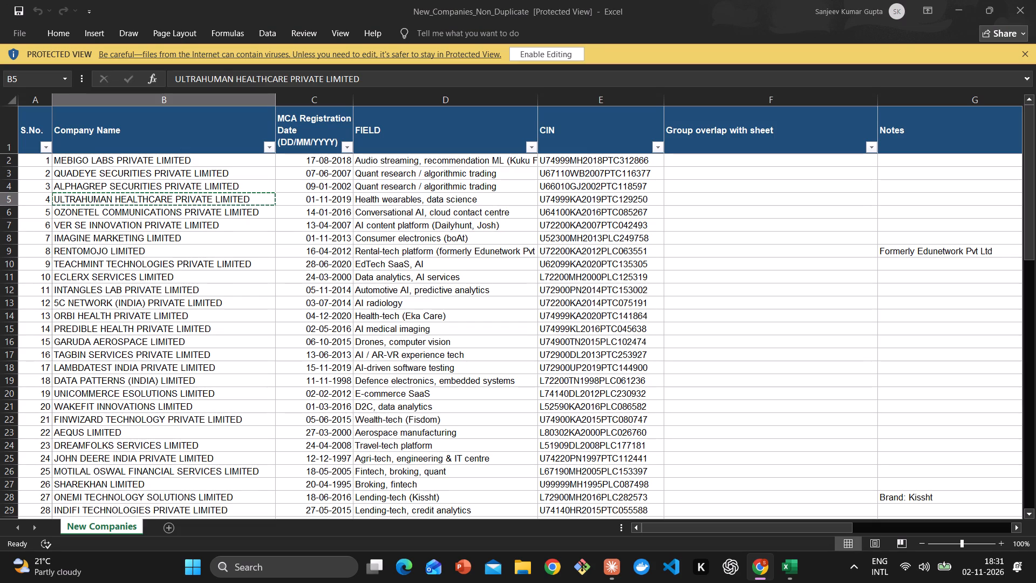
left_click(206, 210)
key("ctrl+c")
key("alt+Tab")
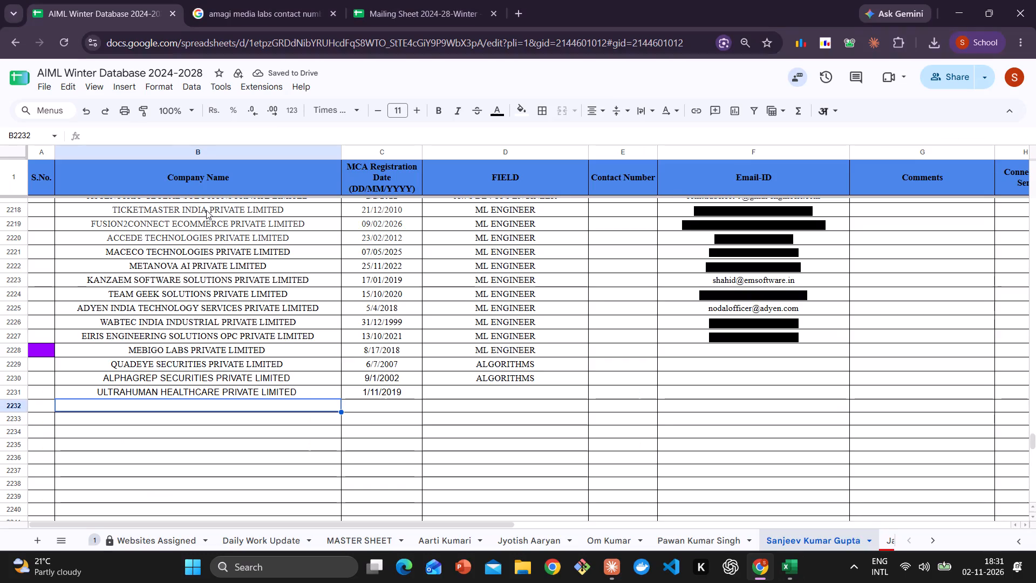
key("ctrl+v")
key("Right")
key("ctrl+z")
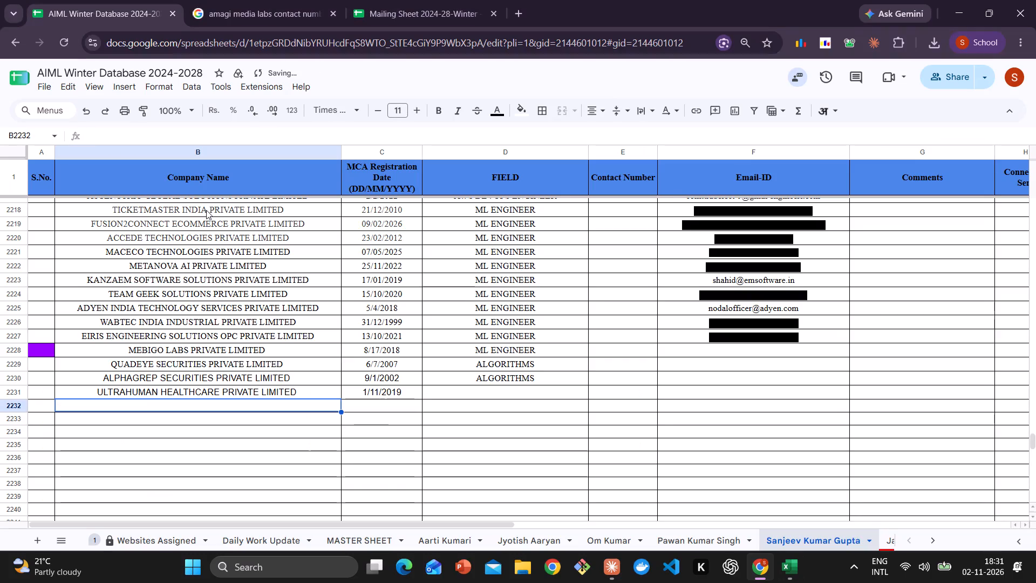
Enter OZONETEL COMMUNICATIONS PRIVATE LIMITED as the company name in row 2232.
double_click(223, 401)
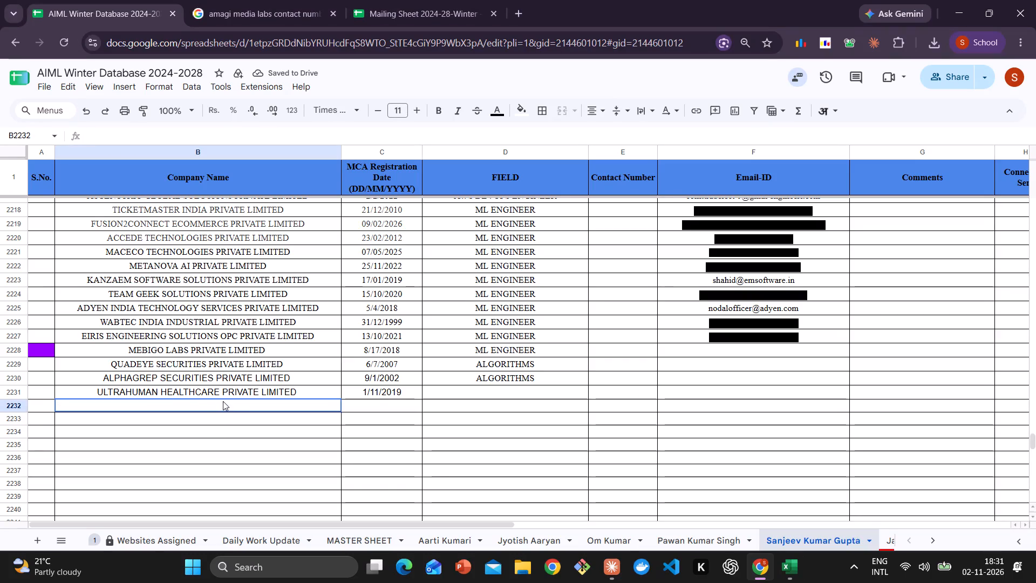
key("ctrl+v")
left_click(382, 405)
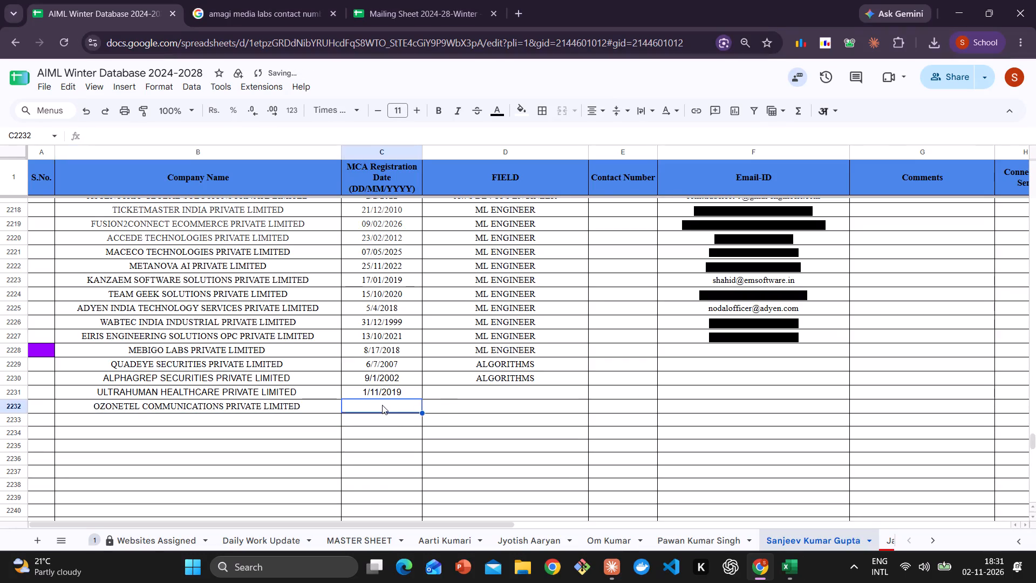
Enter 14/1/2016 from the Excel list as the MCA registration date of OZONETEL COMMUNICATIONS PRIVATE LIMITED.
key("alt+Tab")
left_click(331, 215)
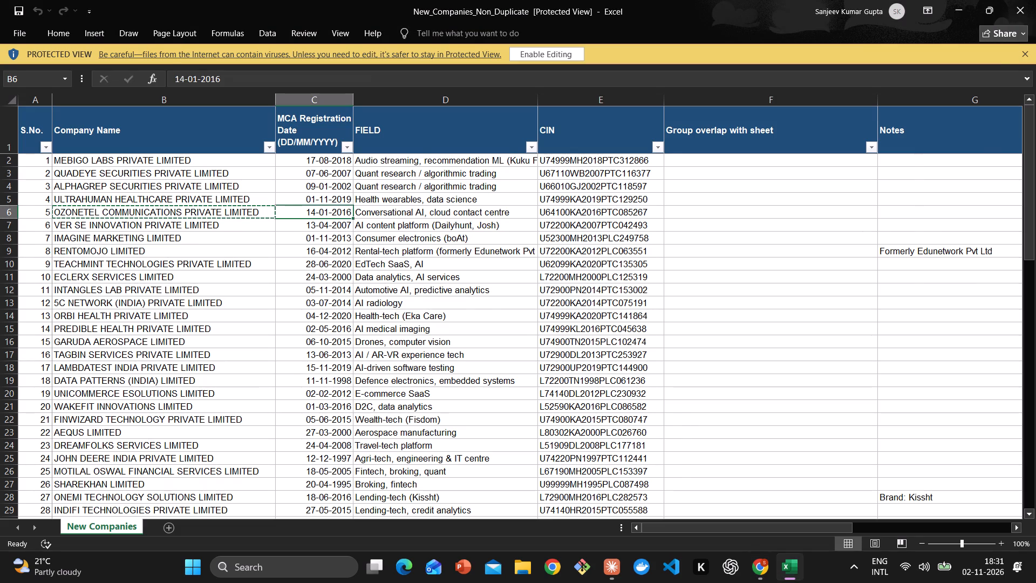
key("alt+Tab")
double_click(385, 402)
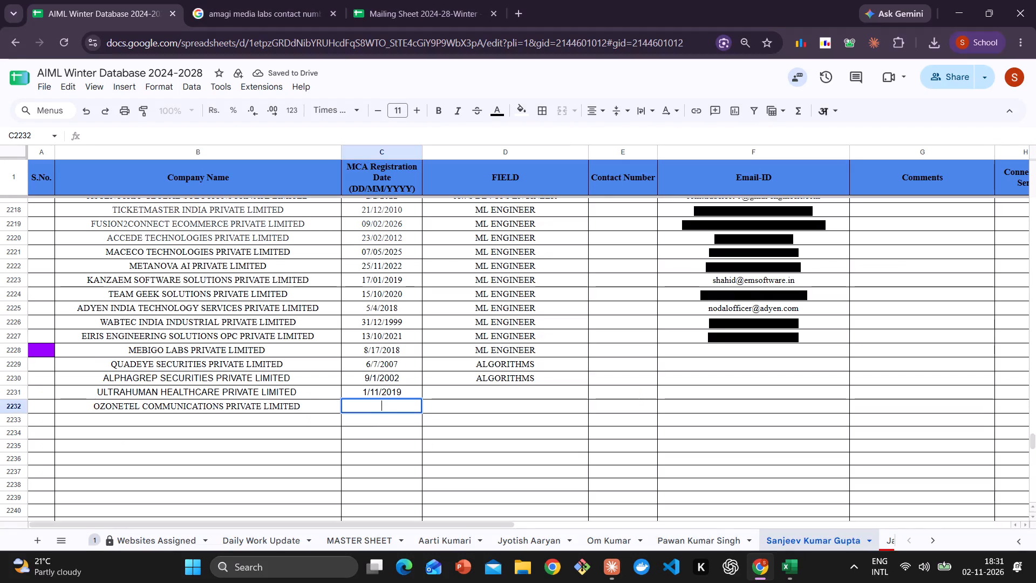
type("14/1/")
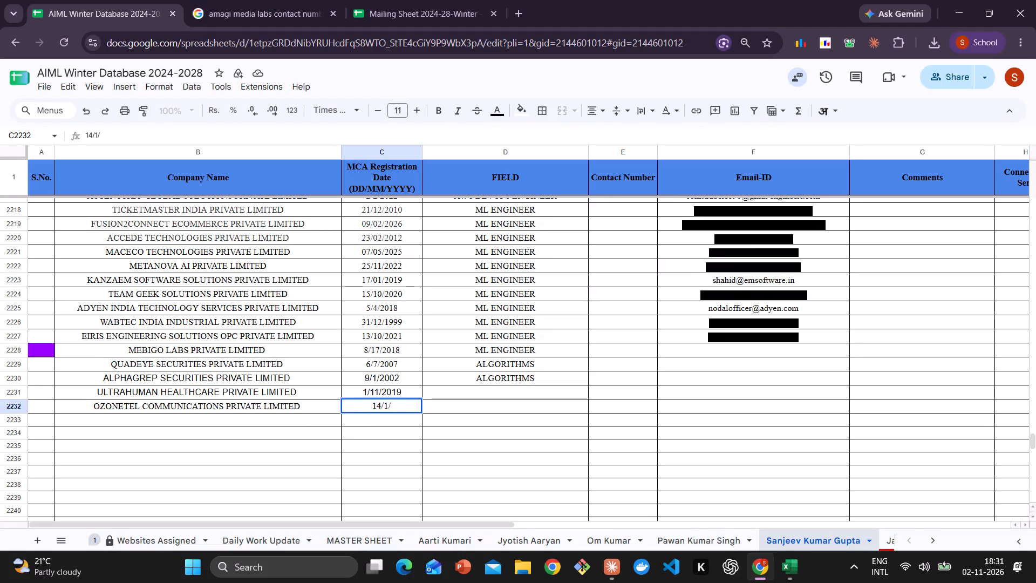
type("2016")
key("Return")
Copy VER SE INNOVATION PRIVATE LIMITED from the Excel company list into the database as the company name in row 2233.
key("alt+Tab")
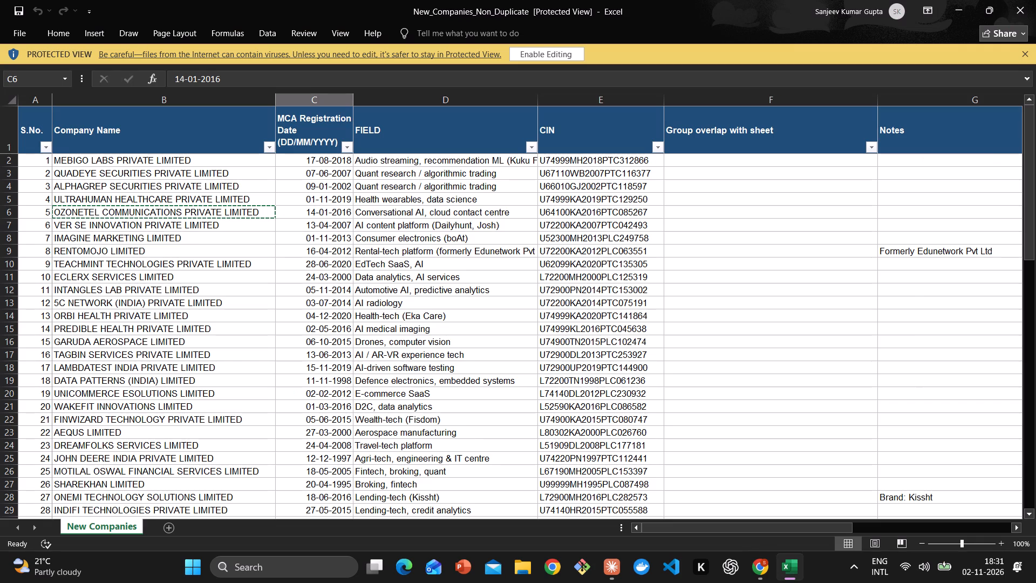
key("alt+Tab")
left_click(213, 417)
key("alt+Tab")
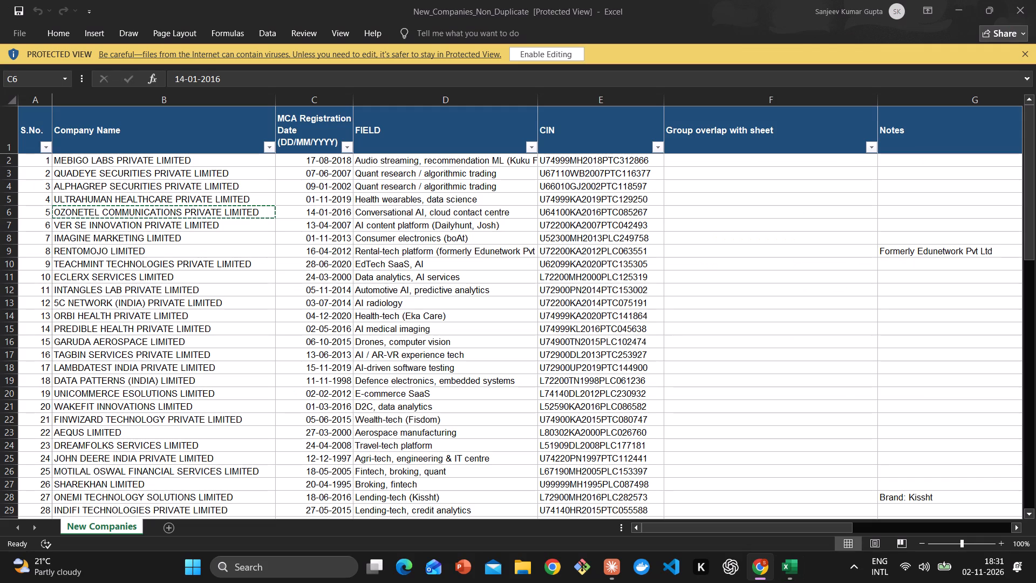
left_click(184, 227)
key("ctrl+c")
key("alt+Tab")
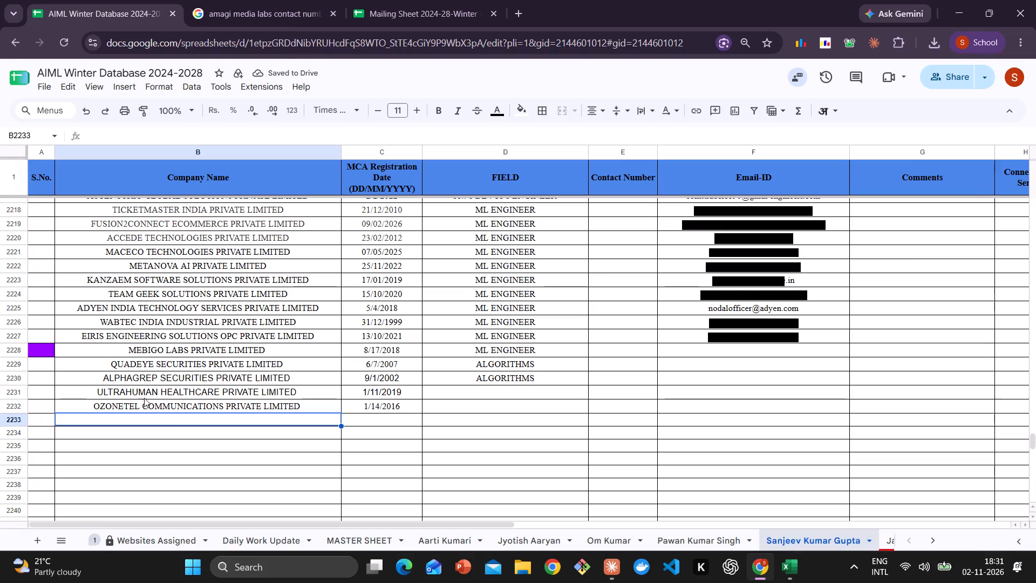
double_click(217, 419)
key("ctrl+v")
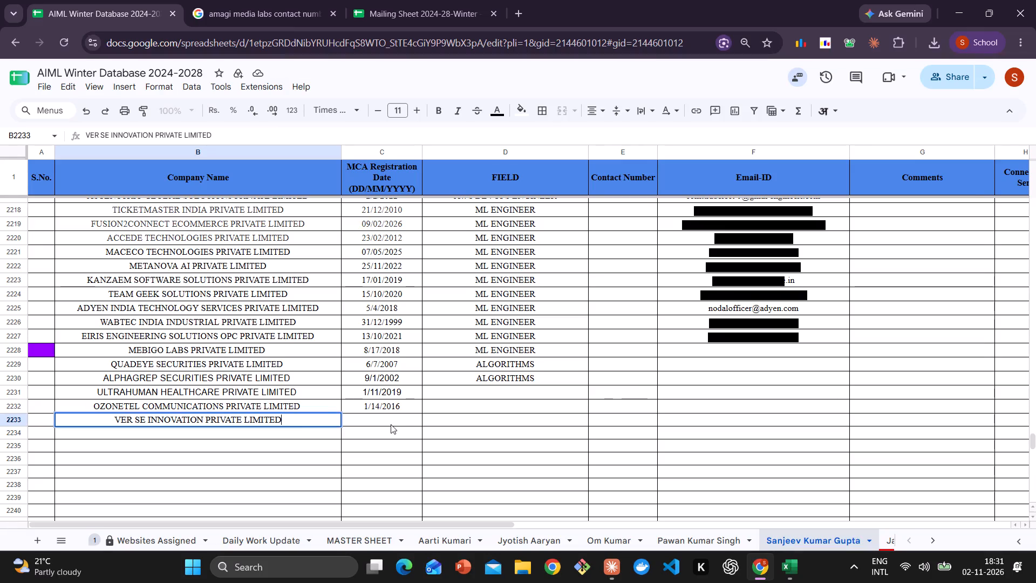
Enter 13/04/2007 from the Excel list as the MCA registration date of VER SE INNOVATION PRIVATE LIMITED.
left_click(392, 422)
key("alt+Tab")
key("alt+Tab")
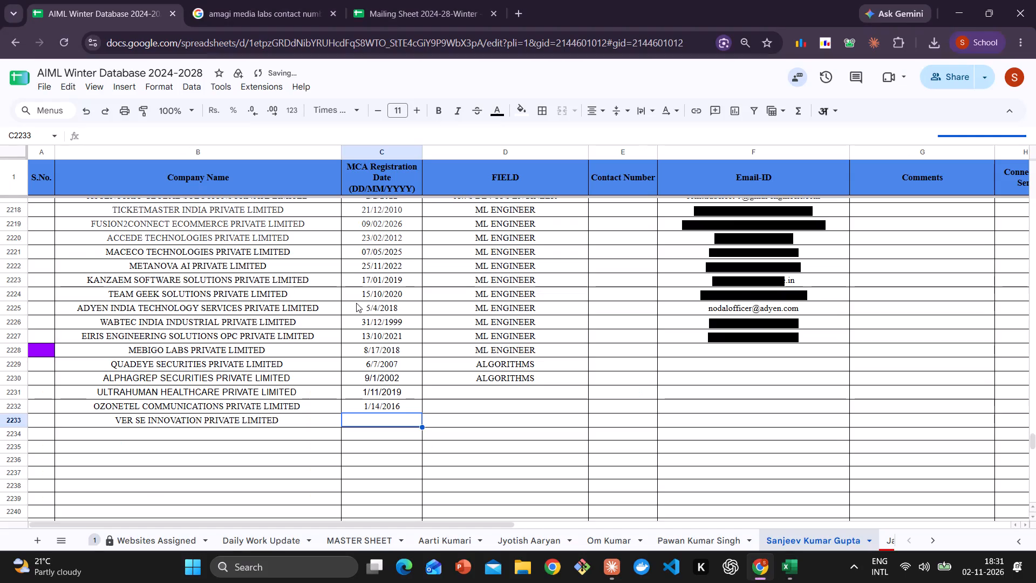
type("13/04/")
key("alt+Tab")
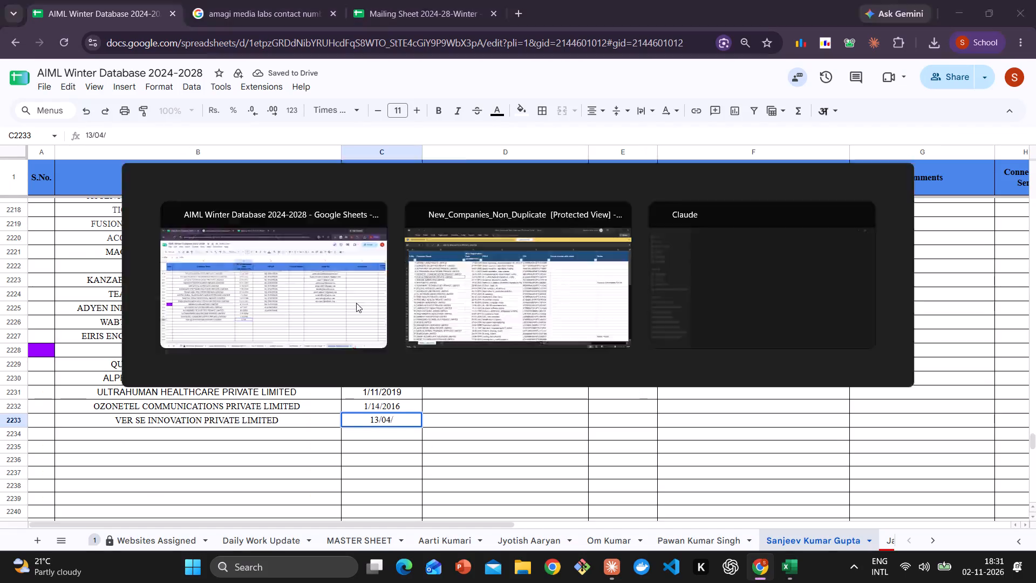
key("alt+Tab")
type("2008")
key("BackSpace")
key("7")
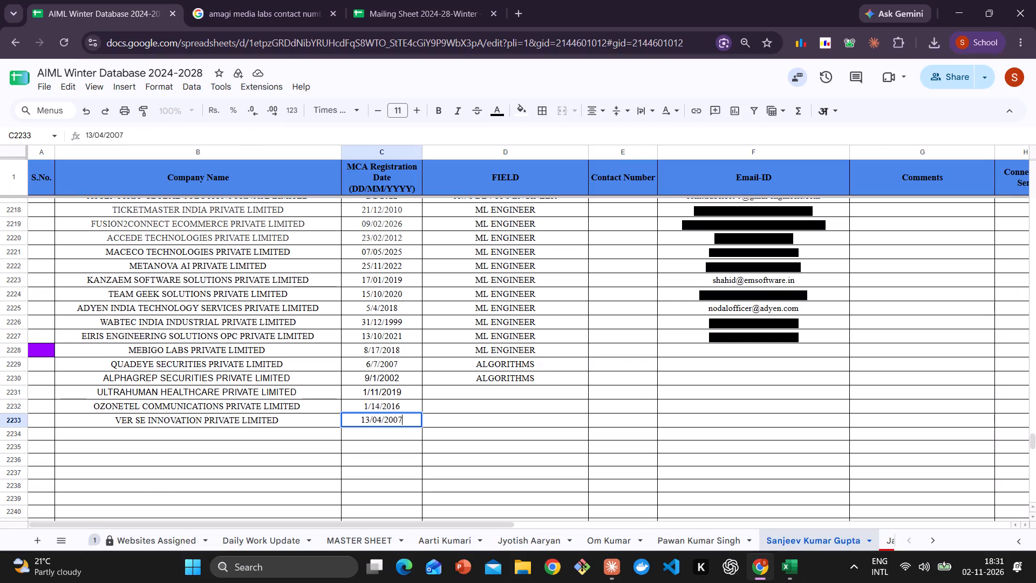
key("Return")
Copy IMAGINE MARKETING LIMITED from the Excel company list and search all database sheets for it to check for duplicates.
left_click(208, 433)
key("alt+Tab")
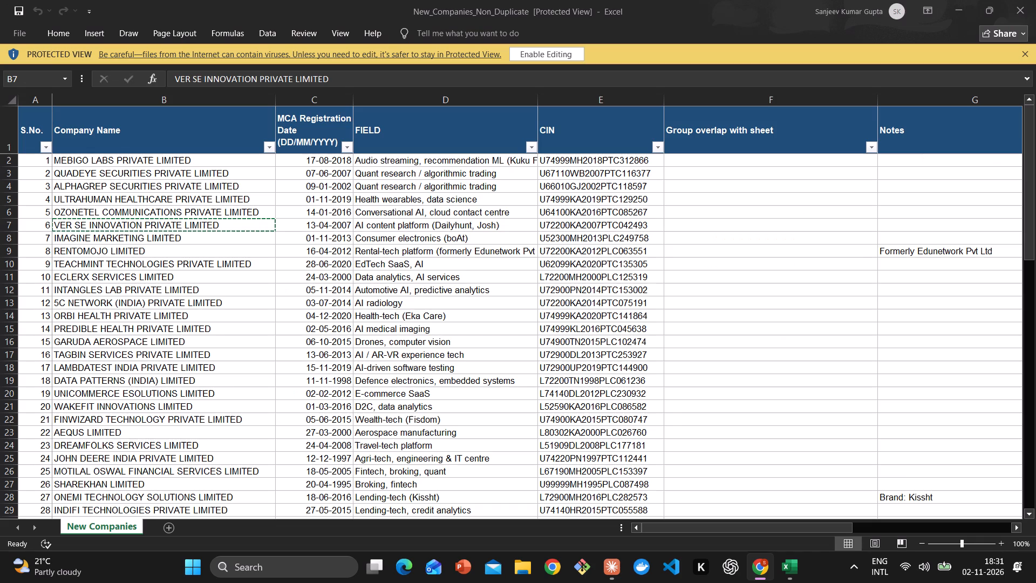
left_click(163, 248)
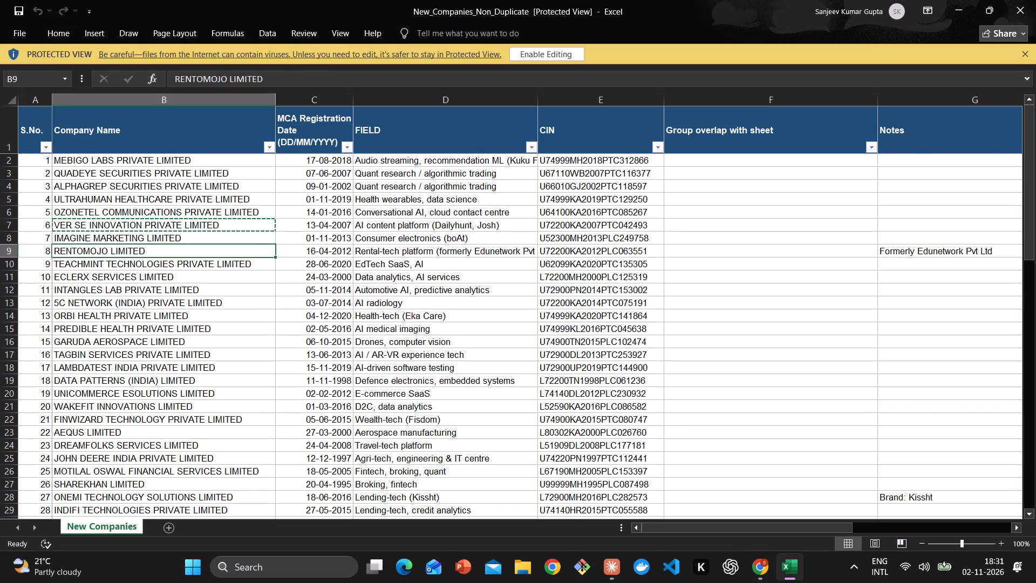
left_click(167, 241)
key("ctrl+c")
key("alt+Tab")
key("ctrl+h")
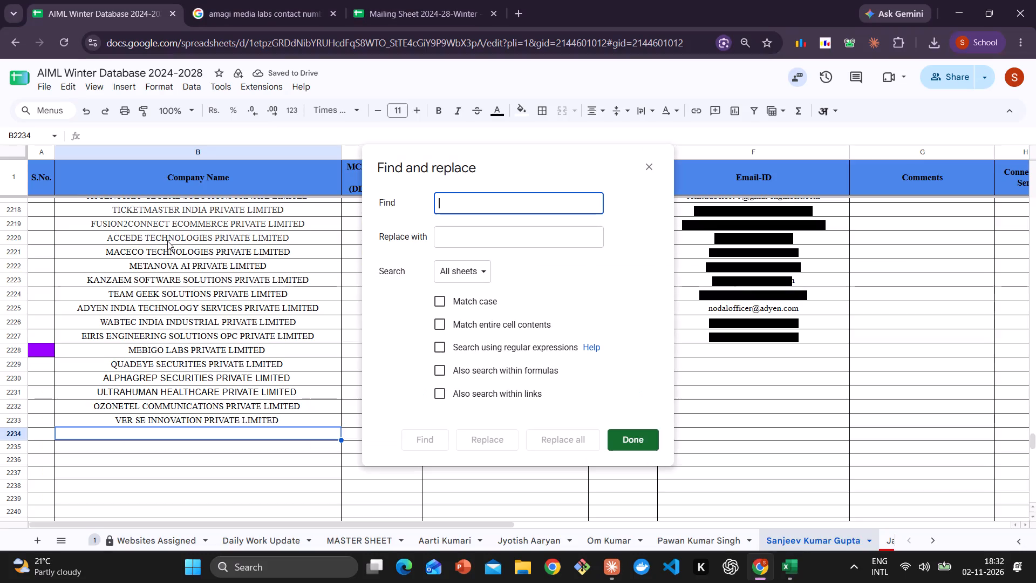
key("ctrl+v")
left_click(431, 436)
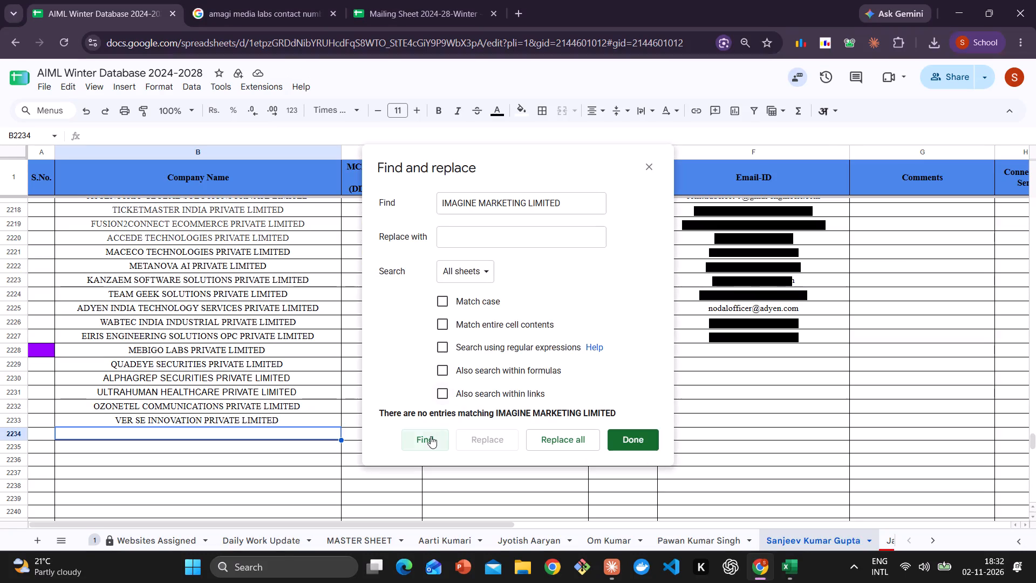
left_click(651, 166)
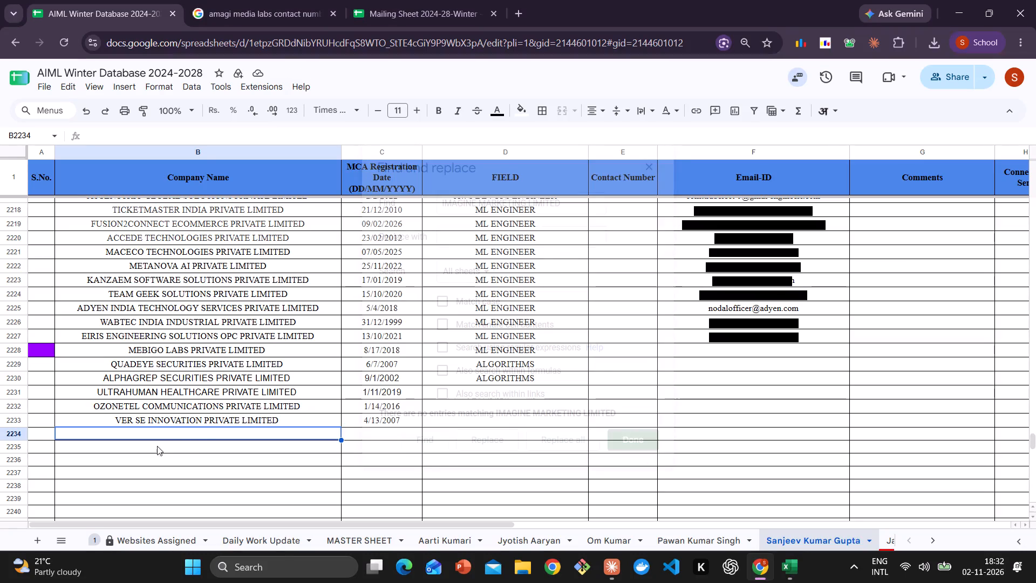
Enter IMAGINE MARKETING LIMITED as the company name in row 2234.
double_click(199, 433)
key("ctrl+v")
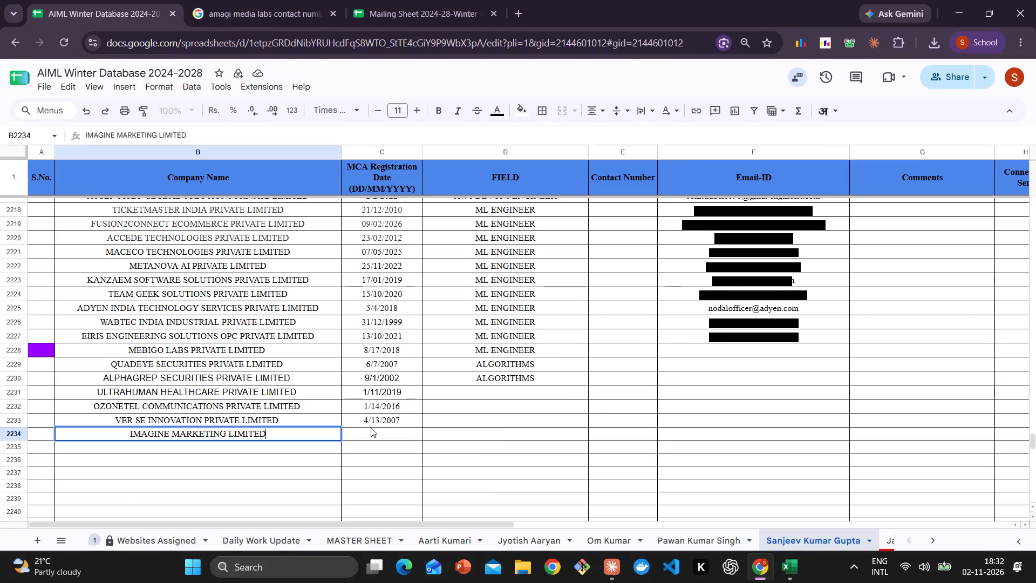
Enter 1/11/2013 from the Excel list as the MCA registration date of IMAGINE MARKETING LIMITED.
left_click(379, 422)
key("alt+Tab")
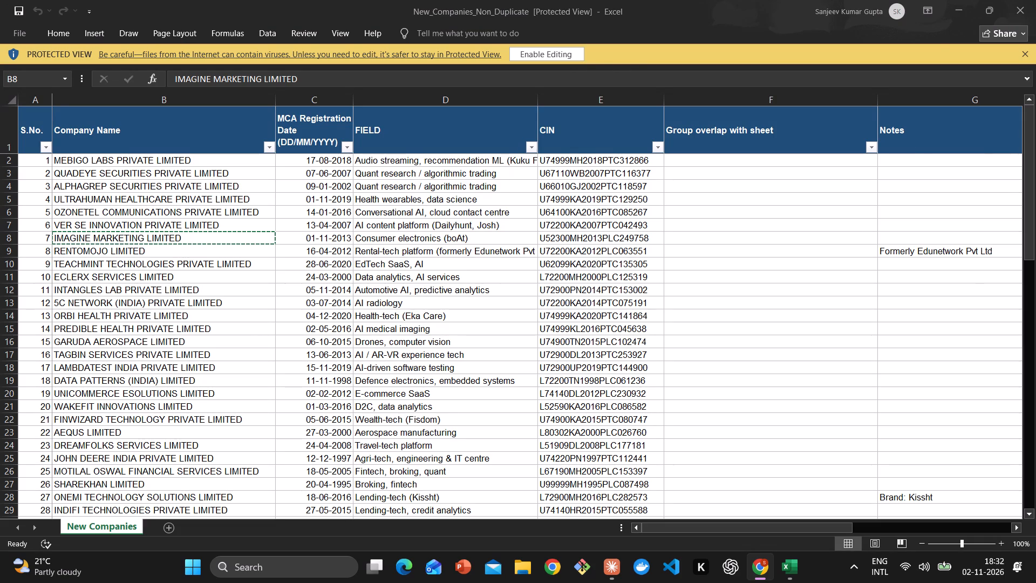
left_click(331, 247)
left_click(335, 236)
key("alt+Tab")
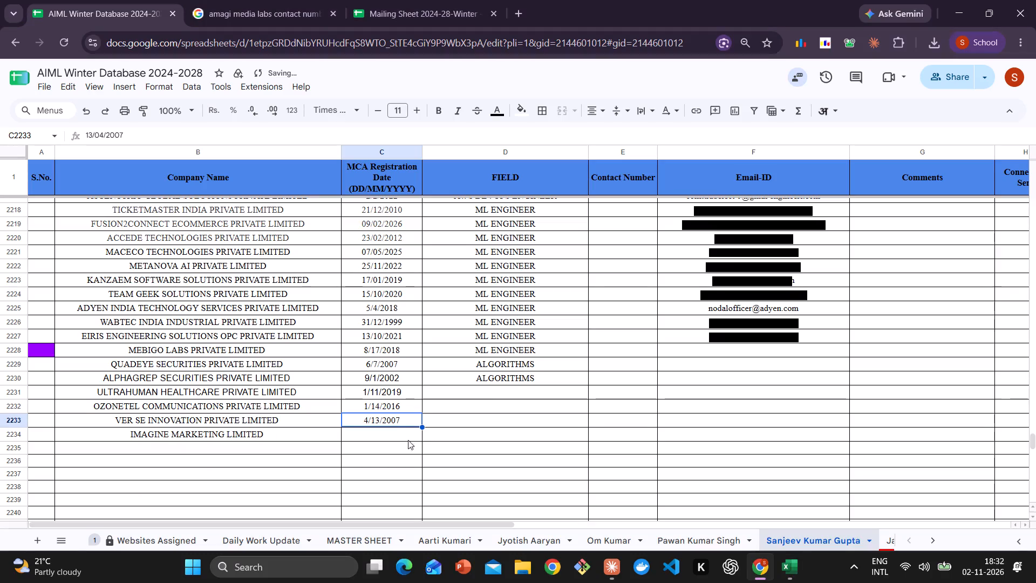
left_click(393, 429)
double_click(391, 432)
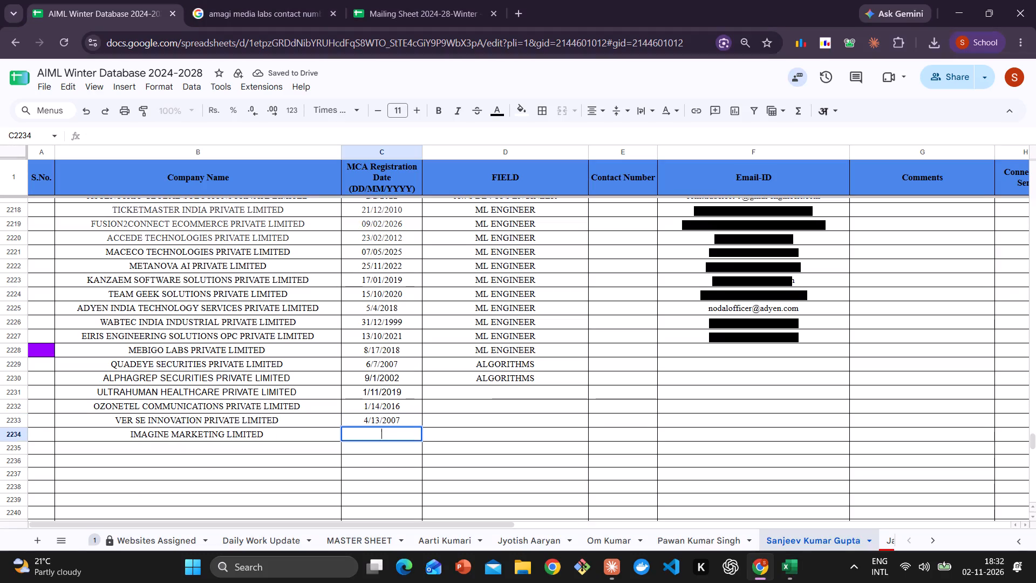
type("1/11/2013")
key("Return")
Copy RENTOMOJO LIMITED from the Excel company list into the database as the company name in row 2235.
key("alt+Tab")
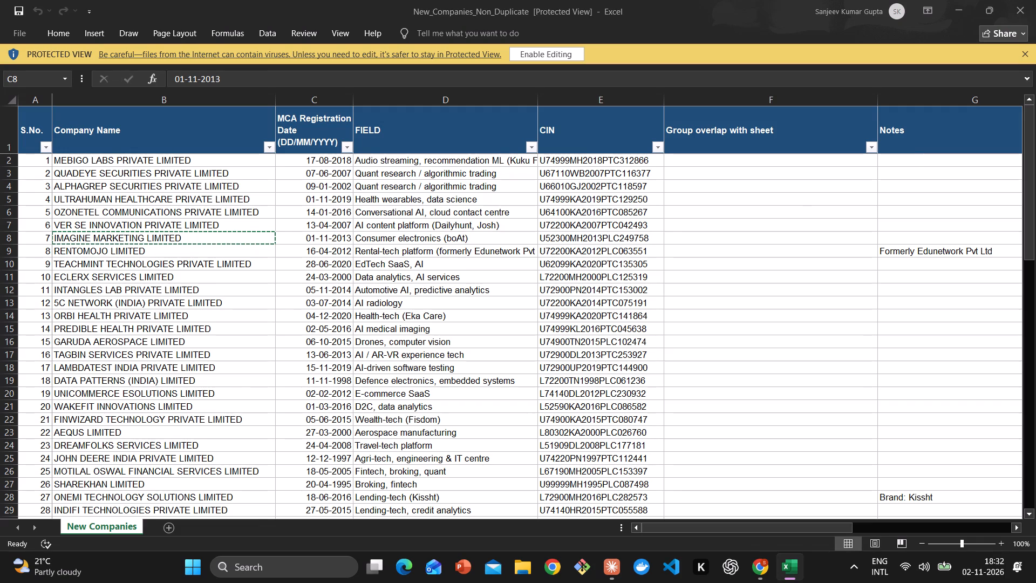
left_click(131, 254)
key("ctrl+c")
key("alt+Tab")
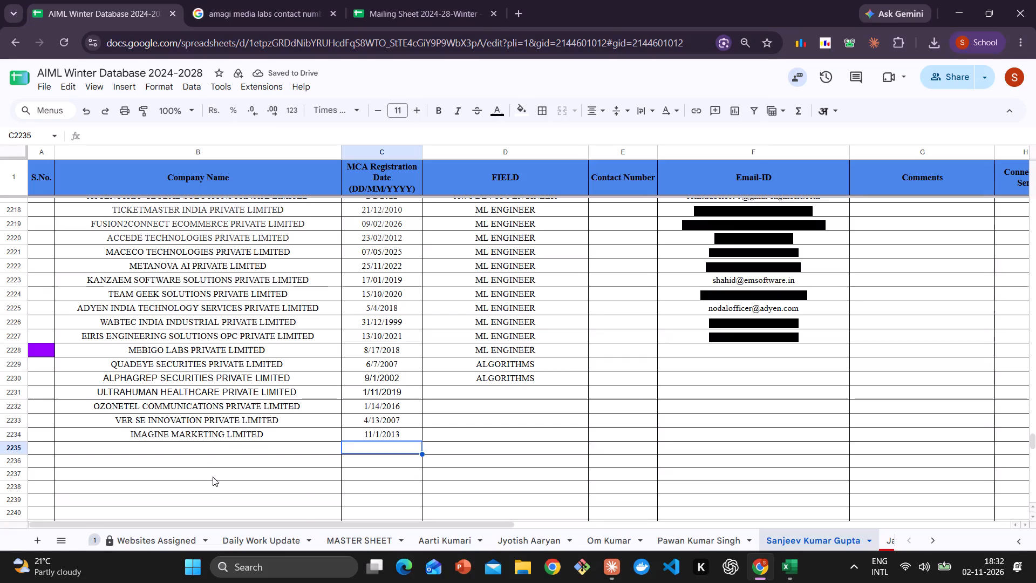
double_click(212, 447)
key("ctrl+v")
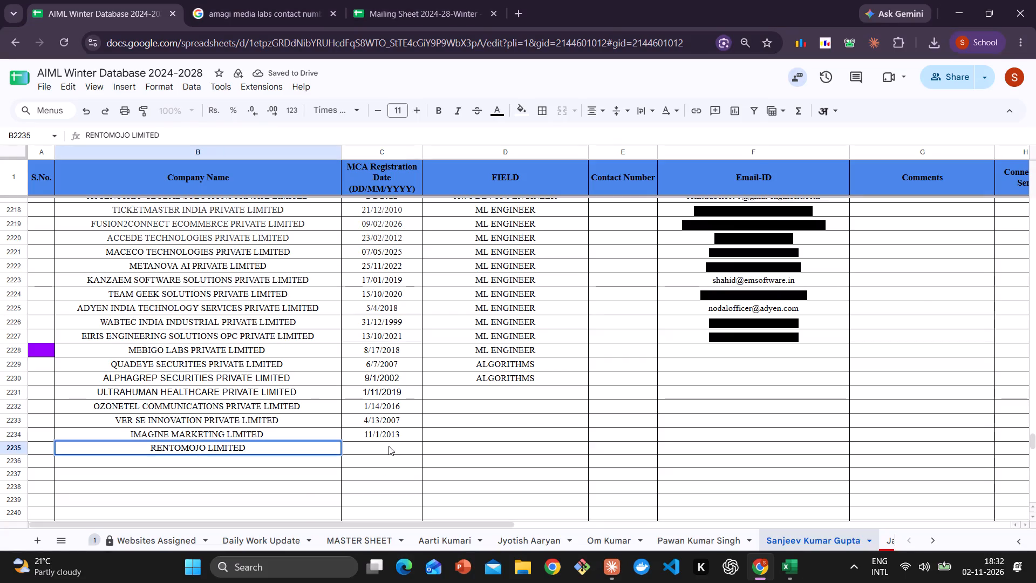
Enter 16/04/2012 from the Excel list as the MCA registration date of RENTOMOJO LIMITED.
left_click(388, 446)
key("alt+Tab")
left_click(330, 255)
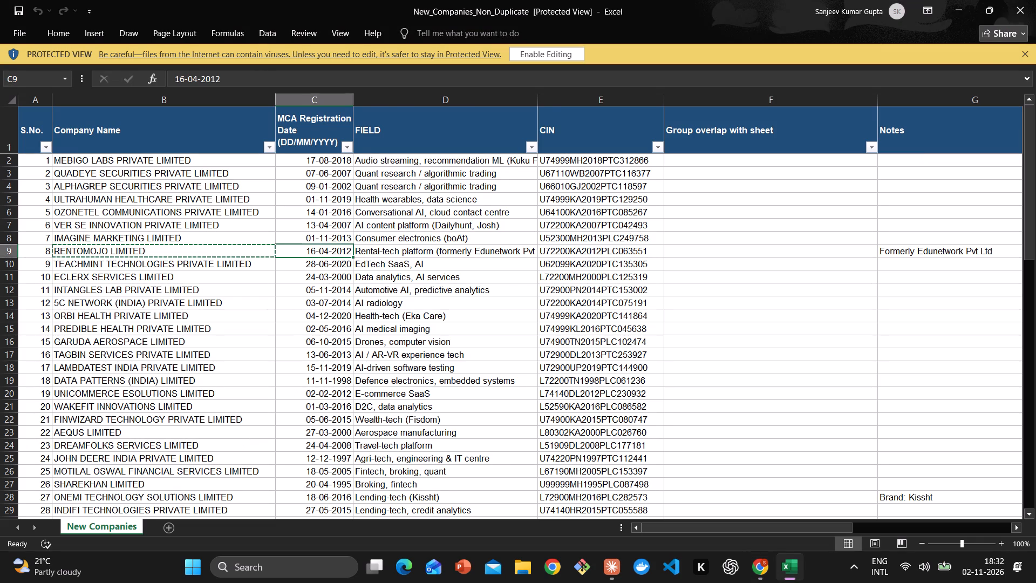
key("alt+Tab")
double_click(375, 448)
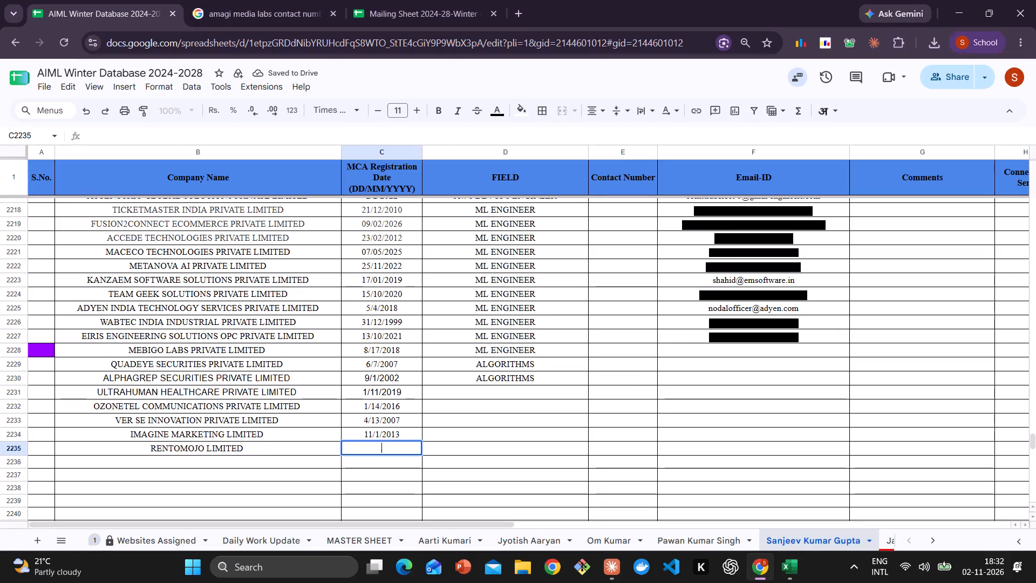
type("16/")
type("04/")
key("alt+Tab")
key("alt+Tab")
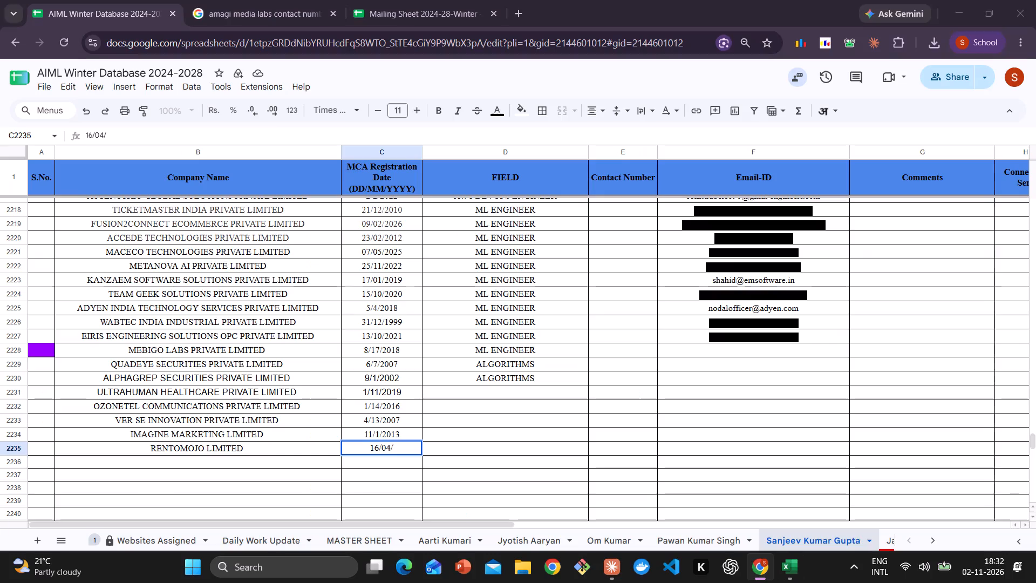
type("2012")
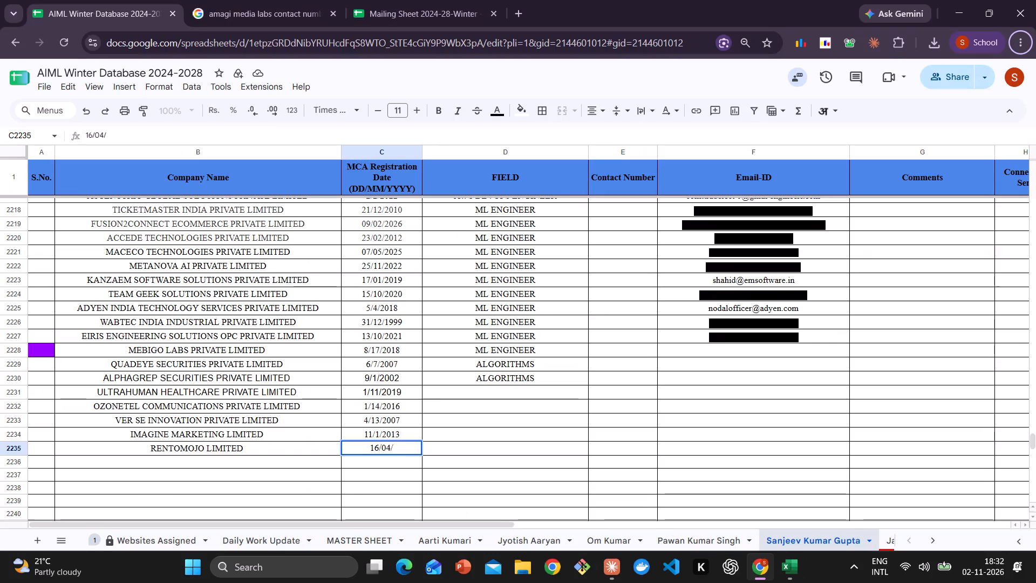
left_click(397, 448)
type("2012")
key("Return")
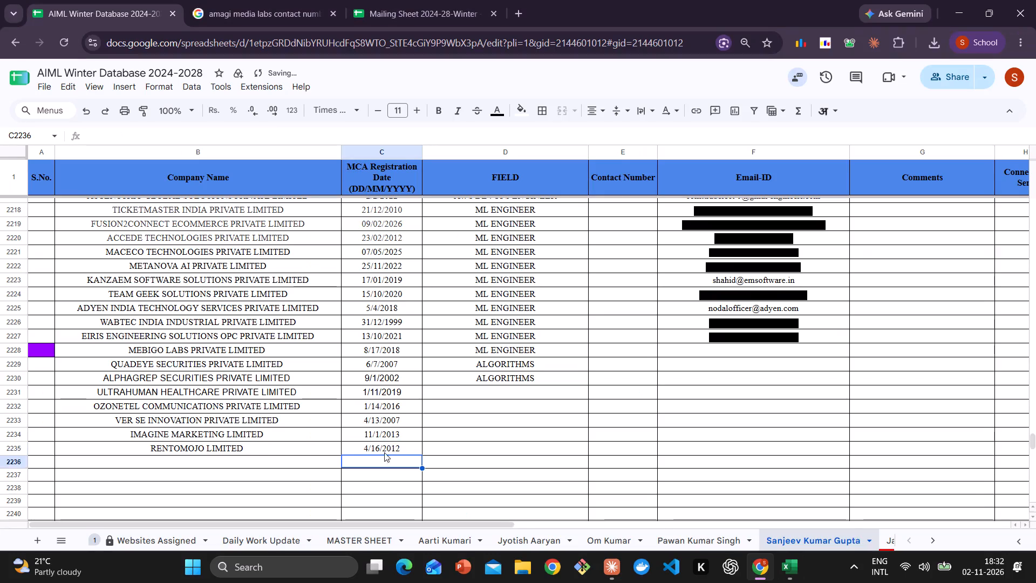
Copy TEACHMINT TECHNOLOGIES PRIVATE LIMITED from the Excel company list into the database as the company name in row 2236.
left_click(267, 460)
key("alt+Tab")
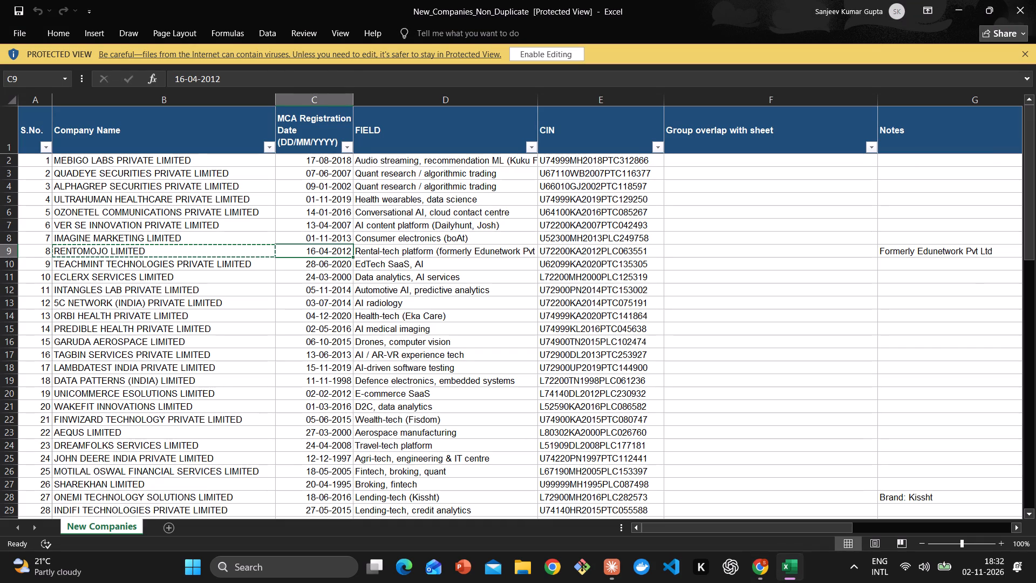
left_click(203, 261)
key("ctrl+c")
key("alt+Tab")
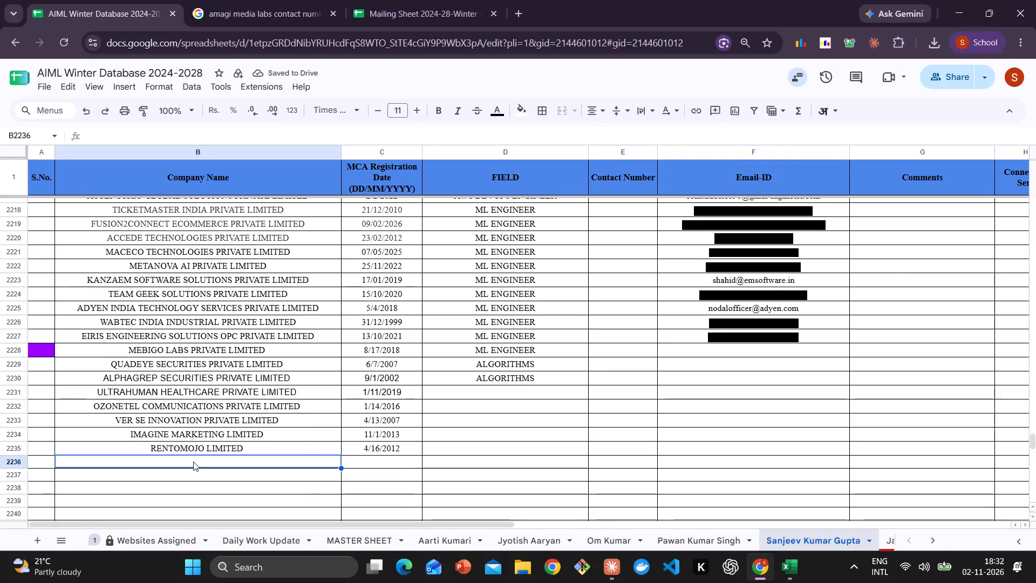
double_click(198, 462)
key("ctrl+v")
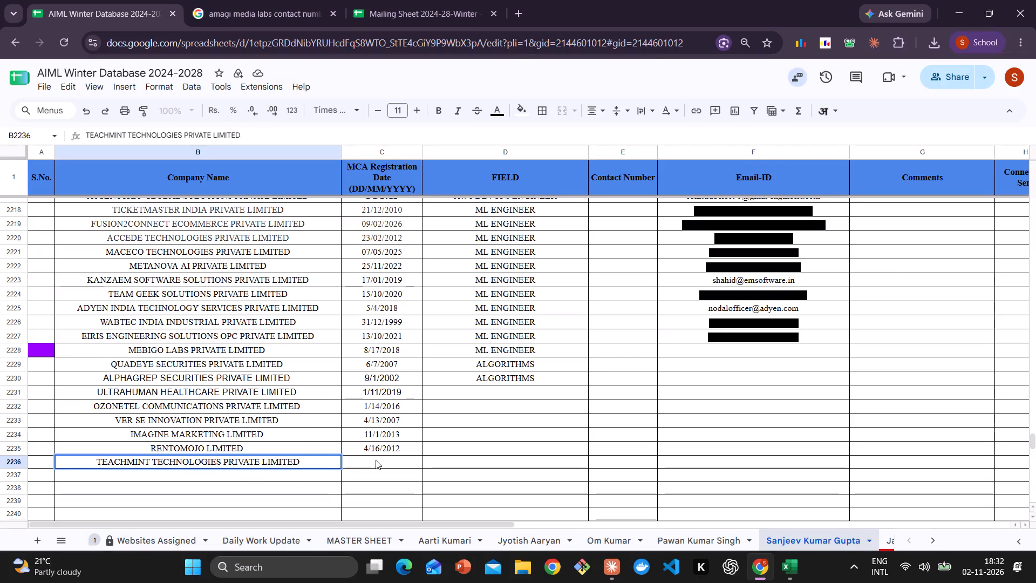
left_click(376, 461)
Search all database sheets for TEACHMINT TECHNOLOGIES PRIVATE LIMITED to check for duplicates.
key("alt+Tab")
key("alt+Tab")
left_click(256, 461)
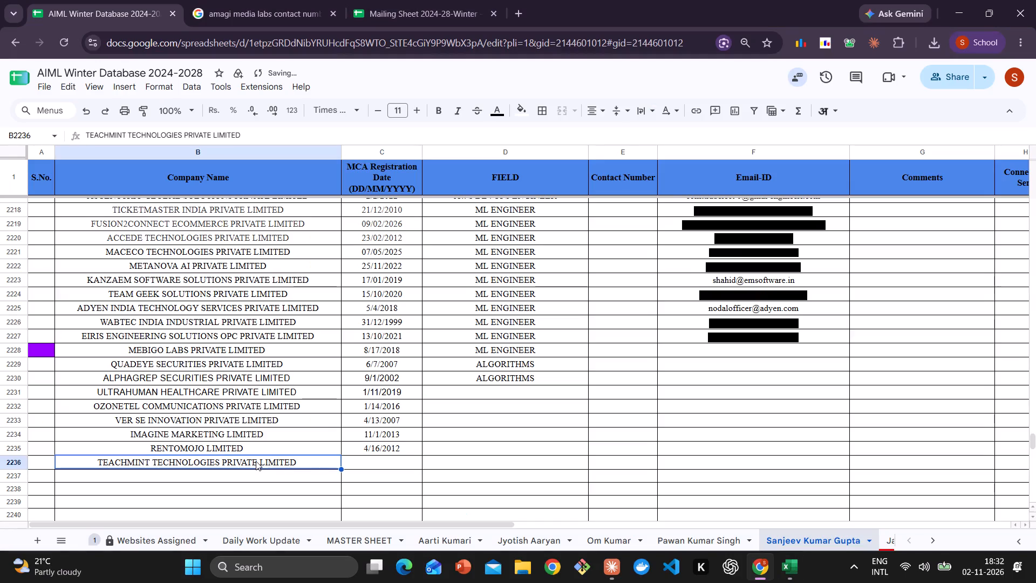
key("ctrl+h")
key("ctrl+v")
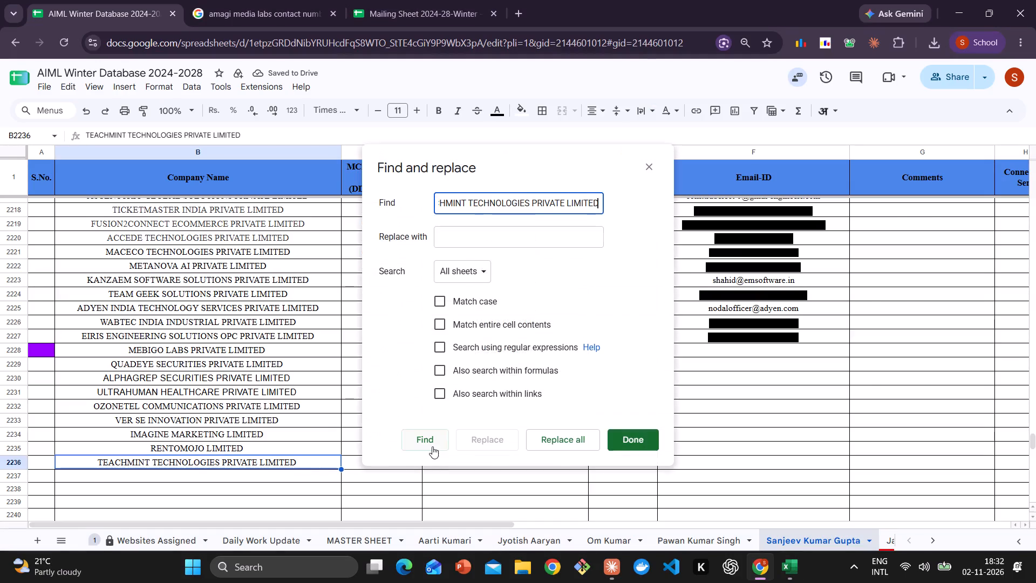
left_click(432, 446)
left_click(432, 446)
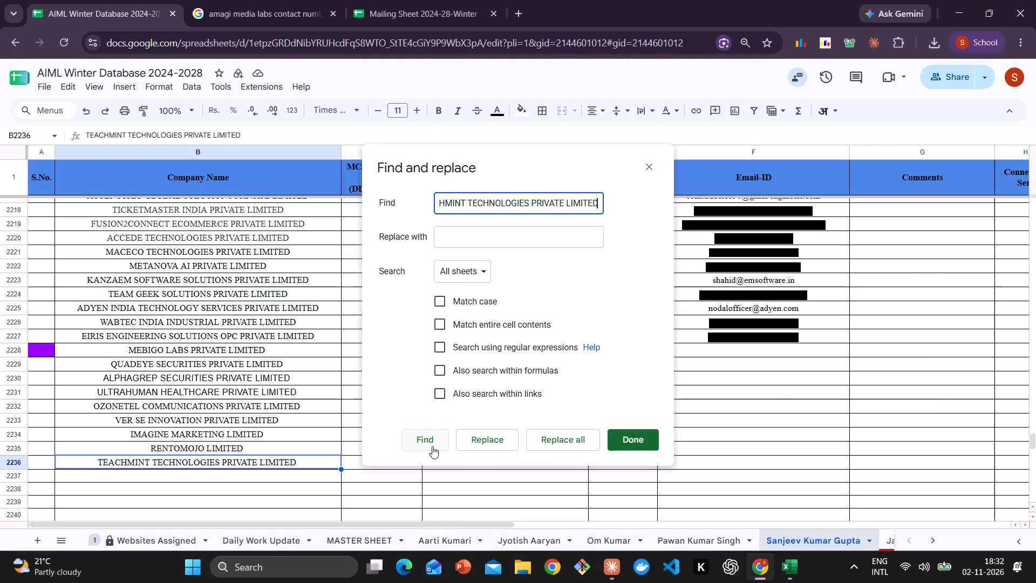
left_click(432, 446)
left_click(432, 446)
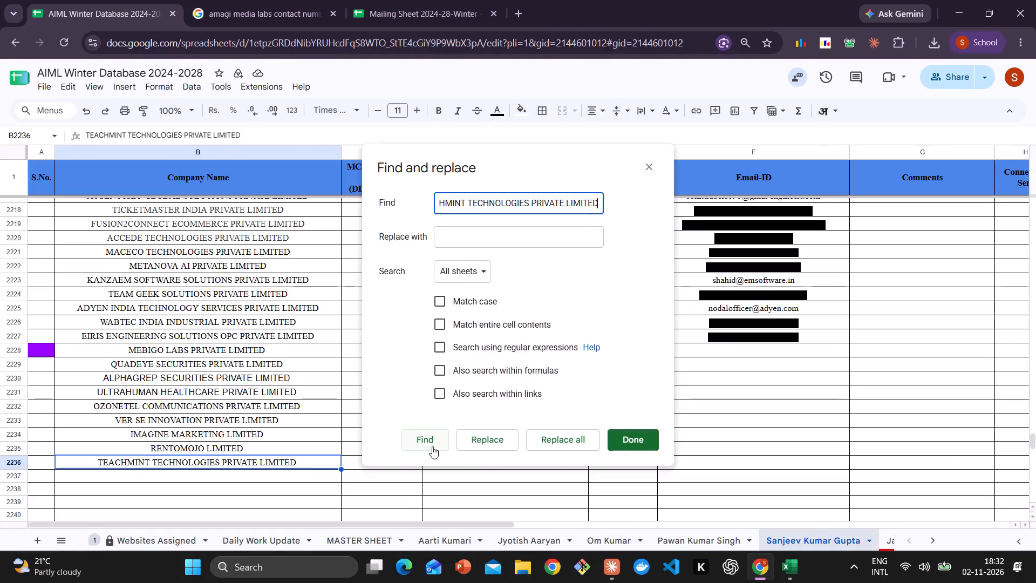
left_click_drag(659, 163, 655, 164)
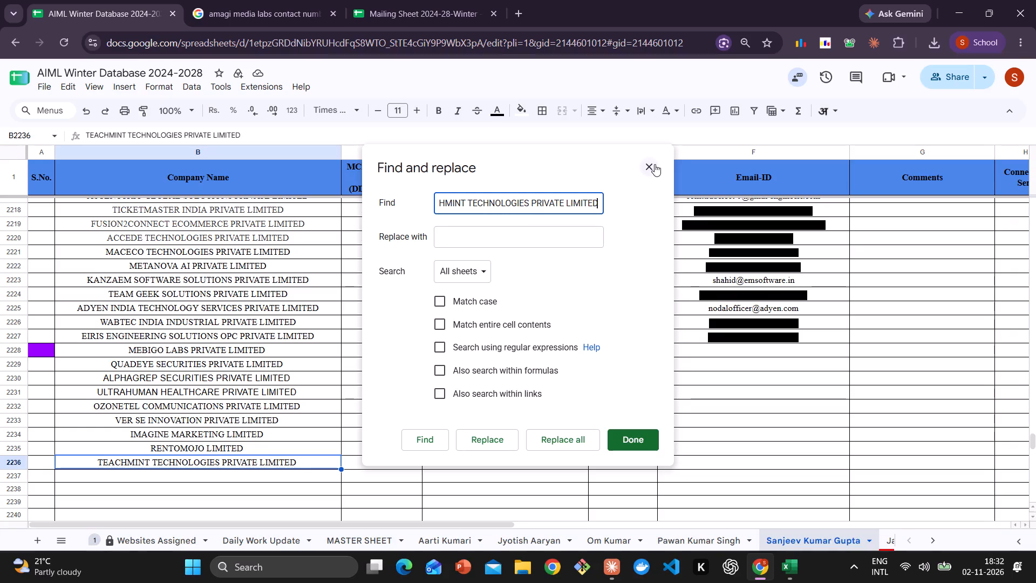
Enter 28/06/2020 from the Excel list as the MCA registration date of TEACHMINT TECHNOLOGIES PRIVATE LIMITED.
left_click(655, 164)
key("alt+Tab")
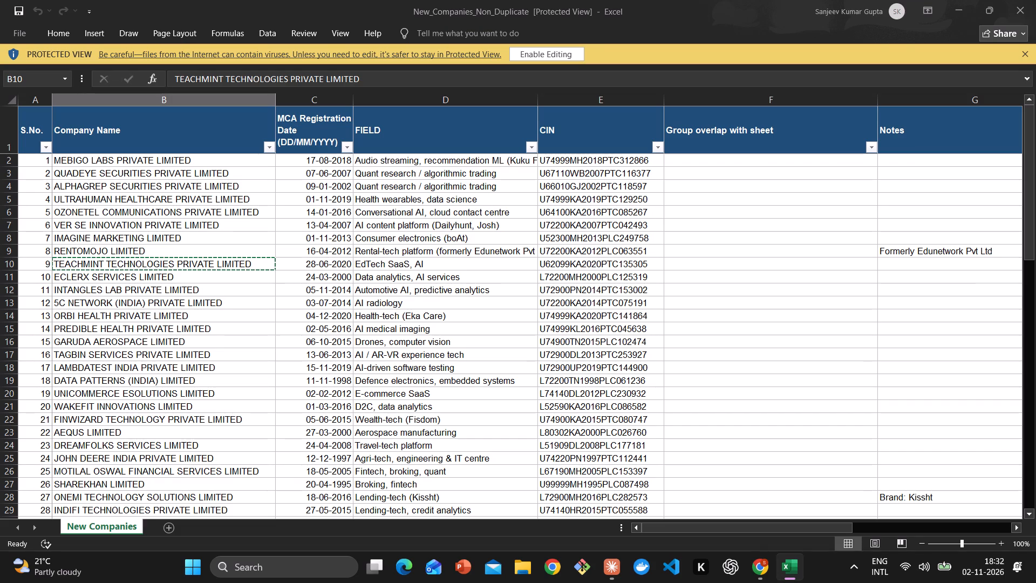
left_click(333, 265)
key("alt+Tab")
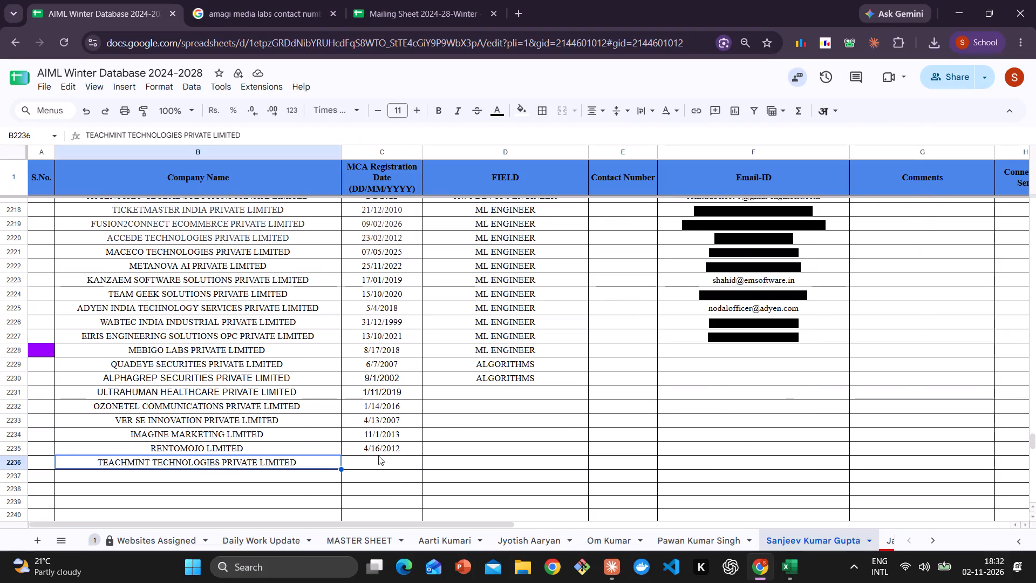
left_click(375, 461)
type("28/06")
type("/2020")
Copy ECLERX SERVICES LIMITED from the Excel company list and search all database sheets for it to check for duplicates.
key("alt+Tab")
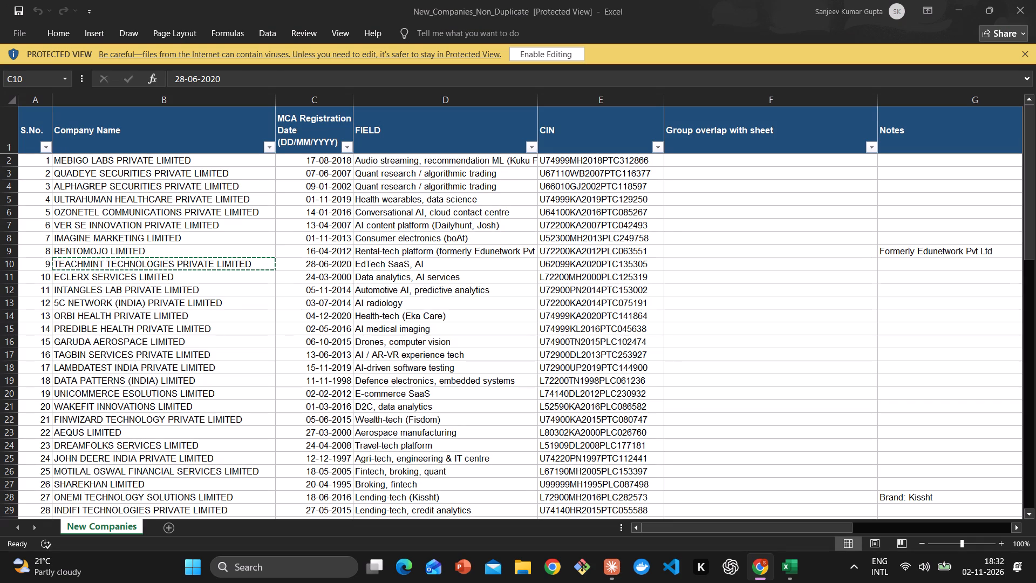
left_click(200, 279)
key("ctrl+c")
key("alt+Tab")
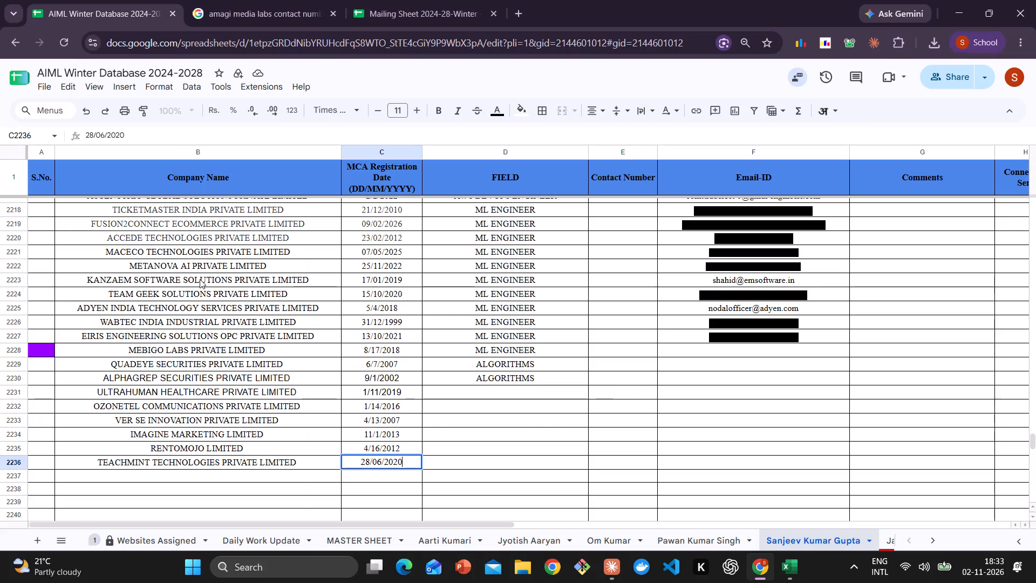
key("ctrl+h")
key("ctrl+v")
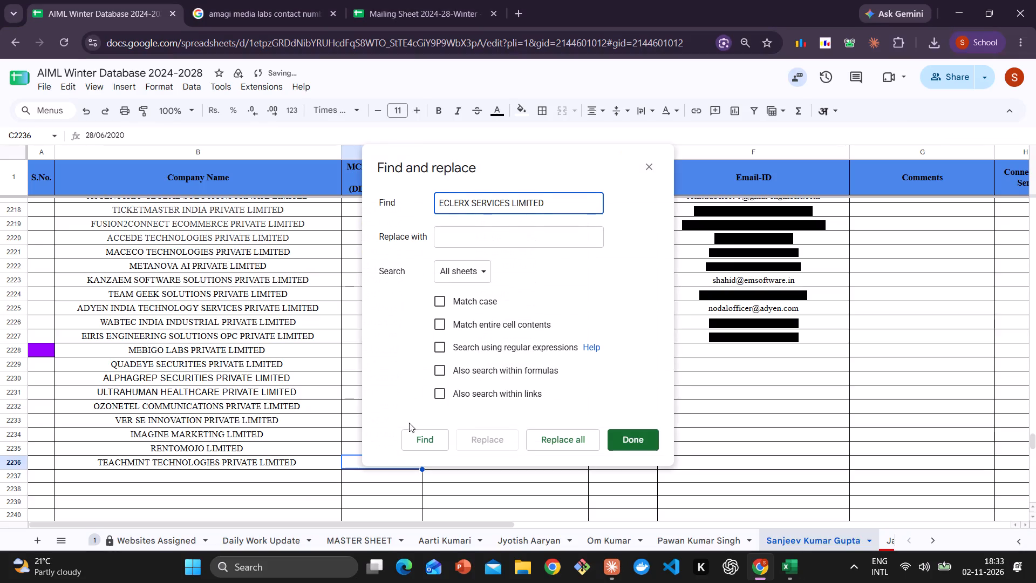
left_click(430, 440)
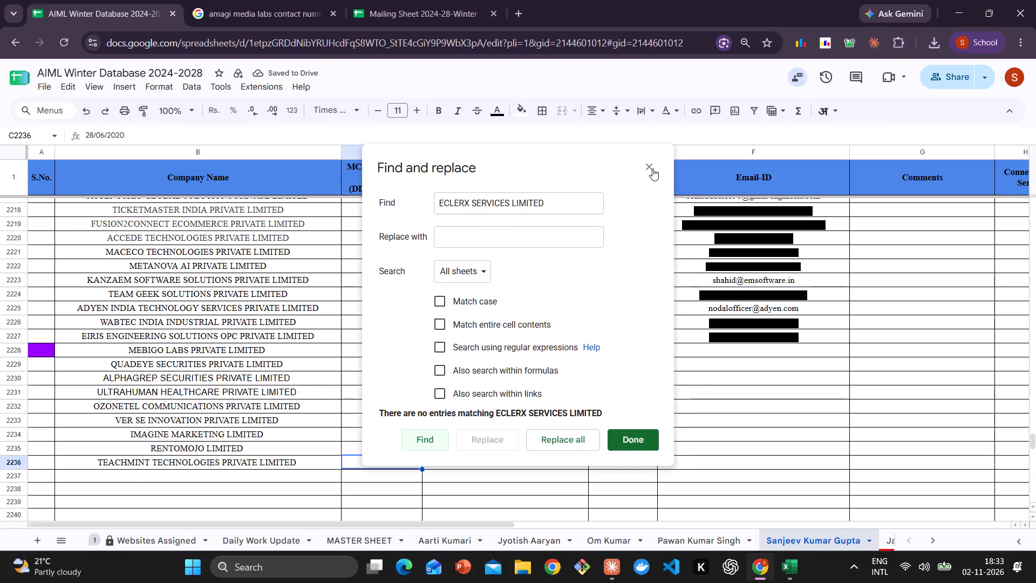
left_click(652, 168)
Paste ECLERX SERVICES LIMITED as the company name in row 2237.
double_click(205, 479)
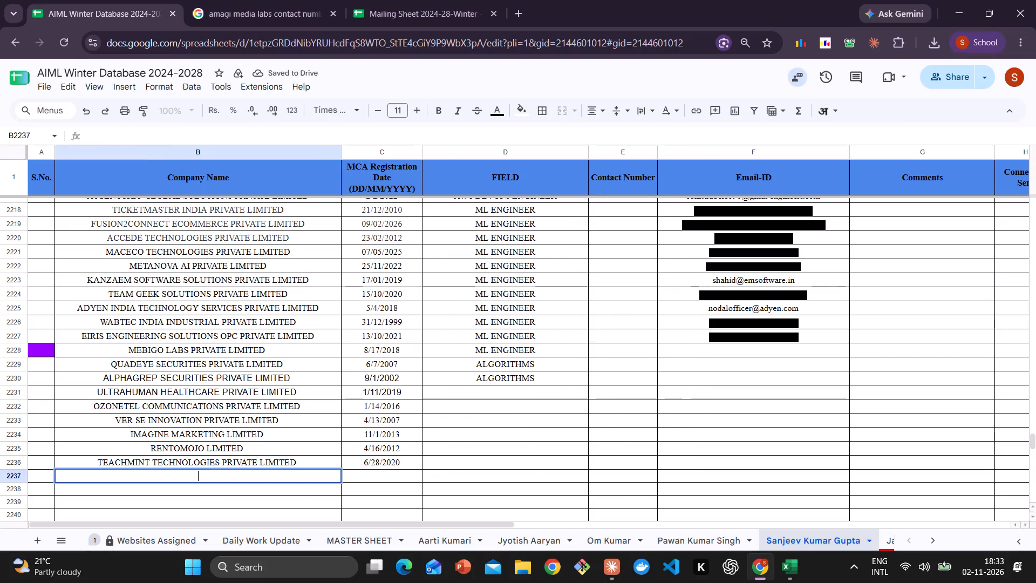
key("ctrl+v")
Enter 24/03/2000 from the Excel list as the MCA registration date of ECLERX SERVICES LIMITED.
left_click(387, 467)
left_click(382, 476)
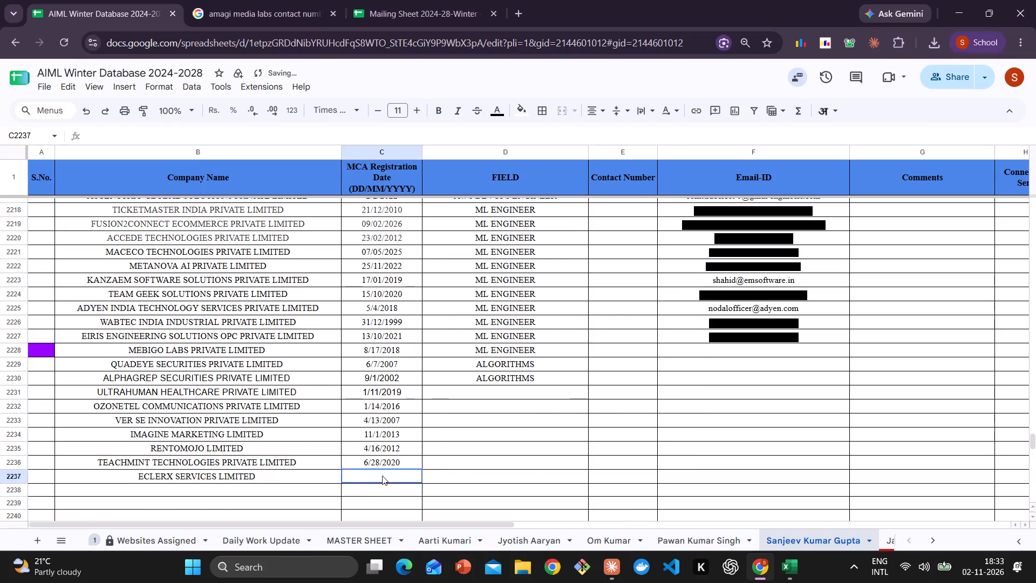
key("alt+Tab")
key("alt+Tab")
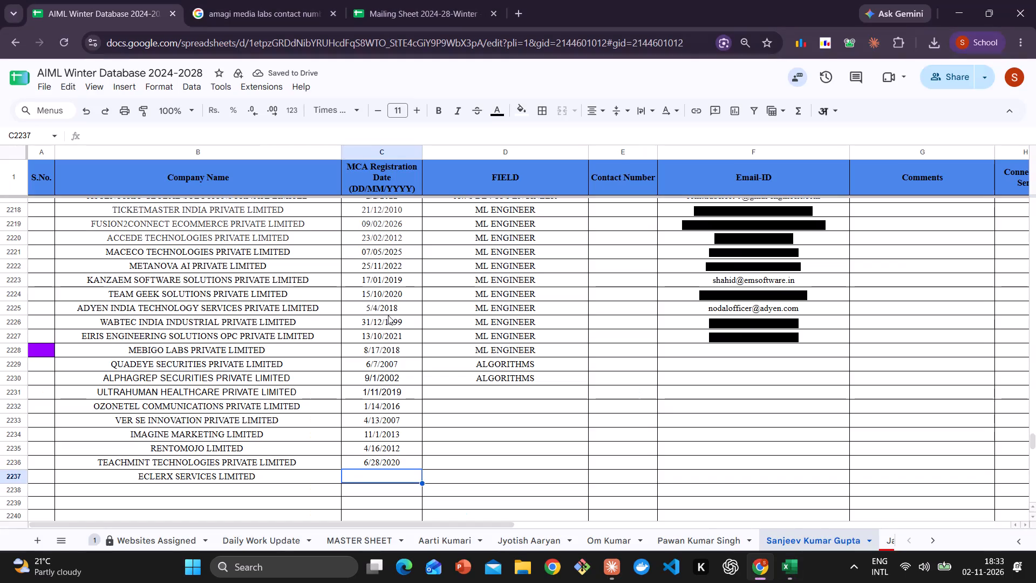
type("24/03/")
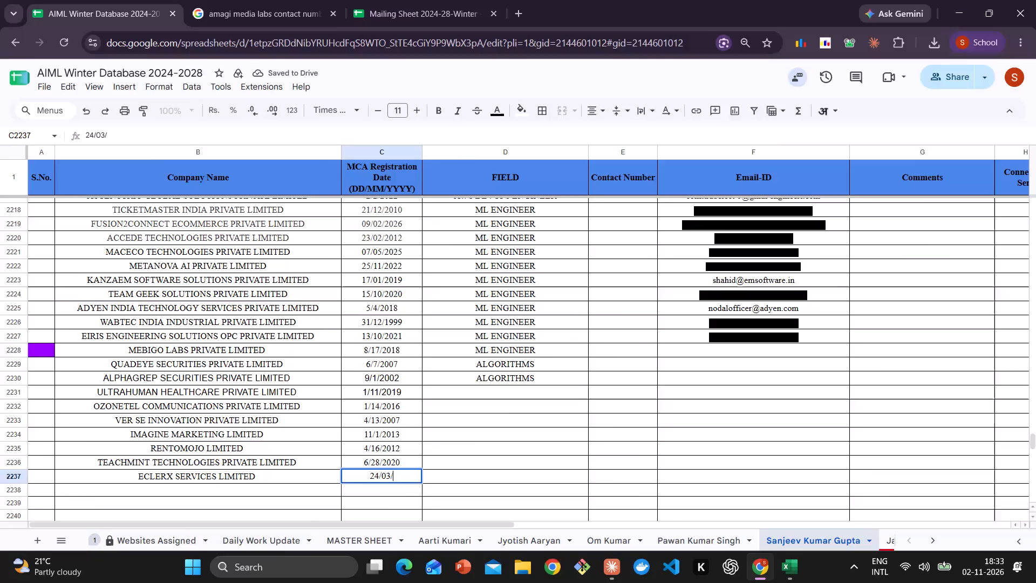
key("alt+Tab")
key("alt+Tab")
type("2000")
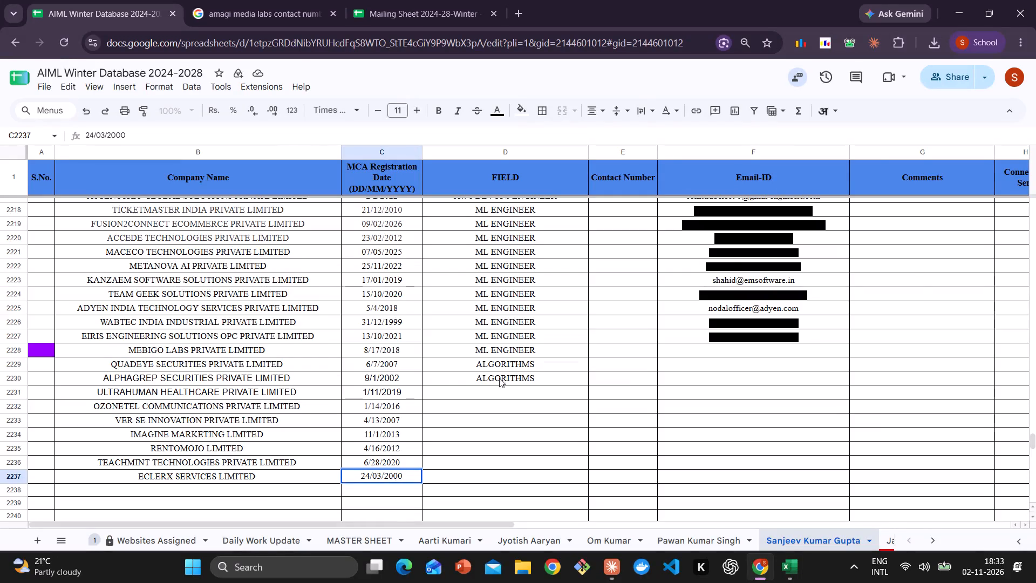
Look up the field of ULTRAHUMAN HEALTHCARE PRIVATE LIMITED in the Excel company list.
left_click(492, 390)
key("alt+Tab")
scroll(459, 317, "up", 1)
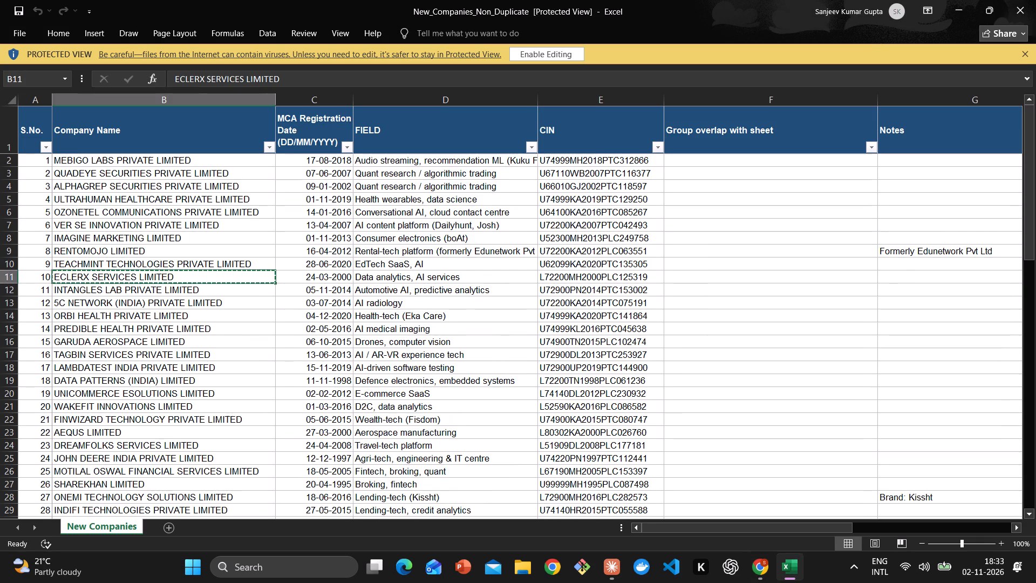
left_click(465, 197)
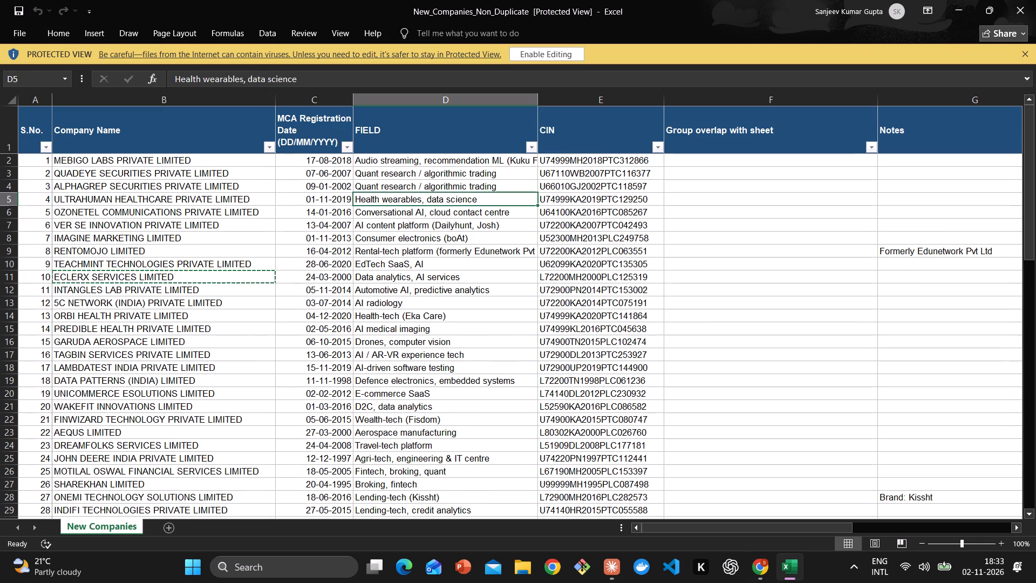
key("alt+Tab")
left_click(474, 395)
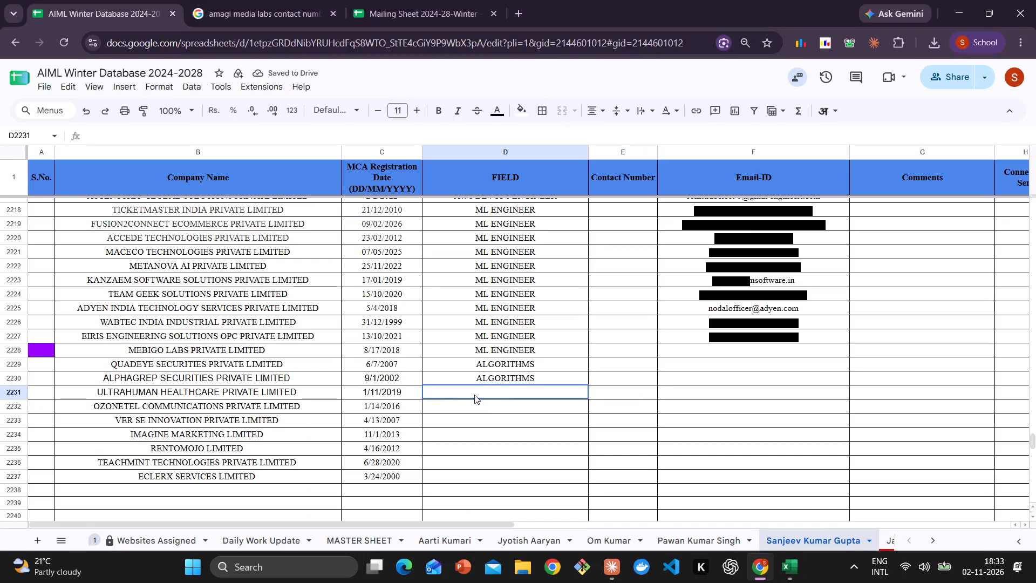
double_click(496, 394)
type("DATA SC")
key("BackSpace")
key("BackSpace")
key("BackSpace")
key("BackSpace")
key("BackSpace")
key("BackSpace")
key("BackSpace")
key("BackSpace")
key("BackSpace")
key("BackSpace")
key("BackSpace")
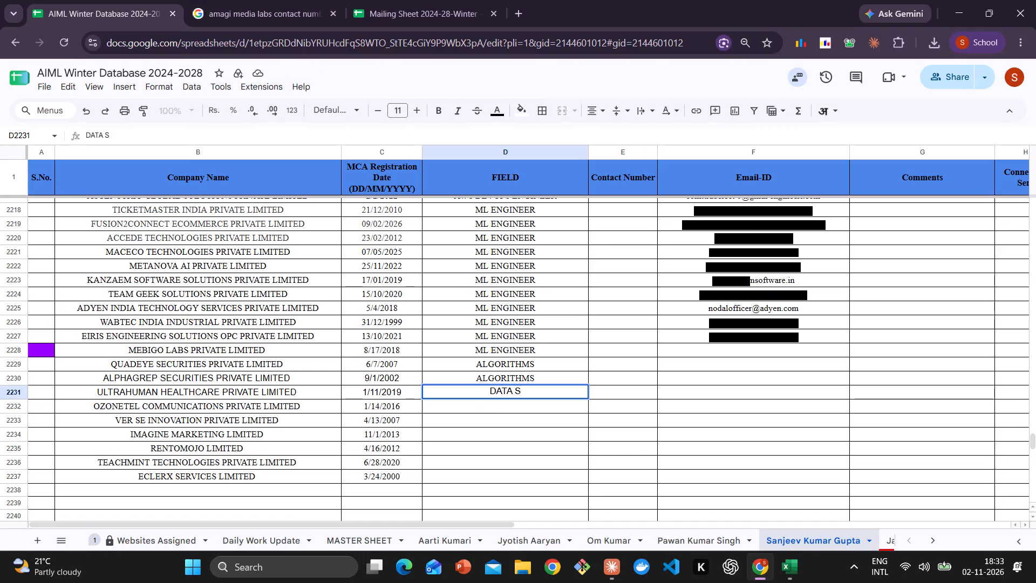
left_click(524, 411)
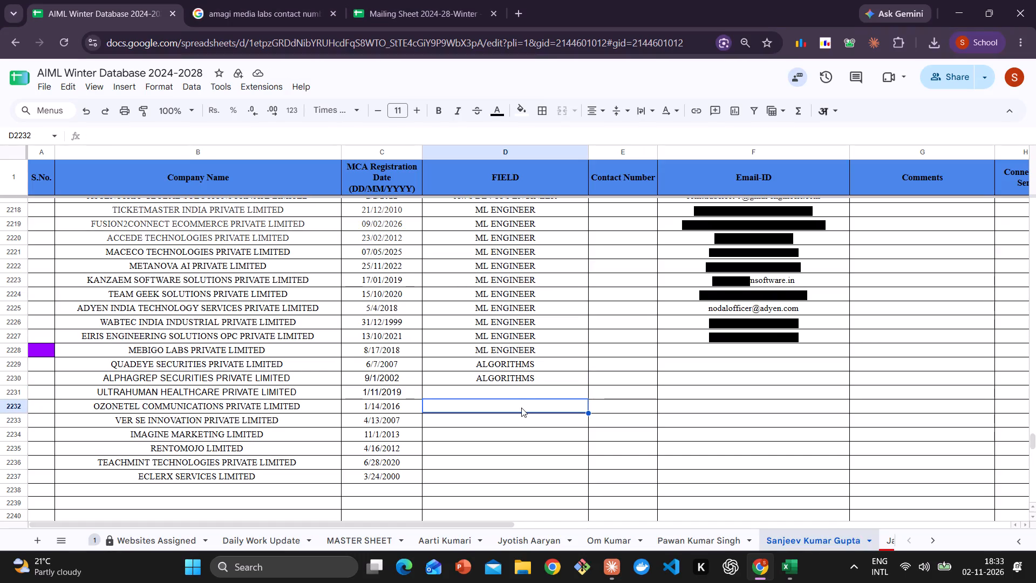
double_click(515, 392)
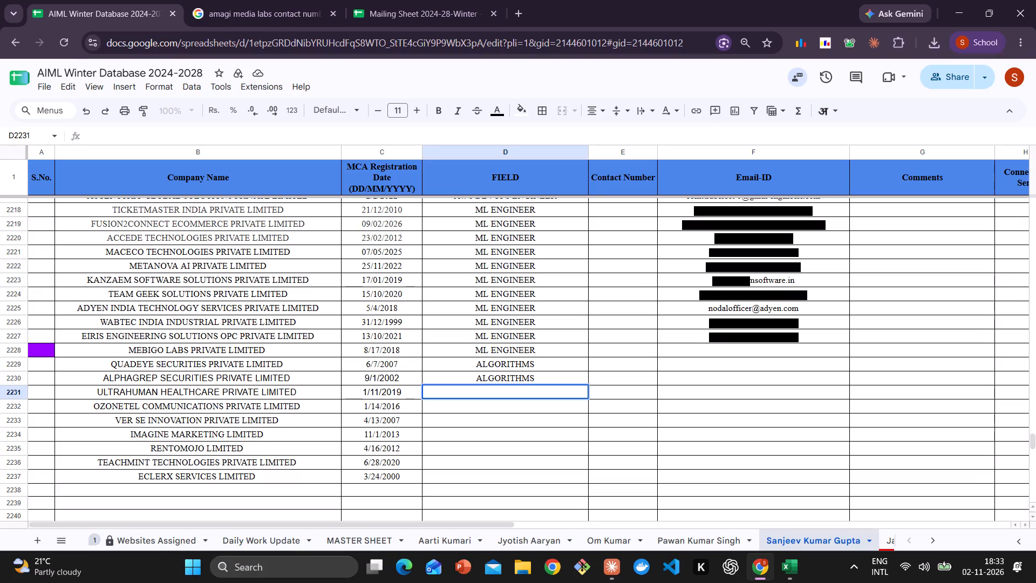
Set the font of the entire database sheet to Times New Roman.
left_click(15, 154)
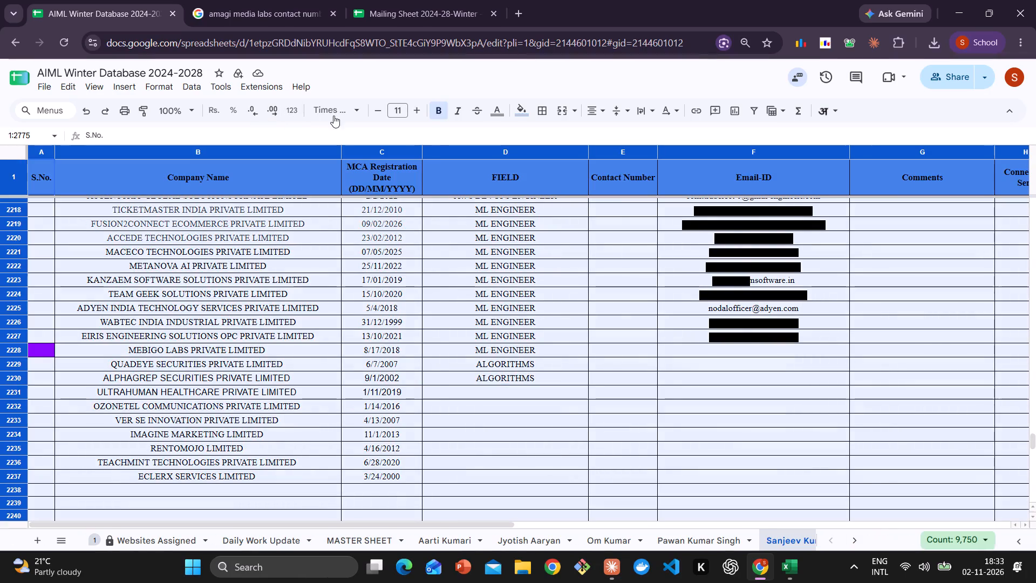
left_click(333, 116)
left_click(383, 232)
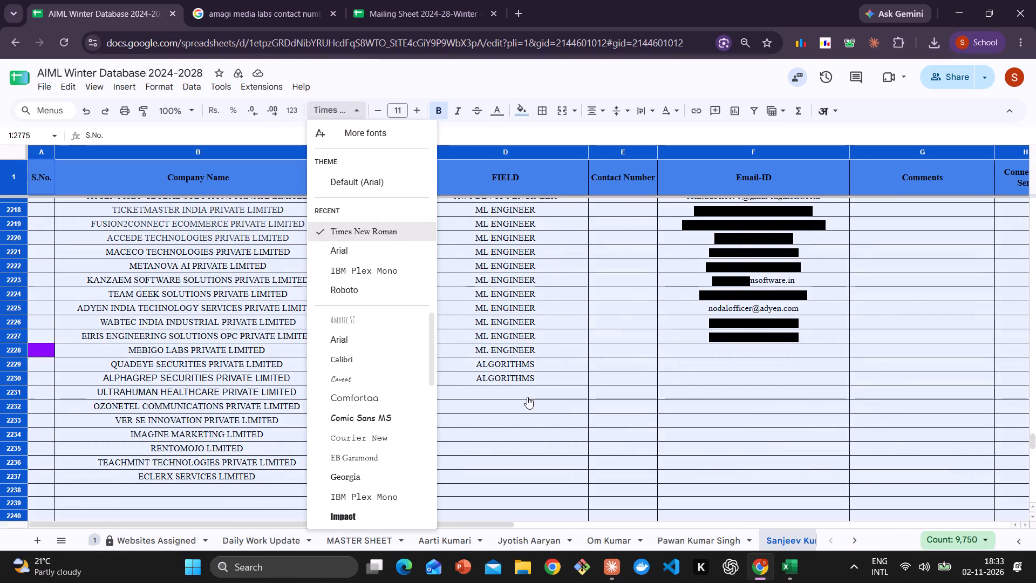
Enter DATA SCIENCE as the field of ULTRAHUMAN HEALTHCARE PRIVATE LIMITED in row 2231.
double_click(520, 394)
type("DATA SCIENCE")
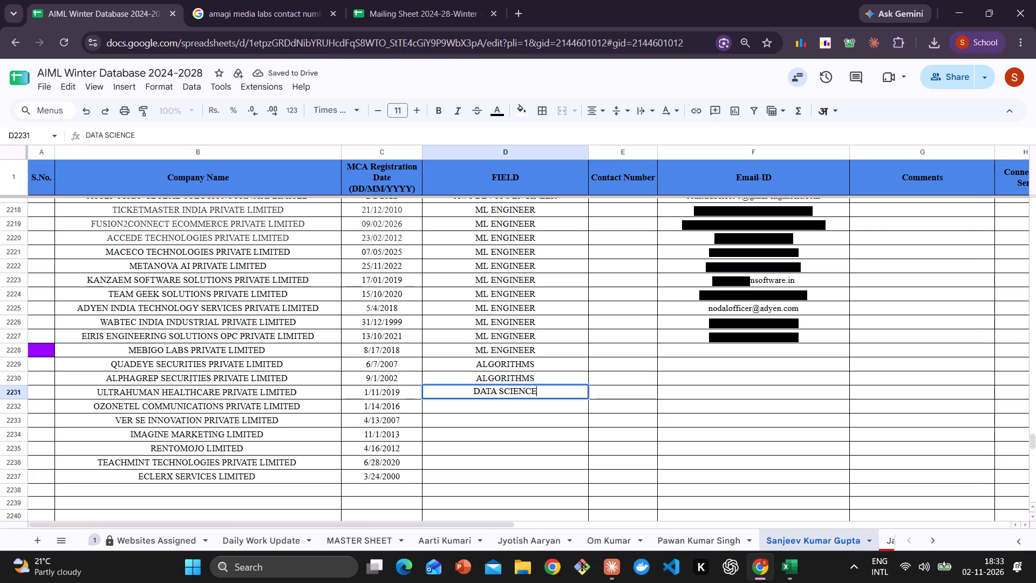
Enter ARTIFICIAL INTELLIGENCE as the field of OZONETEL COMMUNICATIONS PRIVATE LIMITED in row 2232.
double_click(515, 406)
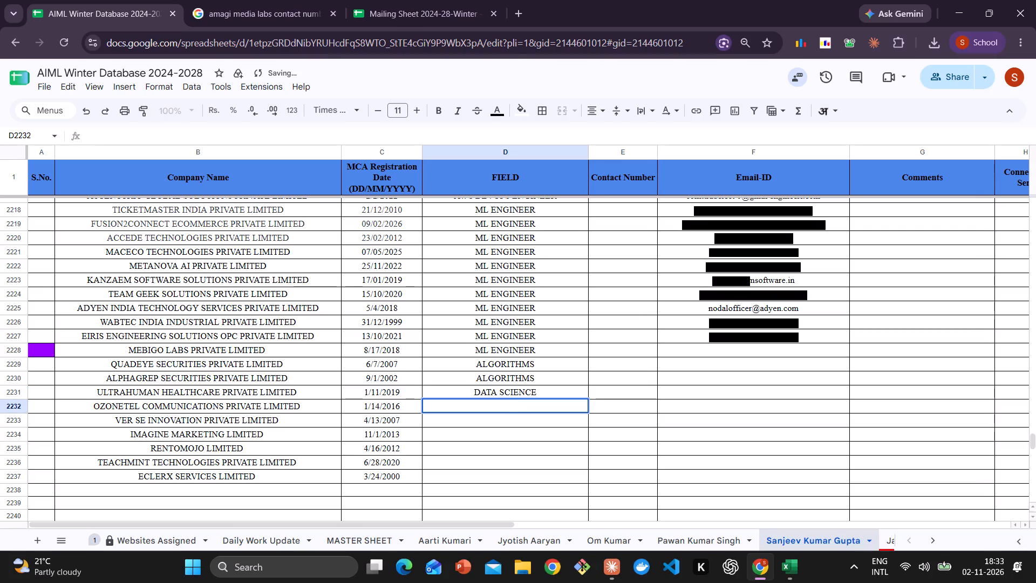
type("ARTIFICIAL")
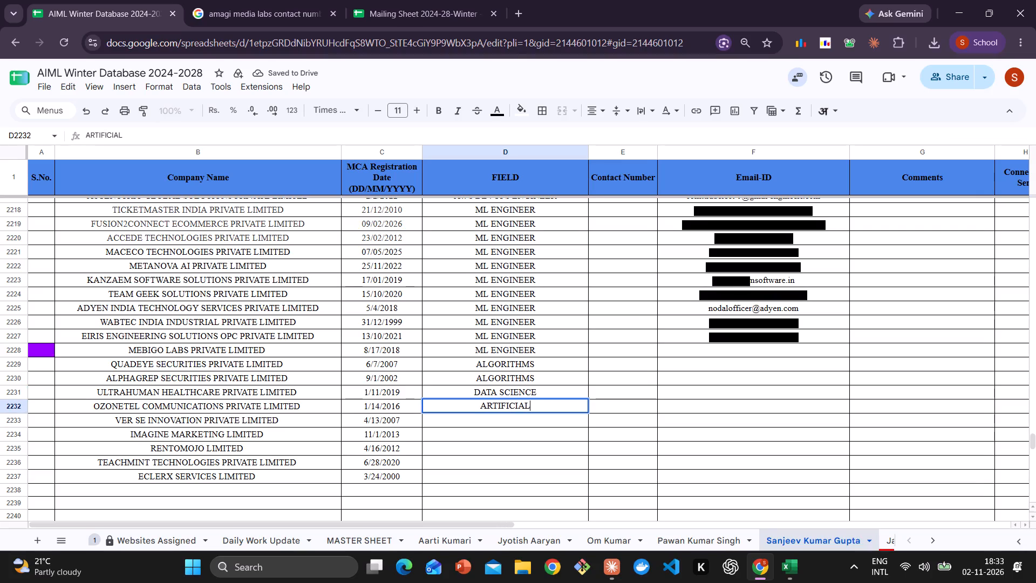
key("space")
type("N")
key("shift+BackSpace")
type("INTELLIGENCE")
key("ctrl+c")
key("Down")
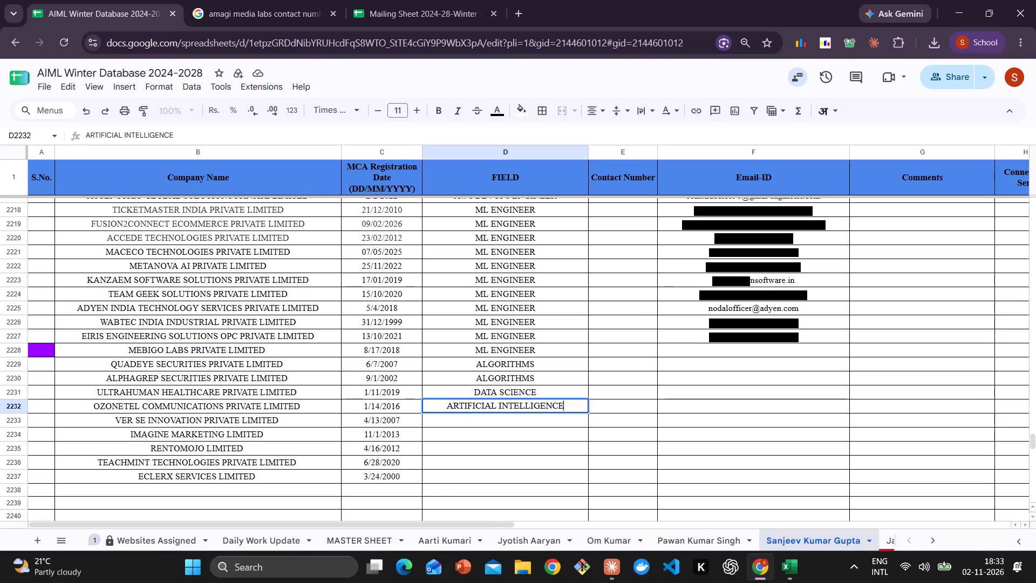
Copy the ARTIFICIAL INTELLIGENCE field from row 2232 into rows 2233 to 2237, from VER SE INNOVATION through ECLERX SERVICES.
left_click(512, 425)
key("Up")
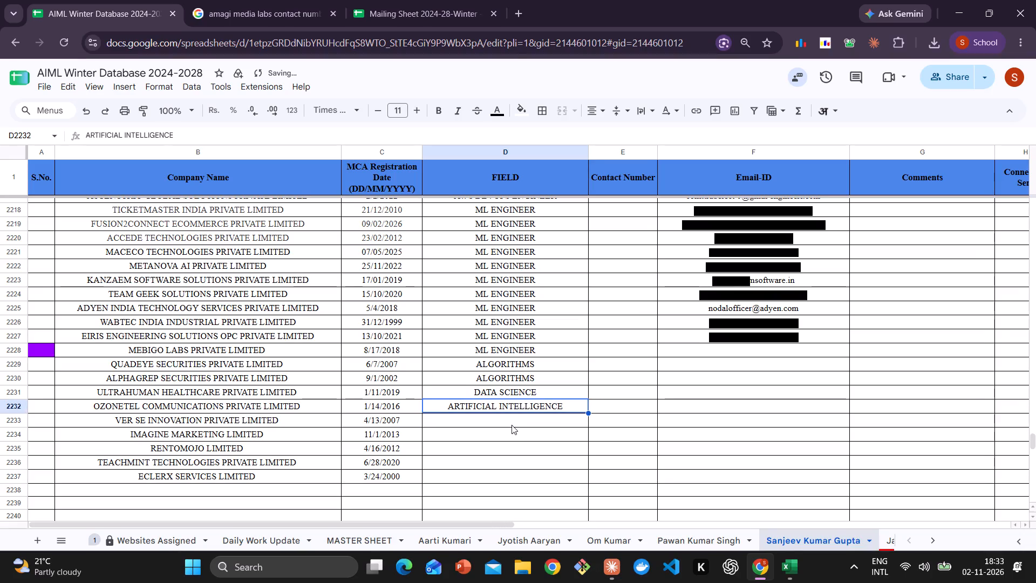
key("ctrl+c")
key("Down")
key("ctrl+v")
key("Down")
key("ctrl+v")
key("Down")
key("ctrl+v")
key("Down")
key("ctrl+v")
key("Down")
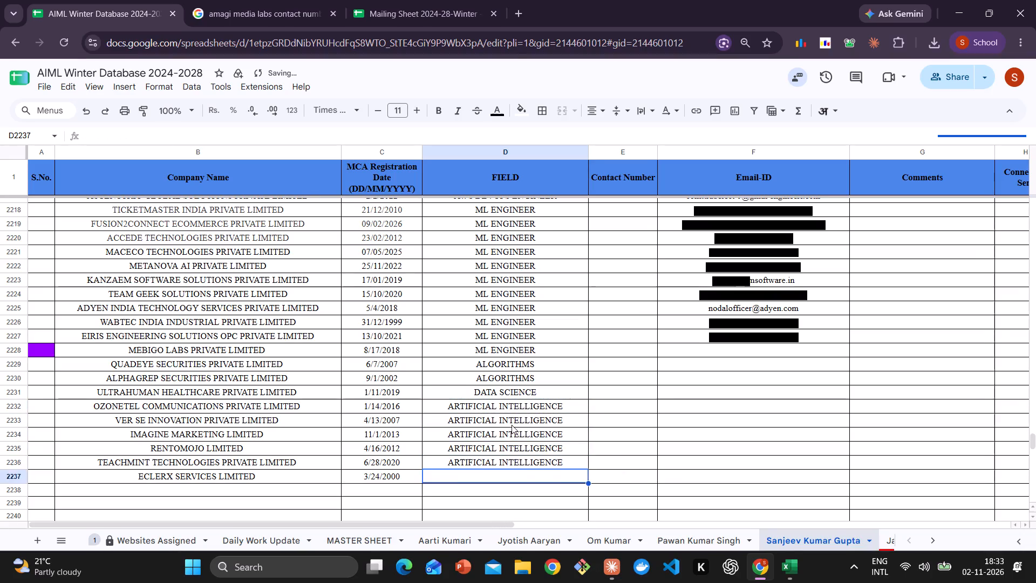
key("ctrl+v")
Copy INTANGLES LAB PRIVATE LIMITED from the Excel company list and search all database sheets for it to check for duplicates.
key("ctrl+Down")
scroll(512, 425, "up", 13)
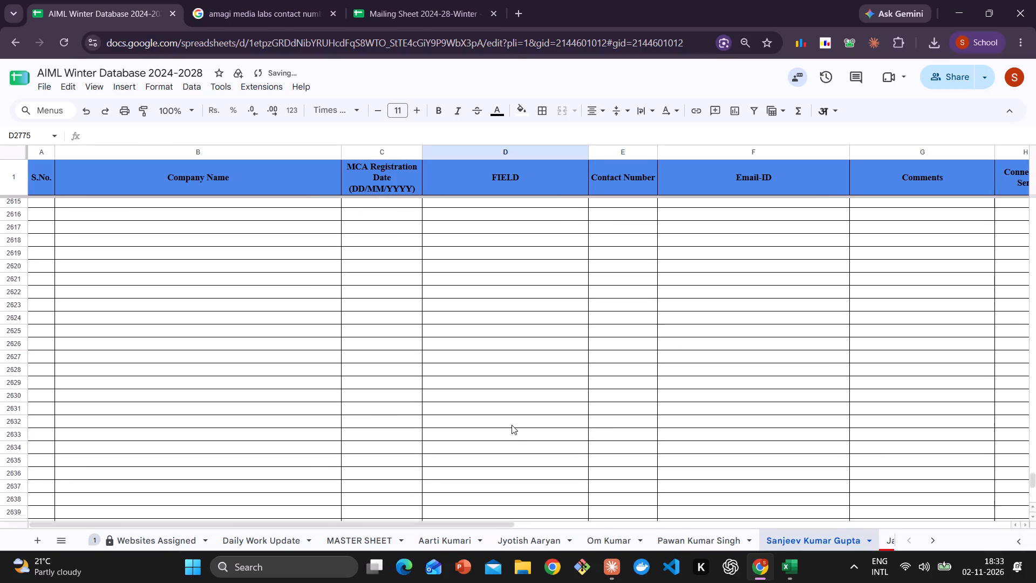
scroll(512, 425, "up", 20)
scroll(512, 425, "up", 13)
scroll(512, 425, "down", 5)
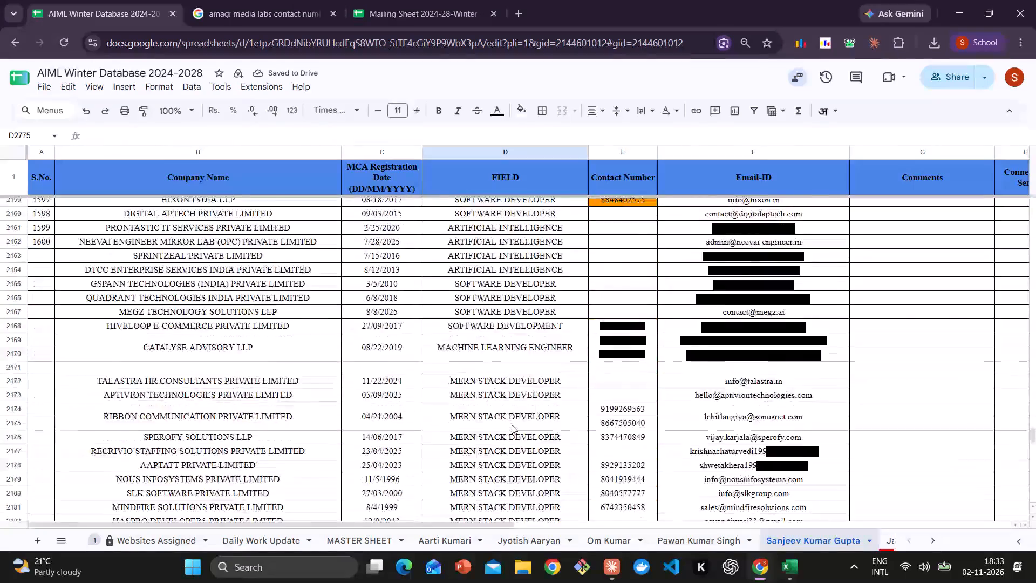
scroll(512, 425, "down", 8)
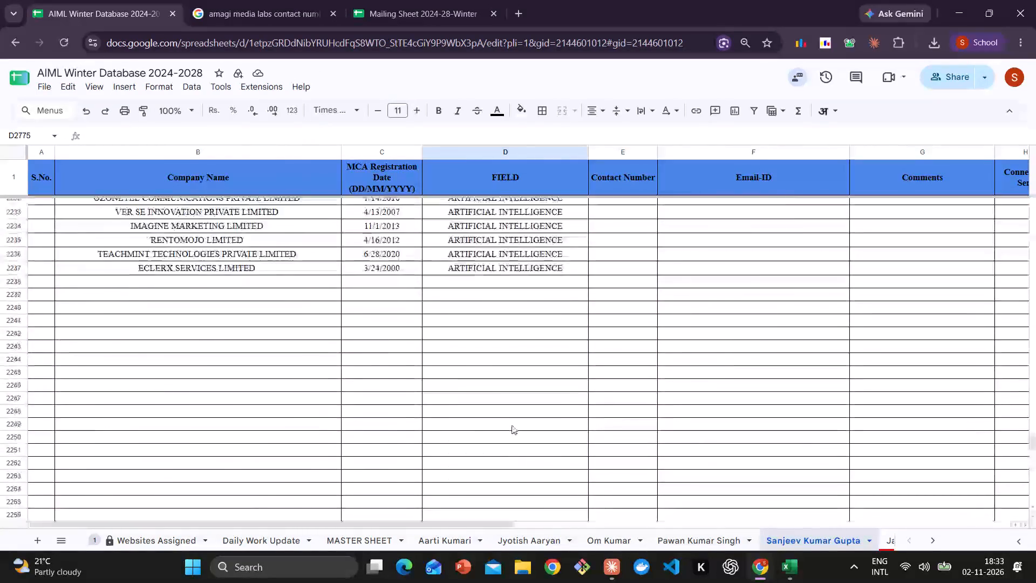
scroll(512, 425, "down", 3)
left_click(163, 502)
key("alt+Tab")
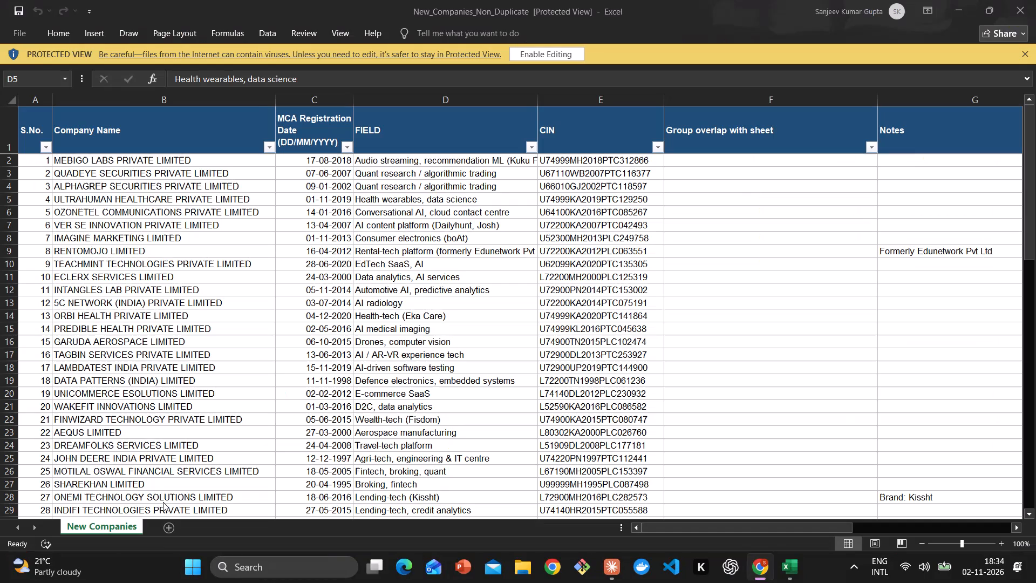
scroll(132, 261, "up", 1)
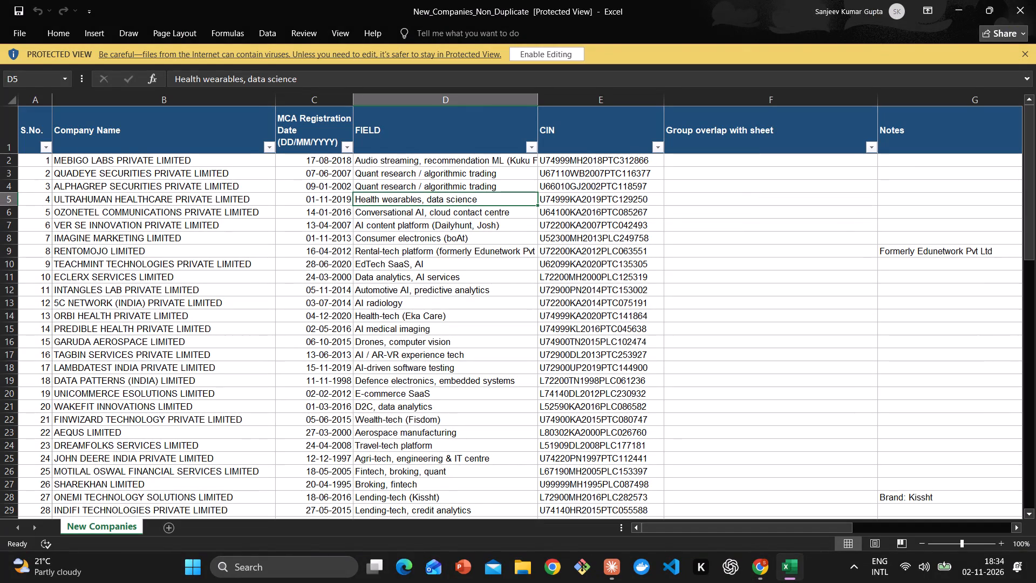
left_click(99, 294)
key("alt+Tab")
key("alt+Tab")
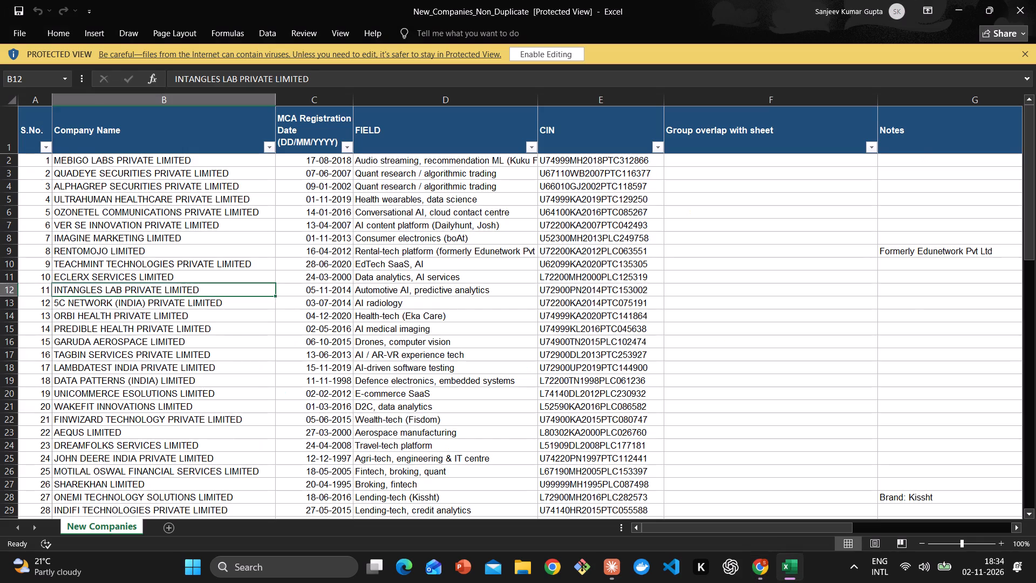
key("ctrl+c")
key("alt+Tab")
key("ctrl+h")
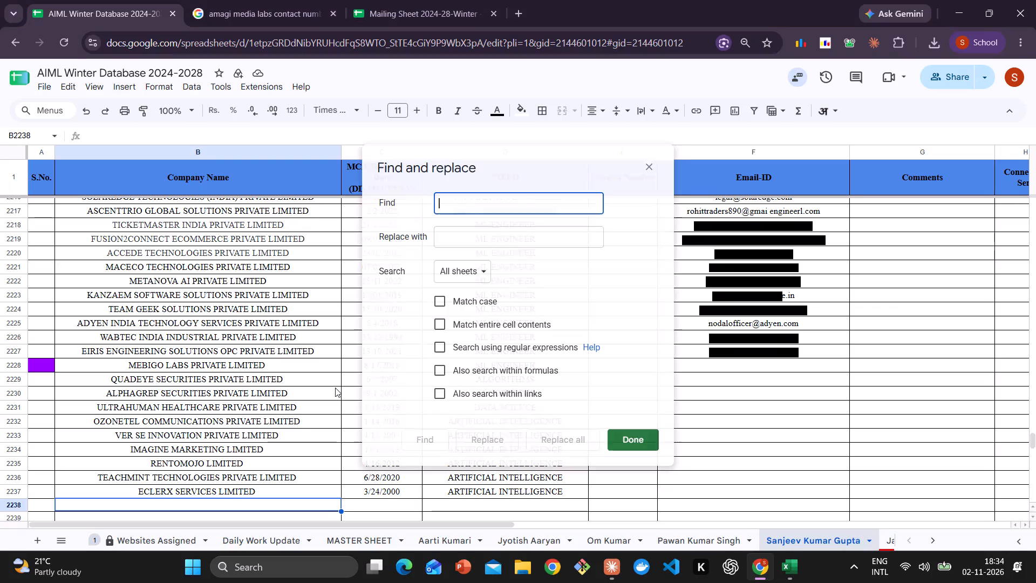
key("ctrl+v")
left_click(419, 429)
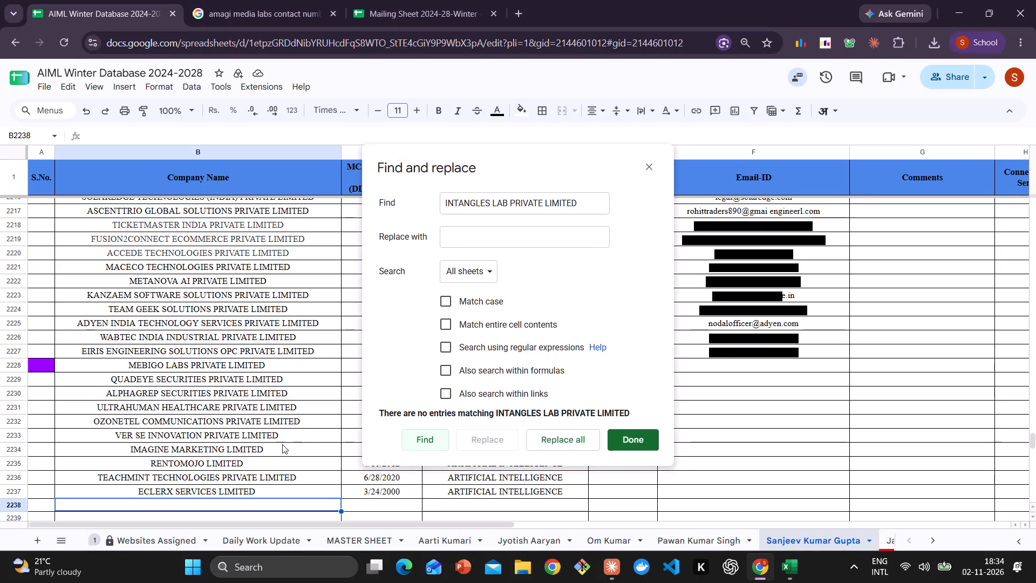
Paste INTANGLES LAB PRIVATE LIMITED as the company name in row 2238.
scroll(282, 444, "down", 1)
double_click(205, 486)
key("ctrl+v")
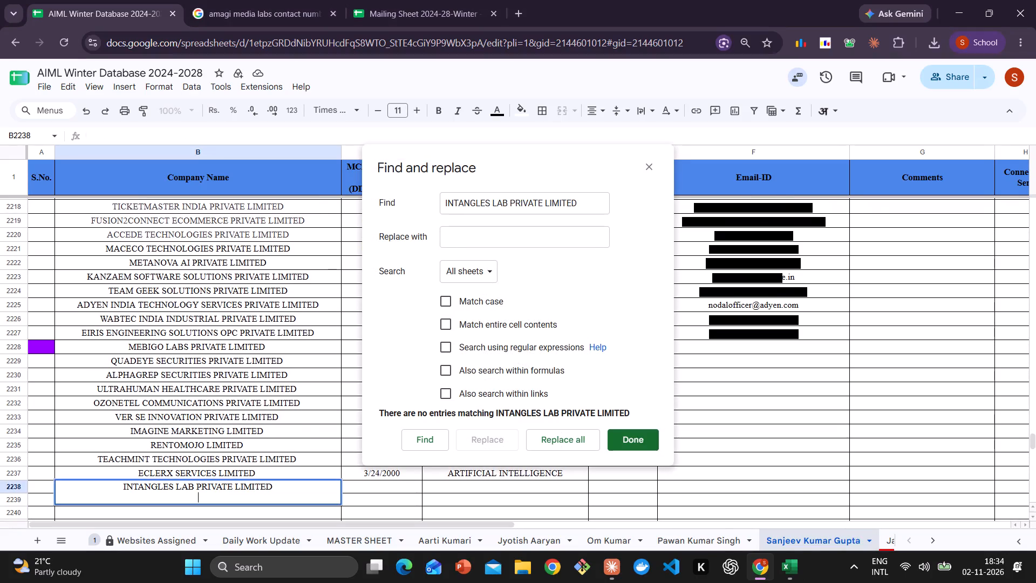
left_click(652, 170)
key("Return")
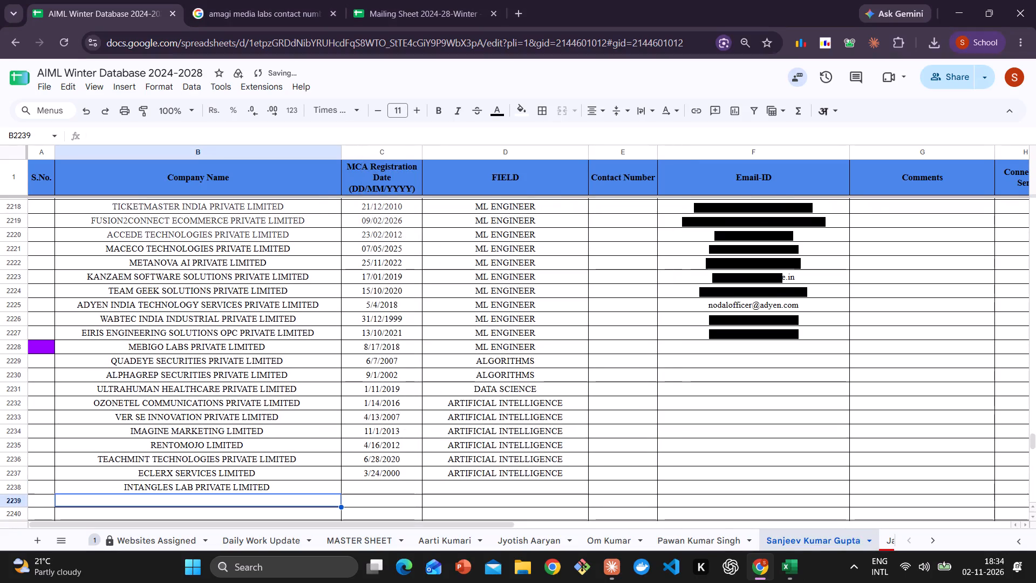
Enter 5/11/2014 as the MCA registration date of INTANGLES LAB PRIVATE LIMITED in row 2238, following the Excel company list.
left_click(383, 483)
key("alt+Tab")
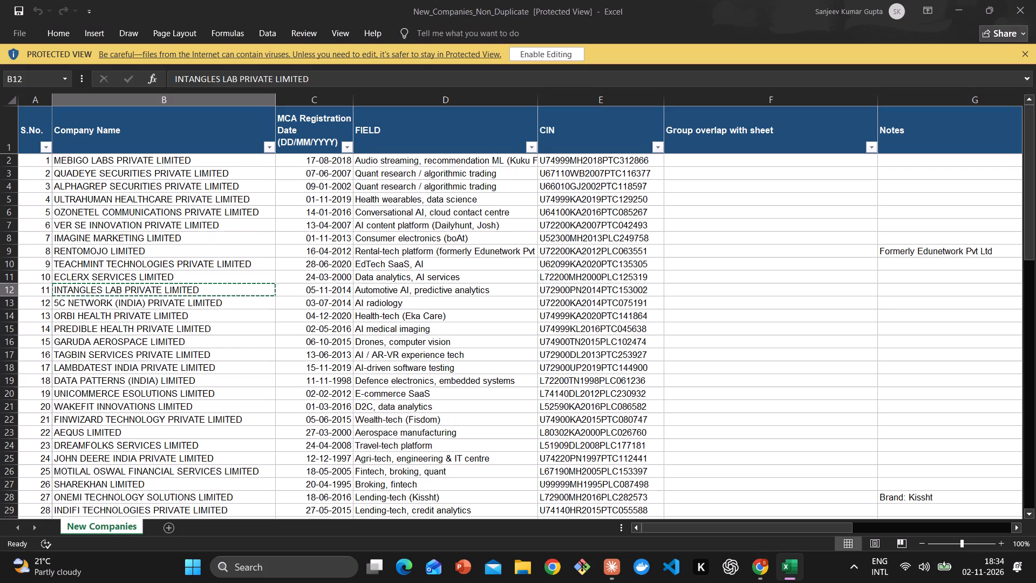
key("alt+Tab")
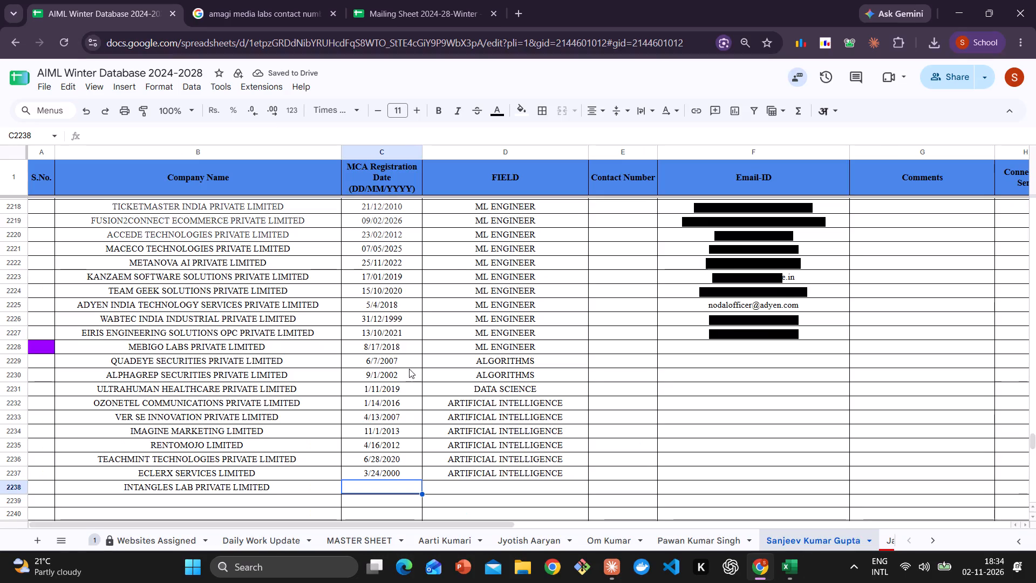
key("5")
type("/11")
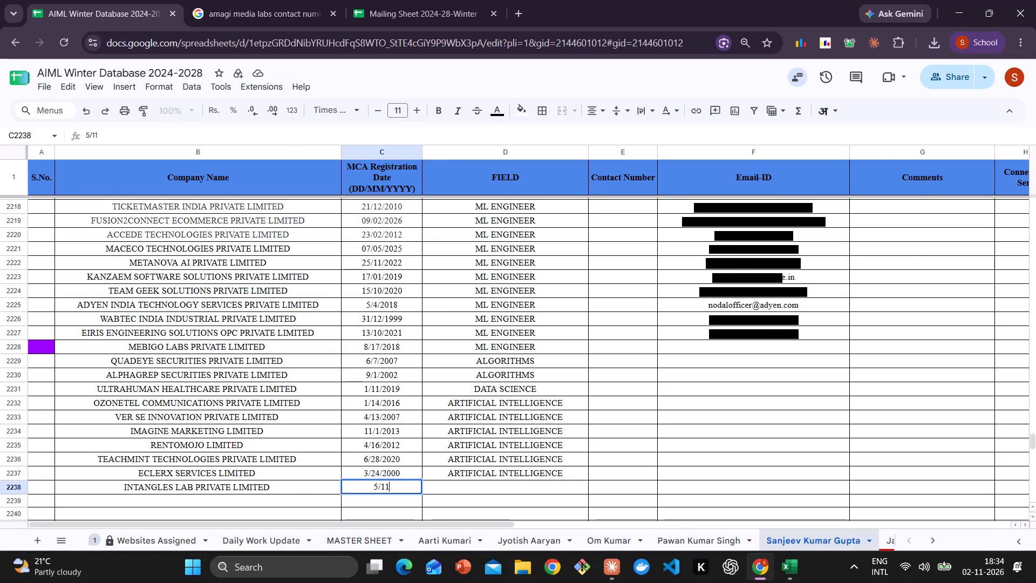
key("alt+Tab")
key("alt+Tab")
type("/2014")
key("Return")
Copy the ARTIFICIAL INTELLIGENCE field from row 2237 into row 2238 for INTANGLES LAB PRIVATE LIMITED.
key("alt+Tab")
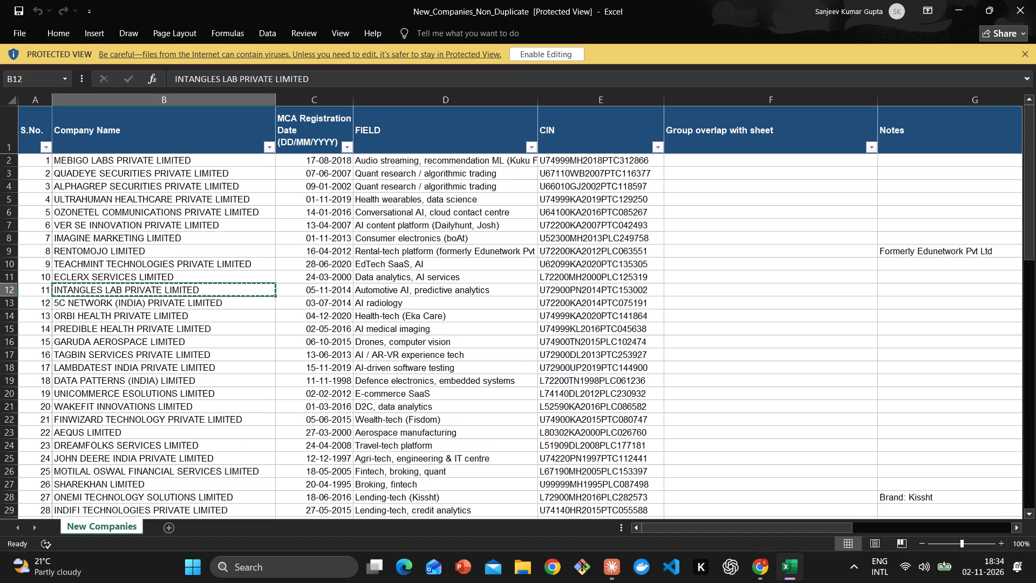
key("alt+Tab")
left_click(486, 470)
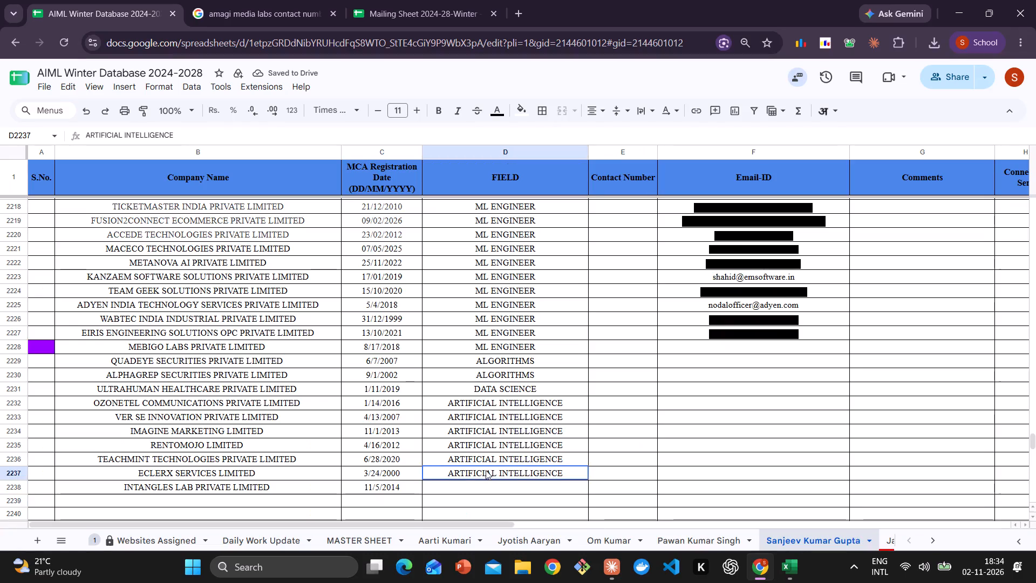
key("ctrl+c")
key("Down")
key("ctrl+v")
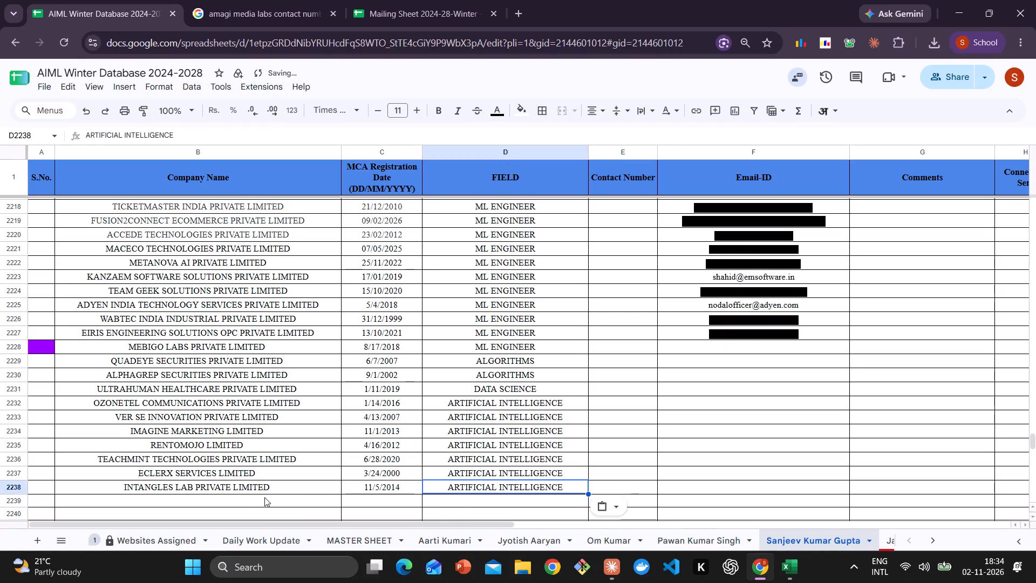
Copy 5C NETWORK (INDIA) PRIVATE LIMITED from the Excel company list and paste it as the company name in row 2239.
left_click(264, 497)
key("alt+Tab")
left_click(129, 304)
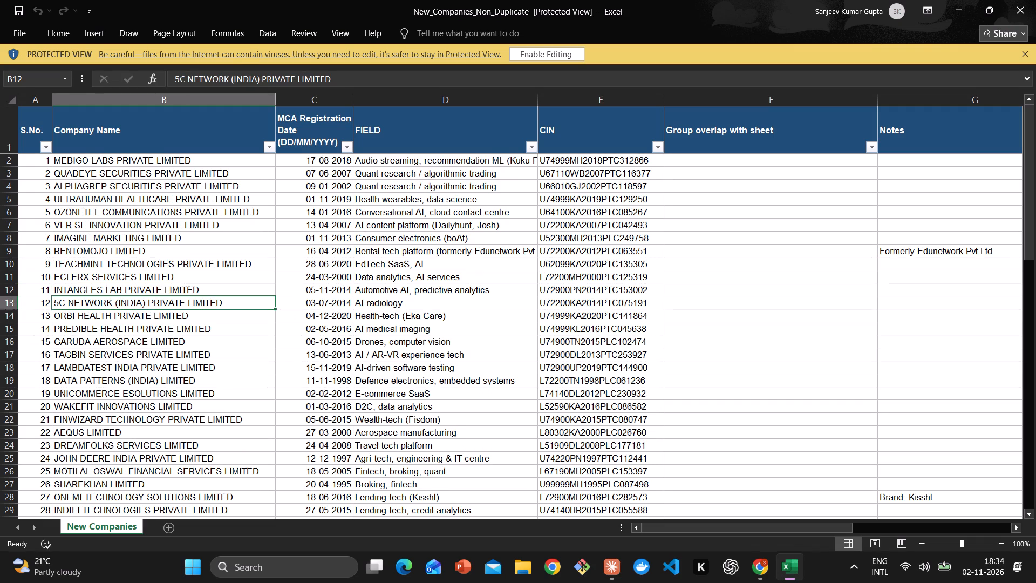
key("ctrl+c")
key("alt+Tab")
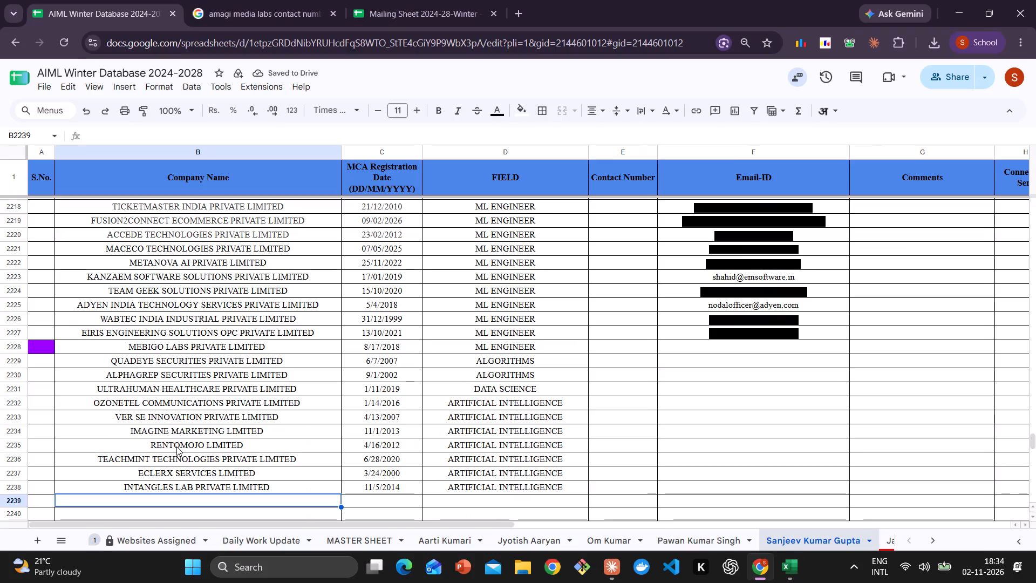
double_click(209, 505)
key("ctrl+v")
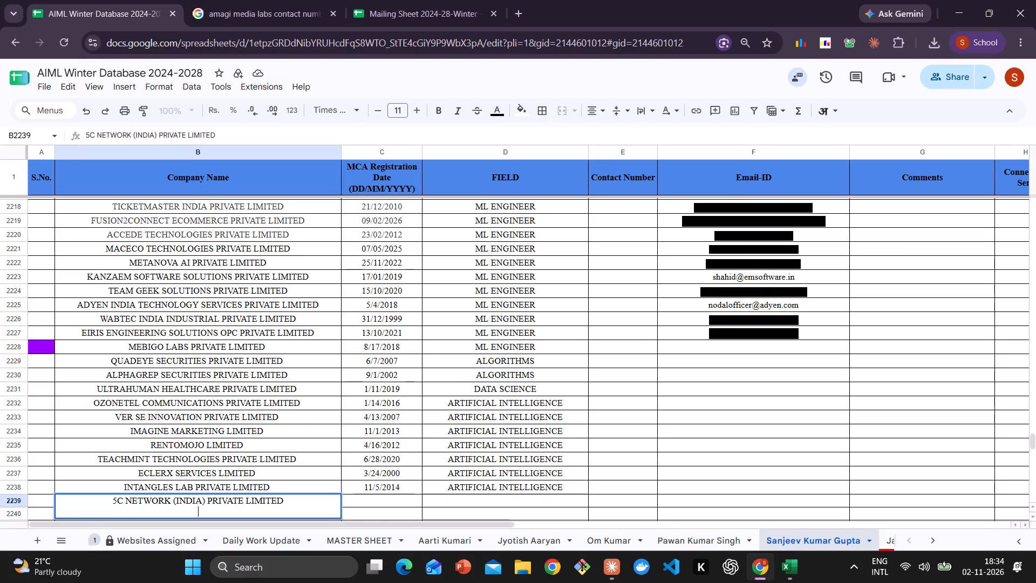
Enter 3/7/2014 as the MCA registration date of 5C NETWORK (INDIA) PRIVATE LIMITED in row 2239.
left_click(388, 501)
key("alt+Tab")
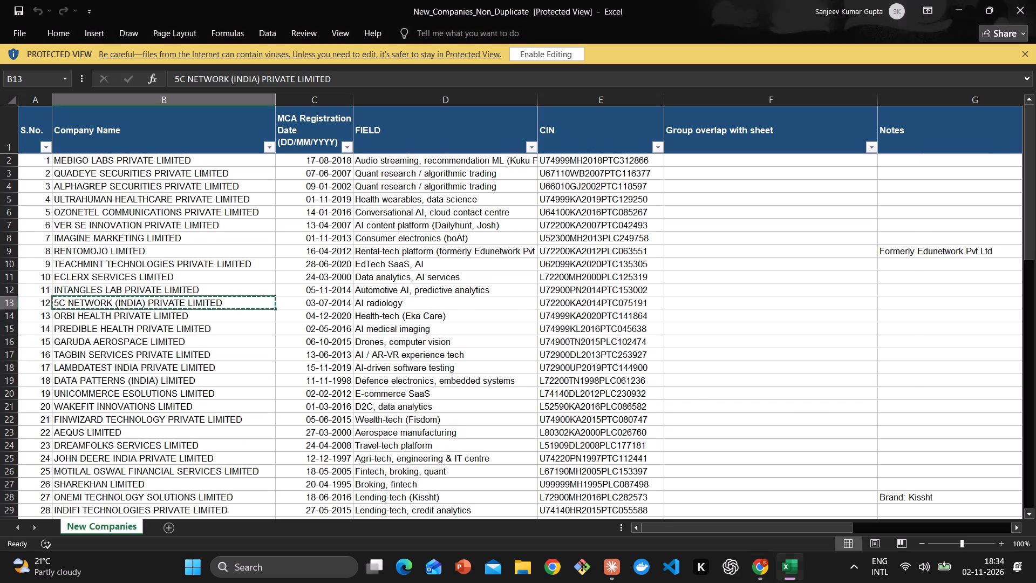
key("alt+Tab")
type("3/")
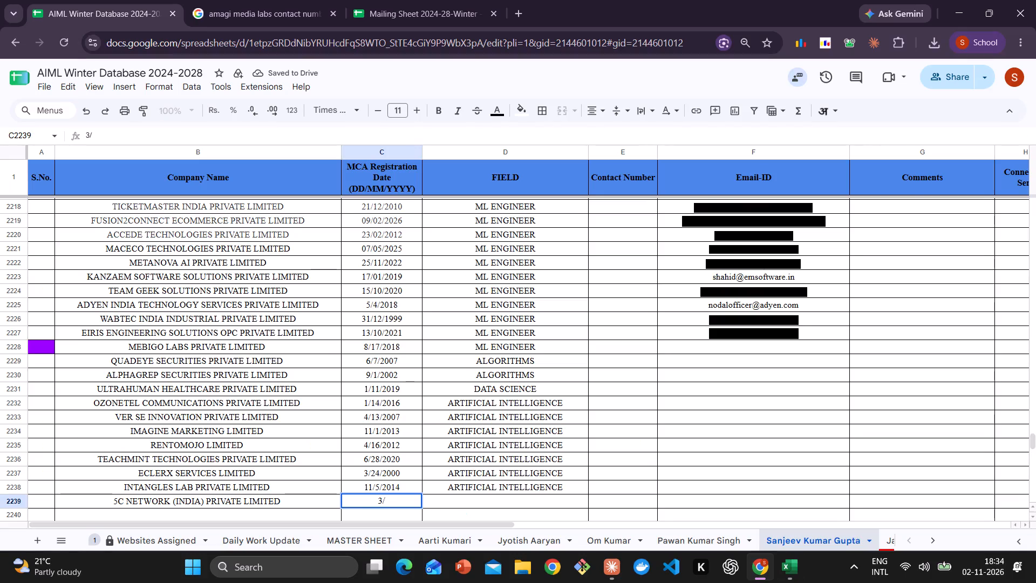
type("7/")
key("alt+Tab")
key("alt+Tab")
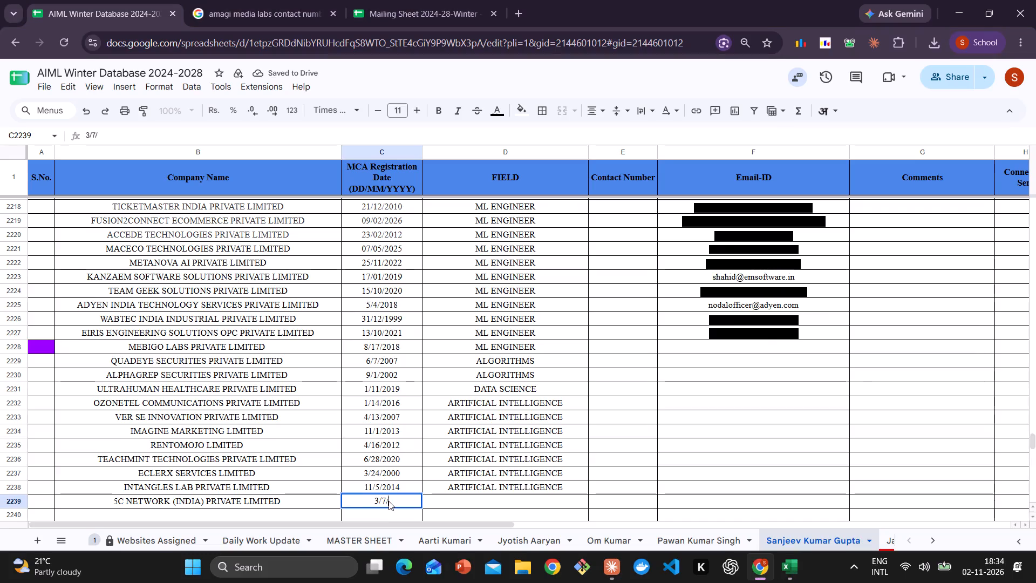
type("2014")
key("Right")
Copy the ARTIFICIAL INTELLIGENCE field from row 2238 into row 2239 for 5C NETWORK (INDIA) PRIVATE LIMITED.
key("alt+Tab")
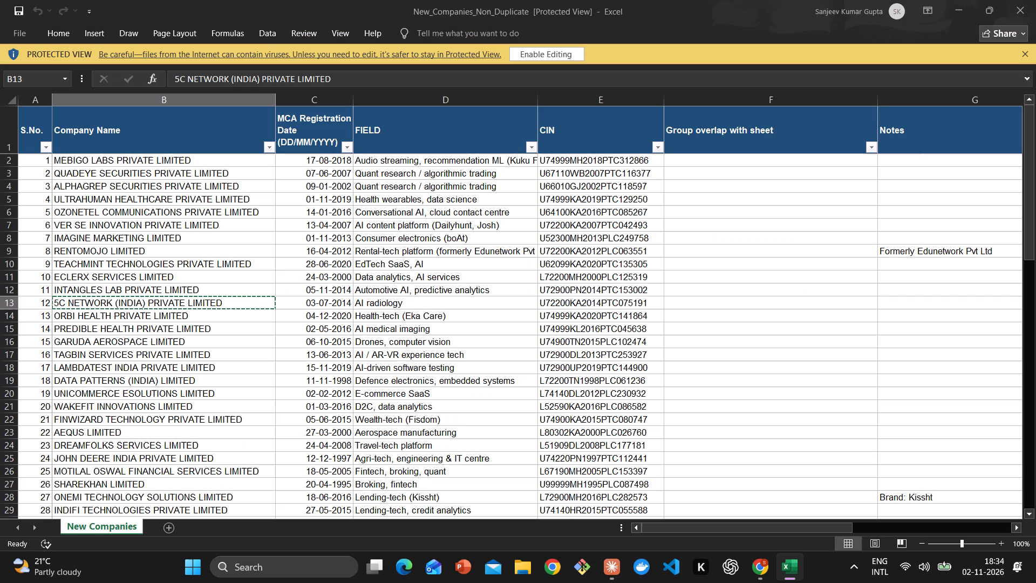
key("alt+Tab")
key("Up")
key("ctrl+c")
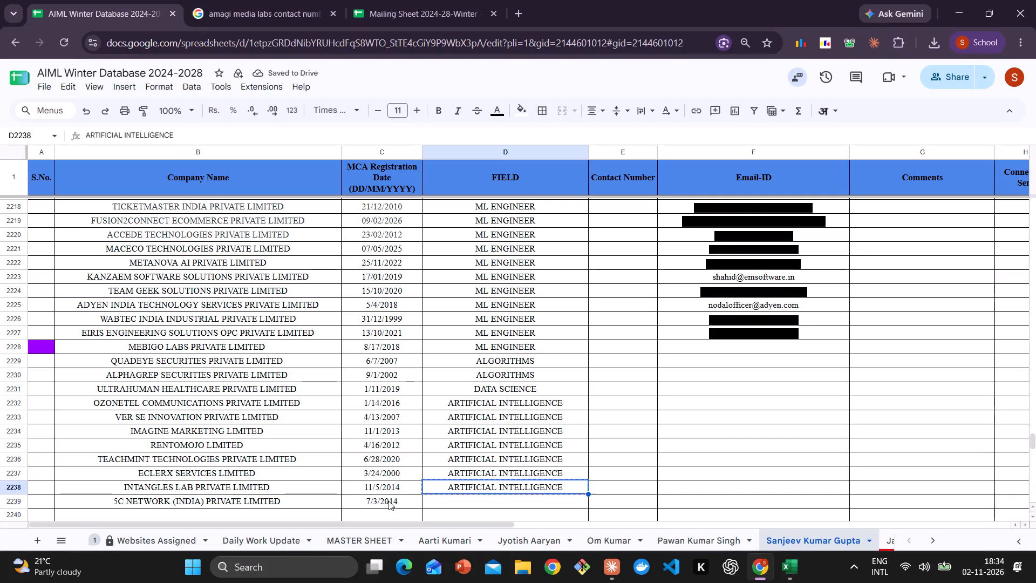
key("Down")
key("ctrl+v")
Select the newly added company names from MEBIGO LABS to 5C NETWORK, rows 2228 to 2239, to check their count.
scroll(388, 501, "down", 2)
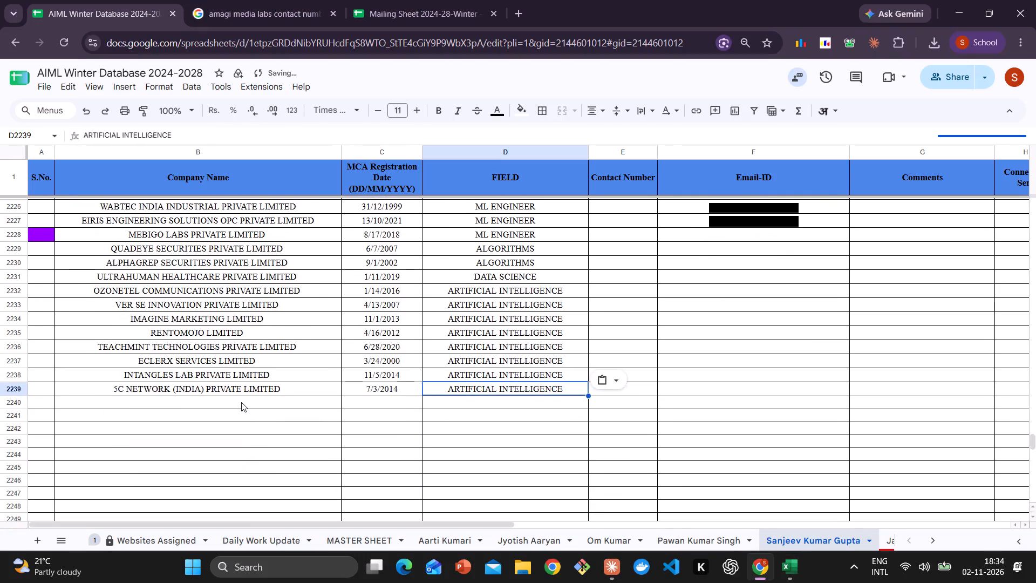
left_click(241, 402)
left_click(185, 240)
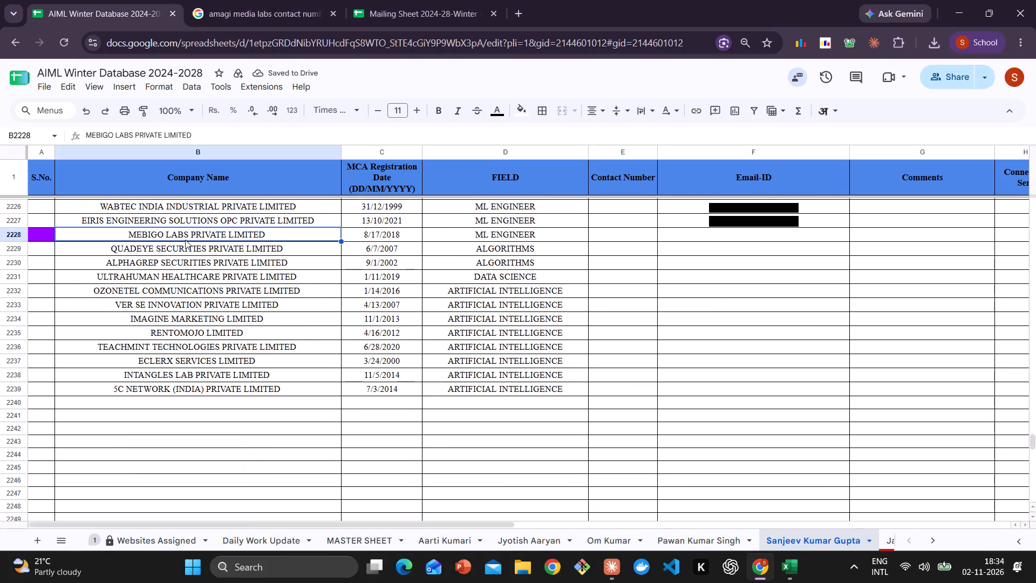
key("shift+Down")
key("shift+Down")
key("shift+Down")
key("shift+Down")
key("shift+Down")
key("shift+Down")
key("shift+Down")
key("shift+Down")
key("shift+Down")
key("shift+Down")
key("shift+Down")
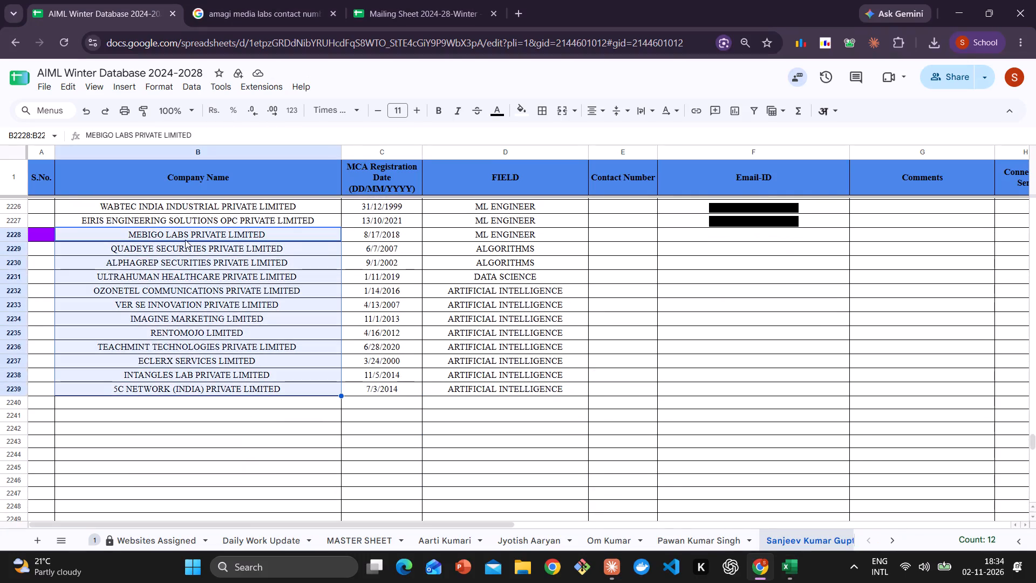
left_click(217, 411)
left_click(217, 406)
key("alt+Tab")
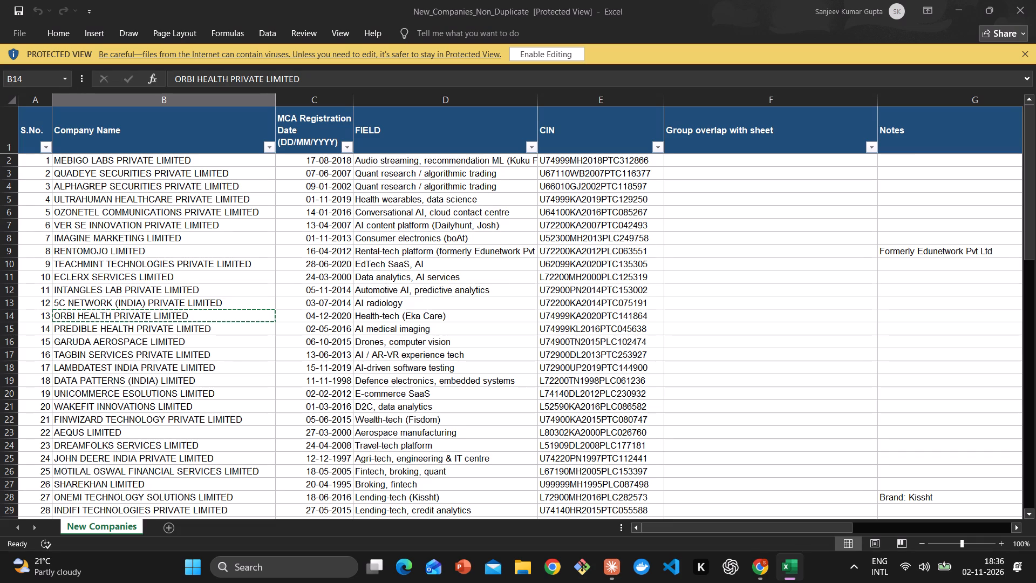
left_click(187, 333)
key("alt+Tab")
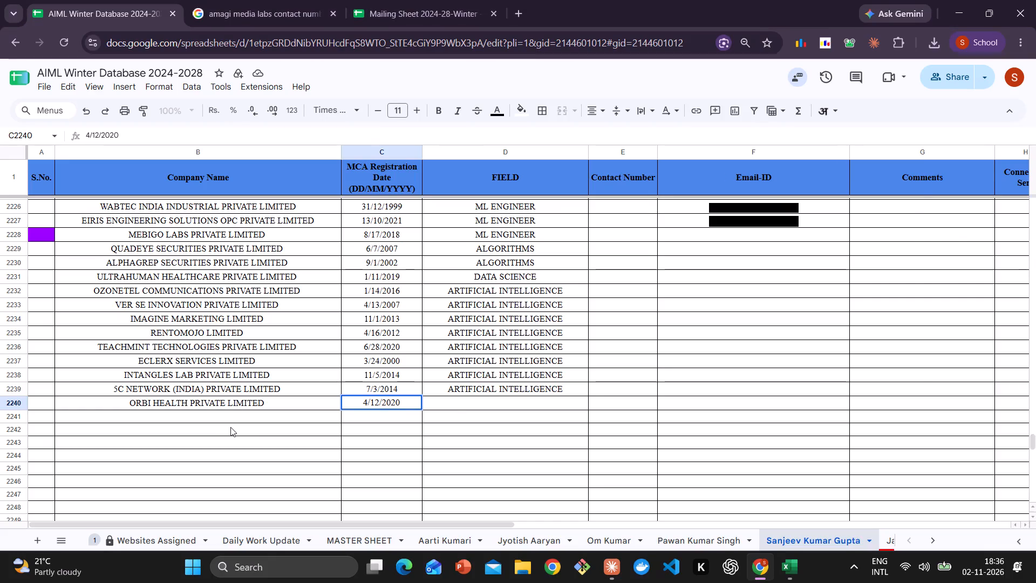
key("alt+Tab")
key("ctrl+c")
key("alt+Tab")
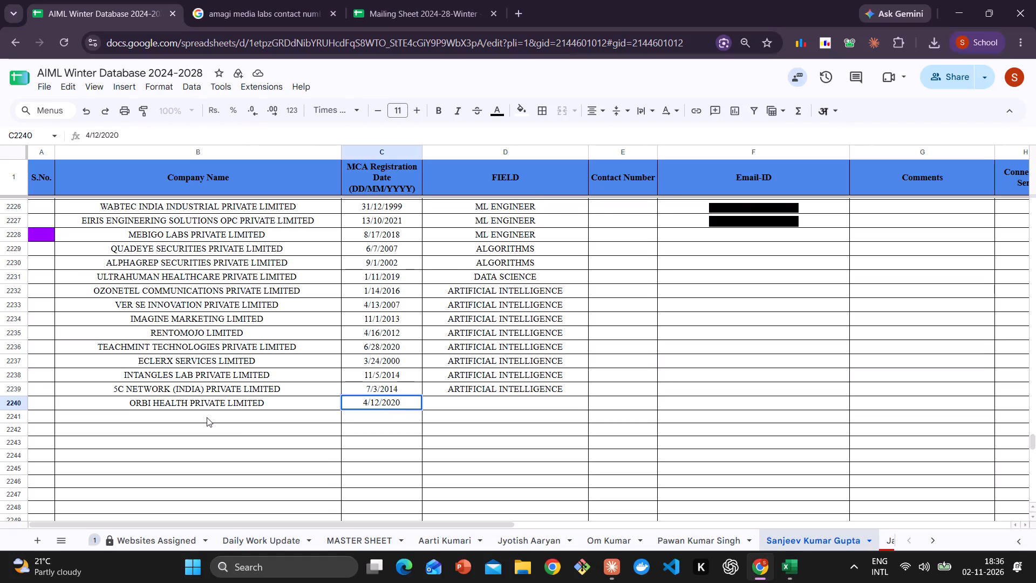
double_click(207, 417)
key("ctrl+v")
Look up Predible Health's registration date in the Excel list and enter 2/5/2016 as its MCA registration date in row 2241.
left_click(383, 415)
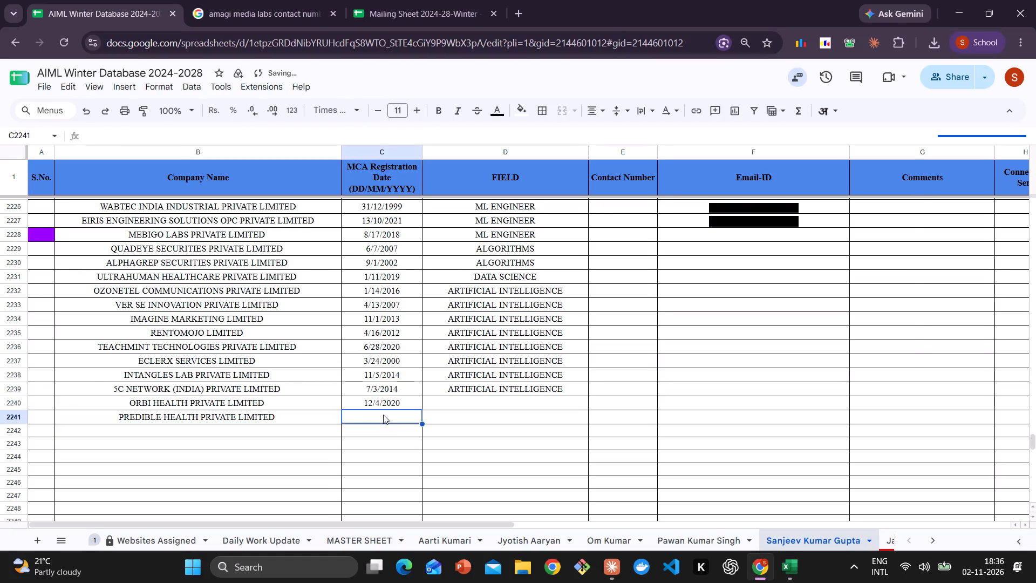
key("alt+Tab")
double_click(334, 332)
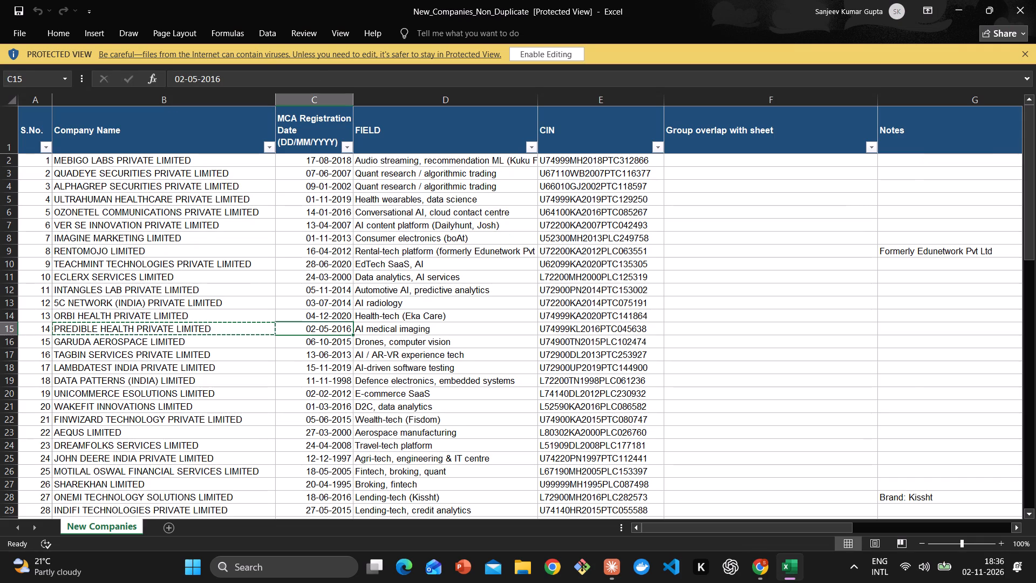
key("alt+Tab")
left_click(369, 416)
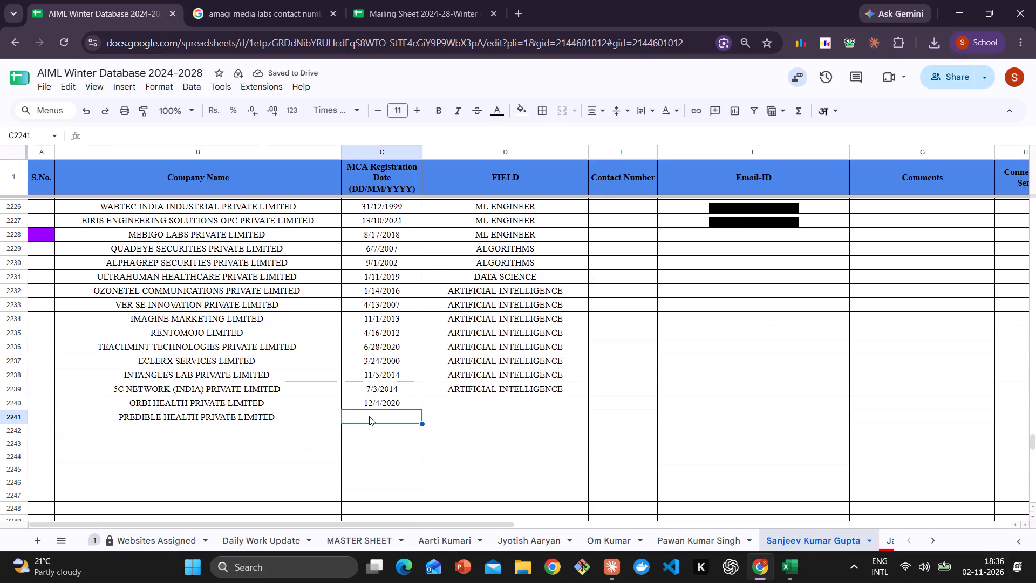
type("2/5/2016")
key("Return")
Copy GARUDA AEROSPACE LIMITED from the Excel list and search all sheets of the database for duplicates of it.
key("alt+Tab")
left_click(210, 348)
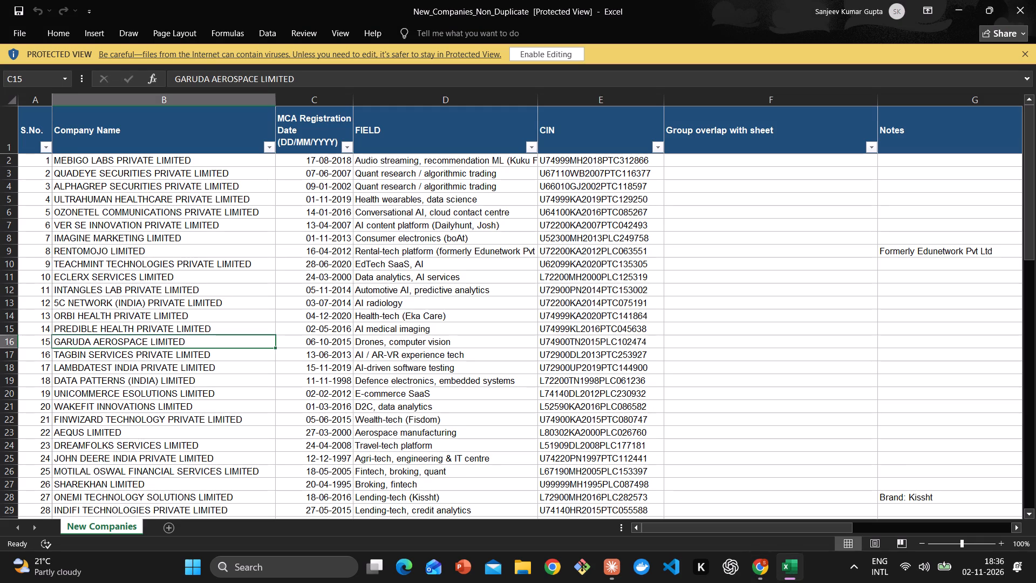
key("ctrl+c")
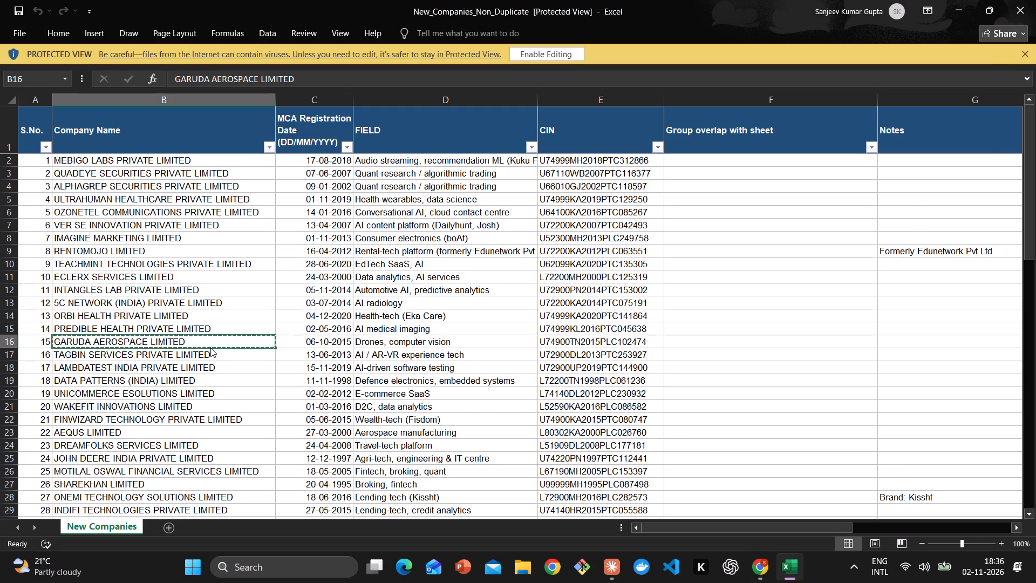
key("alt+Tab")
key("ctrl+h")
key("ctrl+v")
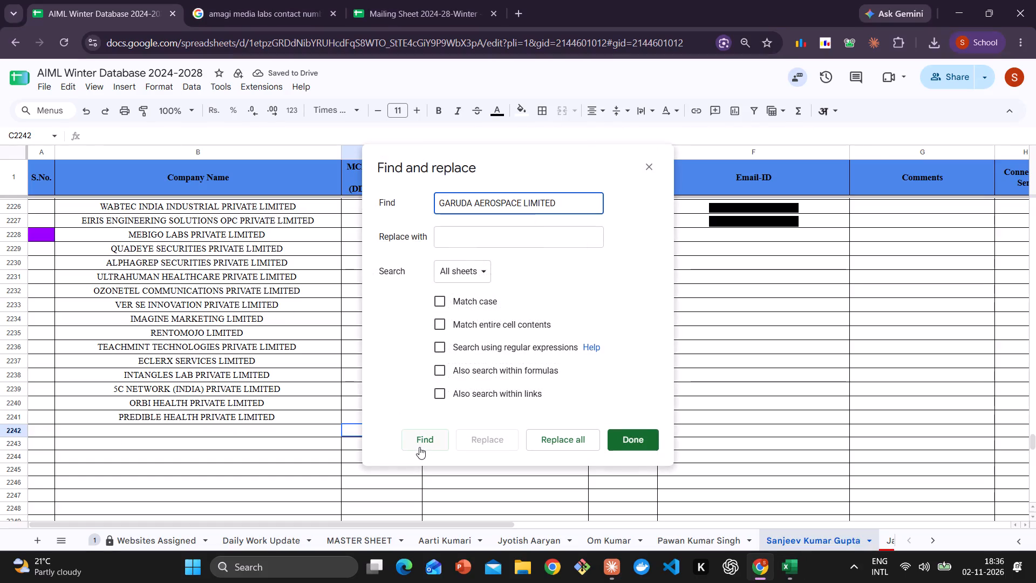
left_click(419, 447)
Search Google for GARUDA AEROSPACE LIMITED in a new tab, then close the results and return to the database.
left_click(516, 22)
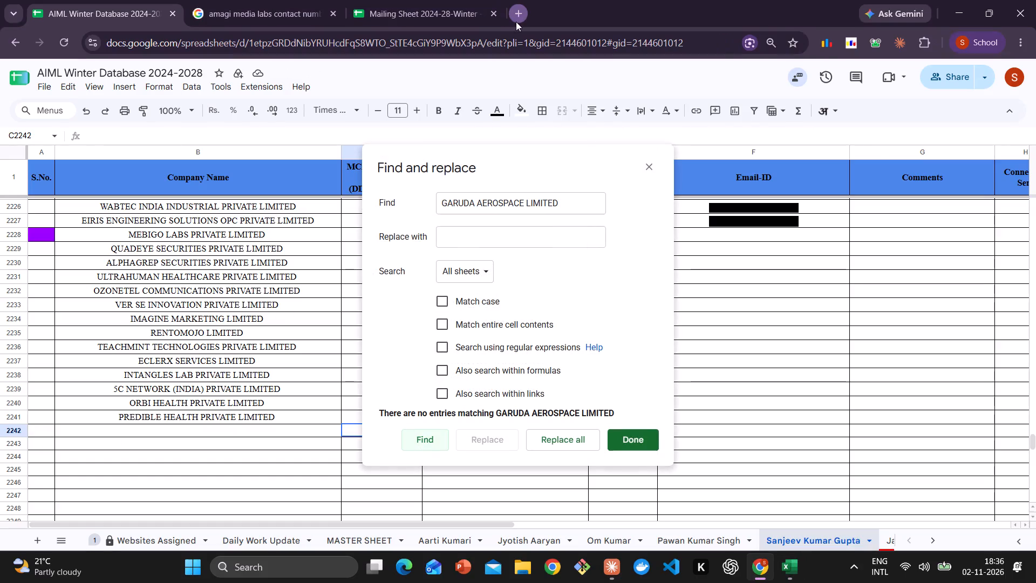
key("ctrl+v")
key("Return")
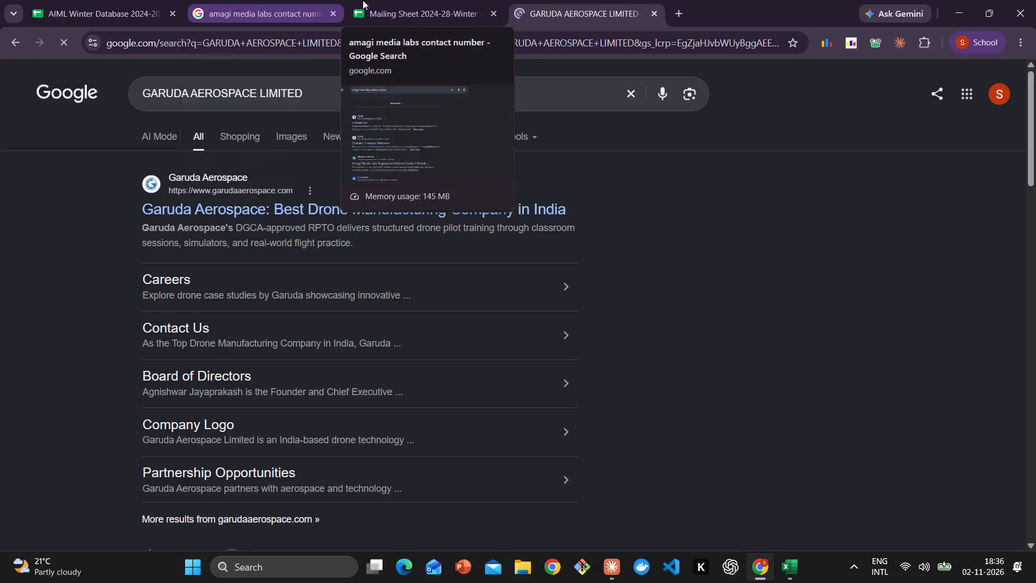
left_click(125, 0)
left_click(654, 13)
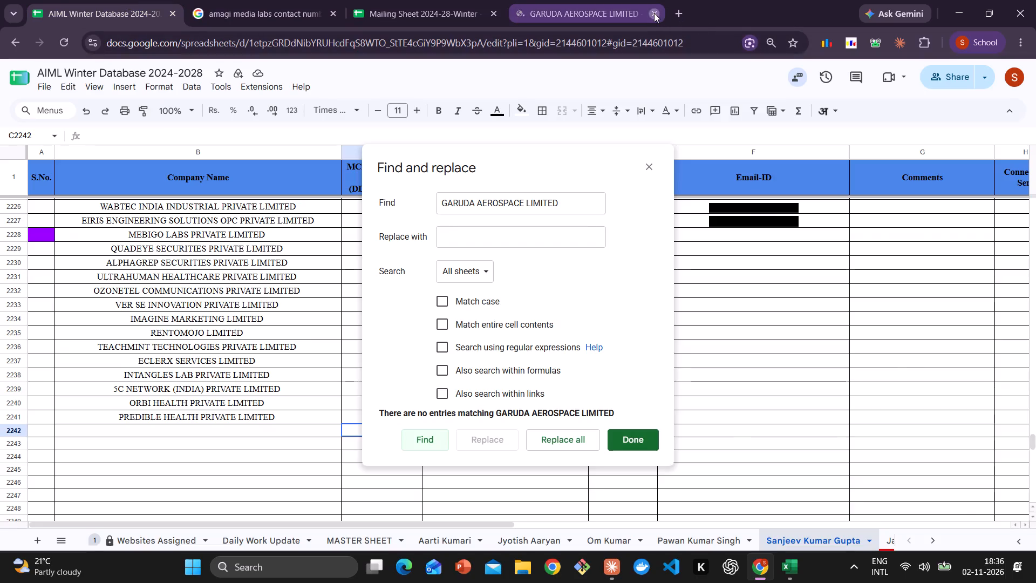
Paste GARUDA AEROSPACE LIMITED as the company name in row 2242 and close Find and replace.
double_click(200, 431)
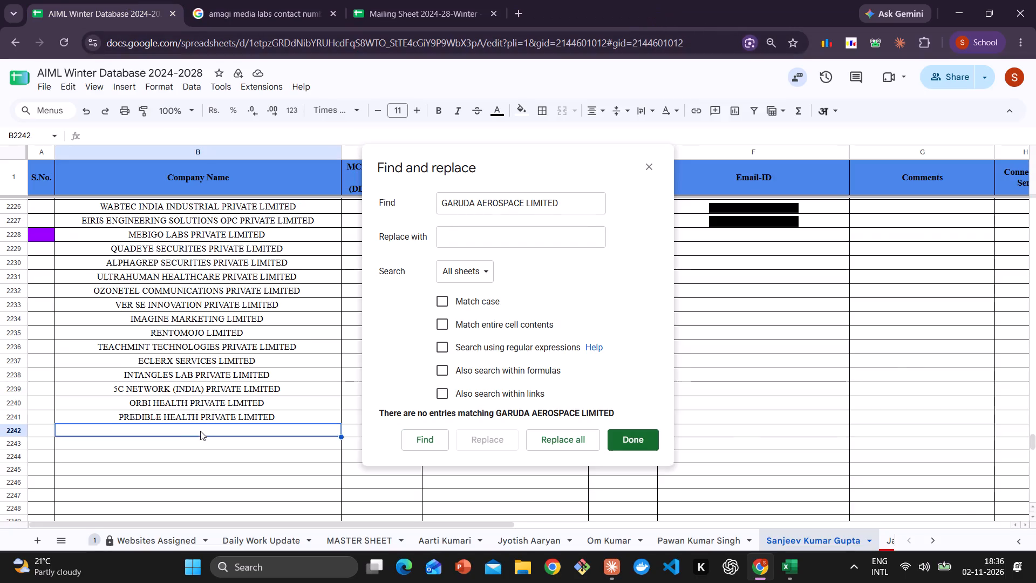
key("ctrl+v")
left_click(644, 165)
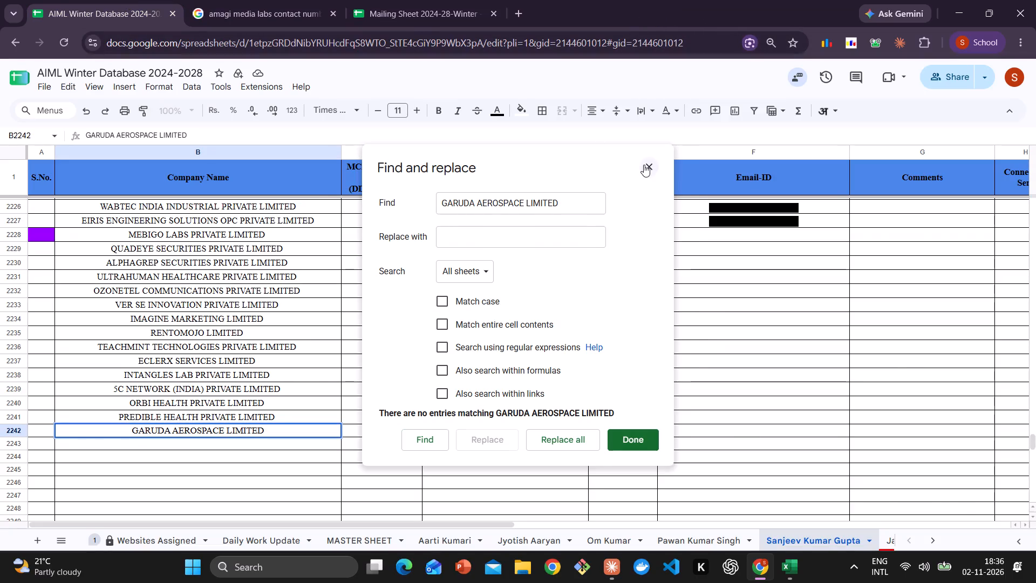
Check Garuda Aerospace's date in the Excel list and enter 6/10/2015 as its MCA registration date in row 2242.
key("alt+Tab")
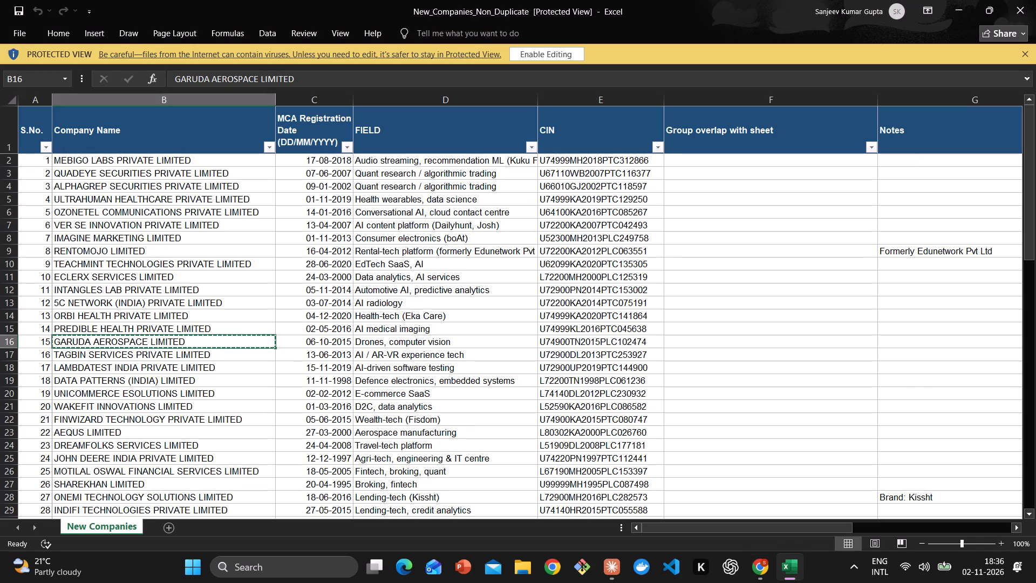
key("alt+Tab")
left_click(387, 430)
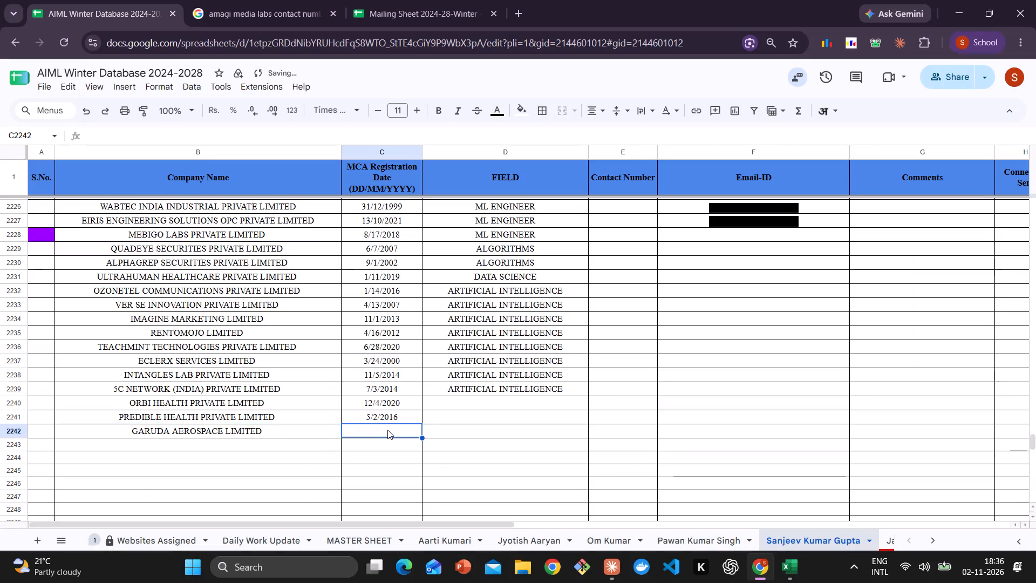
type("6/10/2015")
key("Return")
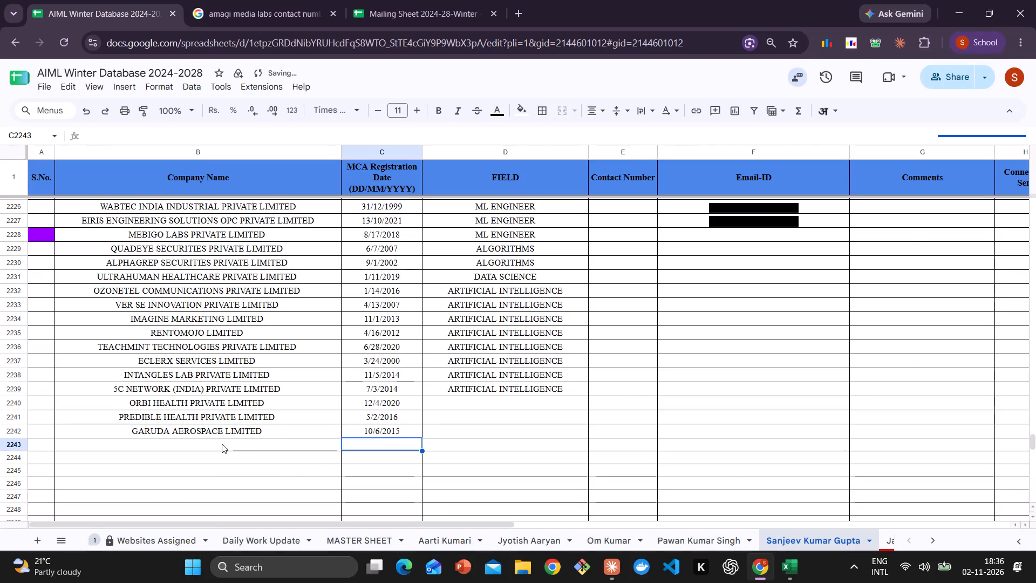
Copy TAGBIN SERVICES PRIVATE LIMITED from the Excel list and search all sheets of the database for duplicates of it.
left_click(222, 444)
key("alt+Tab")
left_click(180, 362)
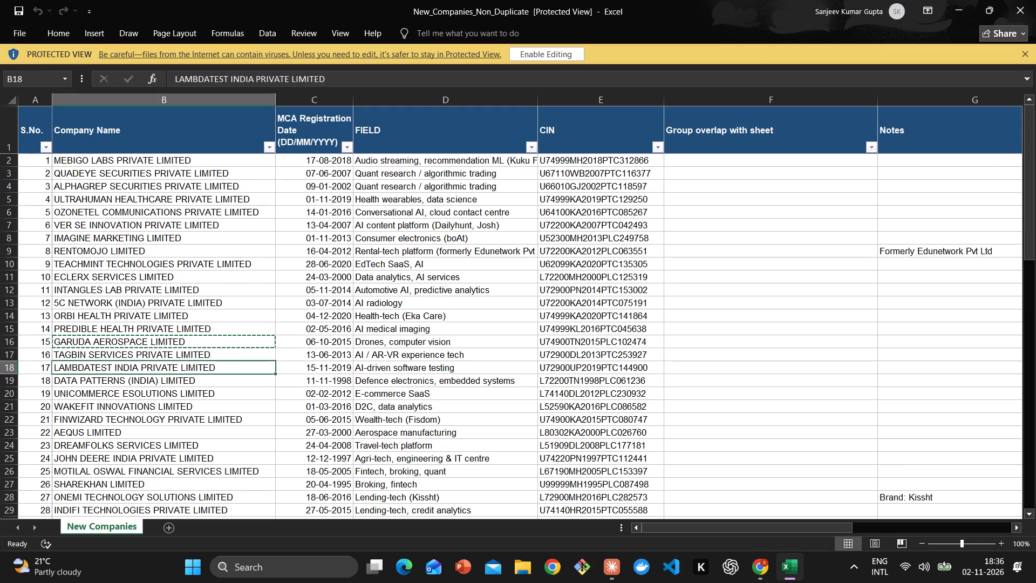
left_click(180, 362)
left_click(181, 355)
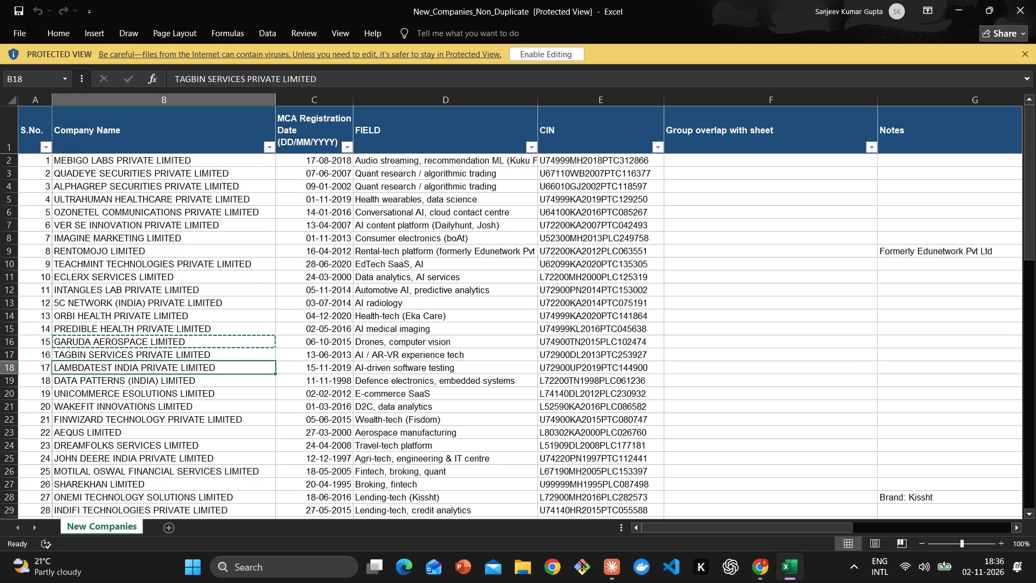
key("ctrl+c")
key("alt+Tab")
key("ctrl+h")
key("ctrl+v")
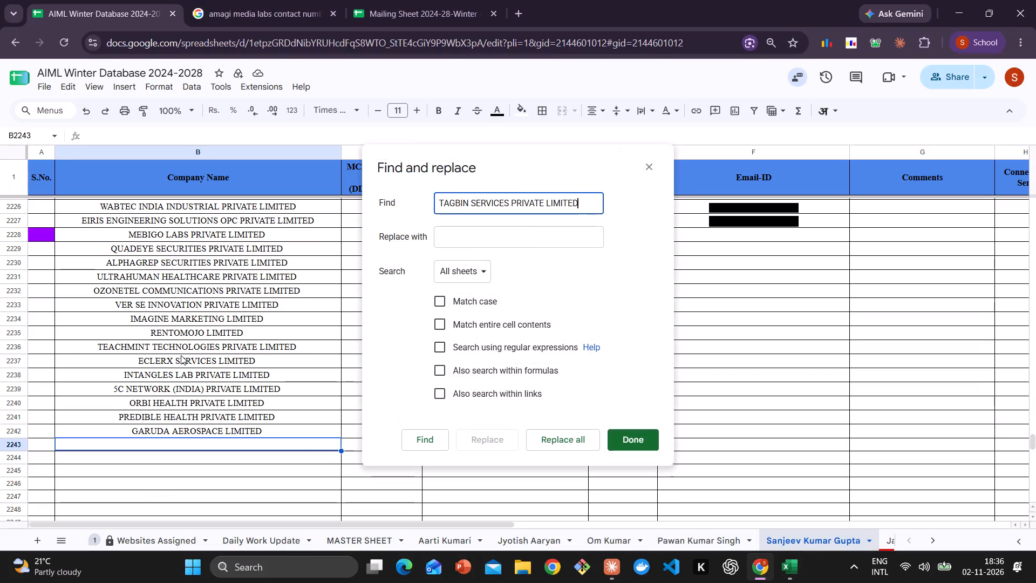
left_click(429, 444)
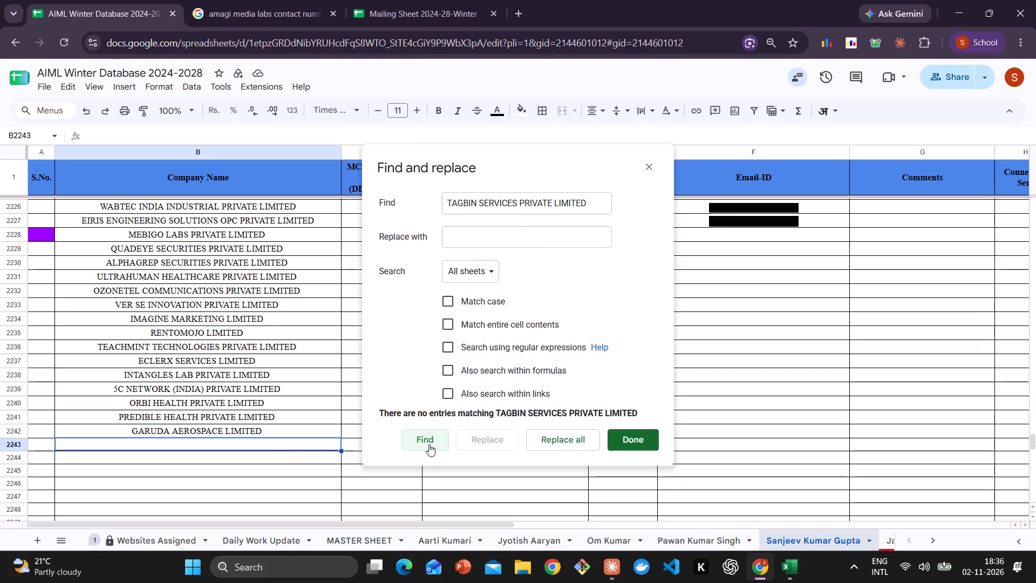
Paste TAGBIN SERVICES PRIVATE LIMITED as the company name in row 2243 and close Find and replace.
double_click(197, 445)
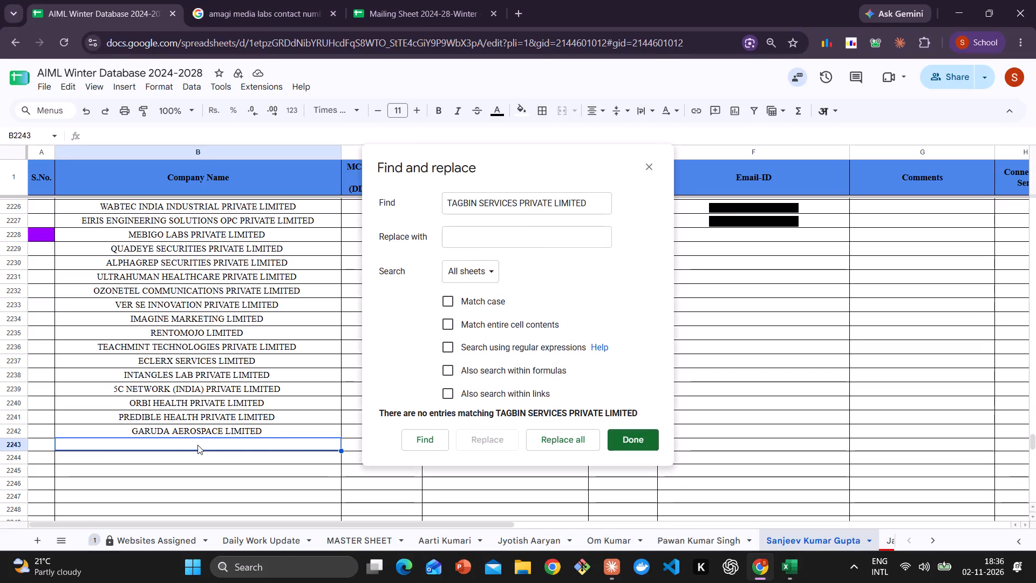
key("ctrl+v")
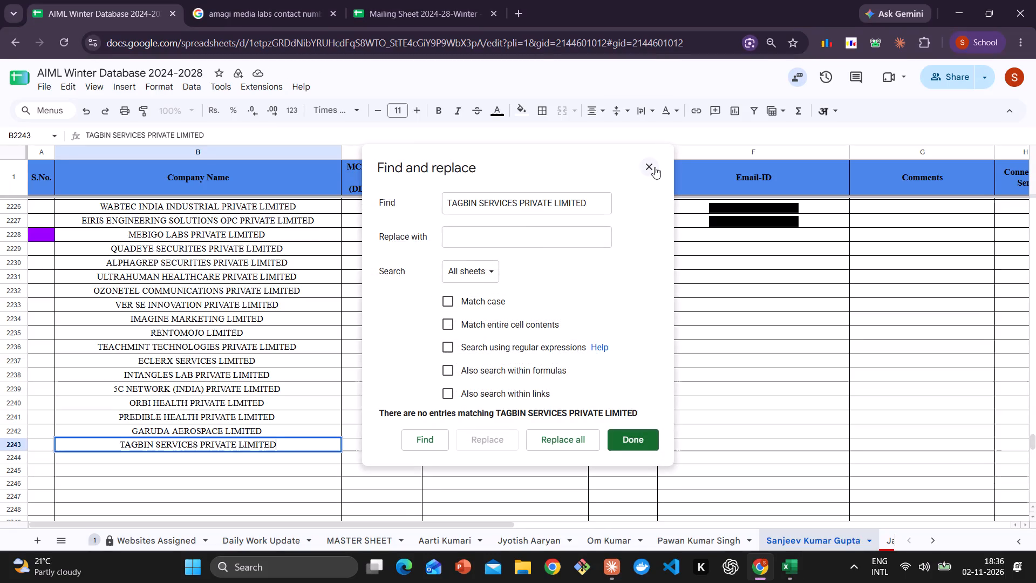
left_click(655, 167)
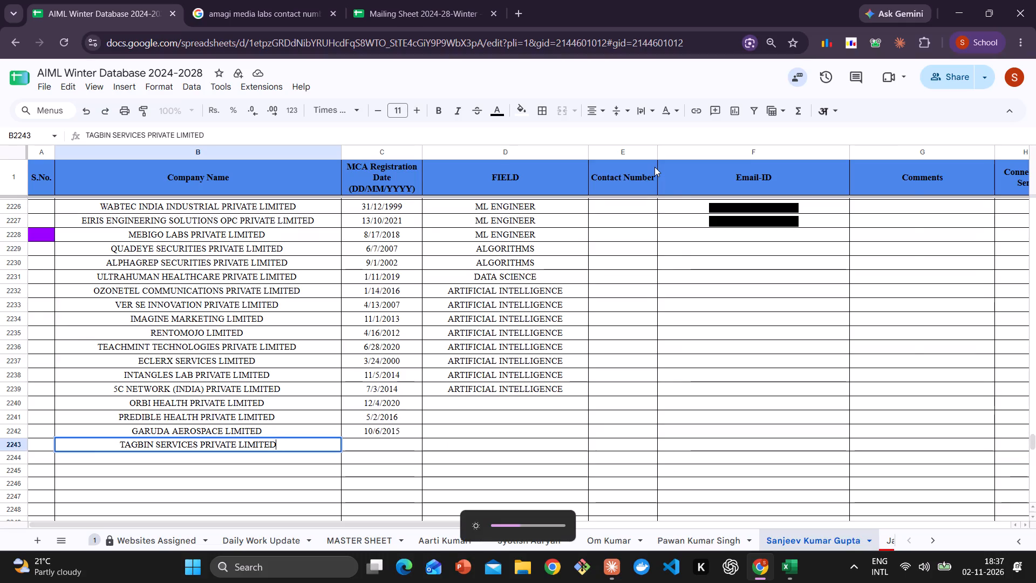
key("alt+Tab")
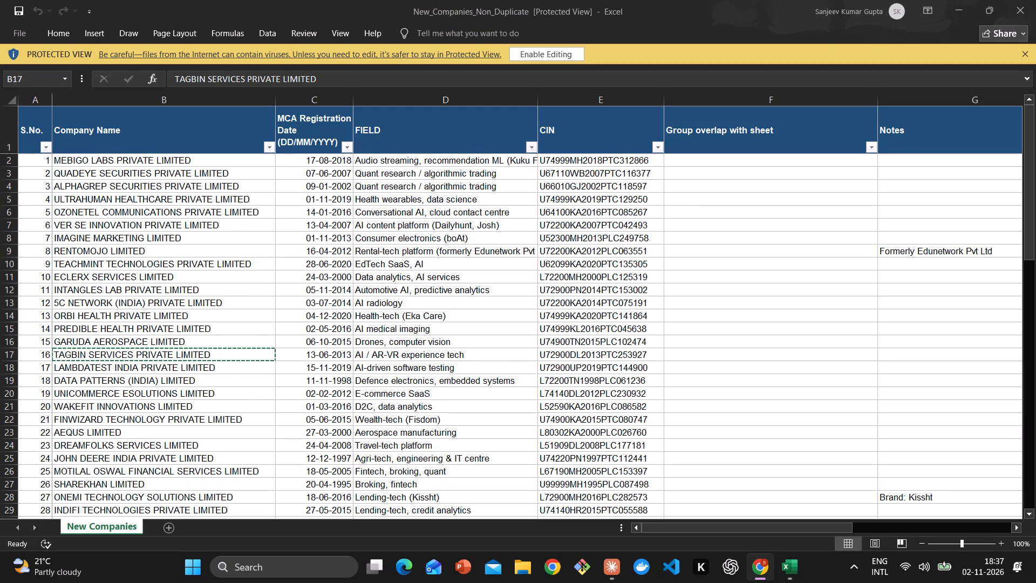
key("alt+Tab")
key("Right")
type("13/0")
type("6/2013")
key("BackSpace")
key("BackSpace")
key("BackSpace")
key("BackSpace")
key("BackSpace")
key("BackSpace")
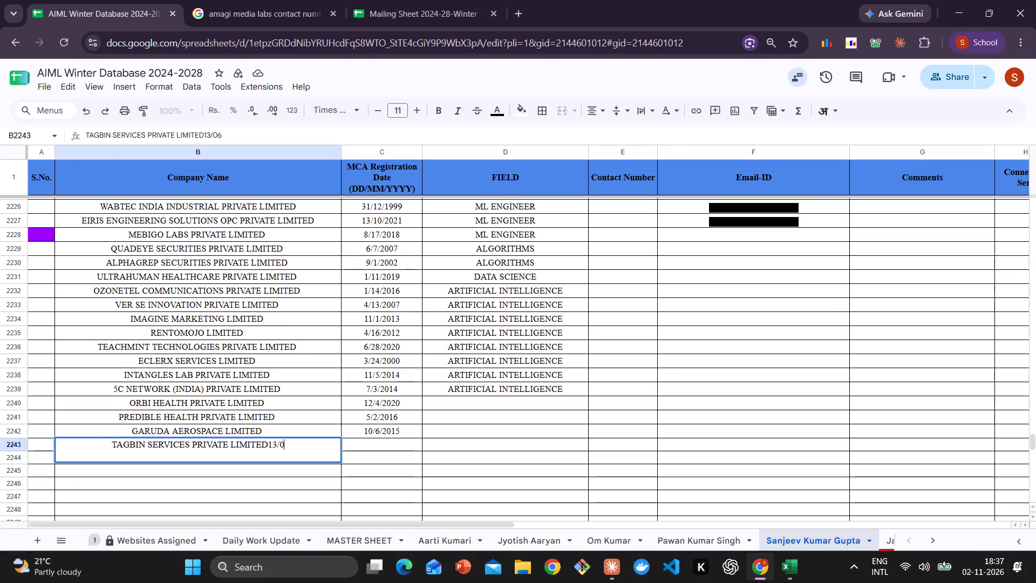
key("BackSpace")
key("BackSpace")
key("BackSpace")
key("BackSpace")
Remove the trailing blank line from the TAGBIN SERVICES PRIVATE LIMITED name cell in row 2243.
key("Right")
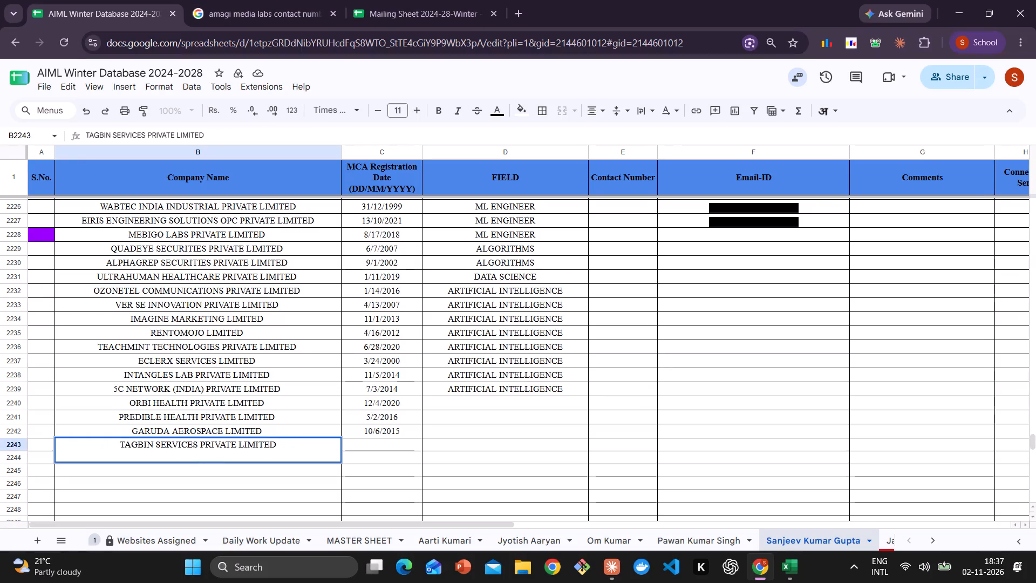
key("Return")
key("Right")
key("Up")
key("Left")
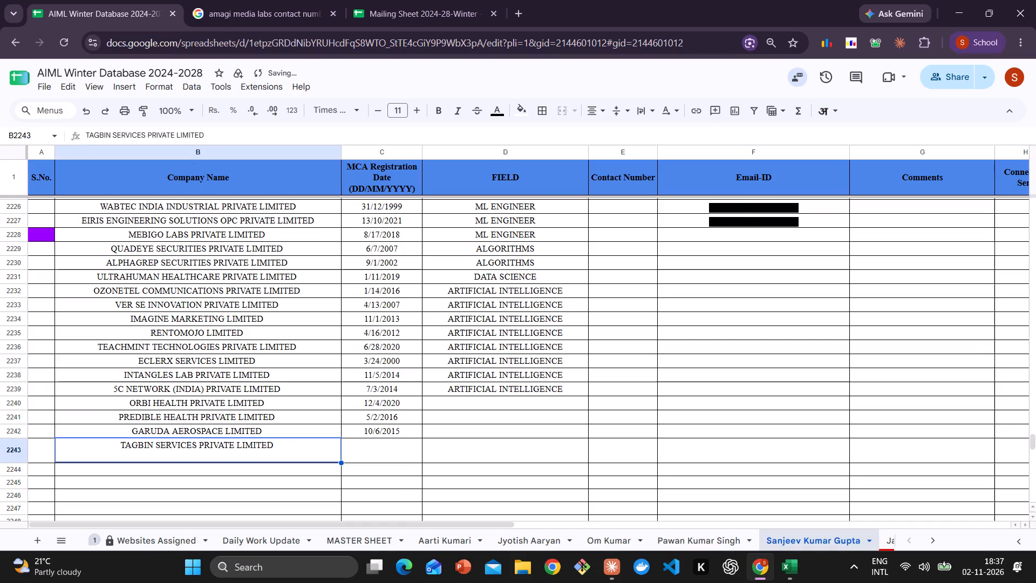
key("Return")
key("BackSpace")
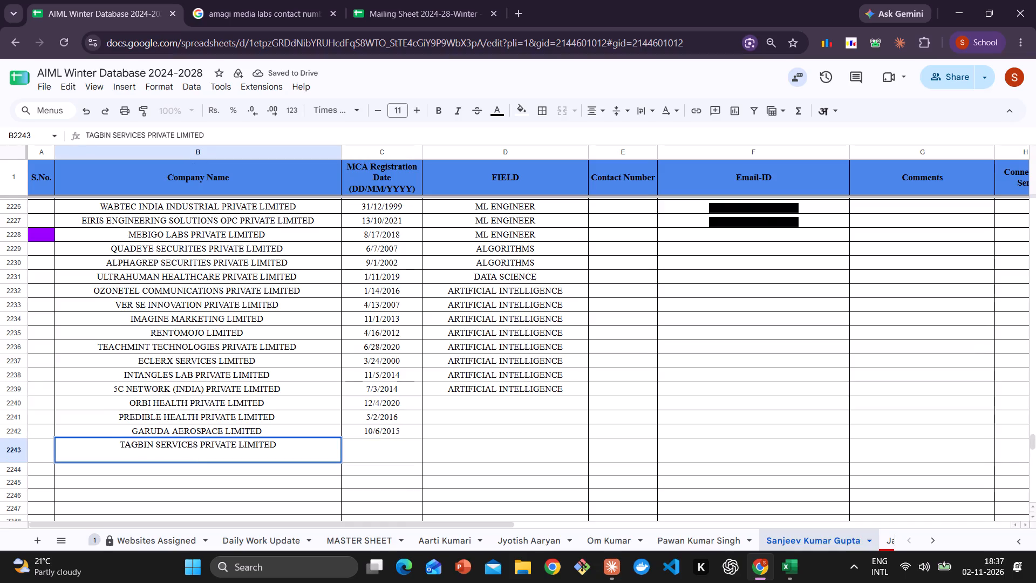
key("Return")
Enter 13/6/2013 as Tagbin Services' MCA registration date in row 2243, taken from the Excel list.
key("Up")
key("Right")
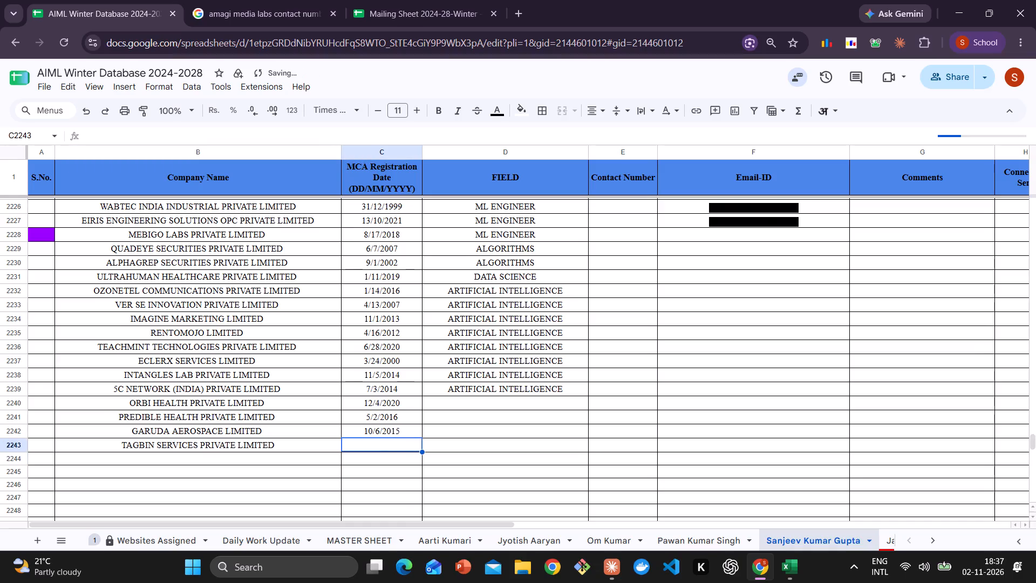
key("alt+Tab")
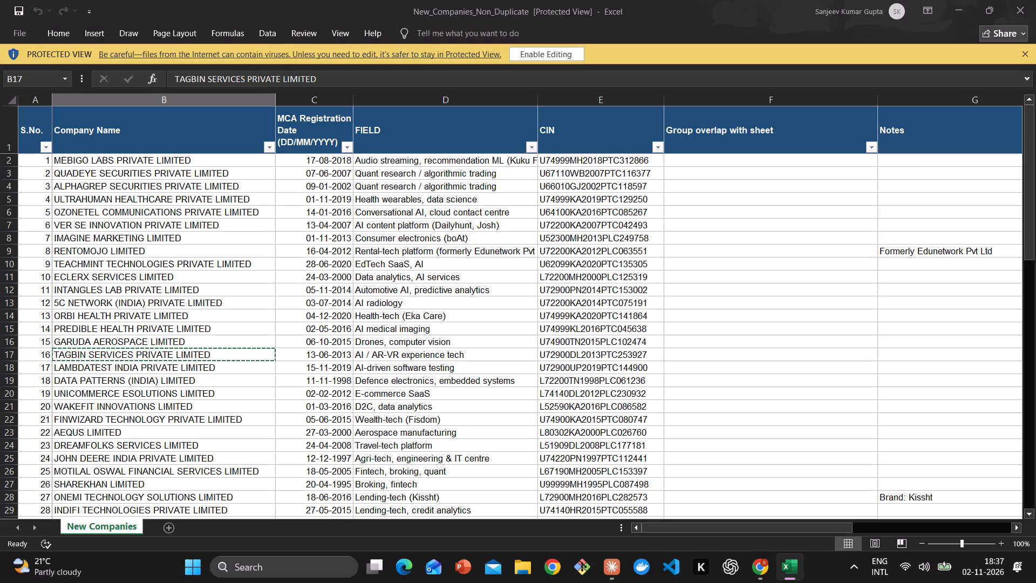
key("alt+Tab")
type("13/6/")
key("alt+Tab")
key("alt+Tab")
type("2013")
key("Return")
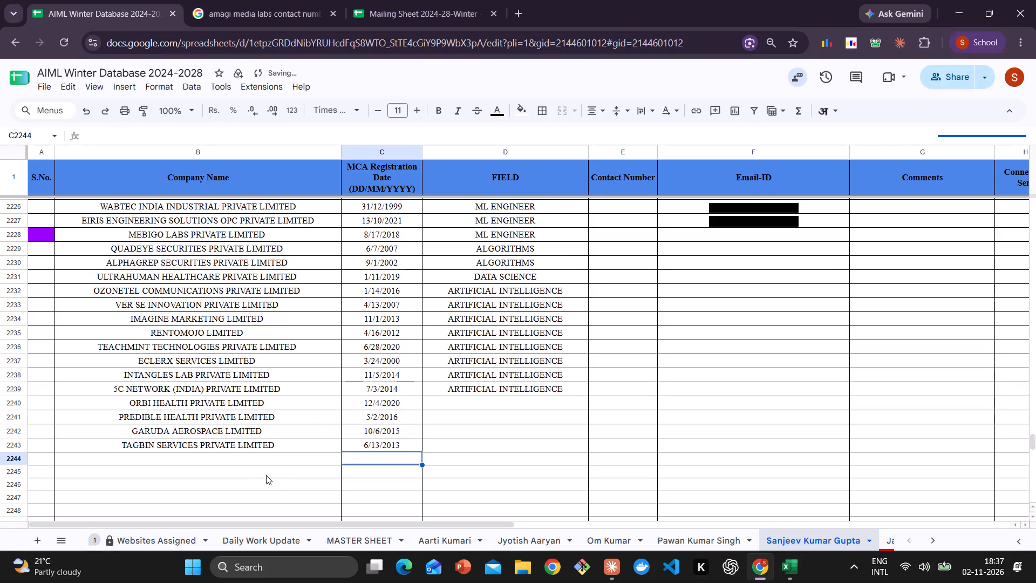
Copy LAMBDATEST INDIA PRIVATE LIMITED from the Excel list and search all sheets of the database for duplicates of it.
left_click(266, 460)
key("alt+Tab")
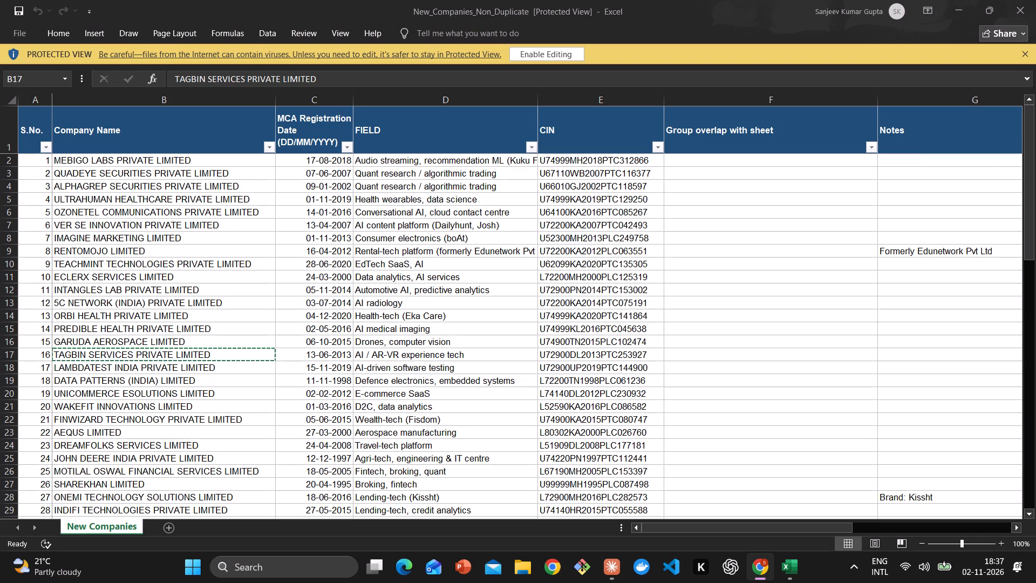
left_click(183, 373)
key("ctrl+c")
key("alt+Tab")
key("ctrl+h")
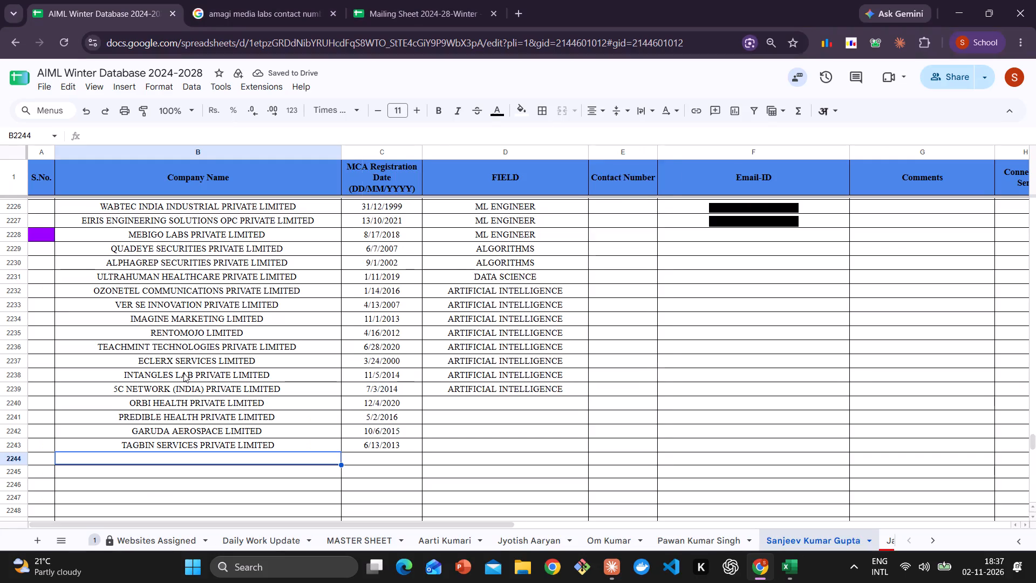
key("ctrl+v")
left_click(427, 439)
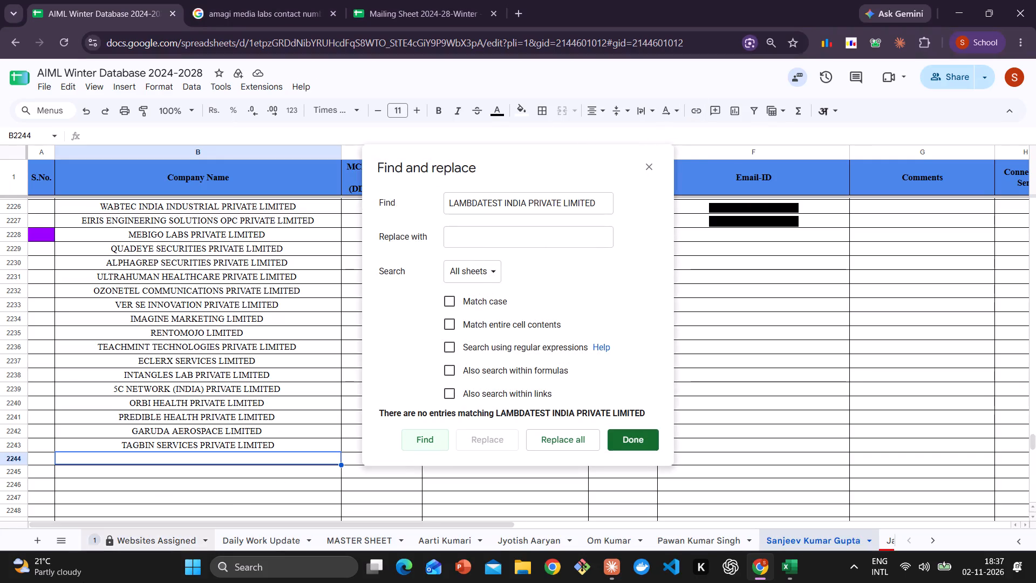
Paste LAMBDATEST INDIA PRIVATE LIMITED as the company name in row 2244 and close Find and replace.
double_click(206, 458)
key("ctrl+v")
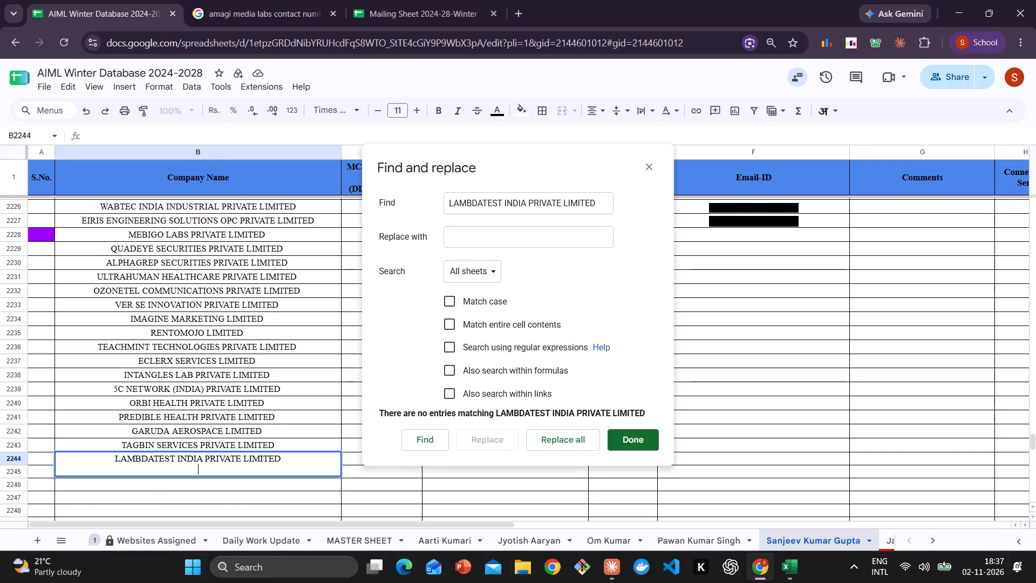
left_click(651, 162)
Enter 15/11/2019 as LambdaTest India's MCA registration date in row 2244, taken from the Excel list.
key("alt+Tab")
key("Right")
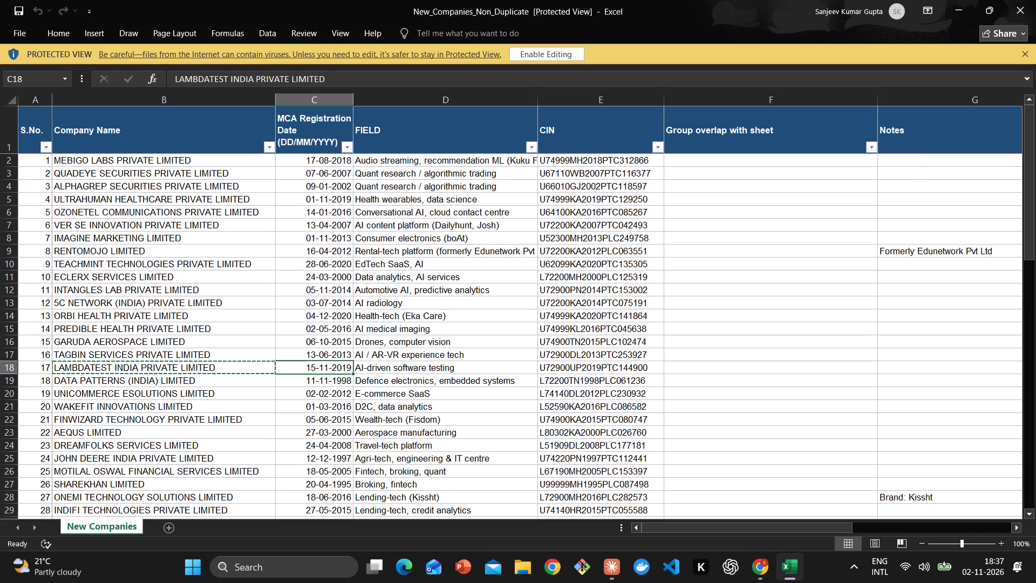
key("alt+Tab")
left_click(371, 459)
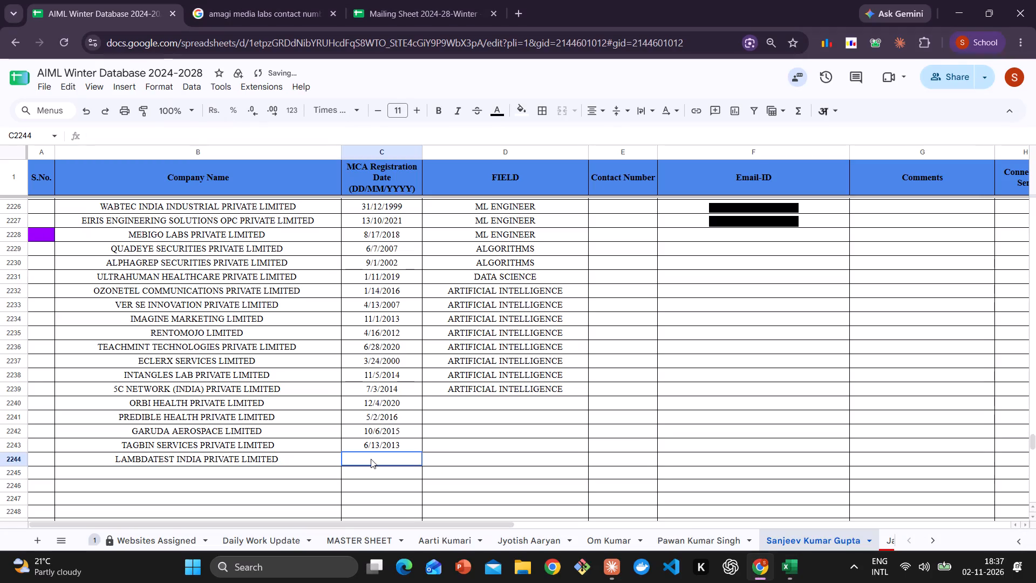
type("15/11")
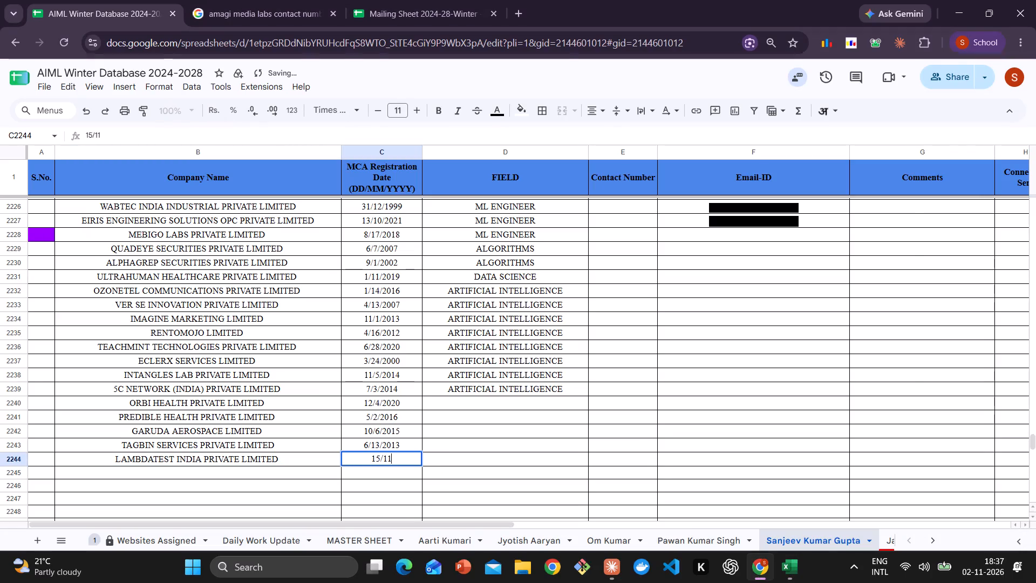
key("alt+Tab")
key("alt+Tab")
type("/2109")
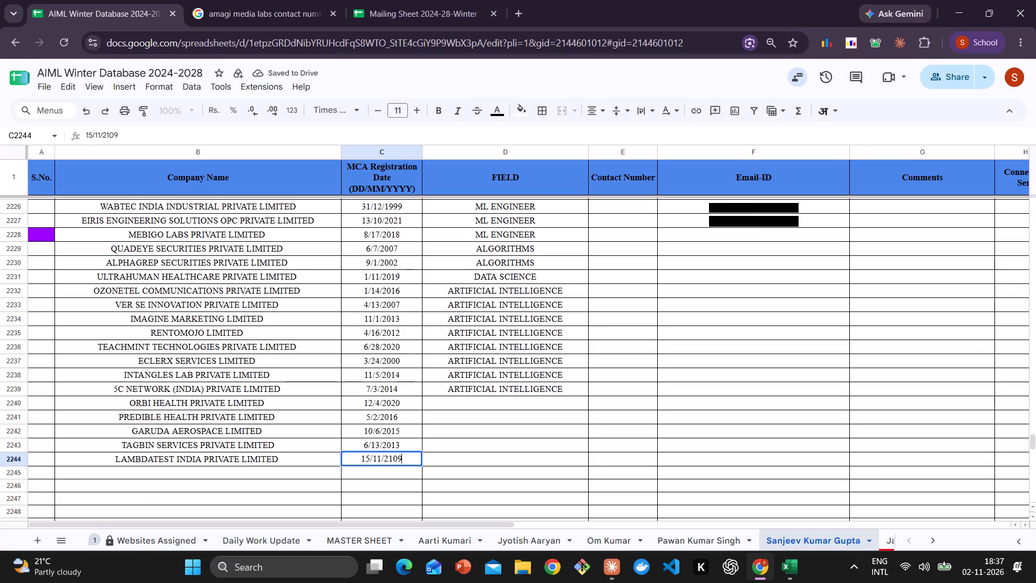
key("Return")
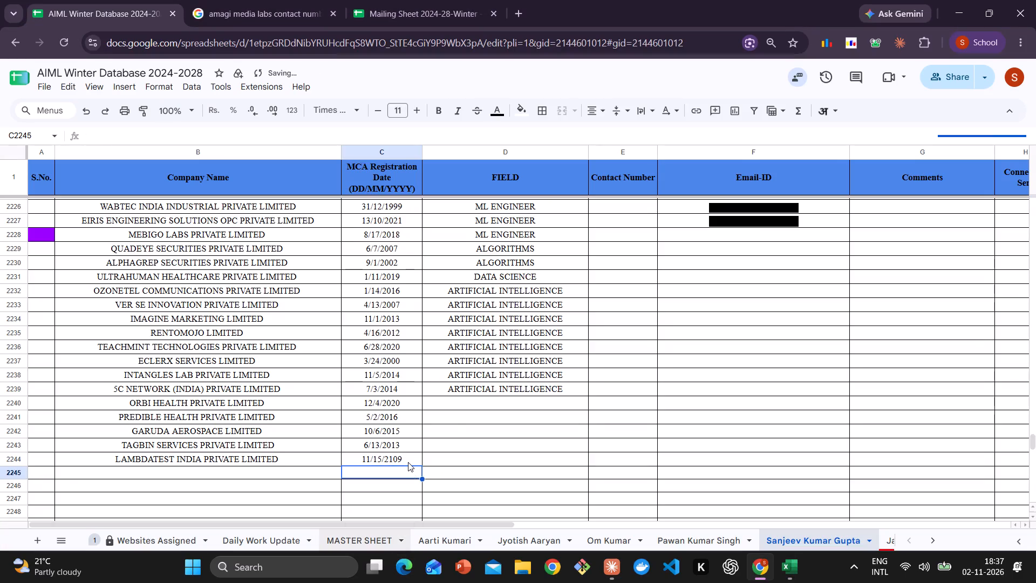
double_click(408, 462)
key("BackSpace")
key("BackSpace")
key("BackSpace")
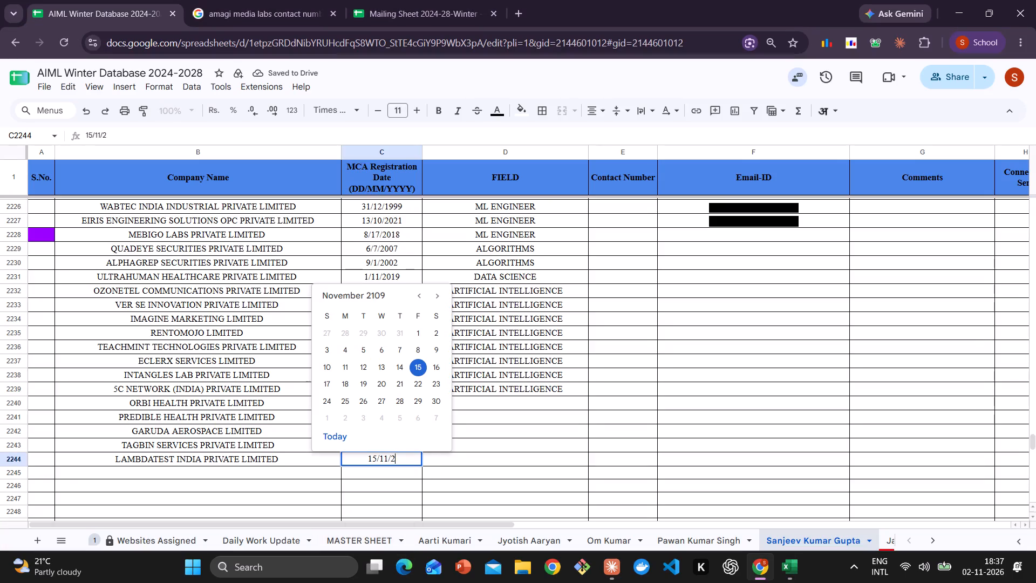
type("019")
key("Return")
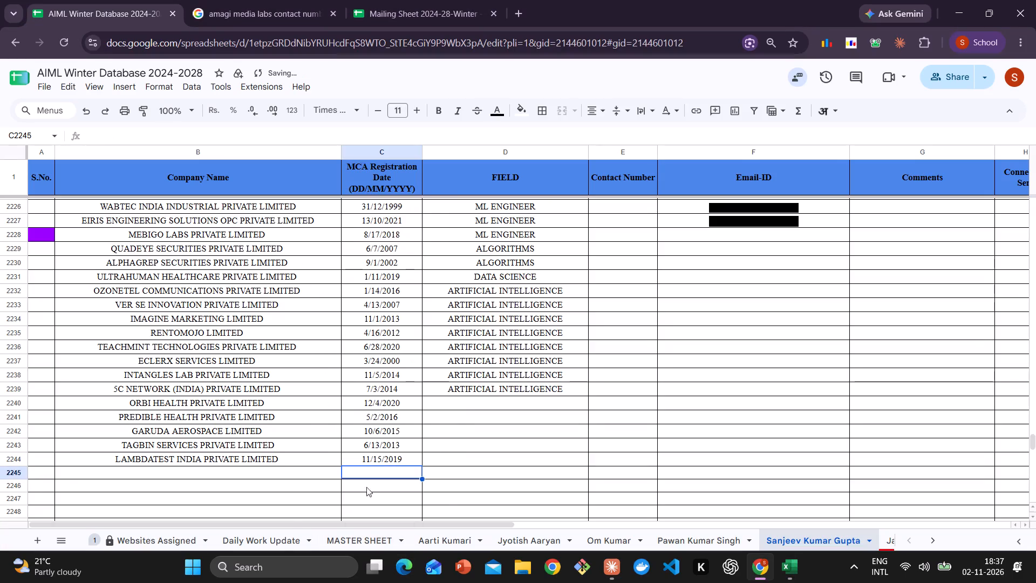
Copy DATA PATTERNS (INDIA) LIMITED from the Excel list into row 2245 of the database as the company name.
left_click(240, 478)
key("alt+Tab")
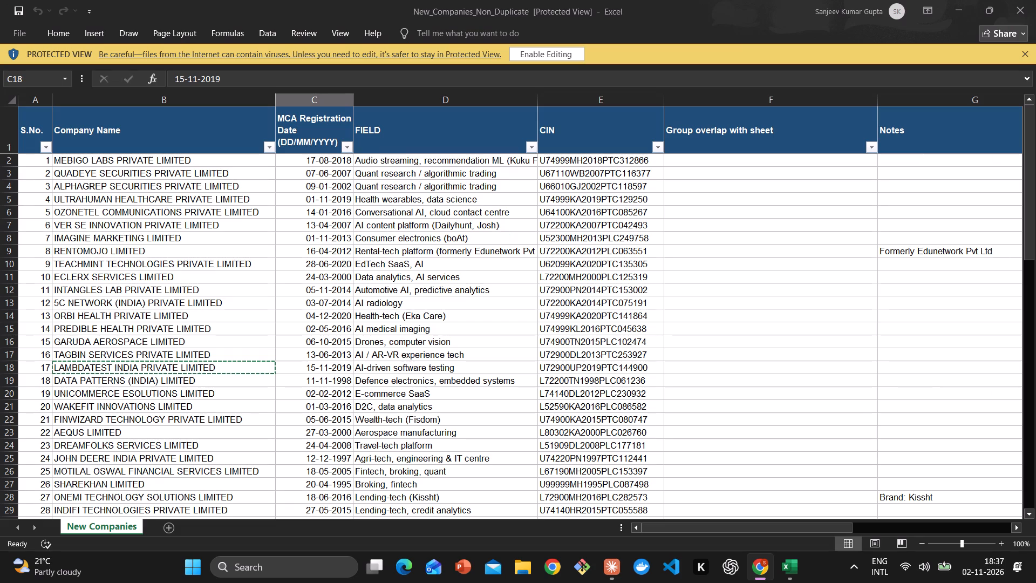
left_click(146, 387)
key("Up")
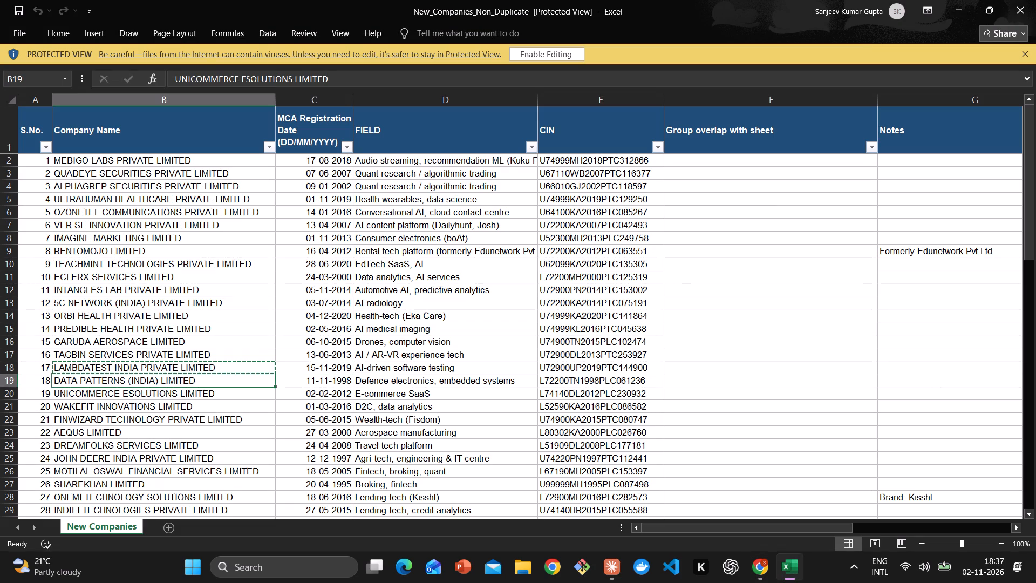
key("ctrl+c")
key("alt+Tab")
double_click(185, 472)
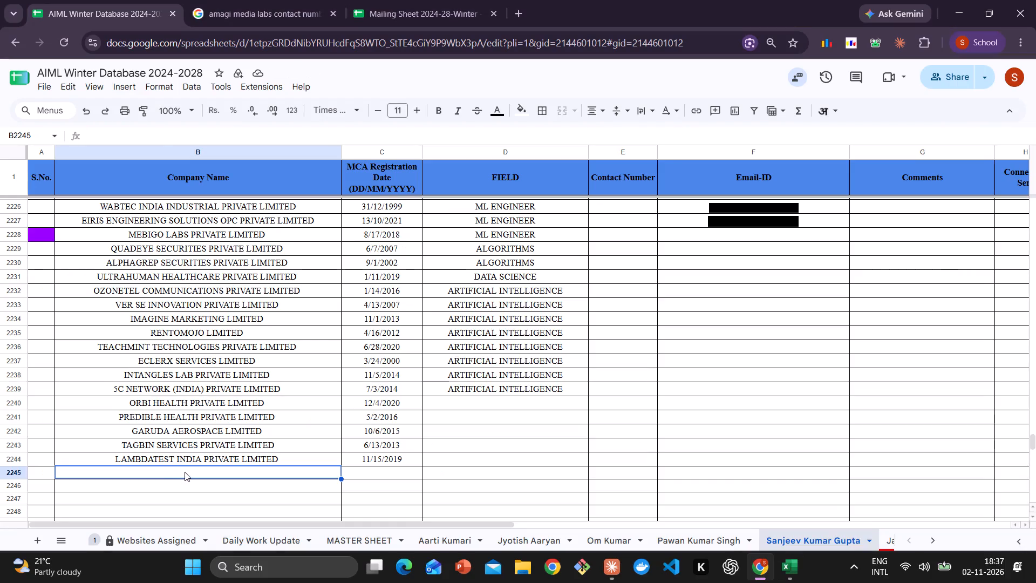
key("ctrl+v")
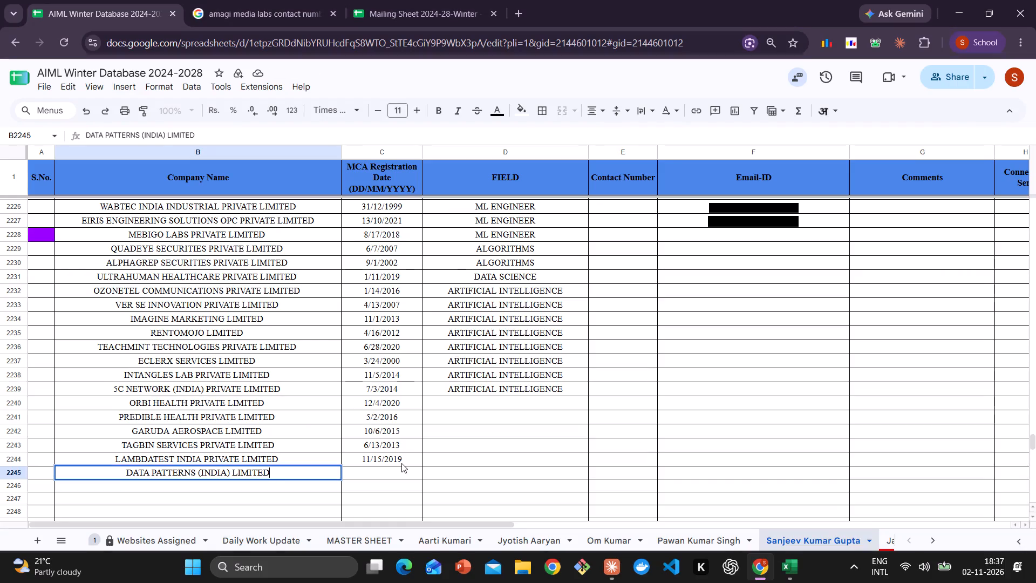
key("Right")
key("Return")
Enter 11/11/1998 as Data Patterns' MCA registration date in row 2245, taken from the Excel list.
key("Right")
key("Up")
key("alt+Tab")
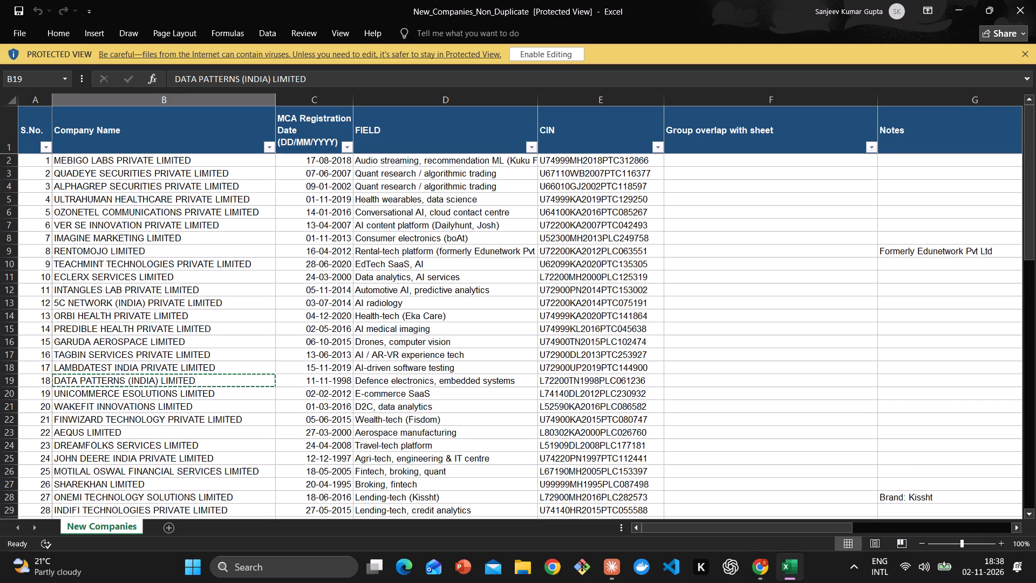
key("alt+Tab")
double_click(384, 473)
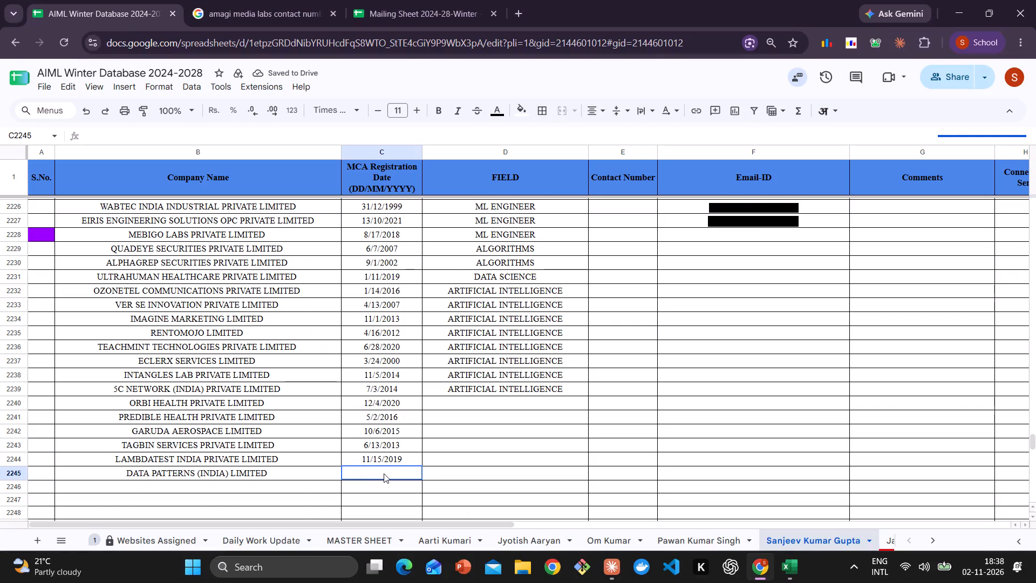
type("11/11/1998")
key("Return")
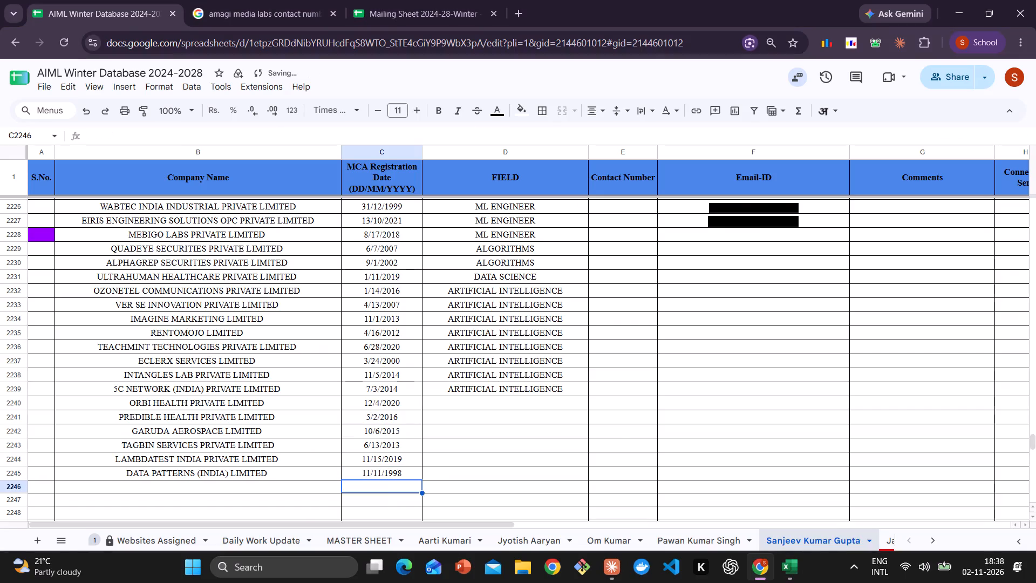
Switch back to the Excel list of non-duplicate companies for the next company.
key("alt+Tab")
scroll(478, 425, "up", 1)
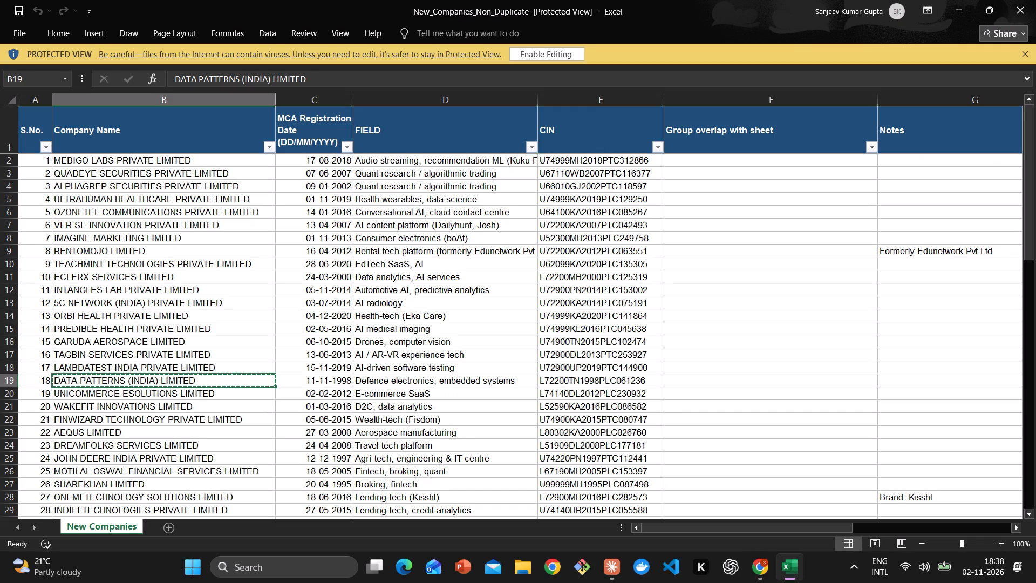
scroll(478, 425, "up", 1)
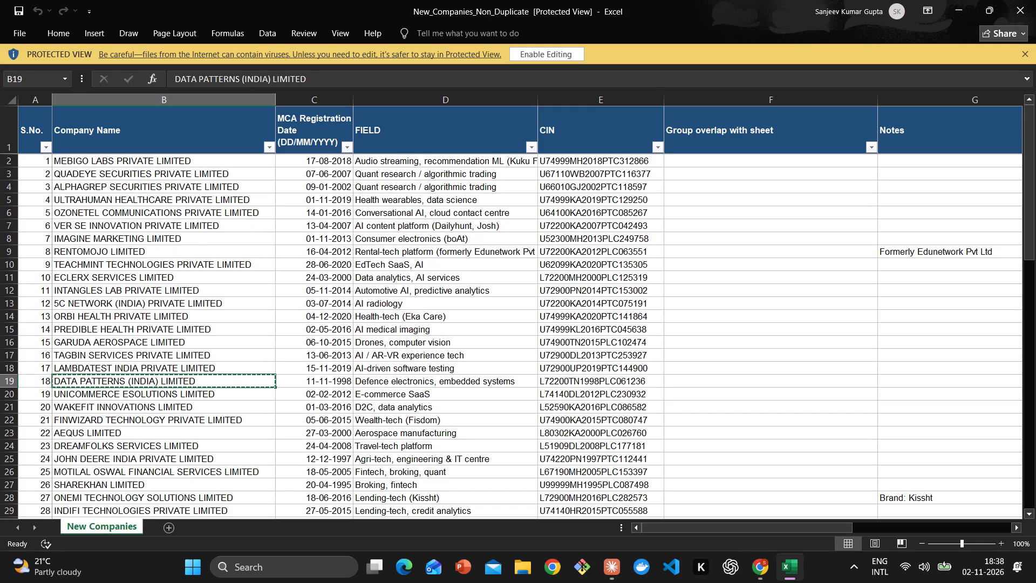
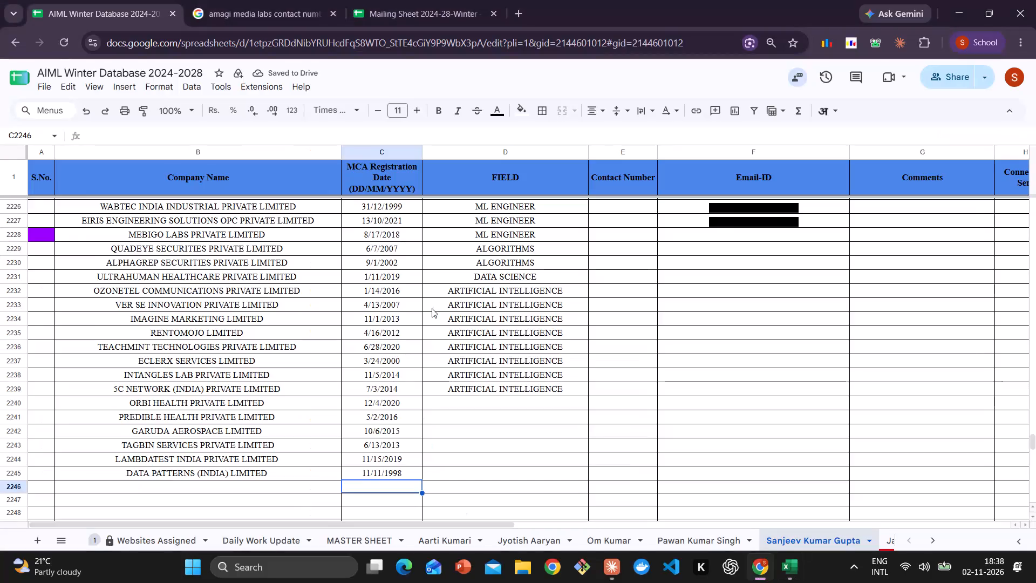
Copy the ARTIFICIAL INTELLIGENCE field from row 2239 into the FIELD cells of rows 2240 to 2243.
left_click(493, 391)
key("ctrl+c")
key("Down")
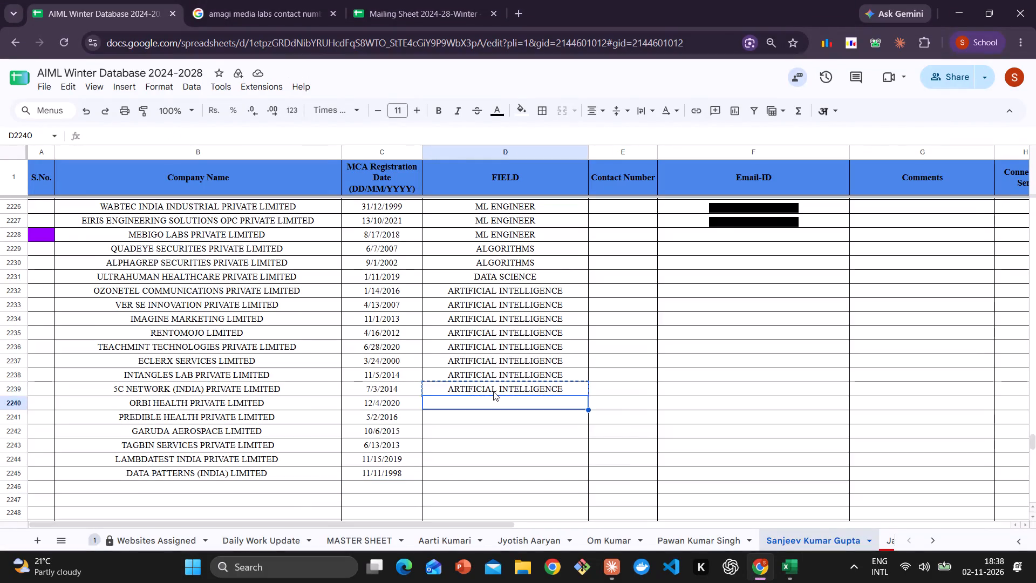
key("ctrl+v")
key("Down")
key("ctrl+v")
key("Down")
key("ctrl+v")
key("Down")
key("ctrl+v")
key("ctrl+Down")
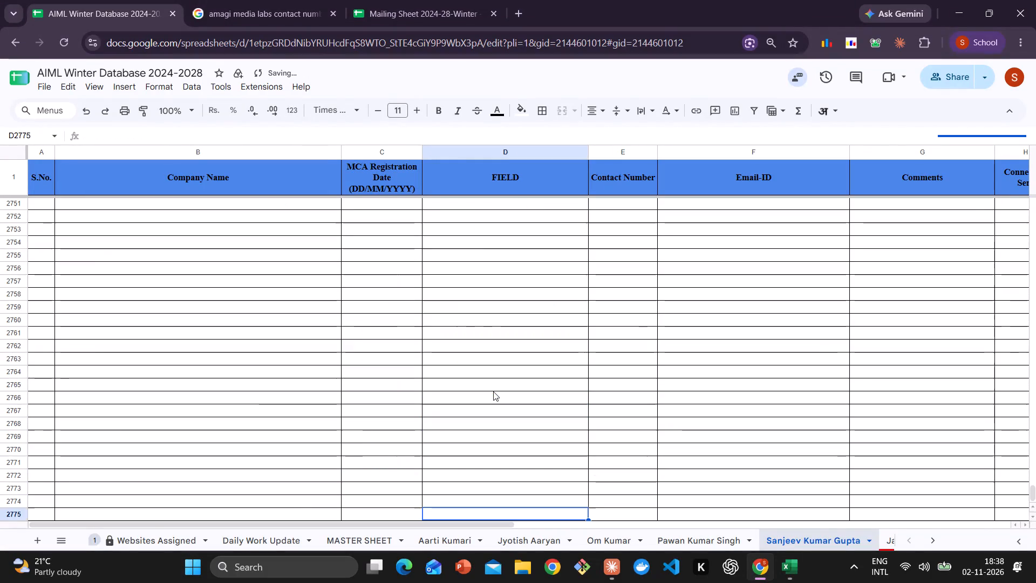
scroll(493, 391, "up", 9)
scroll(493, 391, "up", 12)
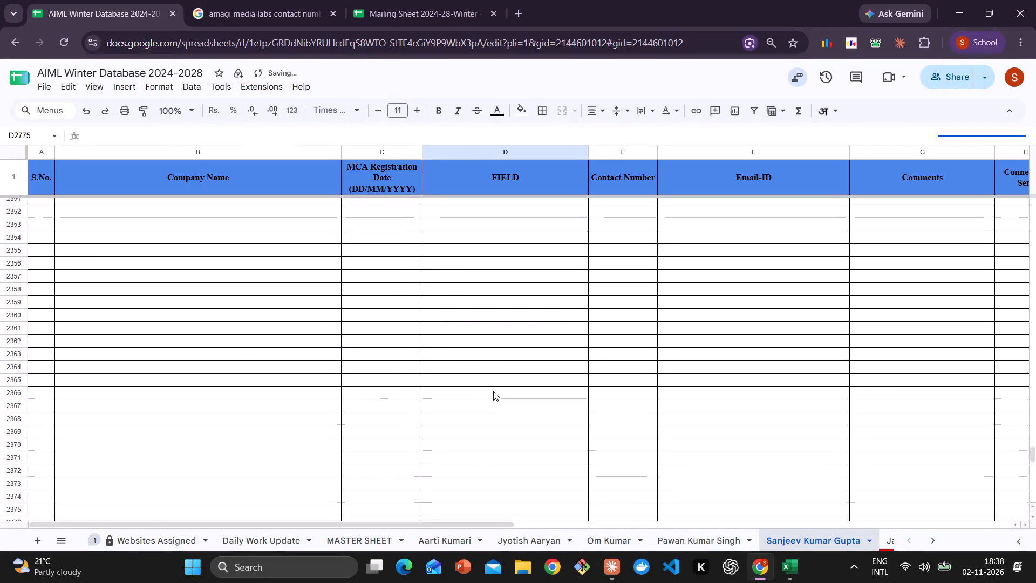
scroll(493, 391, "up", 5)
scroll(493, 391, "down", 8)
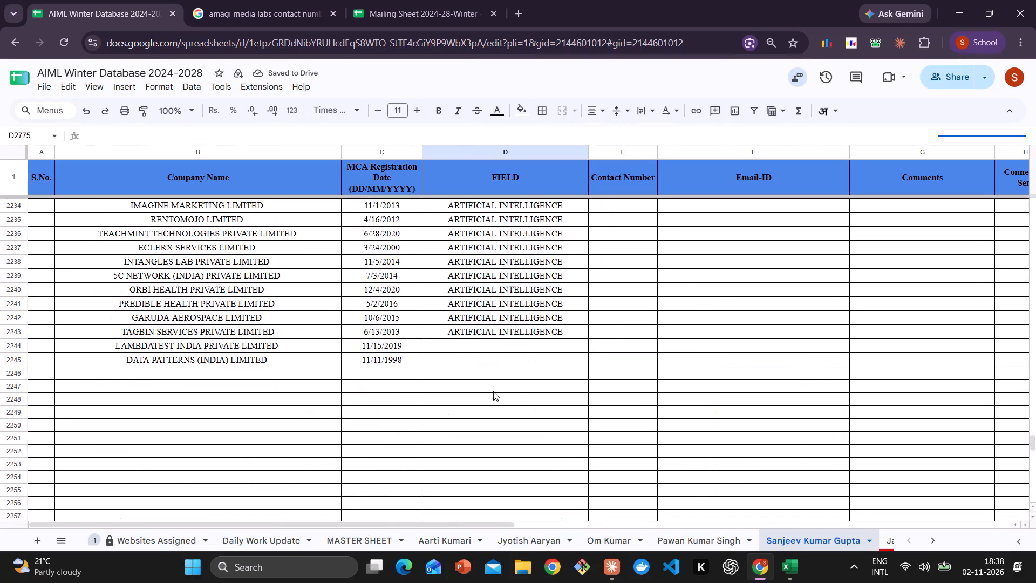
Copy ARTIFICIAL INTELLIGENCE from row 2243 into the FIELD cells of LambdaTest India and Data Patterns, rows 2244 and 2245.
key("alt+Tab")
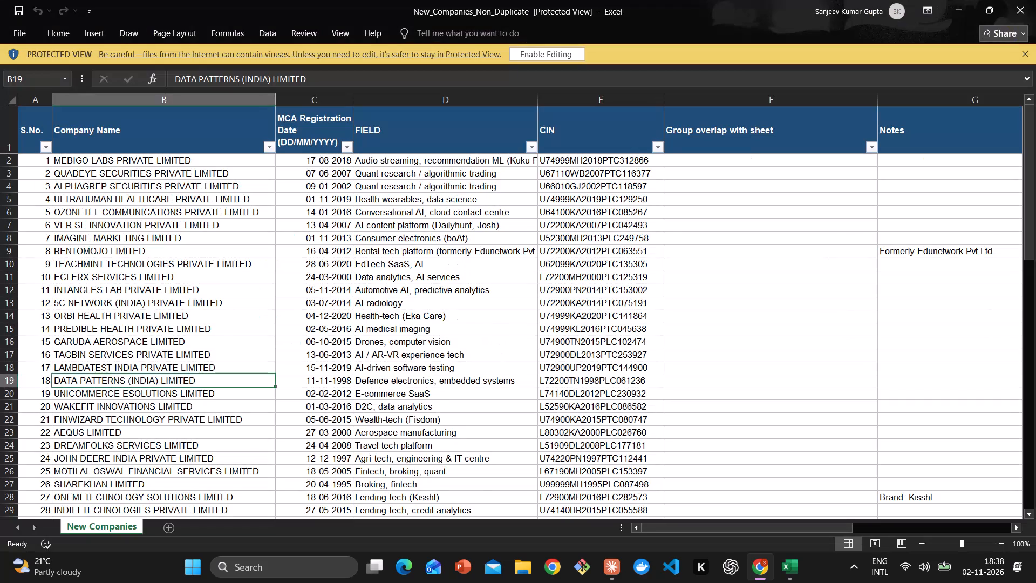
key("alt+Tab")
left_click(499, 337)
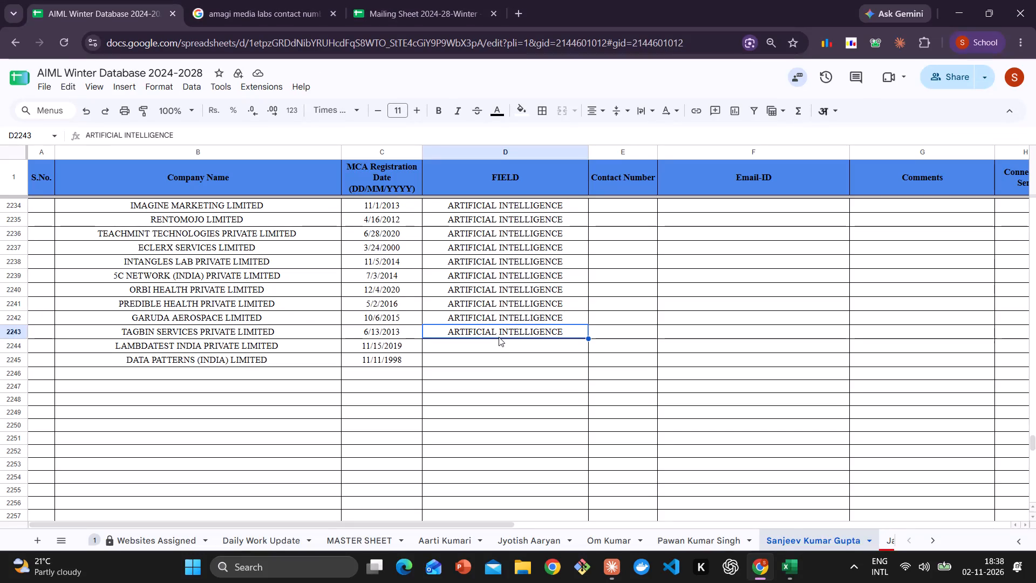
key("ctrl+c")
key("Down")
key("ctrl+v")
key("Down")
key("ctrl+v")
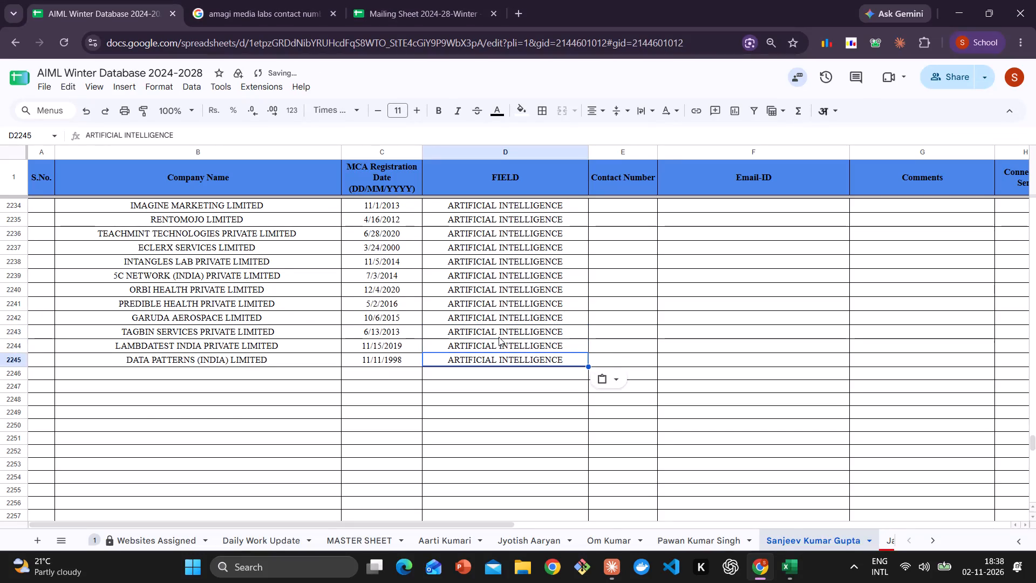
Copy UNICOMMERCE ESOLUTIONS LIMITED from the Excel list and search all sheets of the database for it.
scroll(499, 337, "up", 1)
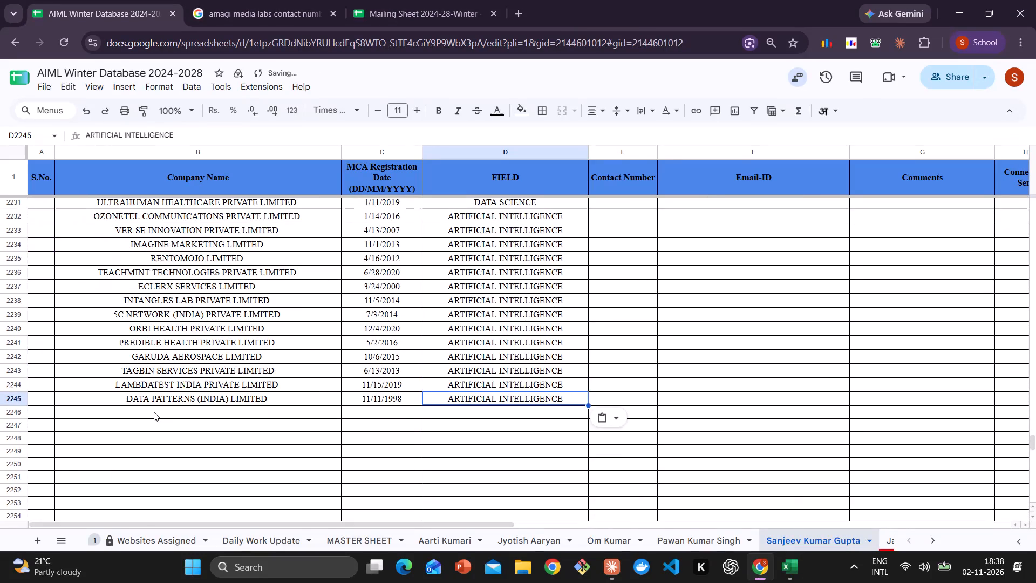
left_click(154, 412)
key("alt+Tab")
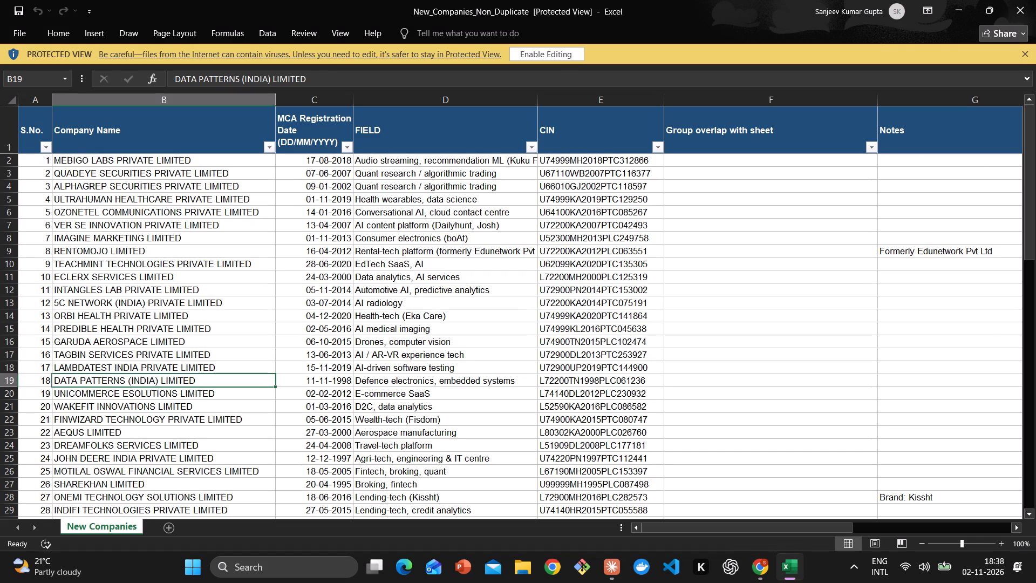
left_click(181, 395)
key("ctrl+c")
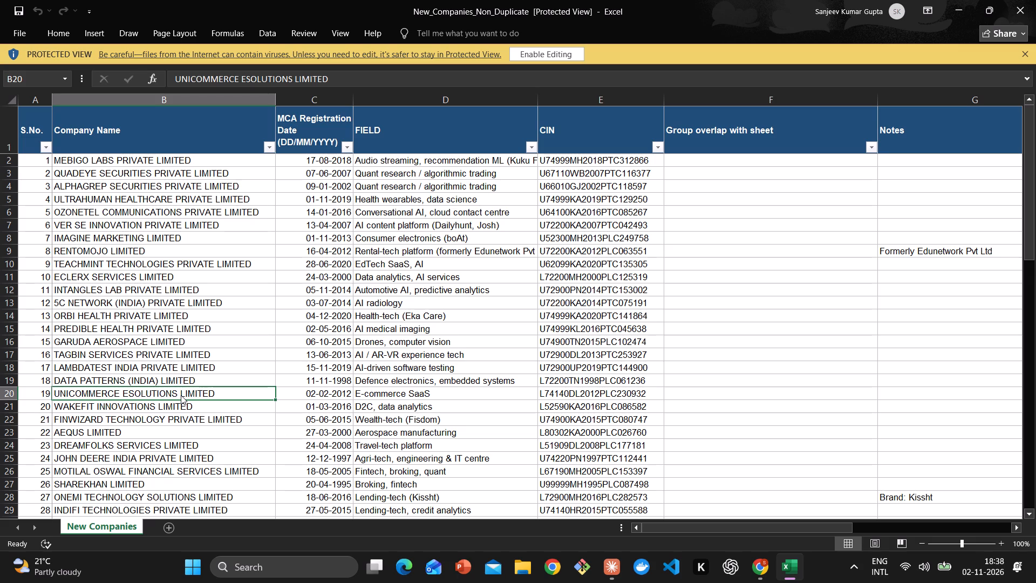
key("alt+Tab")
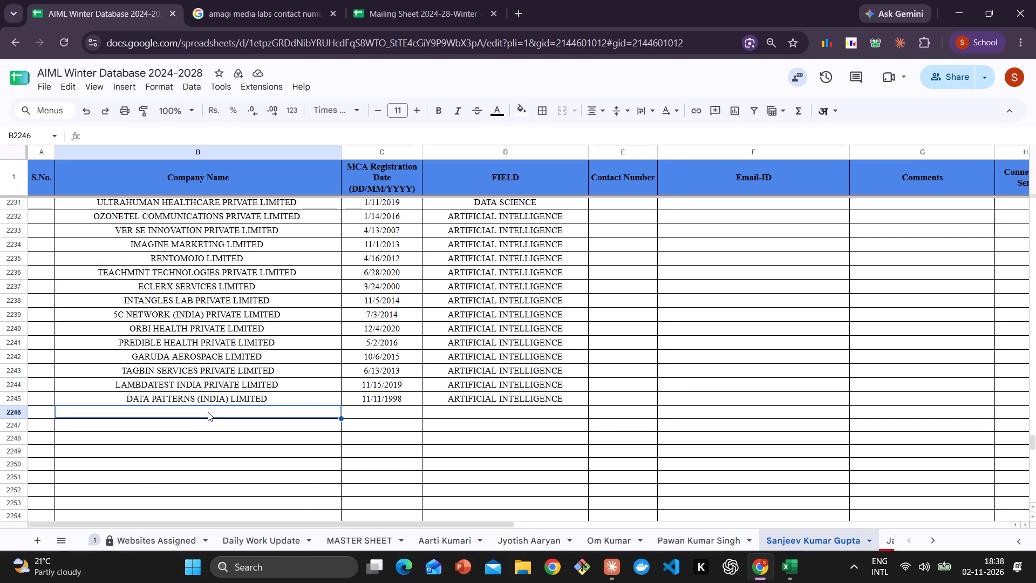
key("ctrl+h")
key("ctrl+v")
left_click(434, 432)
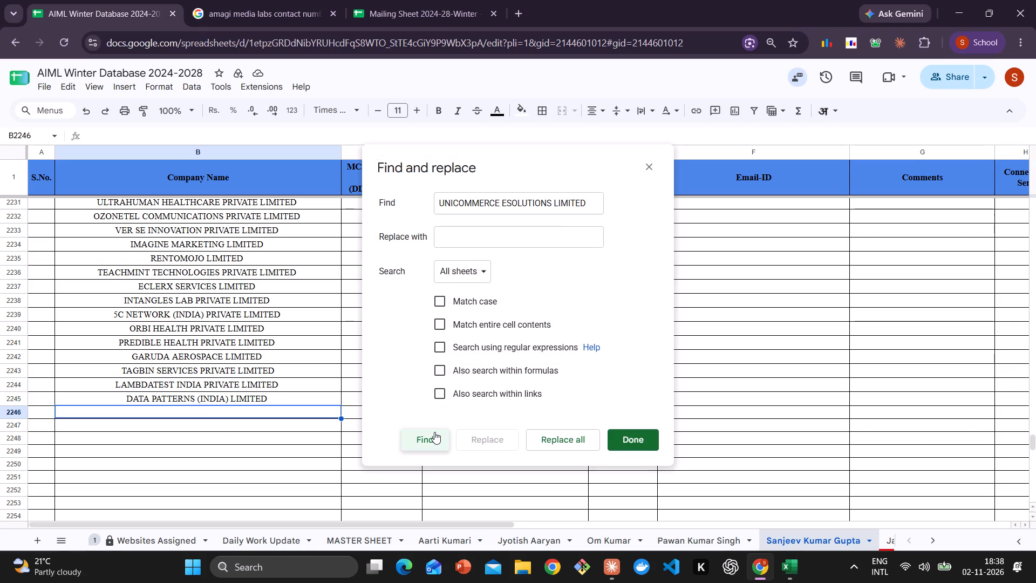
Enter UNICOMMERCE ESOLUTIONS LIMITED as the company name in row 2246 and close the search.
double_click(224, 413)
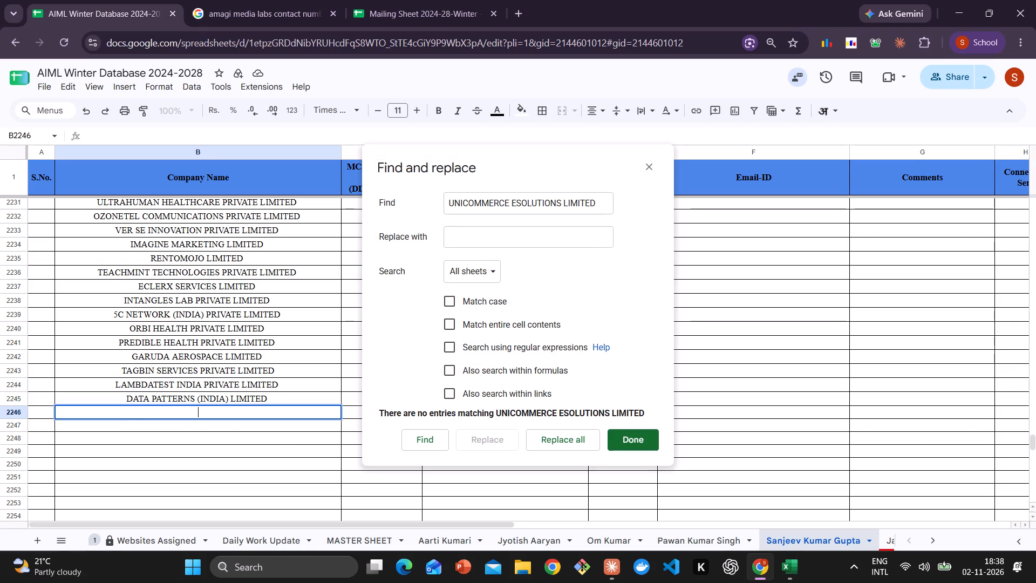
key("ctrl+v")
left_click(648, 167)
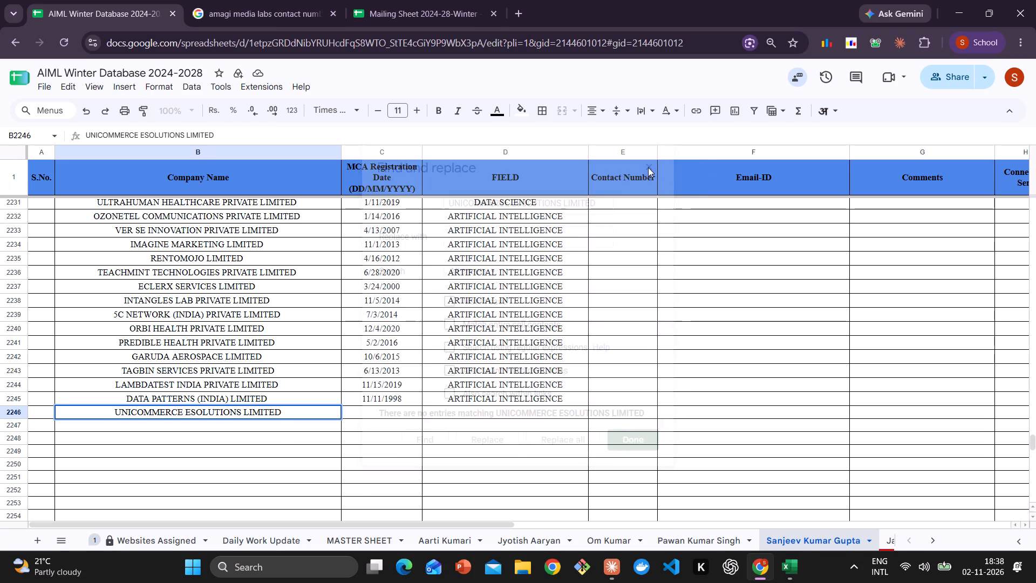
key("Return")
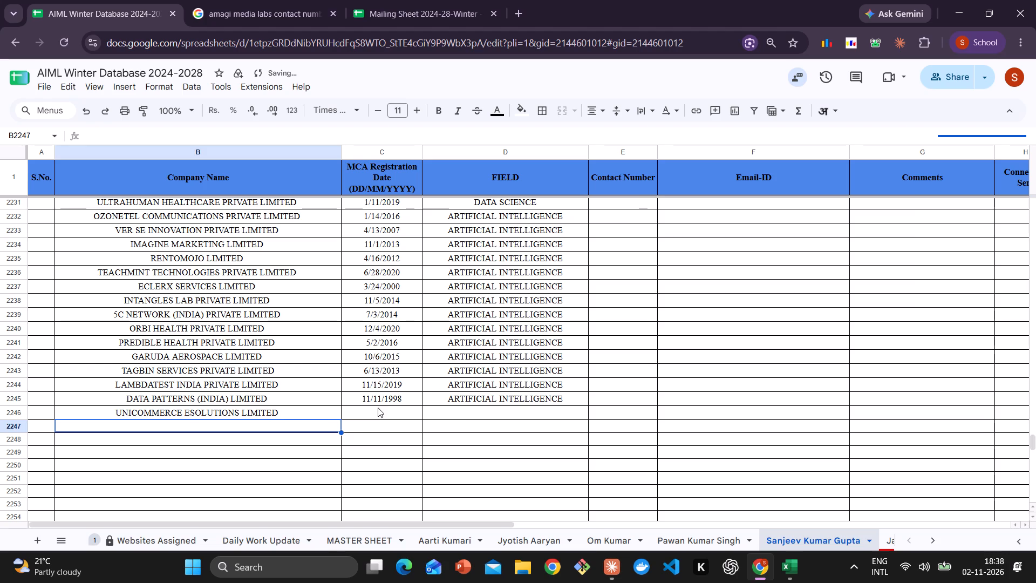
Enter 2/2/2012 as Unicommerce Esolutions' MCA registration date in row 2246, taken from the Excel list.
left_click(378, 408)
key("alt+Tab")
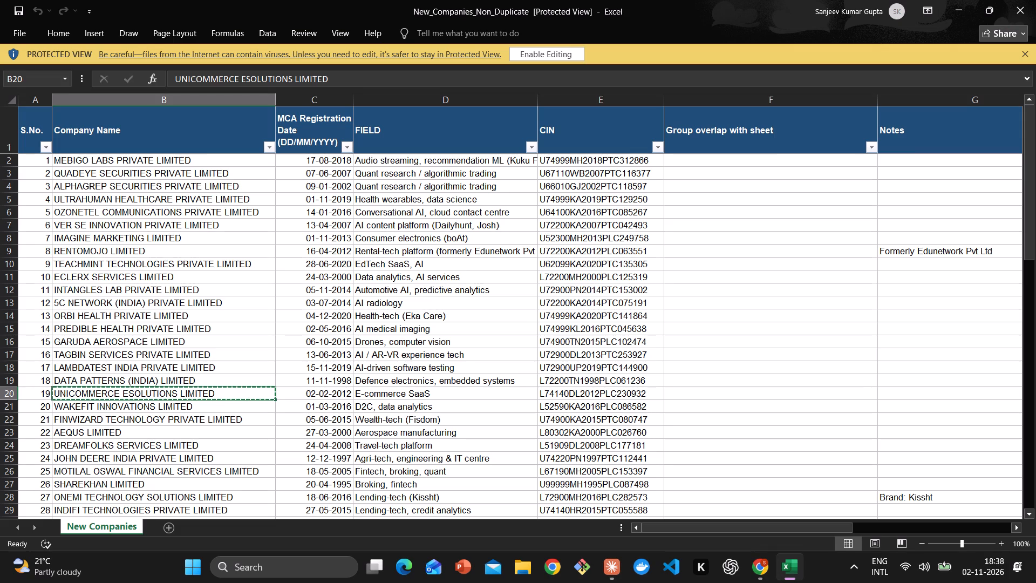
left_click(326, 396)
key("alt+Tab")
double_click(373, 417)
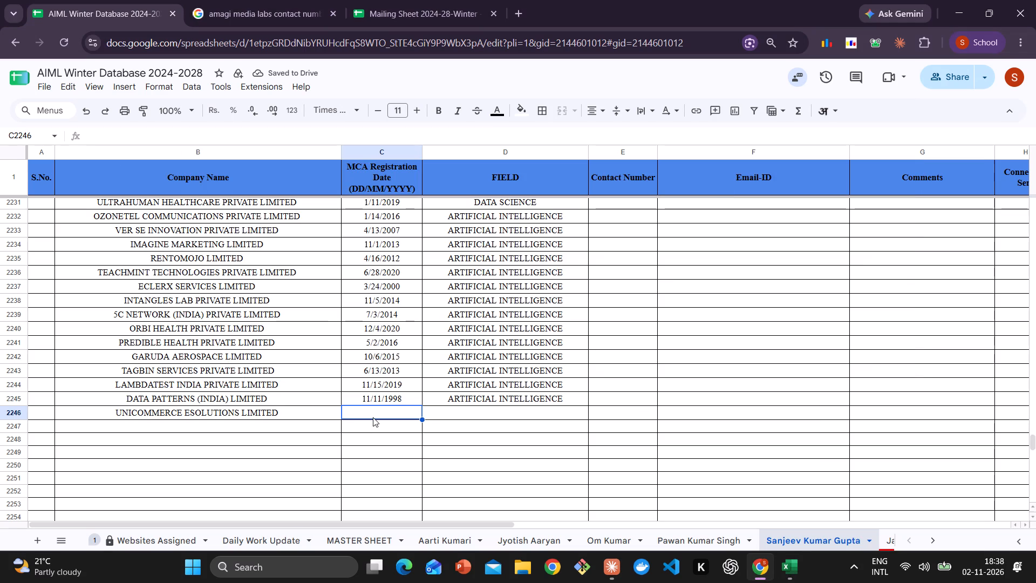
type("2/2/2012")
key("Return")
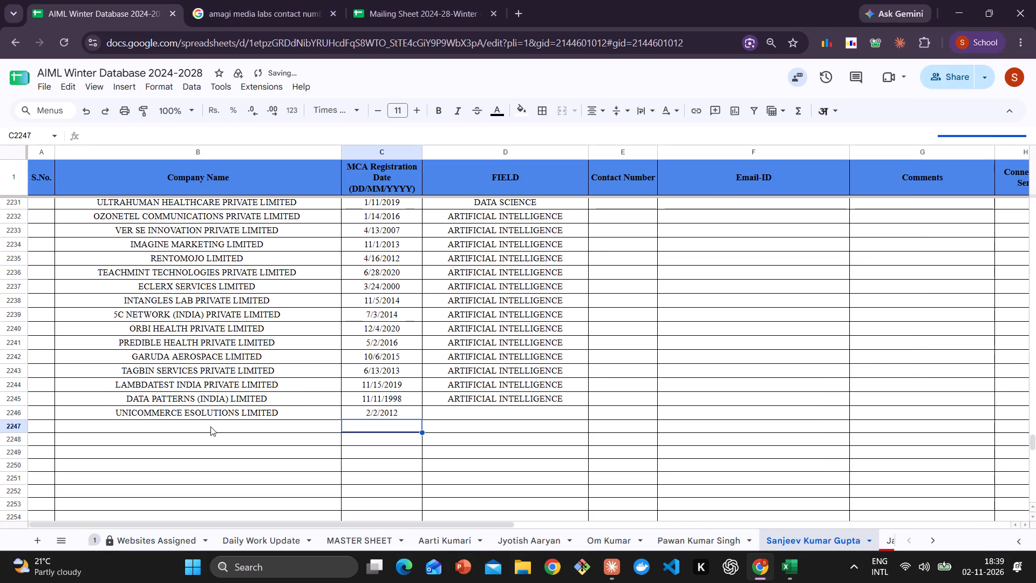
Copy WAKEFIT INNOVATIONS LIMITED from the Excel list and search all sheets of the database for it.
left_click(209, 425)
key("alt+Tab")
left_click(189, 409)
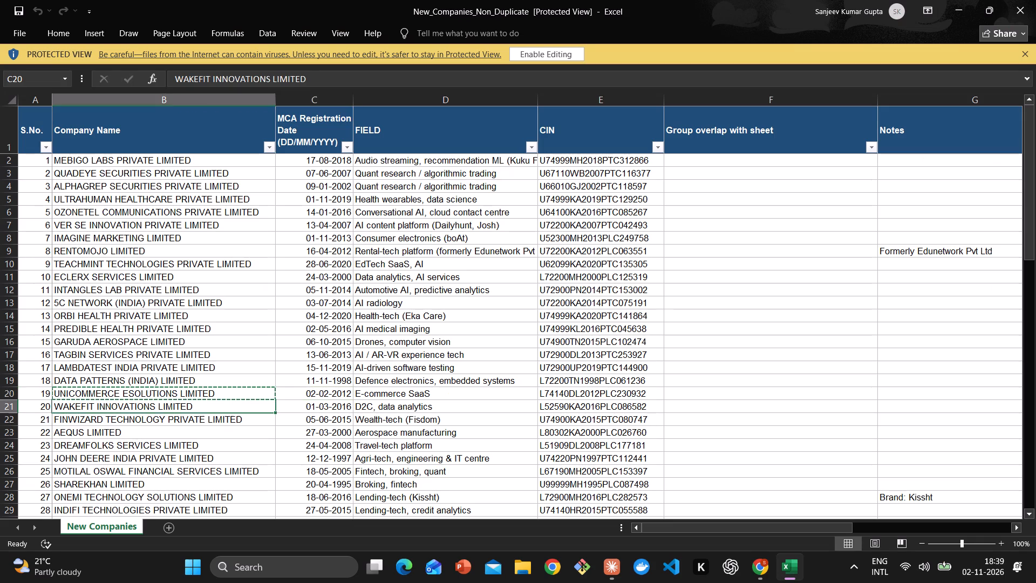
key("ctrl+c")
key("alt+Tab")
key("ctrl+h")
key("ctrl+v")
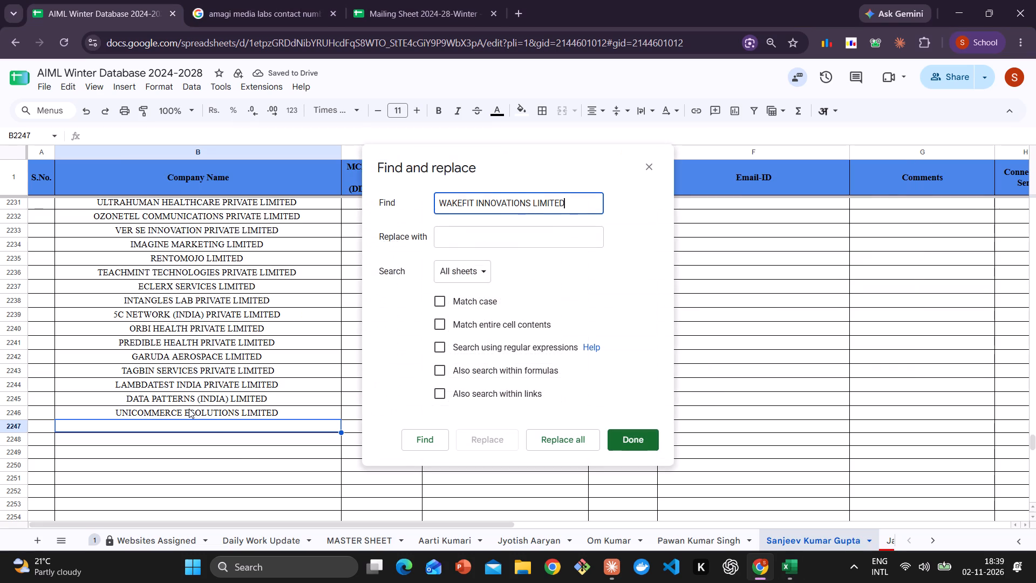
left_click(440, 435)
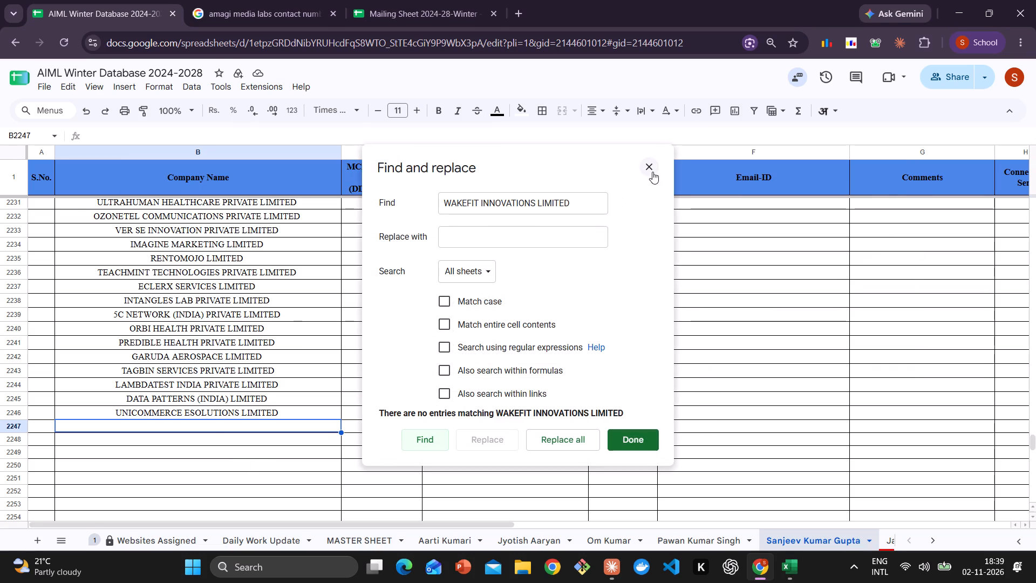
left_click(647, 172)
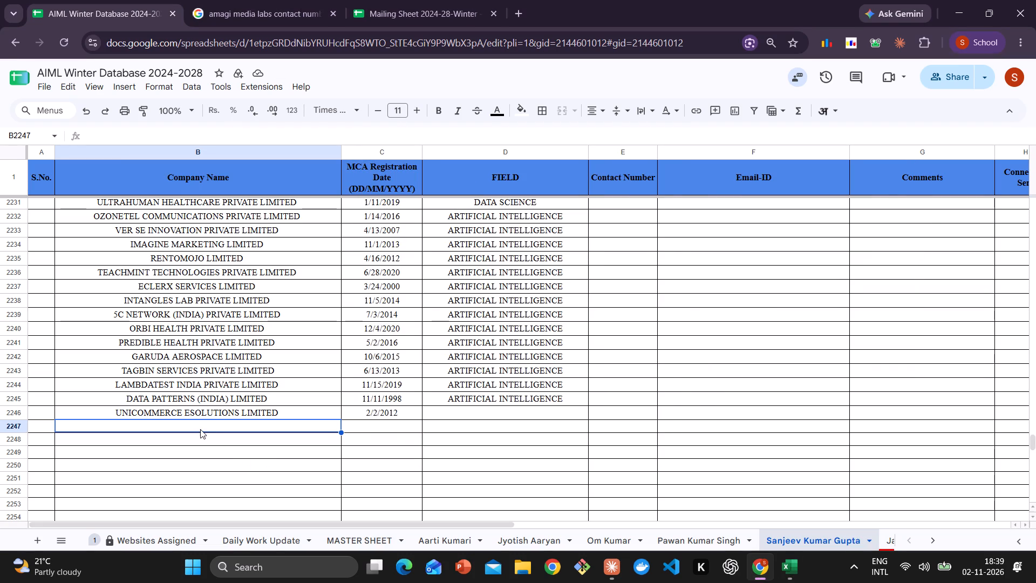
Enter WAKEFIT INNOVATIONS LIMITED as the company name in row 2247 of the database.
double_click(200, 429)
key("ctrl+v")
key("Return")
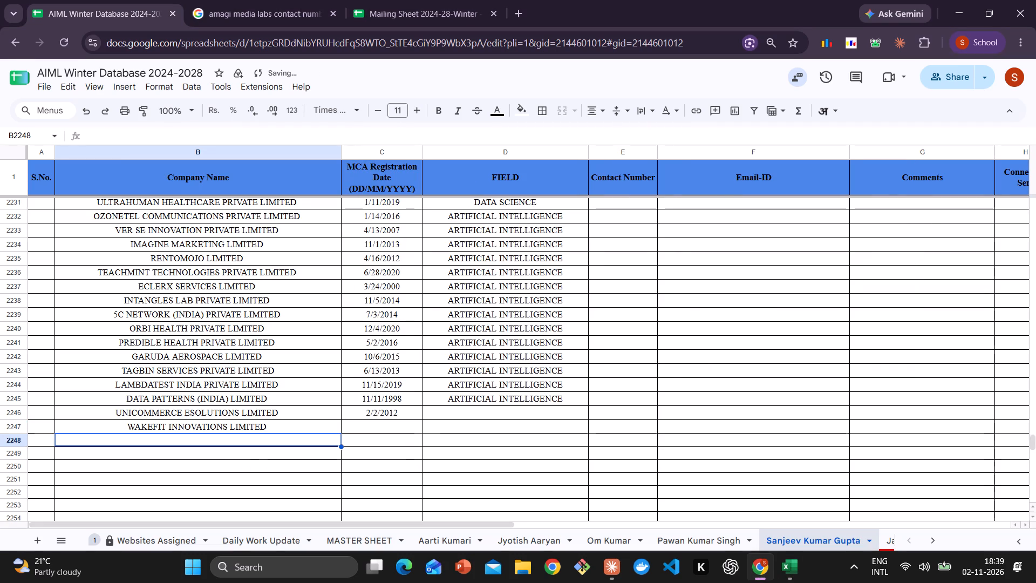
Enter 1/3/2016 as Wakefit Innovations' MCA registration date in row 2247, taken from the Excel list.
left_click(393, 421)
key("alt+Tab")
key("alt+Tab")
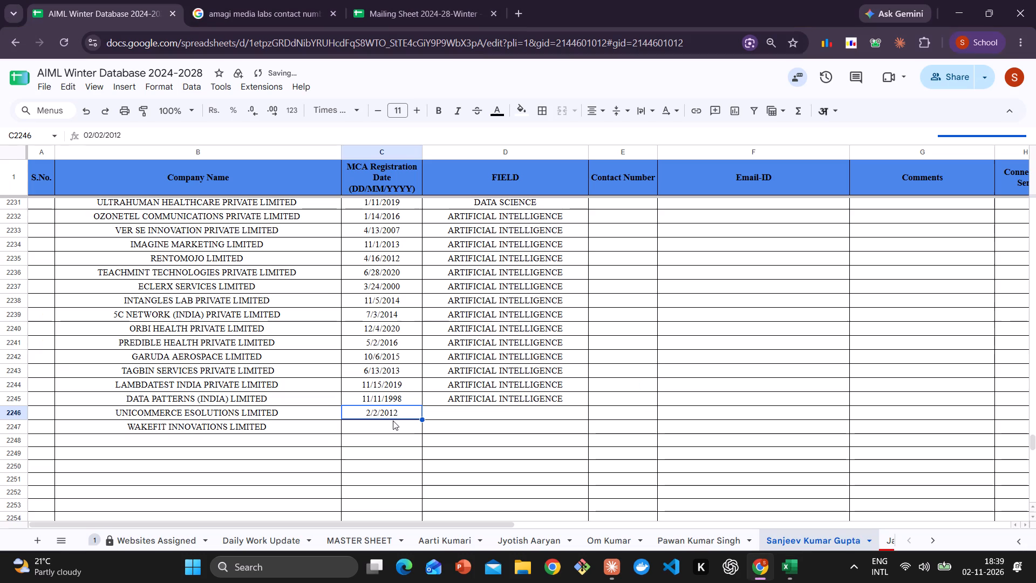
left_click(389, 427)
key("alt+Tab")
key("alt+Tab")
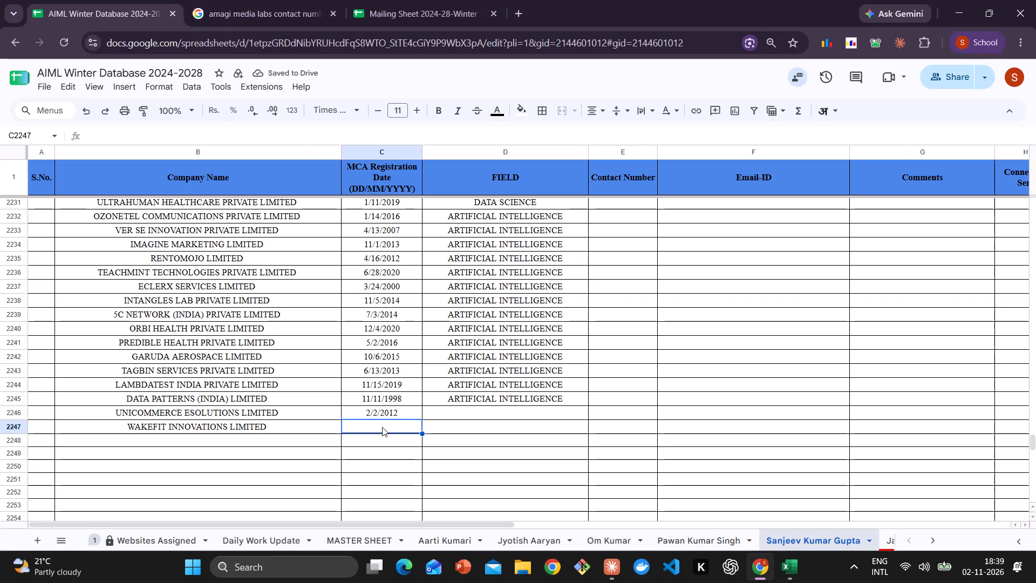
double_click(384, 428)
type("1/3/2016")
key("Return")
Copy FINWIZARD TECHNOLOGY PRIVATE LIMITED from the Excel list into row 2248 of the database as the company name.
key("alt+Tab")
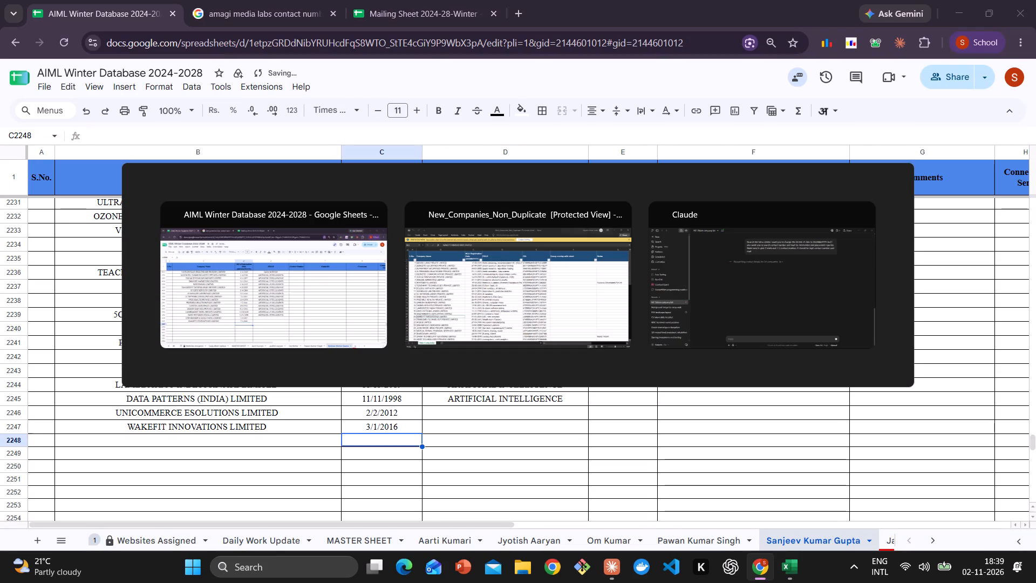
key("alt+Tab")
key("alt+Tab")
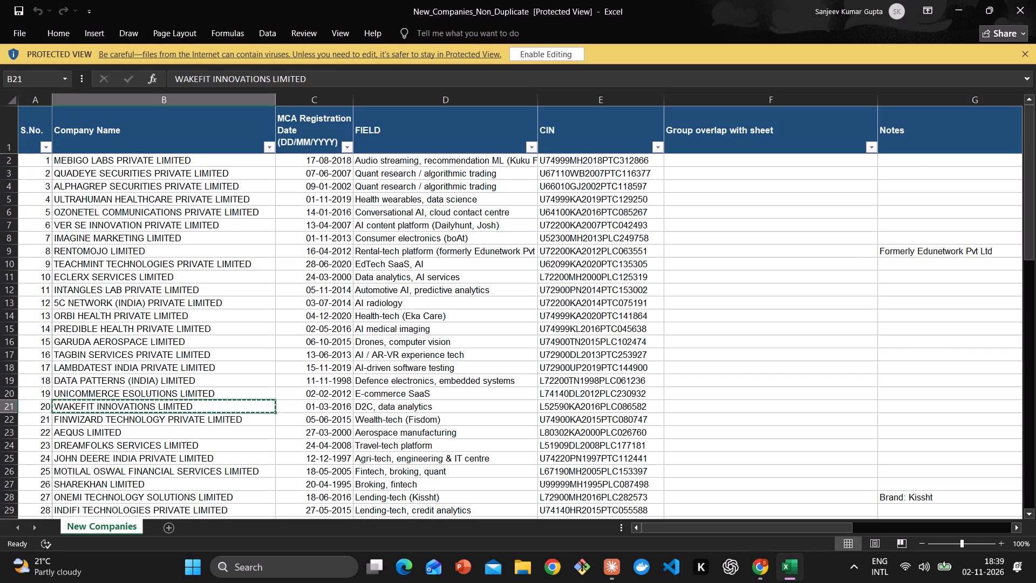
left_click(202, 424)
key("ctrl+c")
key("alt+Tab")
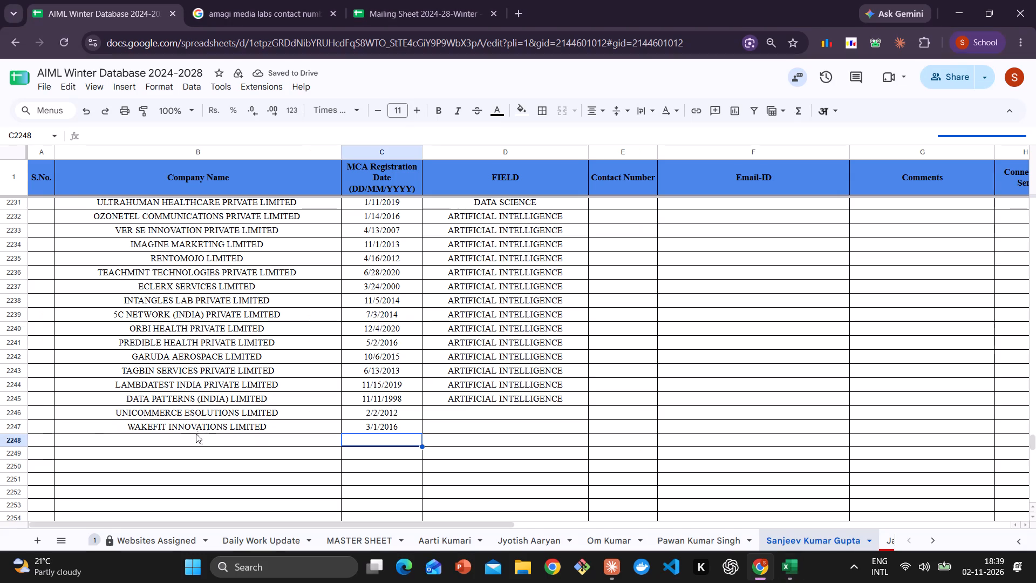
double_click(193, 437)
key("ctrl+v")
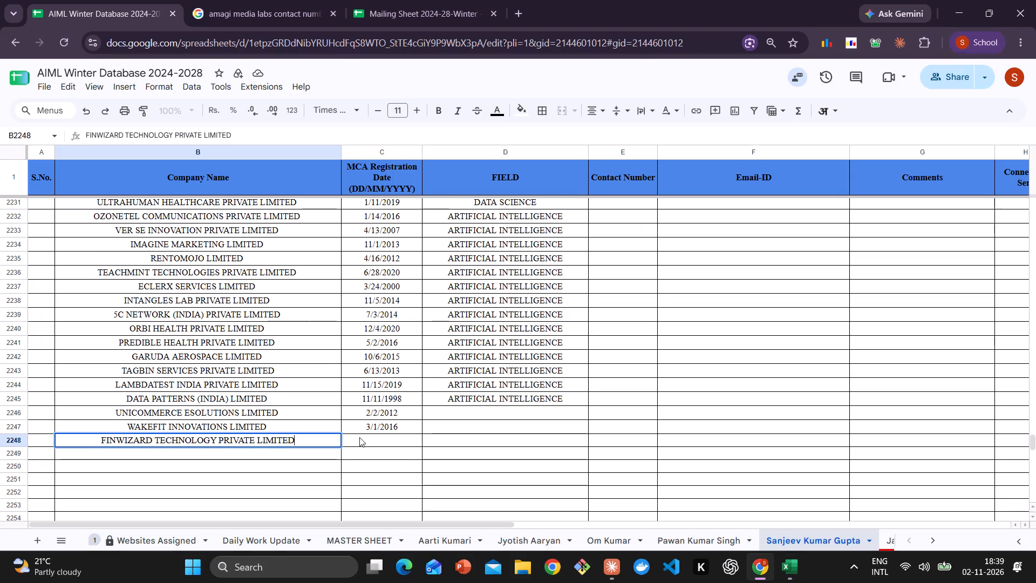
key("Return")
Enter 5/6/2015 as Finwizard Technology's MCA registration date in row 2248, taken from the Excel list.
left_click(384, 438)
key("alt+Tab")
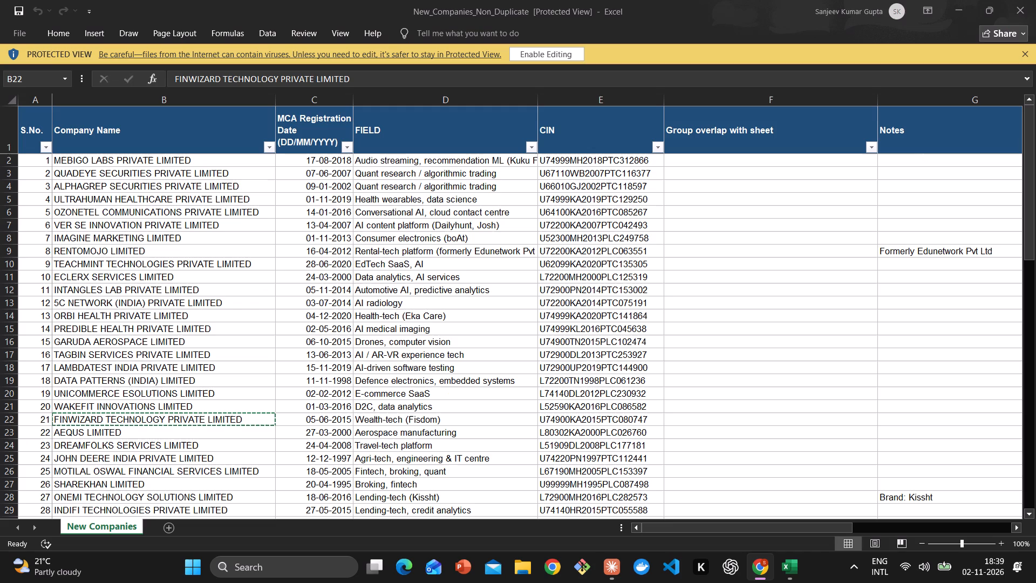
key("alt+Tab")
double_click(381, 440)
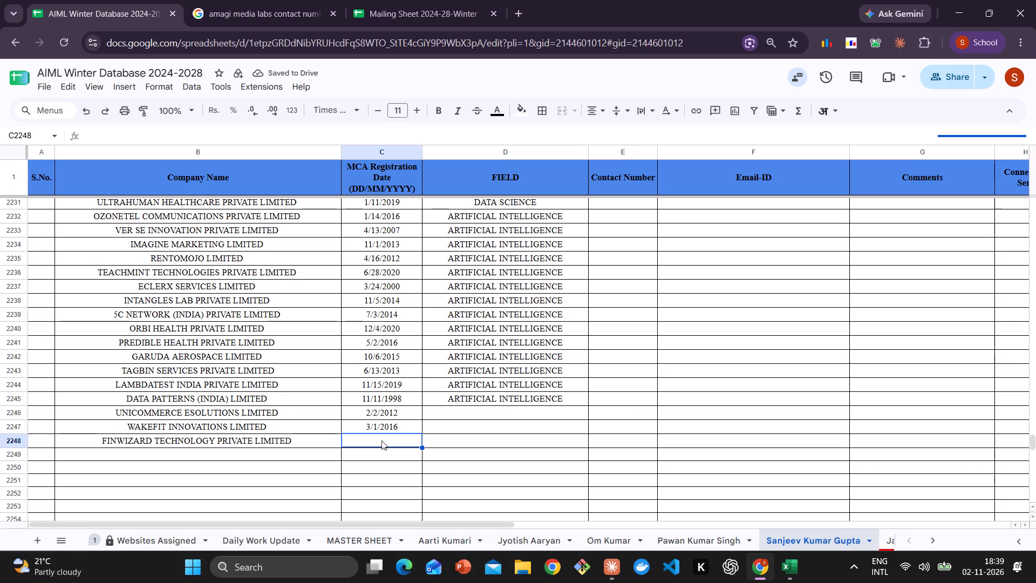
type("5/6/")
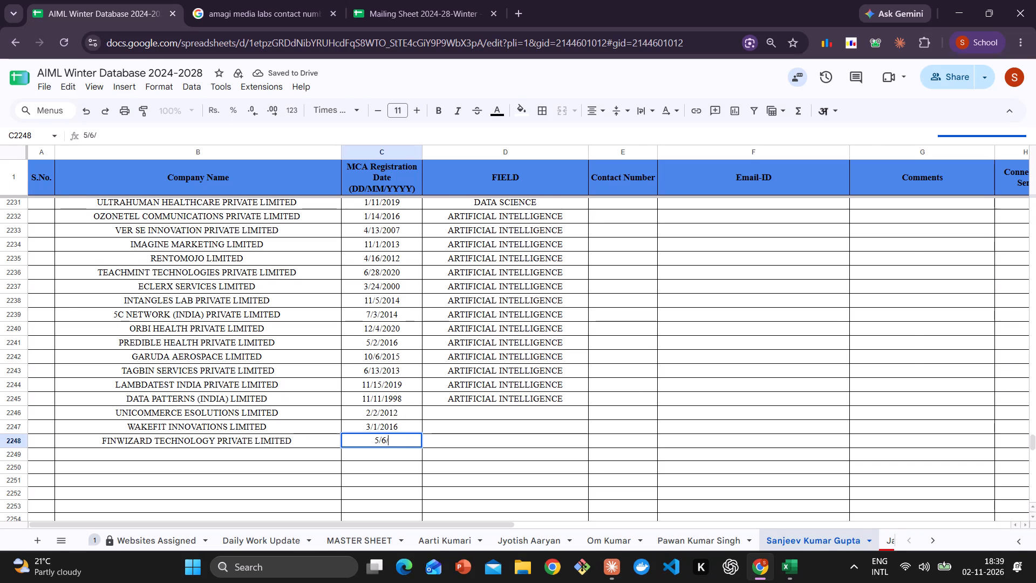
key("alt+Tab")
key("alt+Tab")
key("2")
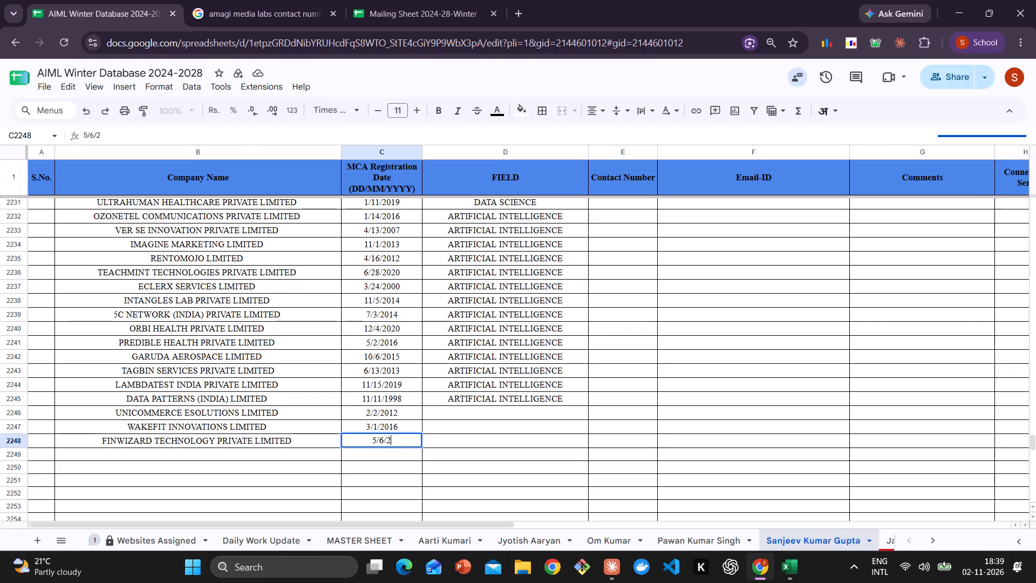
type("015")
key("Return")
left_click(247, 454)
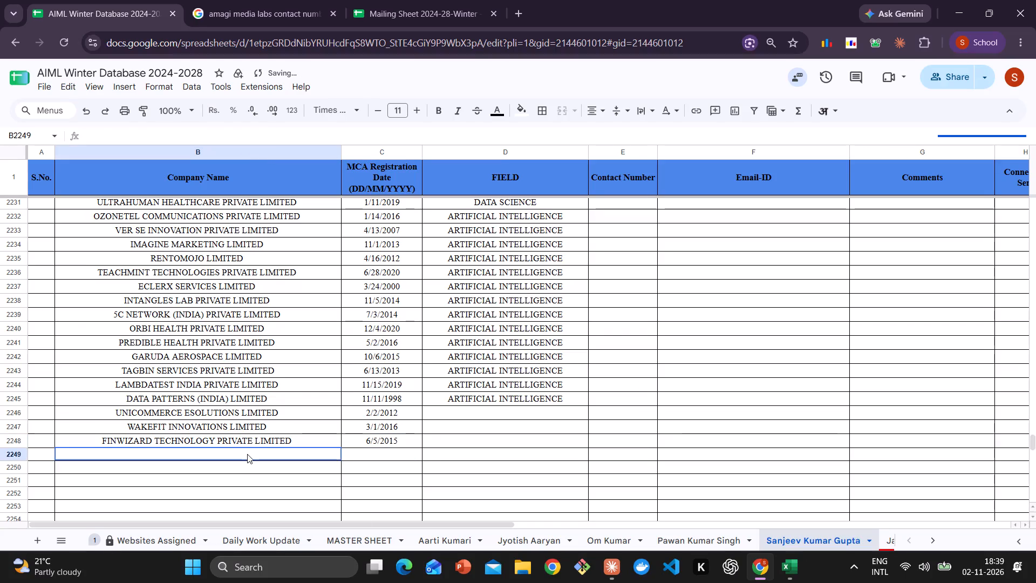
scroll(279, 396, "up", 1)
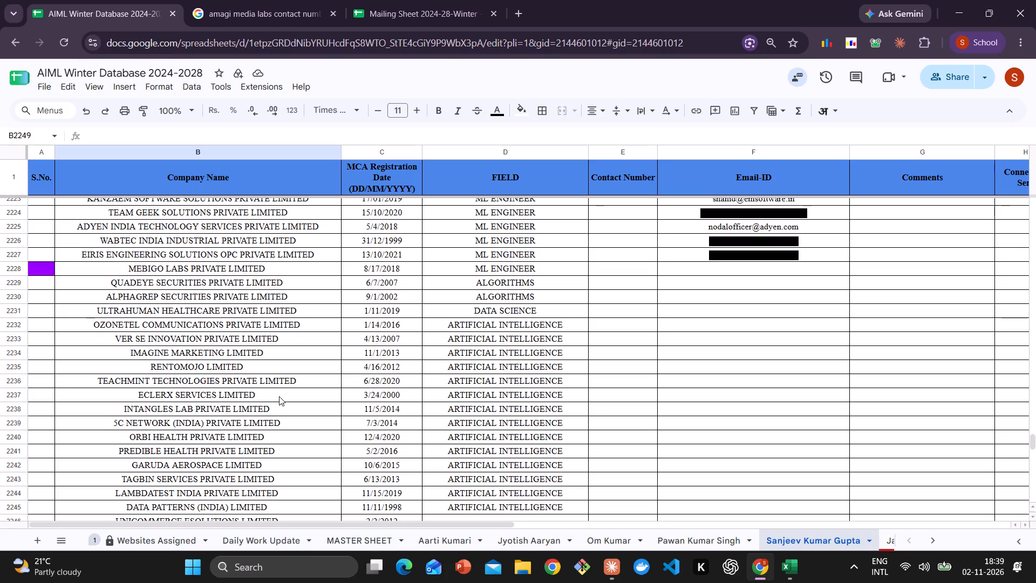
Search all sheets of the database for AEQUS LIMITED, copied from the Excel list, to check for a duplicate.
scroll(279, 396, "down", 2)
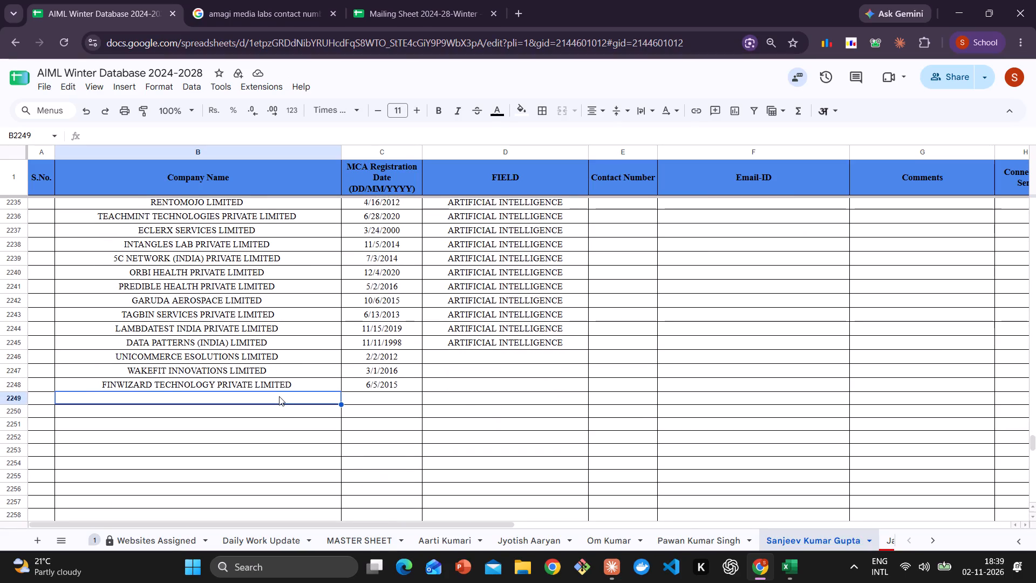
key("alt+Tab")
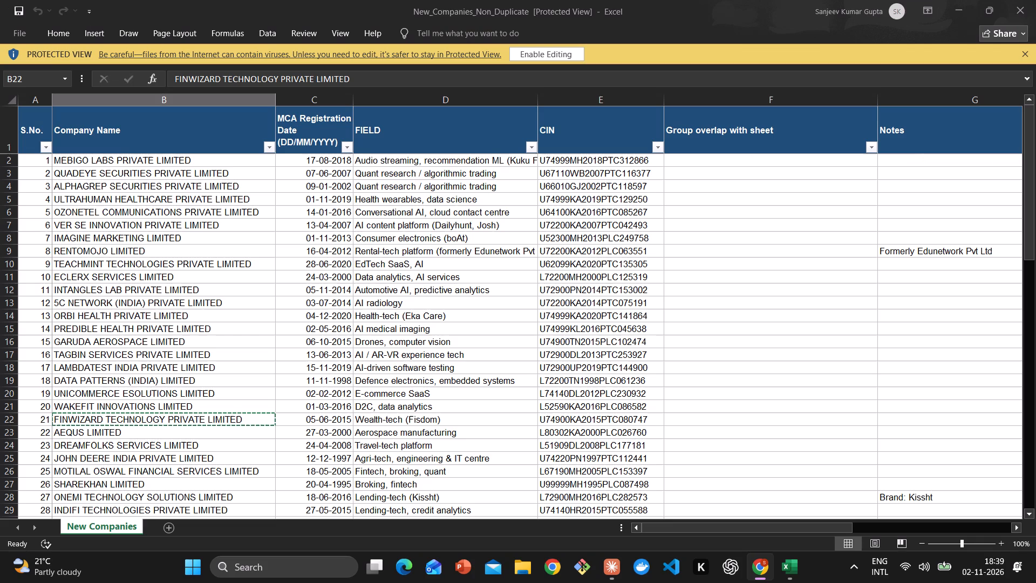
left_click(182, 439)
left_click(185, 431)
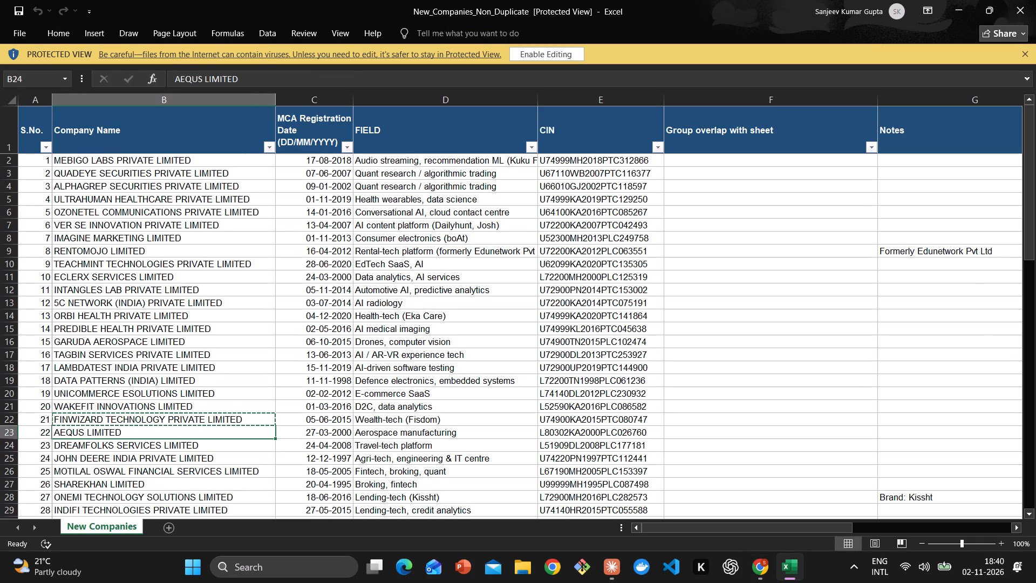
key("ctrl+c")
key("alt+Tab")
key("ctrl+h")
key("ctrl+v")
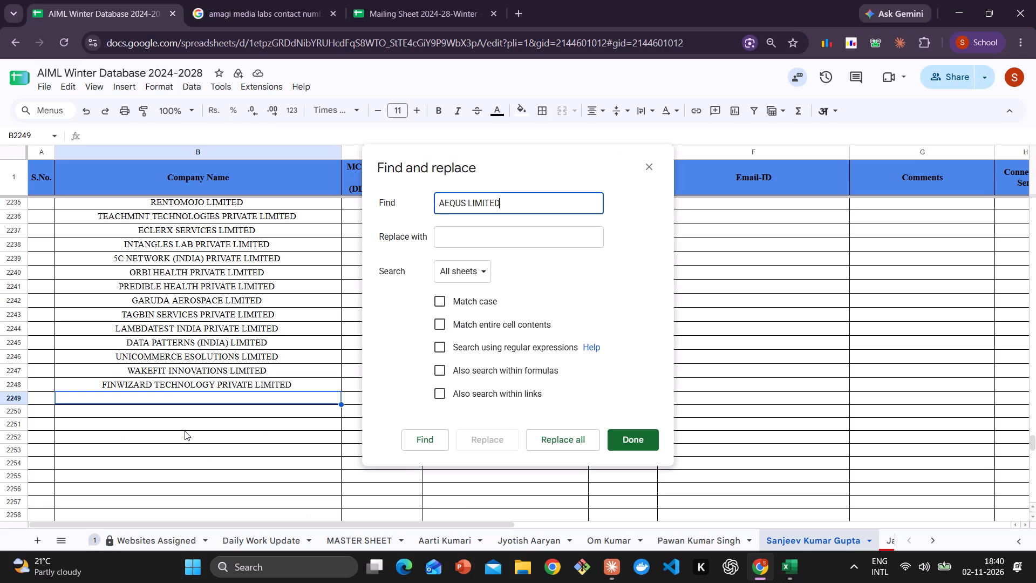
left_click(433, 439)
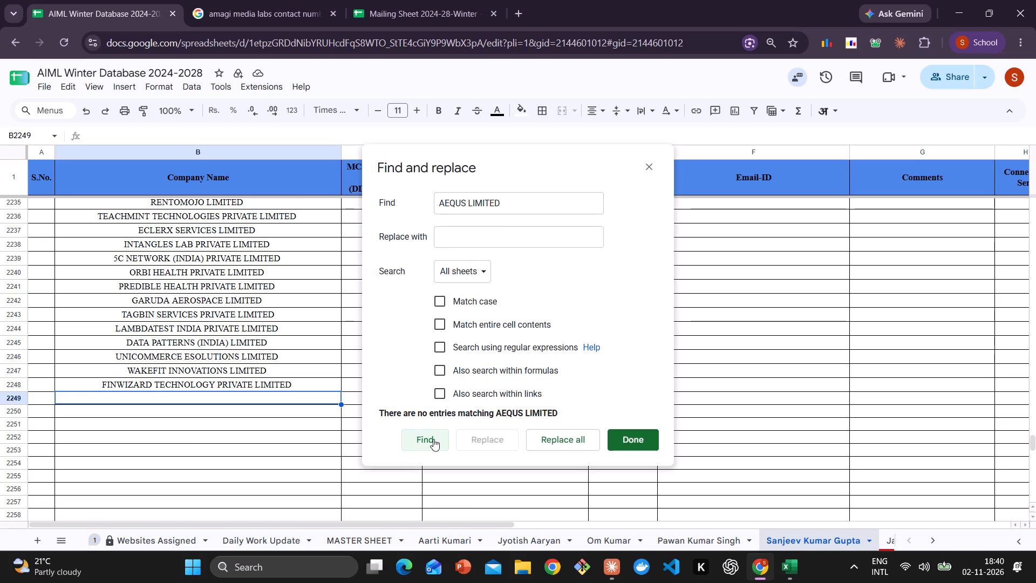
left_click(649, 168)
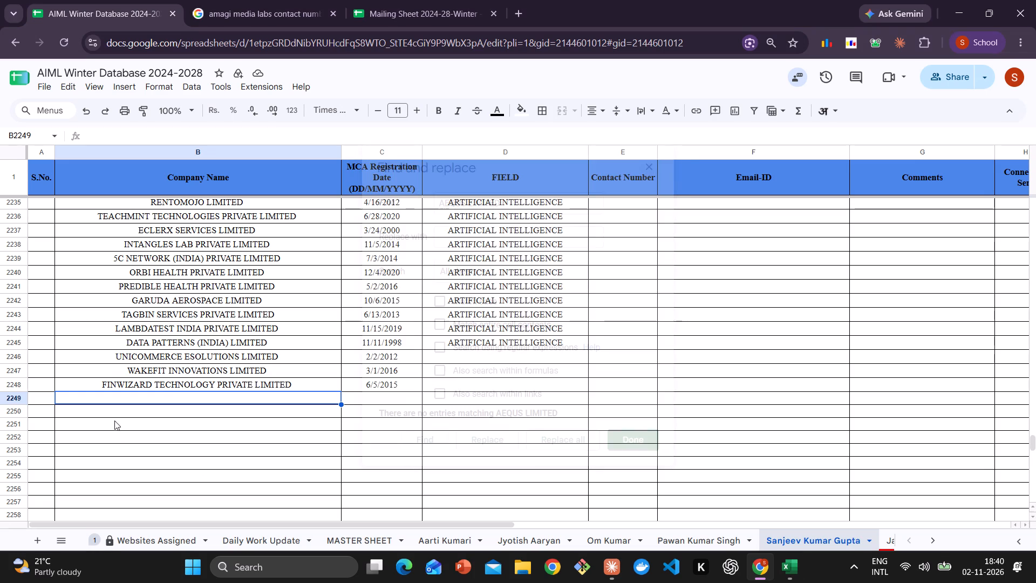
Enter AEQUS LIMITED as the company name in row 2249 of the database.
double_click(201, 395)
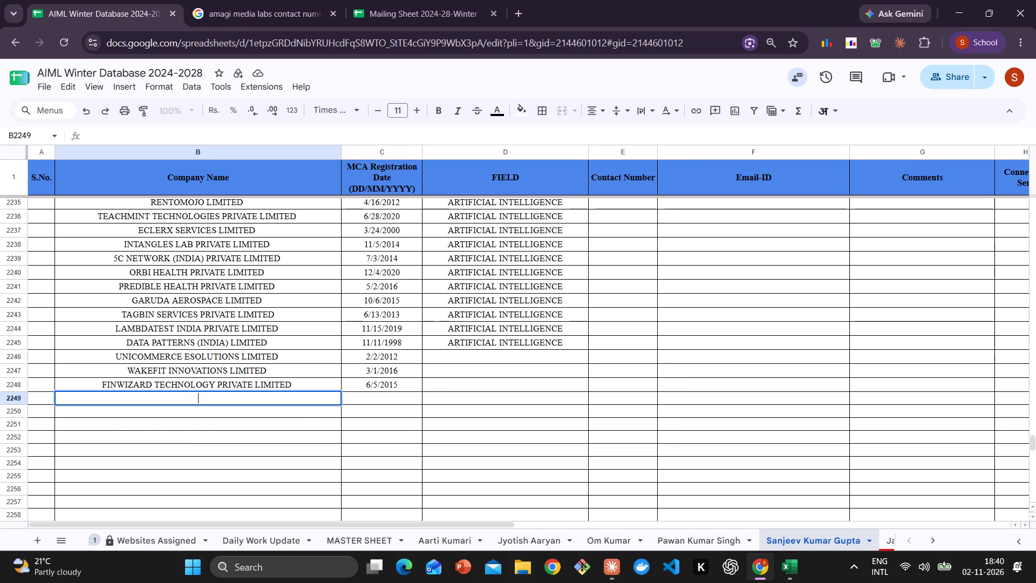
key("ctrl+v")
Enter 27/03/2000 as Aequs Limited's MCA registration date in row 2249, taken from the Excel list.
left_click(394, 398)
key("alt+Tab")
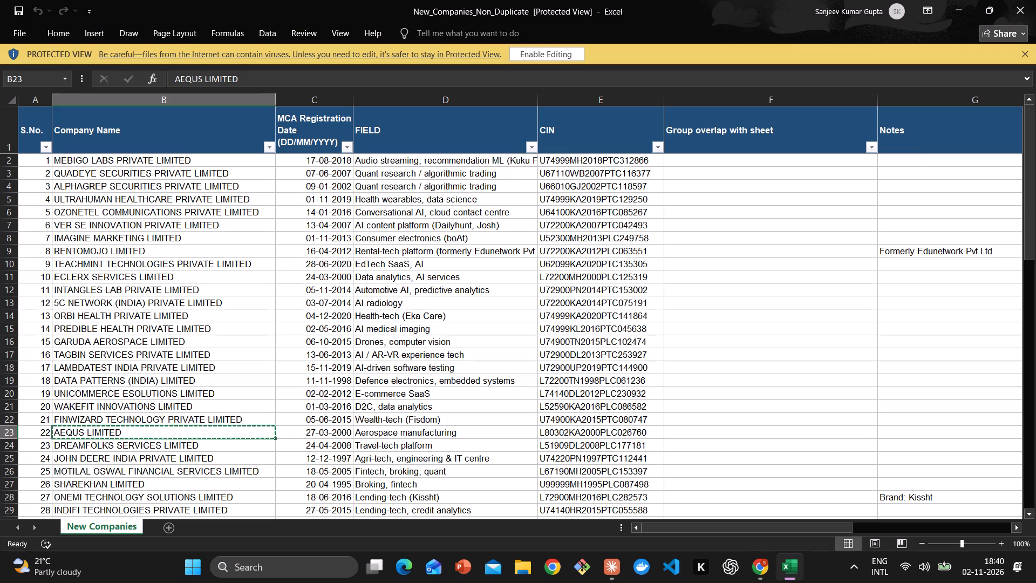
key("alt+Tab")
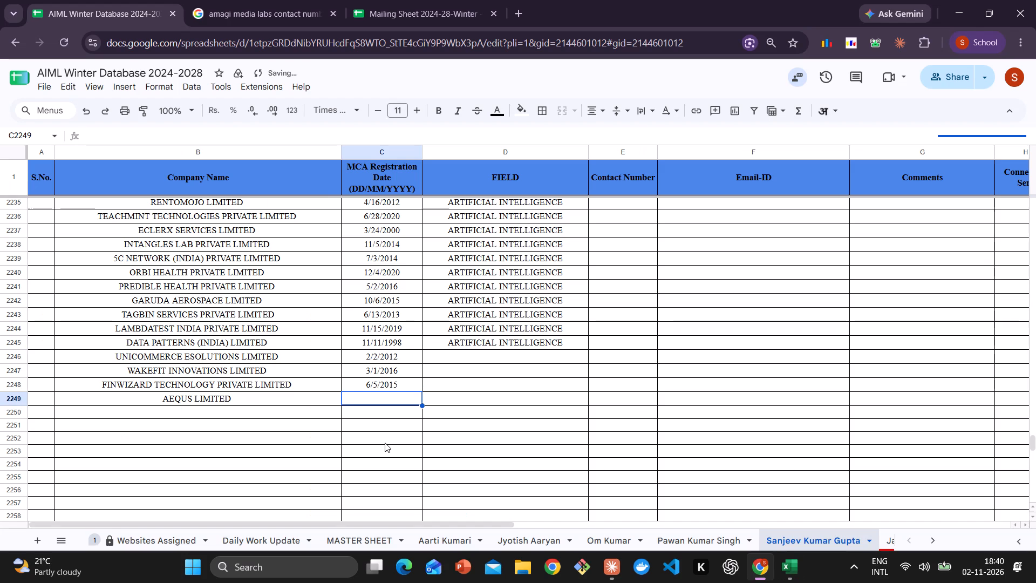
type("27/03/")
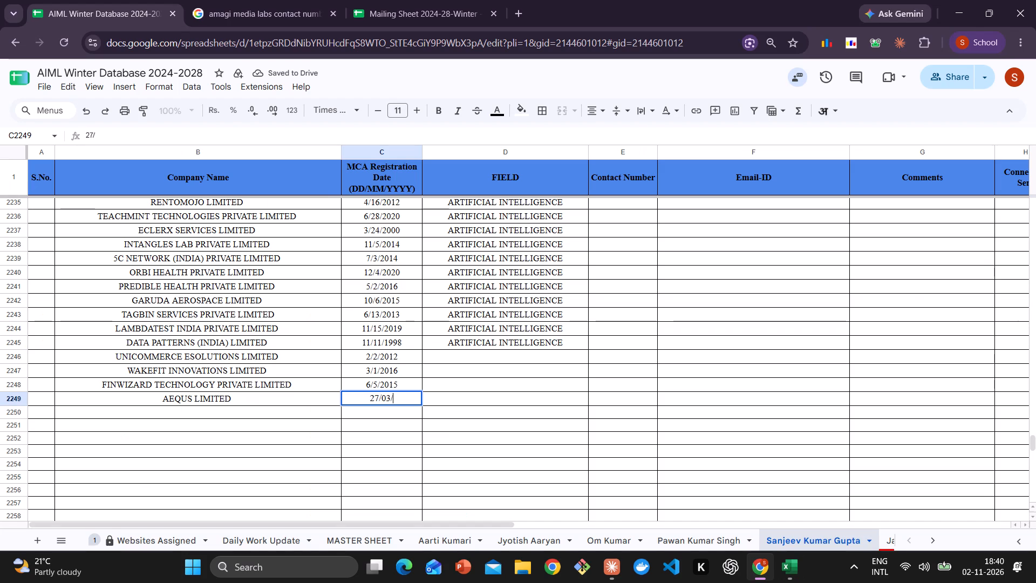
key("alt+Tab")
key("alt+Tab")
type("2000")
key("Return")
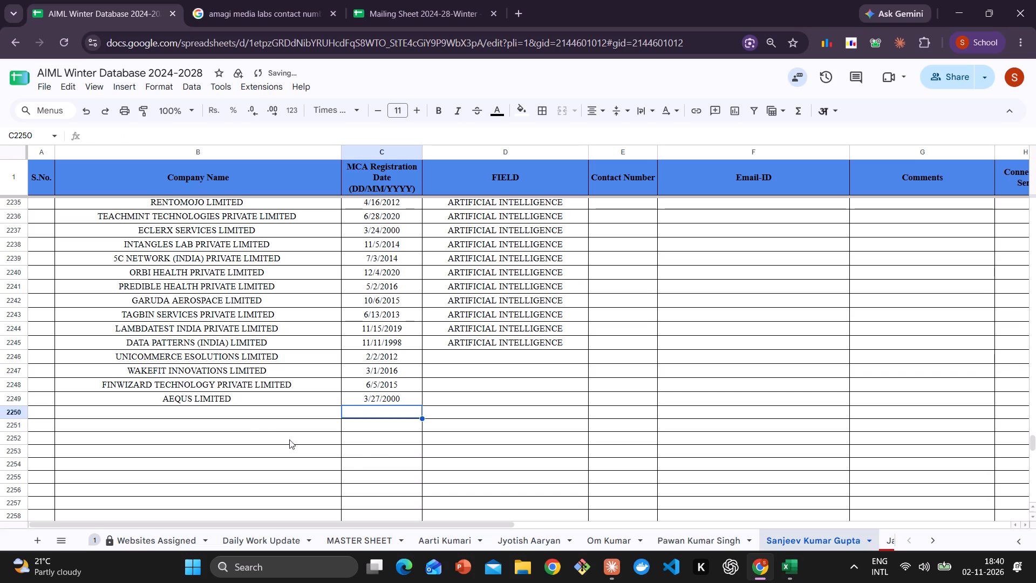
Search all sheets of the database for DREAMFOLKS SERVICES LIMITED, copied from the Excel list, to check for a duplicate.
left_click(247, 412)
key("alt+Tab")
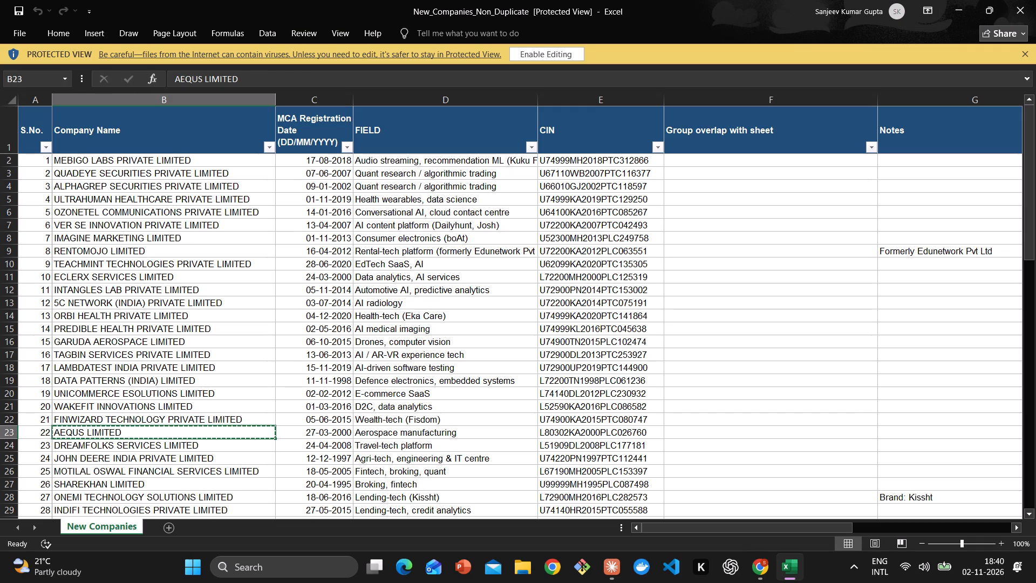
key("Down")
key("alt+Tab")
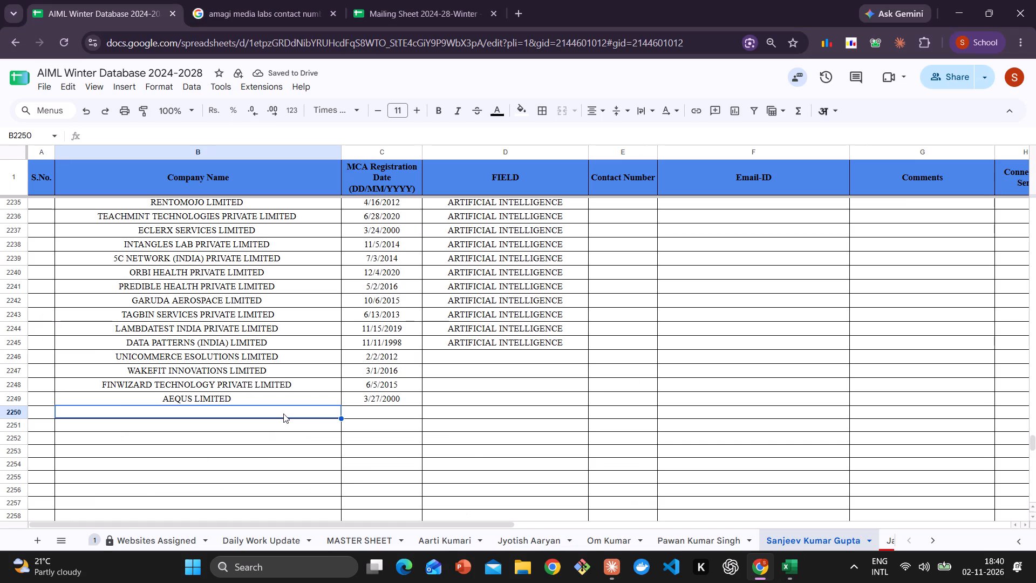
key("alt+Tab")
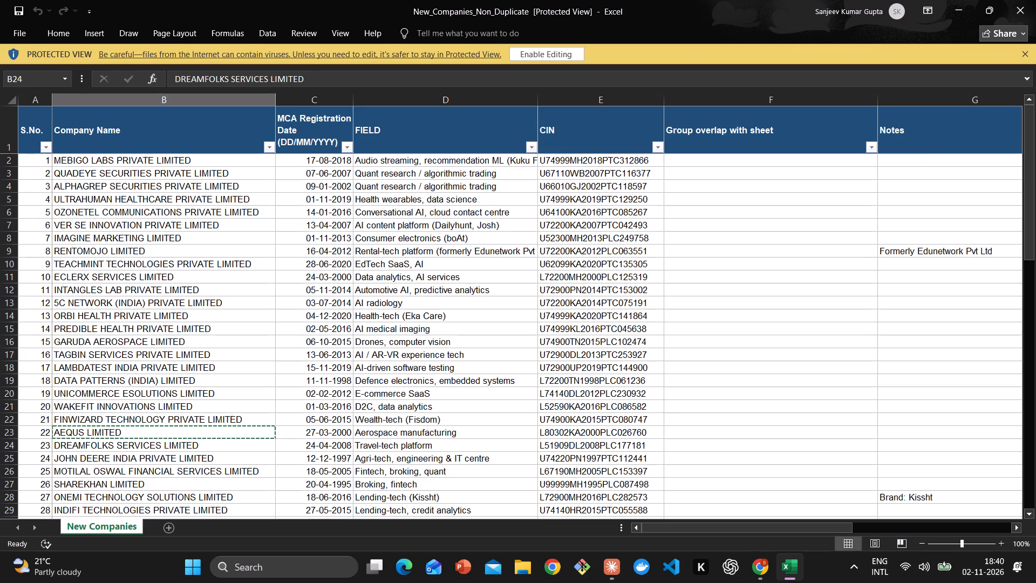
key("ctrl+c")
key("alt+Tab")
key("ctrl+h")
key("ctrl+v")
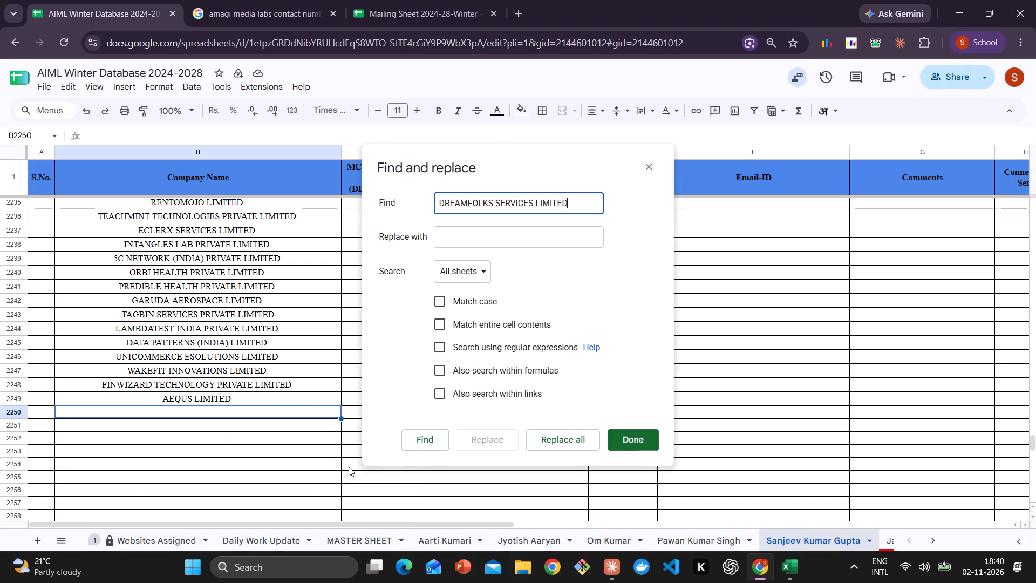
left_click(435, 439)
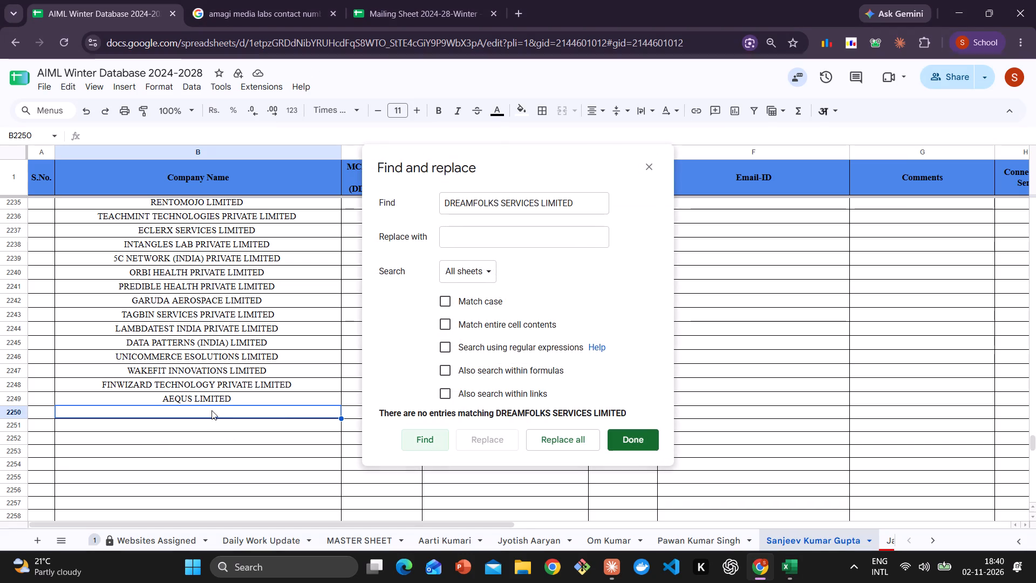
Enter DREAMFOLKS SERVICES LIMITED as the company name in row 2250 and close the search dialog.
double_click(212, 410)
key("ctrl+v")
left_click(645, 171)
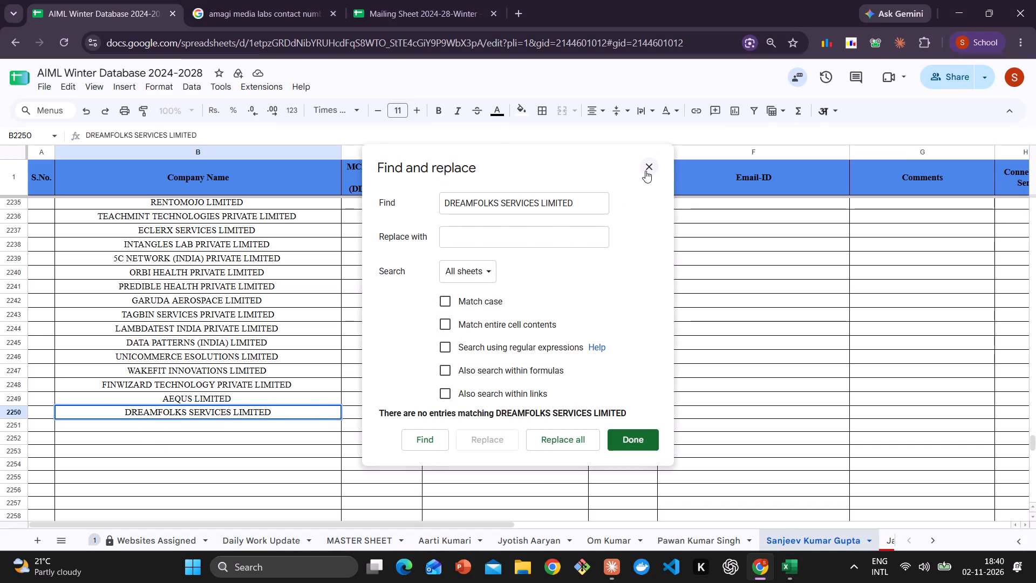
Enter 24/4/2008 as Dreamfolks Services' MCA registration date in row 2250, taken from the Excel list.
key("alt+Tab")
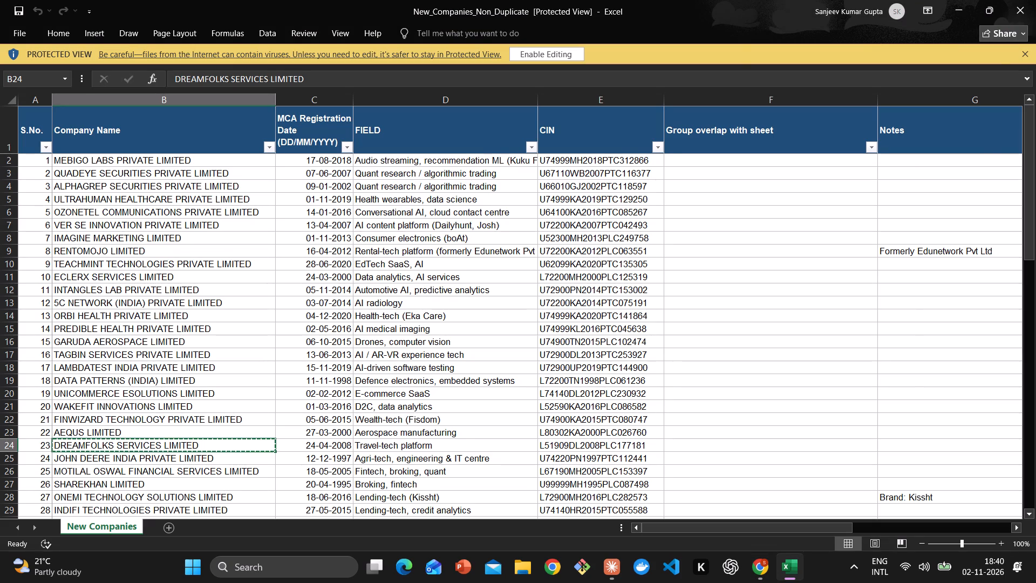
key("alt+Tab")
key("Right")
left_click(362, 412)
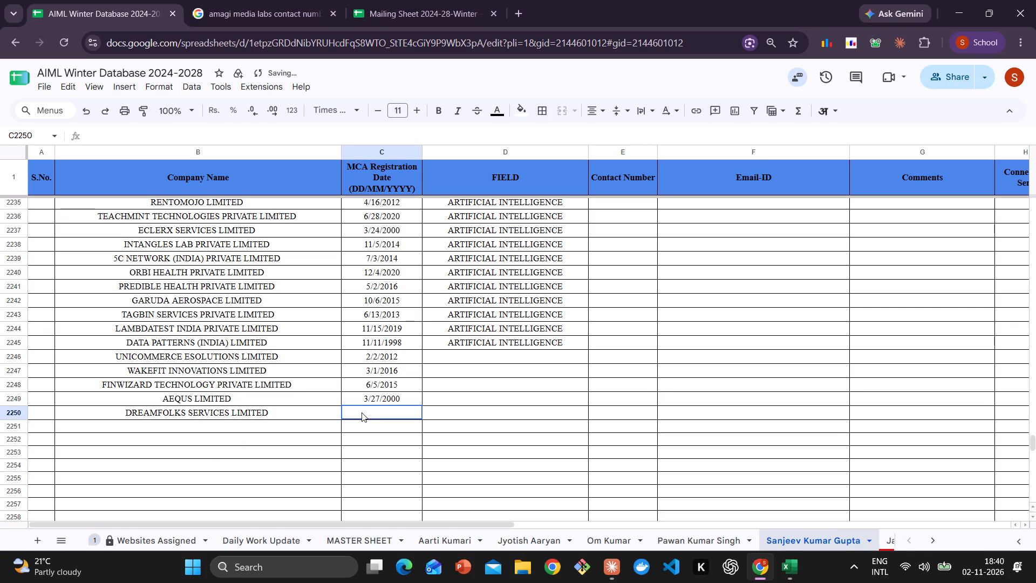
type("24/2")
key("BackSpace")
type("4/")
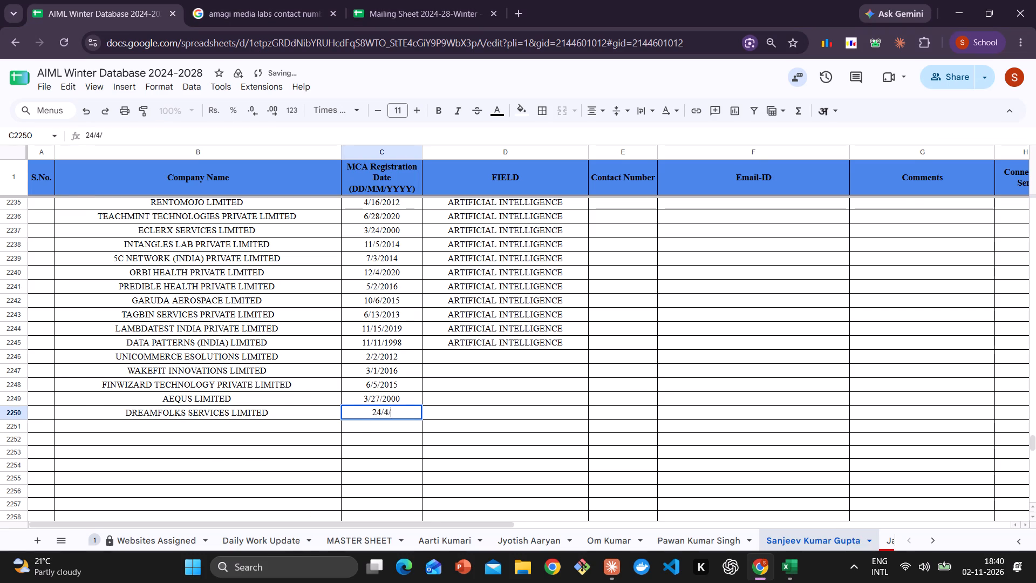
key("alt+Tab")
key("alt+Tab")
type("2008")
key("Return")
Copy JOHN DEERE INDIA PRIVATE LIMITED from the Excel list into row 2251 of the database as the company name.
left_click(250, 426)
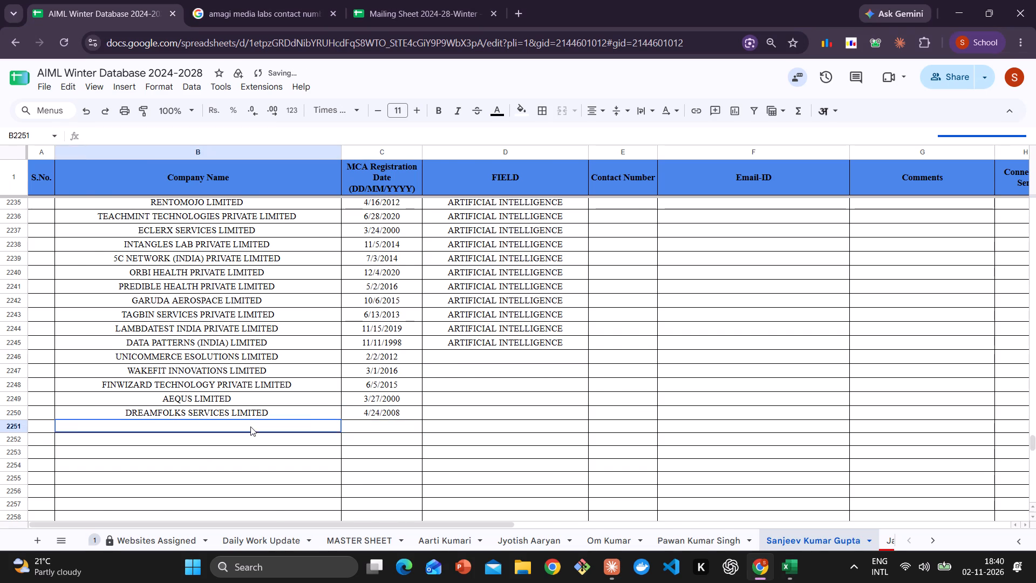
key("alt+Tab")
left_click(166, 458)
key("ctrl+c")
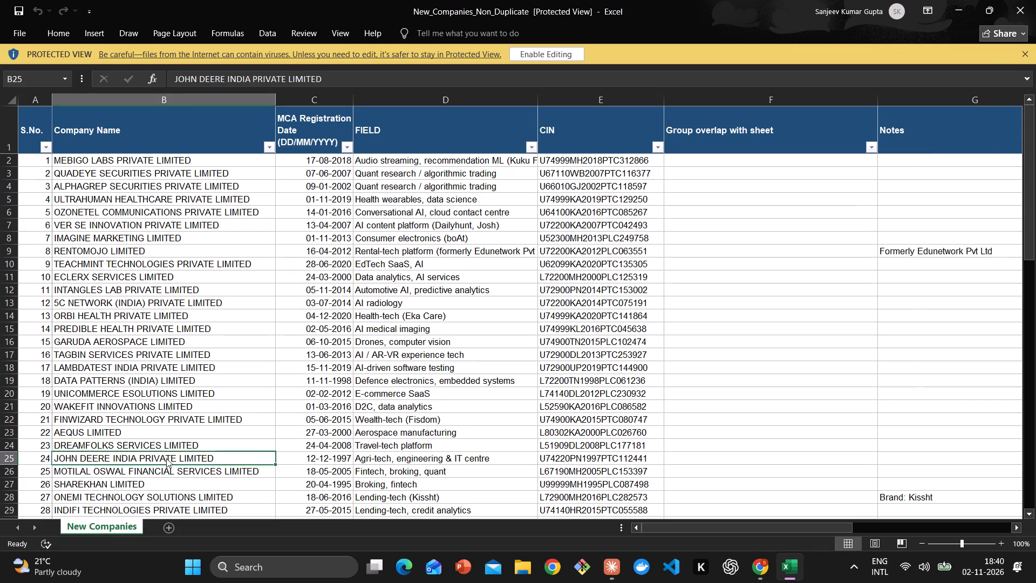
key("alt+Tab")
double_click(187, 426)
key("ctrl+v")
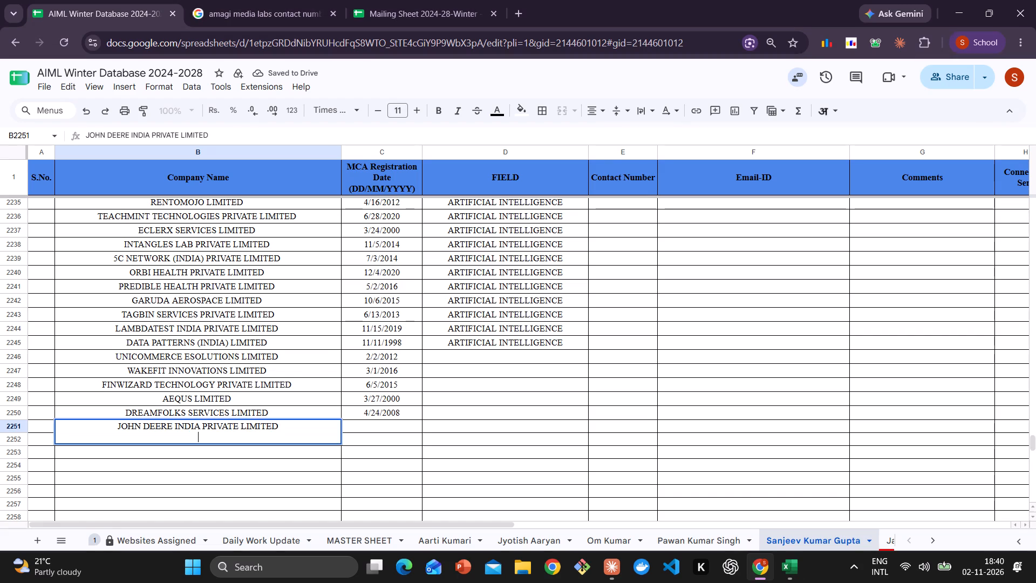
key("Return")
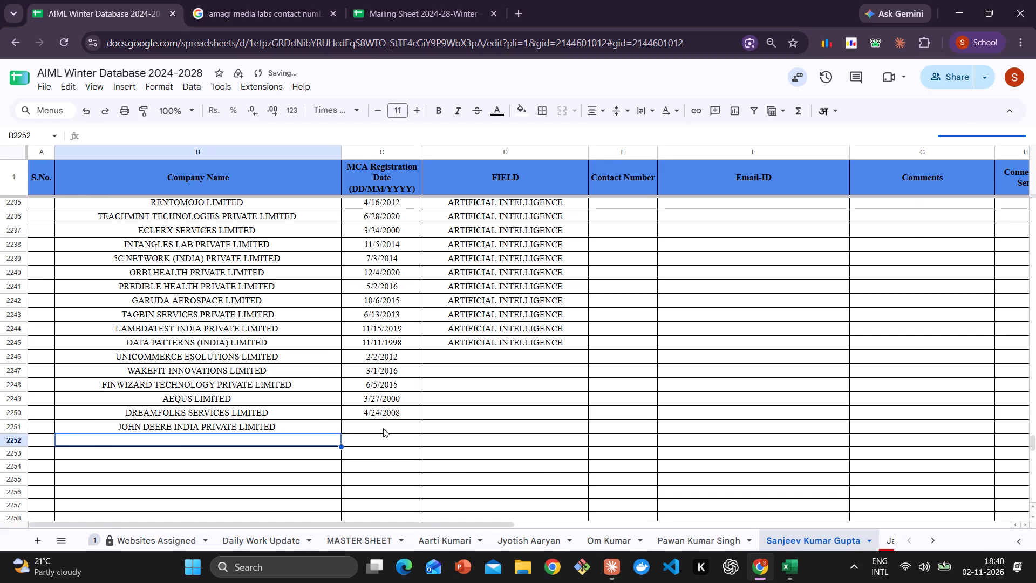
Enter 12/12/1997 as John Deere India's MCA registration date in row 2251, taken from the Excel list.
left_click(383, 428)
key("alt+Tab")
key("alt+Tab")
double_click(383, 428)
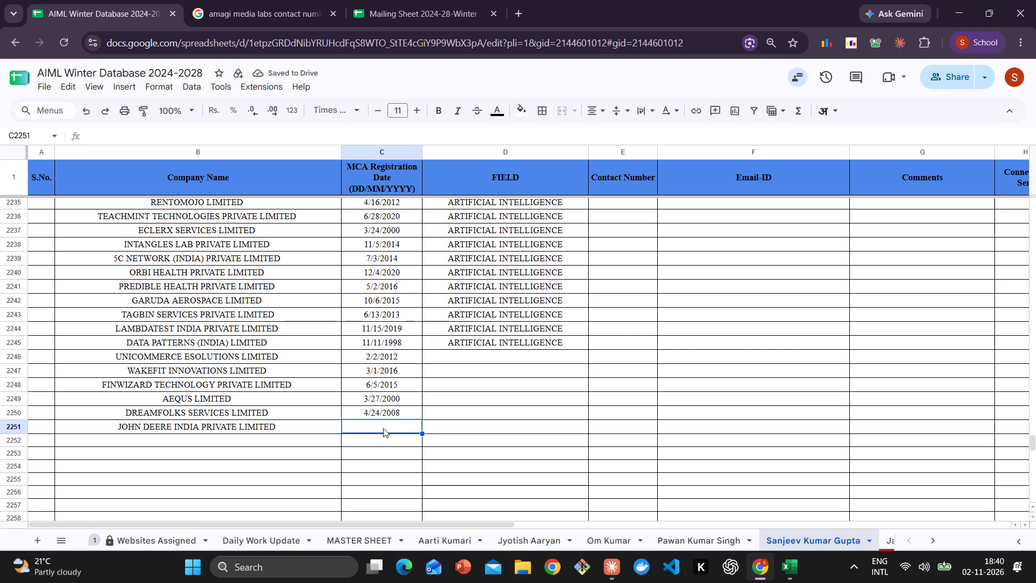
type("12/12/")
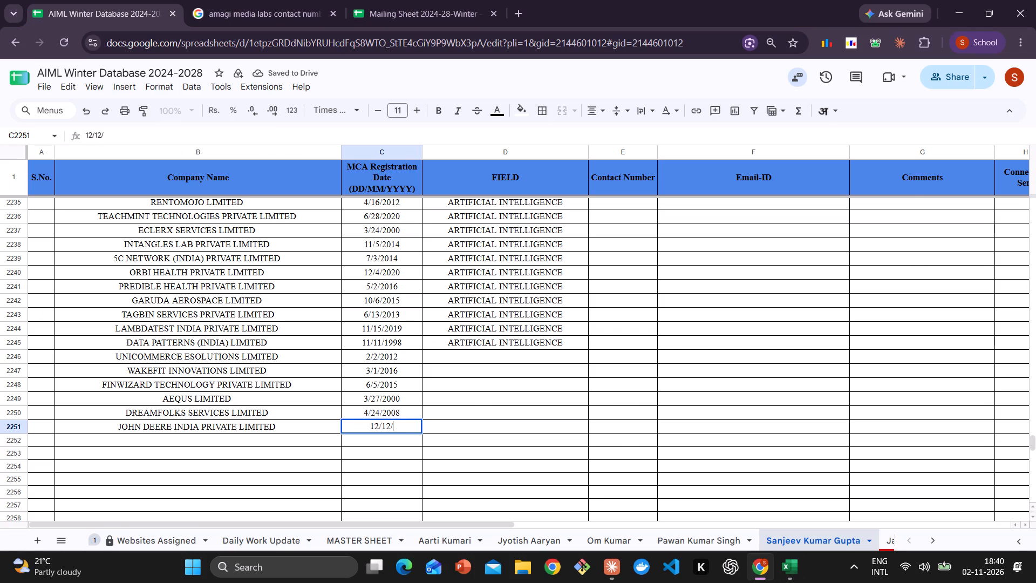
key("alt+Tab")
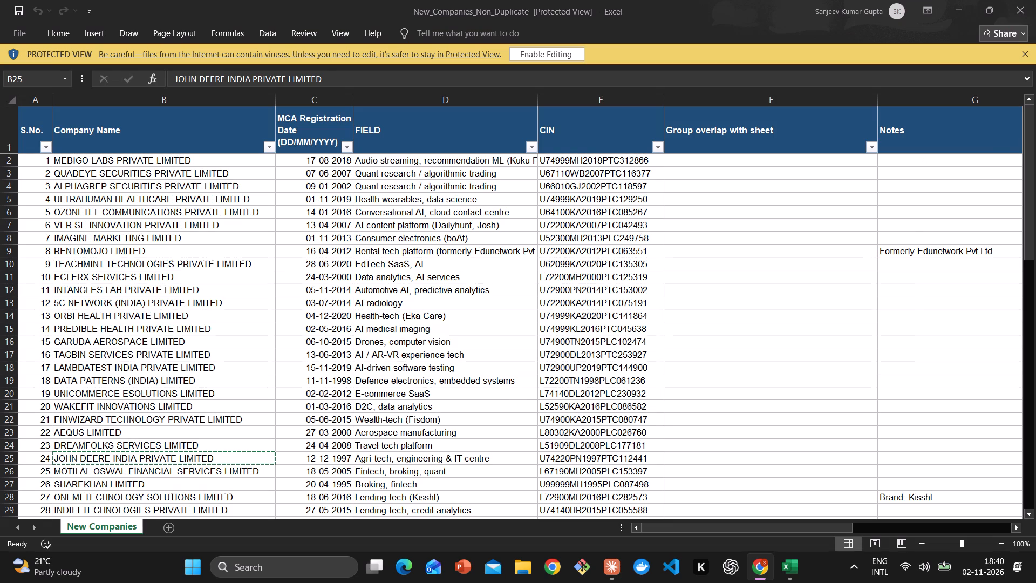
key("alt+Tab")
type("1997")
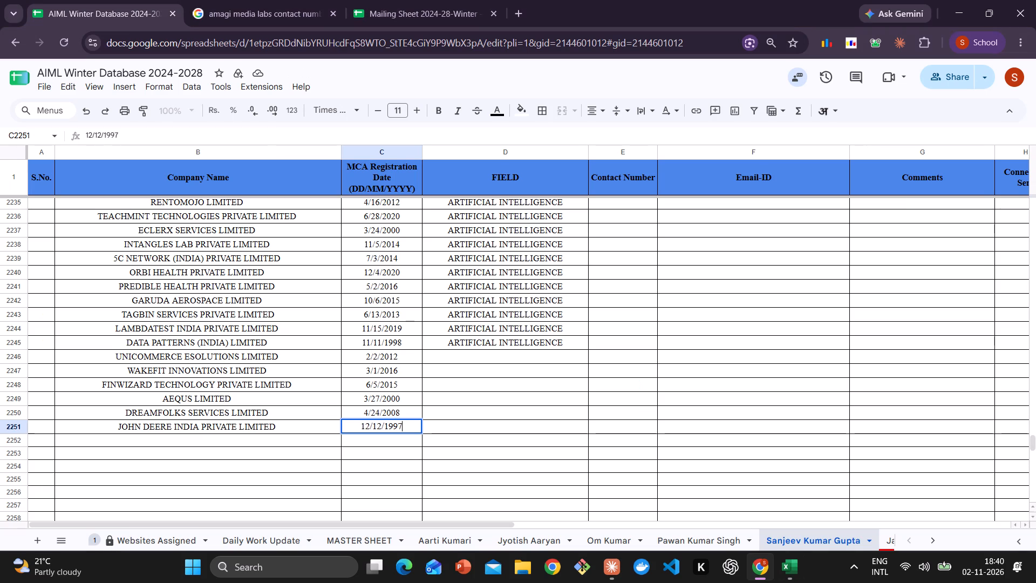
key("Return")
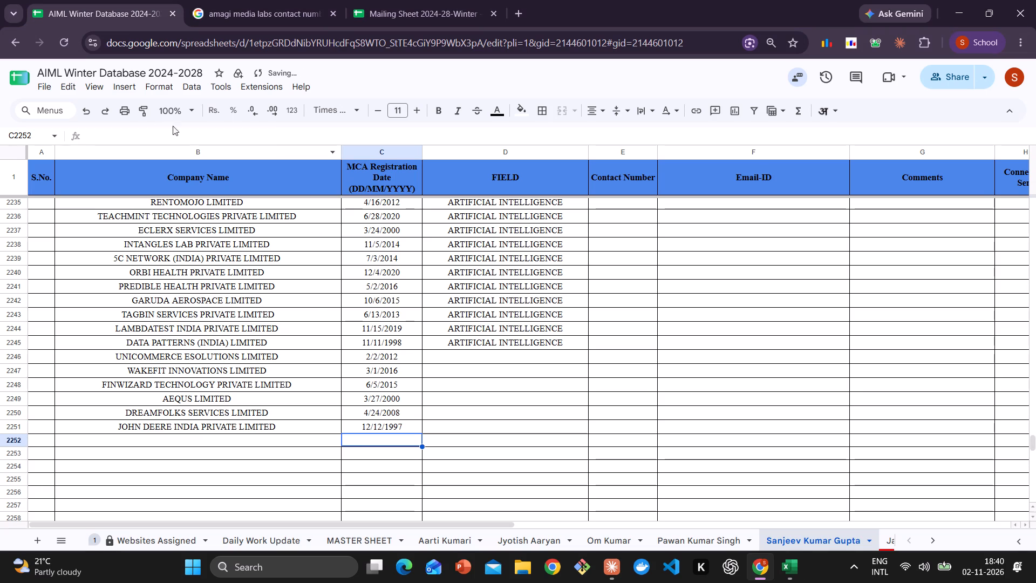
Apply the Date number format to the empty MCA Registration Date cell in row 2252.
left_click(165, 86)
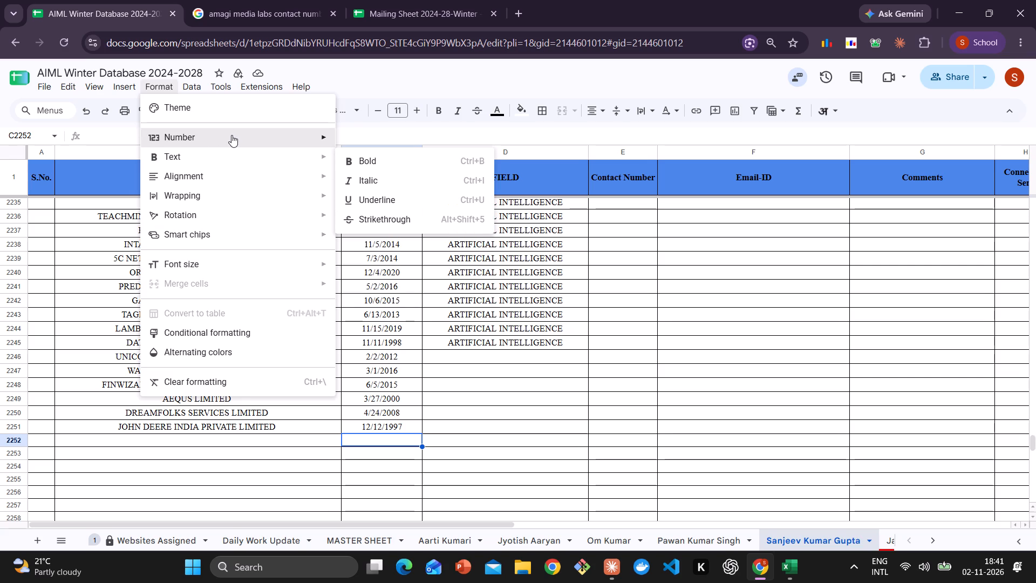
left_click(451, 342)
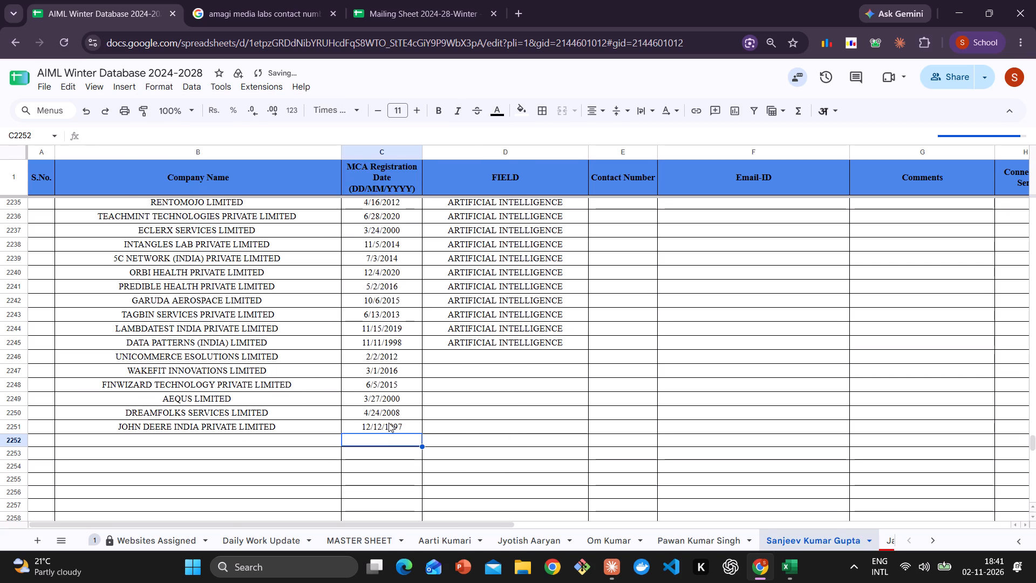
left_click(128, 90)
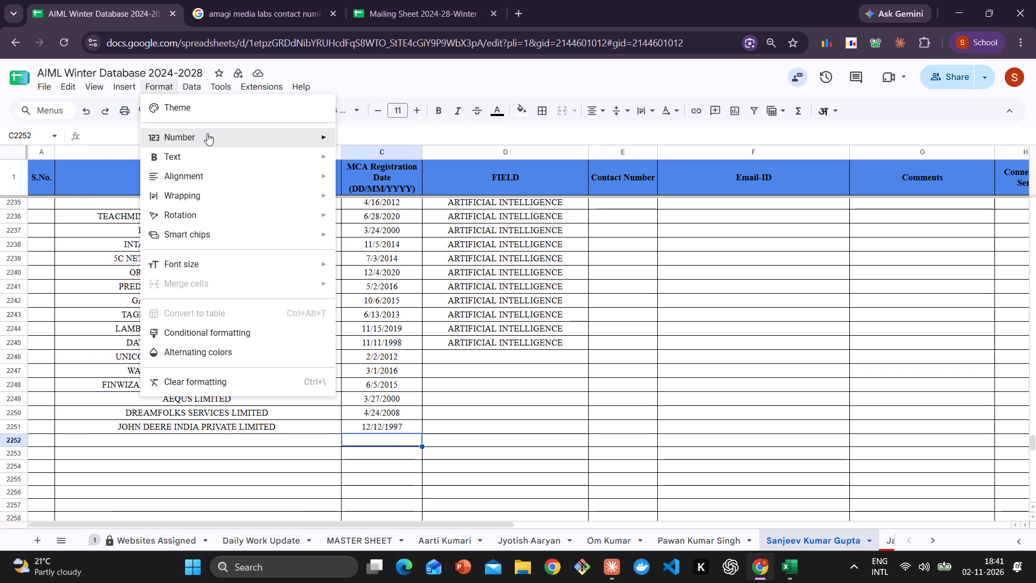
left_click(207, 133)
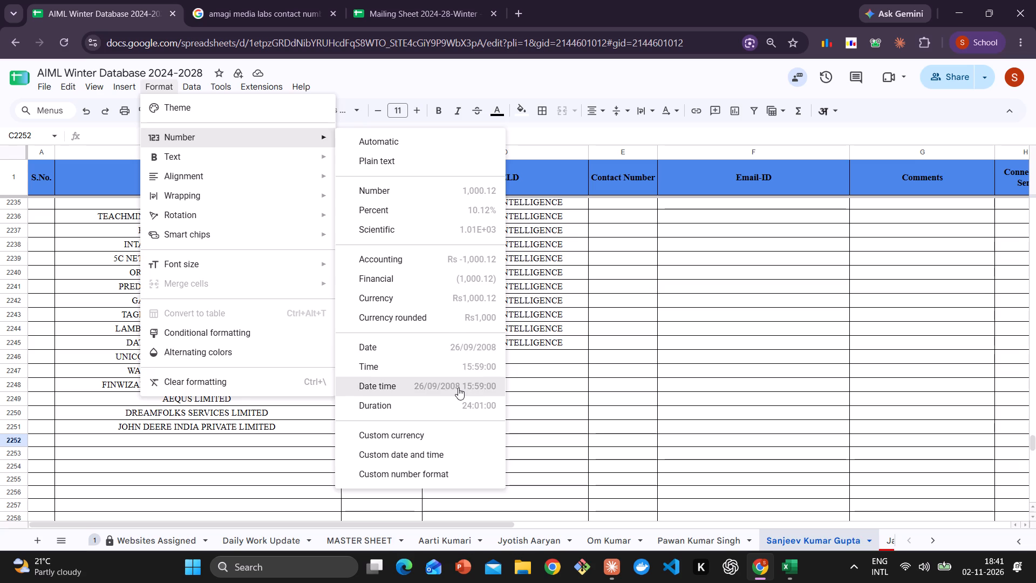
right_click(458, 351)
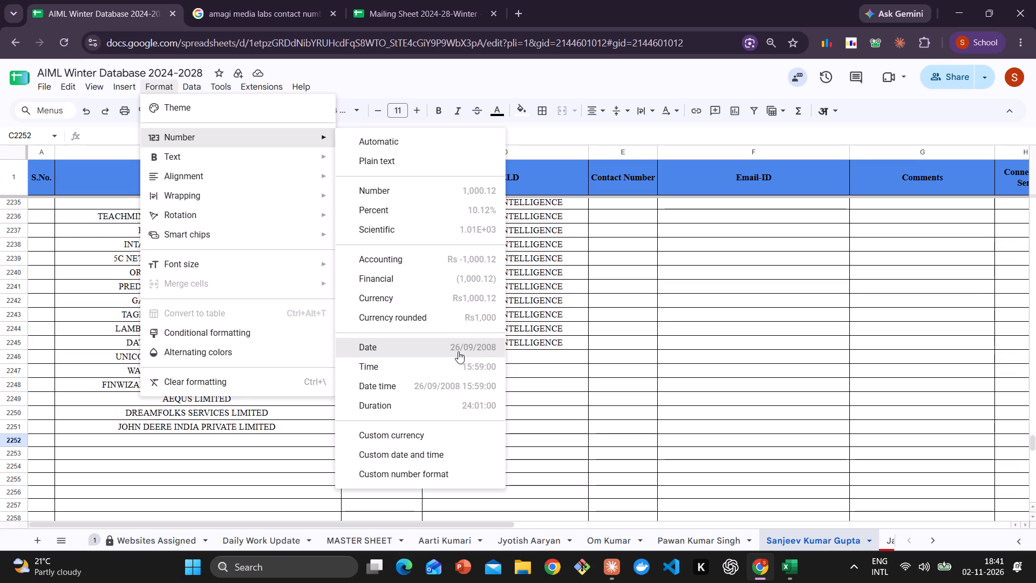
left_click(455, 351)
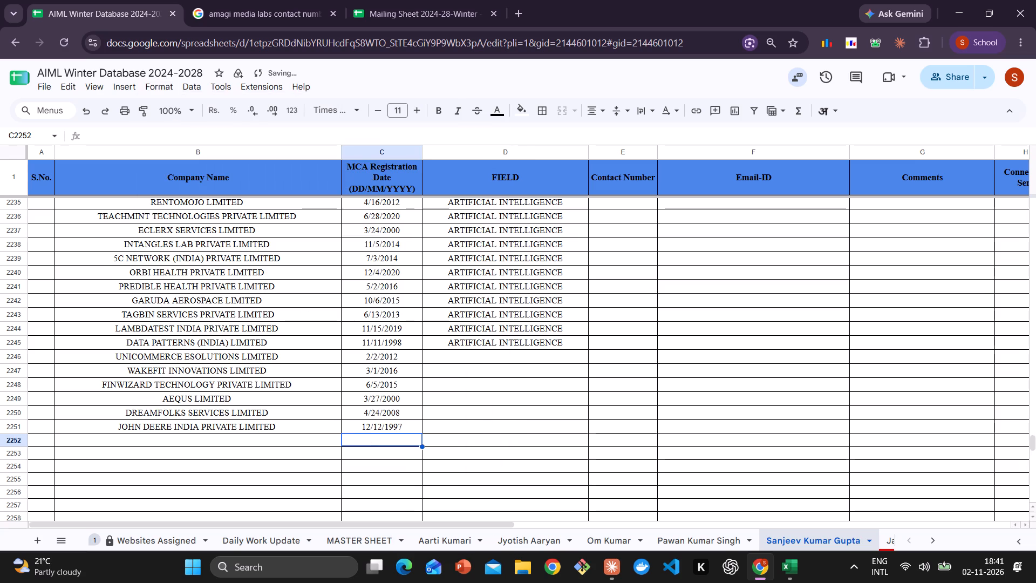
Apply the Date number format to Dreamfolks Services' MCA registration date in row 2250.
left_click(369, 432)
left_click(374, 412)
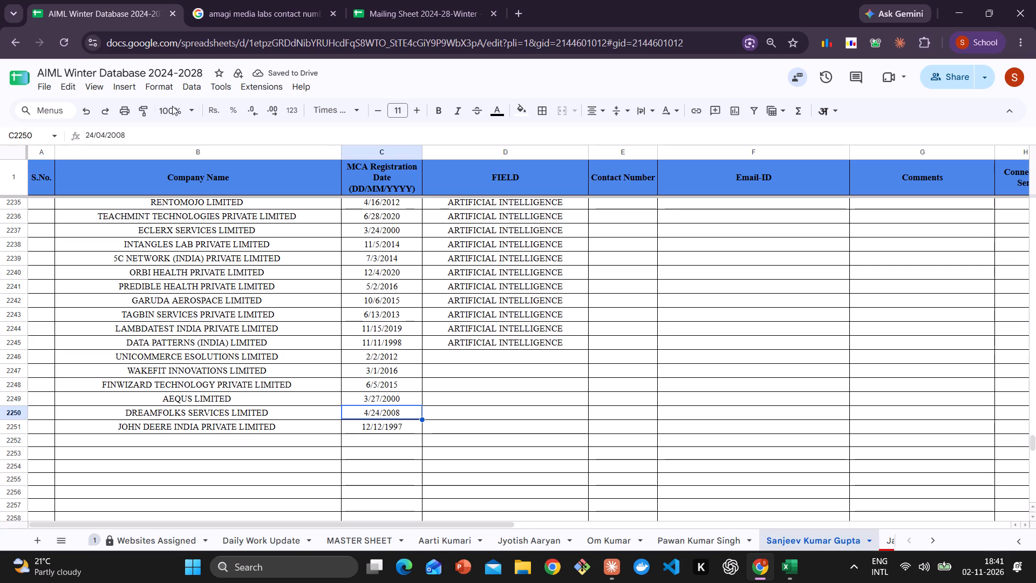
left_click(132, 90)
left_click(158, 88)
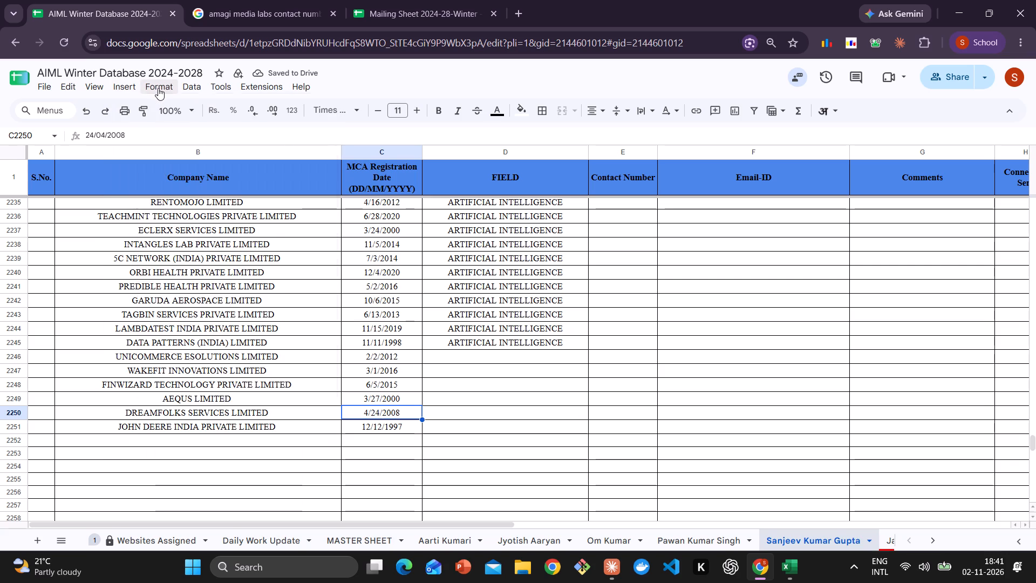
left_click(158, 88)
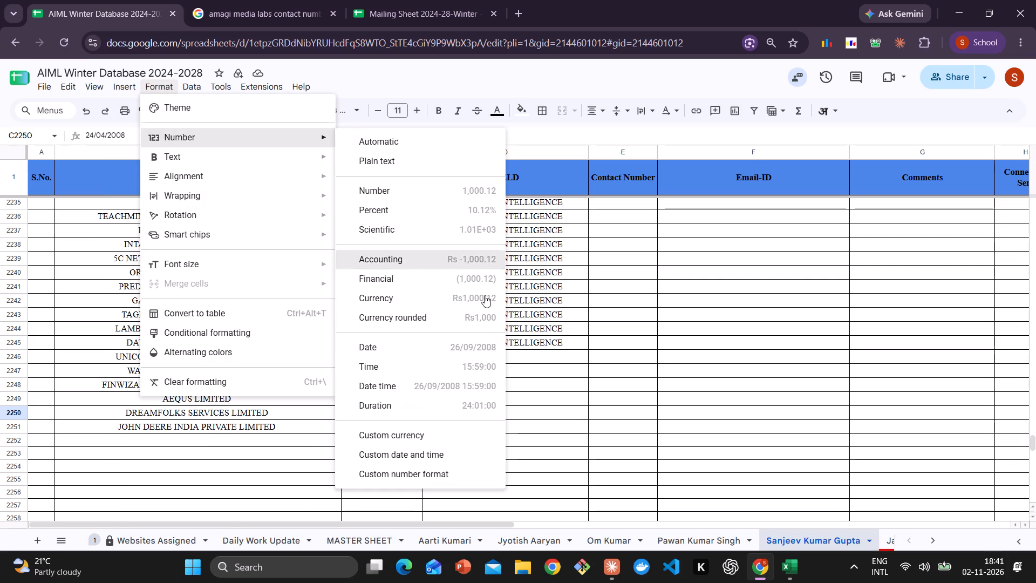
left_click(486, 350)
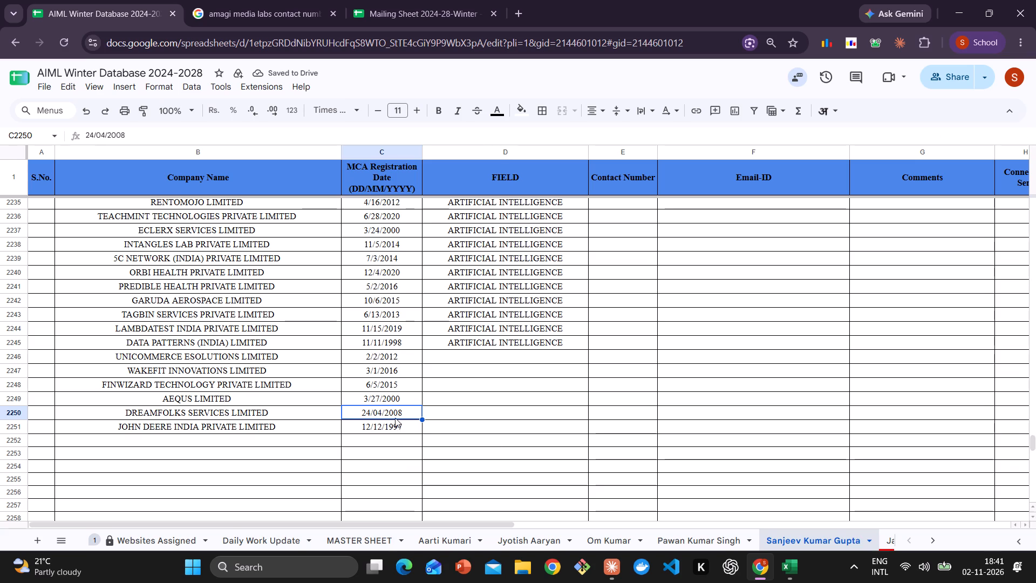
Apply the Date number format to the entire MCA Registration Date column.
left_click(241, 437)
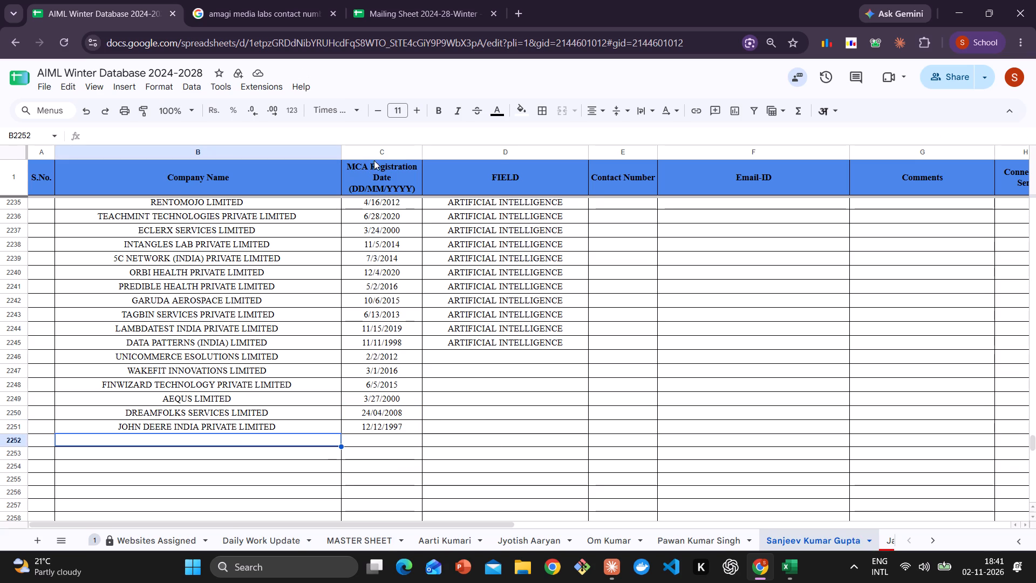
left_click(386, 147)
left_click(158, 89)
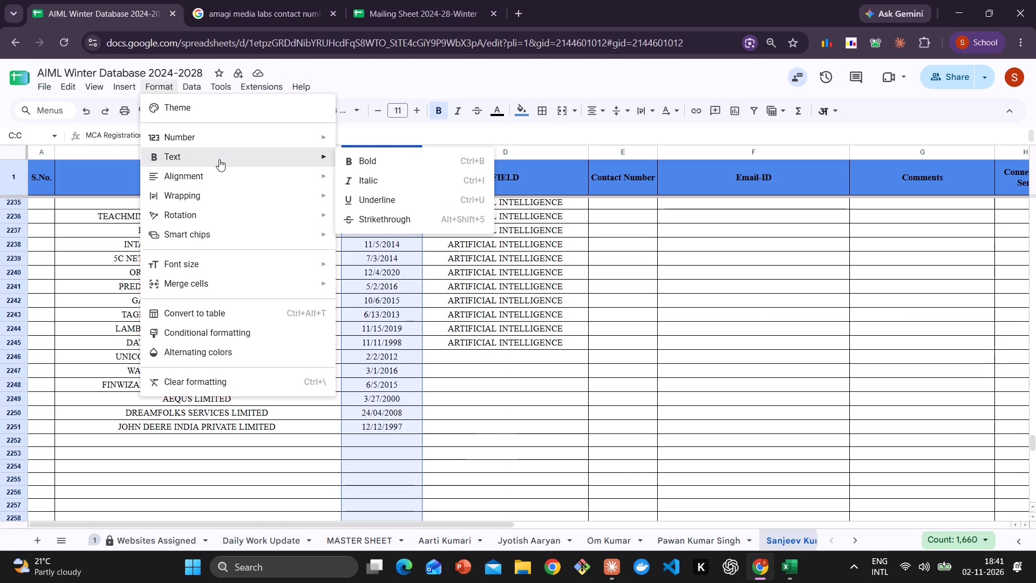
left_click(449, 350)
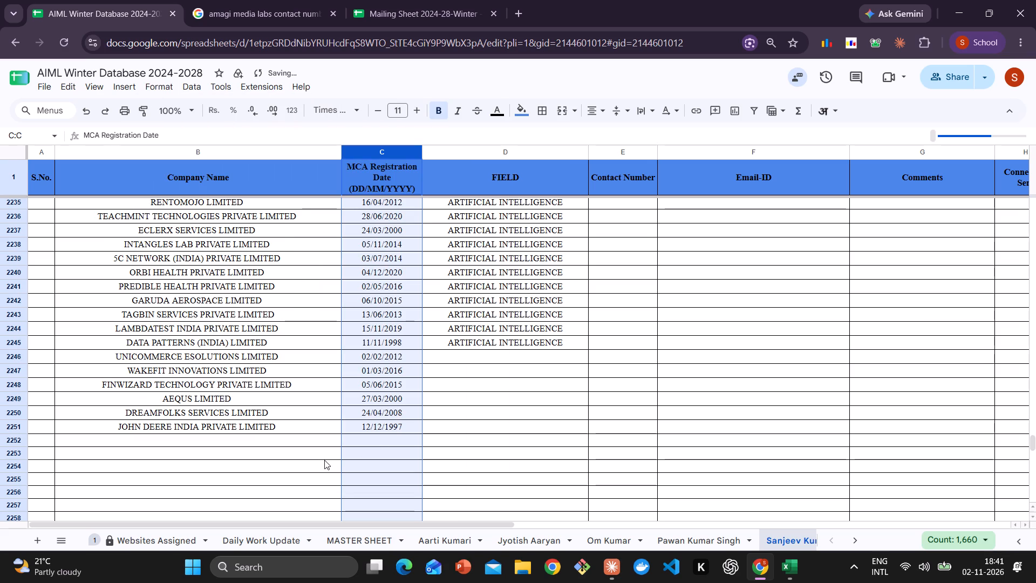
Copy MOTILAL OSWAL FINANCIAL SERVICES LIMITED from the Excel list and search all sheets of the database for that name.
left_click(259, 441)
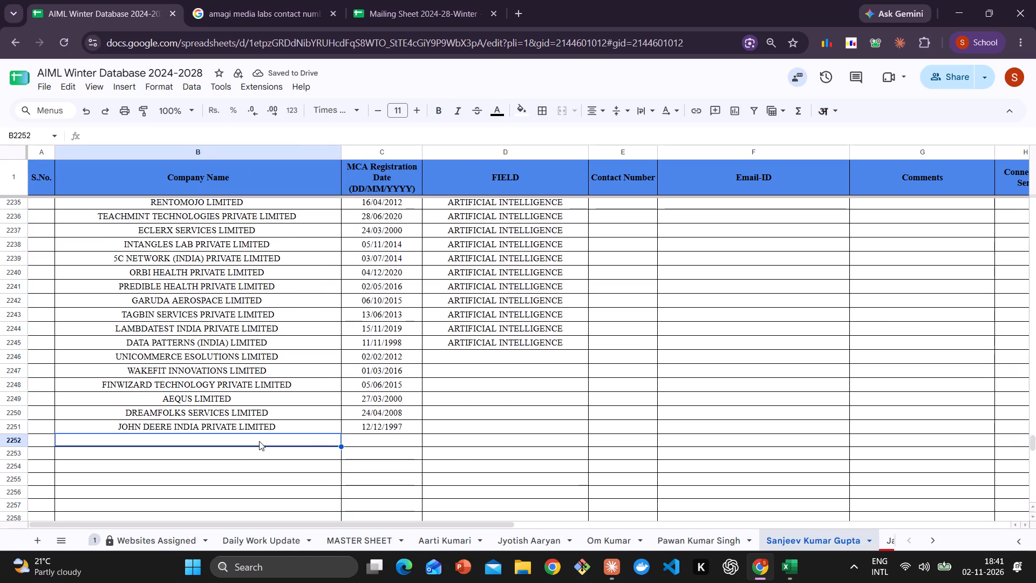
key("alt+Tab")
left_click(134, 476)
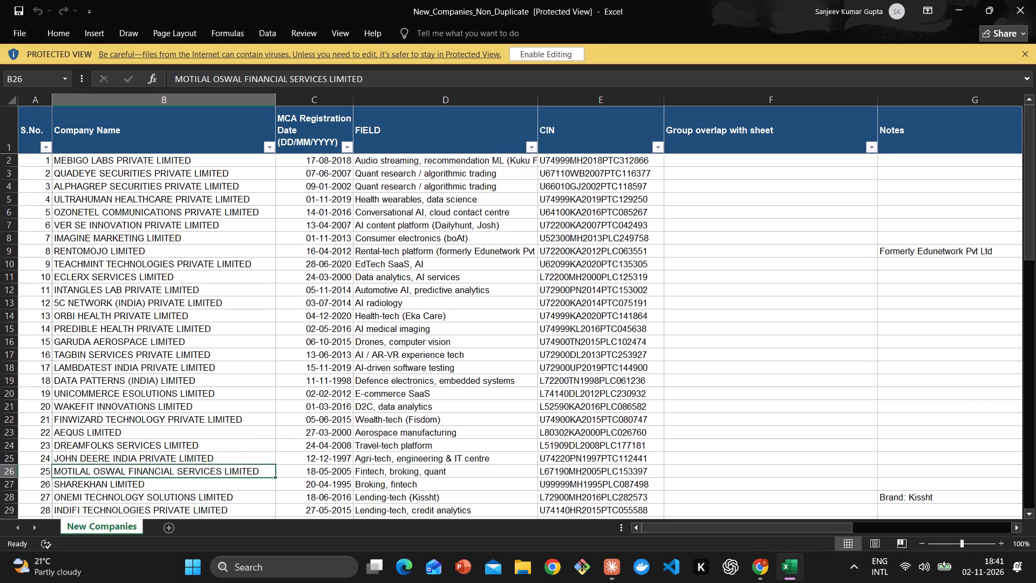
key("ctrl+c")
key("alt+Tab")
key("ctrl+h")
key("ctrl+v")
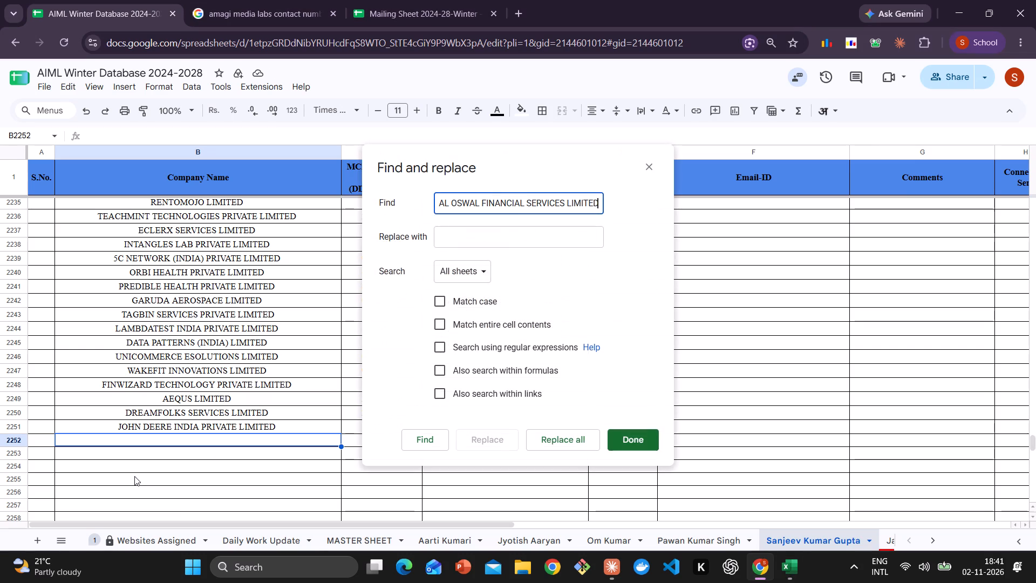
left_click(419, 439)
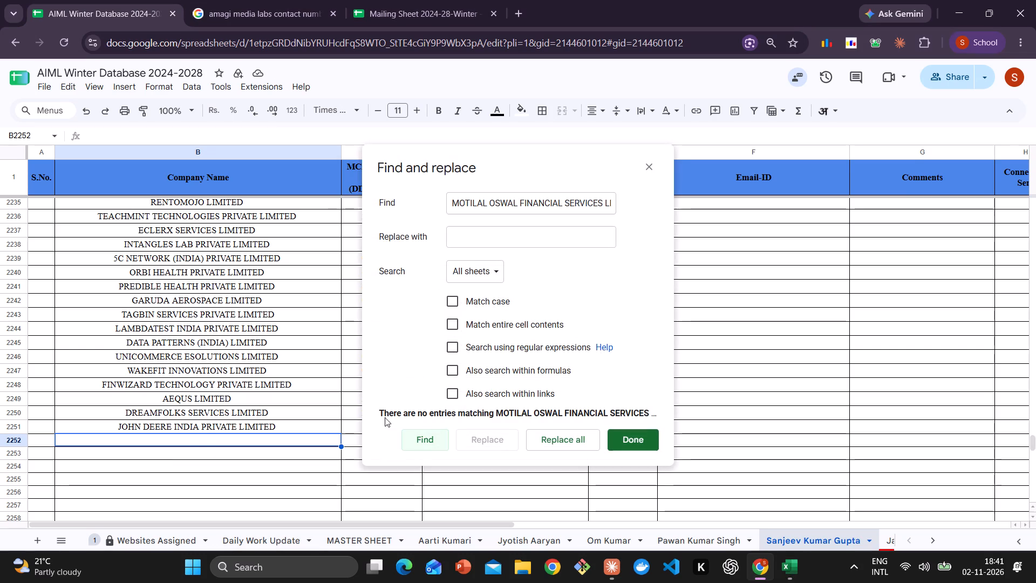
Enter the copied MOTILAL OSWAL FINANCIAL SERVICES LIMITED as the company name in row 2252 and close the search.
double_click(195, 440)
key("ctrl+v")
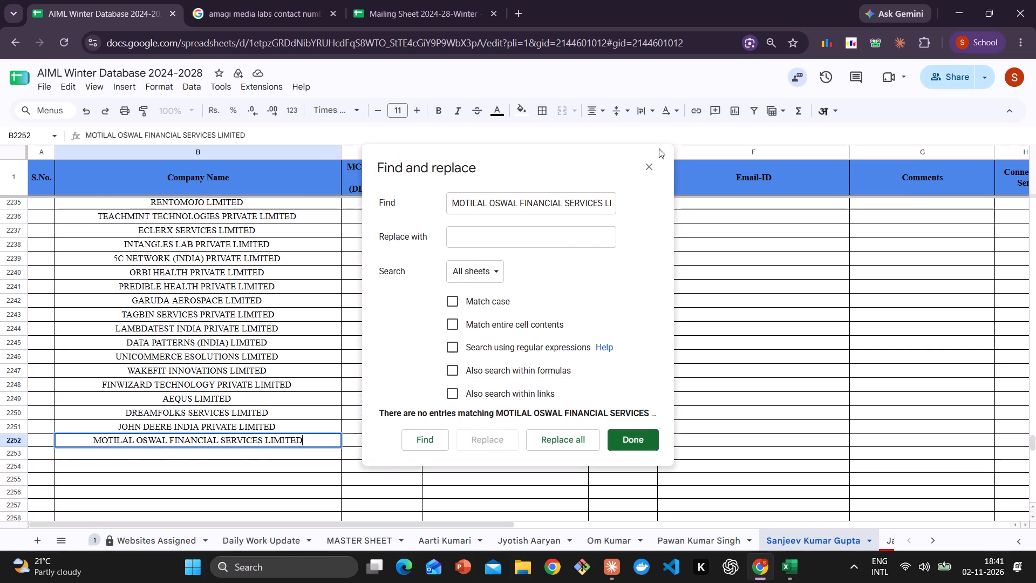
left_click(647, 171)
key("Return")
key("Return")
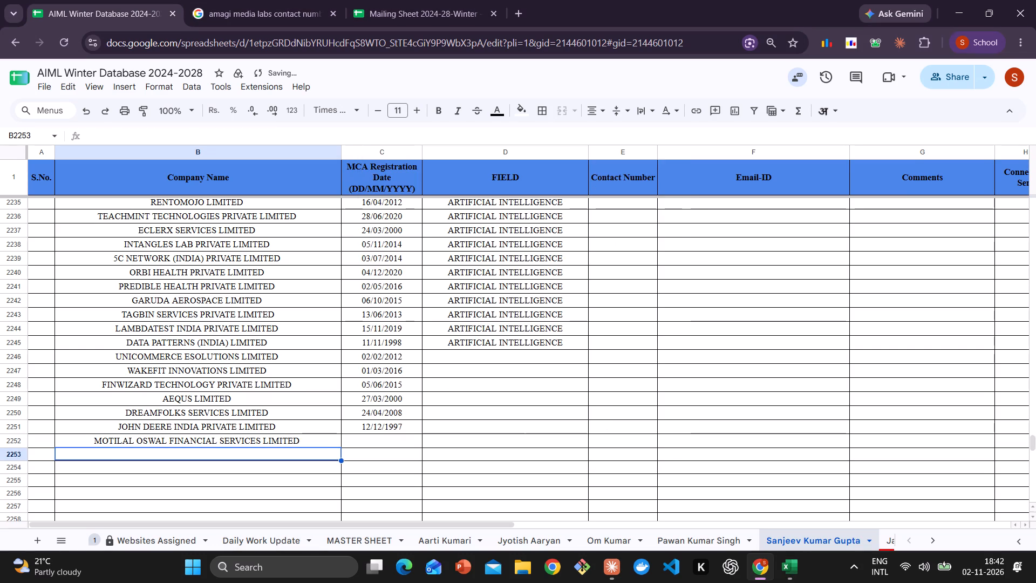
Enter 18/5/2005 as Motilal Oswal's MCA registration date in row 2252, taken from the Excel list.
key("Right")
key("Up")
key("alt+Tab")
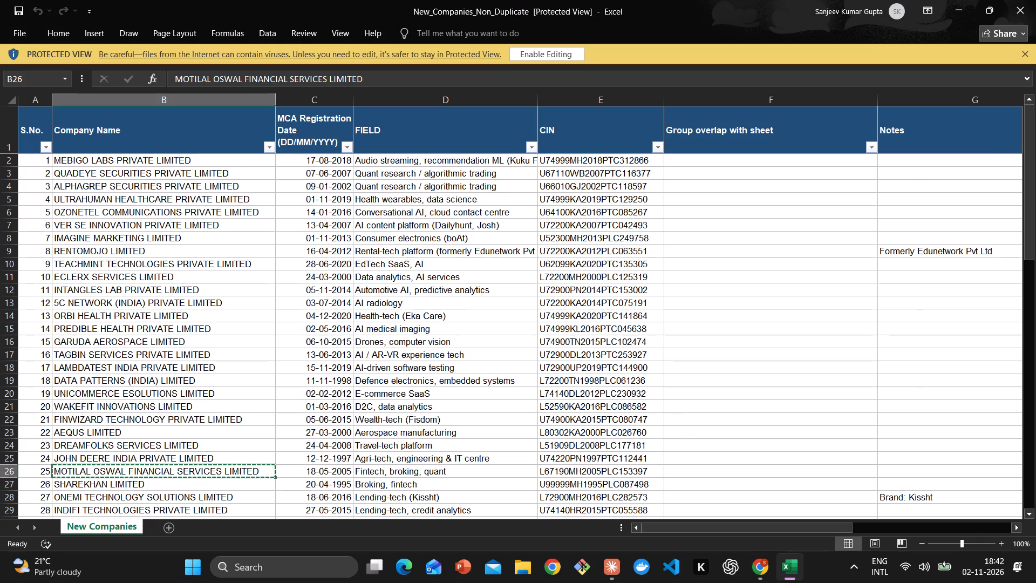
key("alt+Tab")
type("18/5/")
key("alt+Tab")
key("alt+Tab")
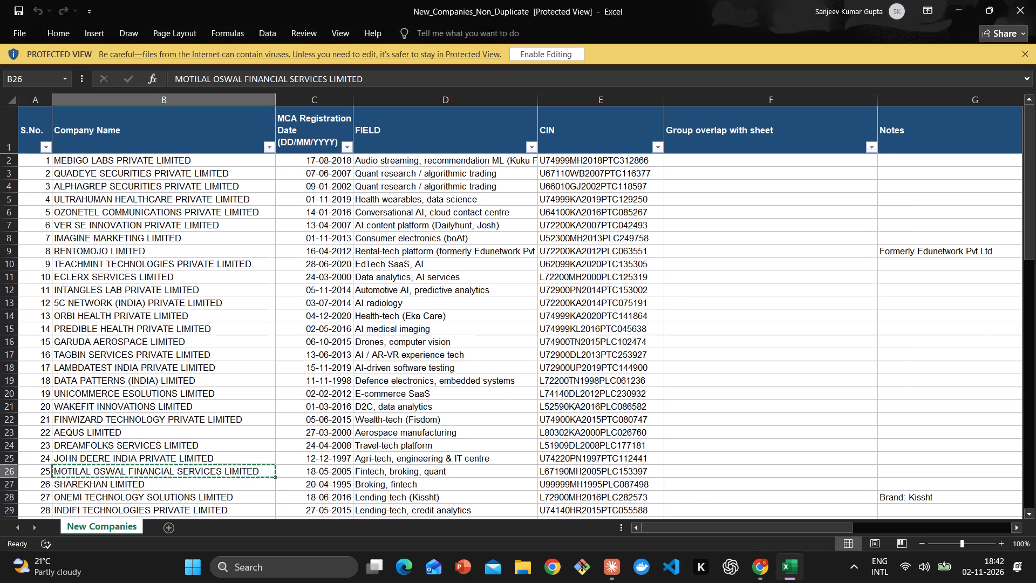
type("2005")
key("Return")
key("alt+Tab")
key("alt+Tab")
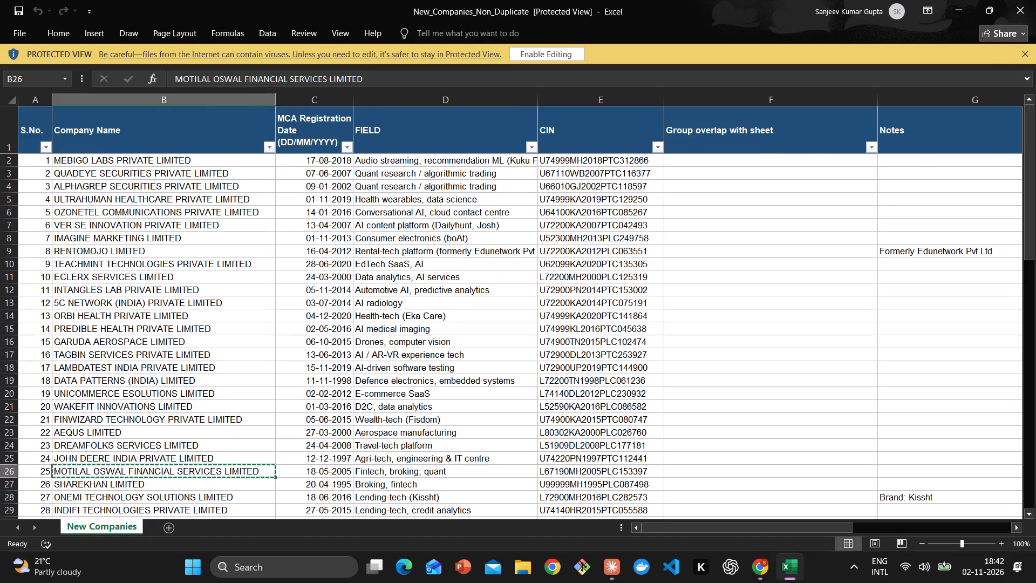
Enter SAAS as Unicommerce Esolutions' field in row 2246, based on its field in the Excel list.
left_click(216, 446)
left_click(215, 450)
key("alt+Tab")
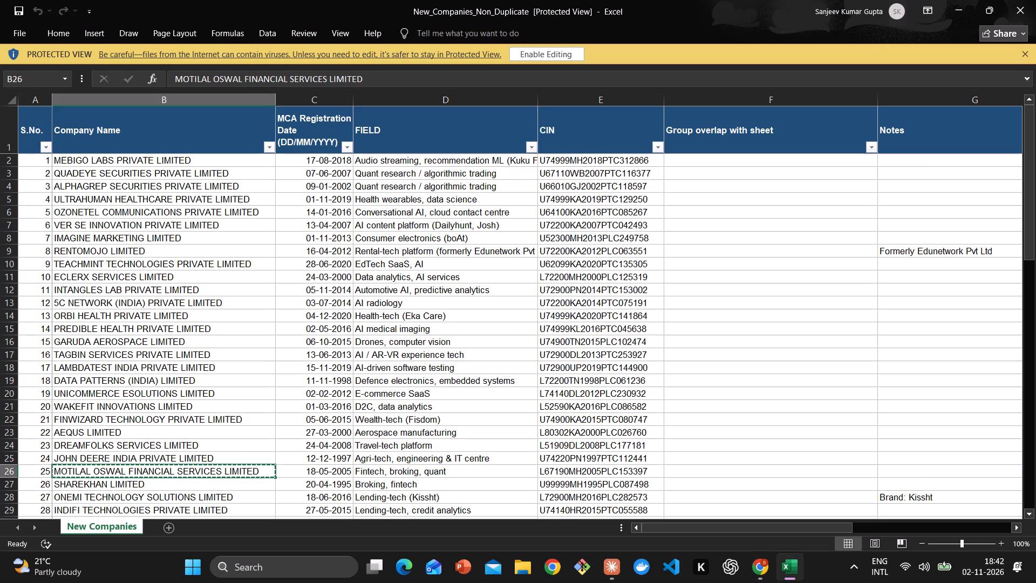
scroll(215, 450, "down", 1)
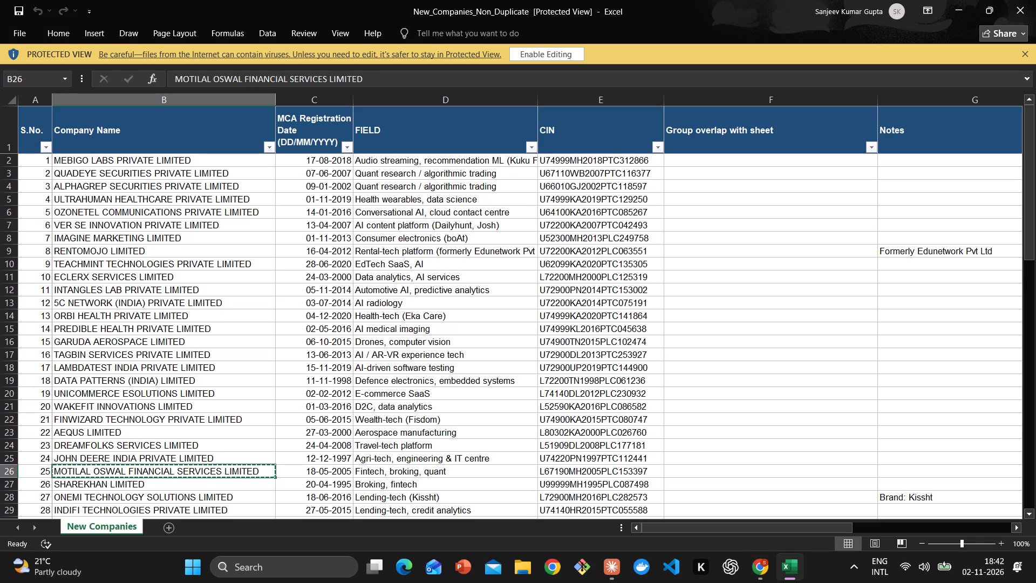
left_click(397, 349)
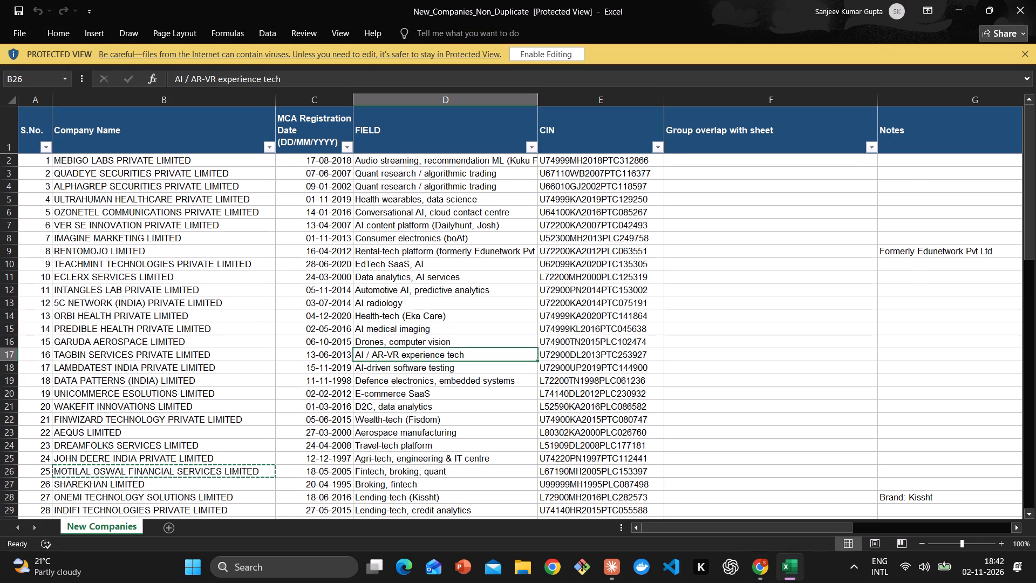
key("alt+Tab")
left_click(512, 361)
key("alt+Tab")
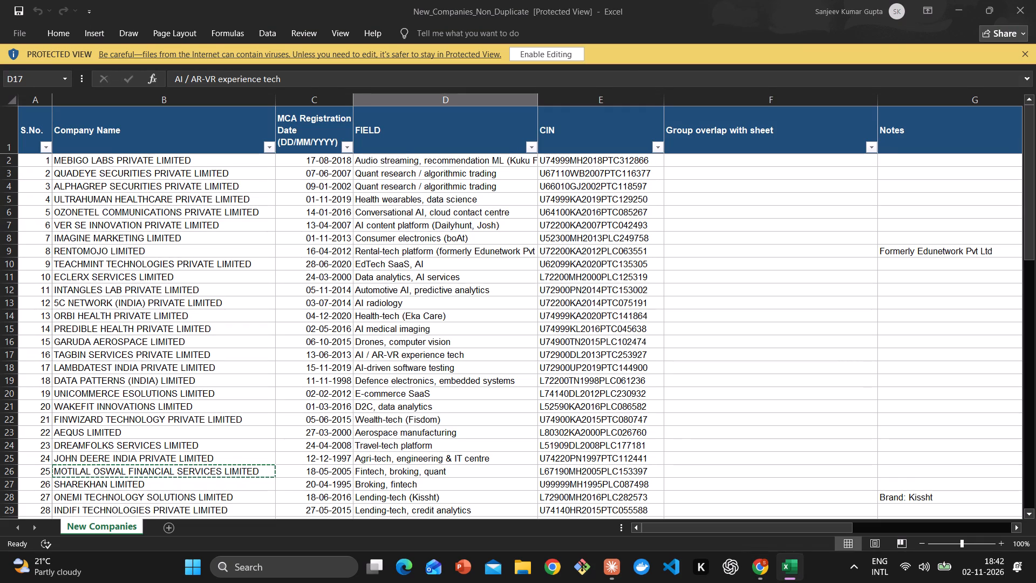
left_click(416, 395)
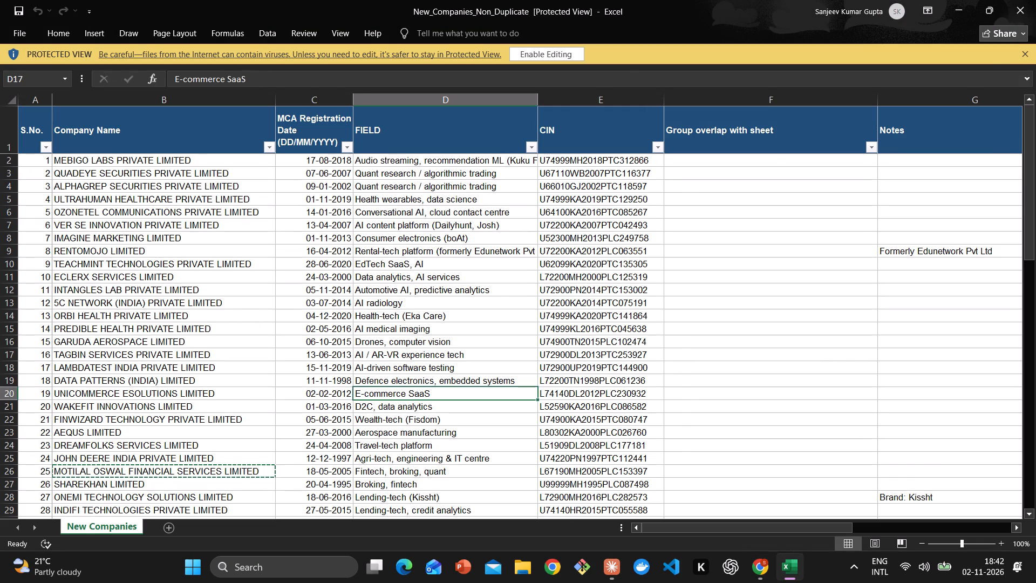
key("alt+Tab")
type("SAAS")
key("Return")
Enter DATA SCIENCE as Wakefit Innovations' field in row 2247, based on its field in the Excel list.
key("alt+Tab")
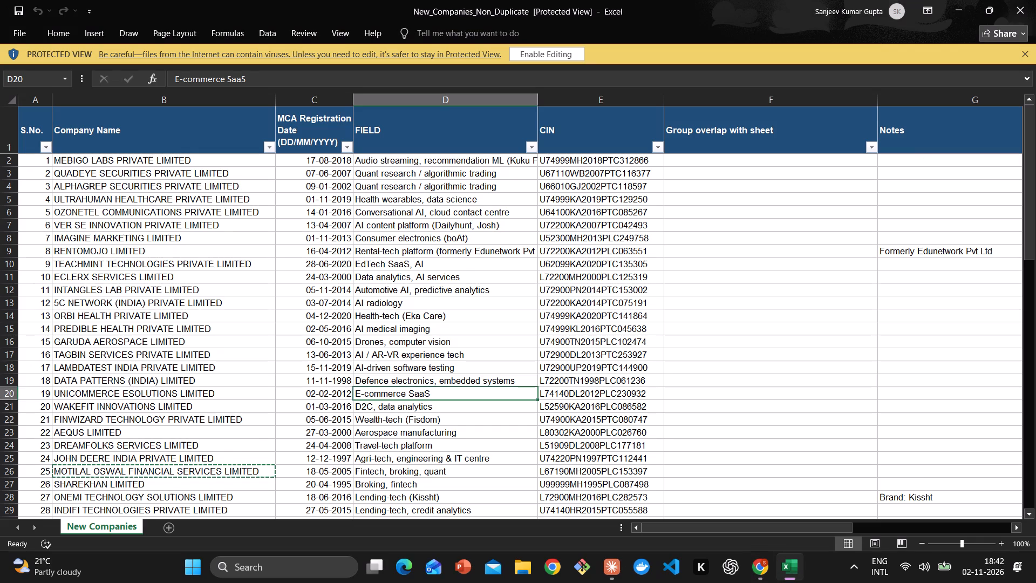
key("alt+Tab")
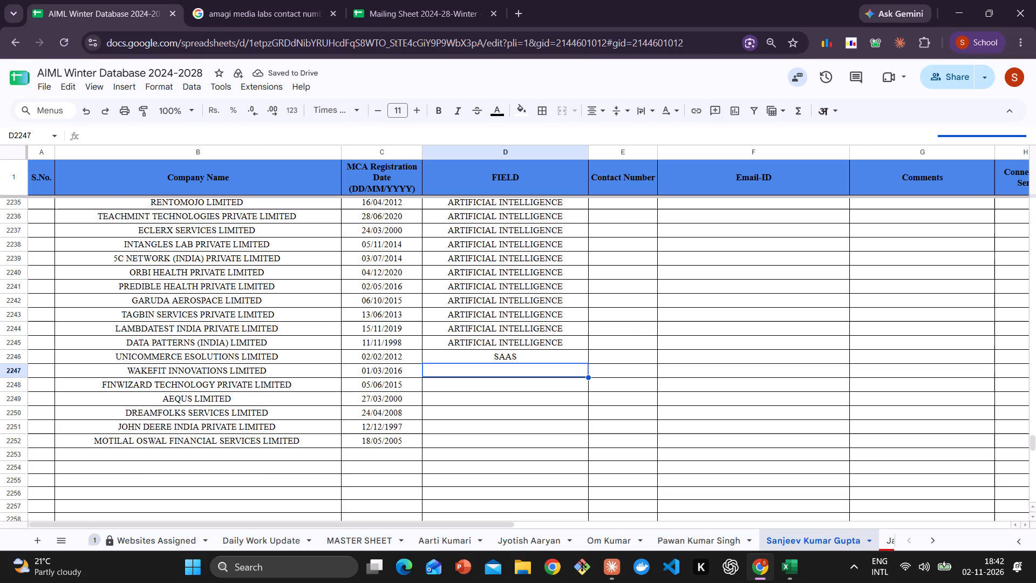
type("DATA")
key("Return")
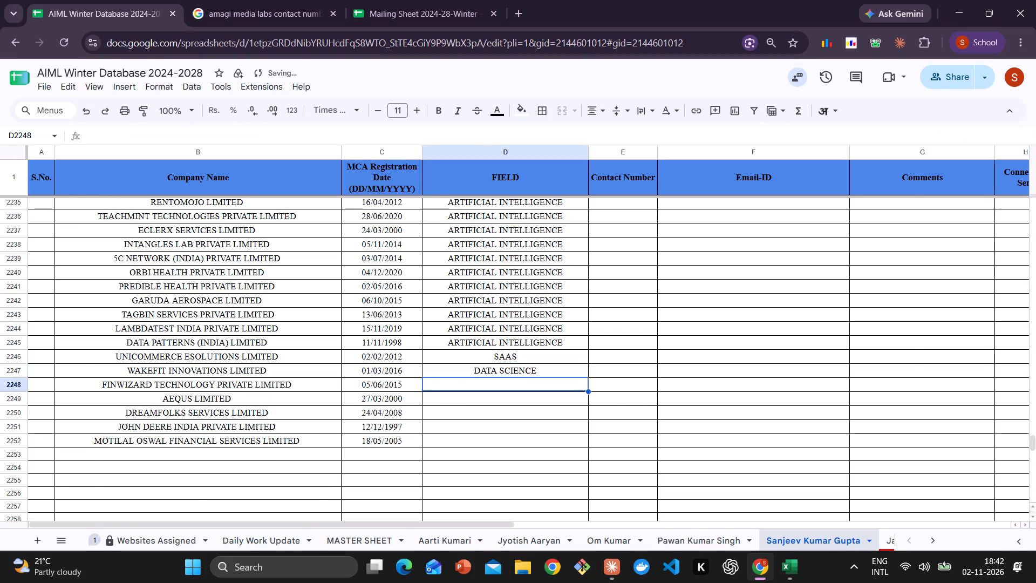
Look up Finwizard Technology's row in the Excel list and enter HEALTH TECH as its field in row 2248 of the database.
key("alt+Tab")
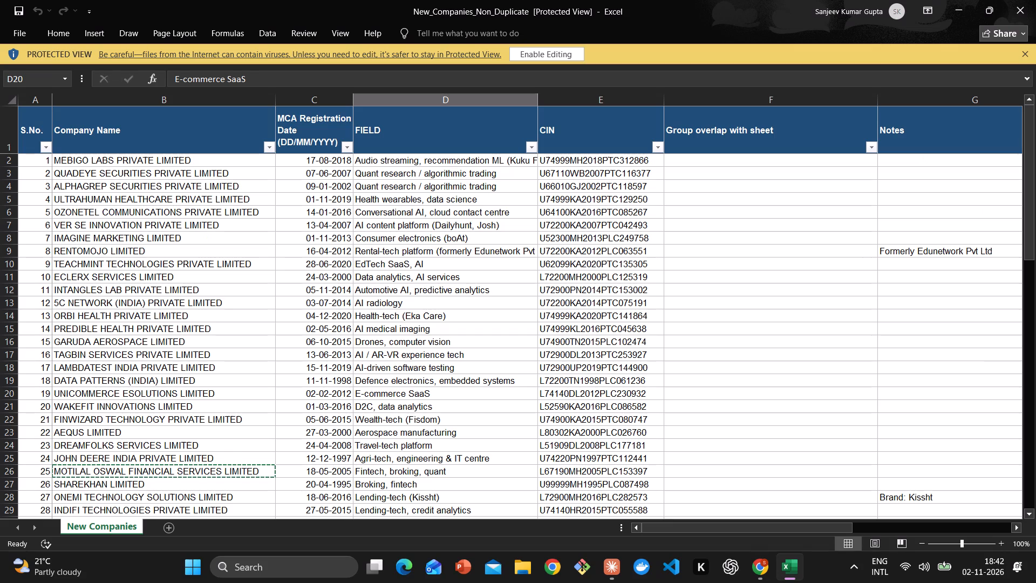
key("Left")
key("Left")
key("Up")
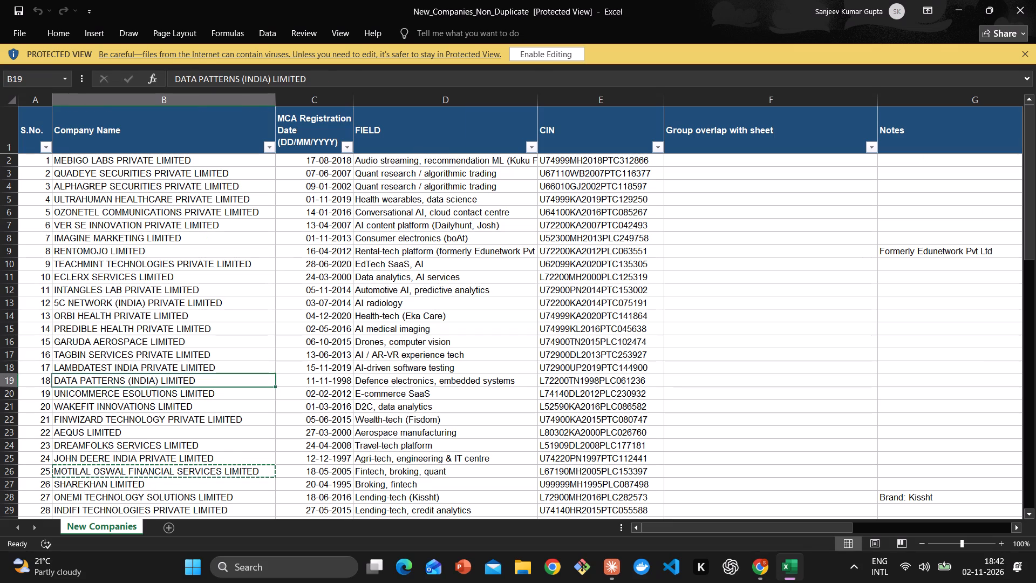
key("Right")
key("Right")
key("Right")
key("Down")
key("Down")
key("Left")
key("Left")
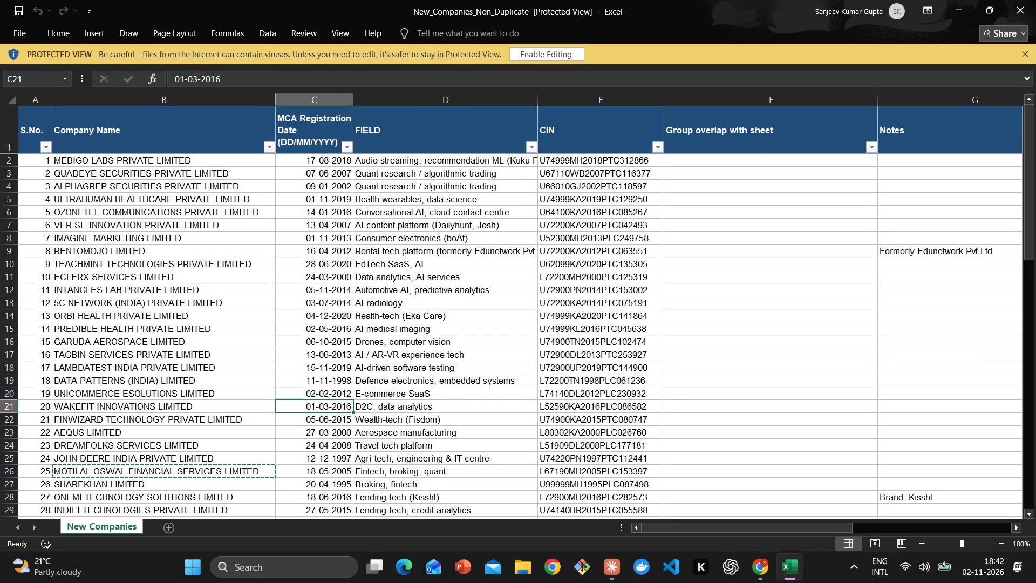
key("Right")
key("Down")
key("alt+Tab")
type("HEALTH TECH")
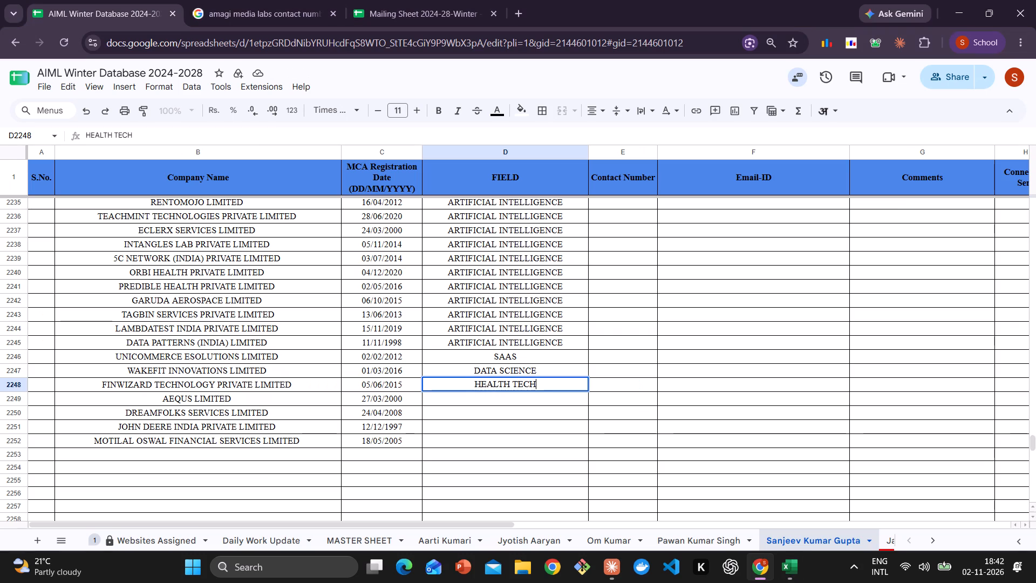
key("Return")
Enter ARTIFICIAL INTELLIGENCE as Aequs Limited's field in row 2249 of the database.
key("alt+Tab")
key("alt+Tab")
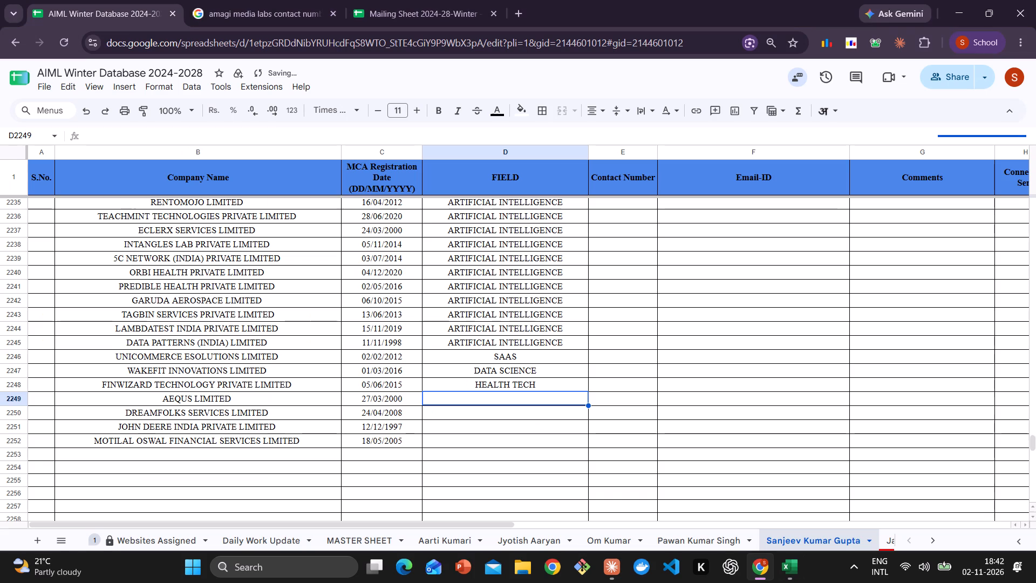
type("AI")
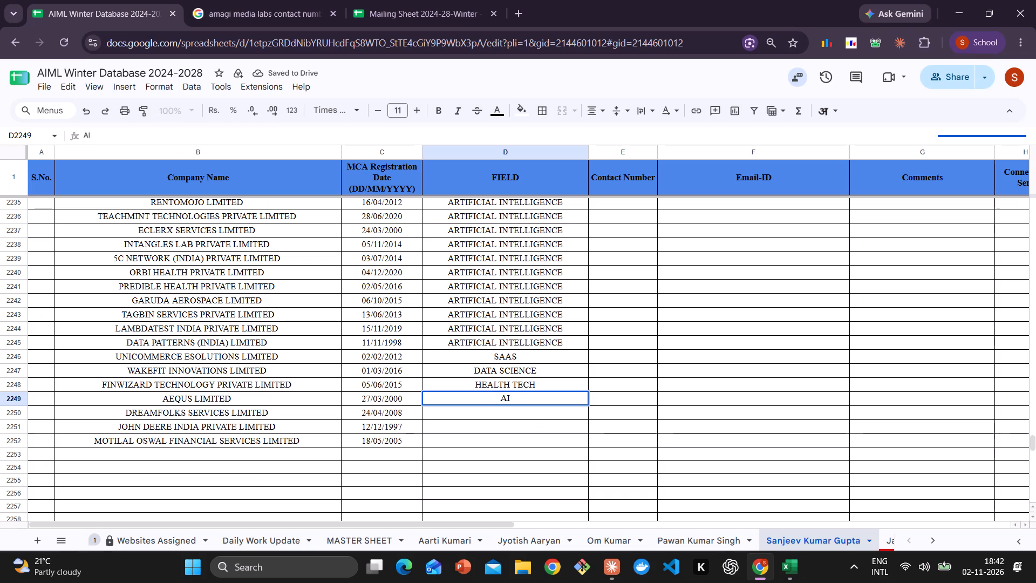
key("BackSpace")
type("RTI")
key("Return")
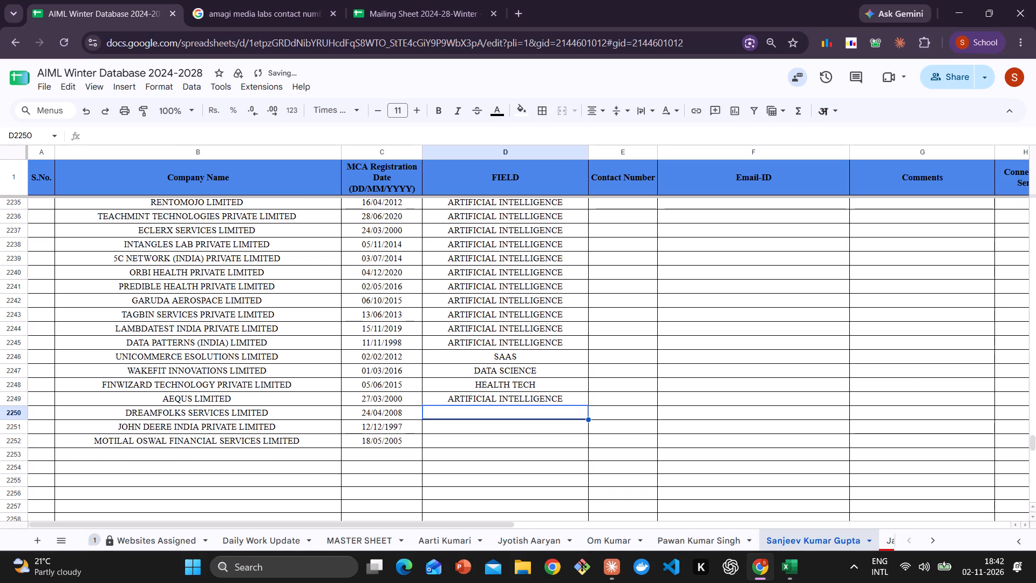
Check Dreamfolks Services' field in the Excel list and enter WEB DEV as its field in row 2250 of the database.
key("alt+Tab")
key("Down")
key("Down")
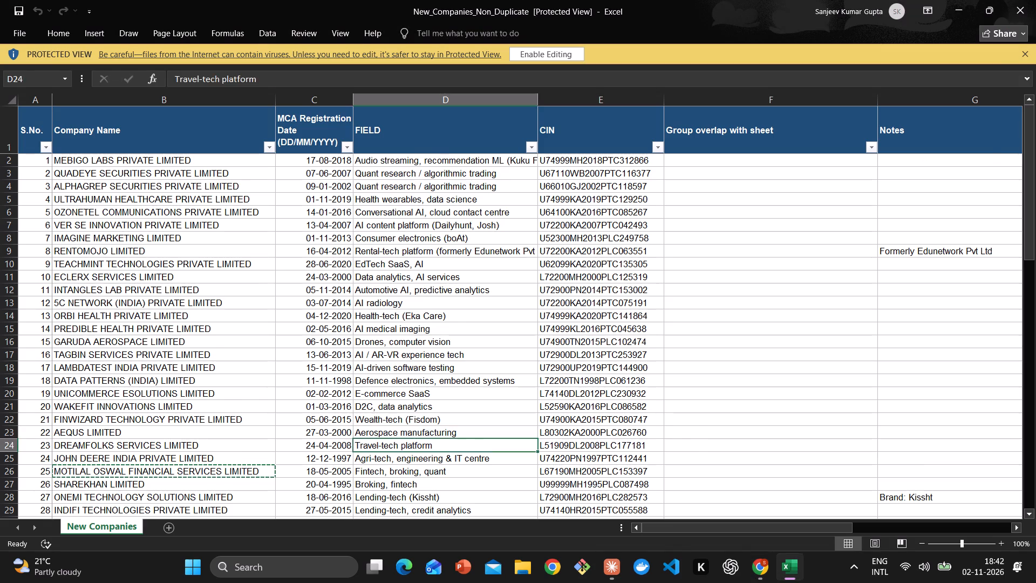
key("alt+Tab")
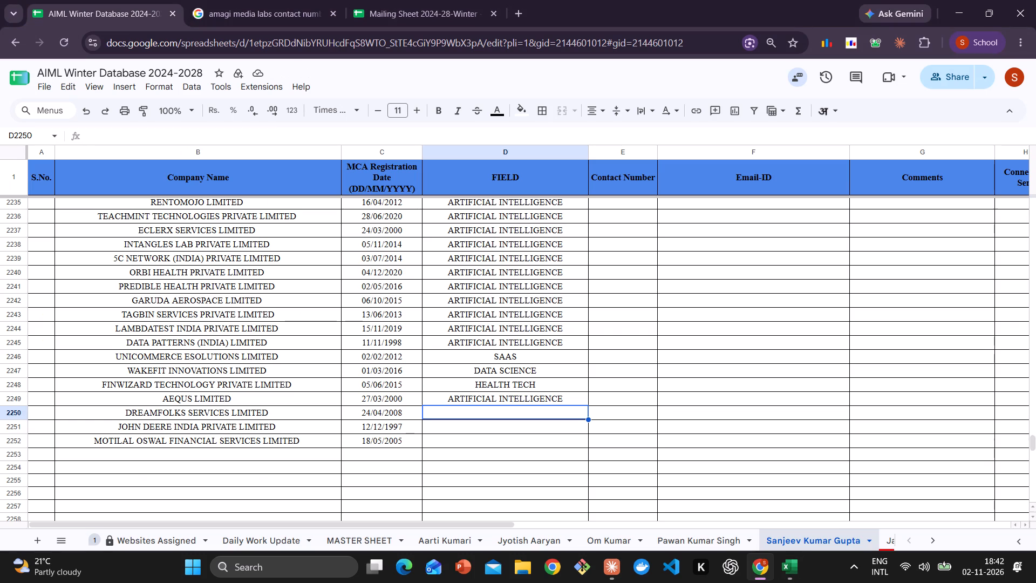
type("WEB DEVELOPME")
key("shift+BackSpace")
key("shift+BackSpace")
key("shift+BackSpace")
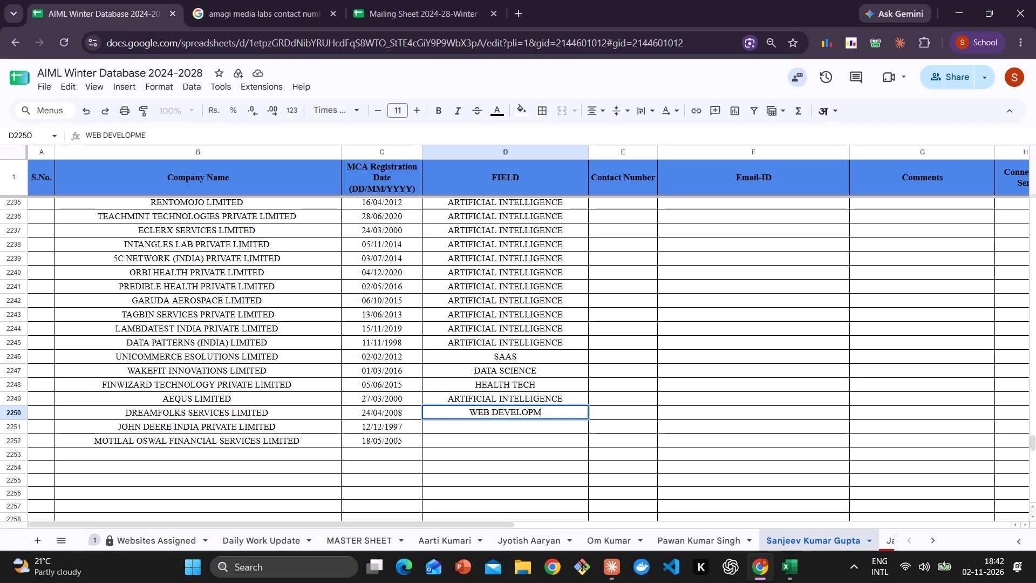
key("shift+BackSpace")
key("shift+BackSpace")
key("shift+BackSpace")
key("Return")
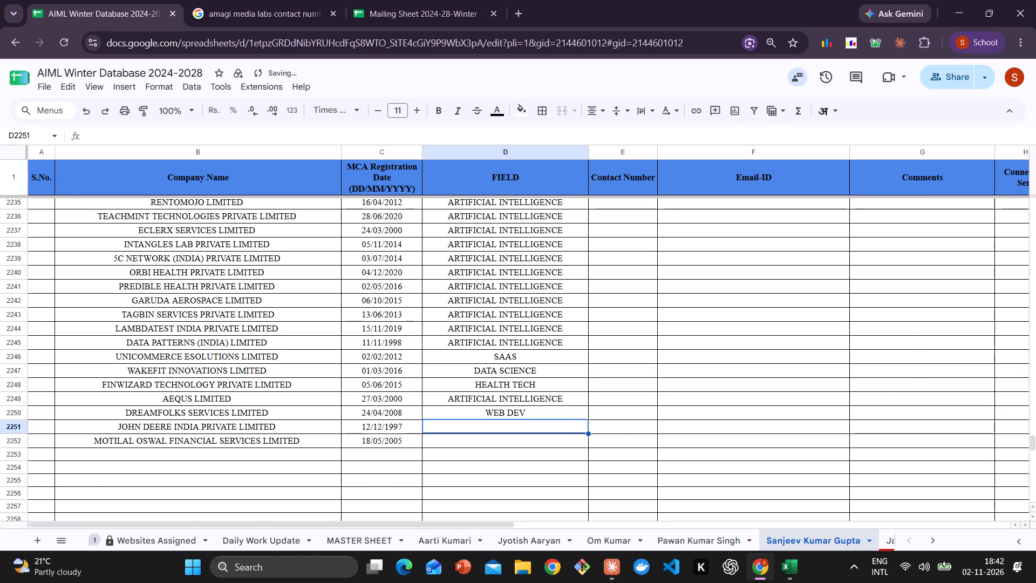
Check John Deere India's field in the Excel list and enter AGRI TECH as its field in row 2251 of the database.
key("alt+Tab")
key("Down")
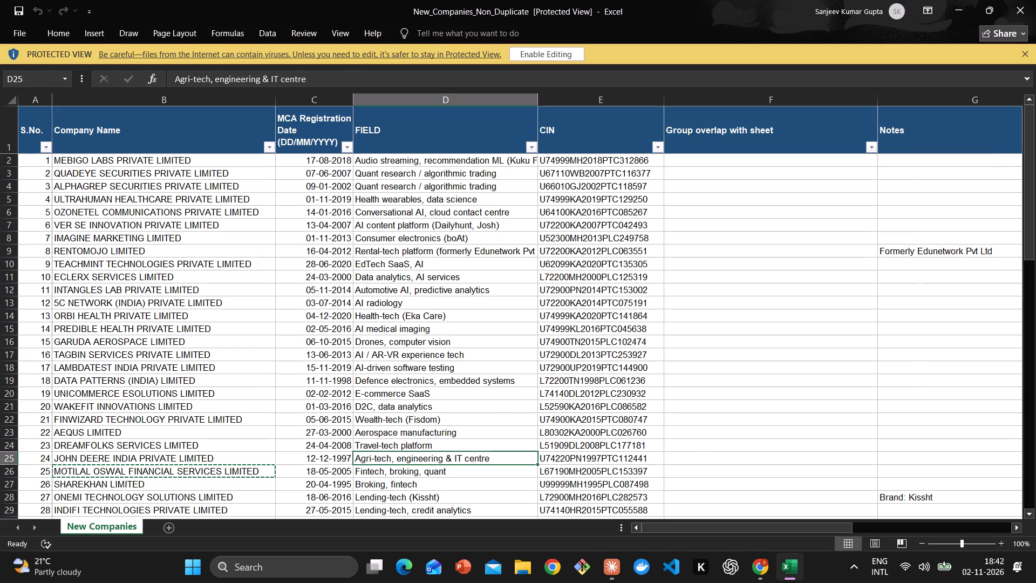
key("alt+Tab")
type("AGRI TECH")
key("Return")
Check Motilal Oswal Financial Services' field in the Excel list and enter FINTECH as its field in row 2252 of the database.
key("alt+Tab")
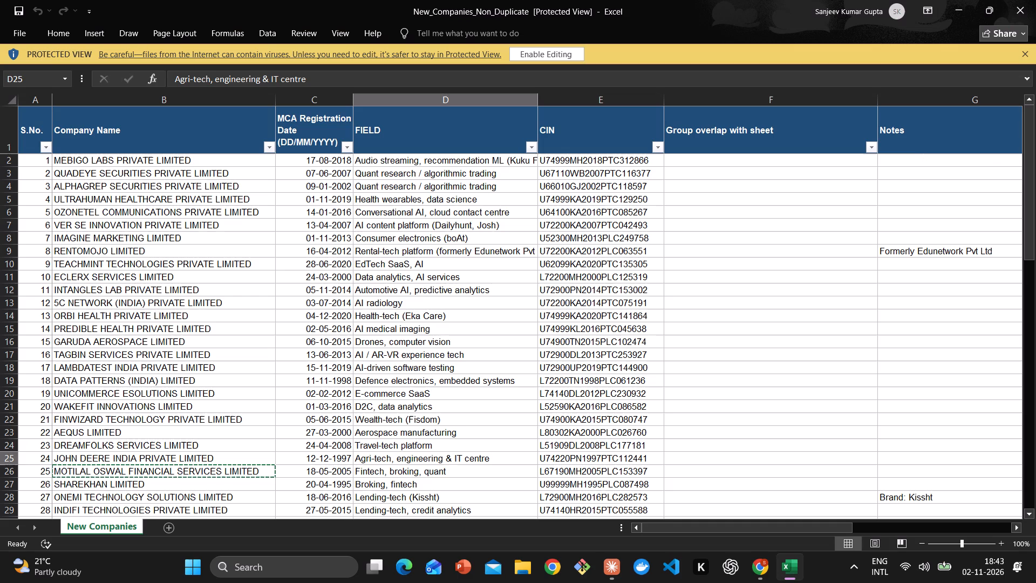
key("alt+Tab")
type("FINTECH")
key("Return")
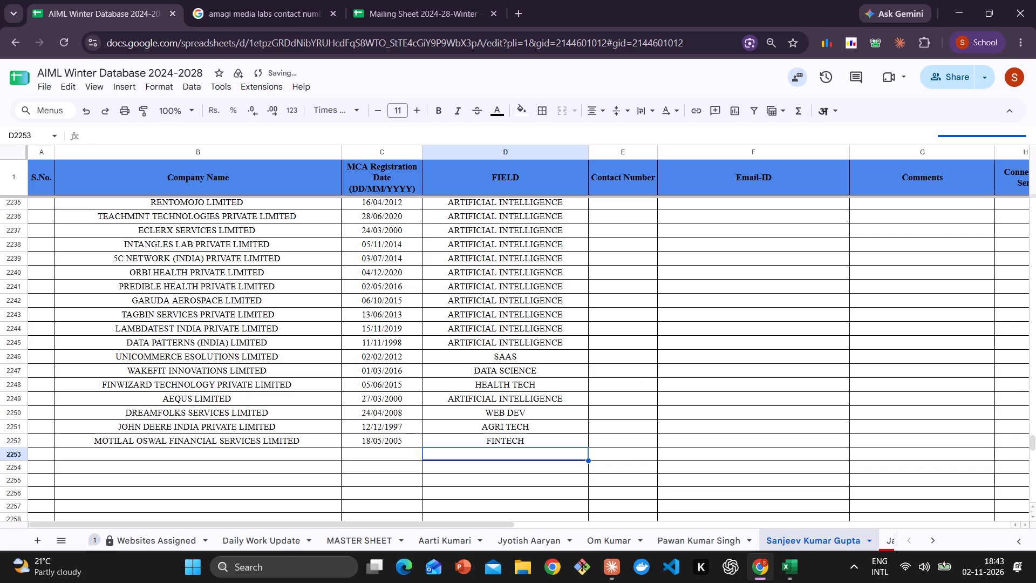
Check all database sheets for SHAREKHAN LIMITED from the Excel list and add it as the company name in row 2253.
key("alt+Tab")
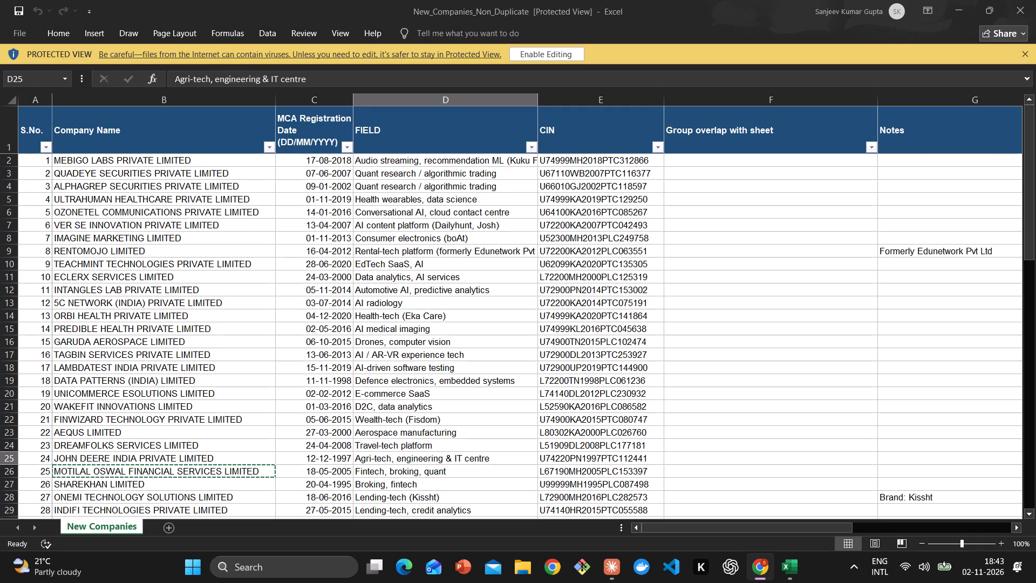
left_click(152, 483)
key("ctrl+c")
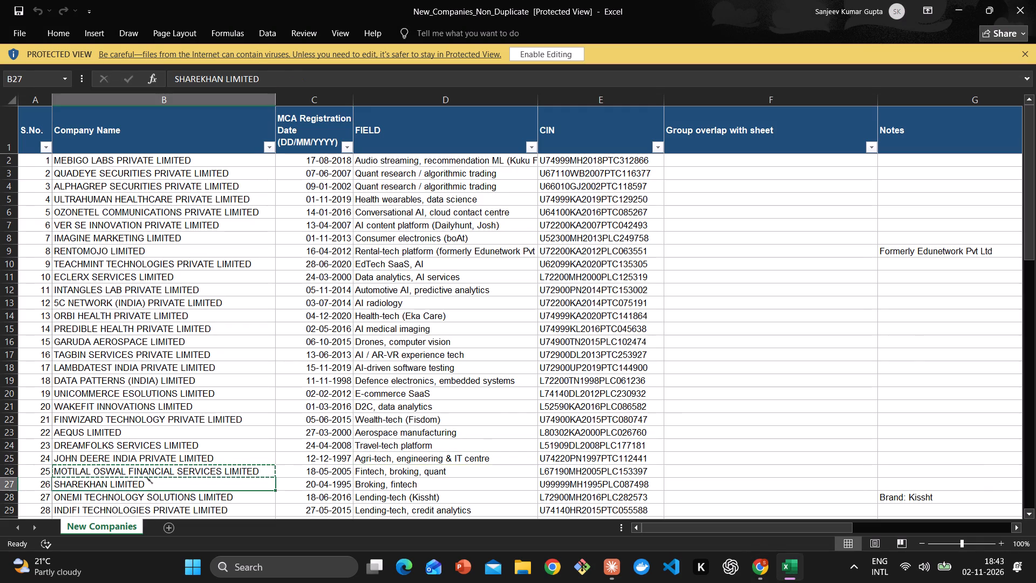
key("alt+Tab")
key("ctrl+h")
key("ctrl+v")
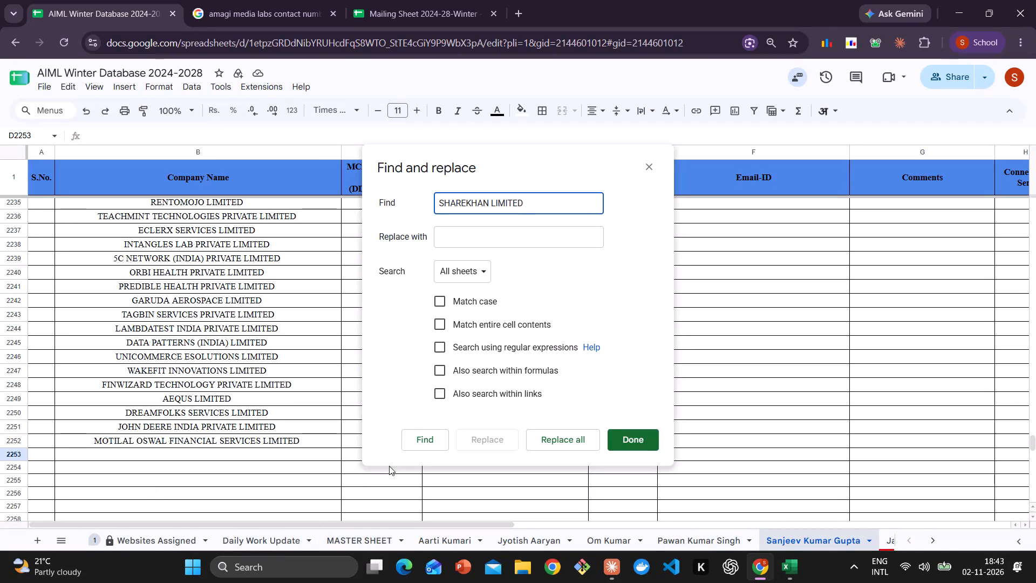
left_click(419, 433)
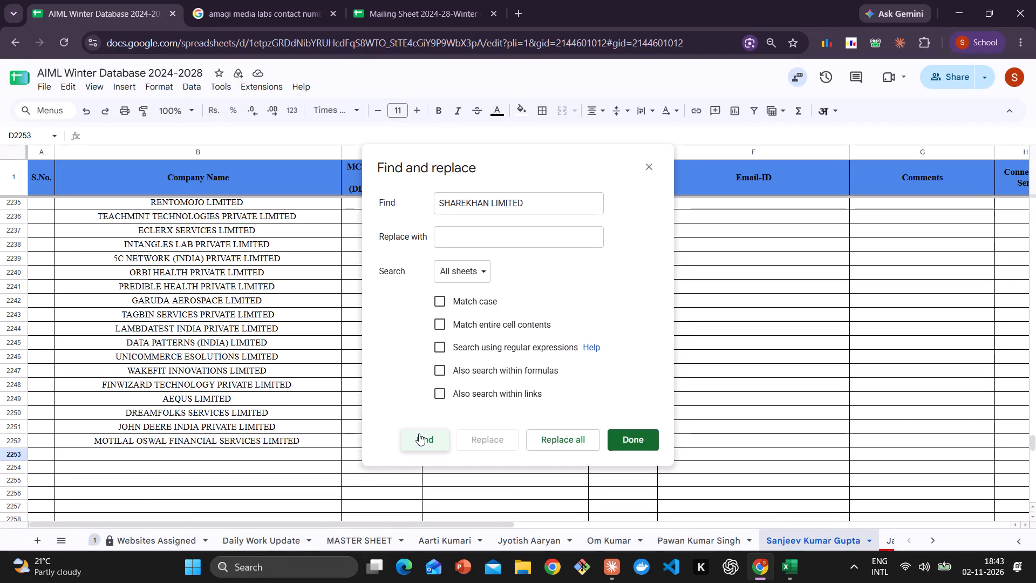
double_click(195, 460)
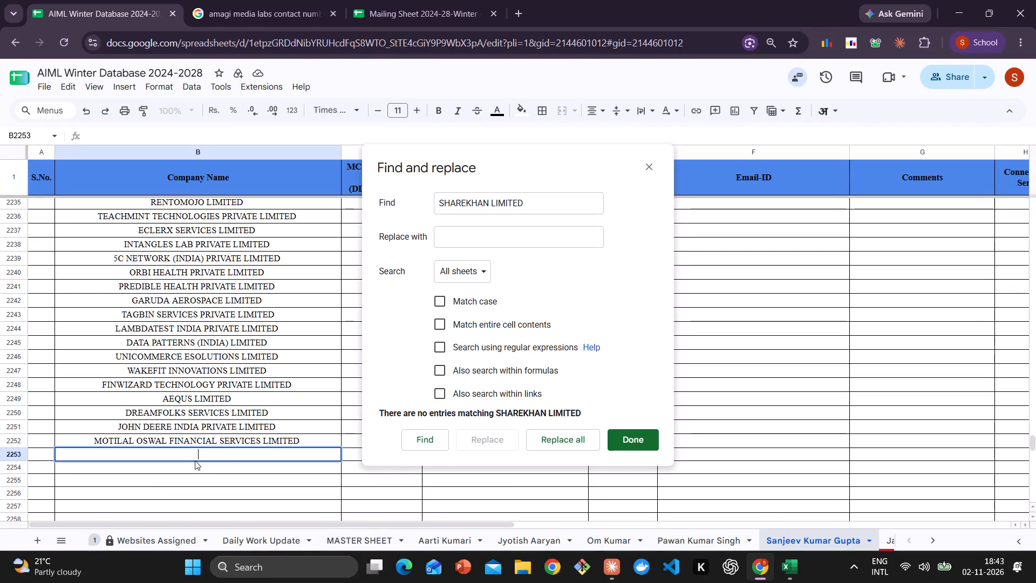
key("ctrl+v")
key("Return")
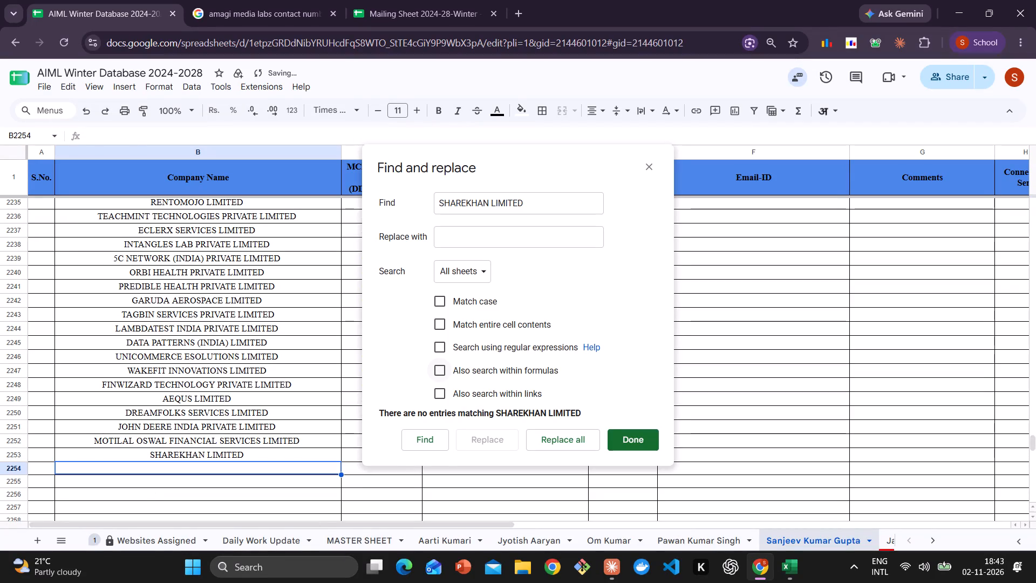
left_click(655, 161)
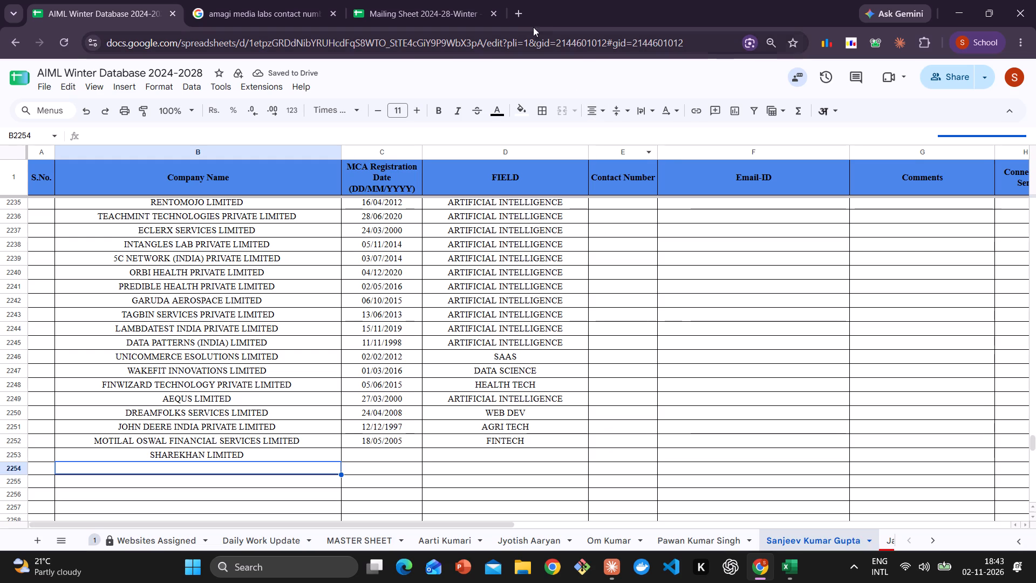
Search Google for SHAREKHAN LIMITED to look at the company, and close the search page.
left_click(519, 12)
key("ctrl+v")
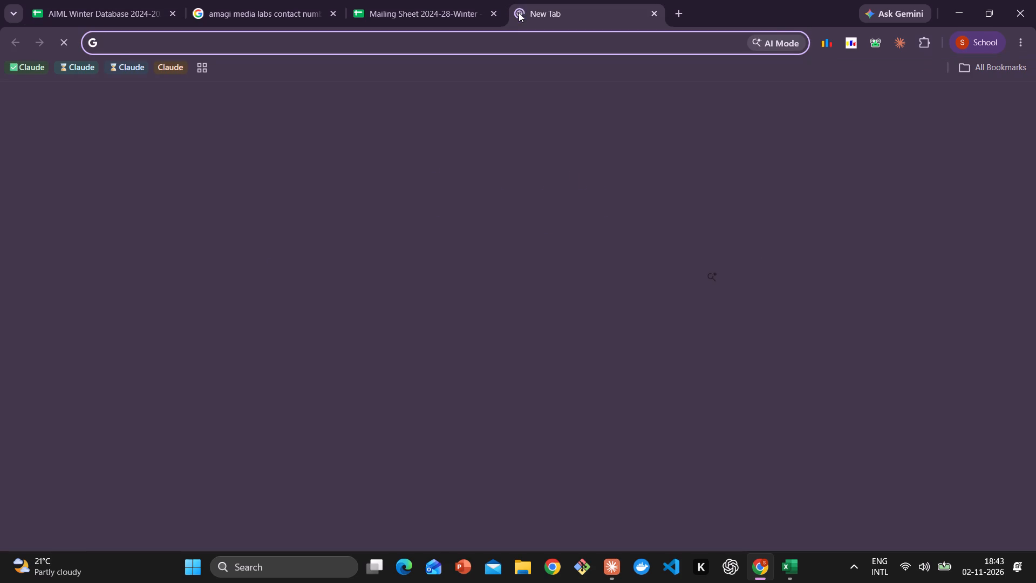
key("Return")
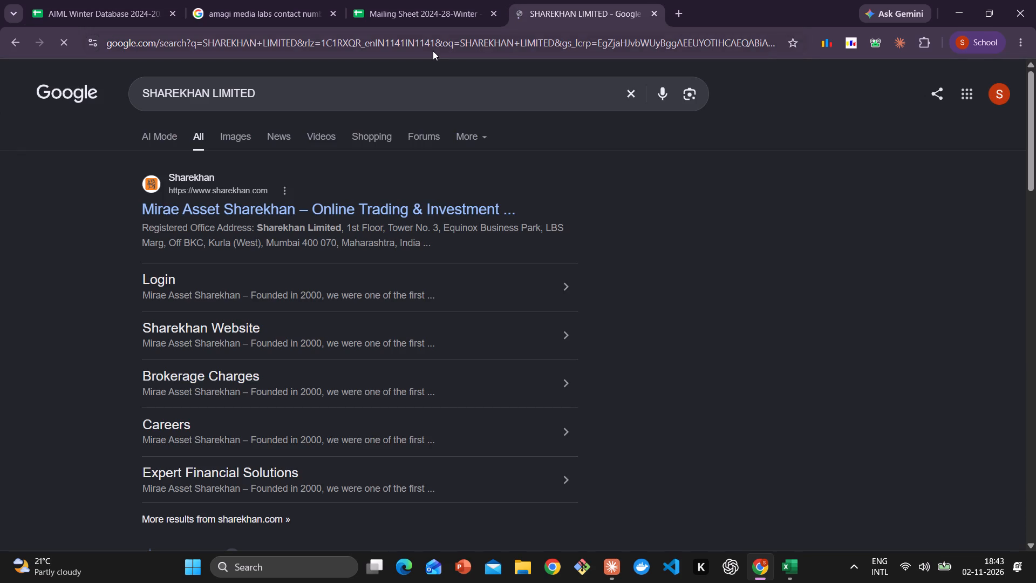
left_click(653, 16)
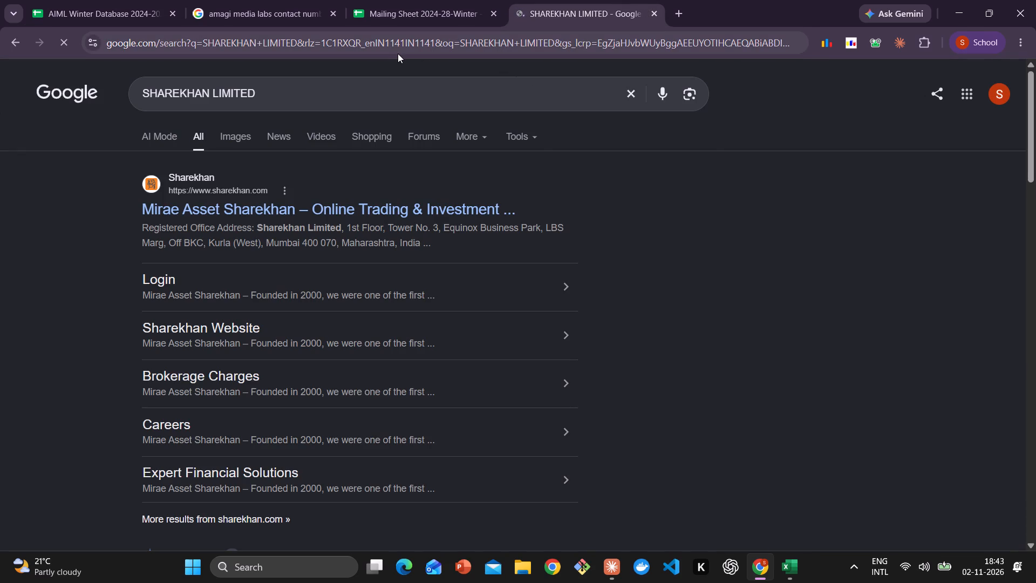
Check Sharekhan's field in the Excel list and copy Motilal Oswal's FINTECH field into Sharekhan's row 2253.
key("alt+Tab")
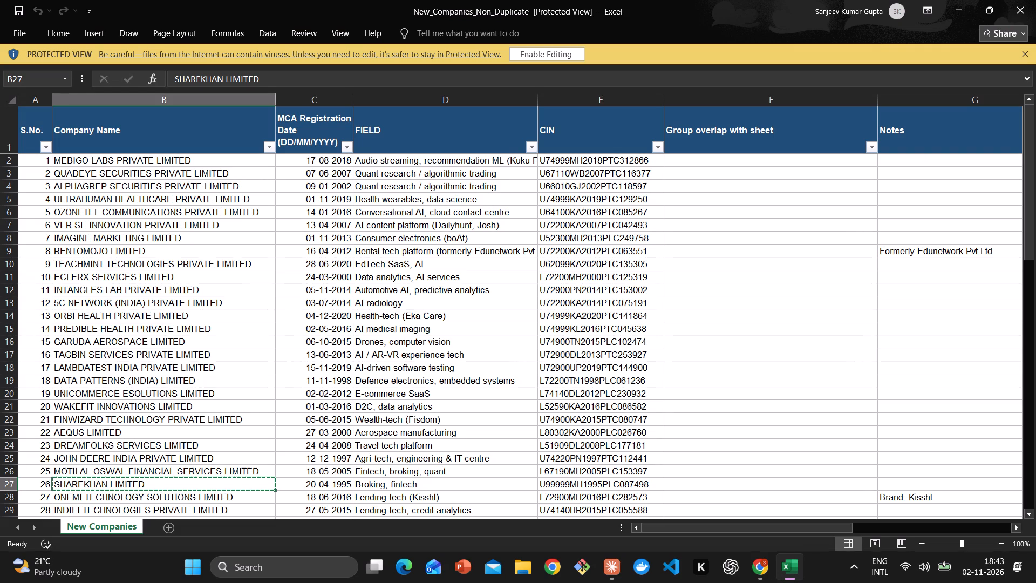
key("alt+Tab")
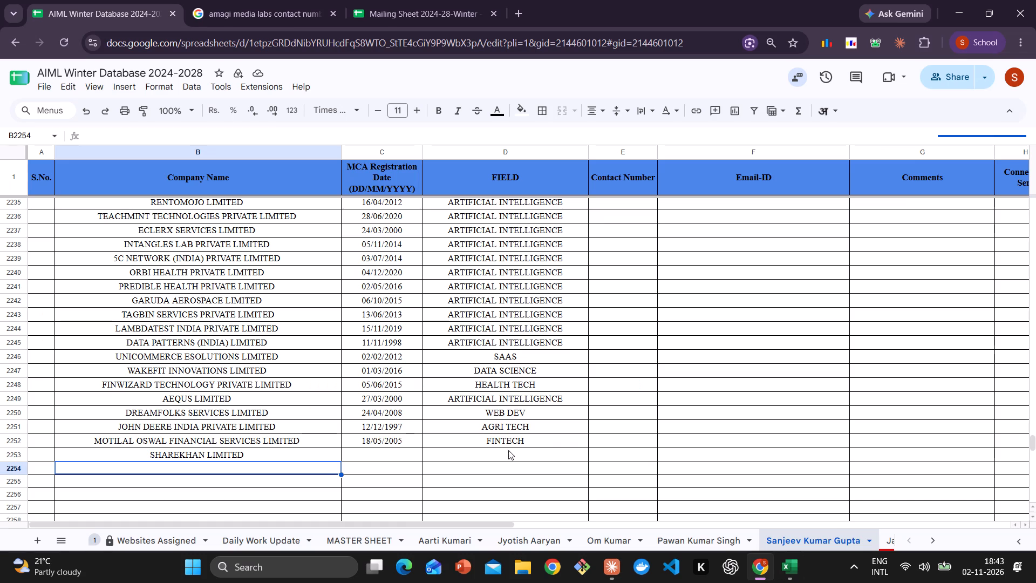
left_click(510, 444)
key("ctrl+c")
key("Down")
key("ctrl+v")
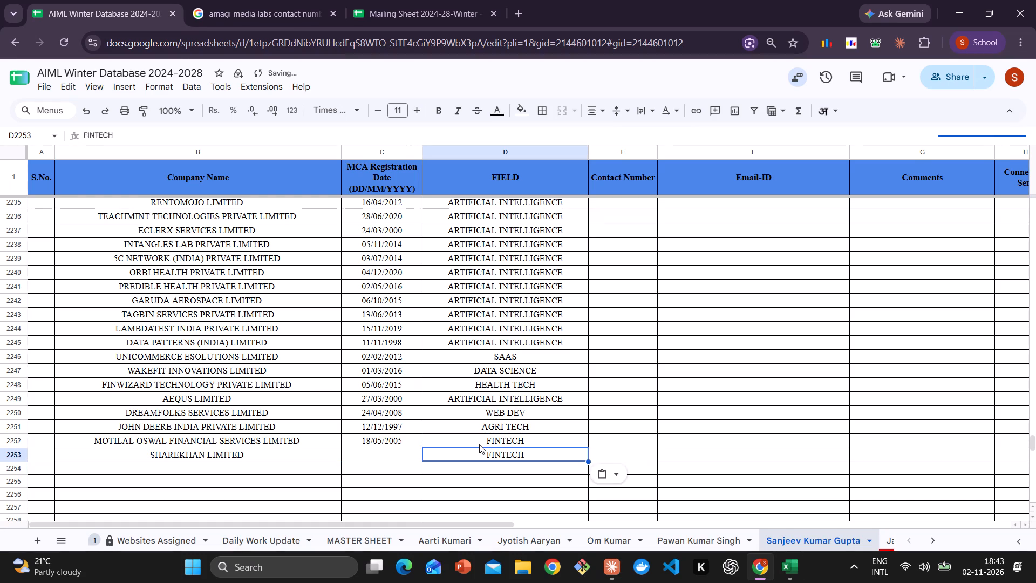
Enter 20/4/1995 as Sharekhan's MCA registration date in row 2253, taken from the Excel list.
left_click(380, 440)
key("alt+Tab")
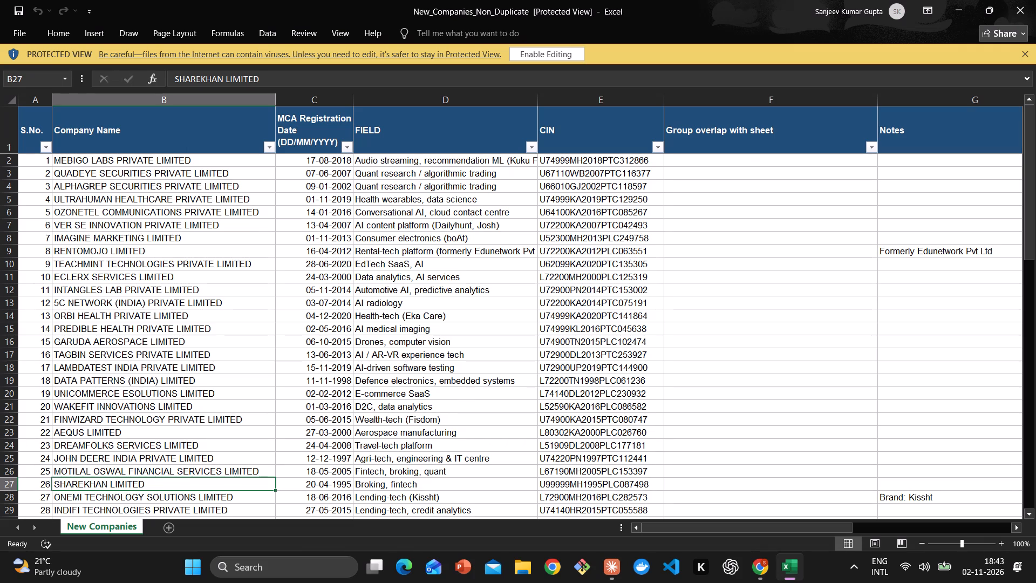
key("alt+Tab")
left_click(377, 457)
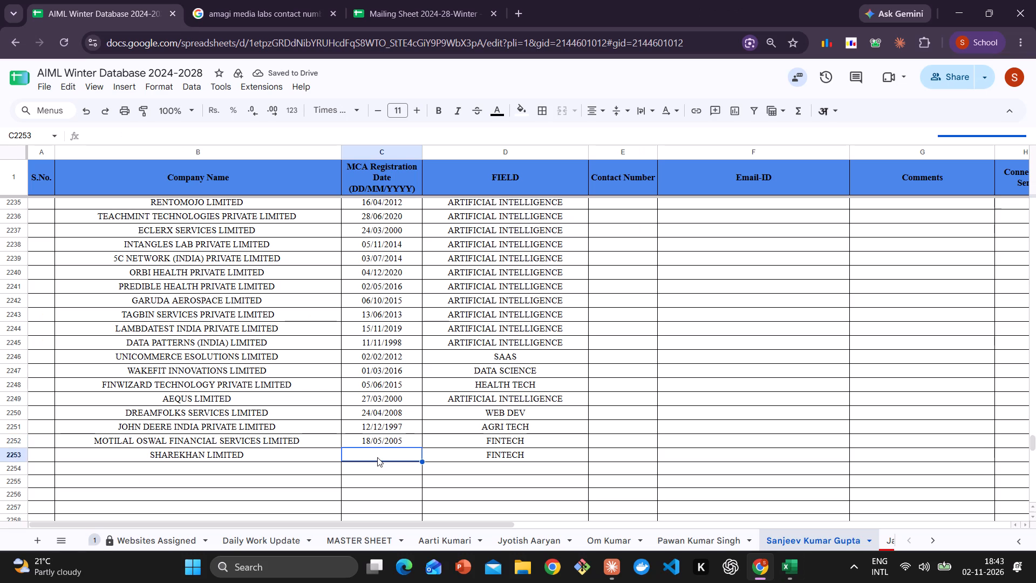
type("24")
key("alt+Tab")
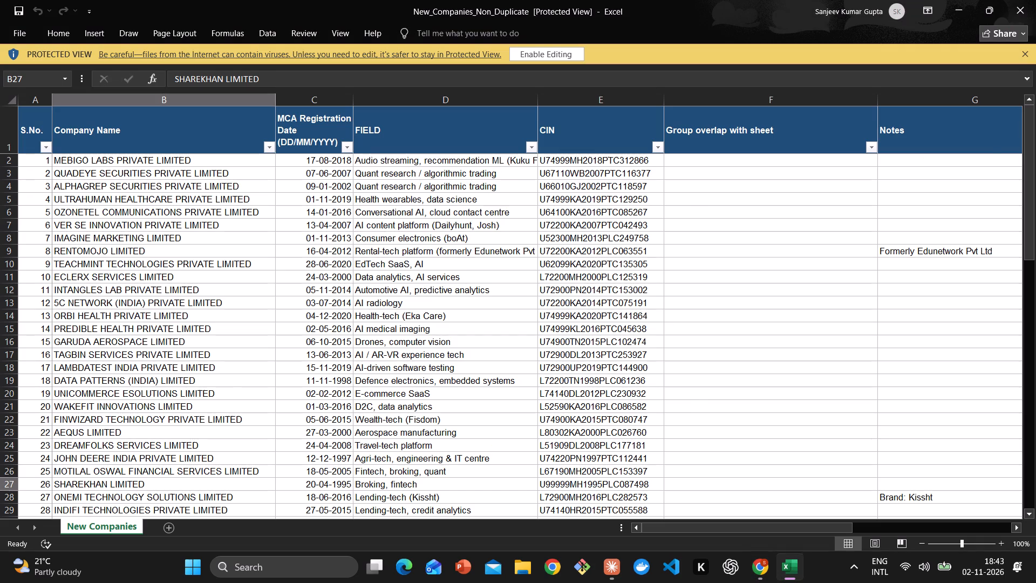
key("alt+Tab")
key("BackSpace")
type("0/4/")
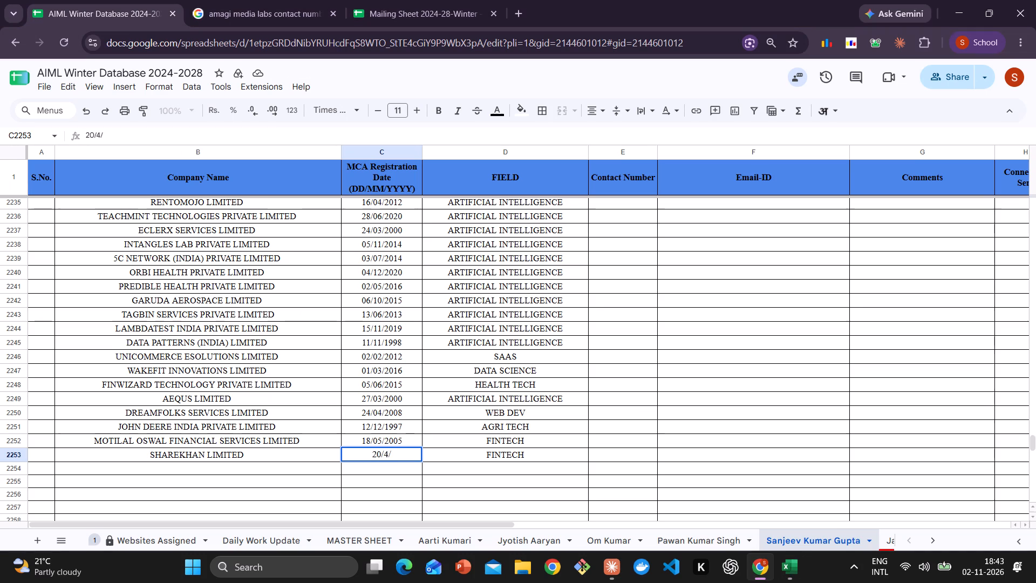
key("alt+Tab")
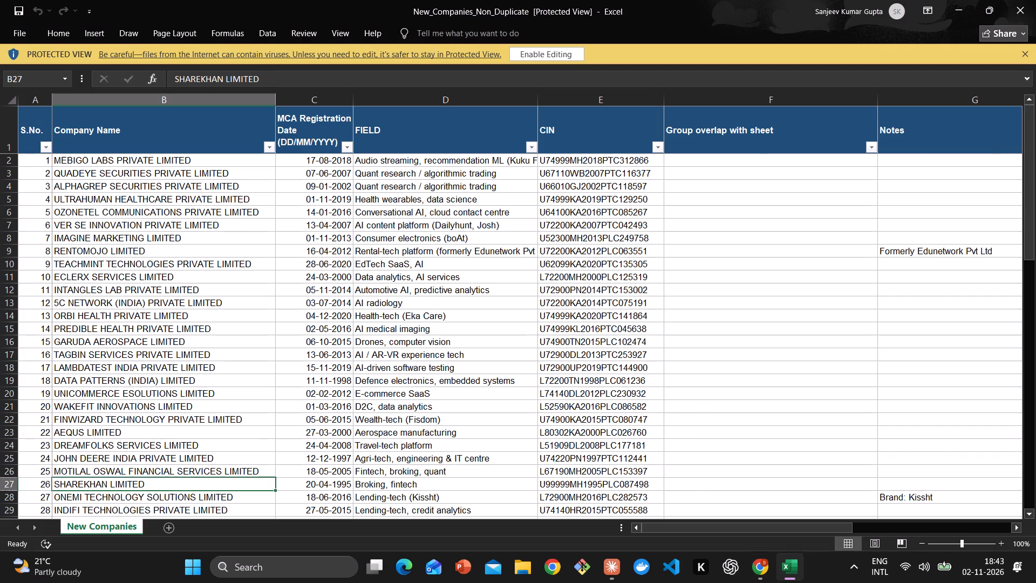
key("alt+Tab")
type("1995")
key("Return")
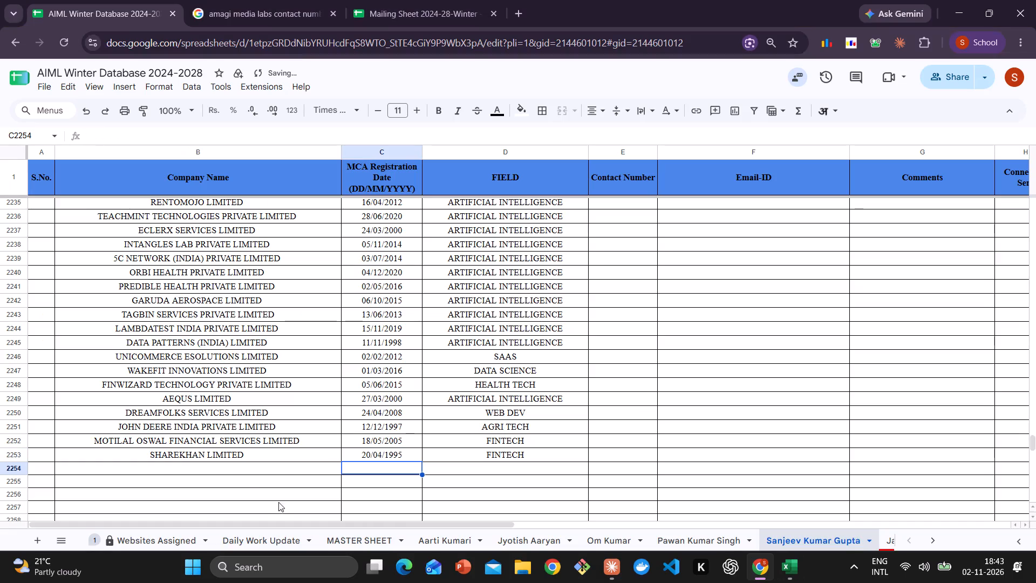
Select the newly added company names from MEBIGO LABS in row 2228 through SHAREKHAN in row 2253 to count them.
left_click(241, 470)
scroll(241, 470, "up", 5)
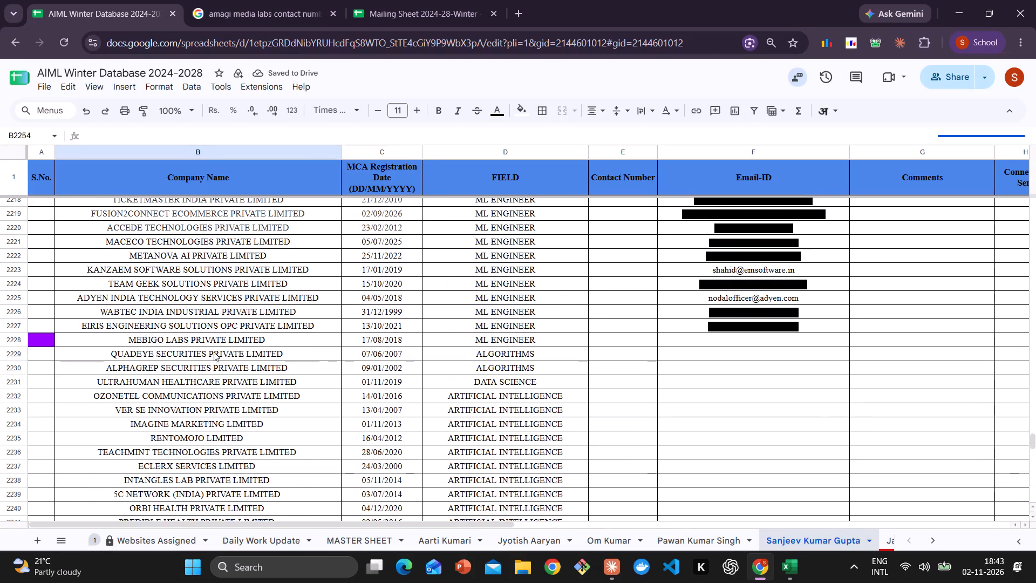
left_click(210, 357)
left_click(214, 344)
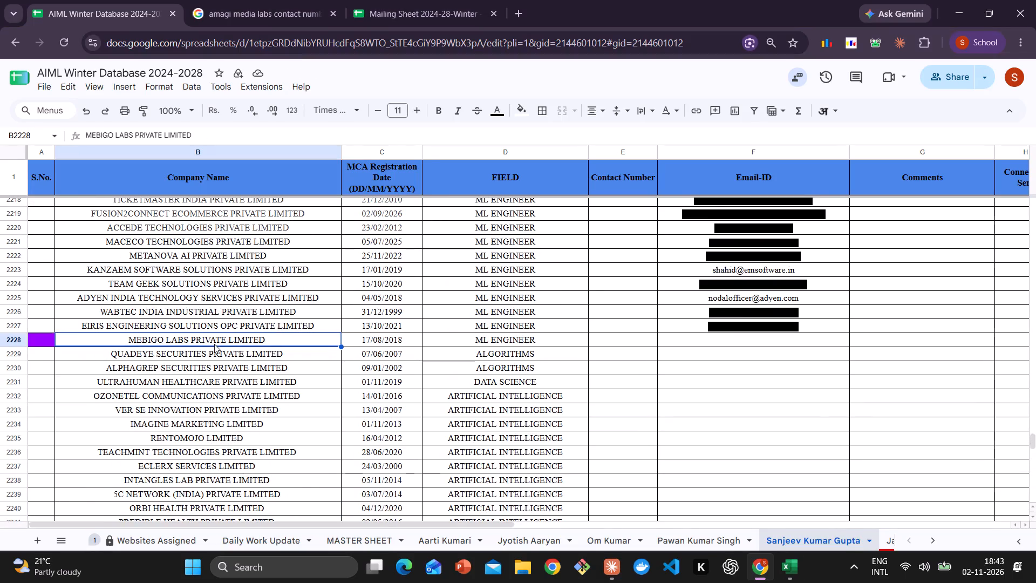
key("shift+Down")
key("shift+Down")
key("shift+Down")
key("shift+Down")
key("shift+Down")
key("shift+Down")
key("shift+Down")
key("shift+Down")
key("shift+Down")
key("shift+Down")
key("shift+Down")
key("shift+Down")
key("shift+Down")
key("shift+Down")
key("shift+Down")
key("shift+Down")
key("shift+Down")
key("shift+Down")
key("shift+Down")
key("shift+Down")
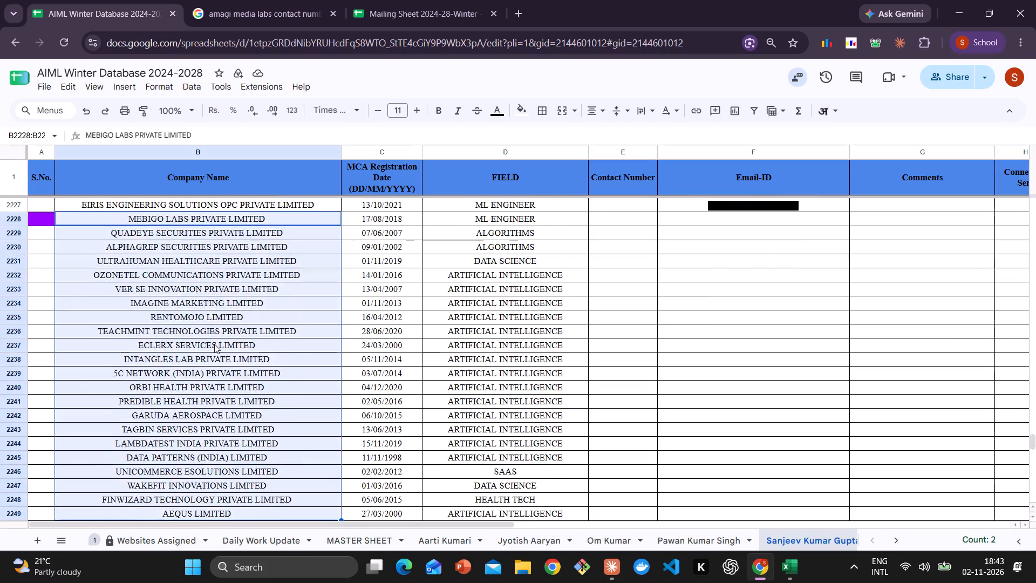
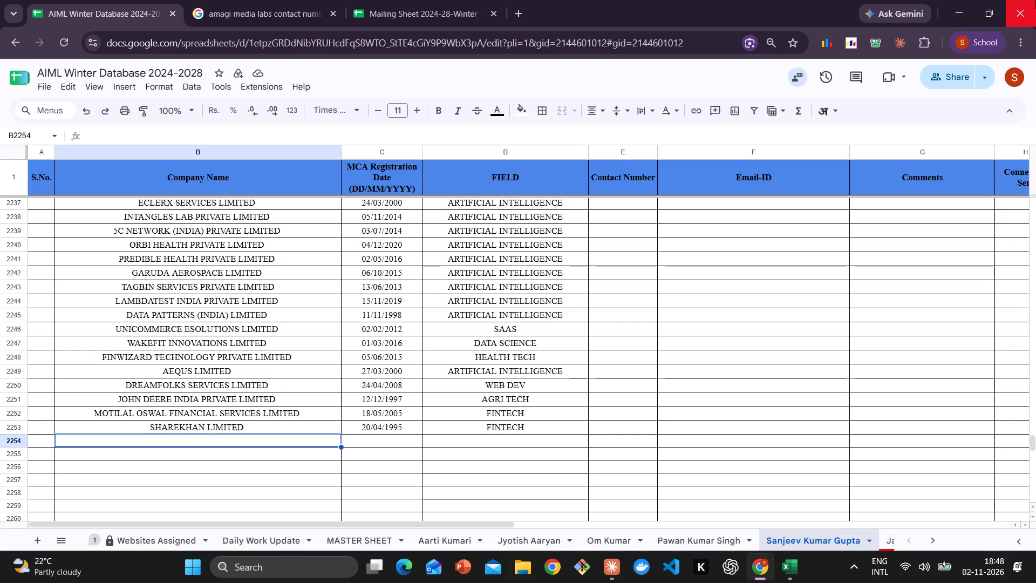
Switch to the New_Companies_Non_Duplicate workbook in Excel and examine its company rows, dates, fields, contact numbers and emails.
key("alt+Tab")
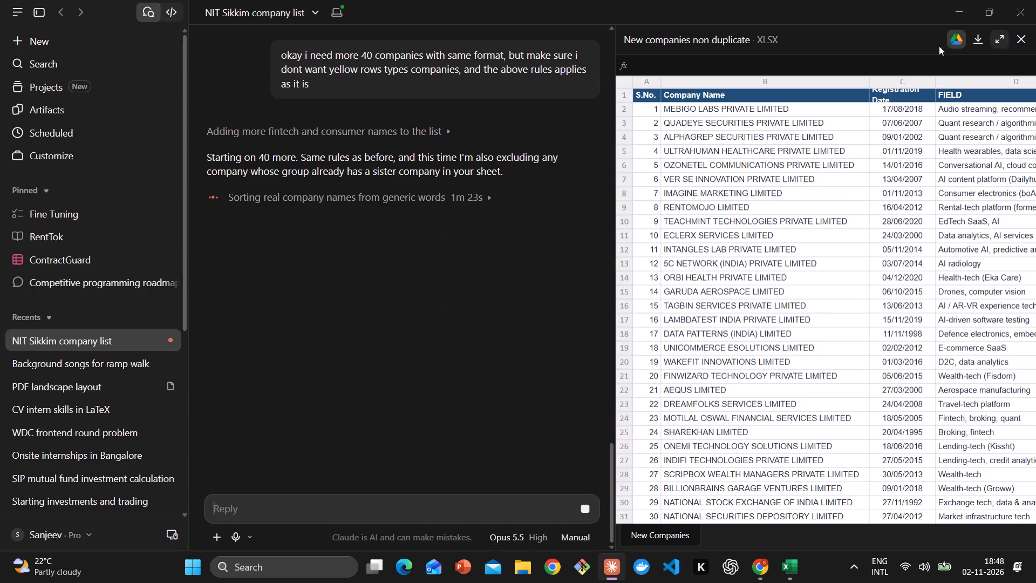
key("alt+Tab")
key("alt+Tab")
key("alt+Tab")
scroll(330, 266, "right", 7)
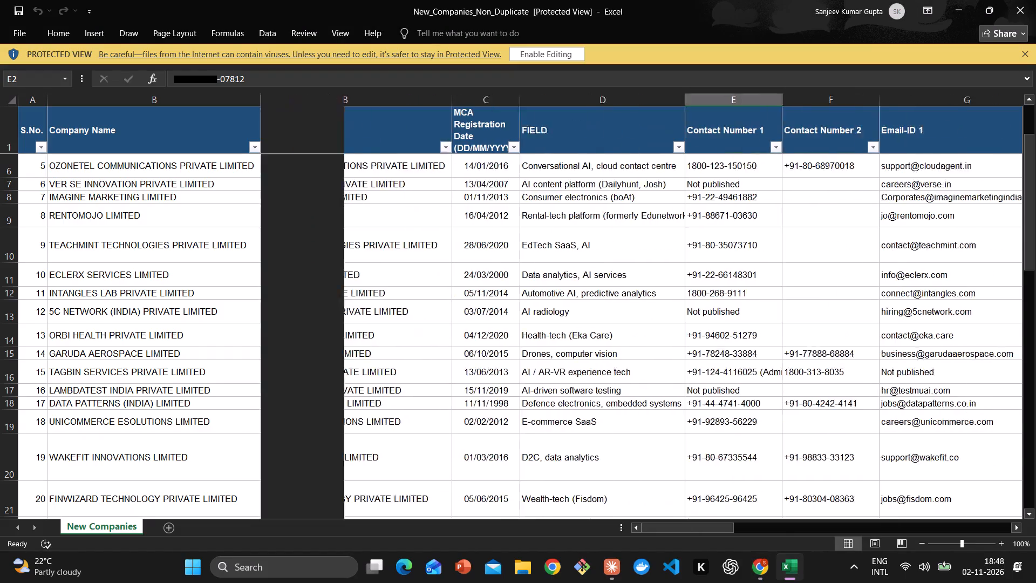
scroll(330, 266, "right", 5)
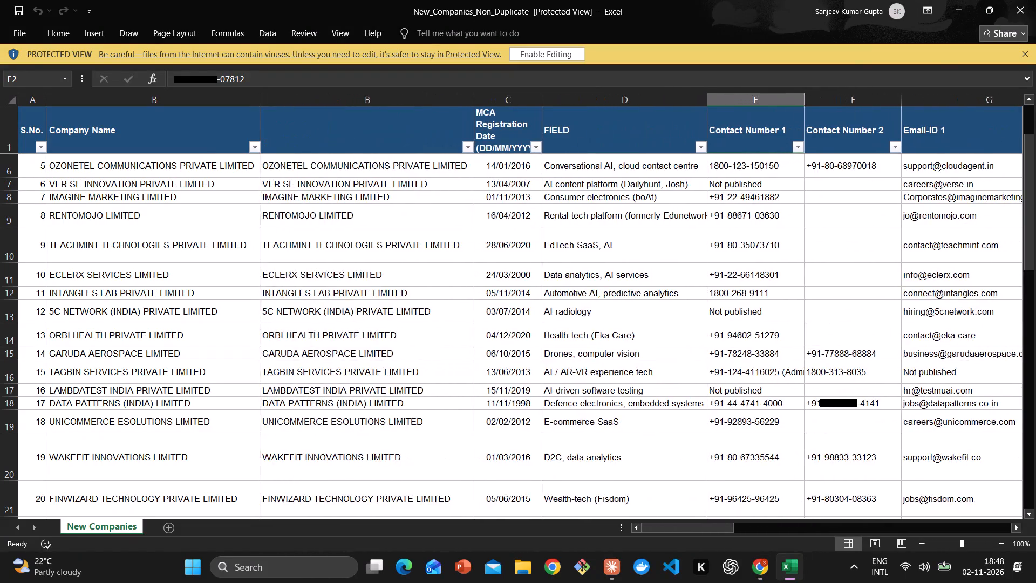
scroll(278, 281, "right", 14)
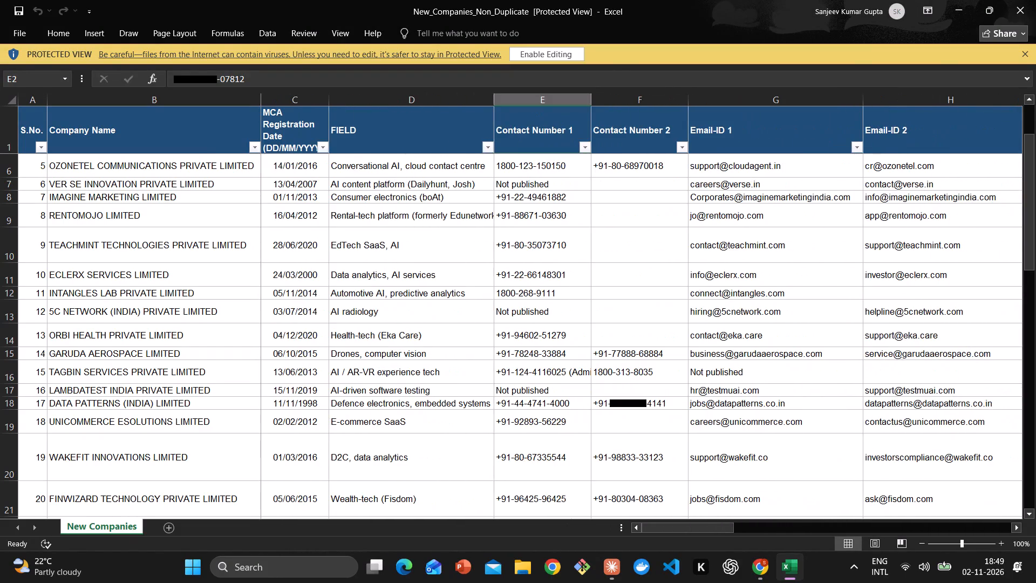
scroll(129, 356, "down", 8)
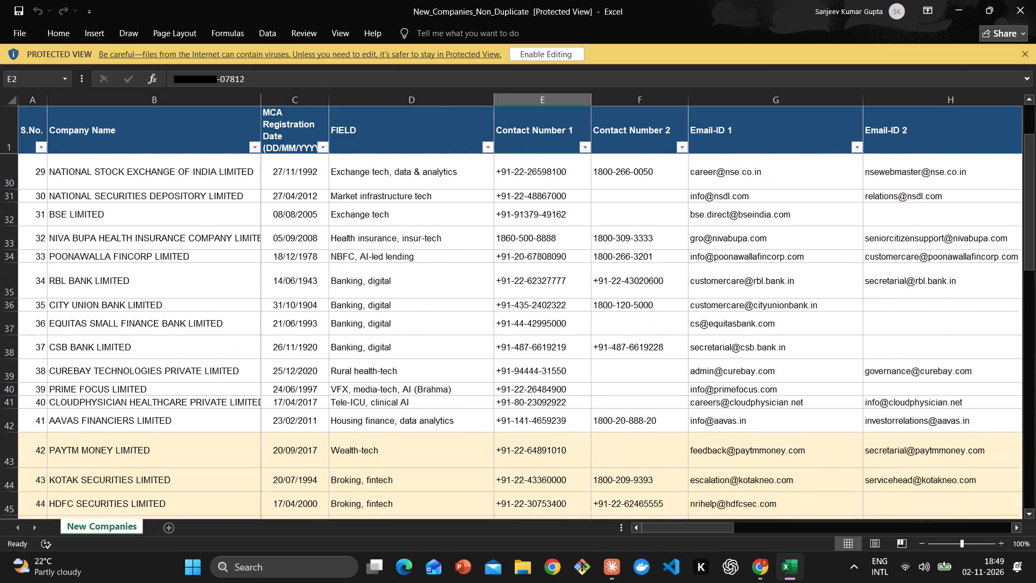
scroll(129, 356, "up", 1)
scroll(129, 356, "down", 1)
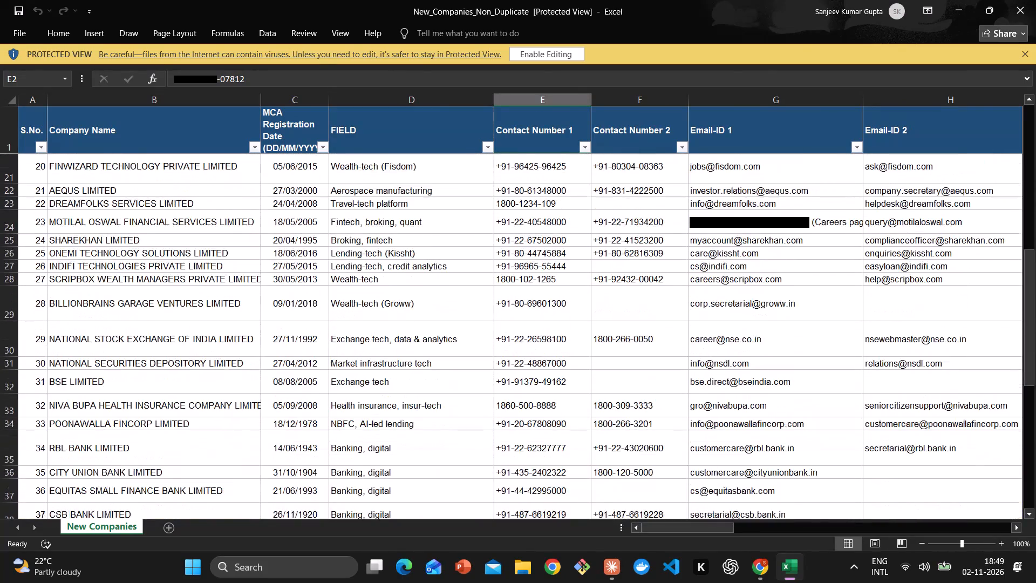
scroll(129, 356, "down", 1)
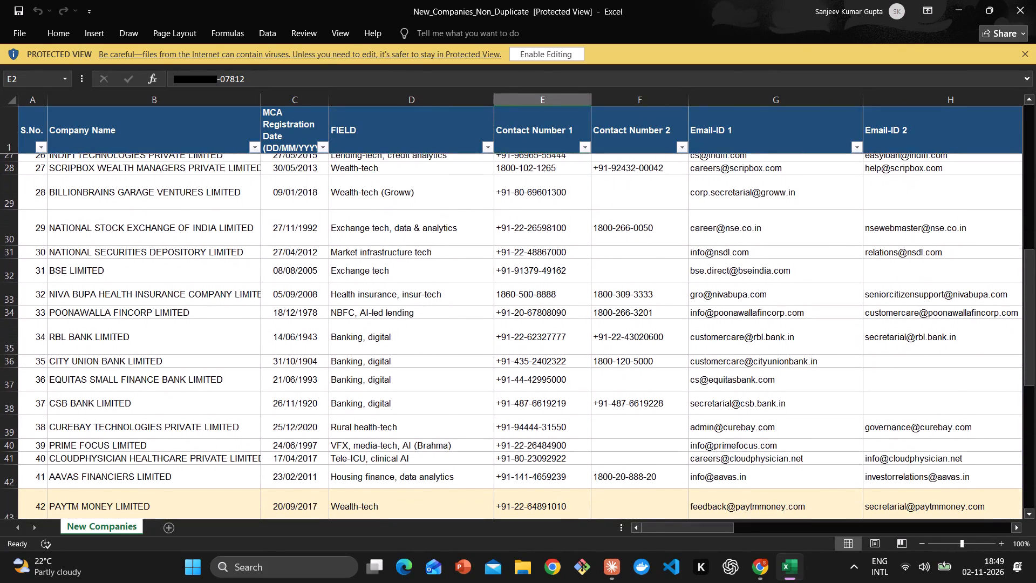
scroll(129, 356, "up", 1)
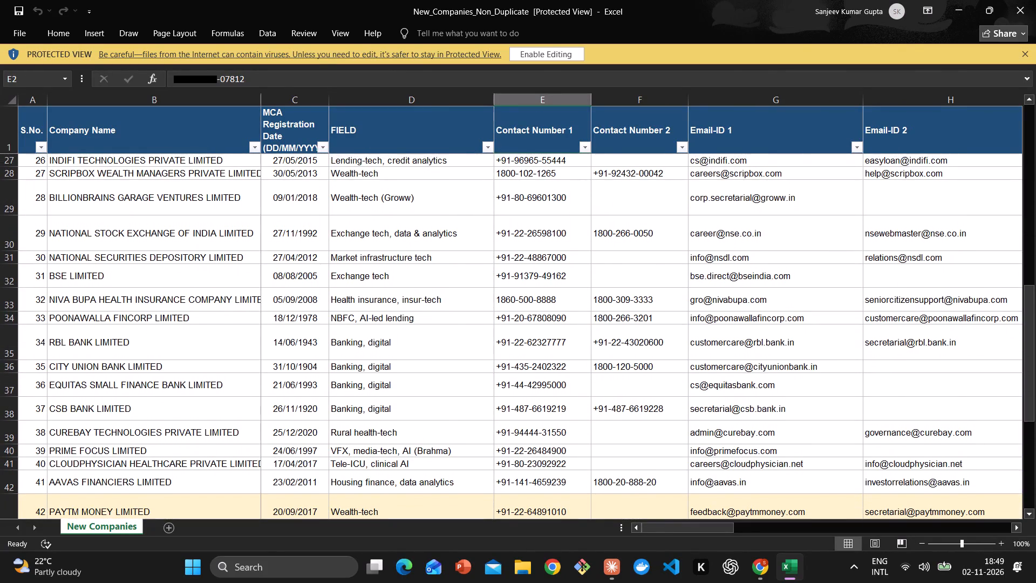
scroll(129, 356, "up", 1)
Copy ONEMI TECHNOLOGY SOLUTIONS LIMITED from the Excel workbook into cell B2254 of the AIML Winter Database, as text without source formatting.
key("alt+Tab")
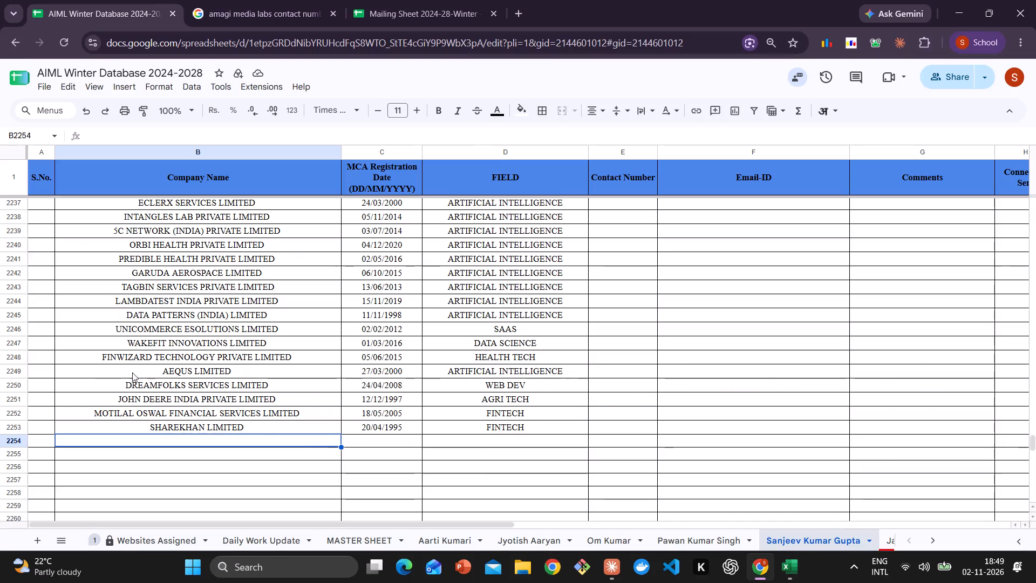
scroll(144, 382, "up", 1)
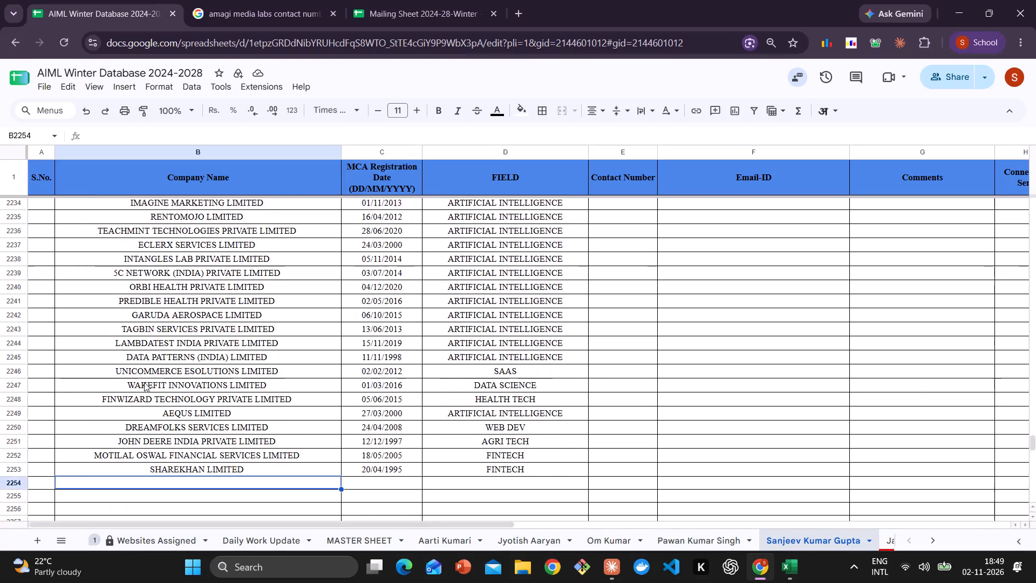
scroll(144, 382, "up", 1)
key("alt+Tab")
left_click(106, 200)
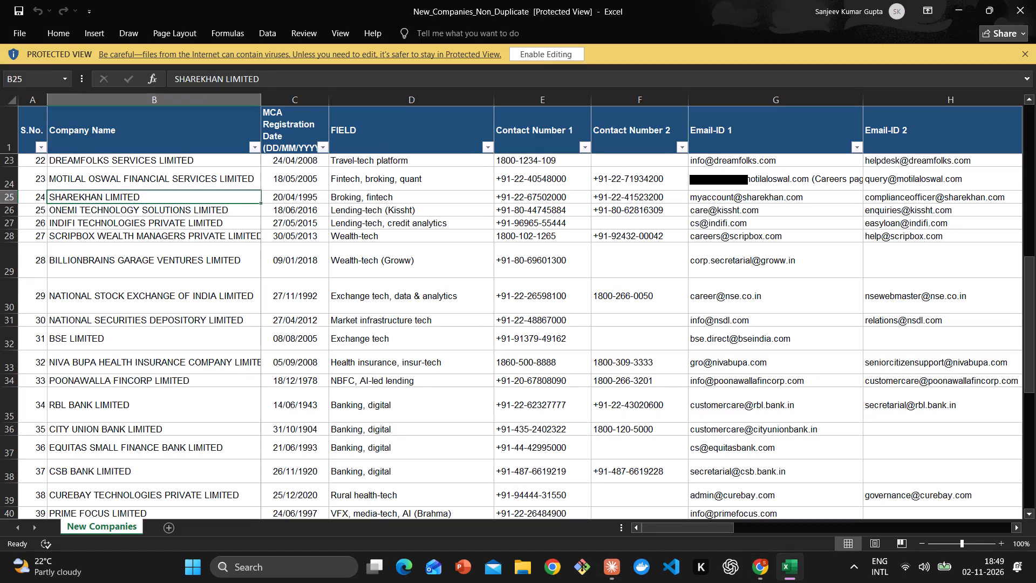
key("Down")
key("ctrl+c")
key("alt+Tab")
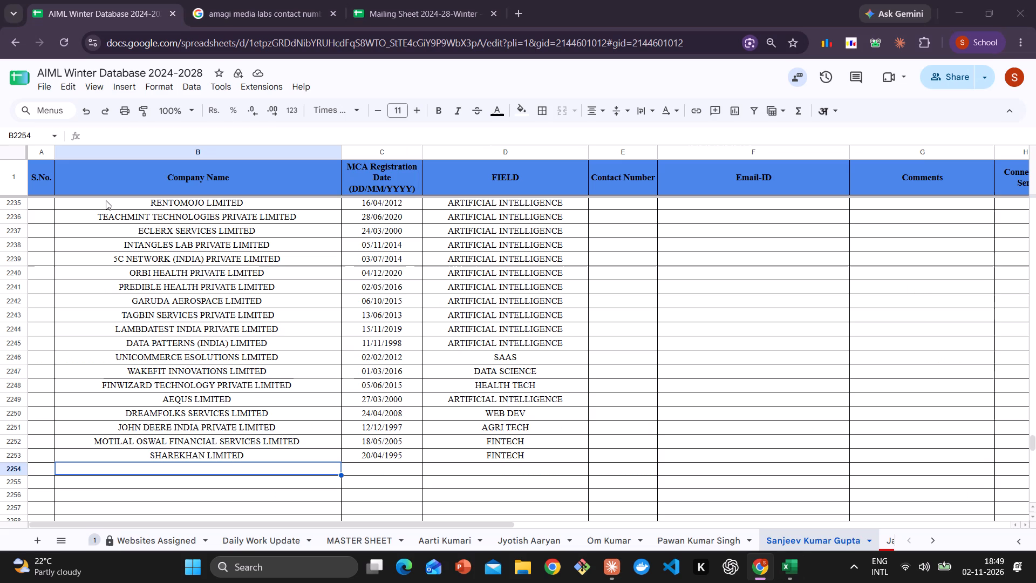
key("ctrl+v")
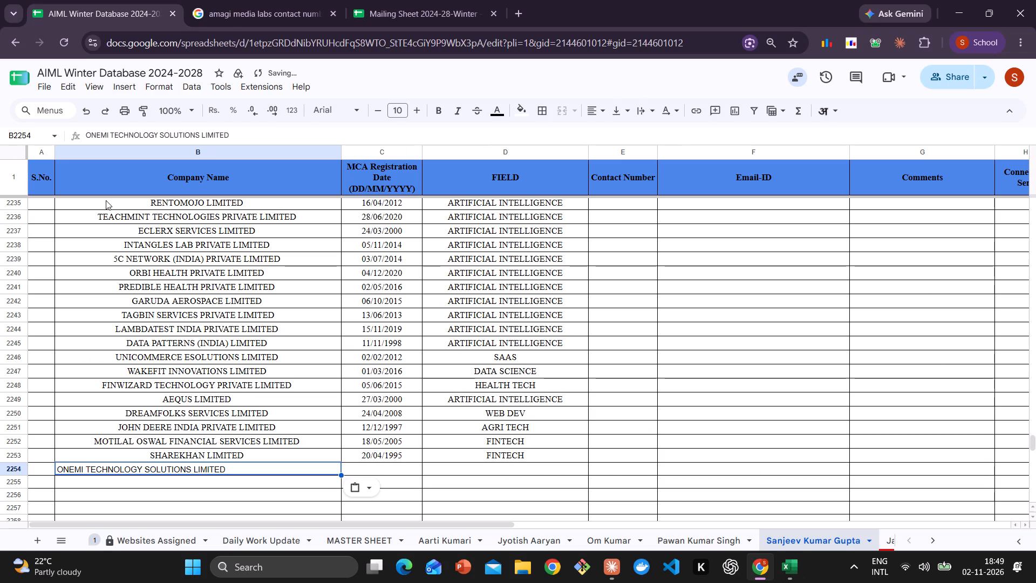
key("ctrl+z")
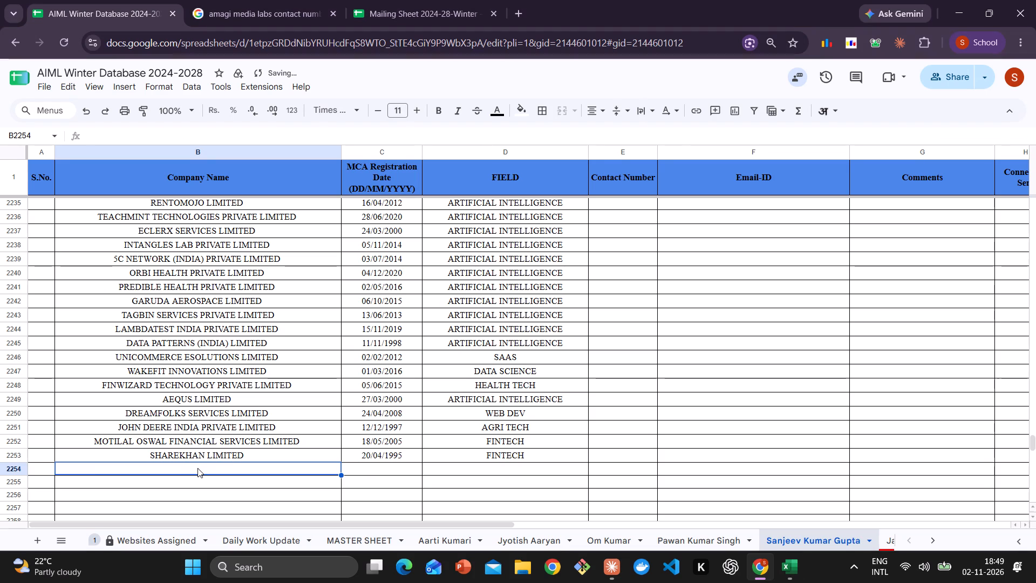
double_click(197, 468)
key("ctrl+v")
Switch to the New_Companies_Non_Duplicate workbook in Excel and review its remaining company rows down to the closing notes.
key("alt+Tab")
scroll(197, 468, "down", 2)
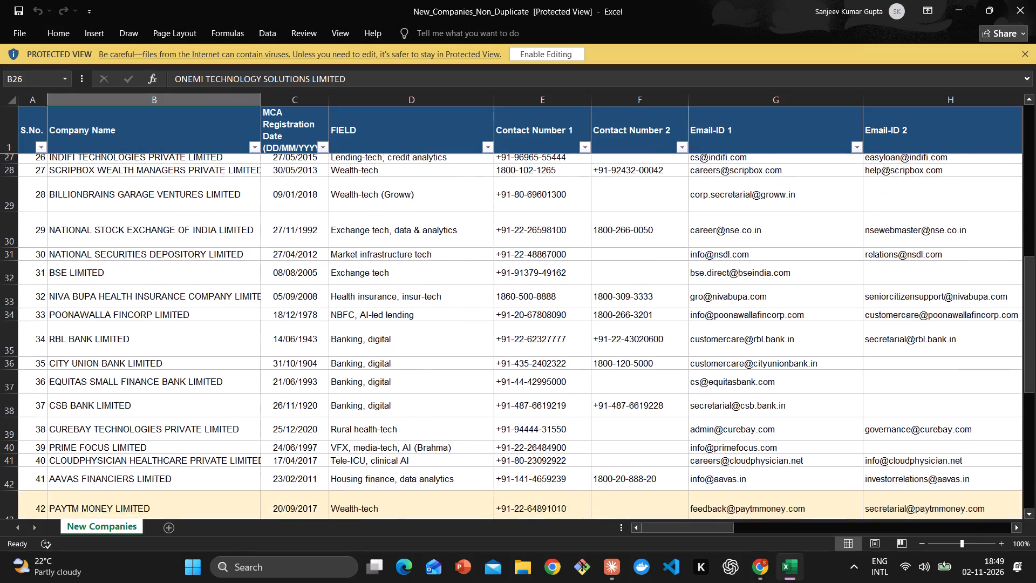
scroll(197, 468, "down", 2)
scroll(197, 468, "up", 1)
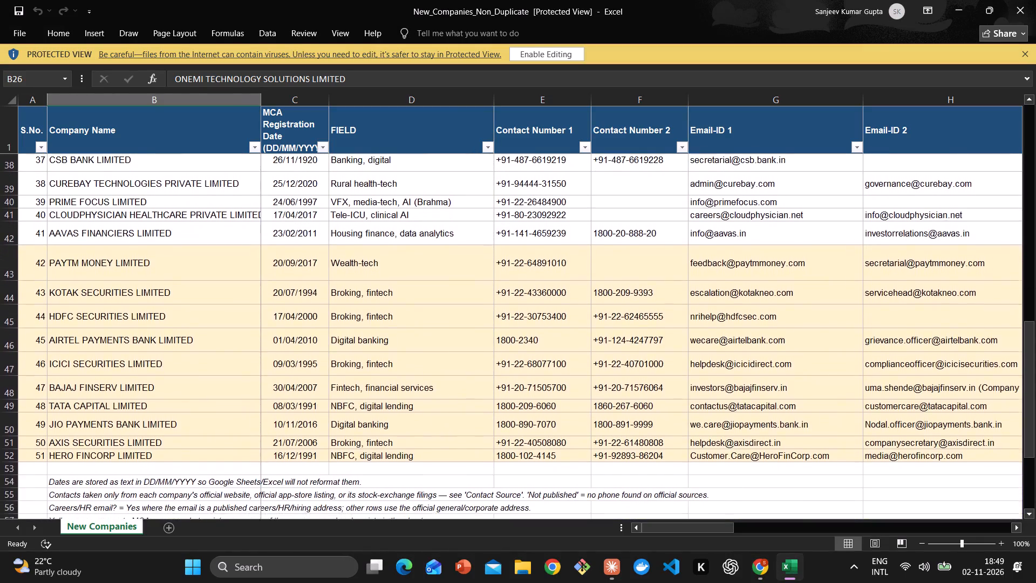
scroll(197, 468, "up", 5)
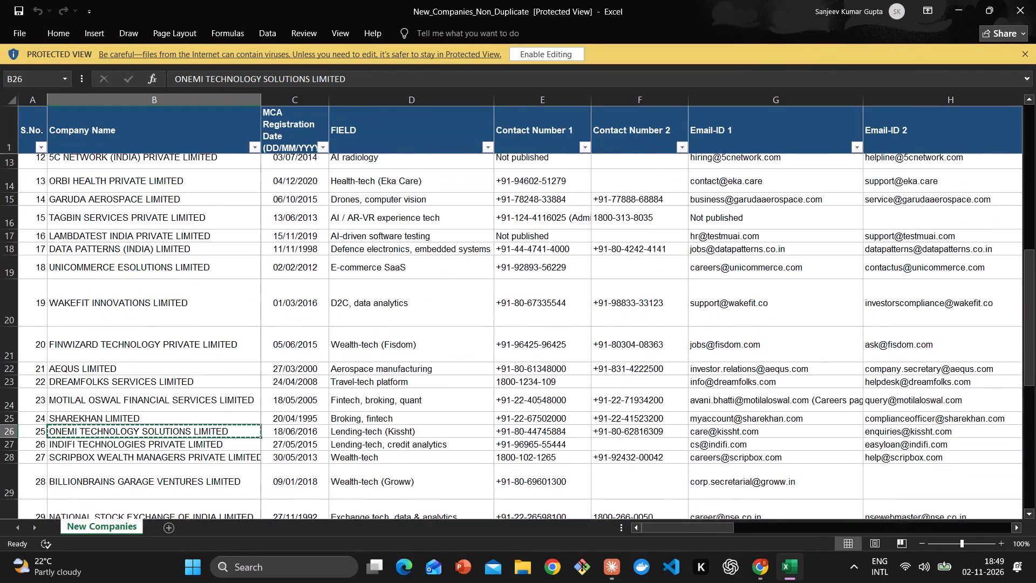
scroll(197, 468, "up", 1)
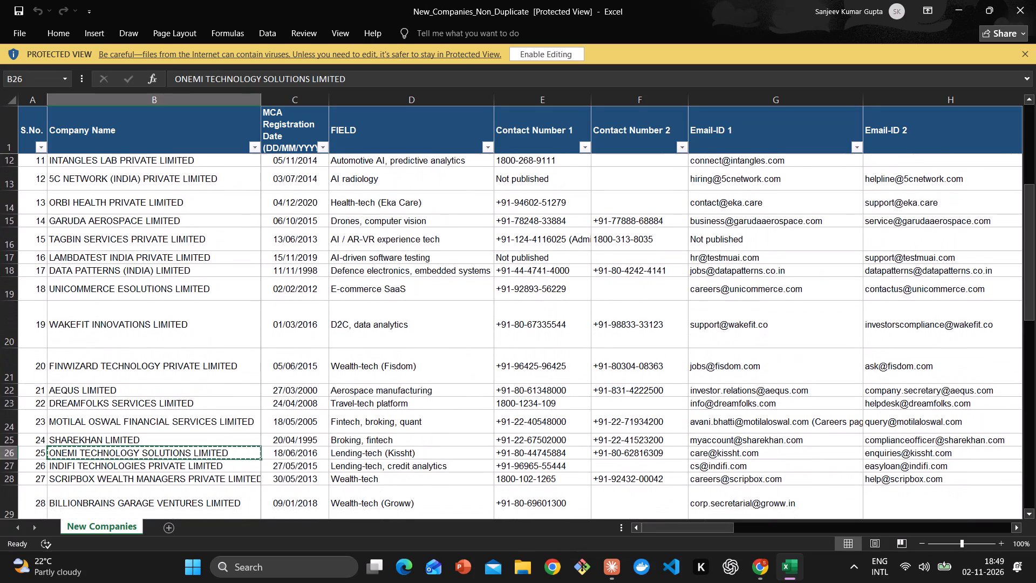
key("alt+Tab")
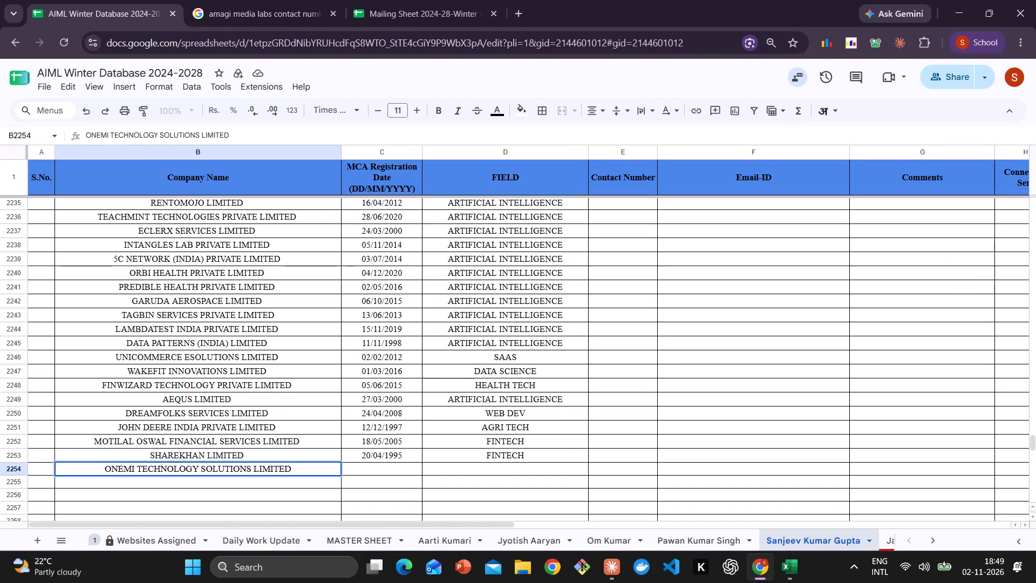
key("Return")
key("alt+Tab")
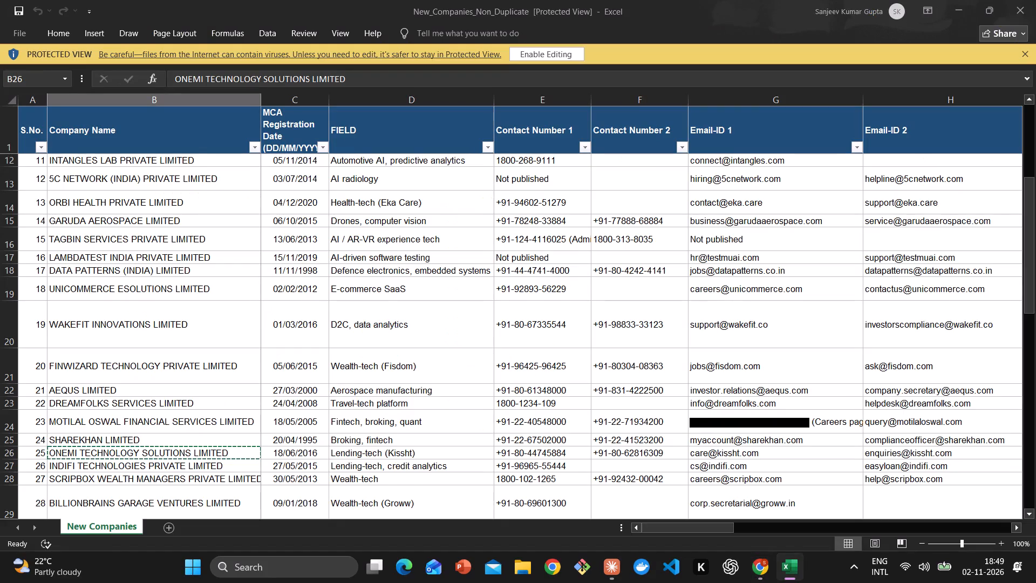
left_click(294, 458)
key("alt+Tab")
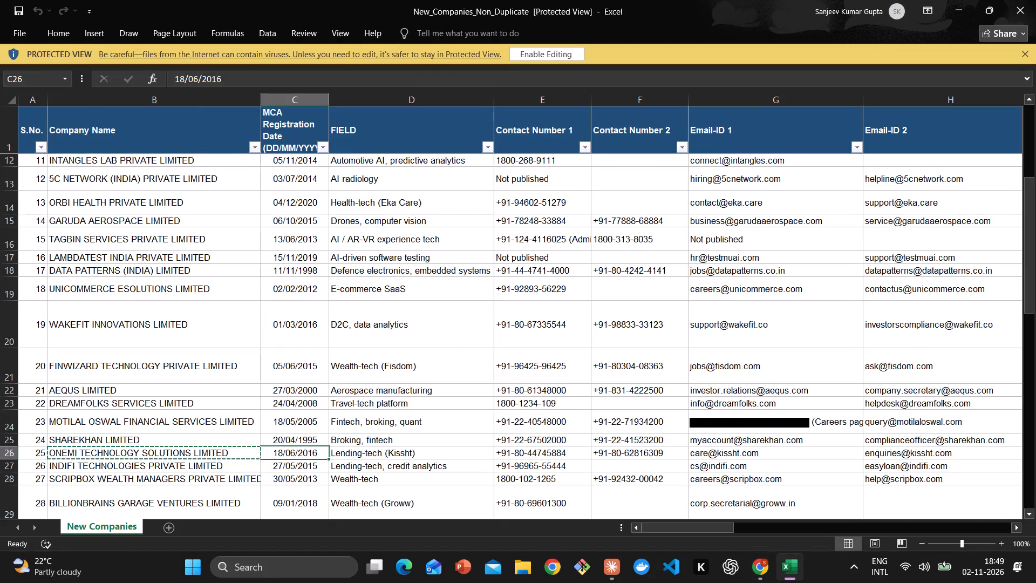
key("alt+Tab")
key("ctrl+c")
key("alt+Tab")
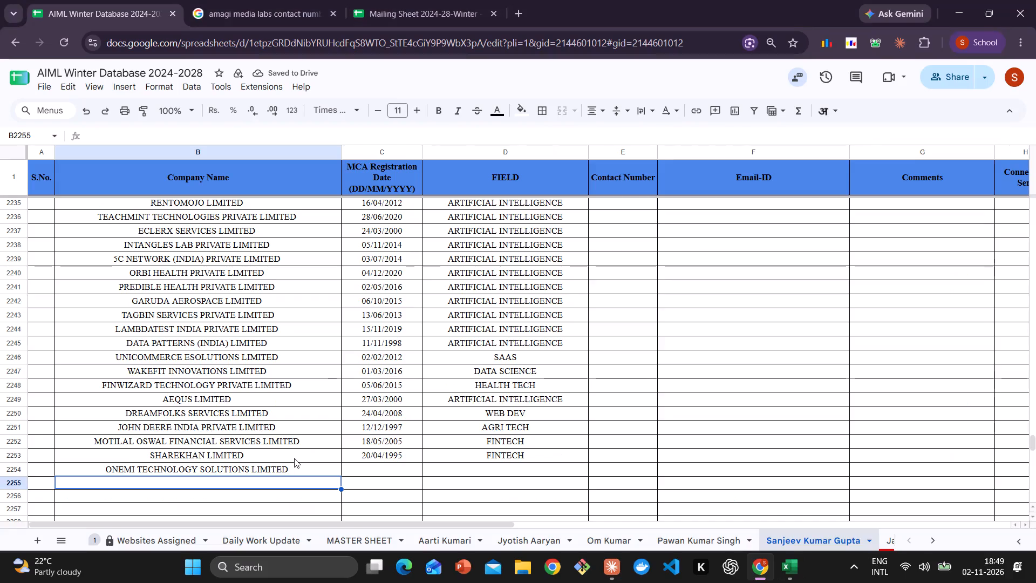
key("Right")
key("Page_Down")
scroll(294, 458, "up", 6)
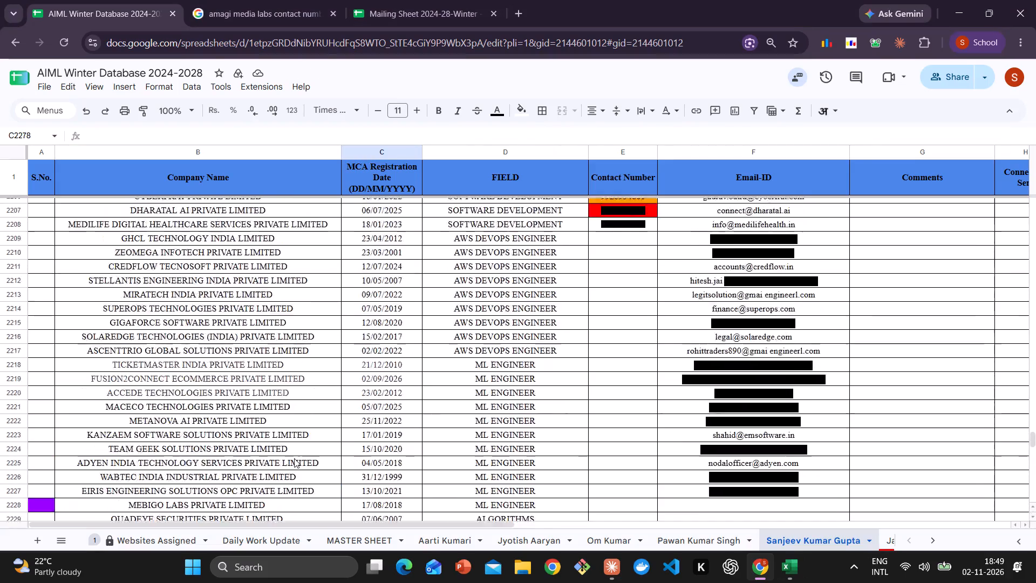
scroll(294, 458, "down", 1)
left_click(374, 488)
key("ctrl+v")
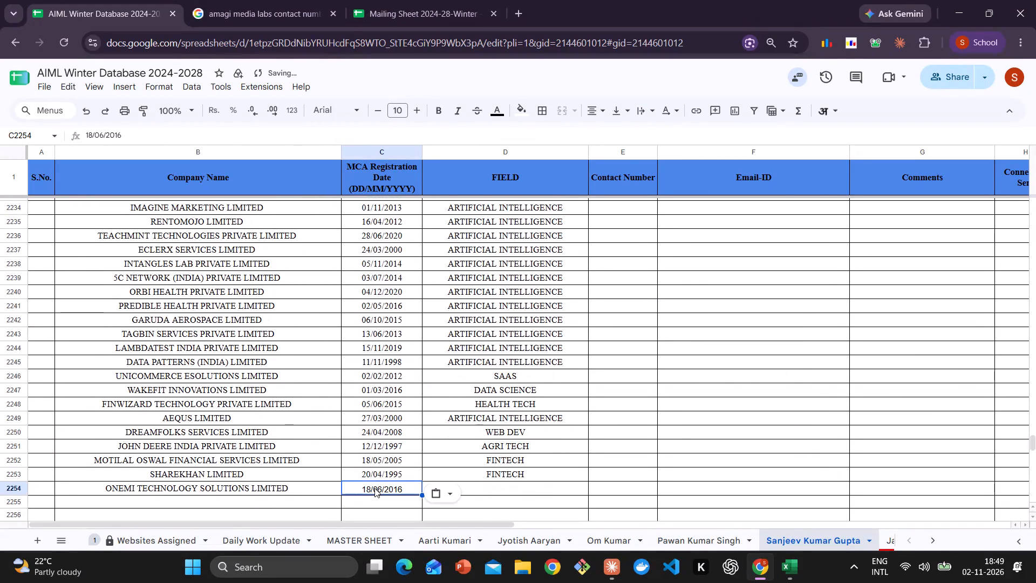
Search all sheets of the database for other entries of ONEMI TECHNOLOGY SOLUTIONS LIMITED.
left_click(236, 498)
scroll(236, 498, "down", 1)
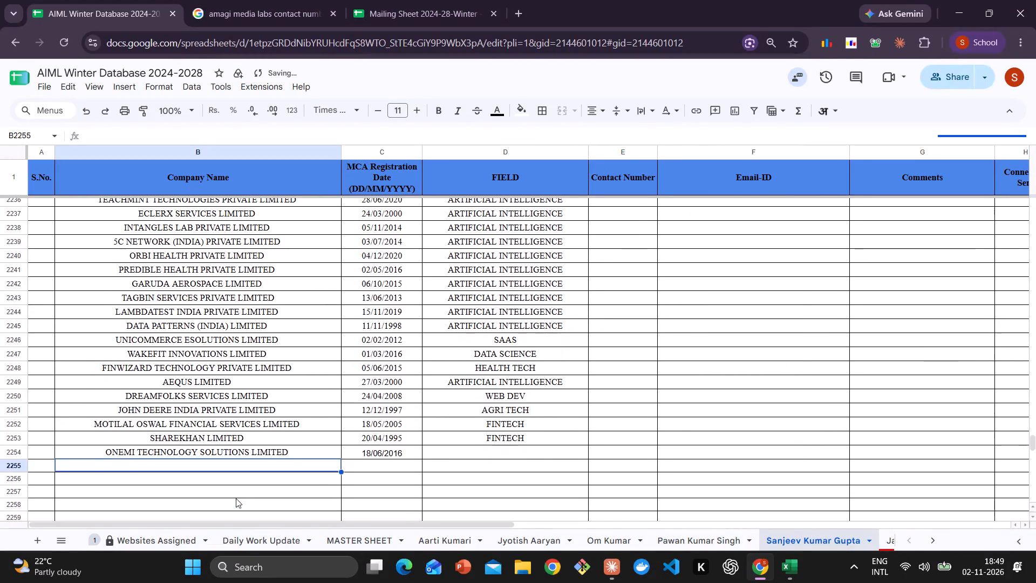
scroll(236, 498, "down", 1)
left_click(247, 451)
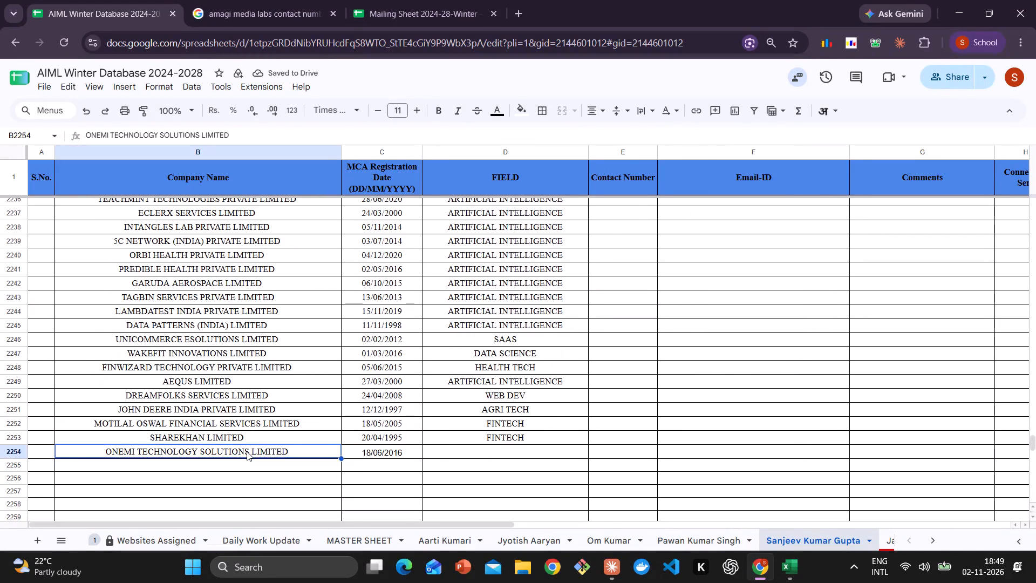
key("ctrl+c")
key("ctrl+h")
key("ctrl+v")
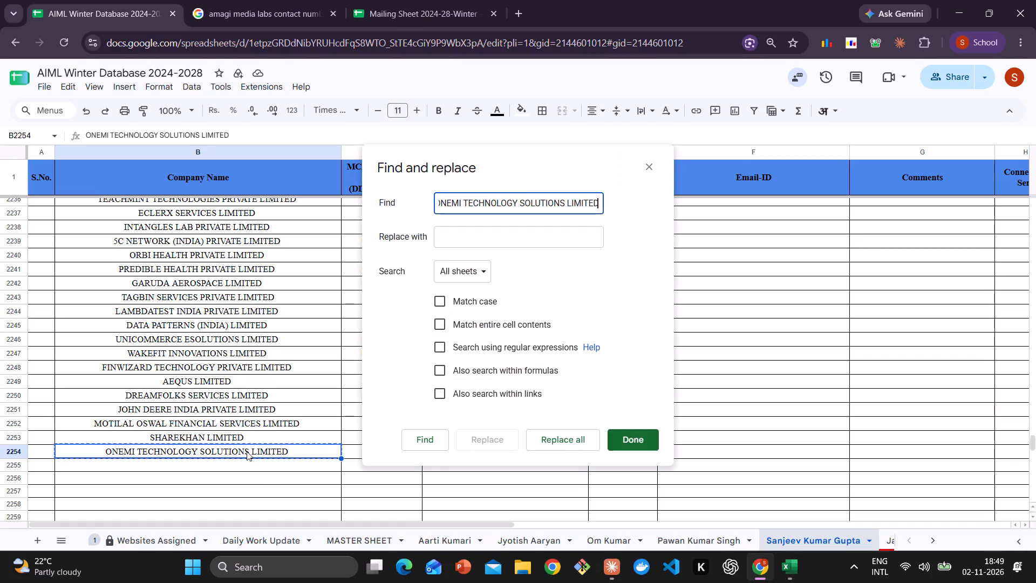
left_click(417, 442)
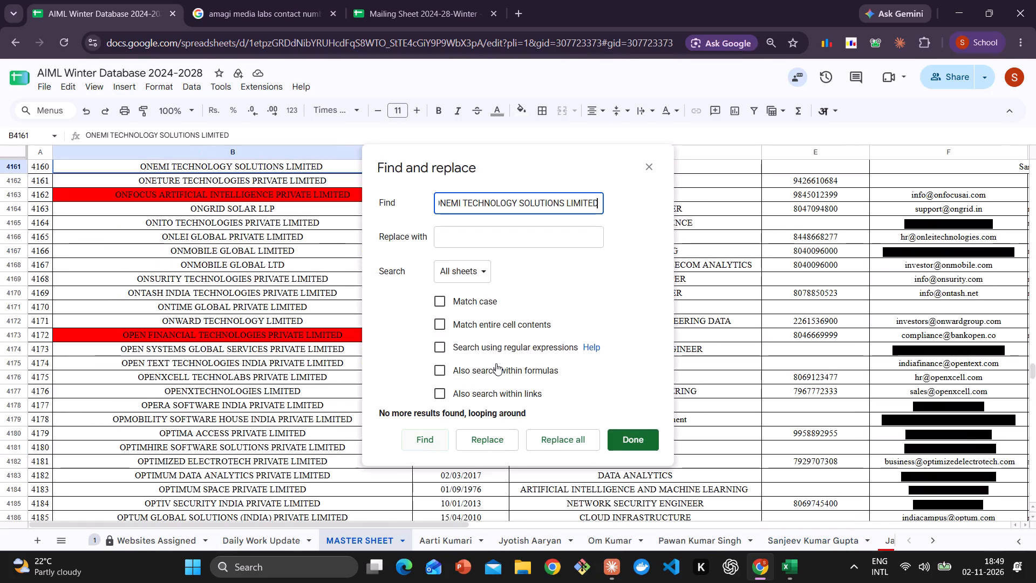
left_click(424, 441)
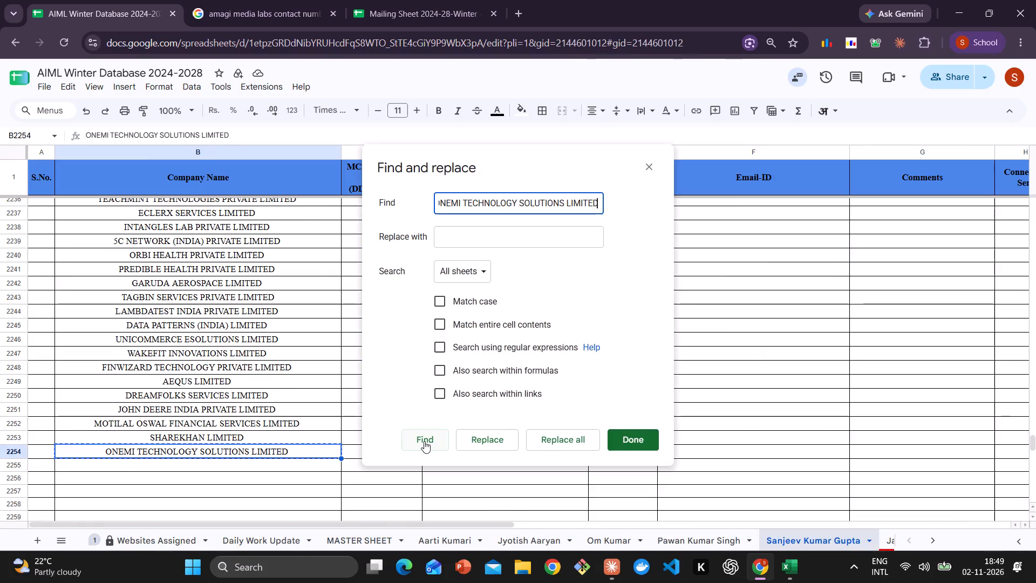
left_click(651, 172)
Copy INDIFI TECHNOLOGIES PRIVATE LIMITED from the Excel workbook and search all sheets of the database for it.
key("alt+Tab")
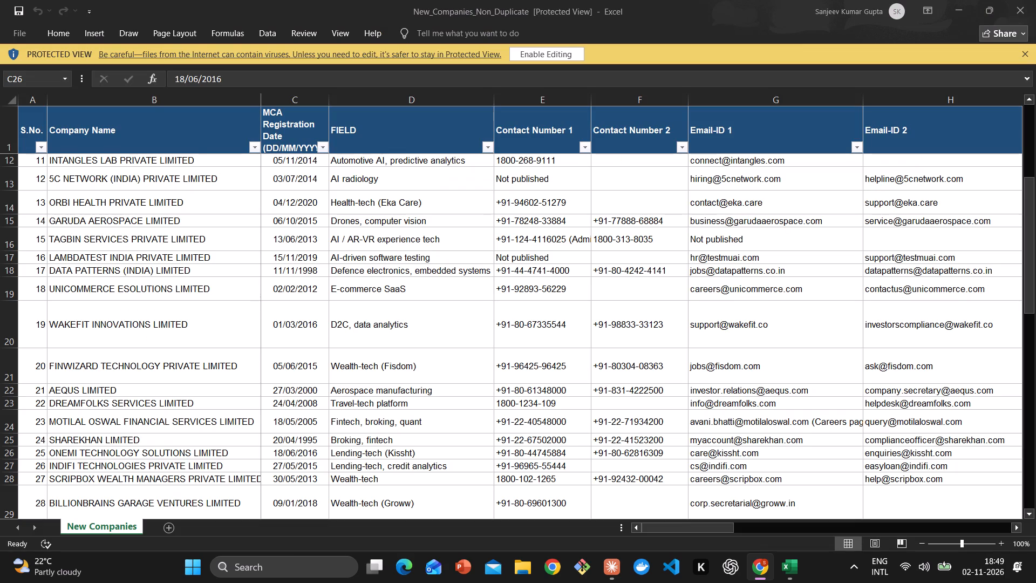
key("Down")
key("Left")
key("ctrl+c")
key("alt+Tab")
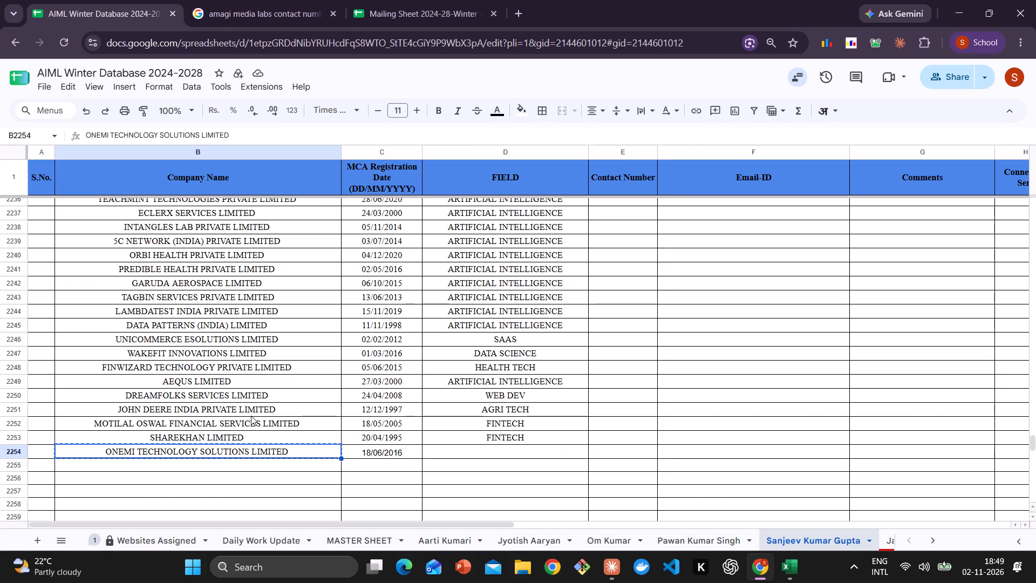
key("ctrl+h")
key("ctrl+v")
left_click(434, 441)
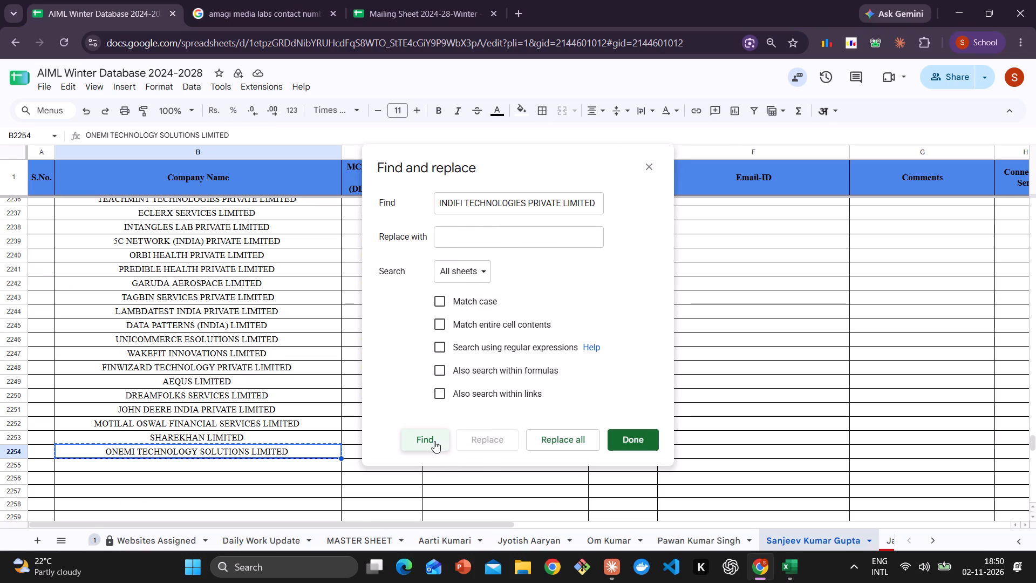
Add INDIFI TECHNOLOGIES PRIVATE LIMITED as plain text in cell B2255 and close Find and replace.
double_click(234, 462)
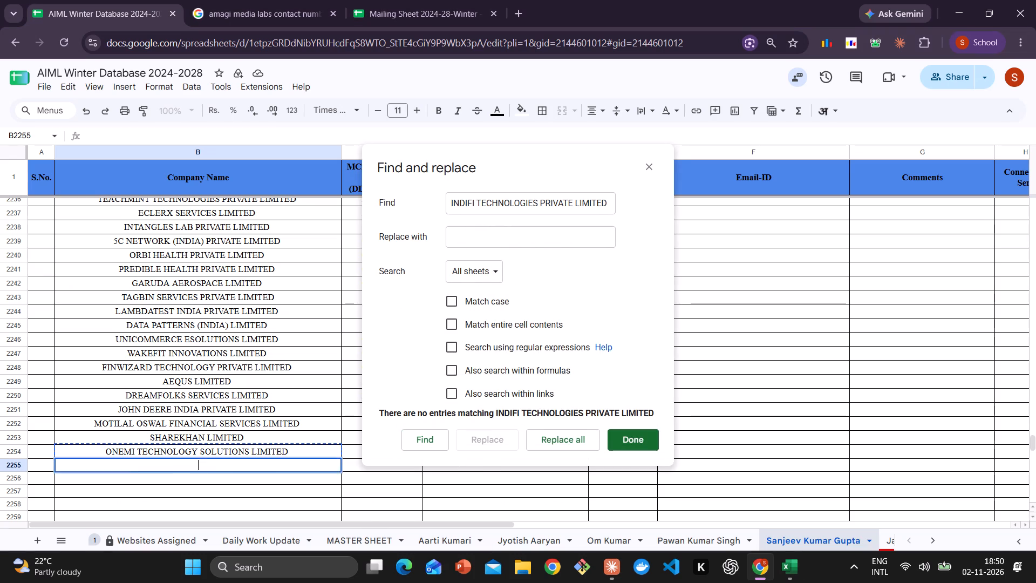
key("ctrl+v")
key("Return")
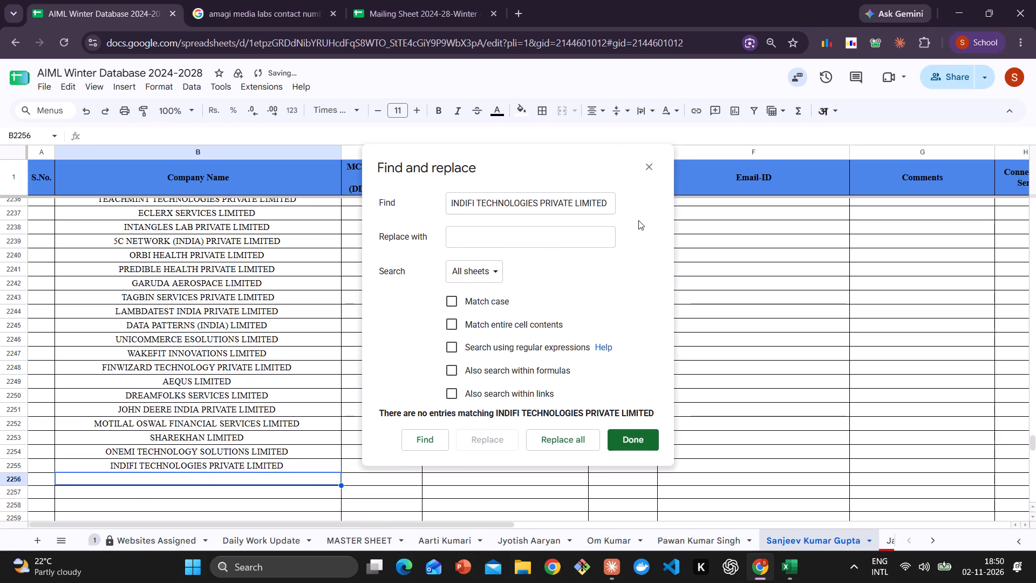
left_click(653, 165)
Copy INDIFI's registration date 27/05/2015 from the Excel workbook into cell C2255 of the database.
key("alt+Tab")
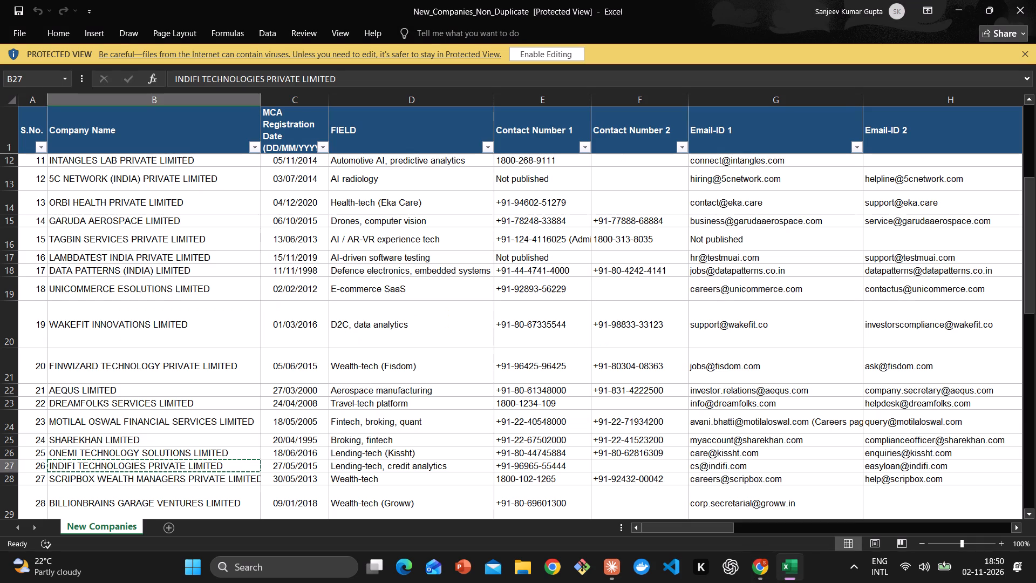
key("Right")
key("ctrl+c")
key("alt+Tab")
key("Right")
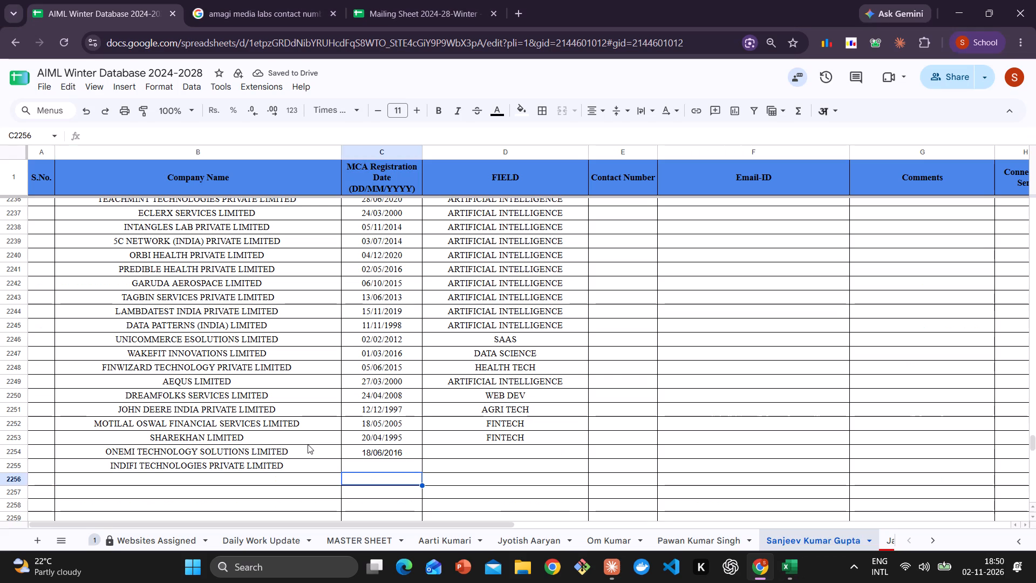
key("Up")
key("ctrl+v")
key("Down")
key("Left")
Copy SCRIPBOX WEALTH MANAGERS PRIVATE LIMITED from the Excel workbook and search all sheets of the database for it.
key("alt+Tab")
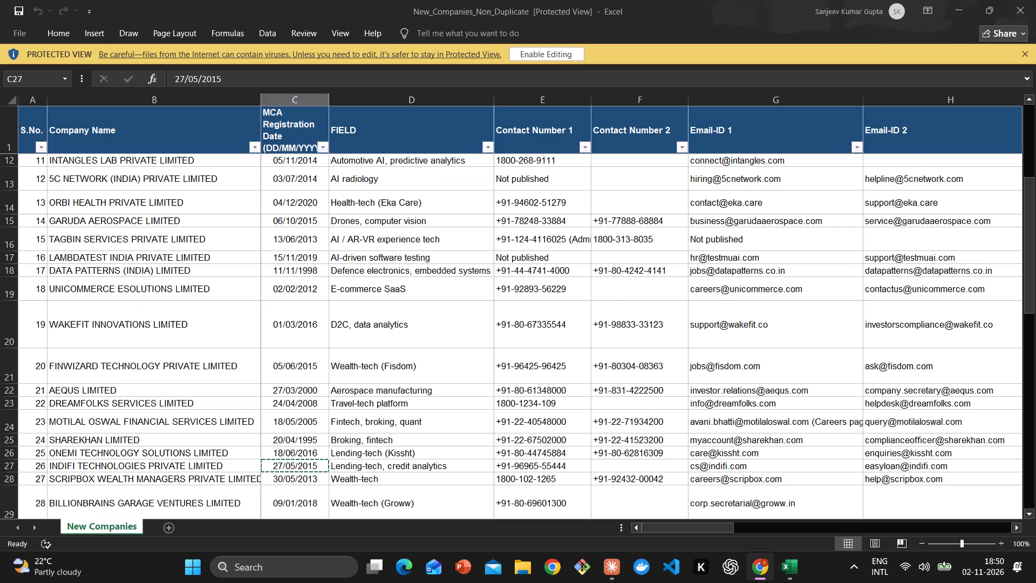
key("Down")
key("Left")
key("ctrl+c")
key("alt+Tab")
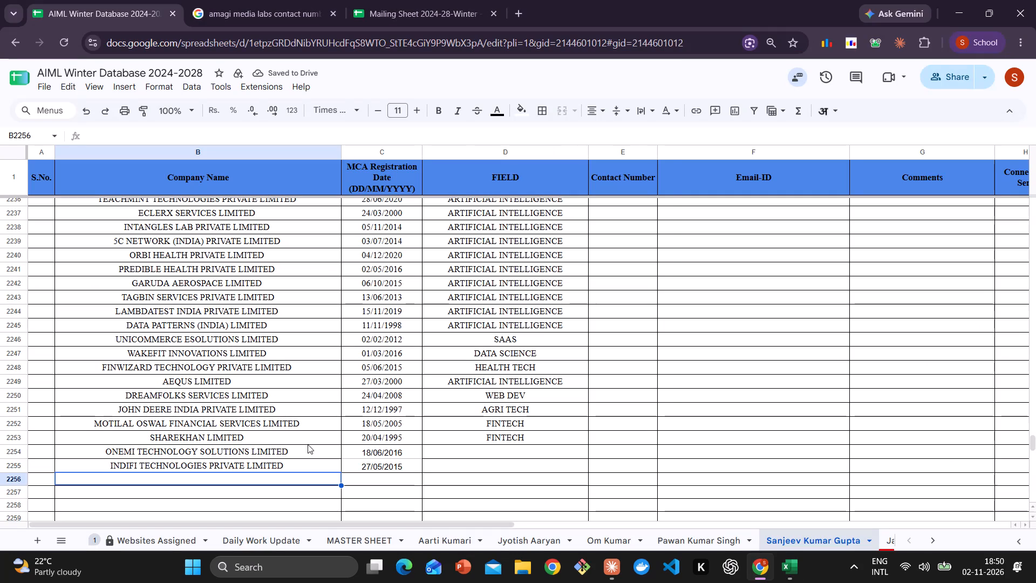
key("ctrl+h")
key("ctrl+v")
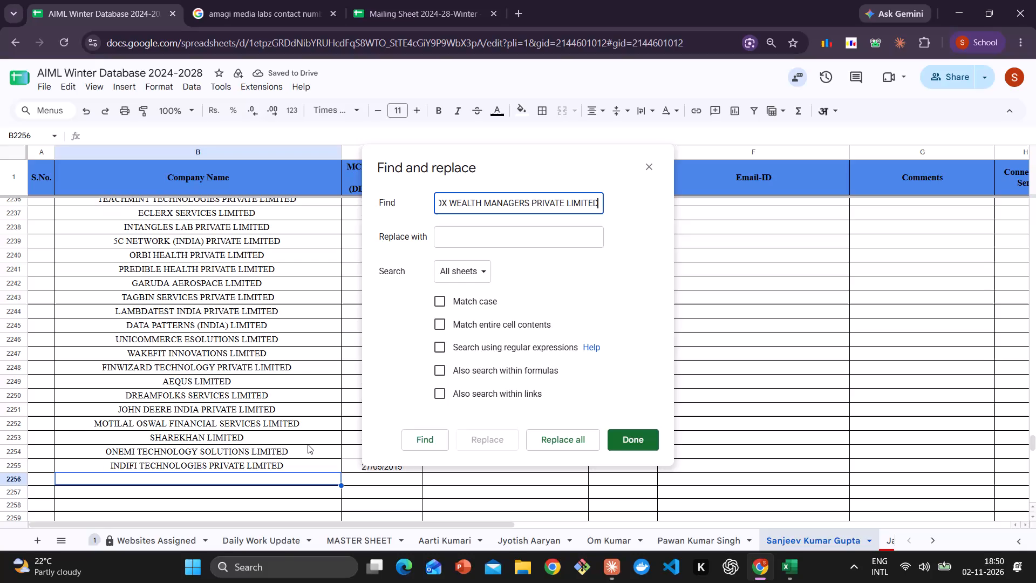
key("Return")
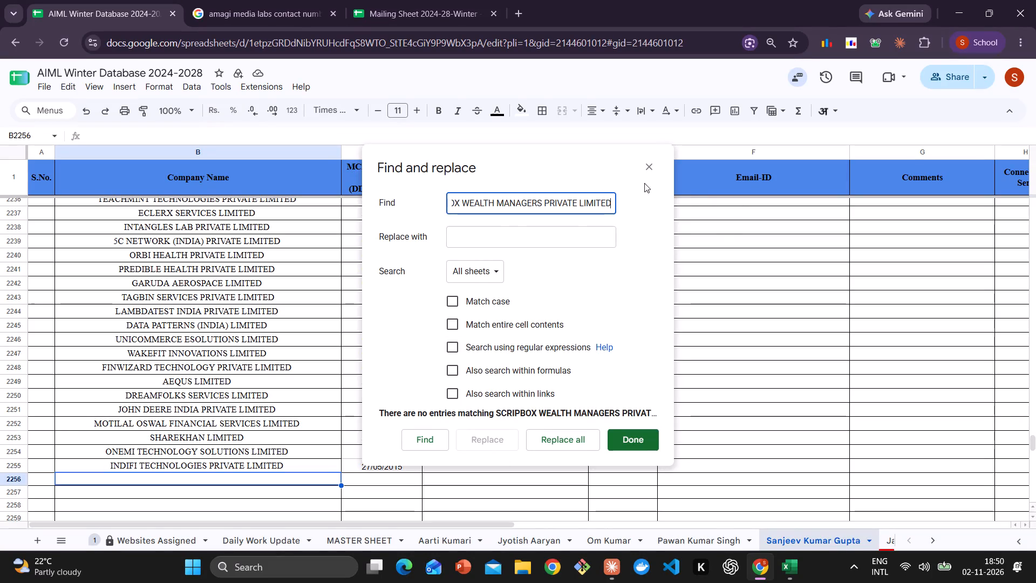
left_click(649, 165)
Copy SCRIPBOX WEALTH MANAGERS PRIVATE LIMITED together with its date 30/05/2013 from the Excel workbook into B2256:C2256 of the database.
key("alt+Tab")
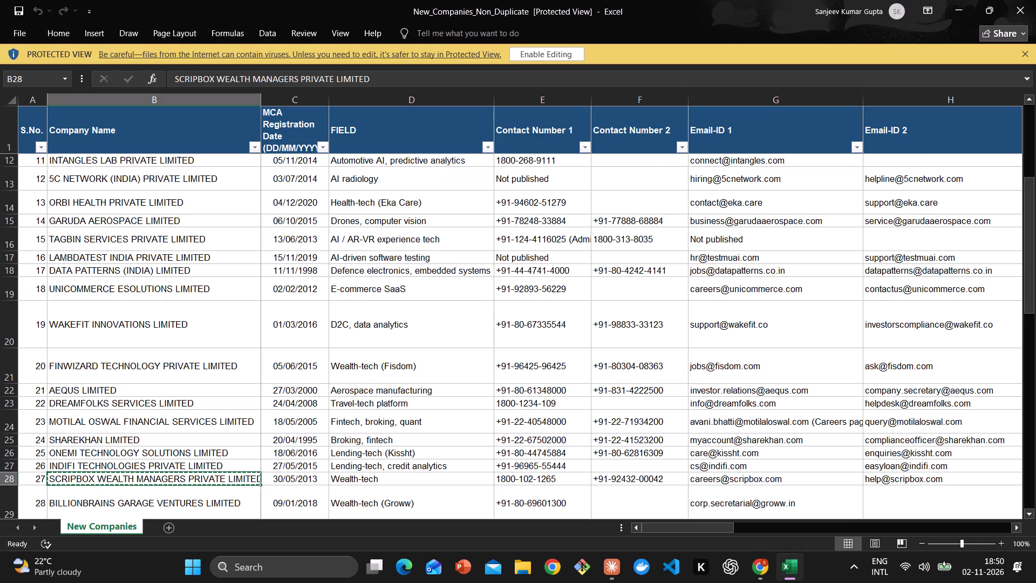
key("shift+Right")
key("ctrl+c")
key("alt+Tab")
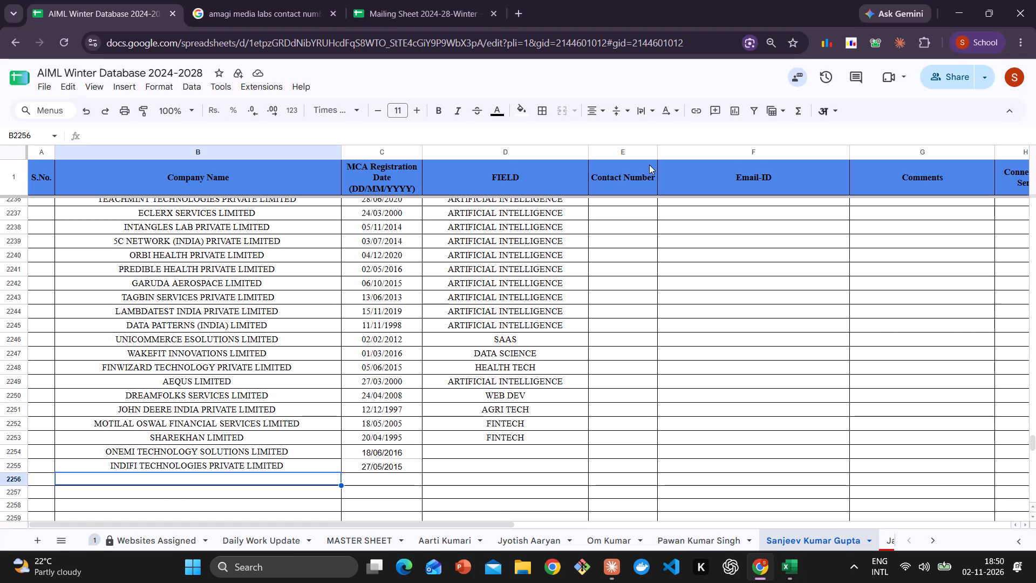
key("Down")
key("Up")
key("ctrl+v")
key("Down")
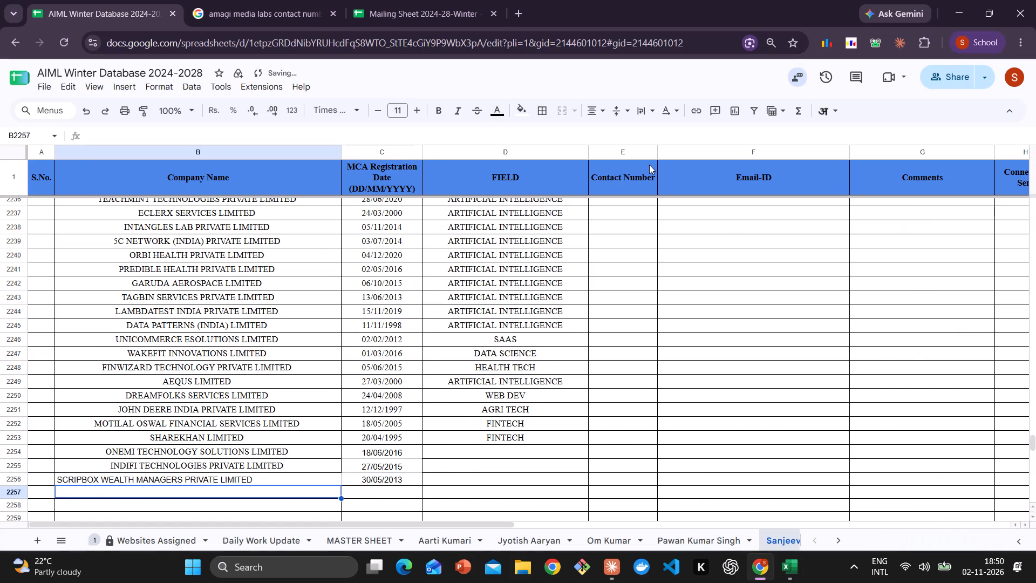
Copy BILLIONBRAINS GARAGE VENTURES LIMITED from the Excel workbook and search all sheets of the database for it, keeping the SCRIPBOX row in place.
key("alt+Tab")
left_click(185, 505)
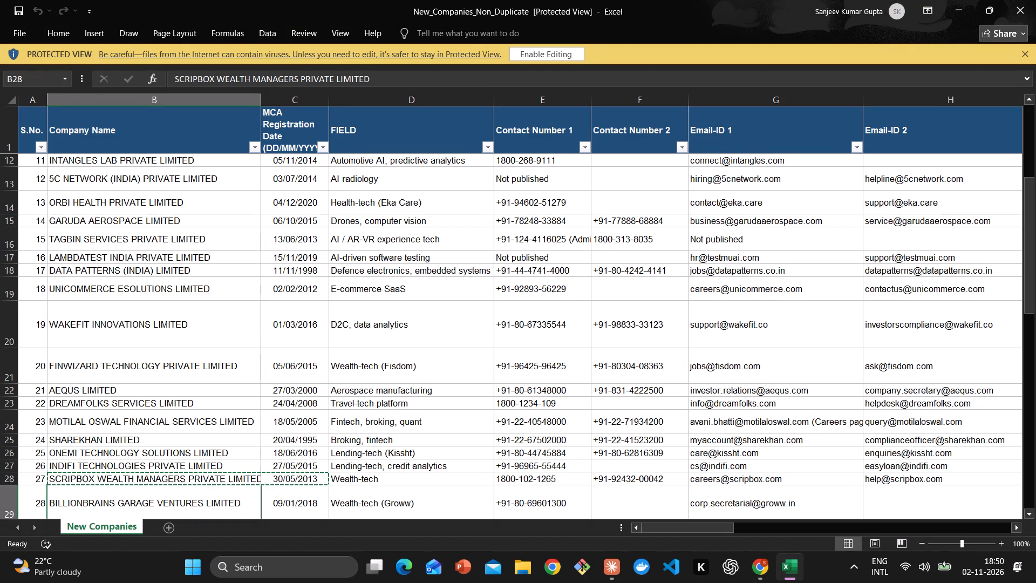
key("ctrl+c")
key("alt+Tab")
key("ctrl+h")
left_click(185, 505, "ctrl")
key("ctrl+v")
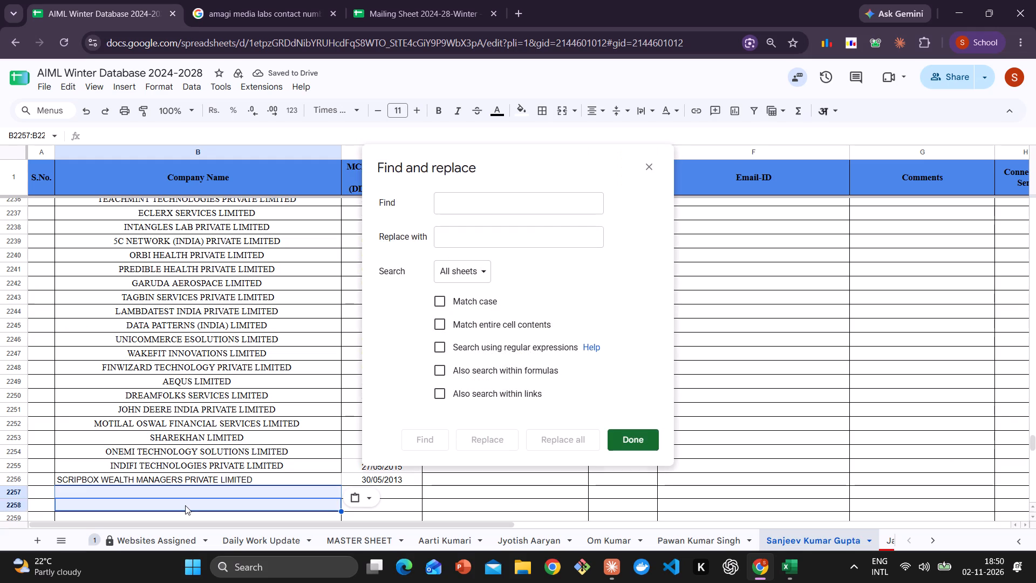
key("ctrl+z")
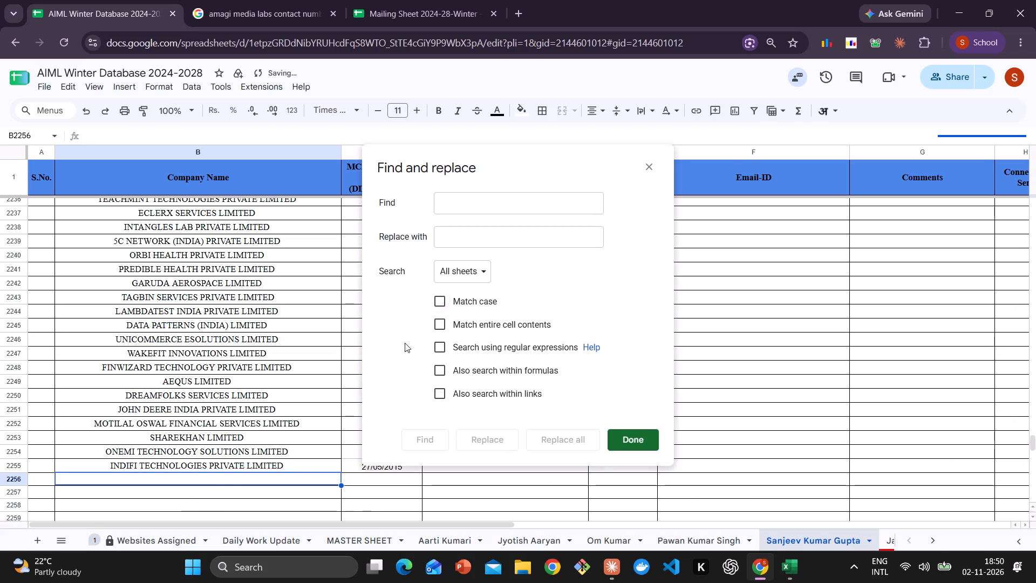
key("ctrl+y")
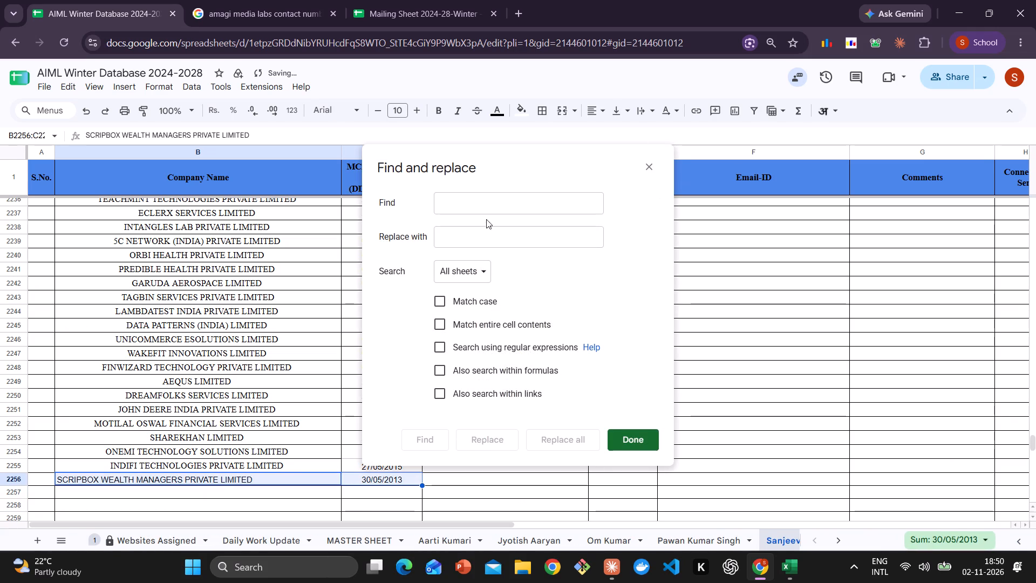
left_click(494, 208)
key("ctrl+v")
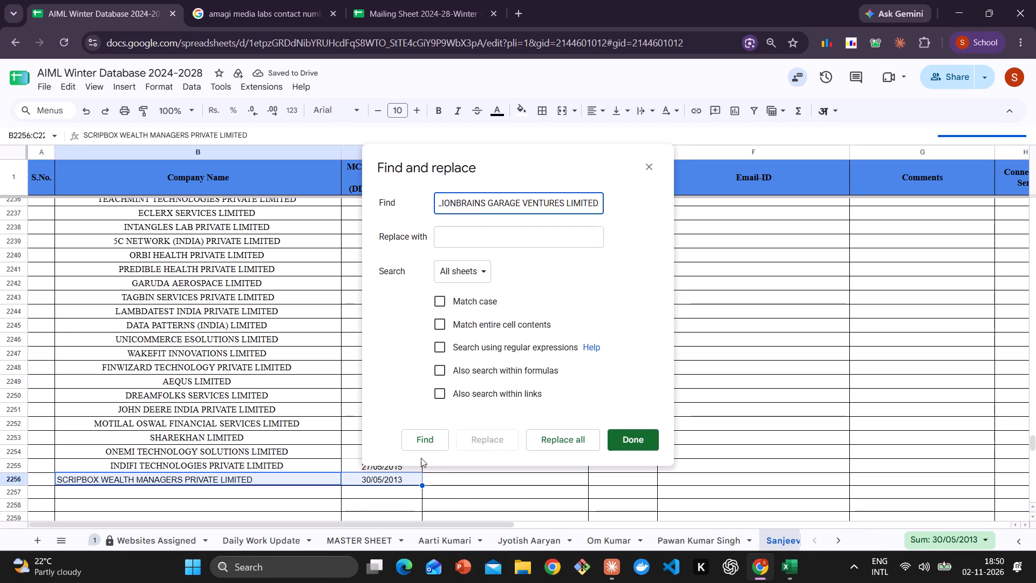
left_click(425, 427)
left_click(420, 440)
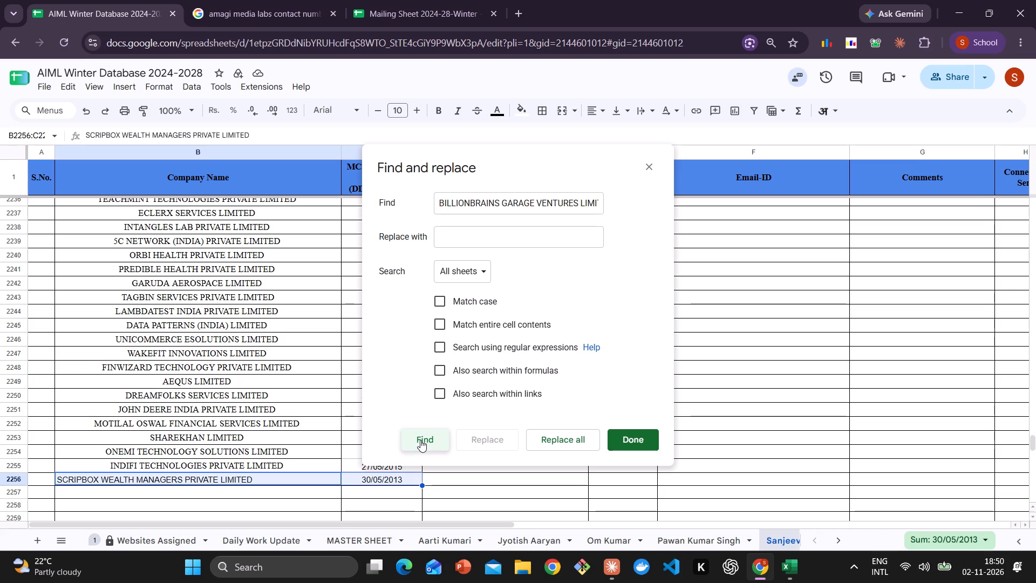
Copy BILLIONBRAINS GARAGE VENTURES LIMITED together with its date 09/01/2018 from the Excel workbook into B2257:C2257 of the database.
left_click(647, 172)
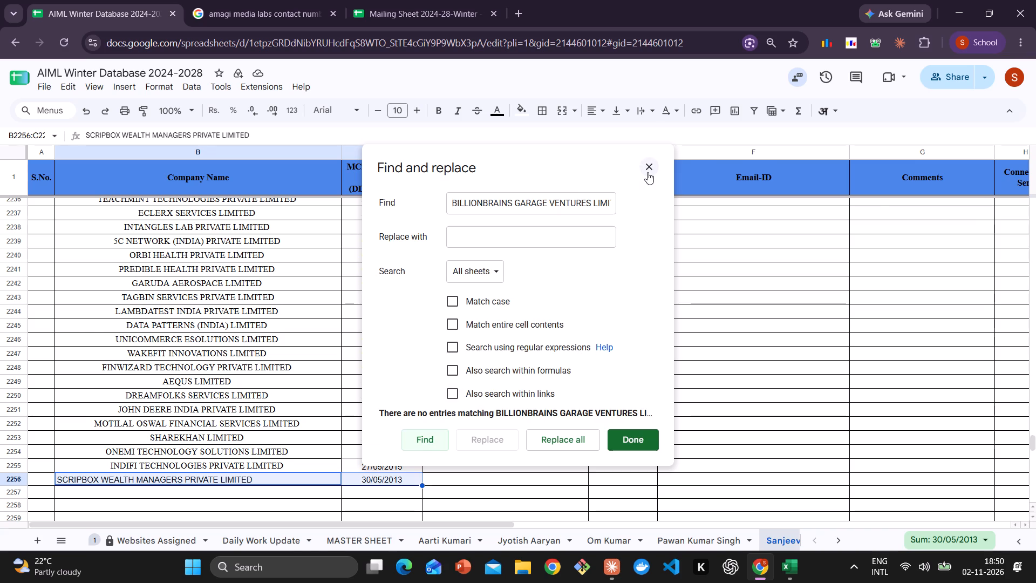
key("alt+Tab")
key("shift+Right")
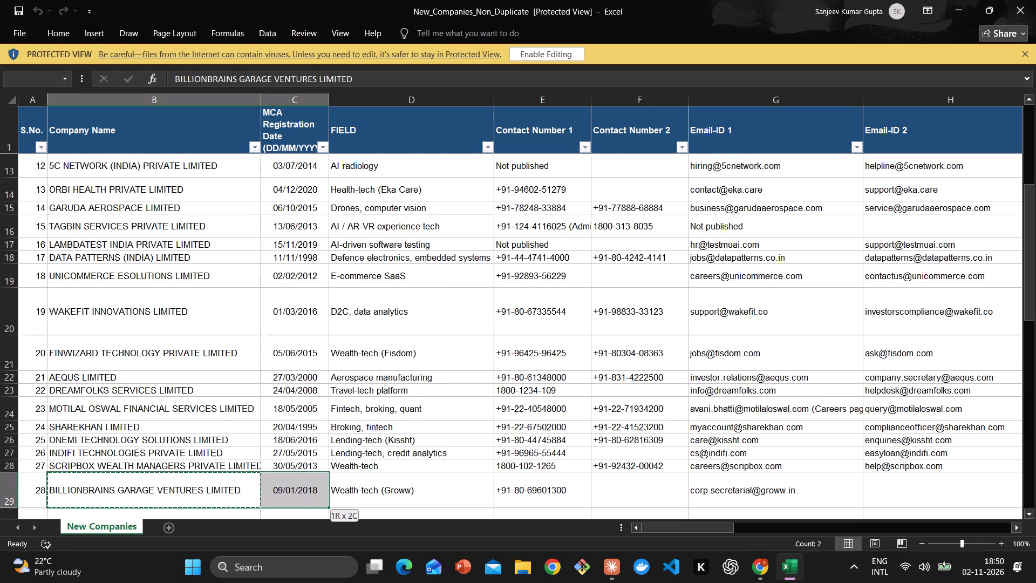
scroll(647, 172, "down", 1)
key("ctrl+c")
key("alt+Tab")
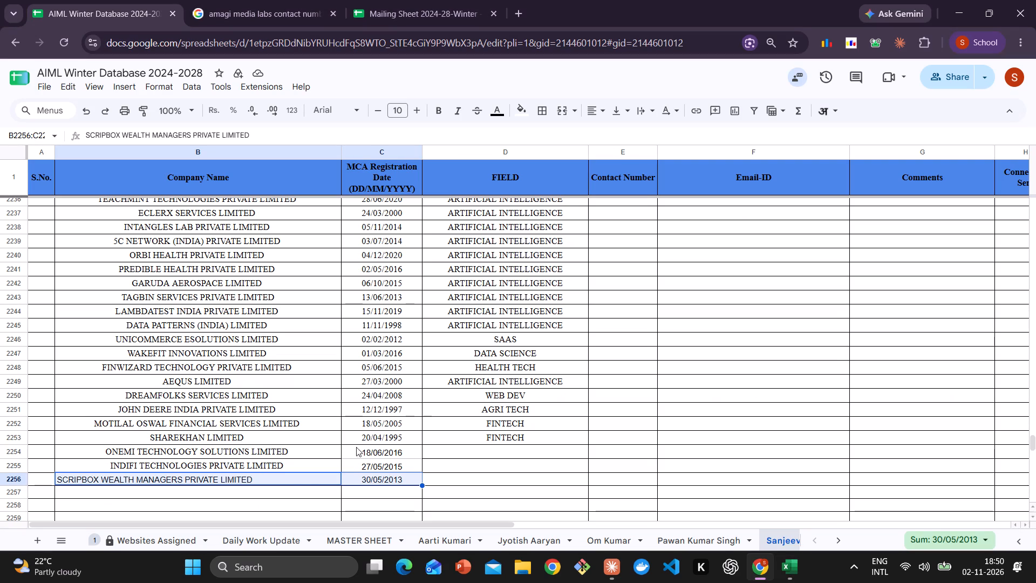
left_click(287, 499)
key("ctrl+v")
scroll(287, 499, "down", 1)
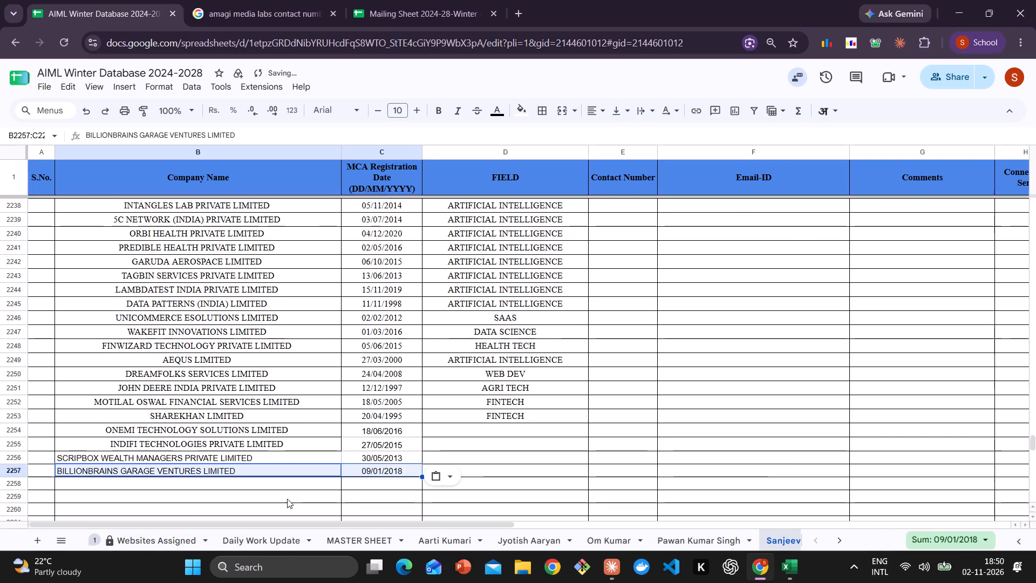
scroll(287, 499, "down", 1)
key("Down")
Copy NATIONAL STOCK EXCHANGE OF INDIA LIMITED from the Excel workbook and search all sheets of the database for it.
key("alt+Tab")
key("Down")
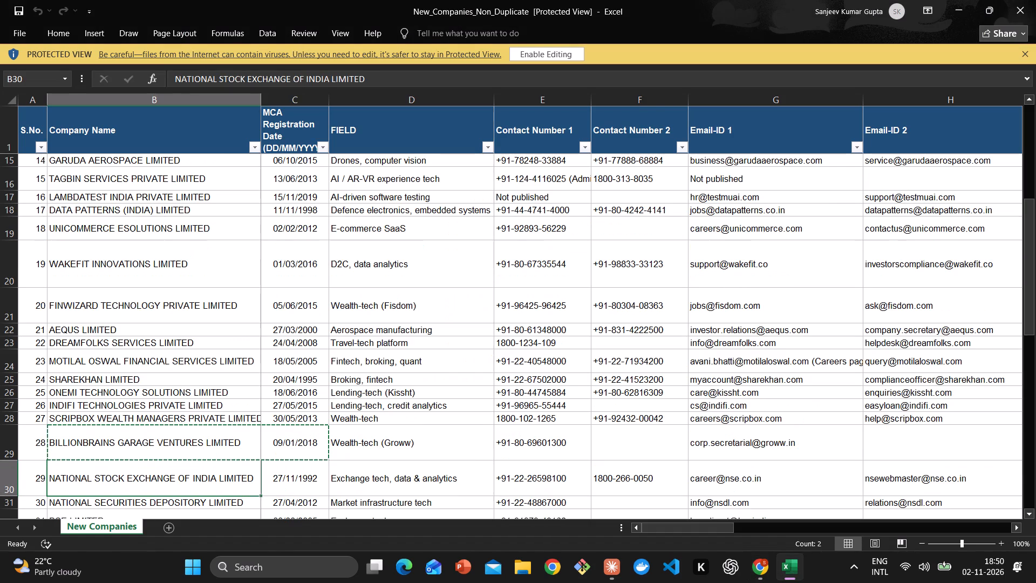
key("ctrl+c")
key("alt+Tab")
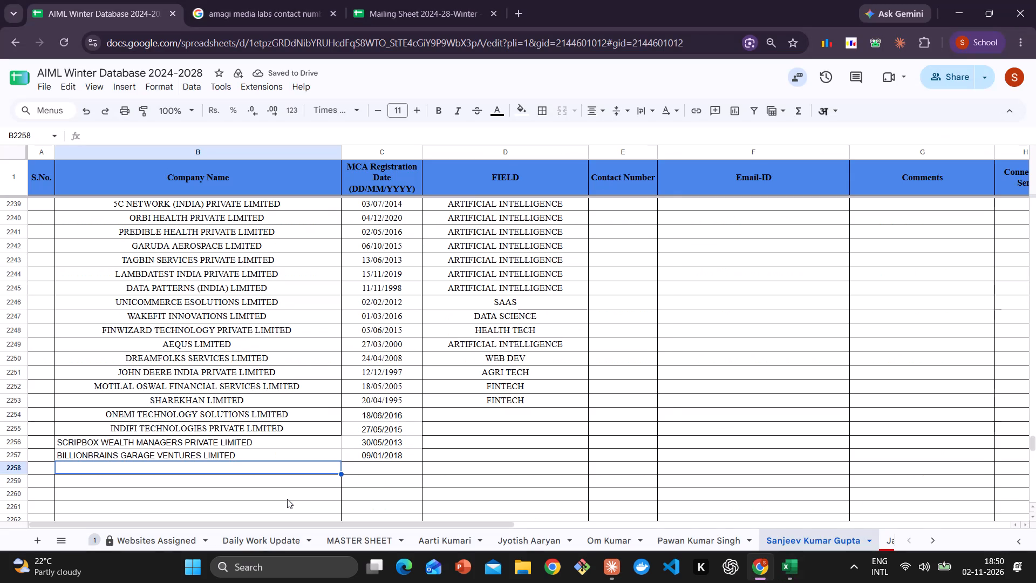
key("ctrl+h")
key("ctrl+v")
key("Return")
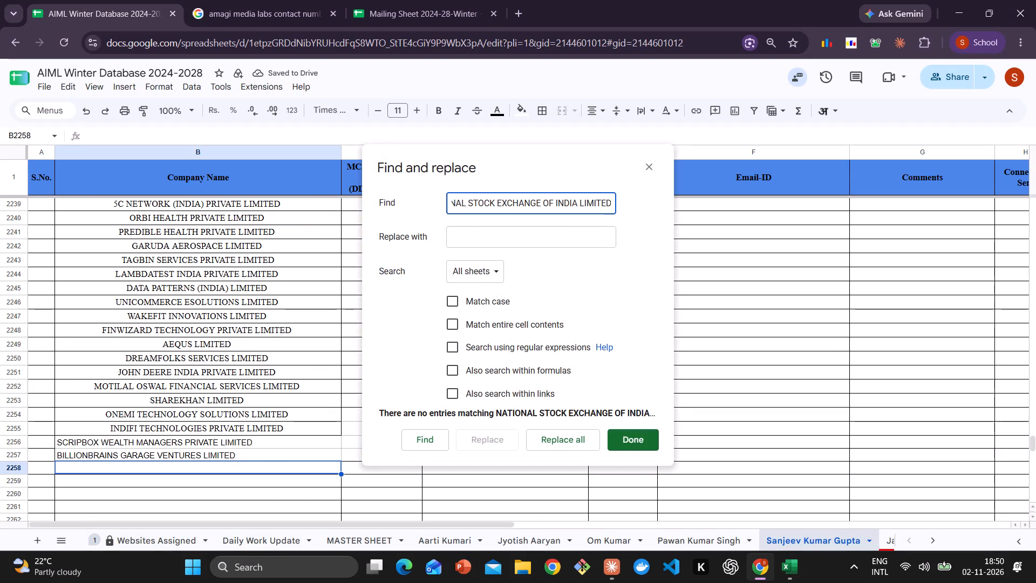
Copy NATIONAL STOCK EXCHANGE OF INDIA LIMITED together with its date 27/11/1992 from the Excel workbook into B2258:C2258 of the database.
key("alt+Tab")
key("shift+Right")
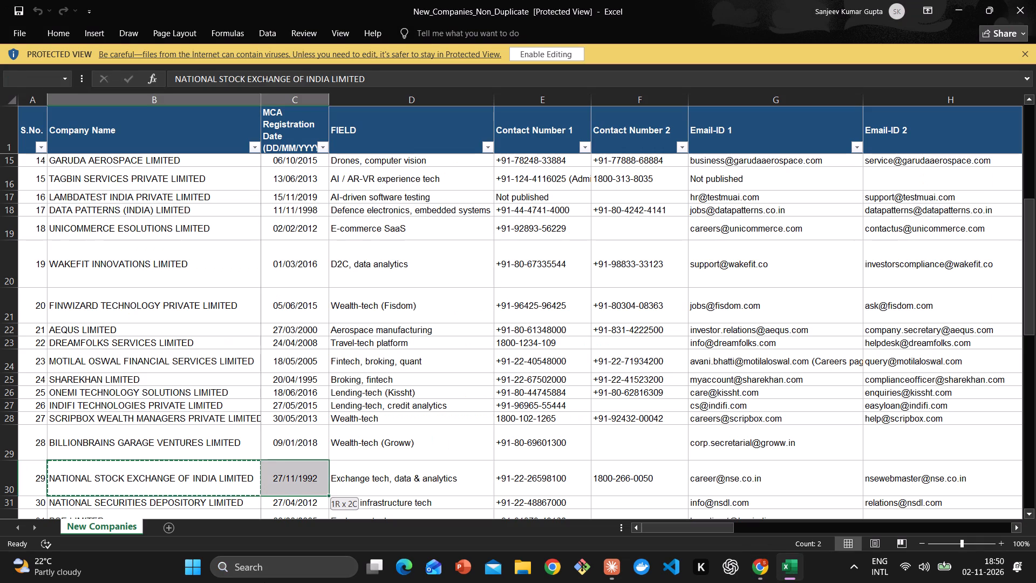
key("ctrl+c")
key("alt+Tab")
key("ctrl+v")
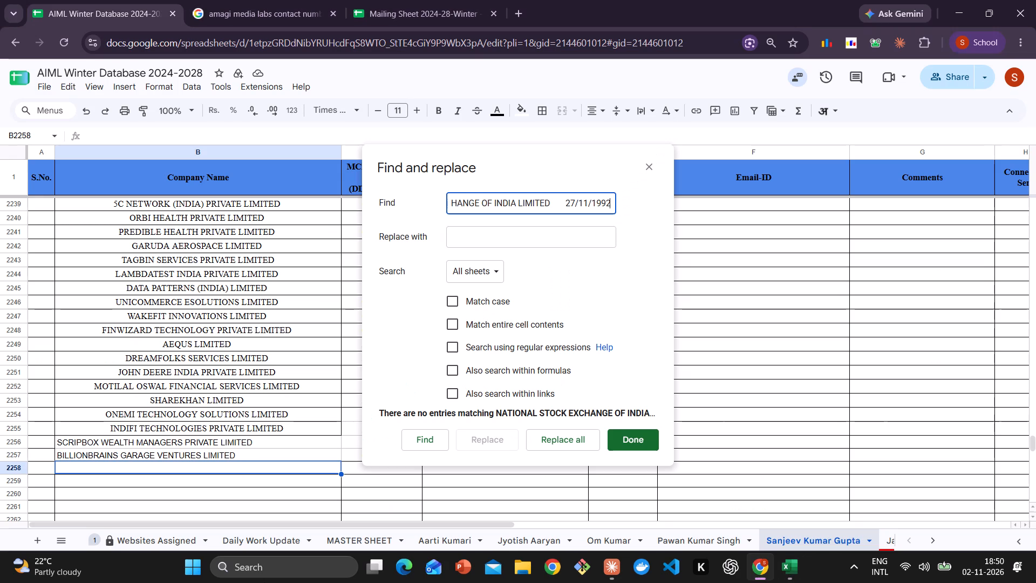
left_click(174, 473)
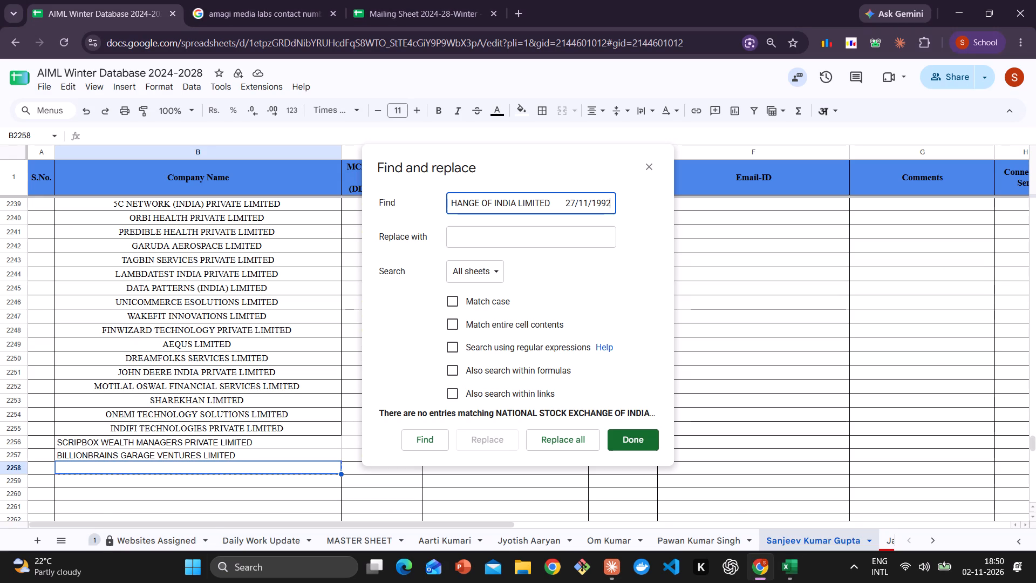
left_click(182, 466)
key("ctrl+v")
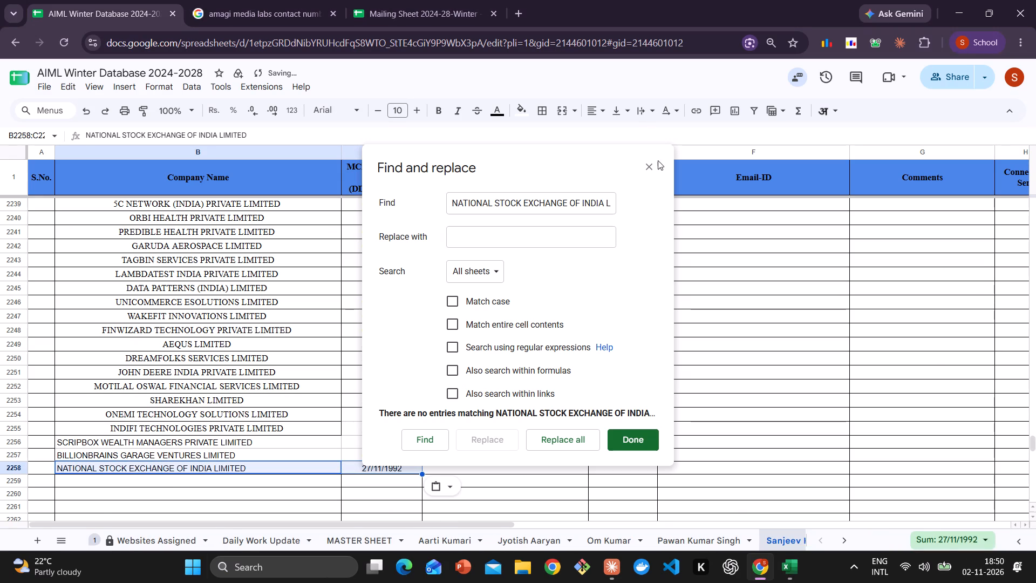
key("Down")
Copy NATIONAL SECURITIES DEPOSITORY LIMITED from the Excel workbook and search all sheets of the database for it.
key("alt+Tab")
scroll(646, 166, "down", 1)
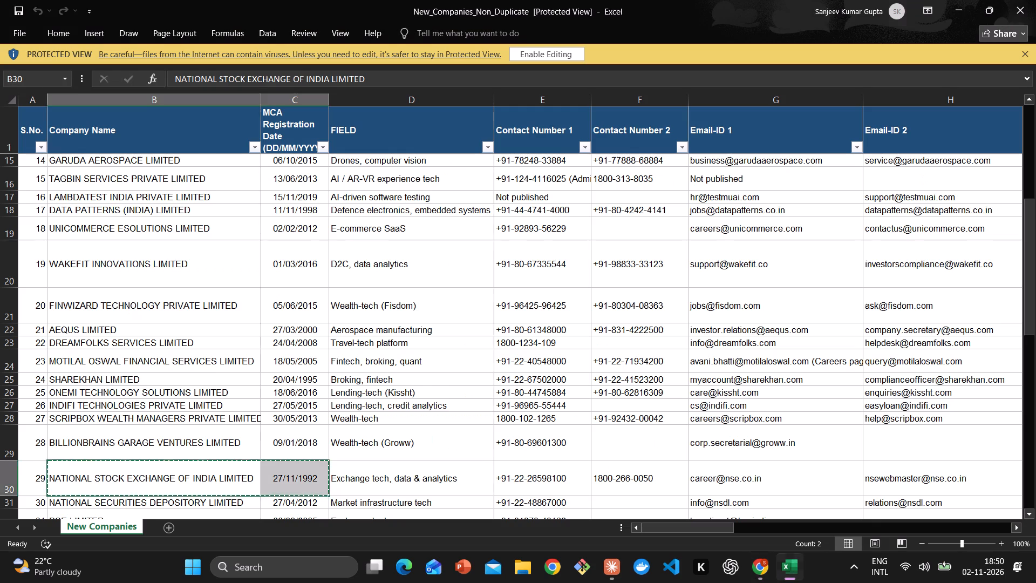
scroll(646, 166, "down", 1)
left_click(226, 418)
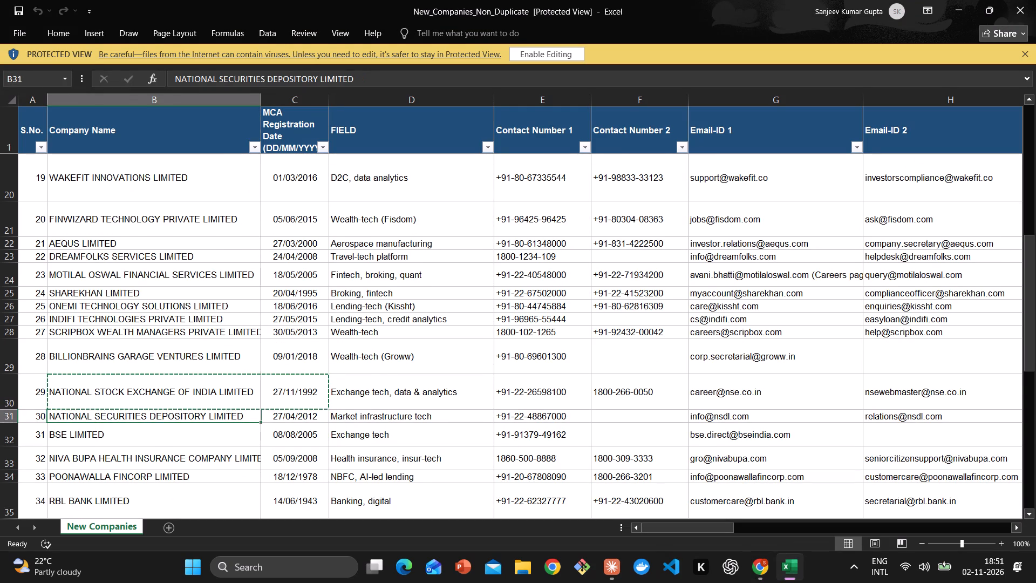
key("ctrl+c")
key("alt+Tab")
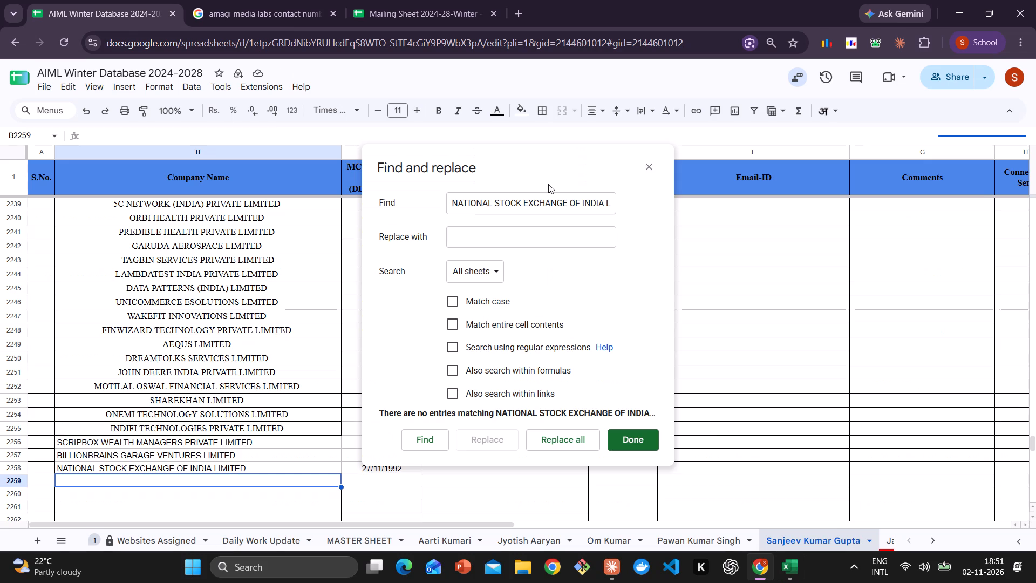
triple_click(518, 206)
left_click(518, 206)
key("ctrl+v")
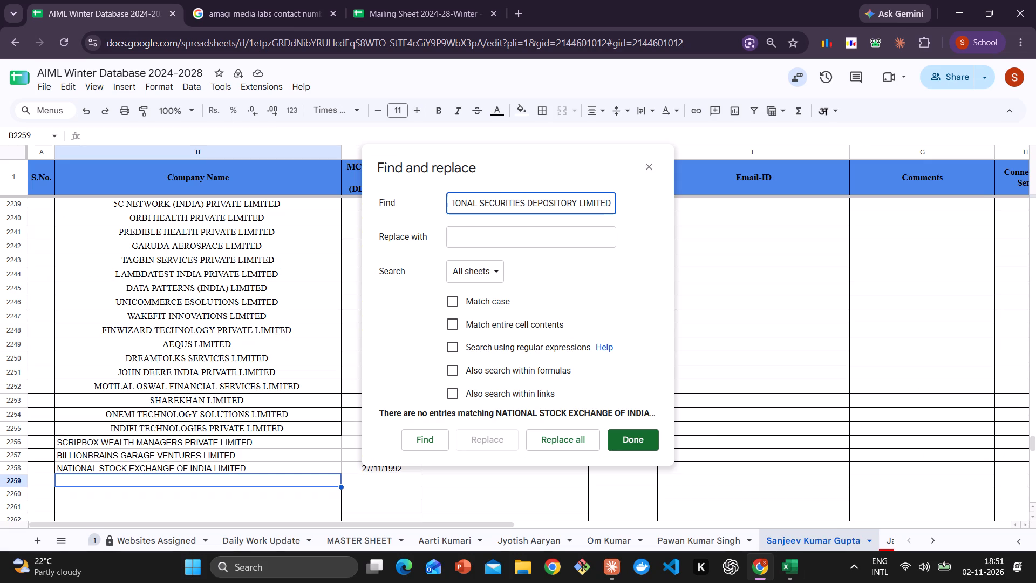
left_click(422, 447)
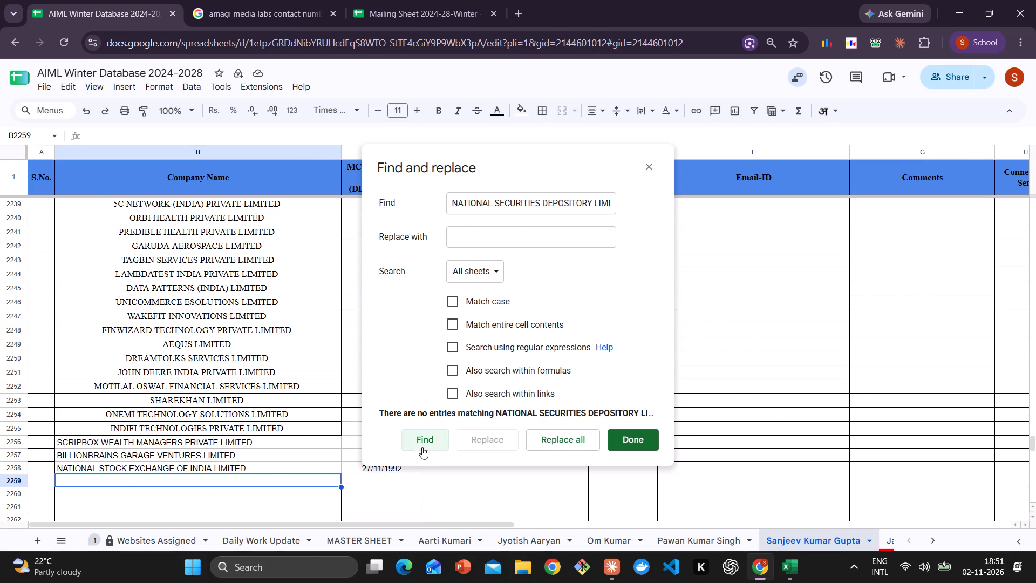
Copy NATIONAL SECURITIES DEPOSITORY LIMITED together with its date 27/04/2012 from the Excel workbook into B2259:C2259 of the database.
key("alt+Tab")
key("shift+Right")
key("ctrl+c")
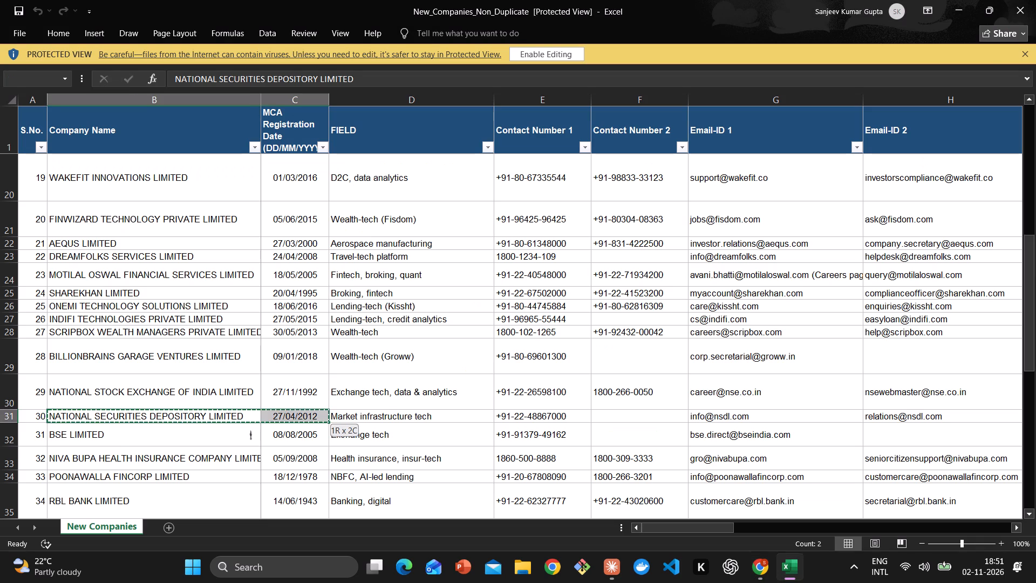
key("alt+Tab")
key("ctrl+v")
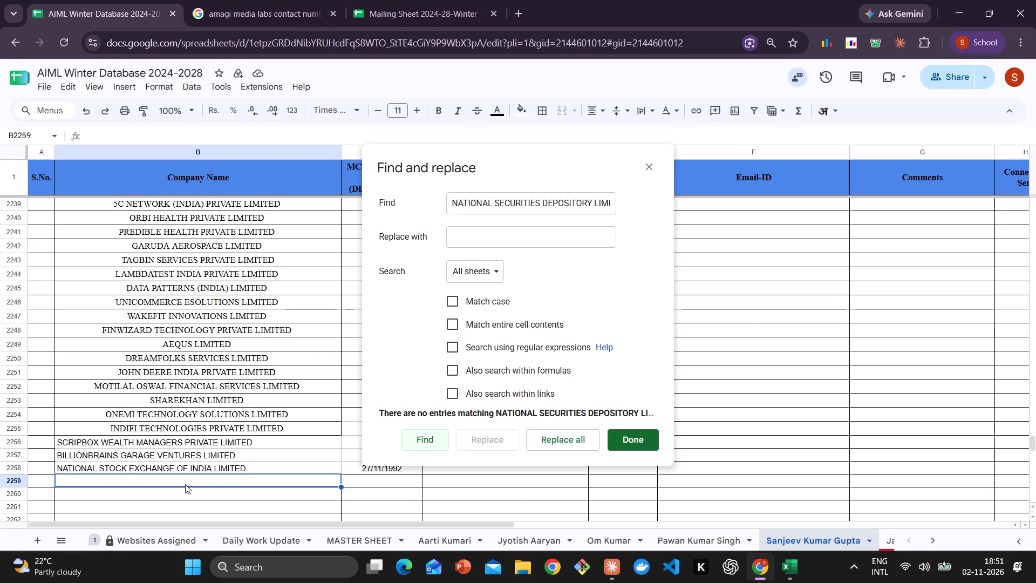
left_click(193, 482)
key("ctrl+v")
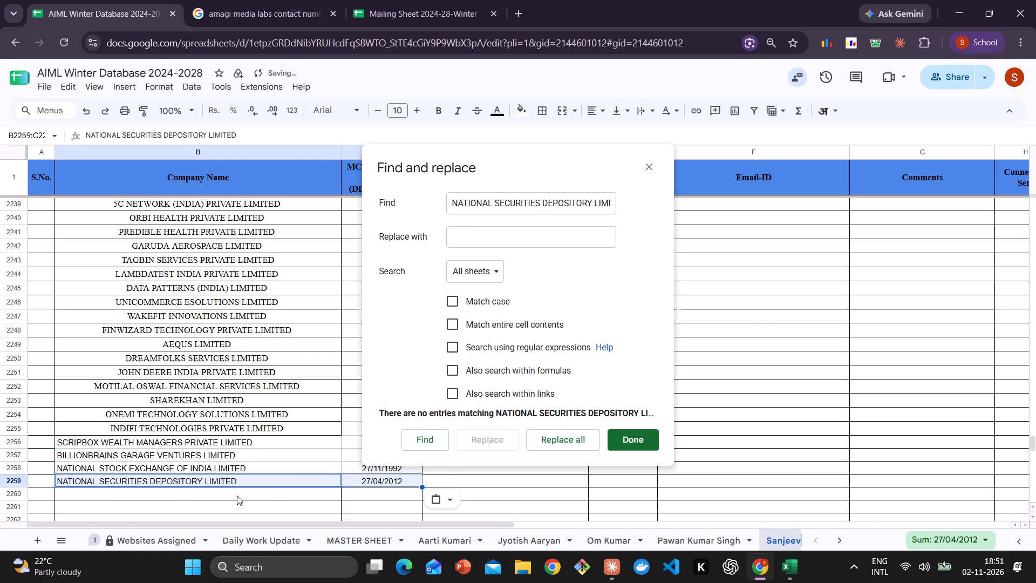
left_click(223, 497)
Copy BSE LIMITED from the Excel workbook and search all sheets of the database for it.
key("alt+Tab")
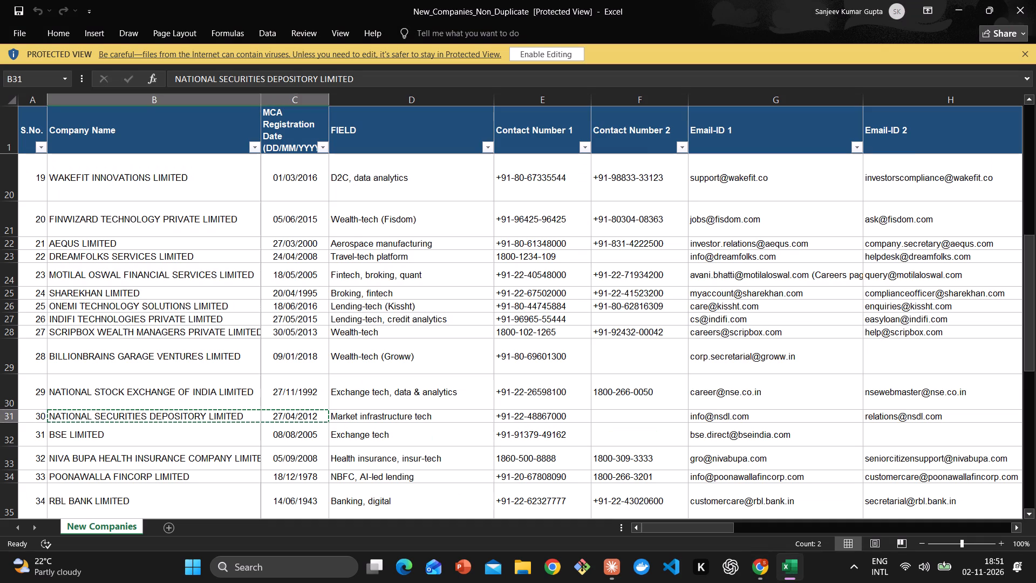
key("Down")
key("ctrl+c")
key("alt+Tab")
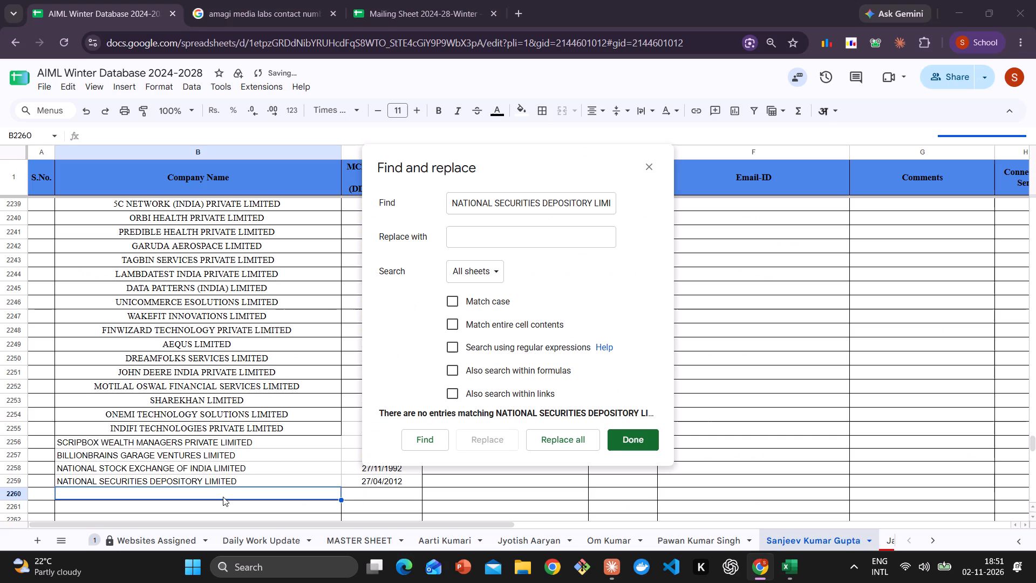
triple_click(539, 209)
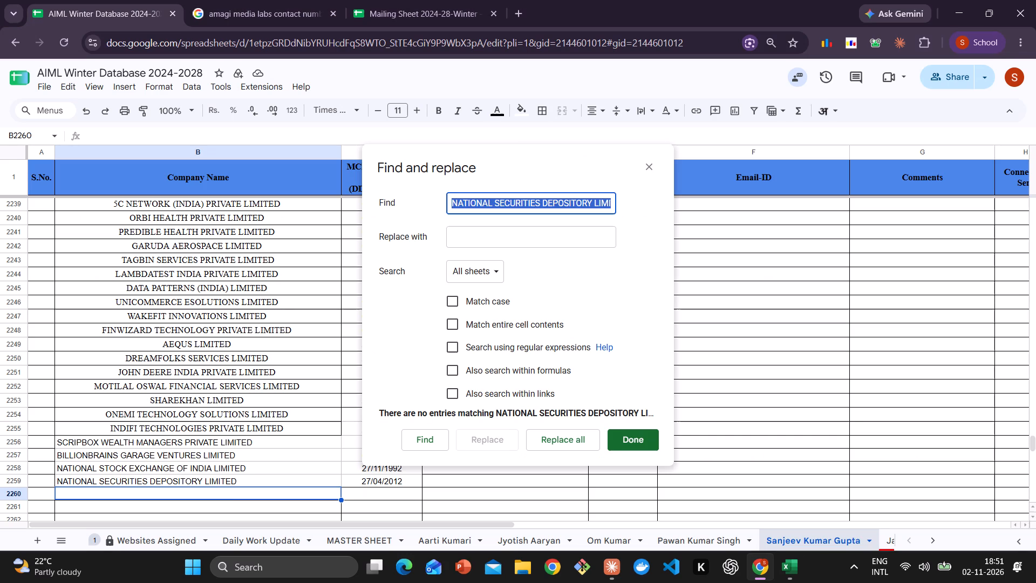
key("ctrl+v")
left_click(430, 433)
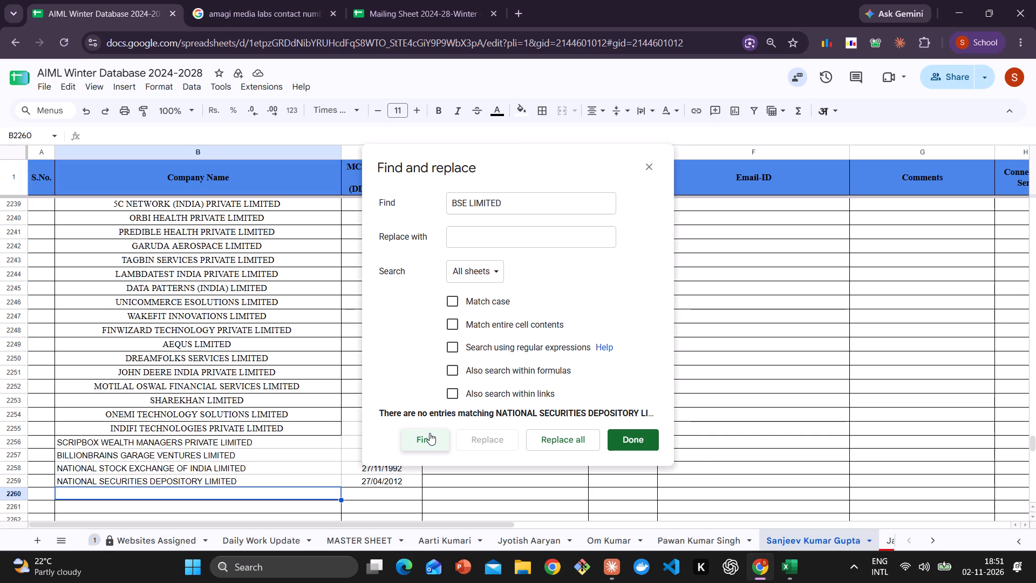
Copy BSE LIMITED together with its date 08/08/2005 from the Excel workbook into B2260:C2260 of the database.
left_click(161, 494)
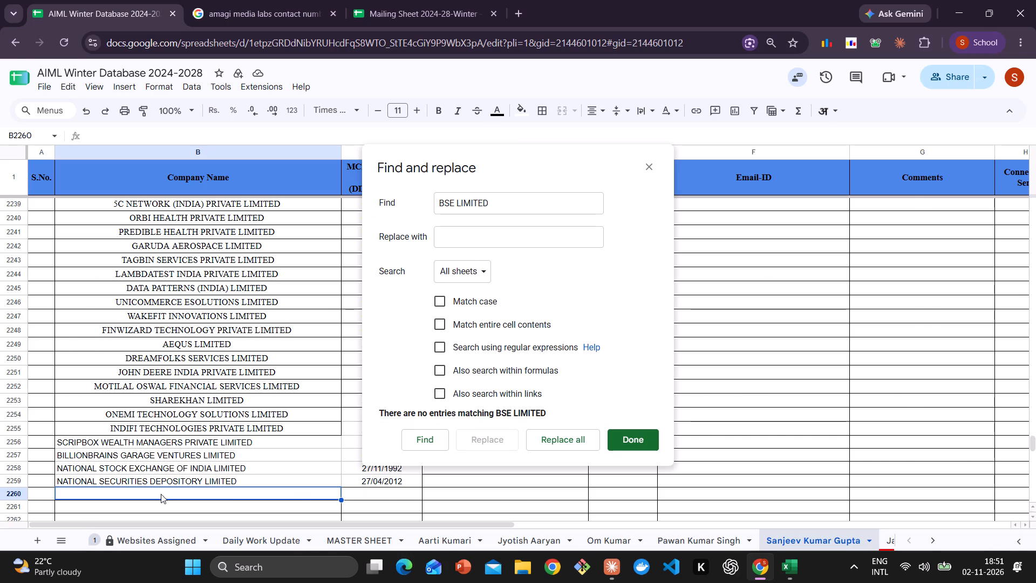
key("alt+Tab")
key("shift+Right")
key("ctrl+c")
key("alt+Tab")
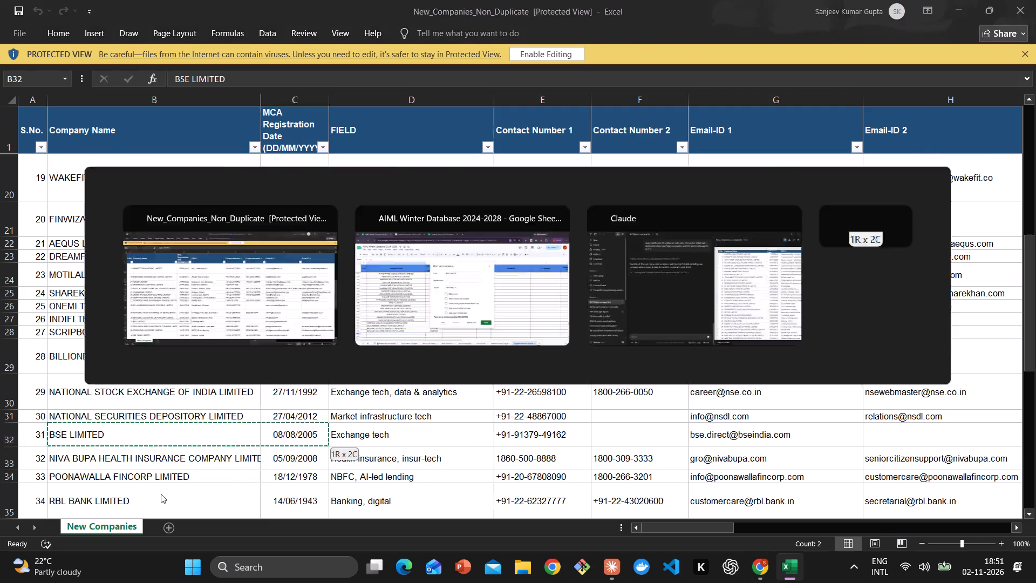
key("Down")
key("Up")
key("ctrl+v")
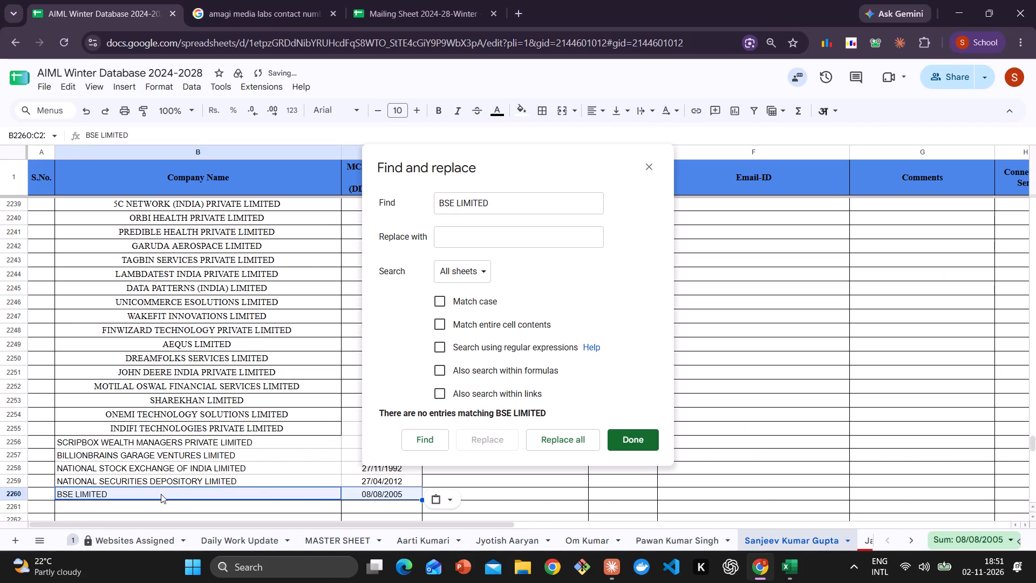
left_click(161, 507)
Copy NIVA BUPA HEALTH INSURANCE COMPANY LIMITED from the Excel workbook and search all sheets of the database for it.
key("alt+Tab")
scroll(161, 507, "down", 1)
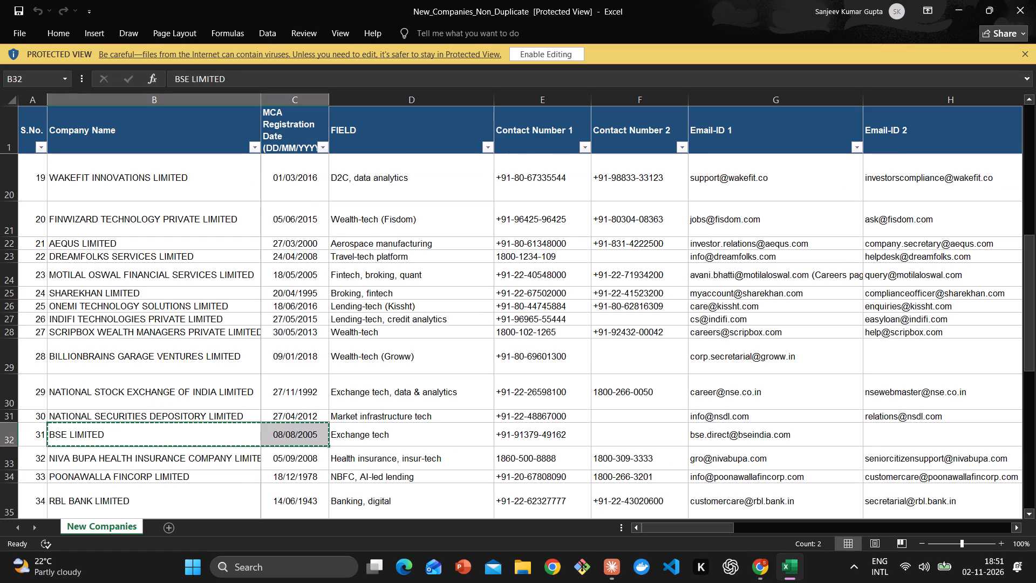
scroll(176, 432, "down", 2)
left_click(172, 331)
key("ctrl+c")
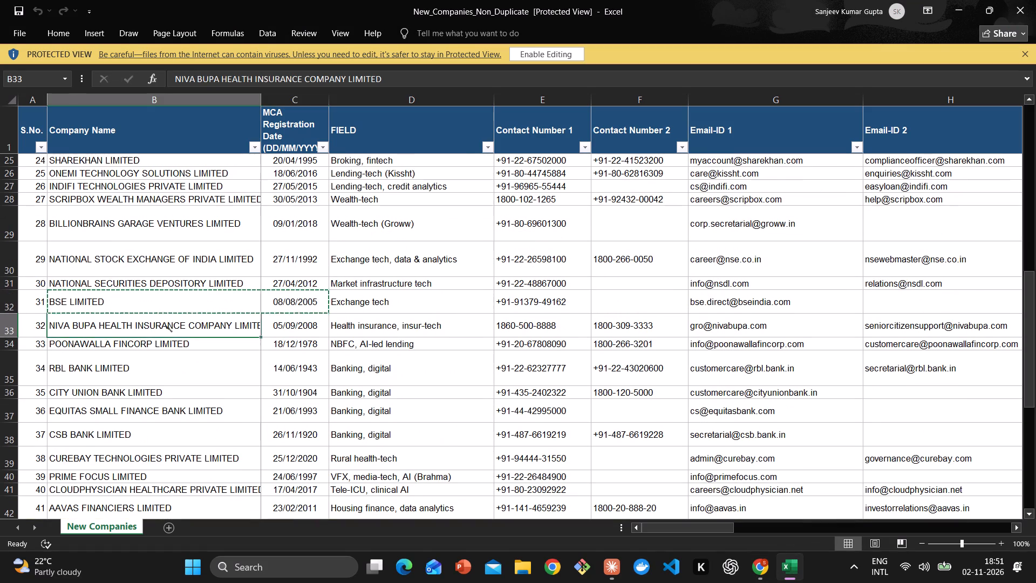
key("alt+Tab")
left_click_drag(495, 204, 326, 223)
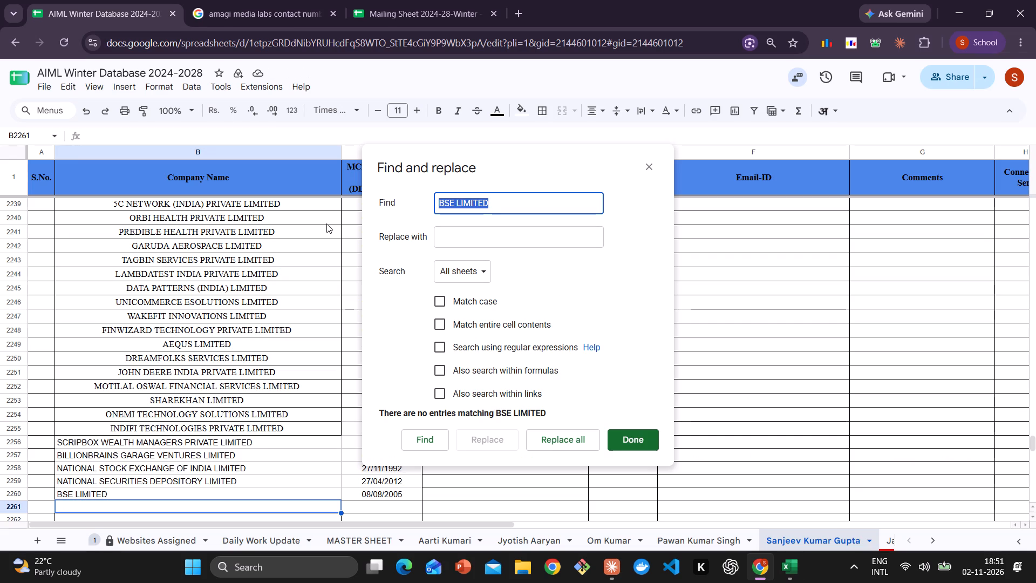
key("ctrl+v")
left_click(432, 441)
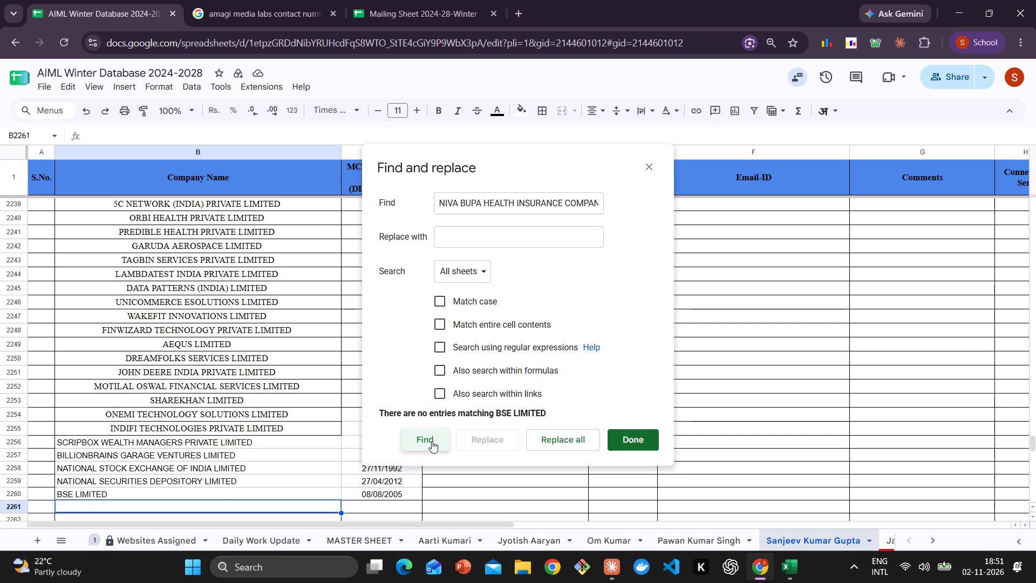
Enter the copied name NIVA BUPA HEALTH INSURANCE COMPANY LIMITED in cell B2261 of the database, keeping the cell's own formatting.
double_click(182, 503)
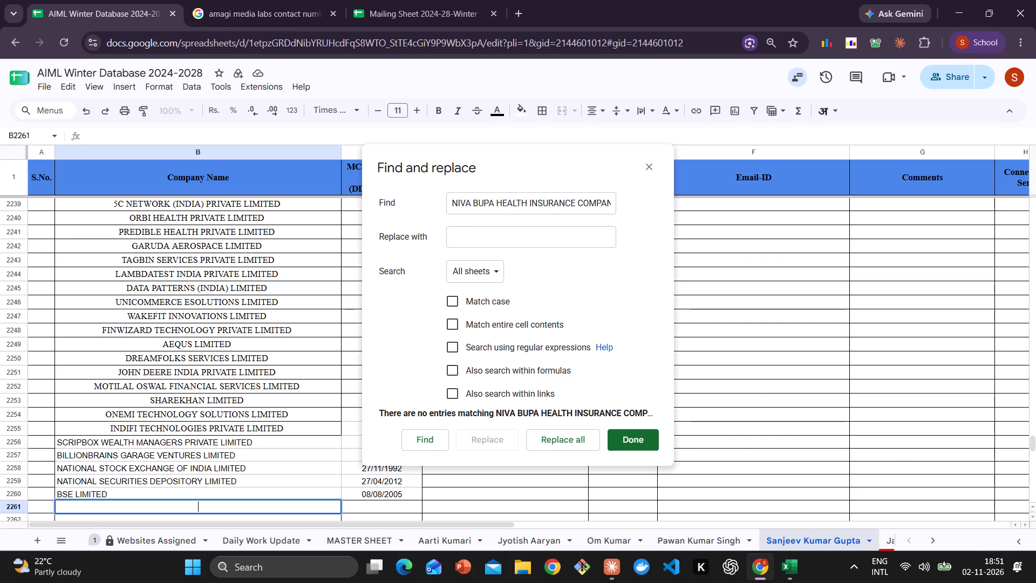
key("ctrl+v")
key("Right")
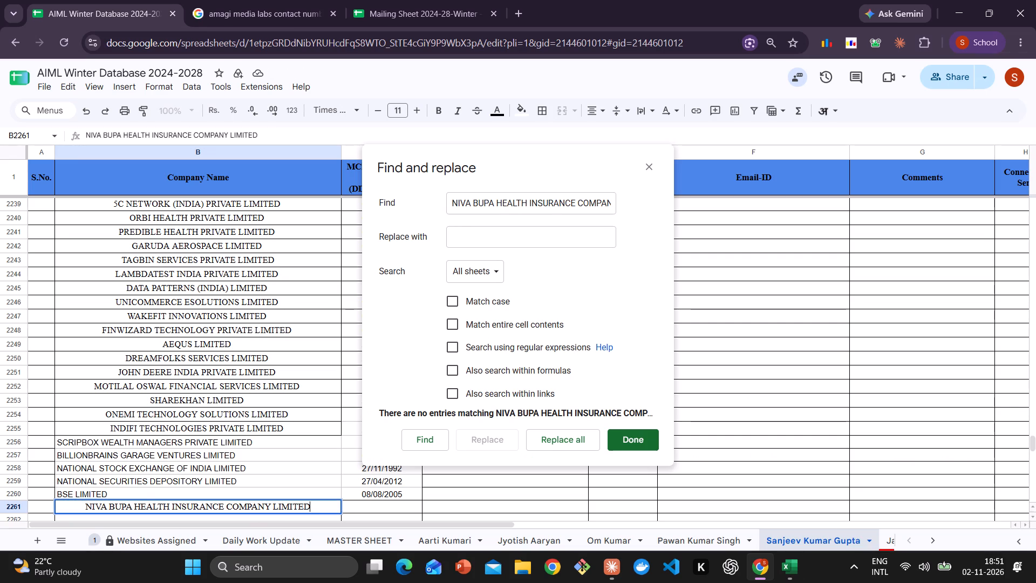
left_click(640, 438)
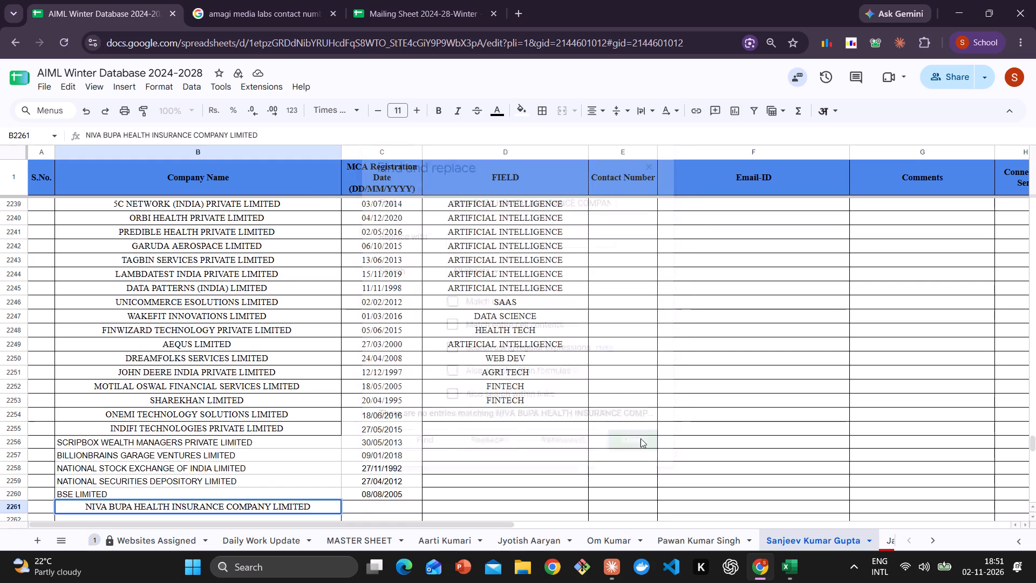
key("Right")
key("Return")
Copy Niva Bupa's registration date 05/09/2008 from the Excel workbook into cell C2261 of the database.
key("Right")
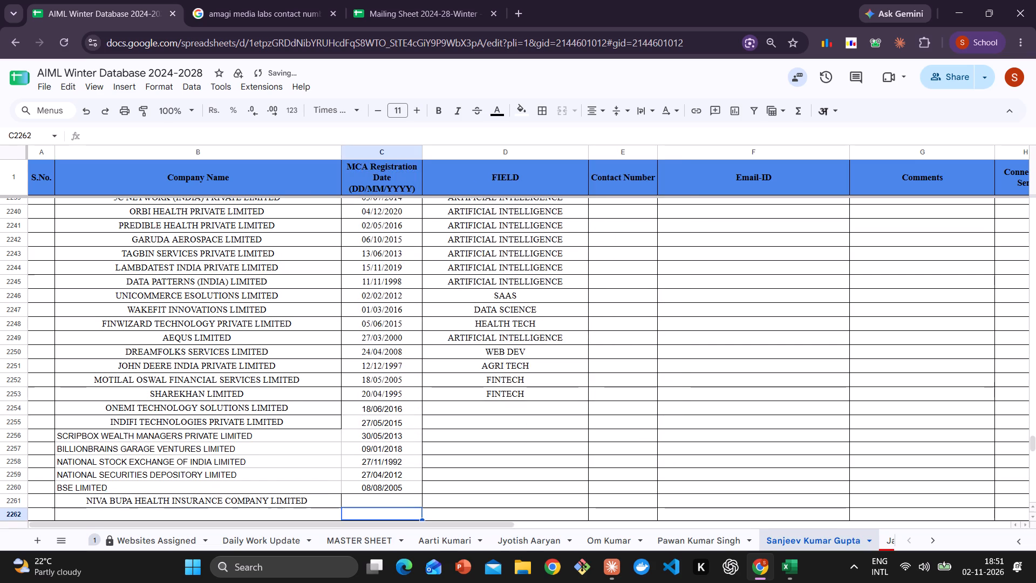
key("Up")
key("alt+Tab")
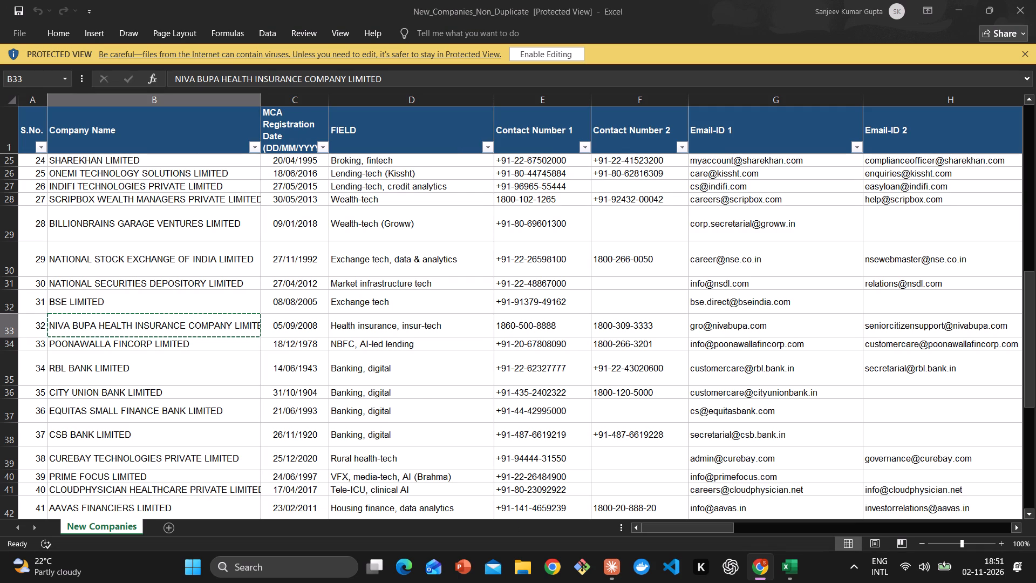
key("alt+Tab")
scroll(282, 398, "down", 1)
key("alt+Tab")
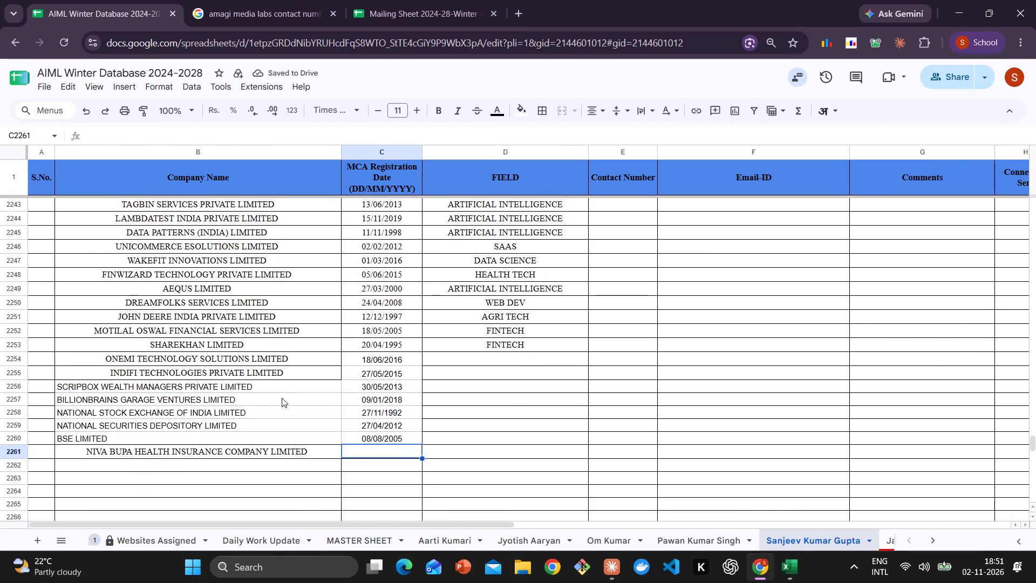
left_click(307, 322)
key("ctrl+c")
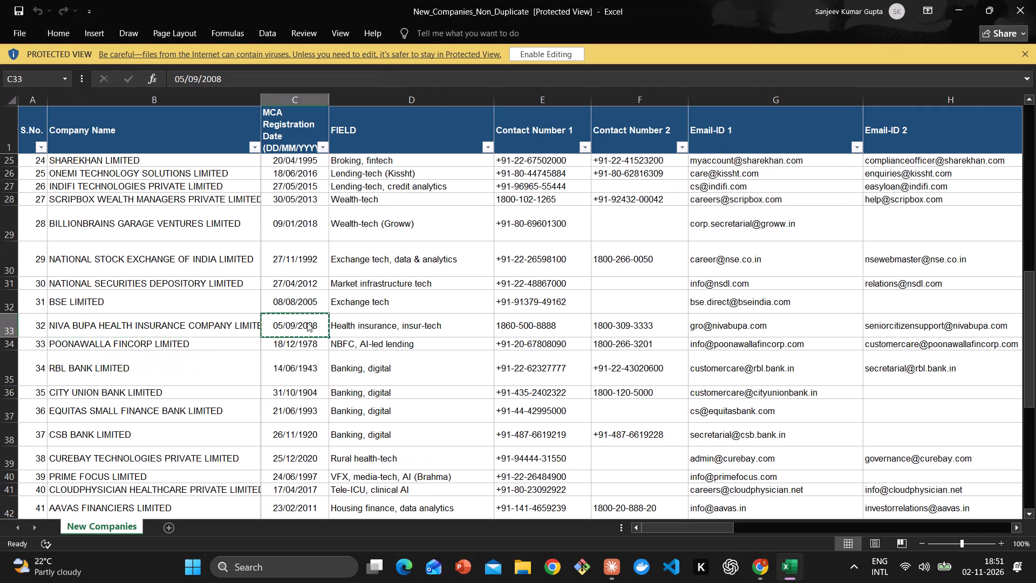
key("alt+Tab")
double_click(384, 451)
key("ctrl+v")
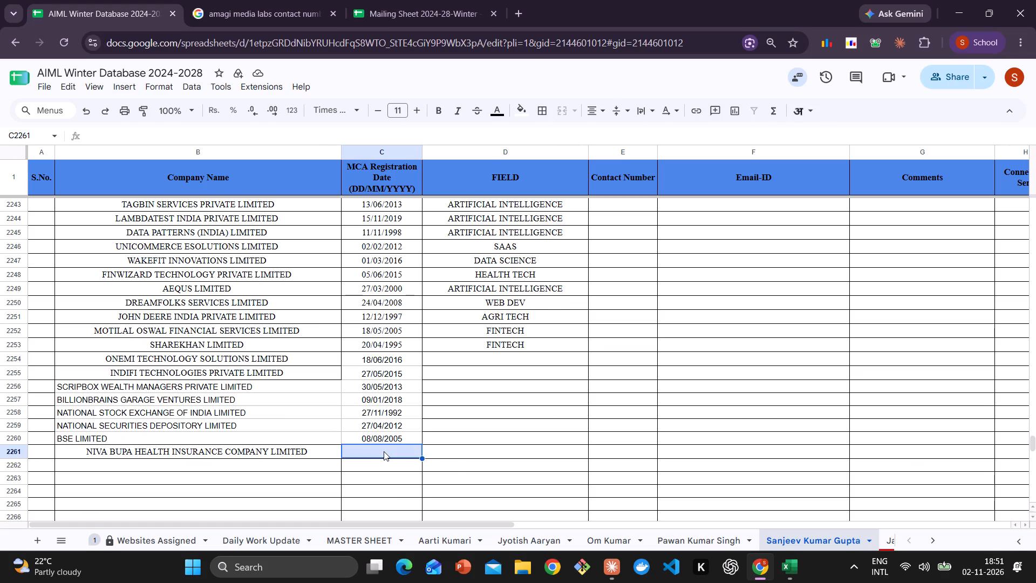
Copy POONAWALLA FINCORP LIMITED and its date 18/12/1978 from the Excel workbook into B2262 and C2262 of the database.
left_click(231, 467)
key("alt+Tab")
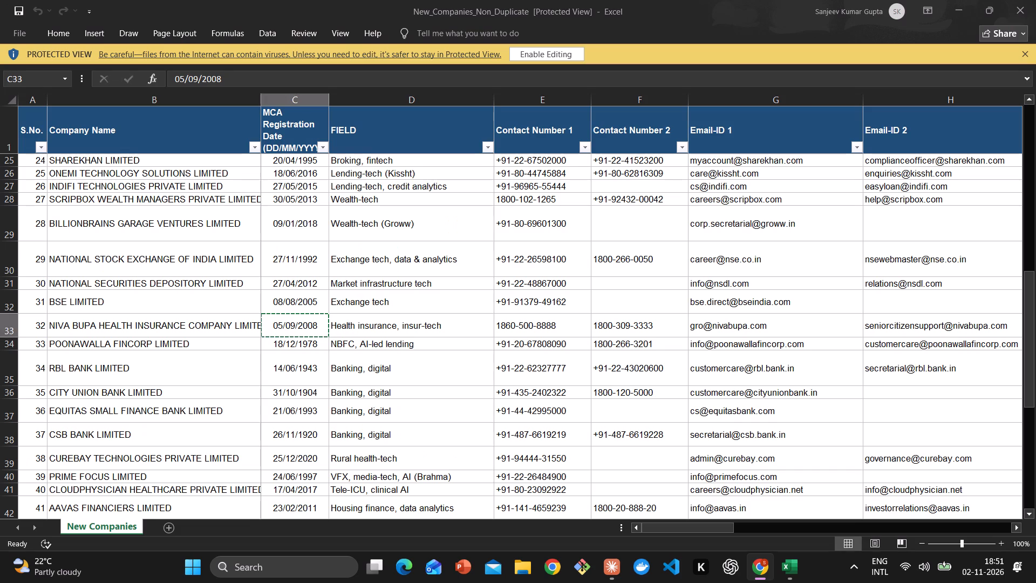
left_click(169, 346)
key("ctrl+c")
key("alt+Tab")
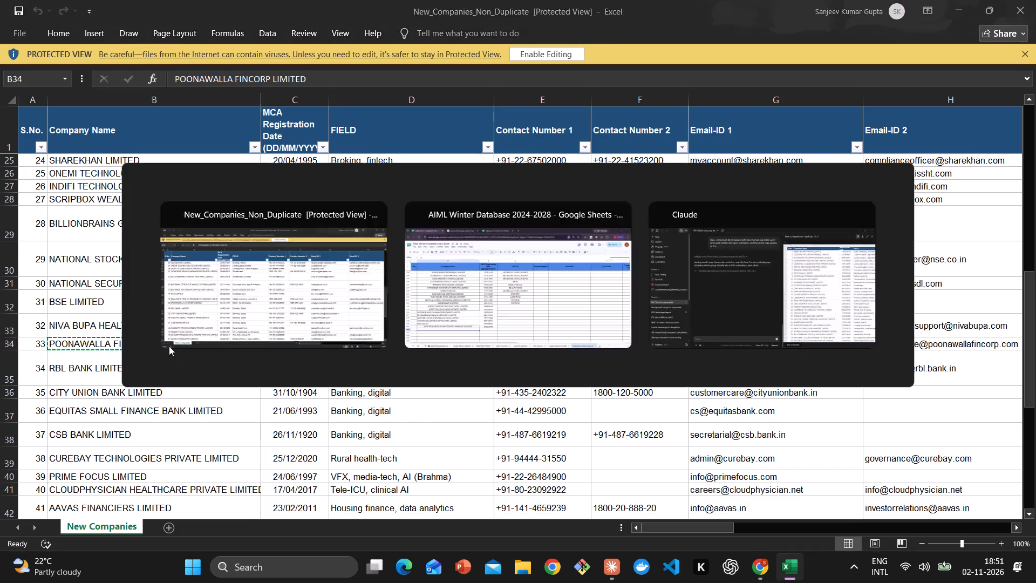
key("ctrl+v")
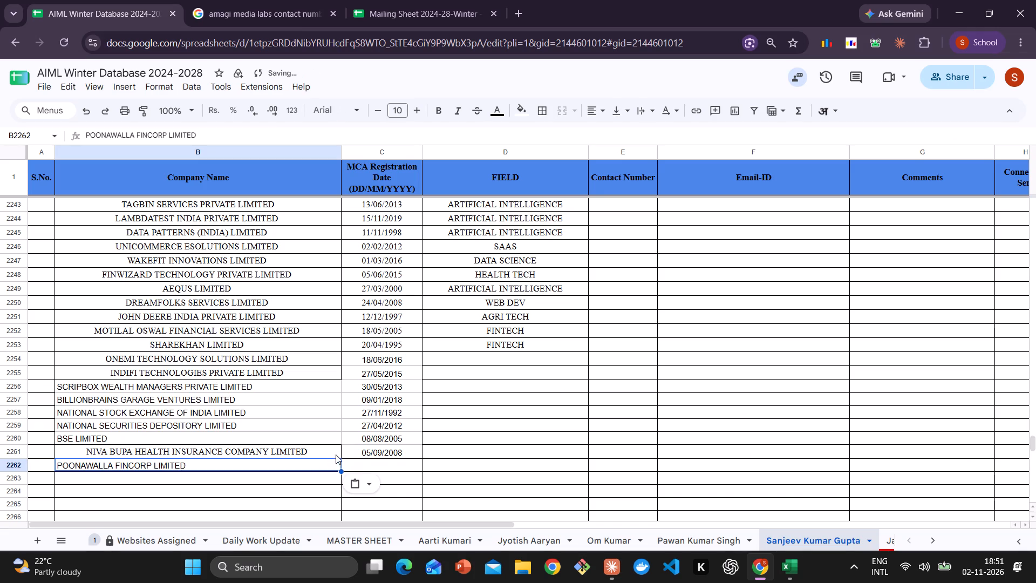
left_click(385, 462)
key("alt+Tab")
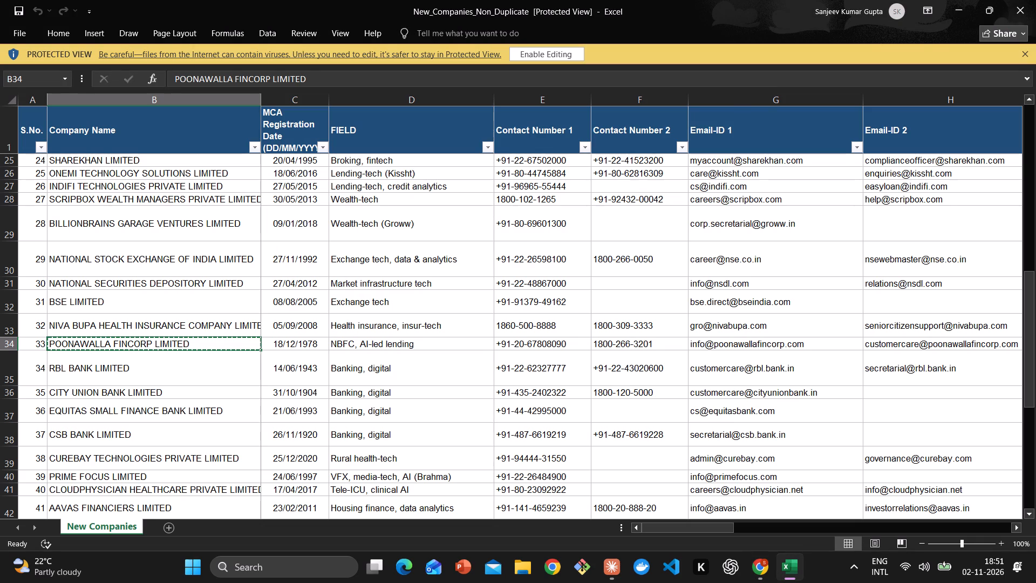
left_click(310, 349)
key("ctrl+c")
key("alt+Tab")
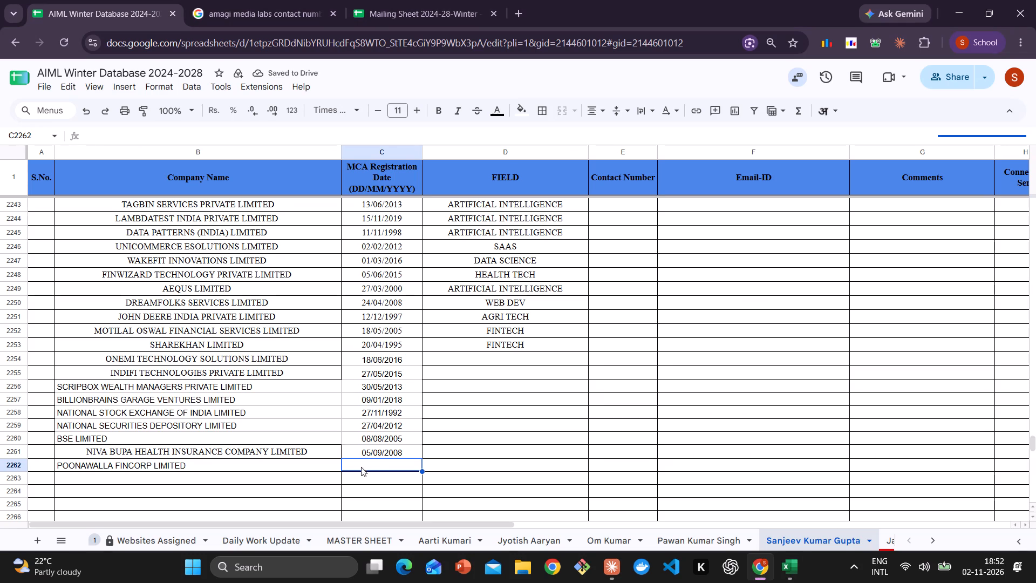
left_click(374, 463)
key("ctrl+v")
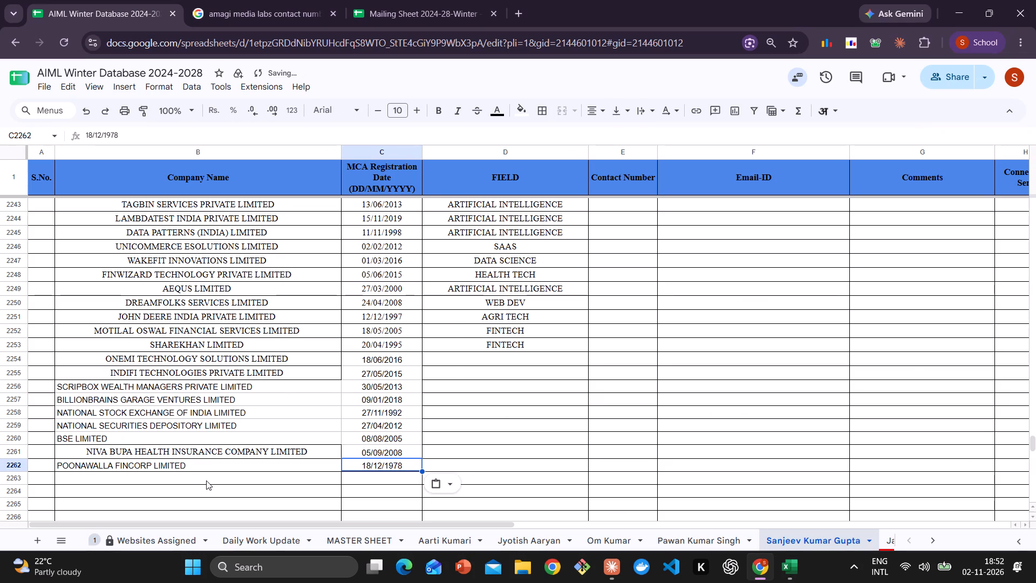
Copy RBL BANK LIMITED and its date 14/06/1943 from the Excel workbook into B2263 and C2263 of the database.
left_click(208, 478)
key("alt+Tab")
left_click(191, 367)
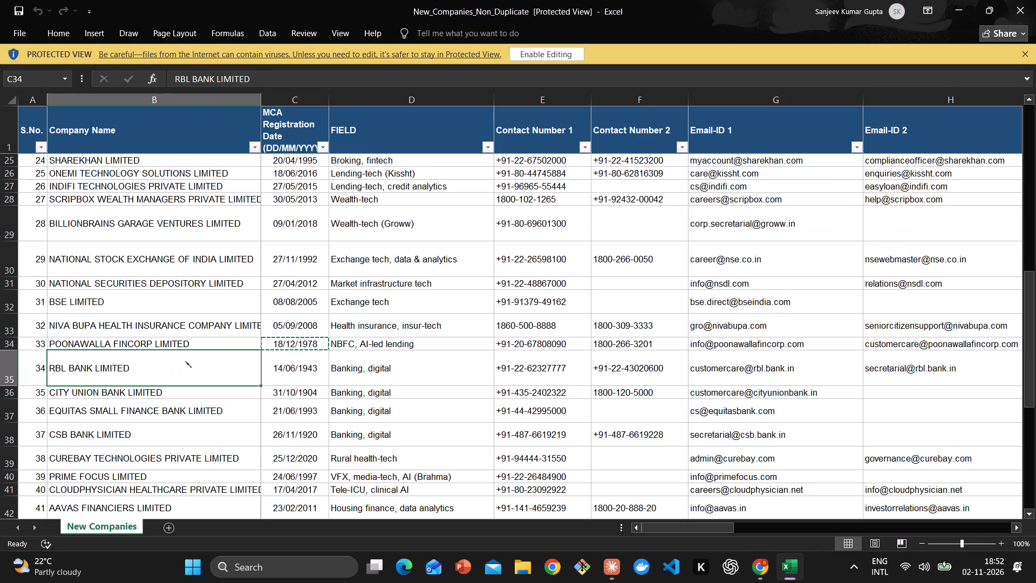
key("ctrl+c")
key("alt+Tab")
key("ctrl+v")
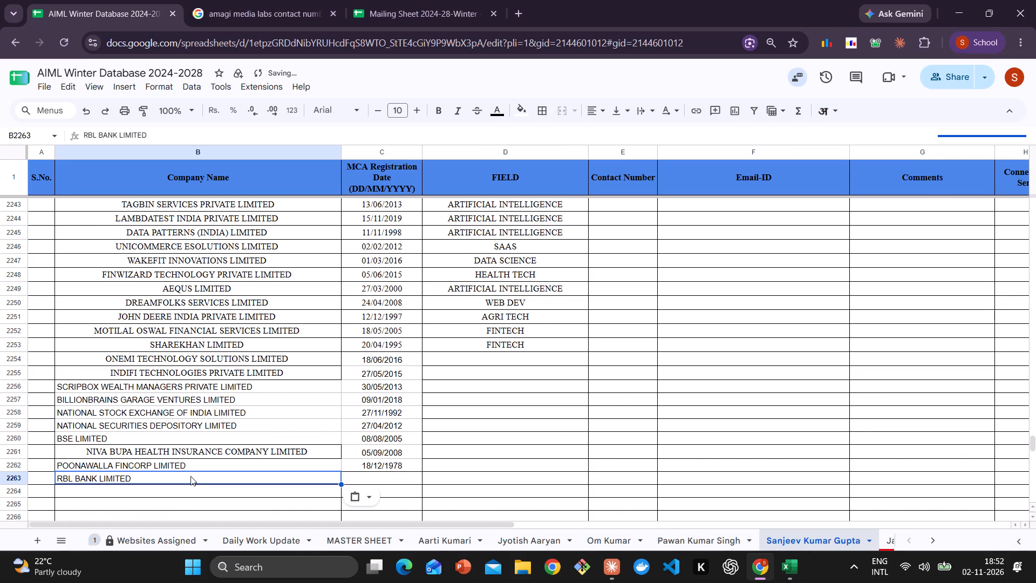
key("alt+Tab")
key("Right")
key("alt+Tab")
key("alt+Tab")
key("ctrl+c")
key("alt+Tab")
key("Right")
key("ctrl+v")
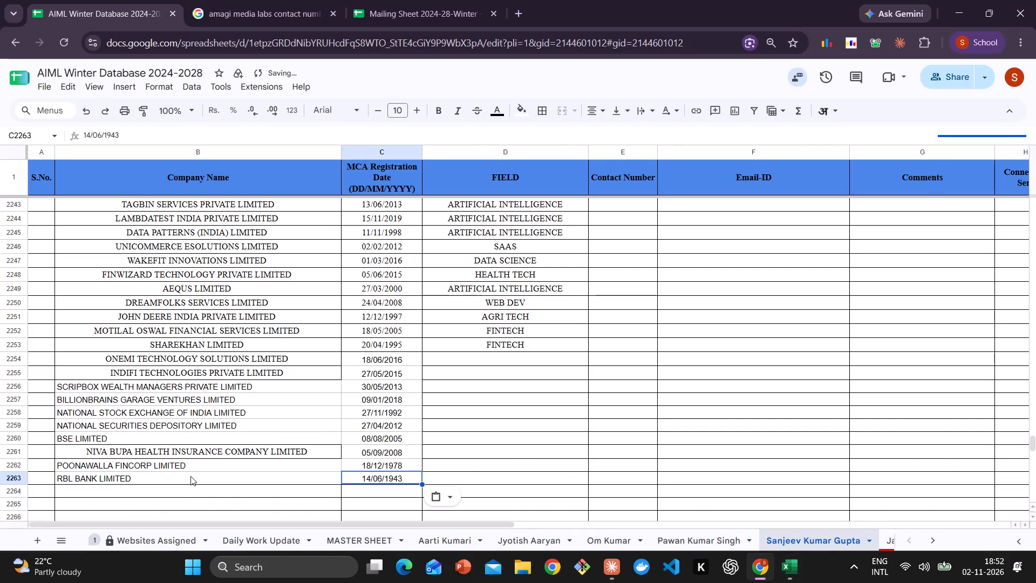
Copy CITY UNION BANK LIMITED together with its date 31/10/1904 from the Excel workbook into B2264:C2264 of the database.
key("alt+Tab")
key("Down")
key("Left")
key("shift+Right")
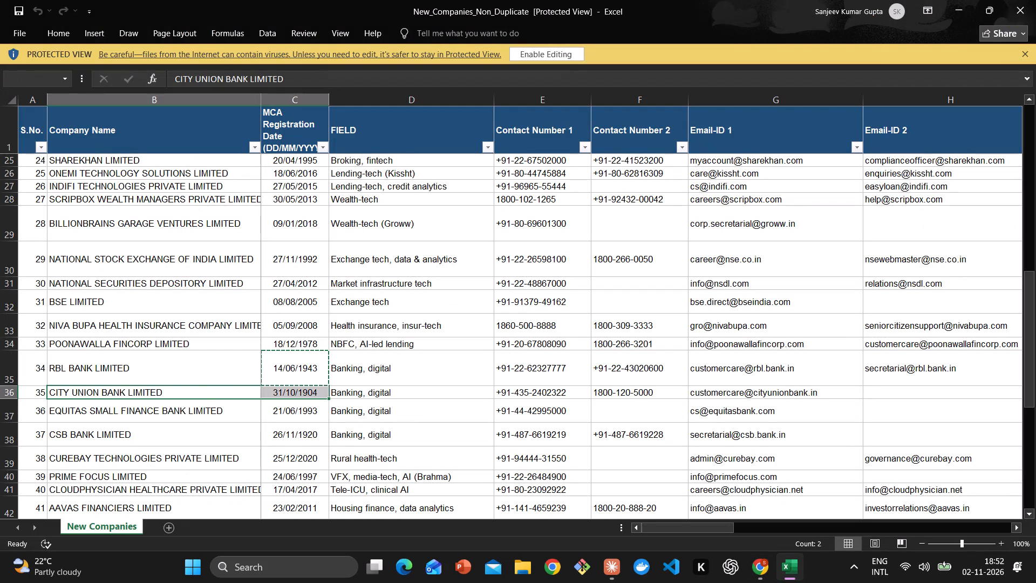
key("ctrl+c")
key("alt+Tab")
key("Down")
key("Left")
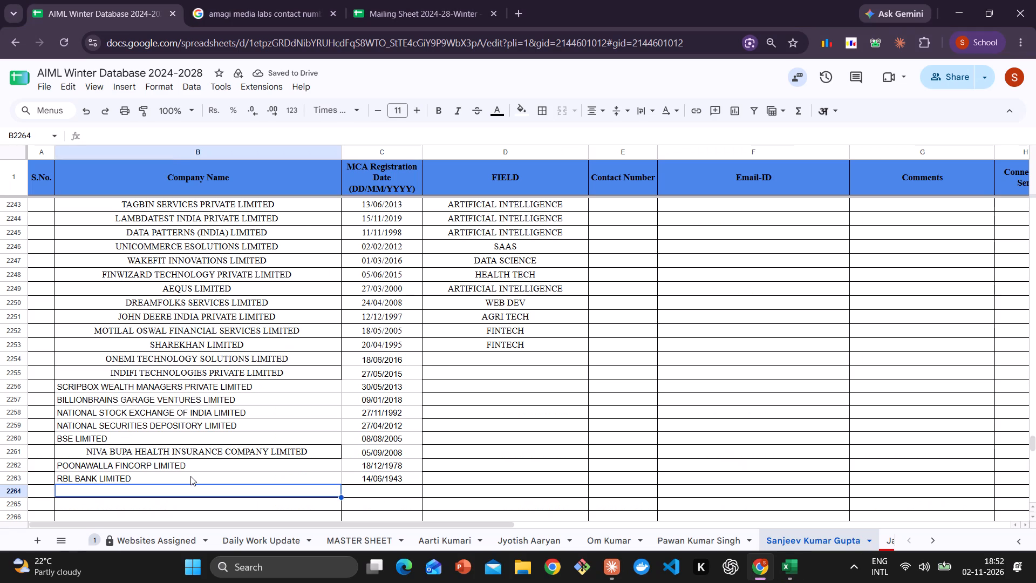
key("ctrl+v")
Copy EQUITAS SMALL FINANCE BANK LIMITED together with its date 21/06/1993 from the Excel workbook into B2265:C2265 of the database.
key("alt+Tab")
key("Down")
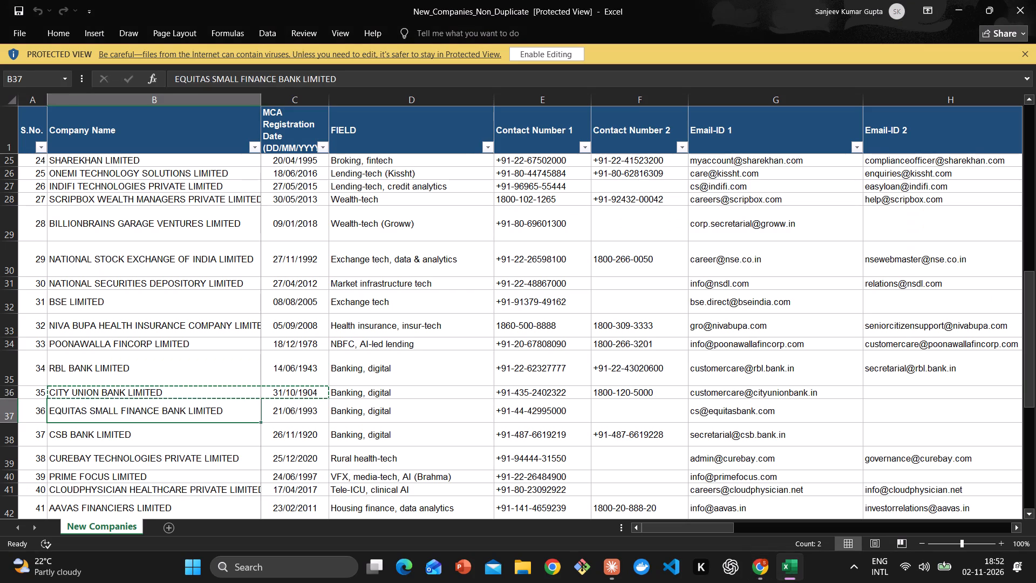
key("shift+Right")
key("ctrl+c")
key("alt+Tab")
key("Down")
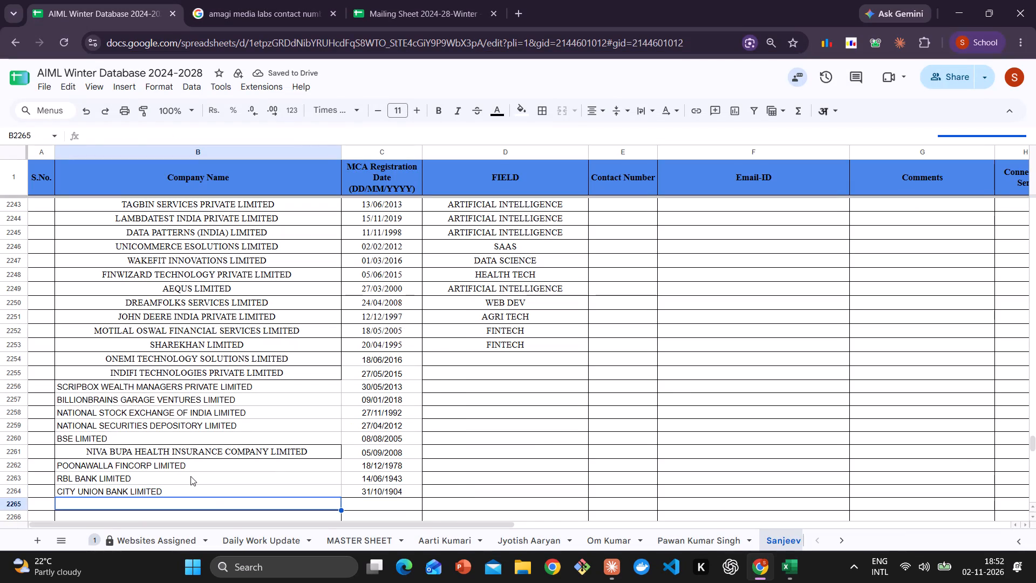
key("ctrl+v")
Copy the five companies from CSB BANK LIMITED through AAVAS FINANCIERS LIMITED with their registration dates from the Excel workbook into B2266:C2270 of the database.
key("alt+Tab")
scroll(190, 476, "down", 3)
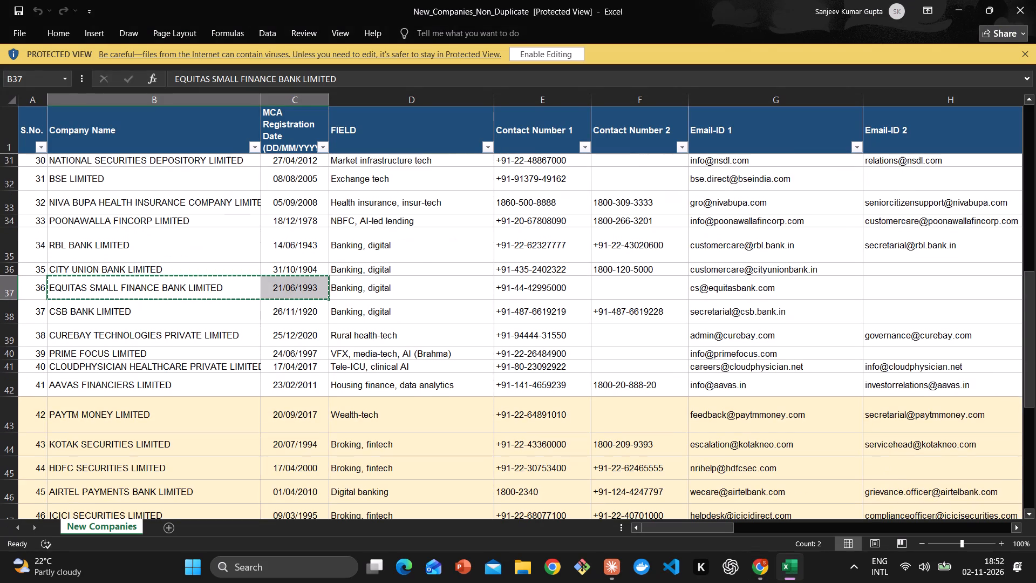
left_click(155, 316)
key("shift+Down")
key("shift+Down")
key("shift+Down")
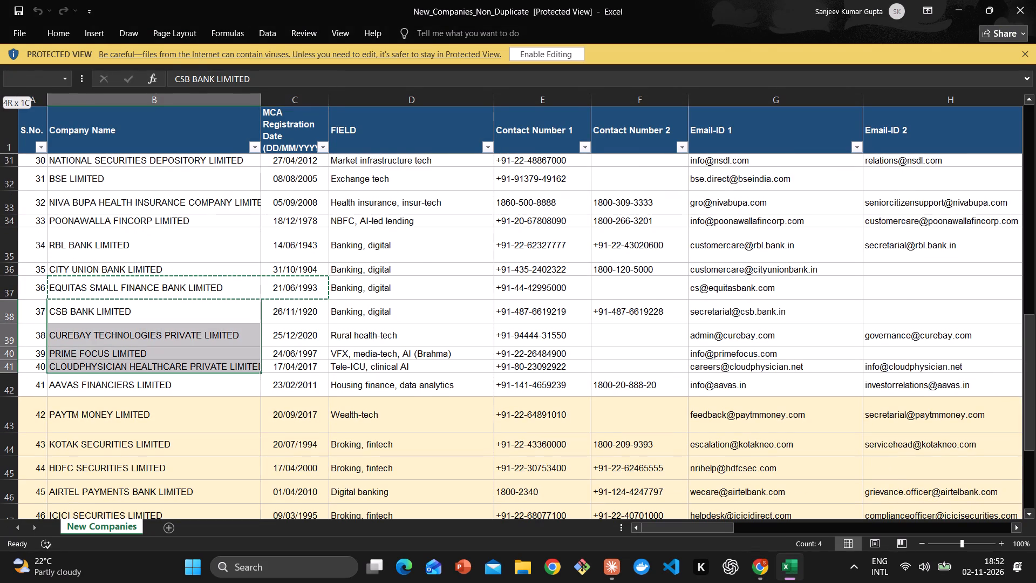
key("Up")
key("Down")
key("shift+Down")
key("shift+Down")
key("shift+Down")
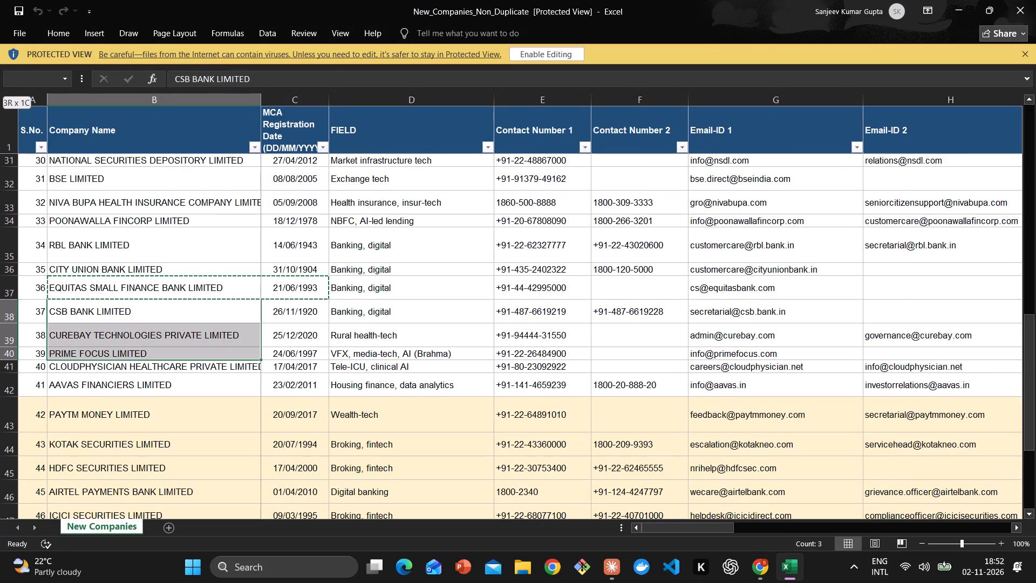
key("shift+Down")
key("shift+Down")
key("shift+Up")
key("shift+Right")
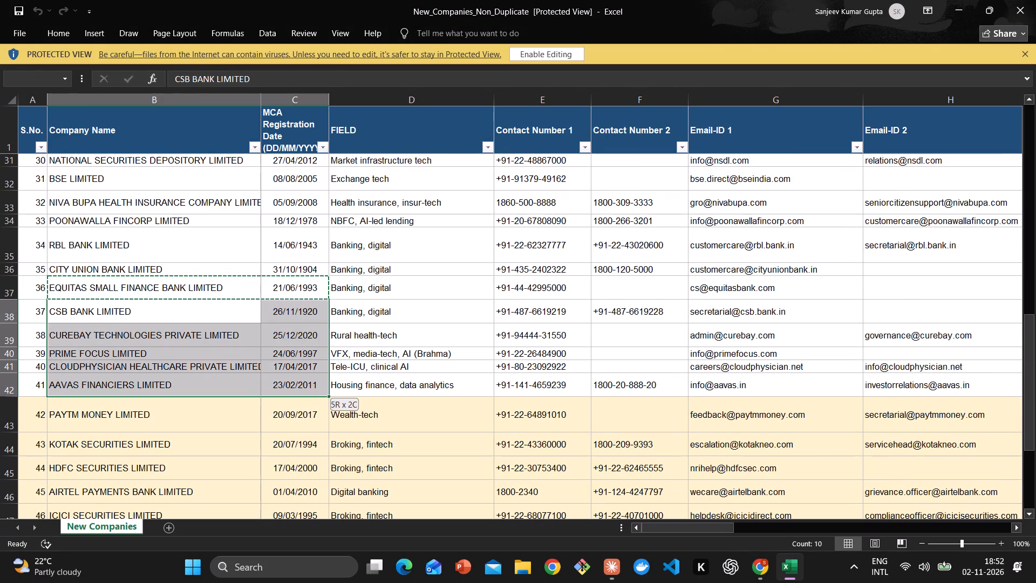
key("ctrl+c")
key("alt+Tab")
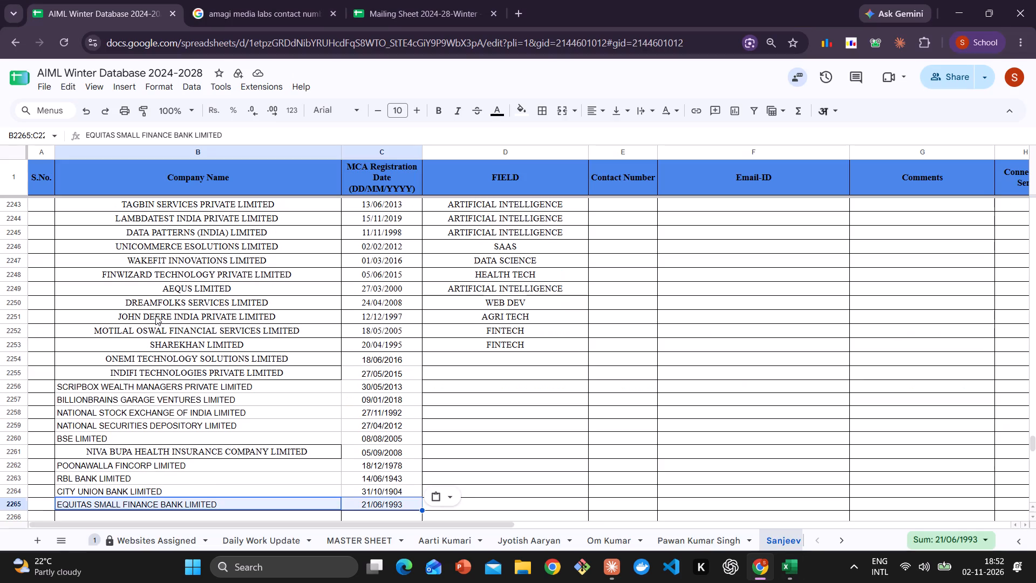
key("Down")
key("ctrl+v")
scroll(155, 316, "down", 2)
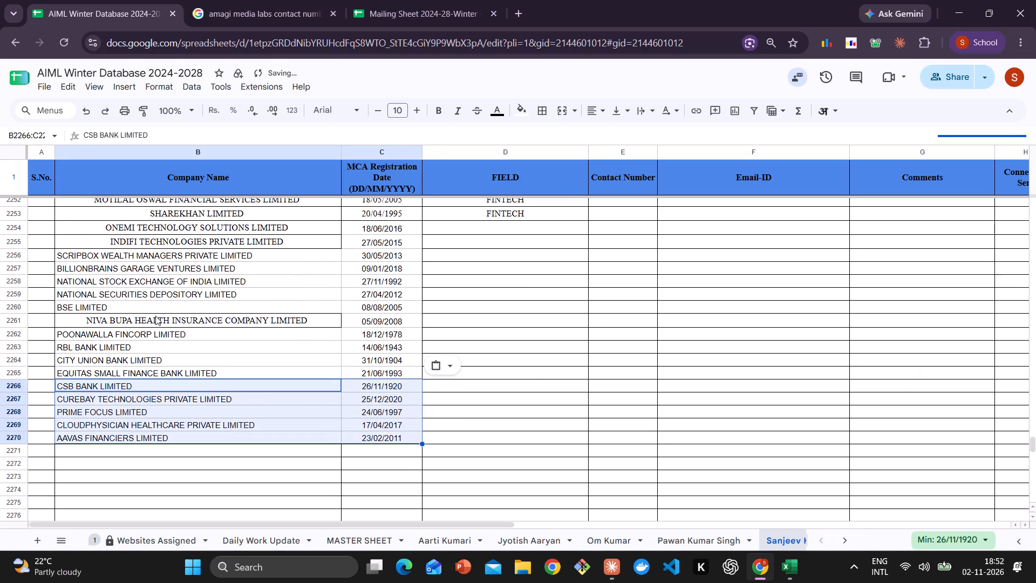
Check the workbook's field entries and enter WEB DEV as the field for ONEMI TECHNOLOGY SOLUTIONS LIMITED in cell D2254.
scroll(337, 268, "up", 1)
left_click(471, 326)
key("alt+Tab")
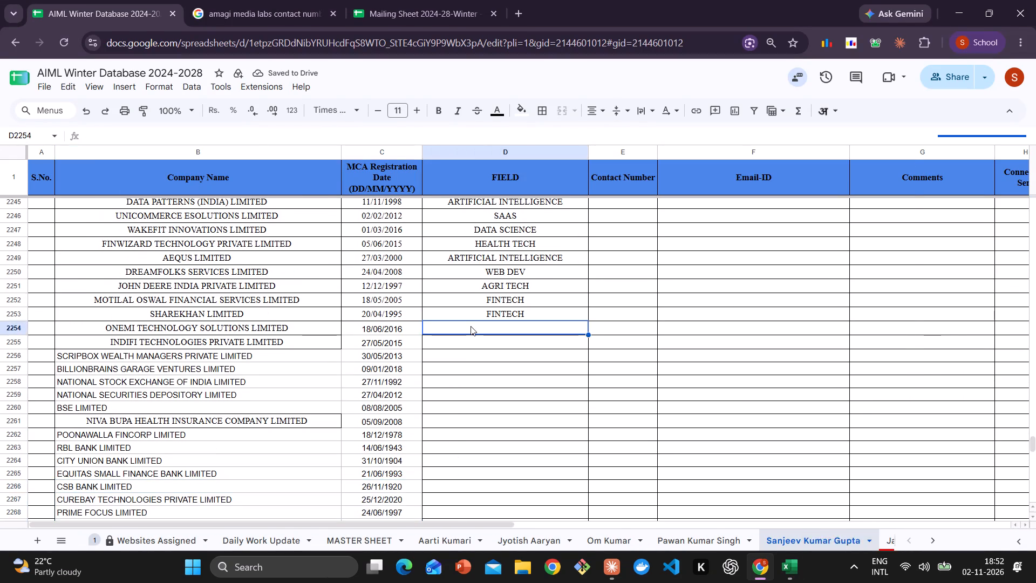
scroll(471, 326, "up", 5)
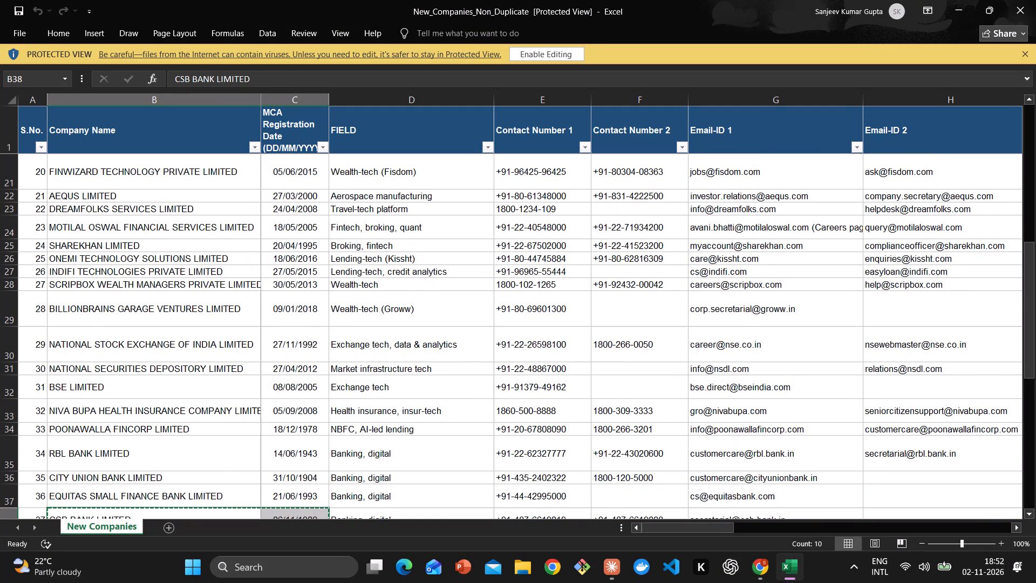
key("alt+Tab")
left_click(471, 326)
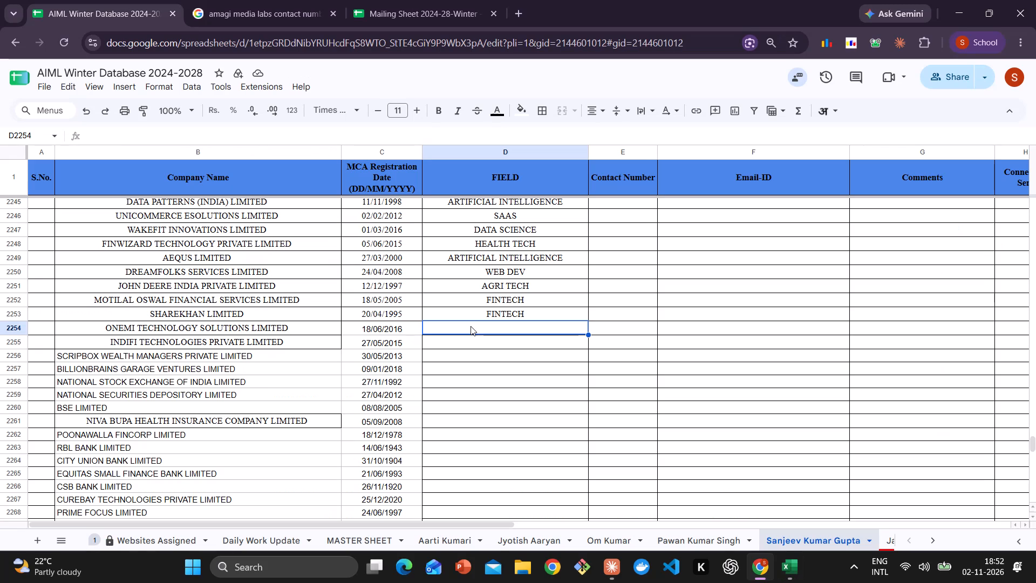
type("WE")
key("Return")
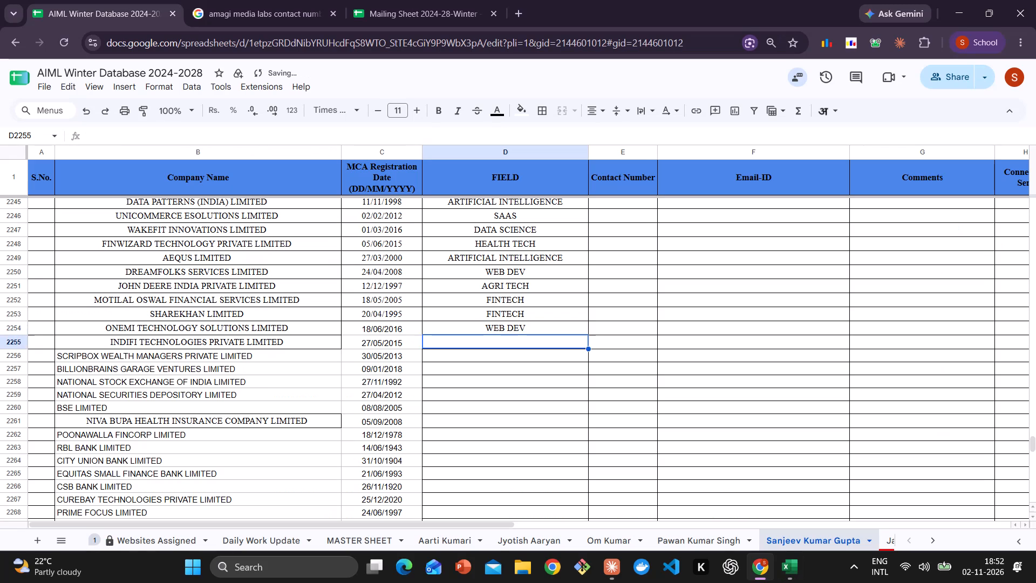
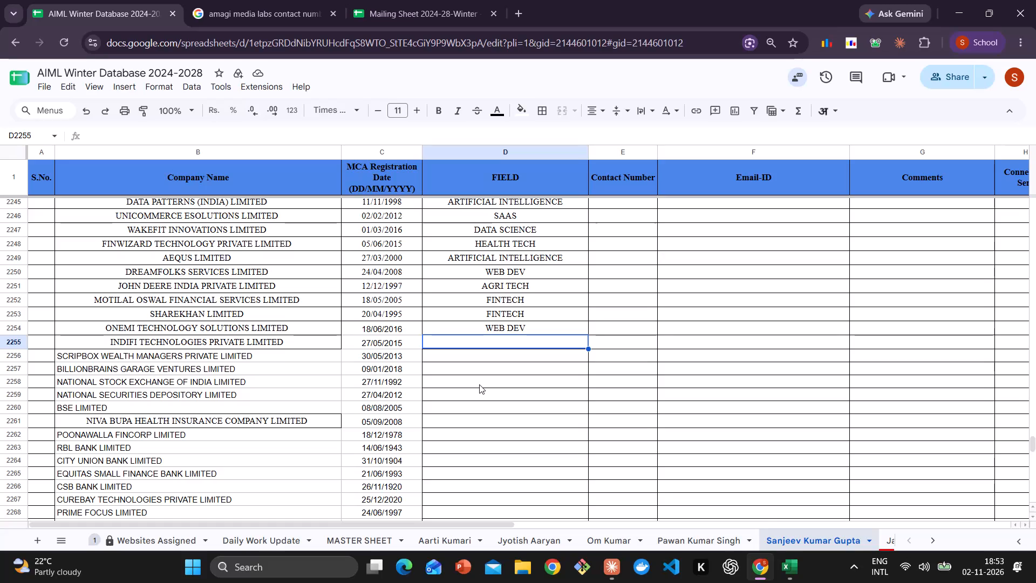
Copy the WEB DEV field from D2254 into D2255 for INDIFI TECHNOLOGIES PRIVATE LIMITED.
key("alt+Tab")
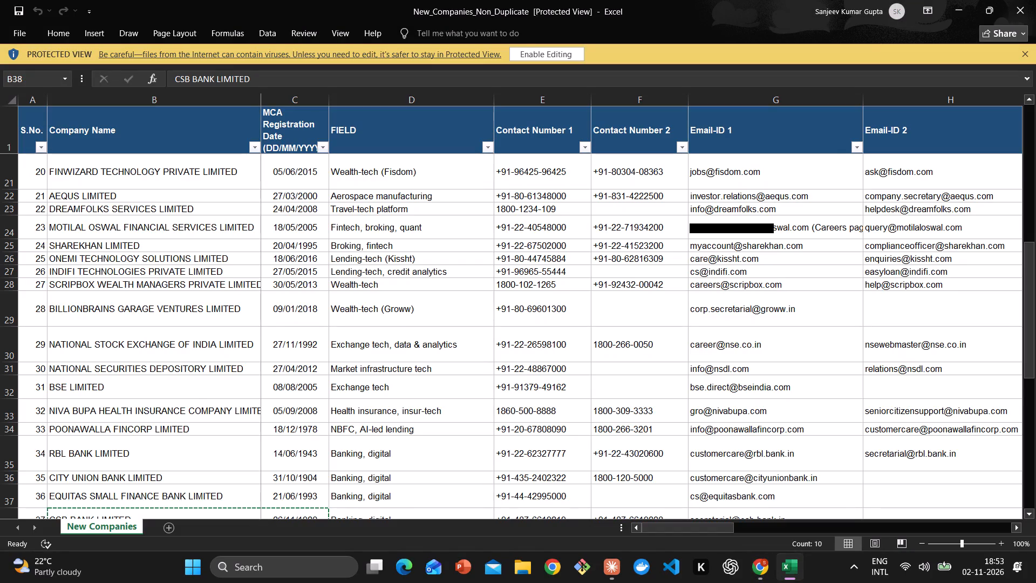
key("alt+Tab")
key("Up")
key("ctrl+c")
key("Down")
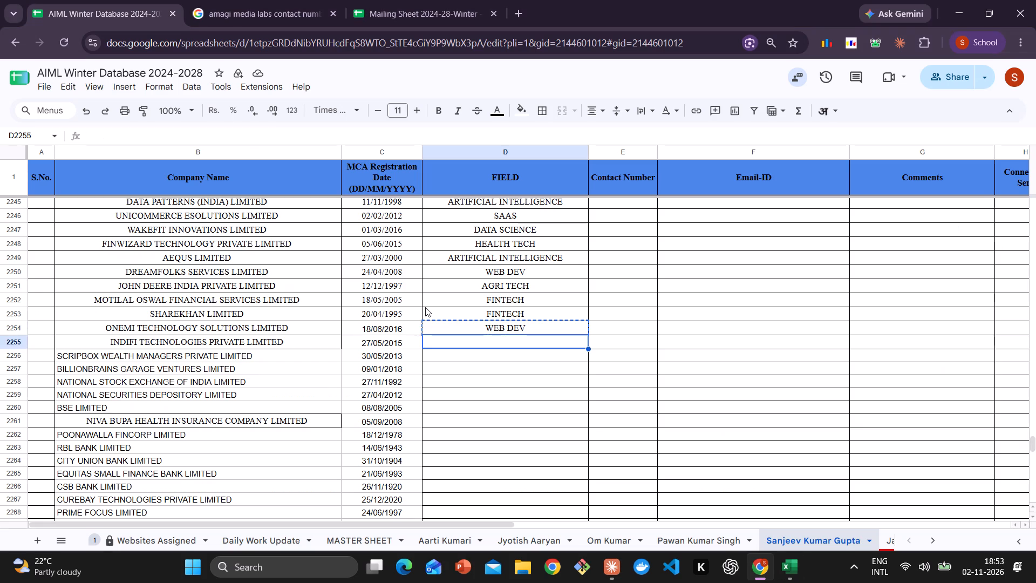
key("ctrl+v")
Enter FINTECH as the field for SCRIPBOX WEALTH MANAGERS PRIVATE LIMITED in cell D2256.
key("Down")
key("Left")
key("Right")
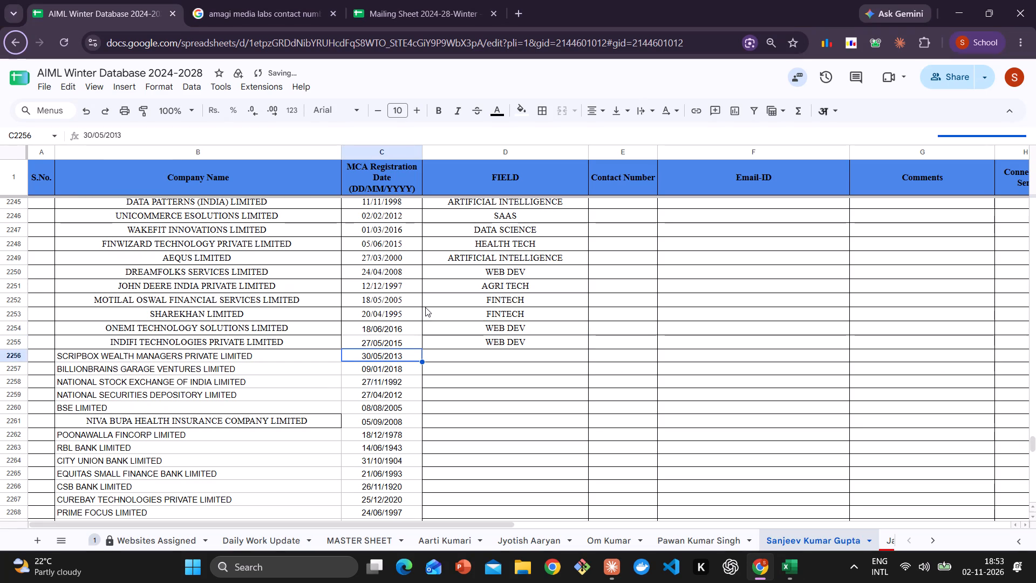
left_click(492, 357)
key("alt+Tab")
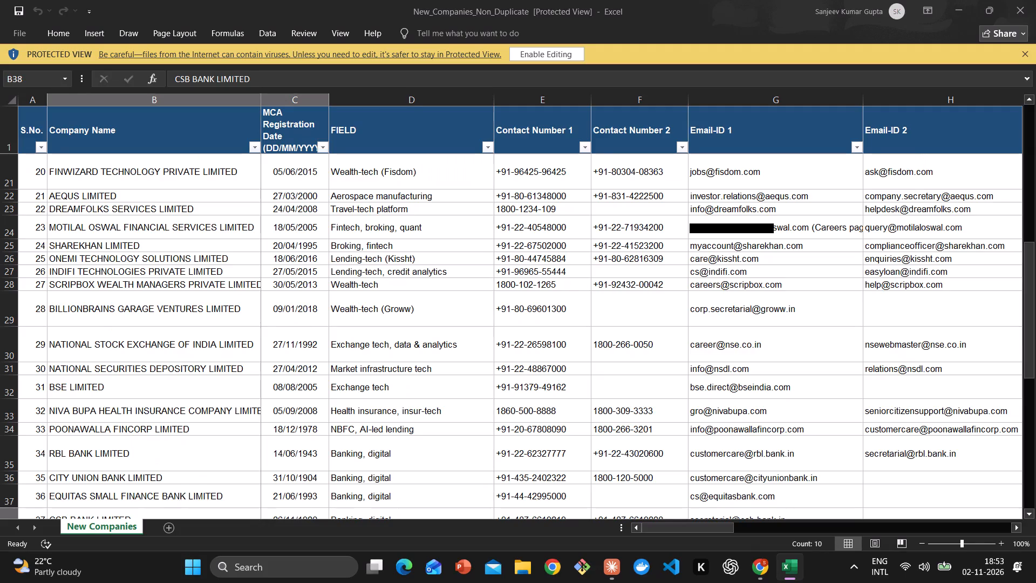
key("alt+Tab")
left_click(492, 357)
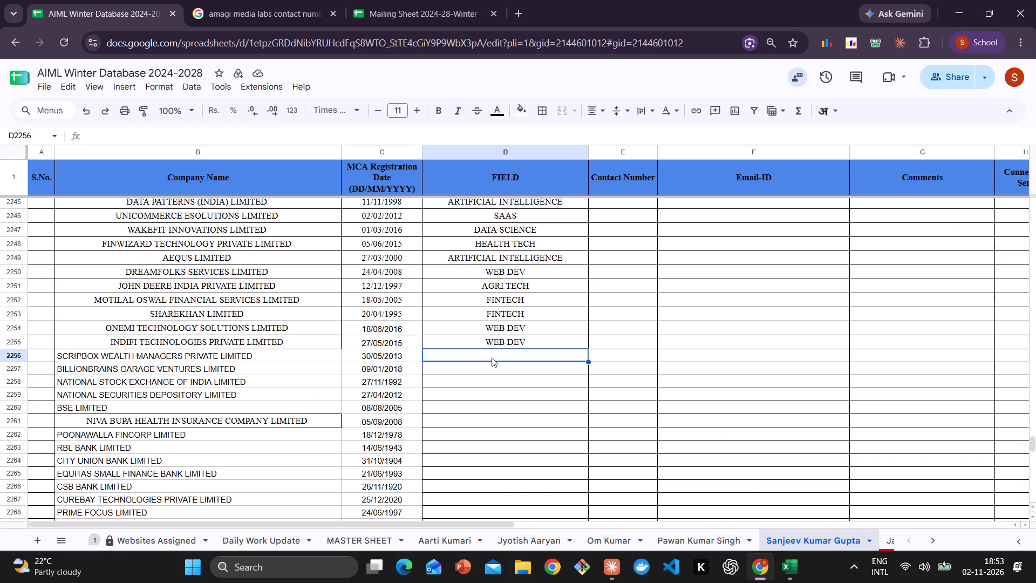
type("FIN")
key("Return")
Copy FINTECH from D2256 into D2257:D2261, covering BILLIONBRAINS GARAGE VENTURES LIMITED through NIVA BUPA HEALTH INSURANCE COMPANY LIMITED.
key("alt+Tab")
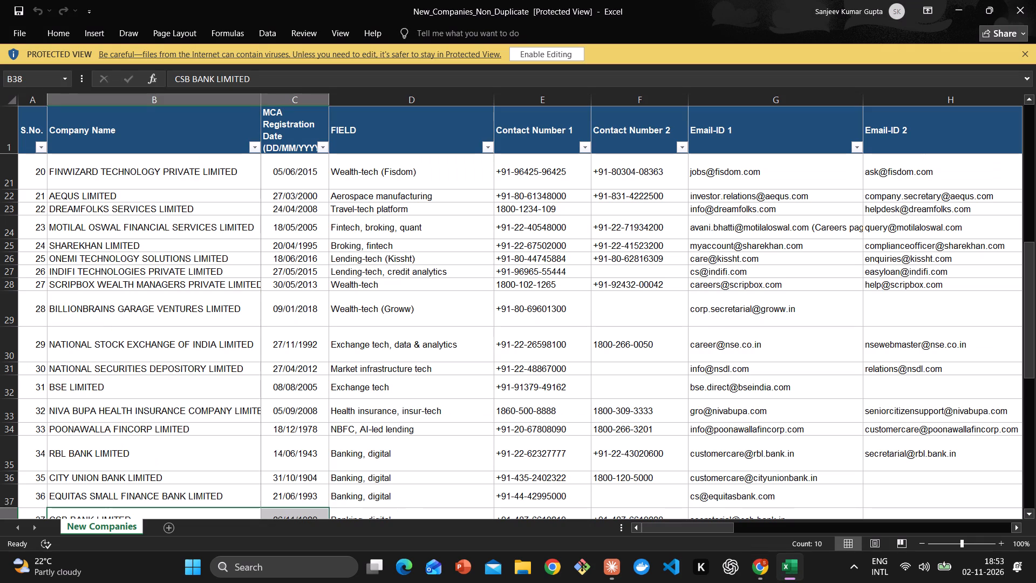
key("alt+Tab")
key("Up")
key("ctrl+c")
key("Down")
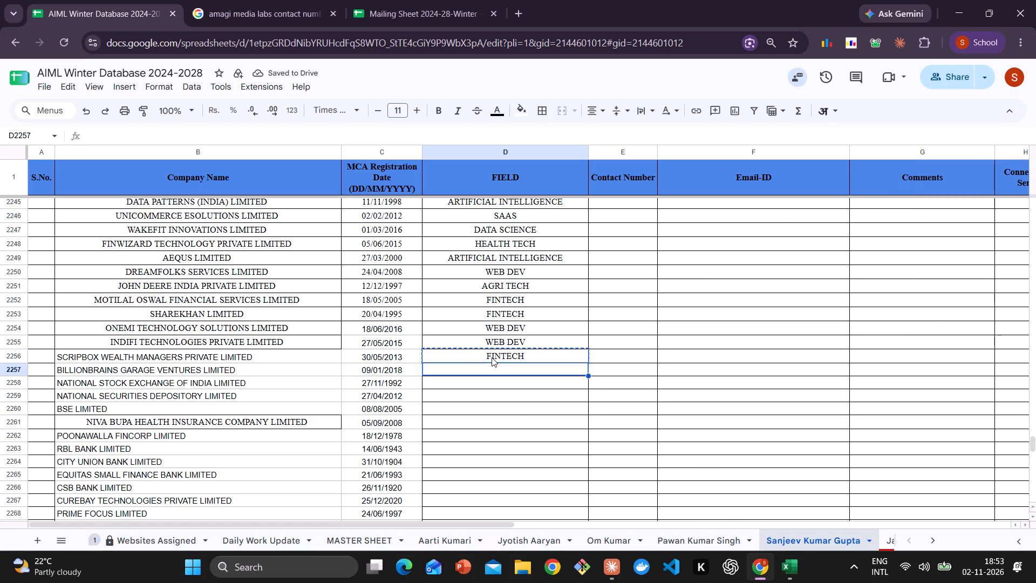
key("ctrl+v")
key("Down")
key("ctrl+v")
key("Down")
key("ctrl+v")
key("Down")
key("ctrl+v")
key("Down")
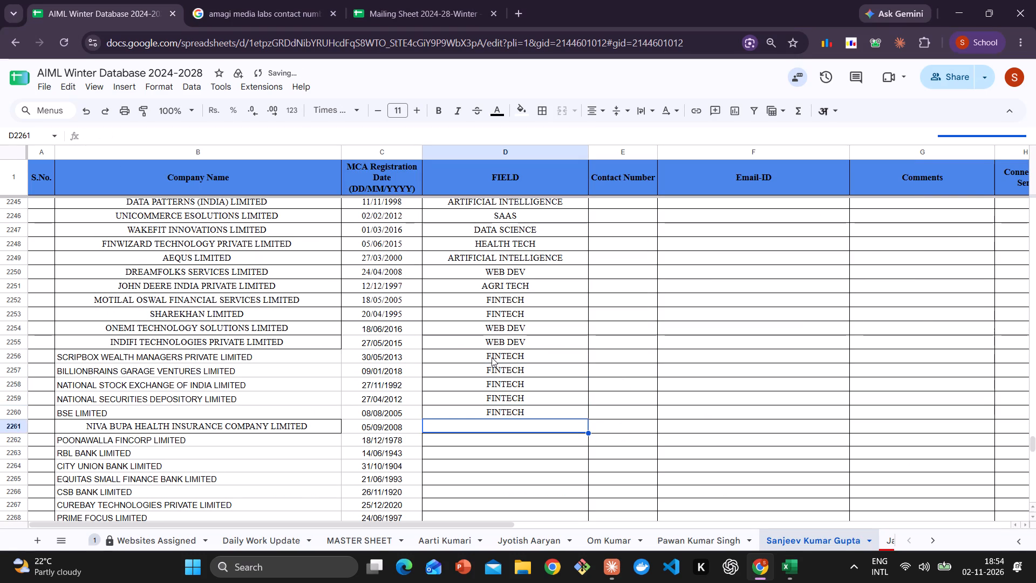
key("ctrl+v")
Examine the FIELD entry of POONAWALLA FINCORP LIMITED in the Excel workbook.
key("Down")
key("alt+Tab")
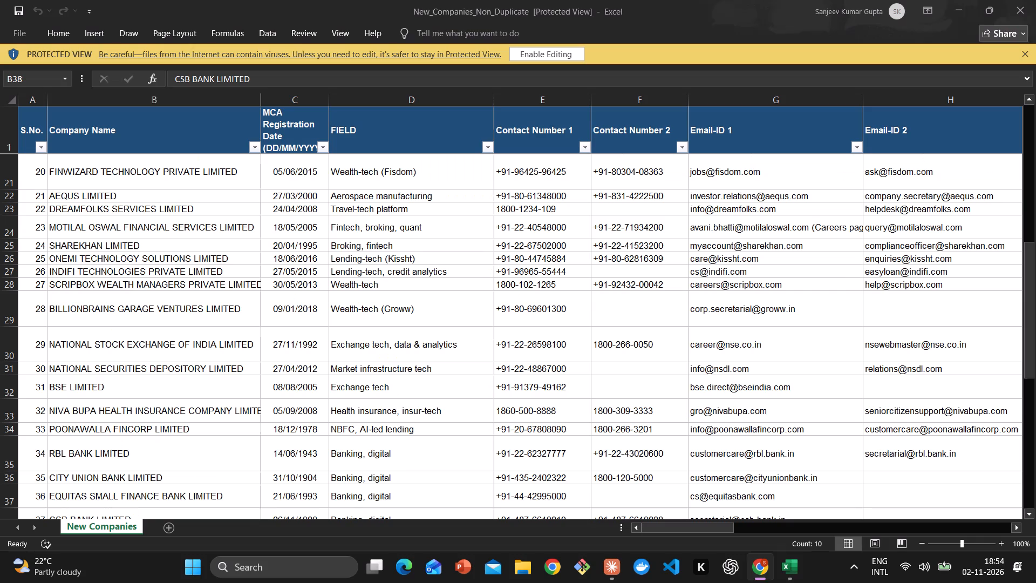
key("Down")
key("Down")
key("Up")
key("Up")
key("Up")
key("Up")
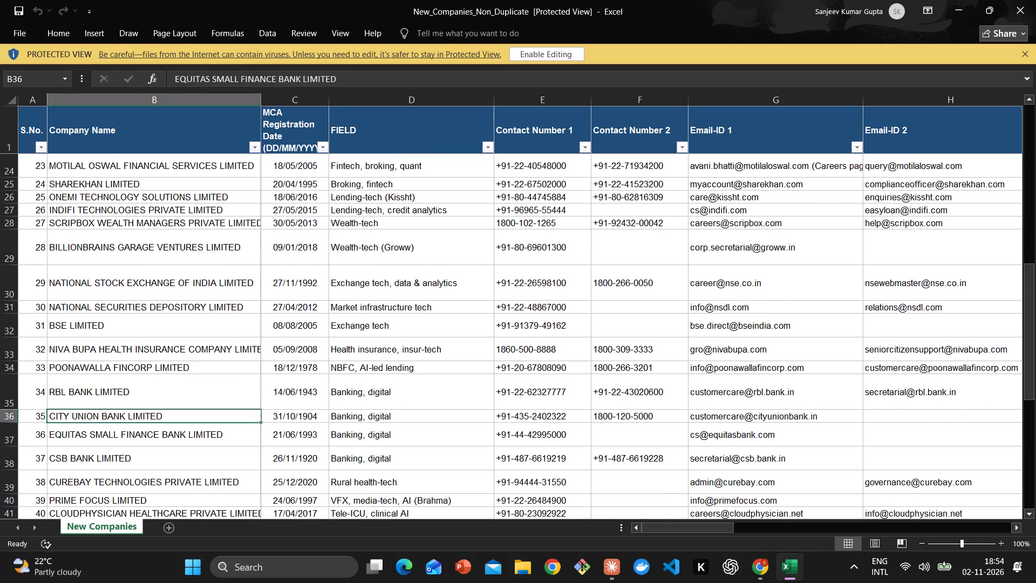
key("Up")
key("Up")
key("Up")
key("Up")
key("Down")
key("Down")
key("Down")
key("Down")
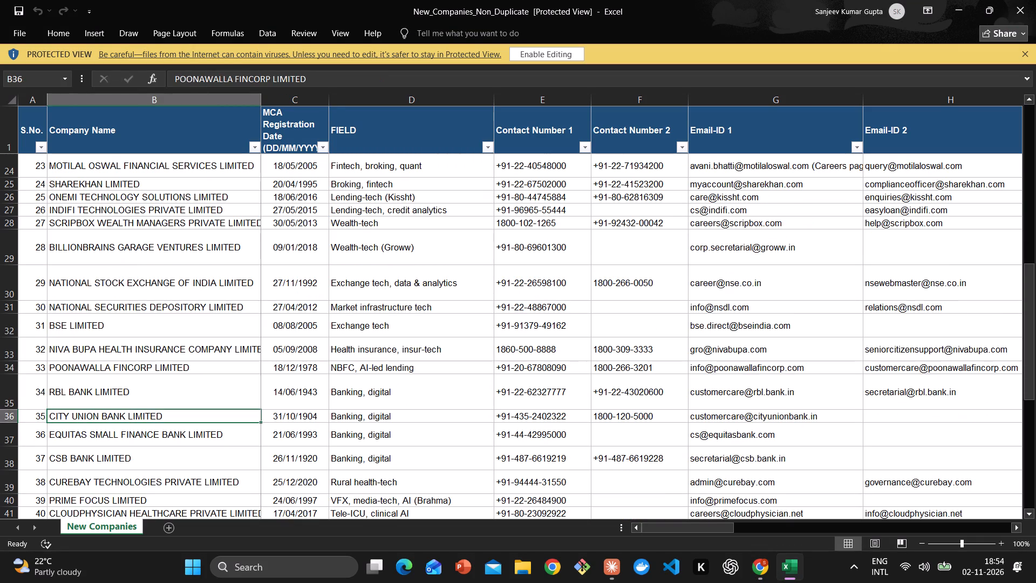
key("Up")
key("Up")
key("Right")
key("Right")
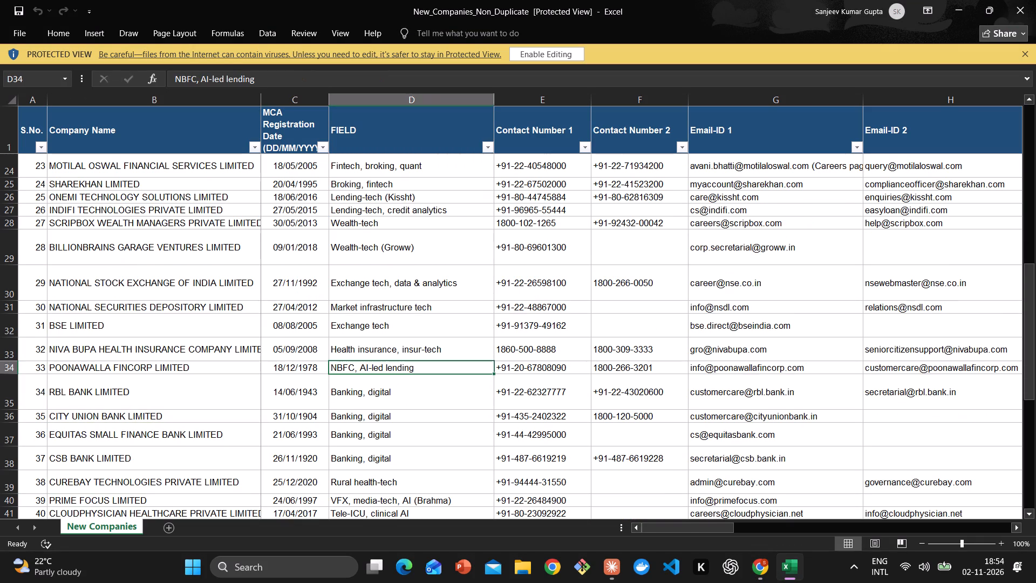
Enter ARTIFICIAL INTELLIGENCE as the field for POONAWALLA FINCORP LIMITED in cell D2262 of the database.
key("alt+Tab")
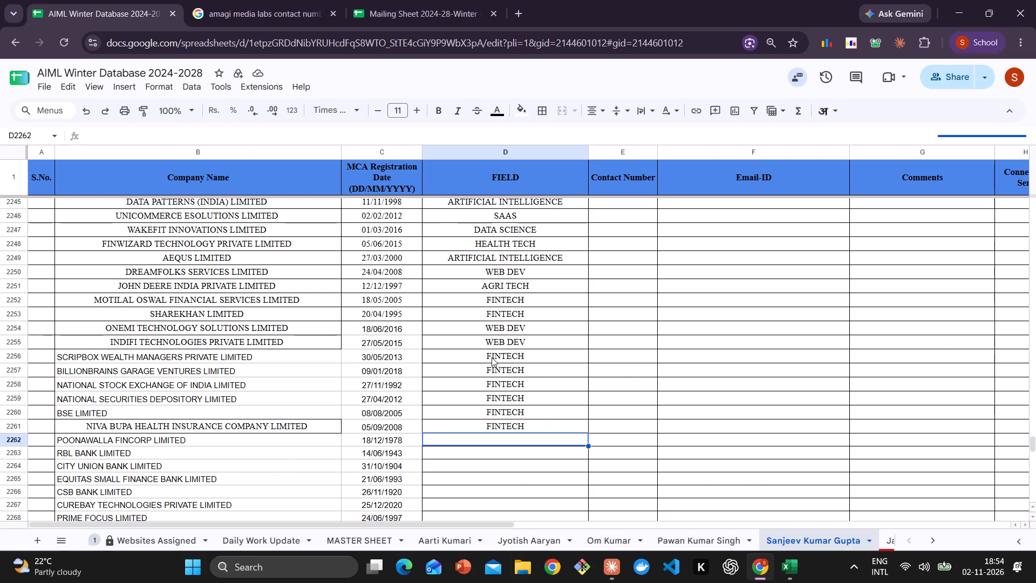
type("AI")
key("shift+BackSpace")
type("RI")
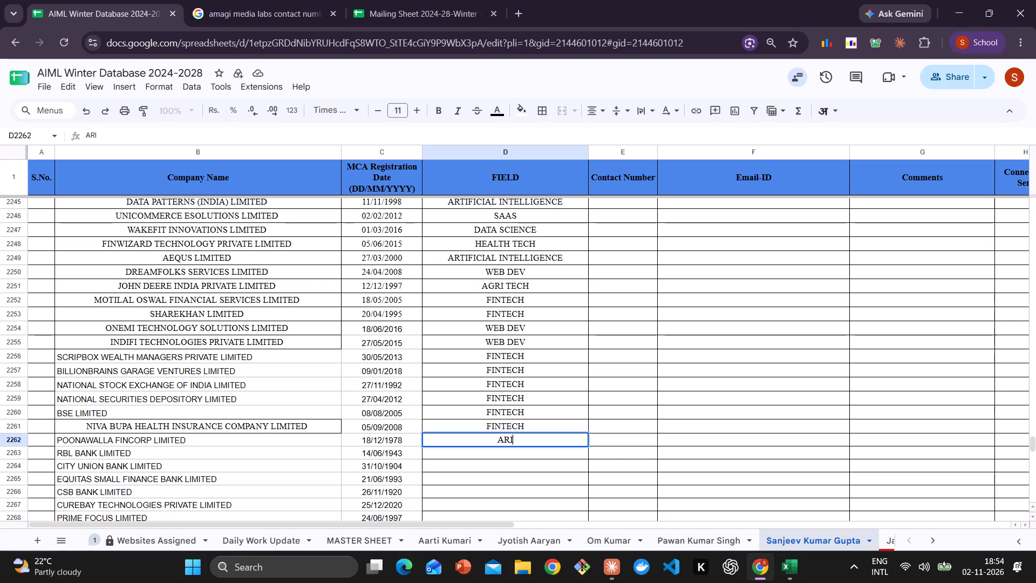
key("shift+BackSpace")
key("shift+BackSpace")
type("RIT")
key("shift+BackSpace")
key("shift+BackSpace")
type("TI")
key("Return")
Copy FINTECH from D2261 into D2263:D2264 for RBL BANK LIMITED and CITY UNION BANK LIMITED.
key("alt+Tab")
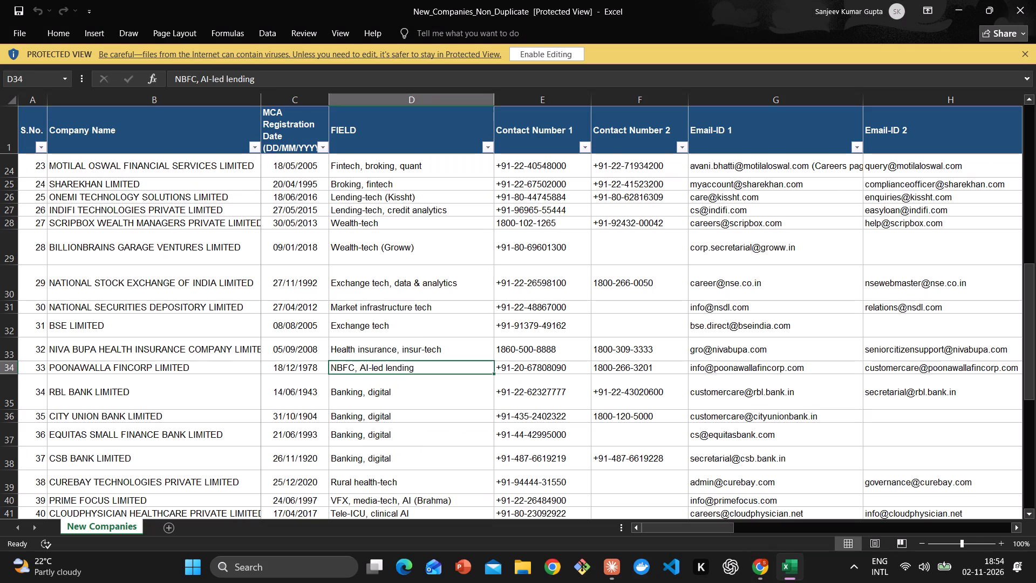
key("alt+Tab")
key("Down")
scroll(492, 357, "down", 1)
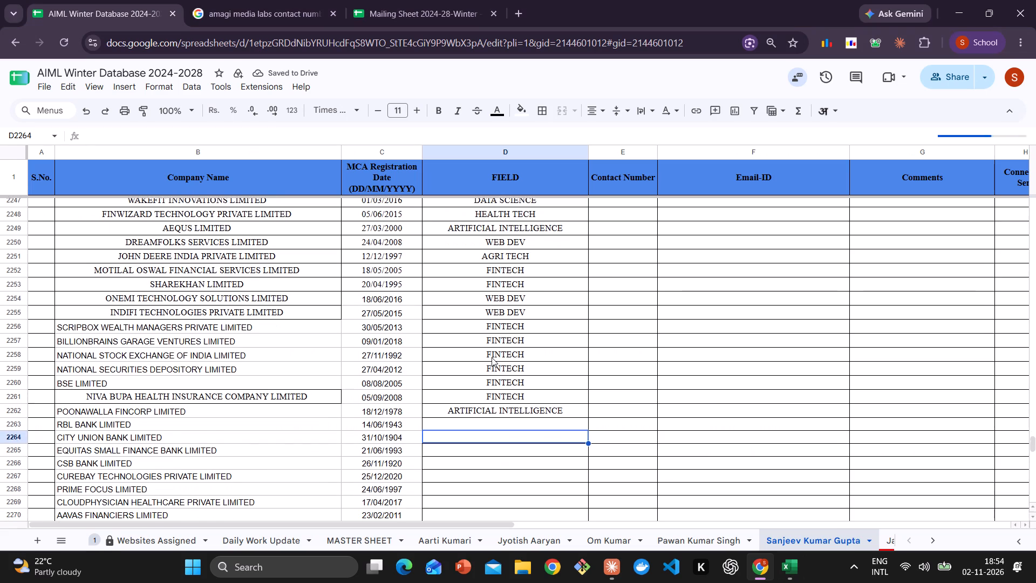
scroll(492, 357, "down", 1)
left_click(522, 392)
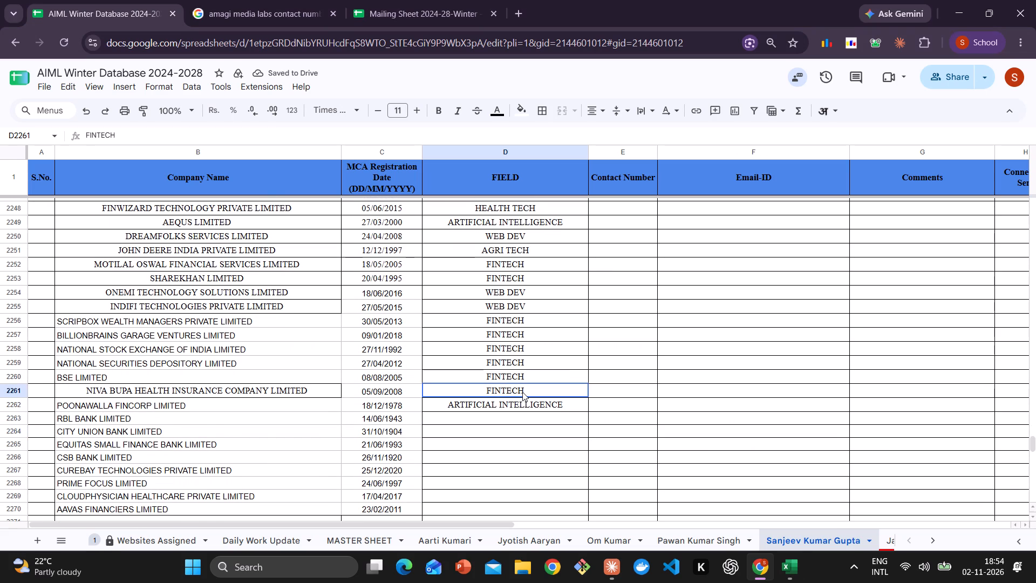
key("ctrl+c")
key("Down")
key("Down")
key("ctrl+v")
key("Down")
key("ctrl+v")
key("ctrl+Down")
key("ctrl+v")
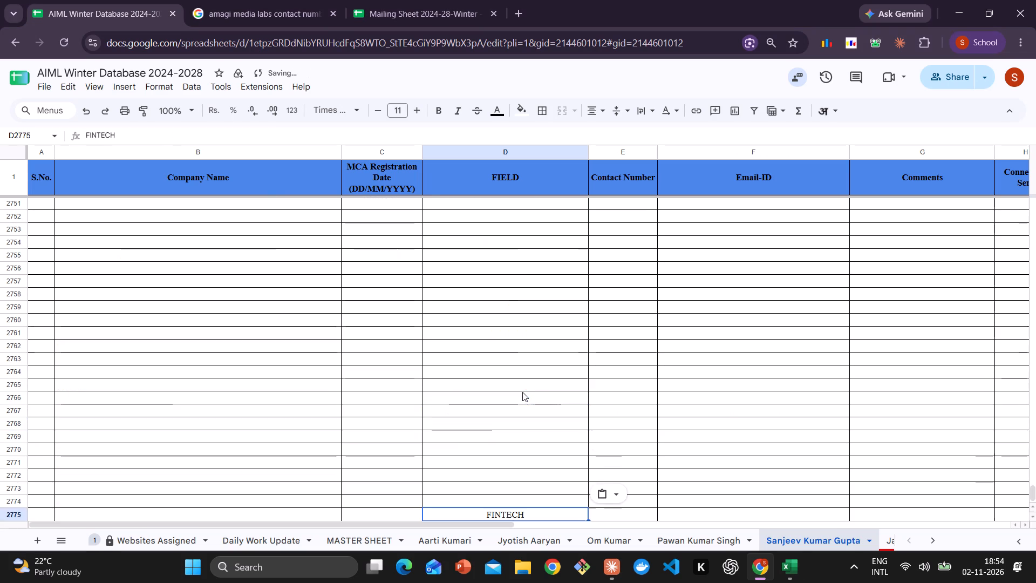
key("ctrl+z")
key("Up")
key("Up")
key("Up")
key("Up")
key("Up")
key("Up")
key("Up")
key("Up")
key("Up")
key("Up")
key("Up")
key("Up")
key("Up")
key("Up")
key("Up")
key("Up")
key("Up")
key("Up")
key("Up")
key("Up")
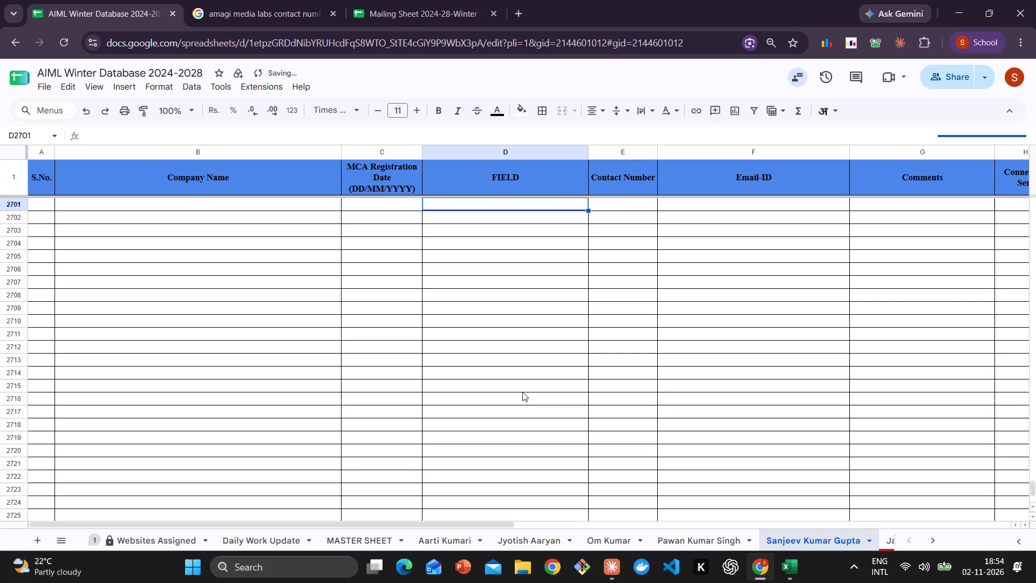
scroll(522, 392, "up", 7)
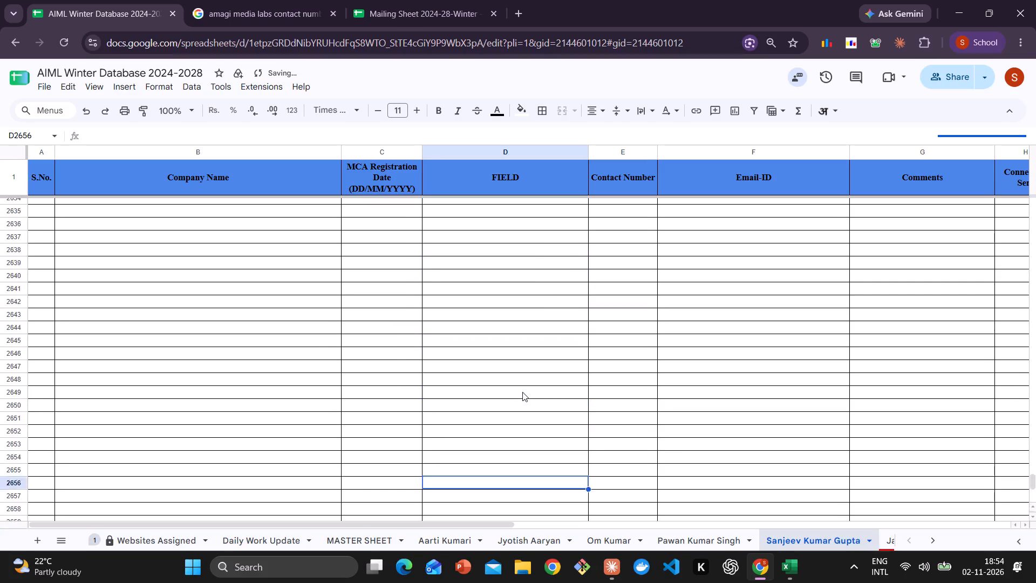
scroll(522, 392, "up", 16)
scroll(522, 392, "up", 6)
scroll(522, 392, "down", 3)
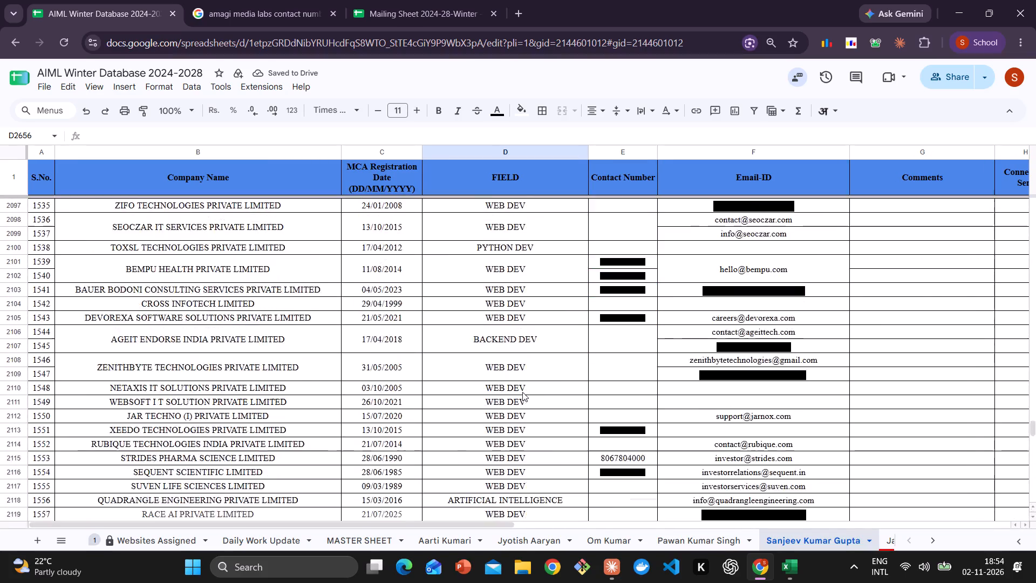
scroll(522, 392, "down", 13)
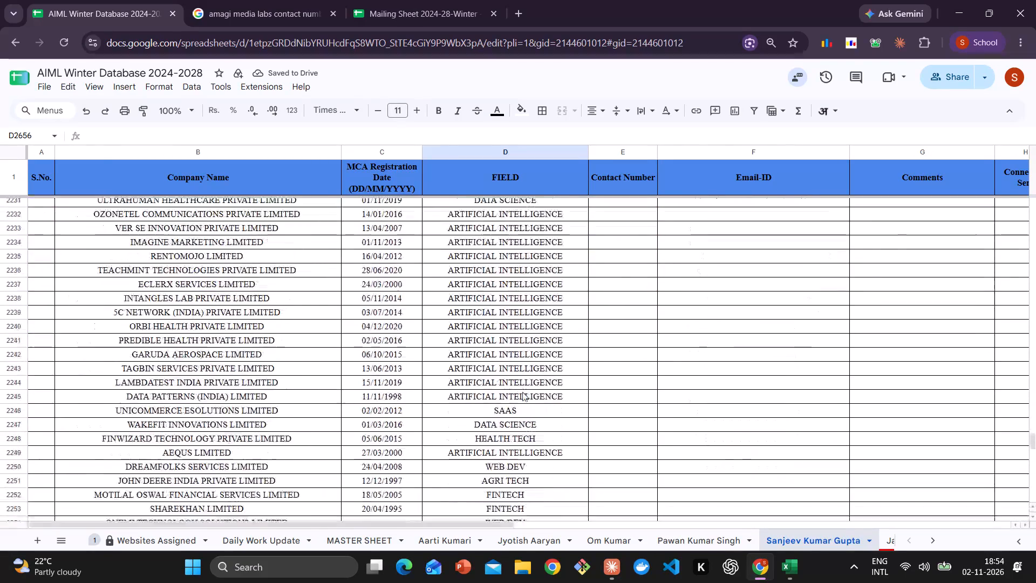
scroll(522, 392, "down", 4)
Copy FINTECH from D2264 into D2265:D2266 for EQUITAS SMALL FINANCE BANK LIMITED and CSB BANK LIMITED.
left_click(509, 350)
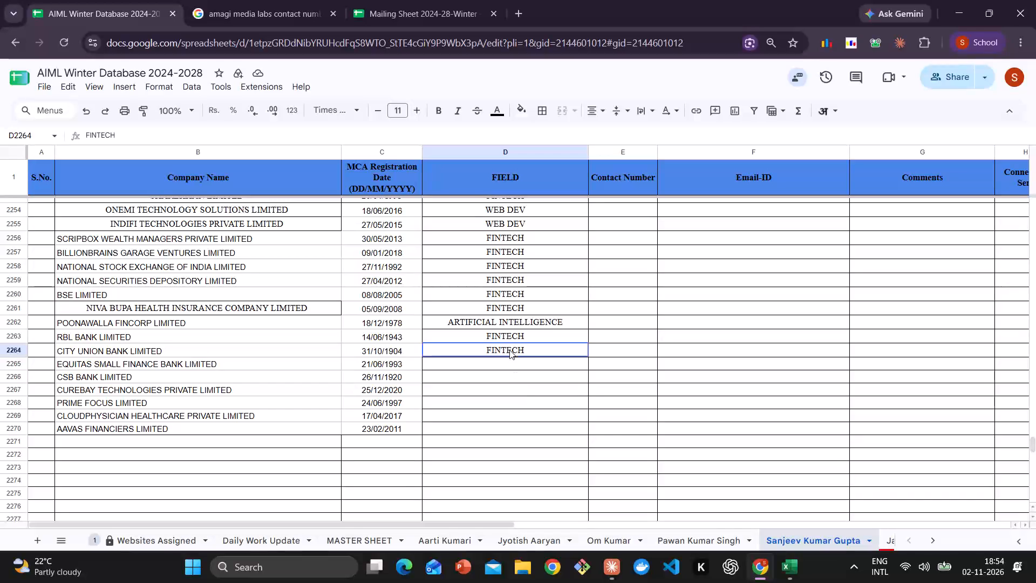
key("ctrl+c")
key("Down")
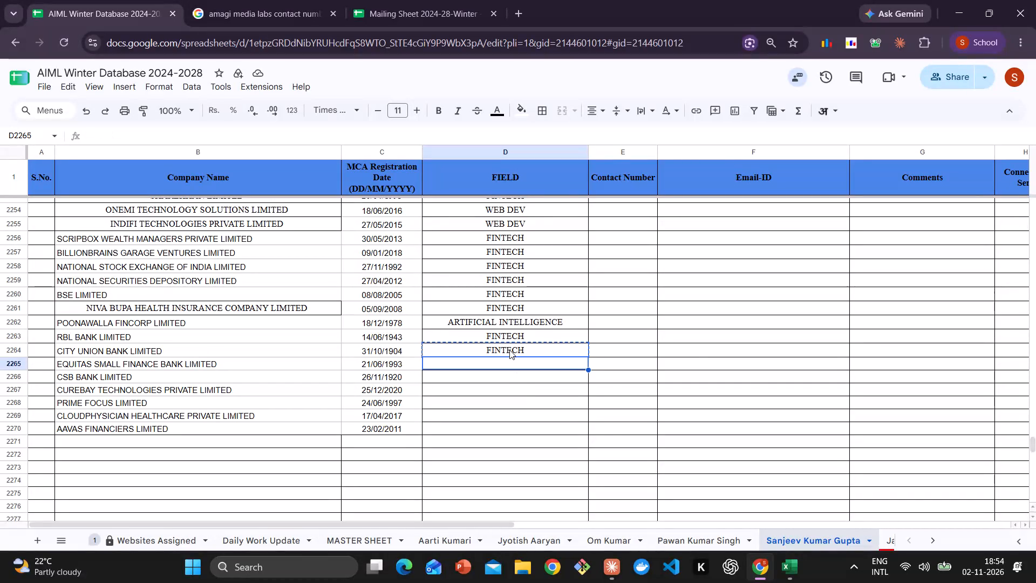
key("ctrl+v")
key("Down")
key("ctrl+v")
Check the Excel workbook's entry for CUREBAY TECHNOLOGIES PRIVATE LIMITED and enter HEALTH TECH as its field in cell D2267 of the database.
key("Down")
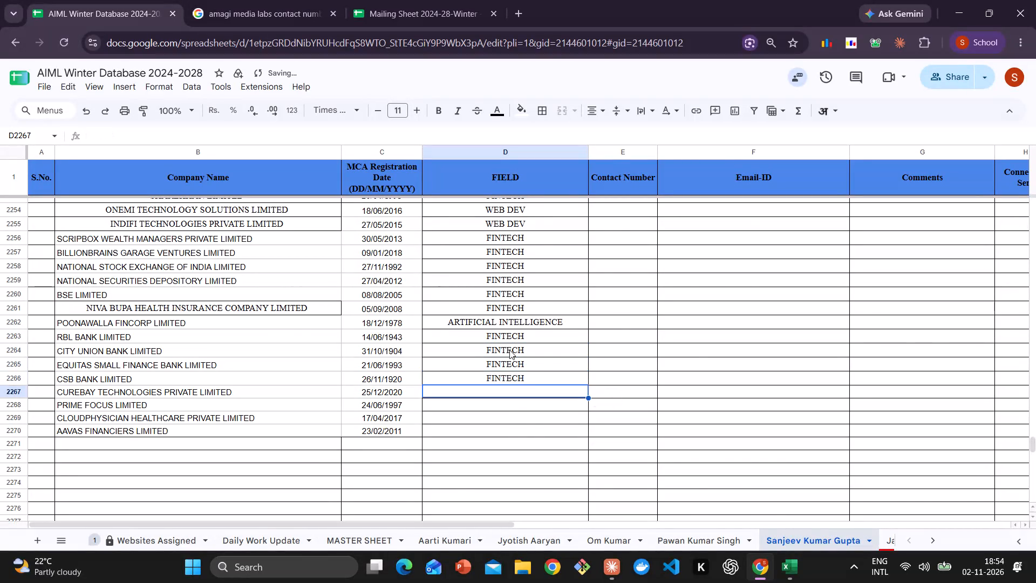
key("alt+Tab")
key("Down")
key("Down")
key("Down")
key("Down")
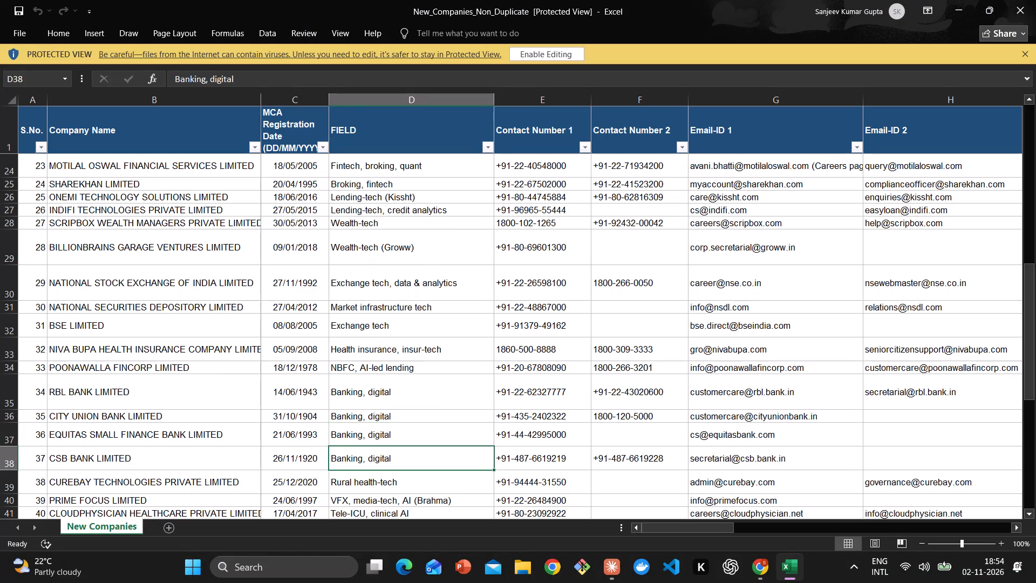
key("Down")
key("alt+Tab")
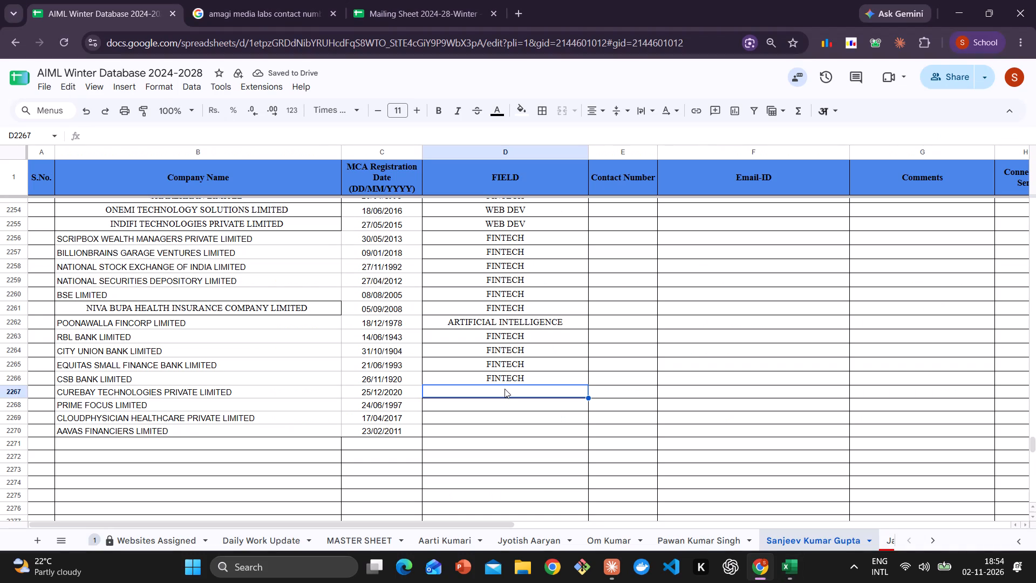
double_click(505, 389)
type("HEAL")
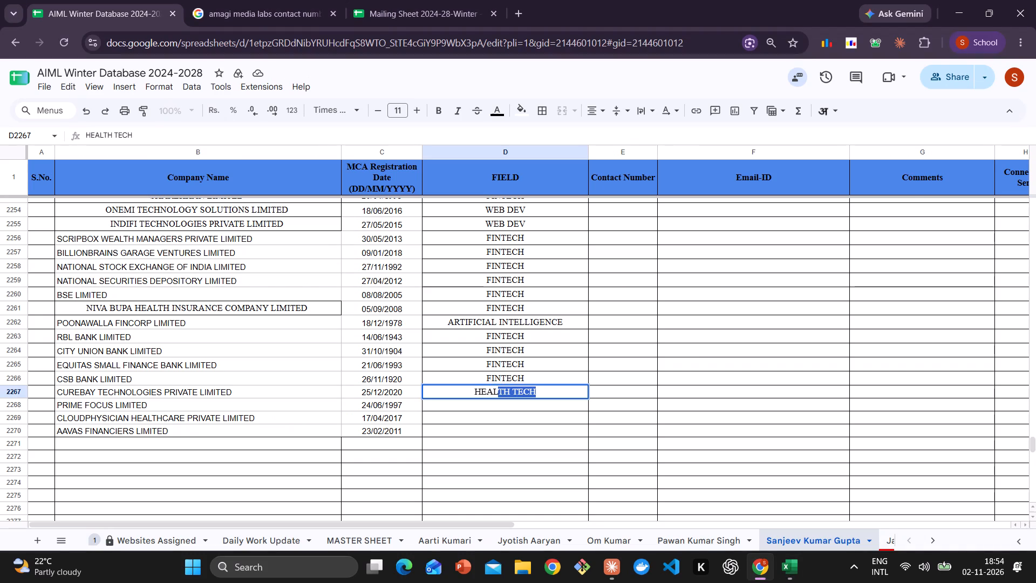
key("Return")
Check the workbook's entry for PRIME FOCUS LIMITED and enter ARTIFICIAL INTELLIGENCE as its field in cell D2268 of the database.
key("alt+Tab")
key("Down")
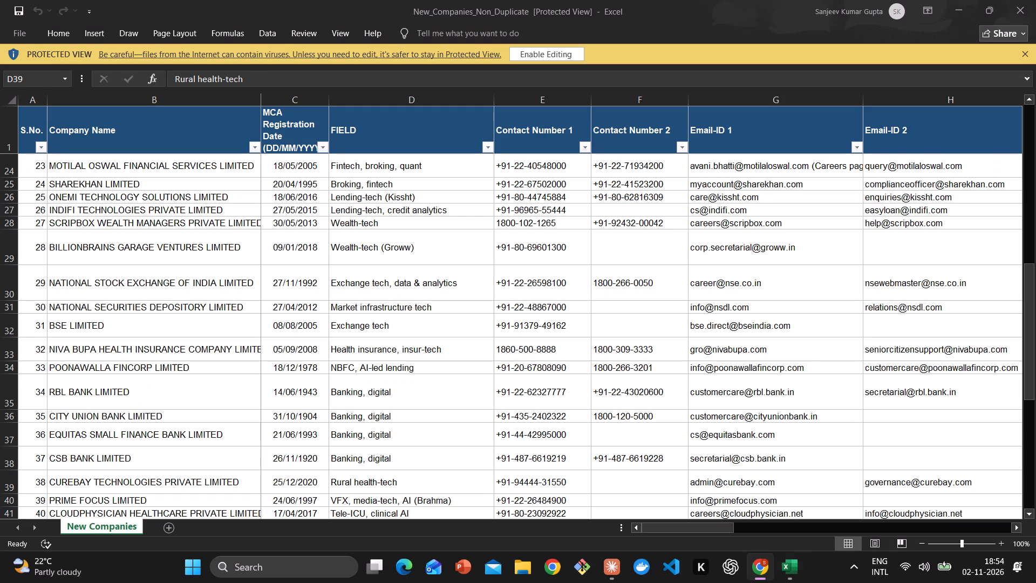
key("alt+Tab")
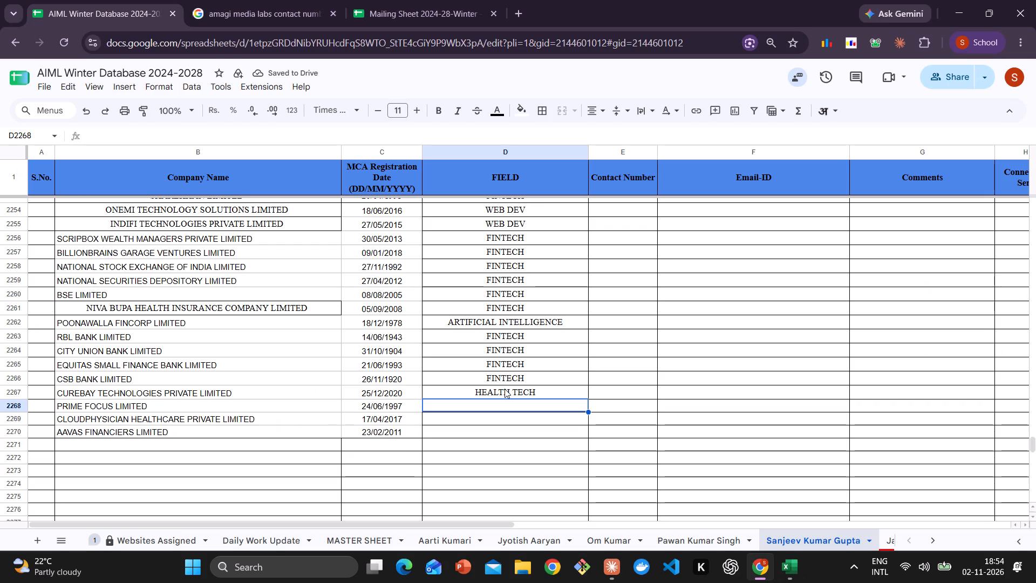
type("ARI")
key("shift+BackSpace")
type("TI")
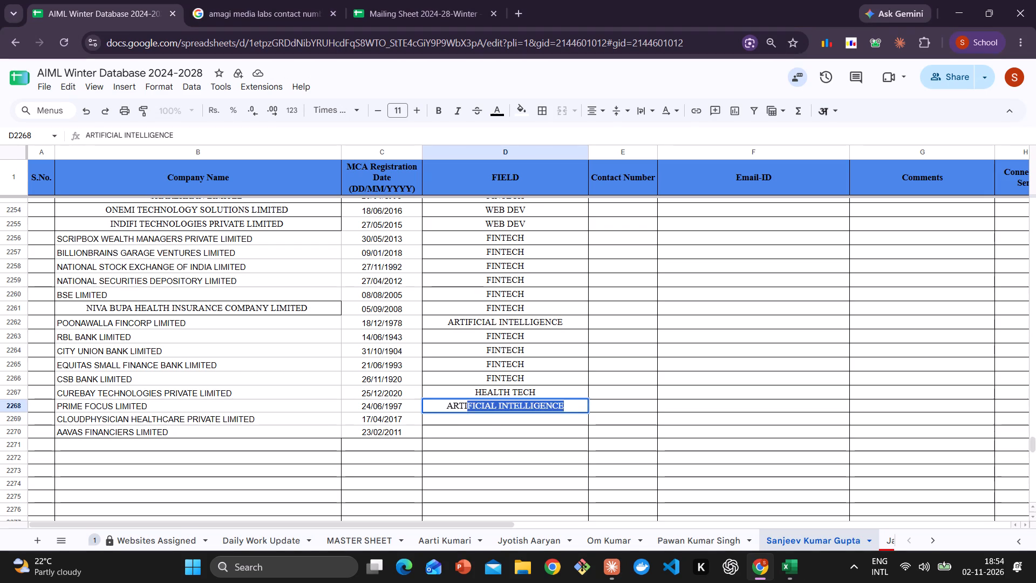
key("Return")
Check the workbook's next entry and copy ARTIFICIAL INTELLIGENCE from D2268 into D2269 for CLOUDPHYSICIAN HEALTHCARE PRIVATE LIMITED.
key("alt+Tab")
scroll(505, 389, "down", 1)
key("alt+Tab")
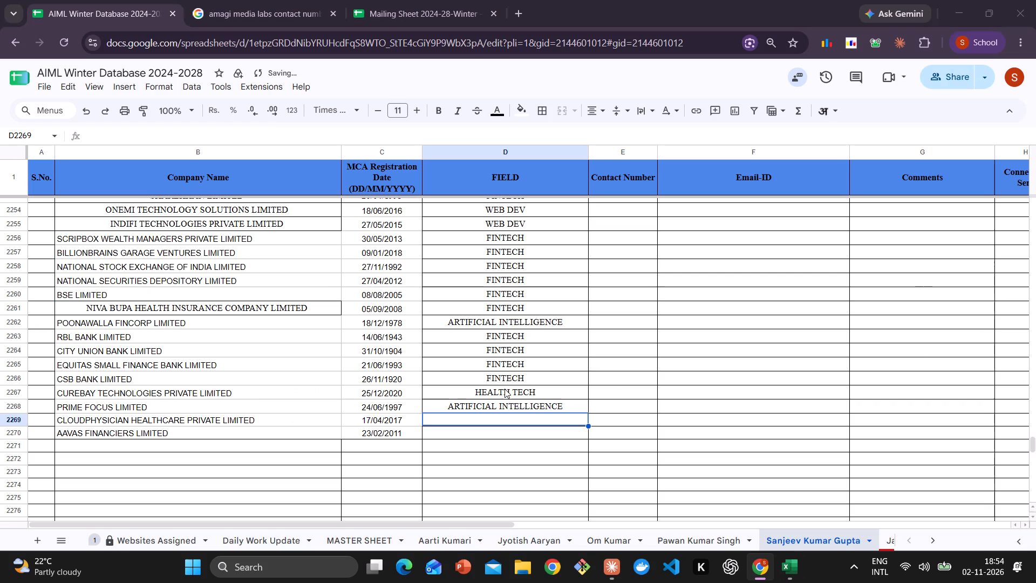
key("Up")
key("ctrl+c")
key("Down")
key("ctrl+v")
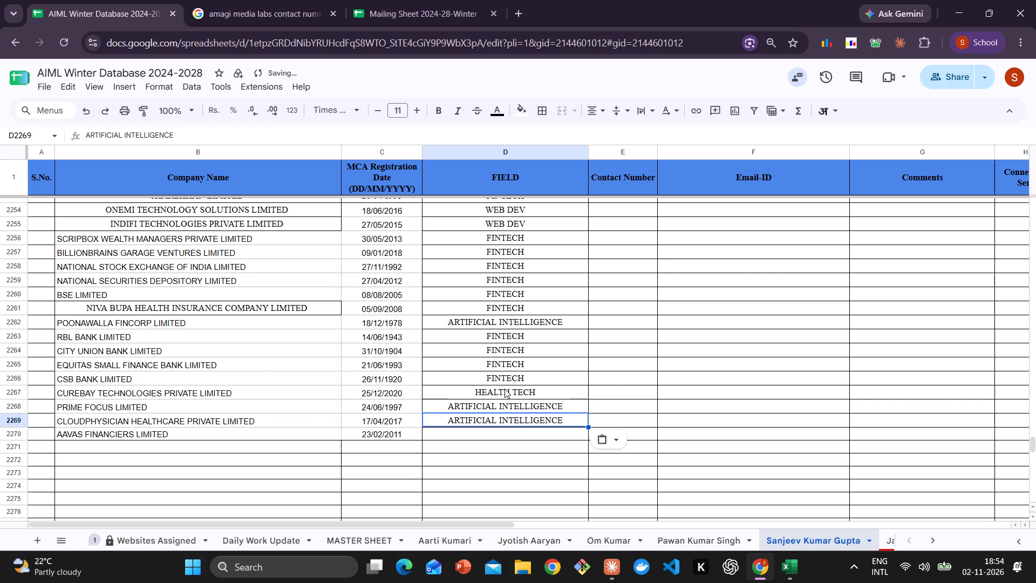
Check the workbook's next entry and copy ARTIFICIAL INTELLIGENCE from D2269 into D2270 for AAVAS FINANCIERS LIMITED.
key("Down")
key("alt+Tab")
scroll(505, 389, "down", 1)
key("alt+Tab")
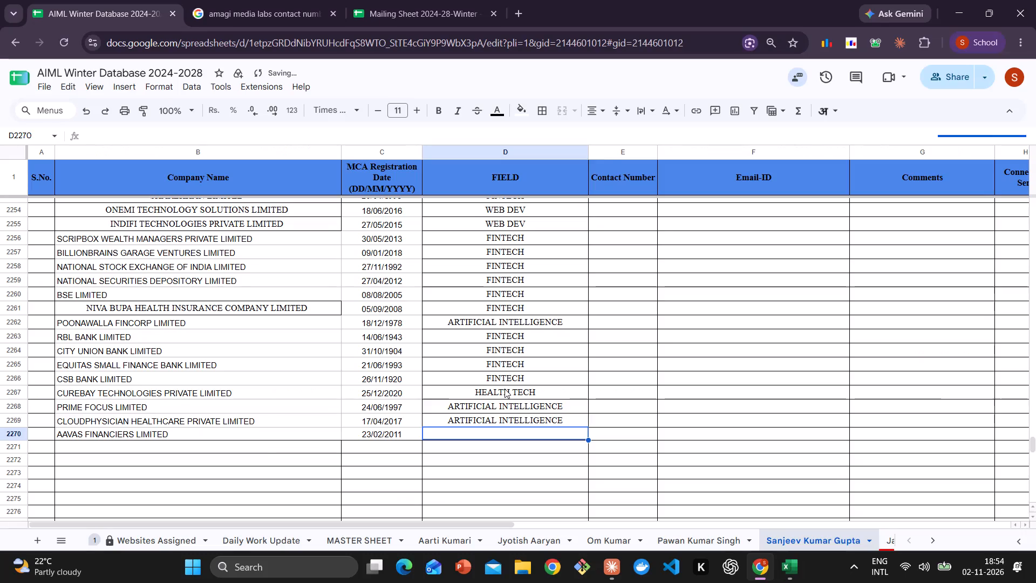
key("Up")
key("ctrl+c")
key("Down")
key("ctrl+v")
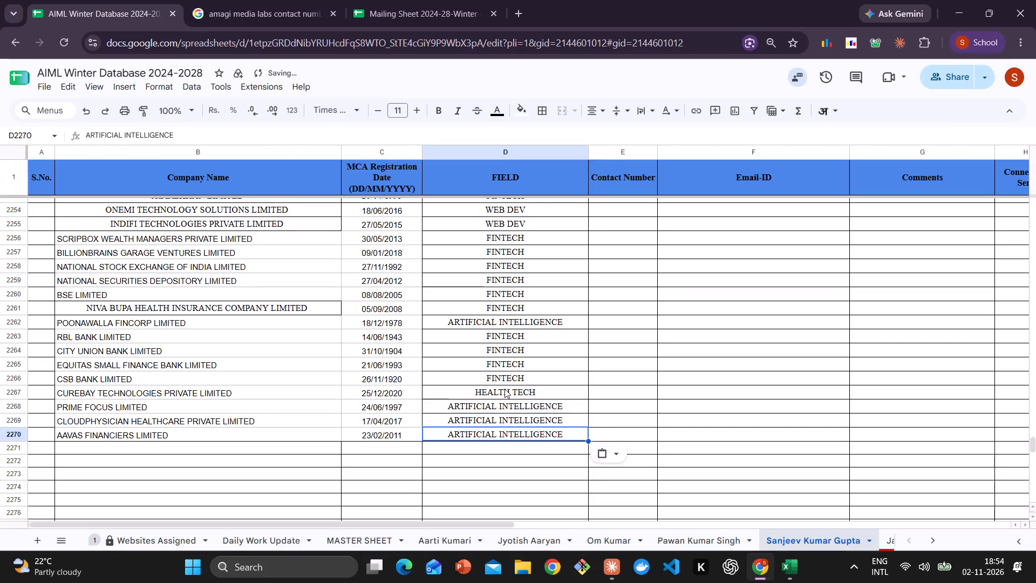
Select the company names from MEBIGO LABS PRIVATE LIMITED in B2228 through AAVAS FINANCIERS LIMITED in B2270 to count the added companies.
scroll(505, 389, "up", 7)
scroll(405, 354, "down", 1)
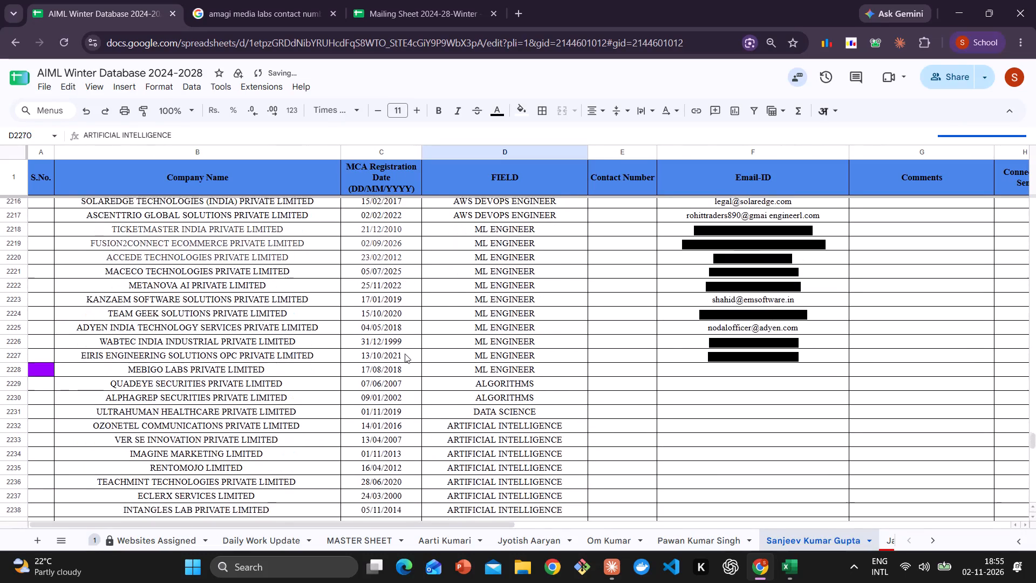
scroll(405, 354, "down", 1)
left_click(241, 374)
key("shift+Down")
key("shift+Down")
key("shift+Down")
key("shift+Down")
key("shift+Down")
key("shift+Down")
key("shift+Down")
key("shift+Down")
key("shift+Down")
key("shift+Down")
key("shift+Down")
key("shift+Down")
key("shift+Down")
key("shift+Down")
key("shift+Down")
key("shift+Down")
key("shift+Down")
key("shift+Down")
key("shift+Down")
key("shift+Down")
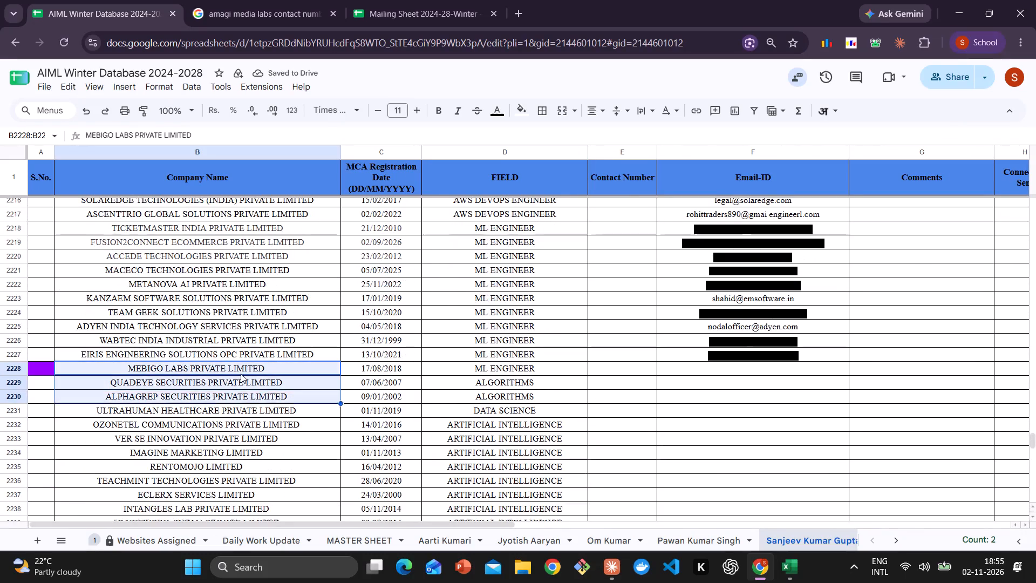
key("shift+Up")
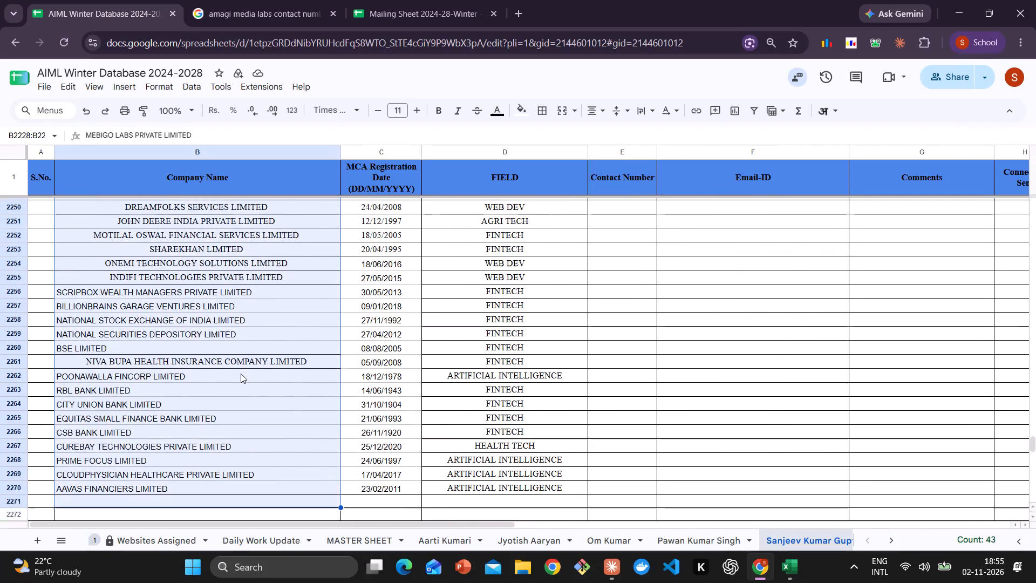
key("shift+Up")
scroll(424, 359, "up", 2)
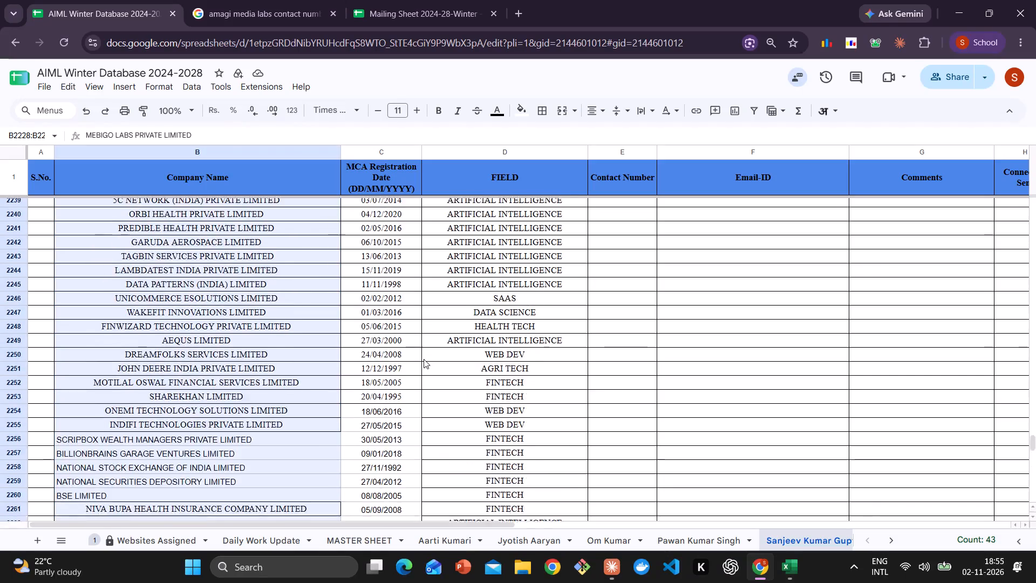
scroll(424, 359, "up", 4)
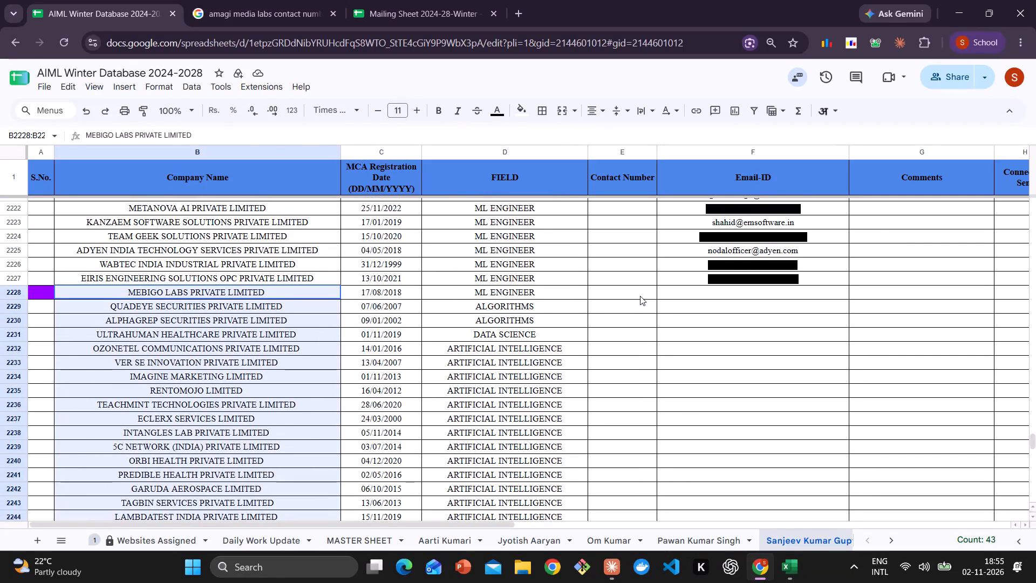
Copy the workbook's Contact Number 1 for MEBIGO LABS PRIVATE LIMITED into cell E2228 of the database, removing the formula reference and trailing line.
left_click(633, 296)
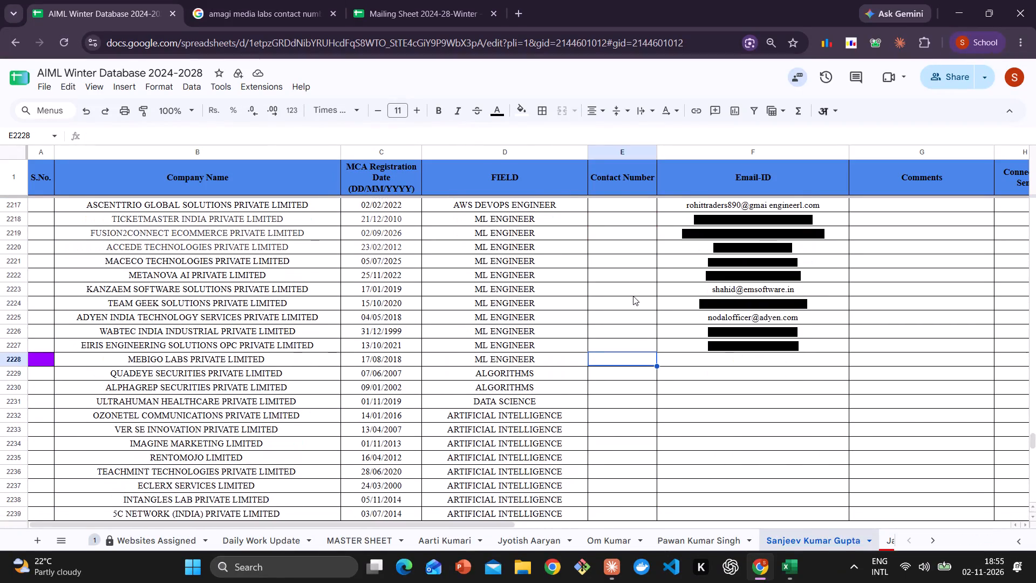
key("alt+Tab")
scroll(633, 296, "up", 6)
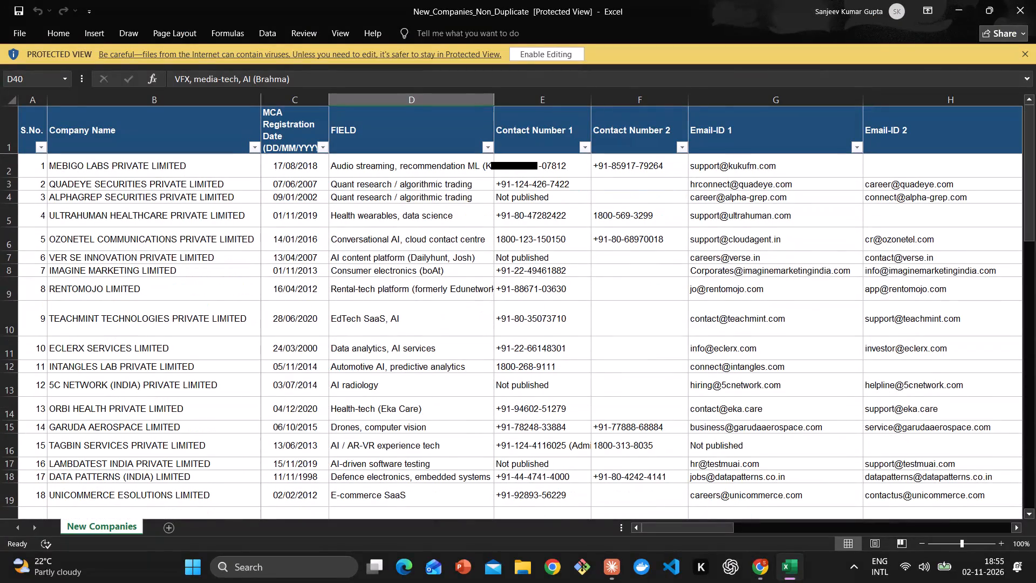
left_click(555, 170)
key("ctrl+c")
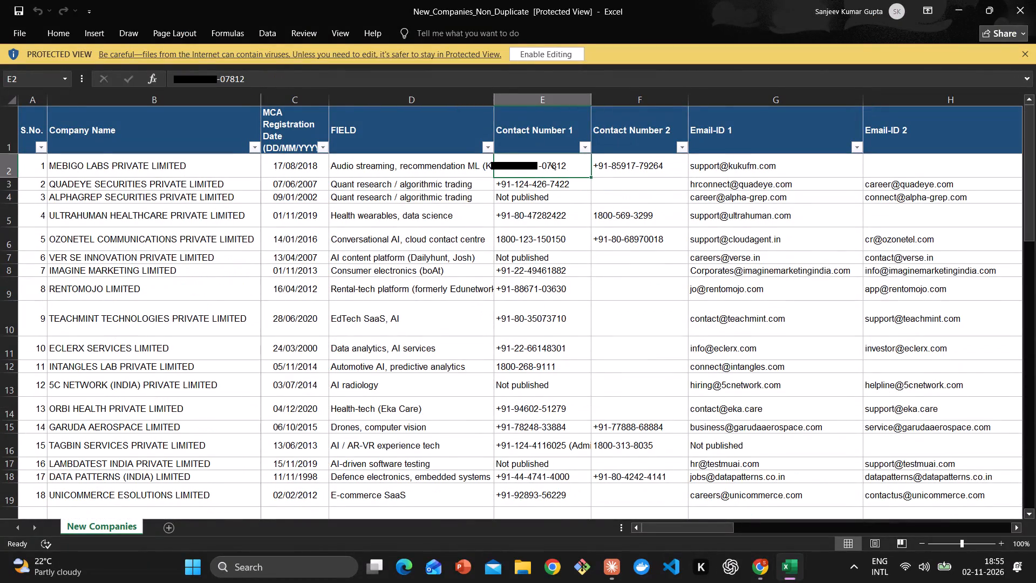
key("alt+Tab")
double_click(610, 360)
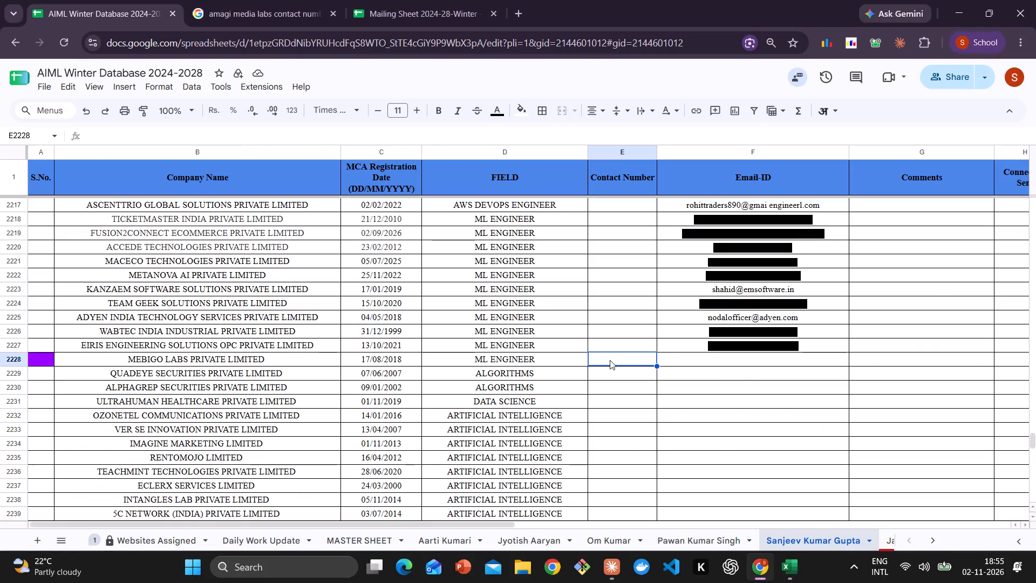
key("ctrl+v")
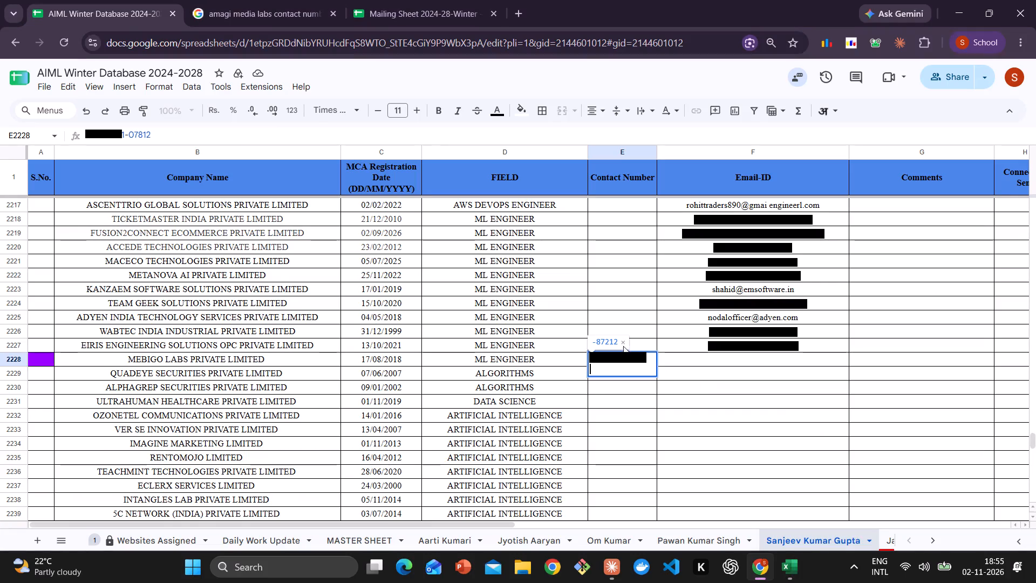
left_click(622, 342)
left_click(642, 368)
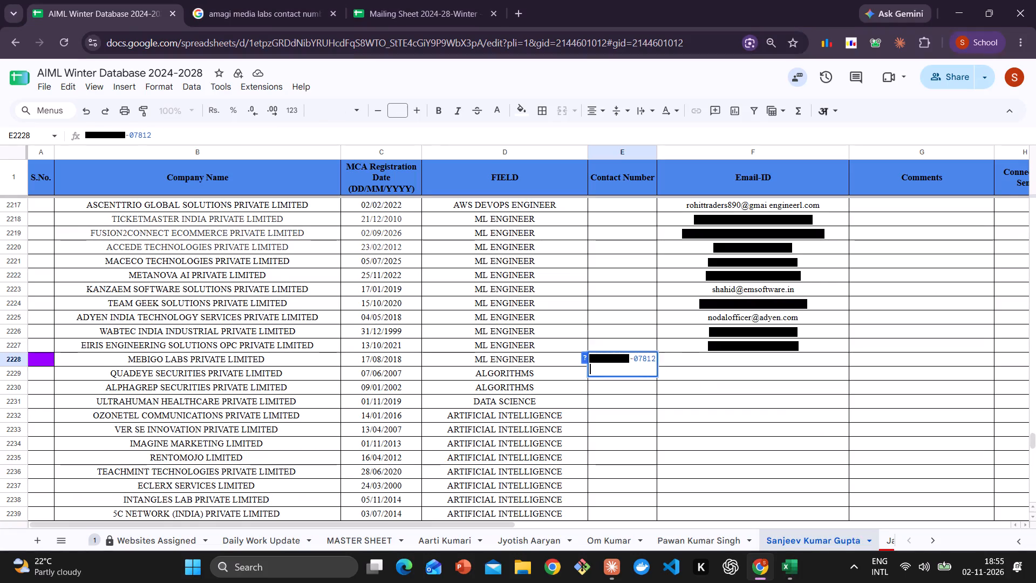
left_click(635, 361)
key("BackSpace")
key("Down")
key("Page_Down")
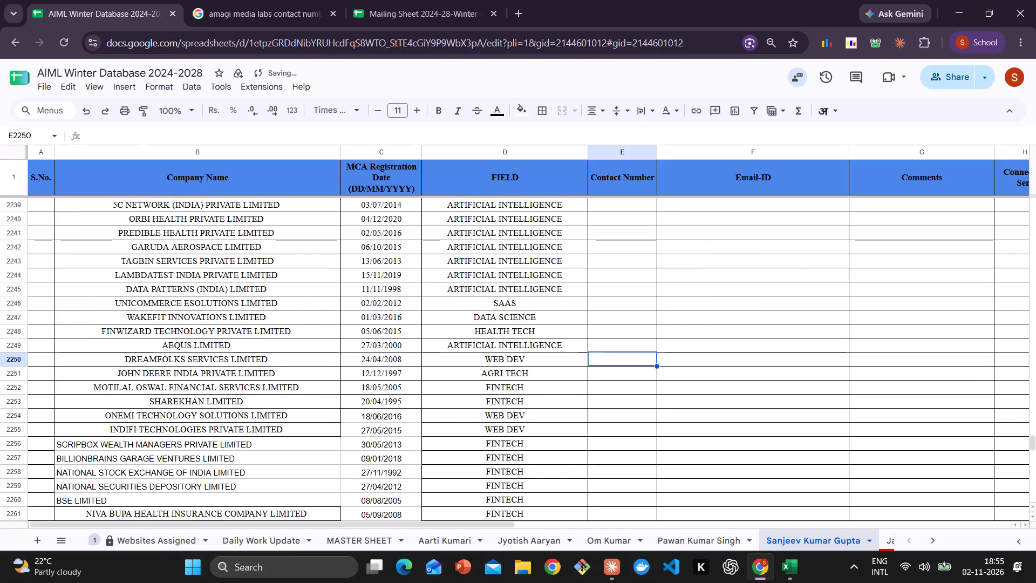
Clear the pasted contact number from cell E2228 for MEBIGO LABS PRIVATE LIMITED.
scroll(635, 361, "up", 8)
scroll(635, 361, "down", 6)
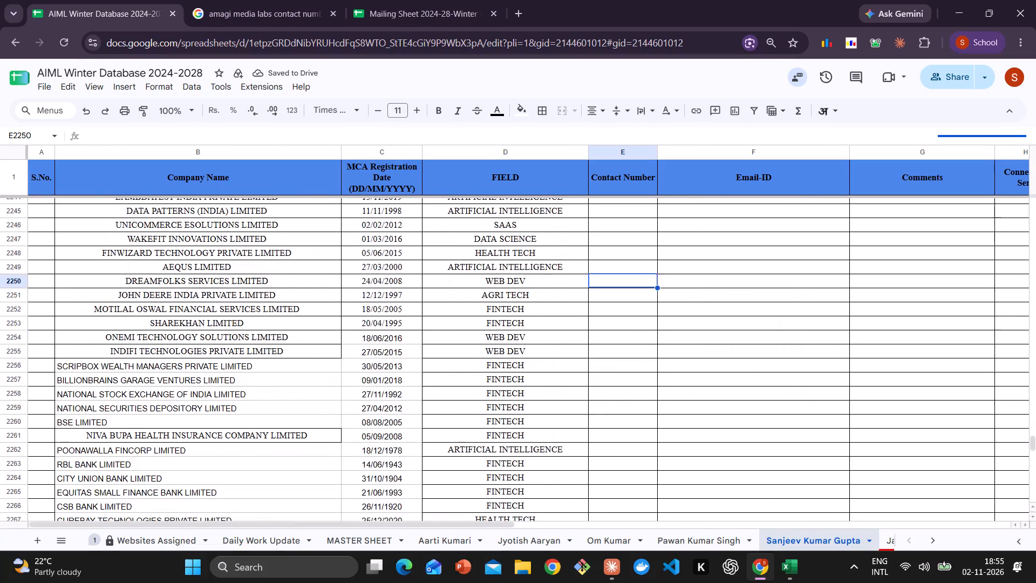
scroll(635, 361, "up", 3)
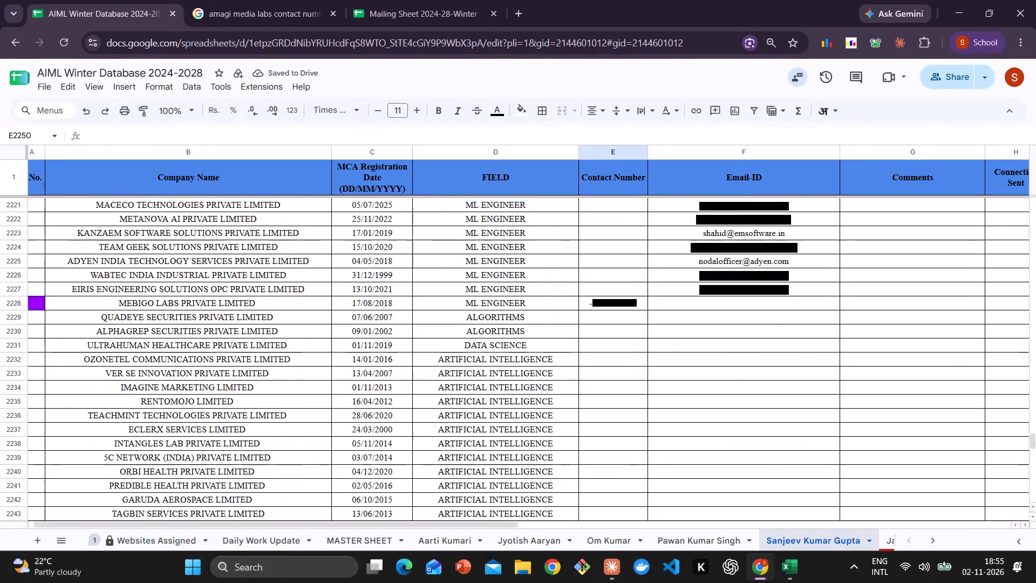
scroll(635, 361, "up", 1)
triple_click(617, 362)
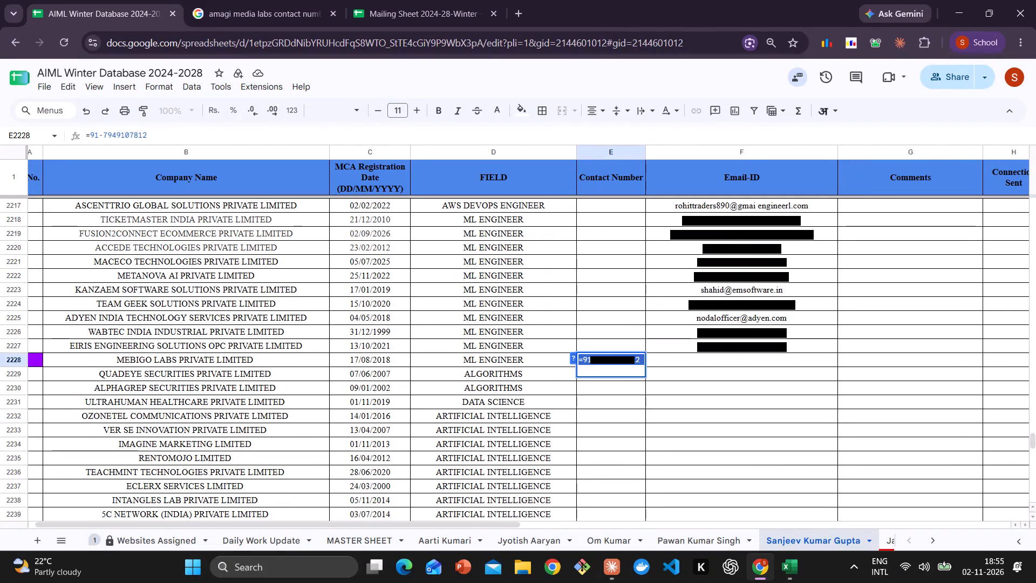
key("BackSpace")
Enter the workbook's Contact Number 1 for MEBIGO LABS PRIVATE LIMITED in cell E2228 as plain digits without the country code or hyphen.
key("alt+Tab")
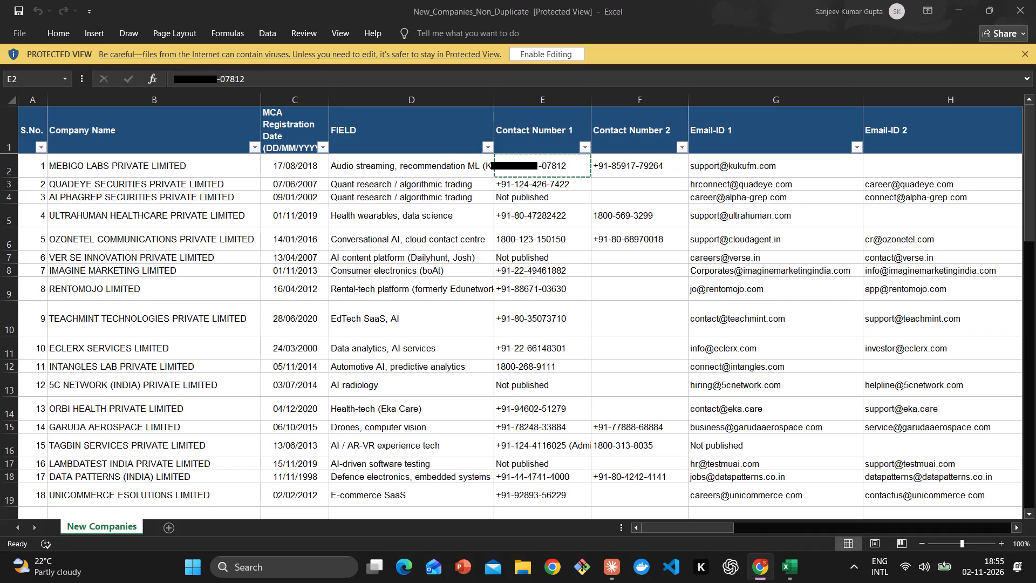
triple_click(516, 168)
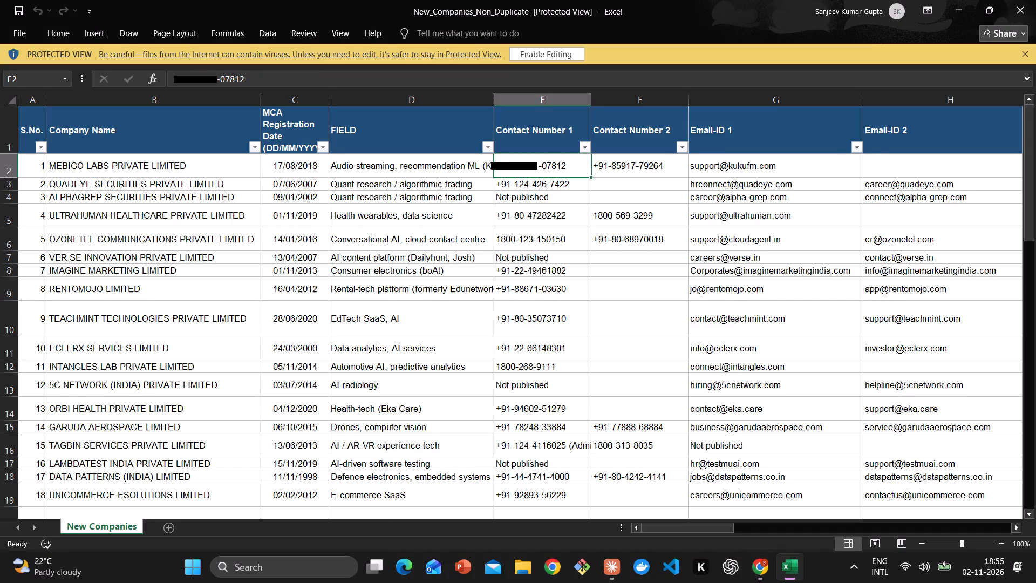
triple_click(577, 164)
double_click(577, 164)
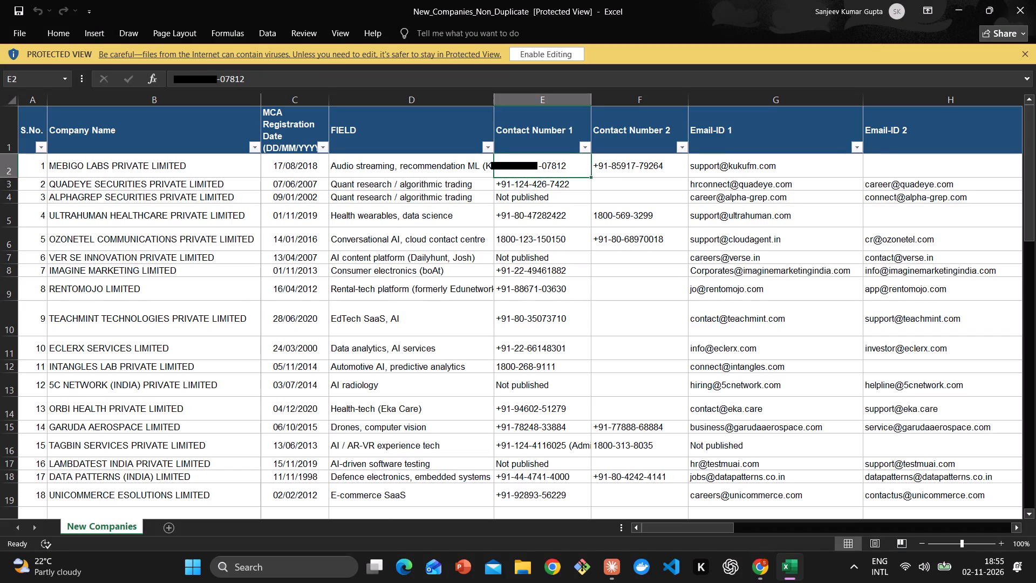
left_click(567, 164)
left_click_drag(567, 164, 525, 174)
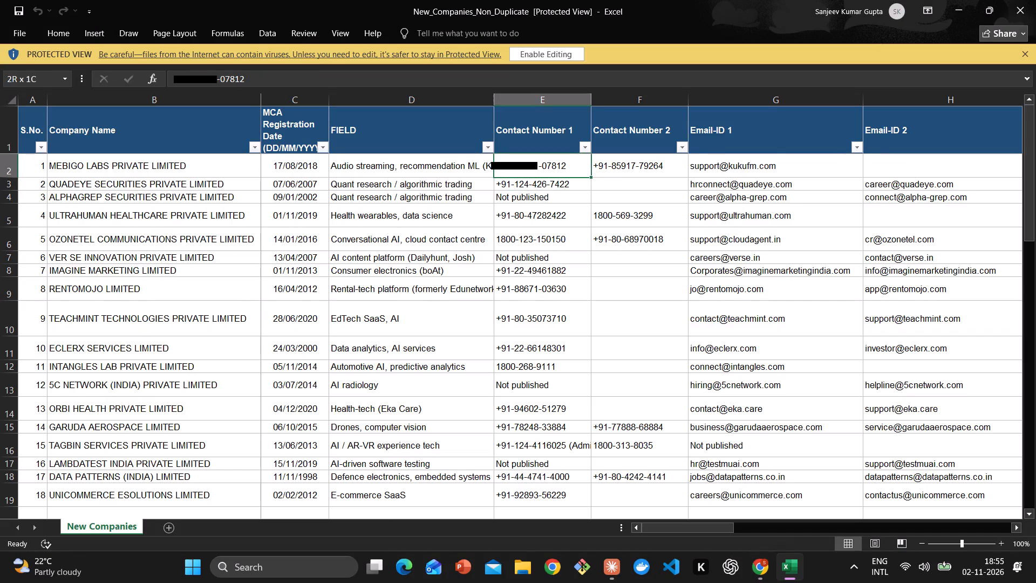
left_click(525, 174)
key("alt+Tab")
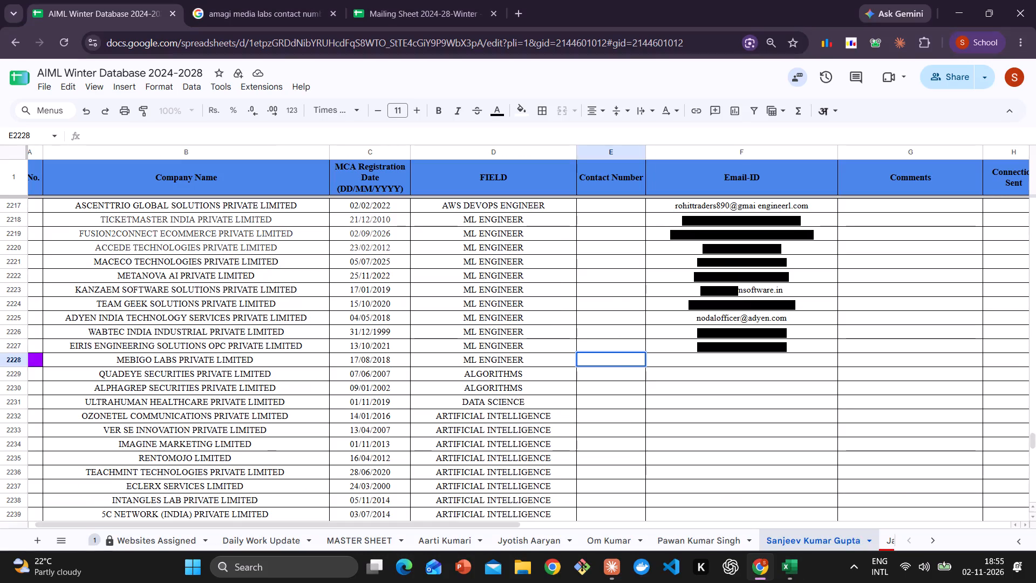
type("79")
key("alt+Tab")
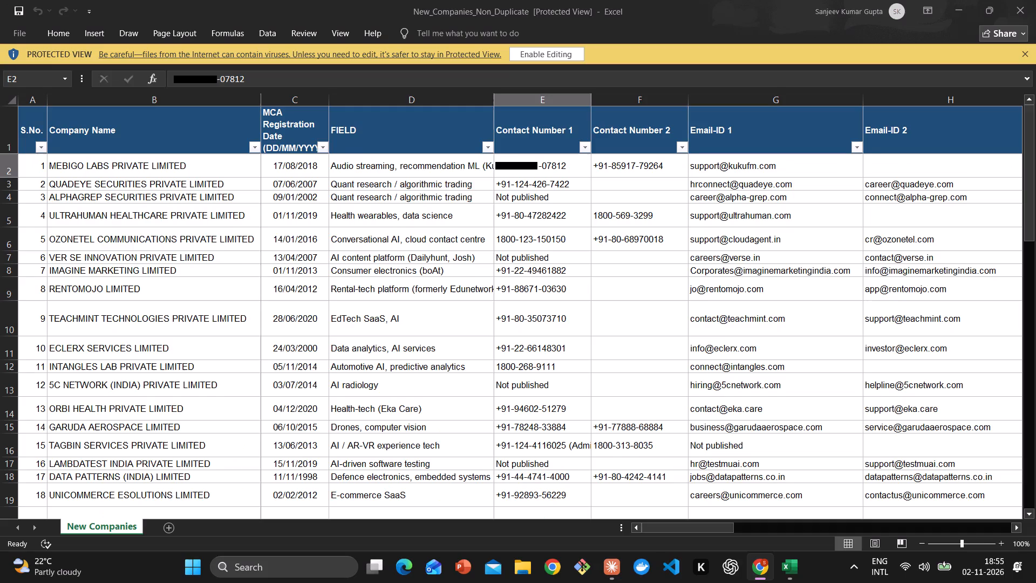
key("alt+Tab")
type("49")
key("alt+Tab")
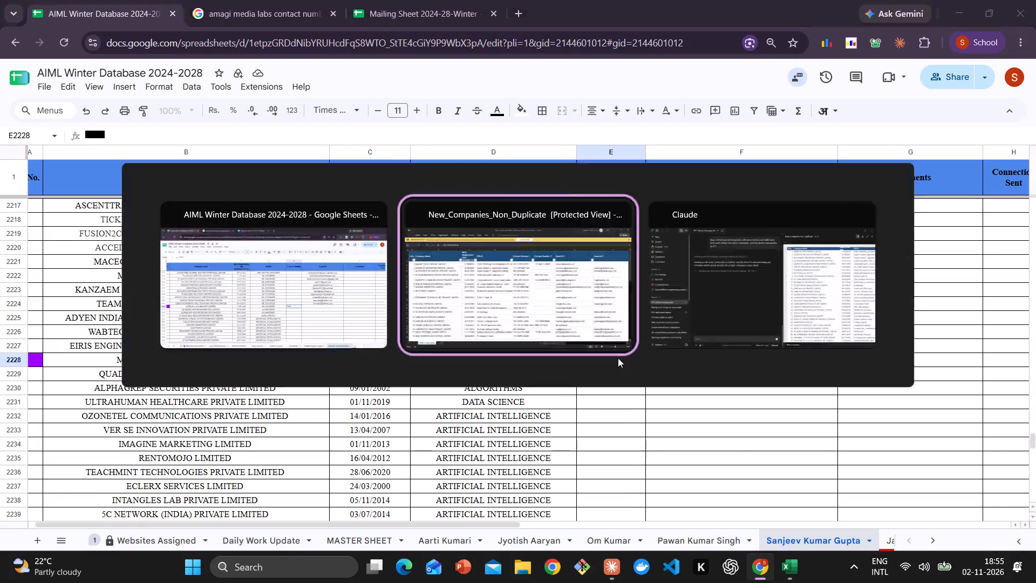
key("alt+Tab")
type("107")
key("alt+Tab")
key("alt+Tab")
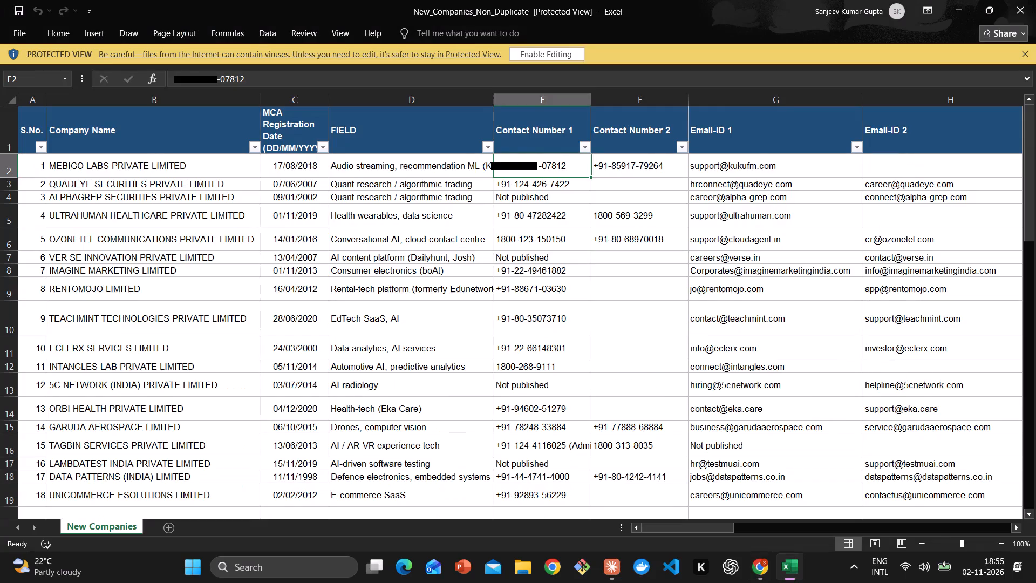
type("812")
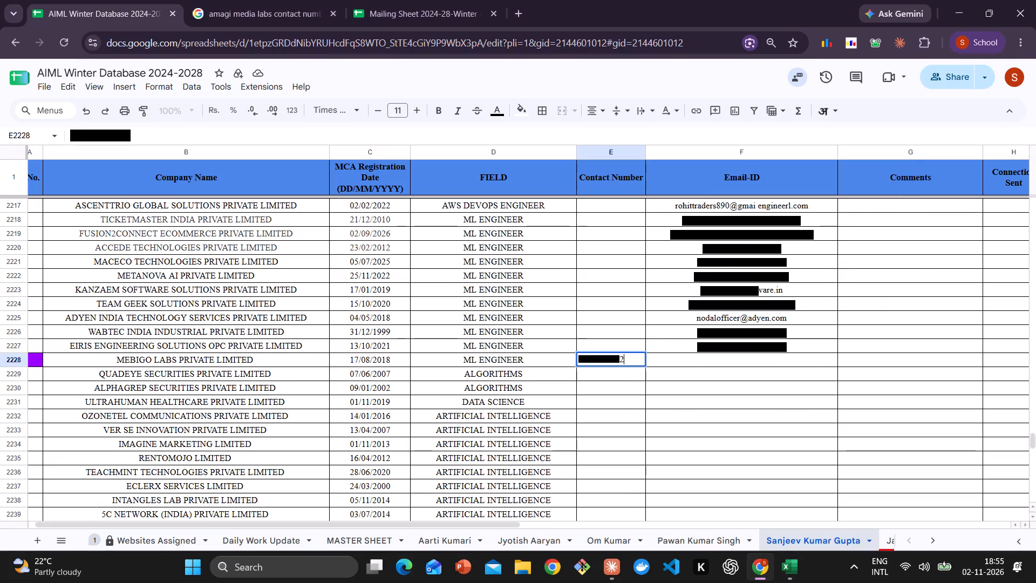
Insert one row below row 2228 and enter the workbook's second contact number for MEBIGO LABS PRIVATE LIMITED in E2229.
left_click(124, 92)
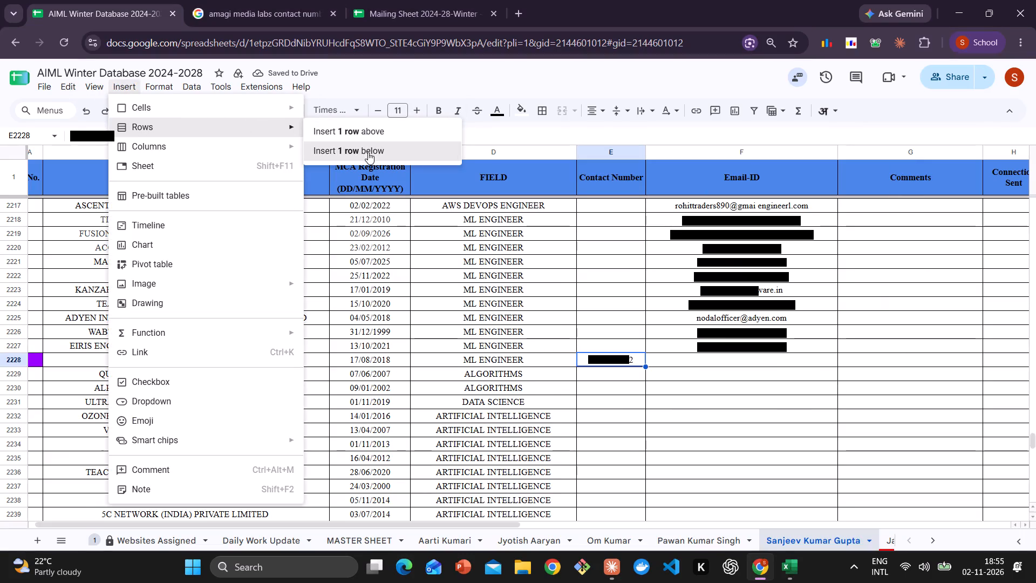
left_click(368, 152)
key("alt+Tab")
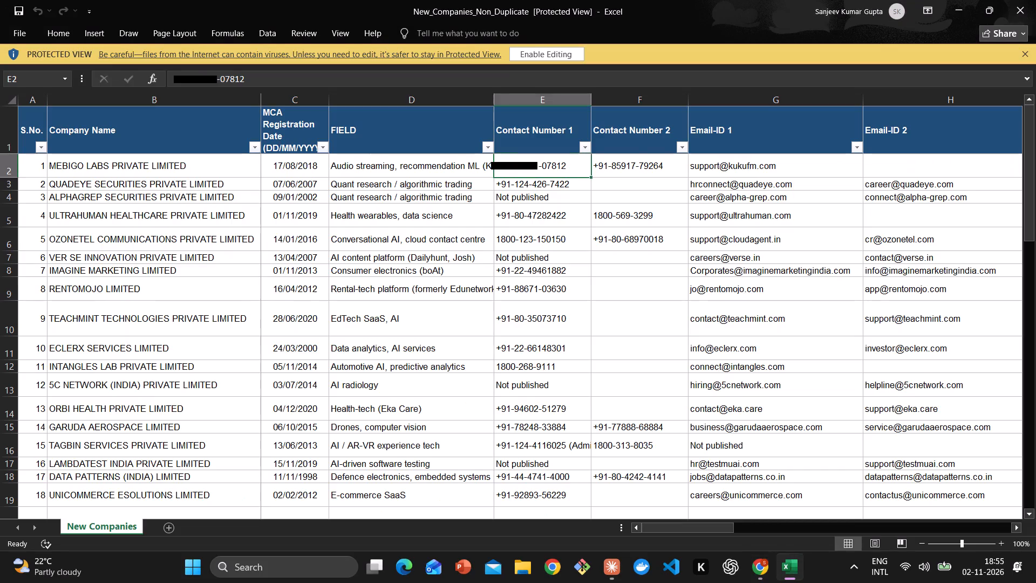
key("alt+Tab")
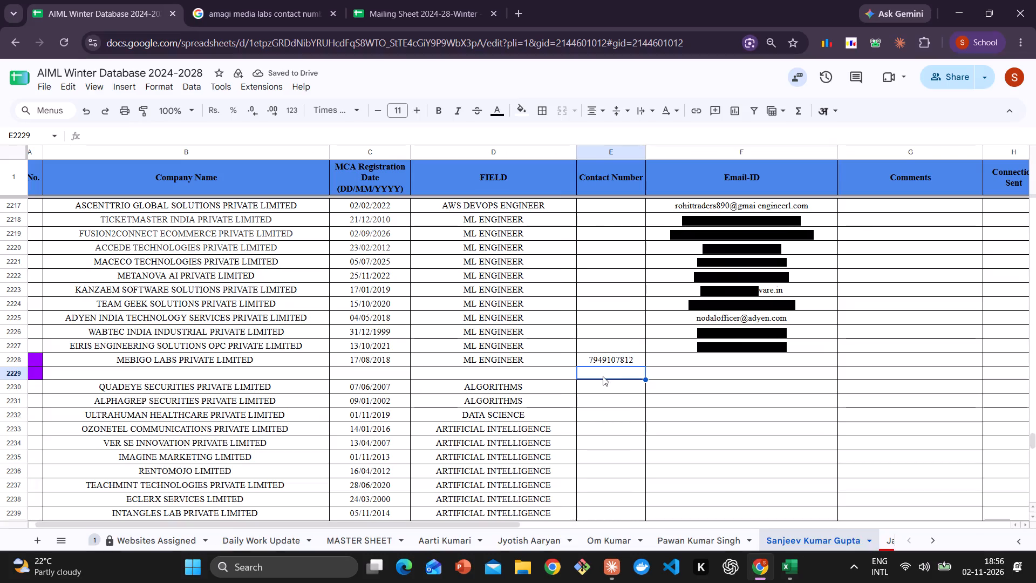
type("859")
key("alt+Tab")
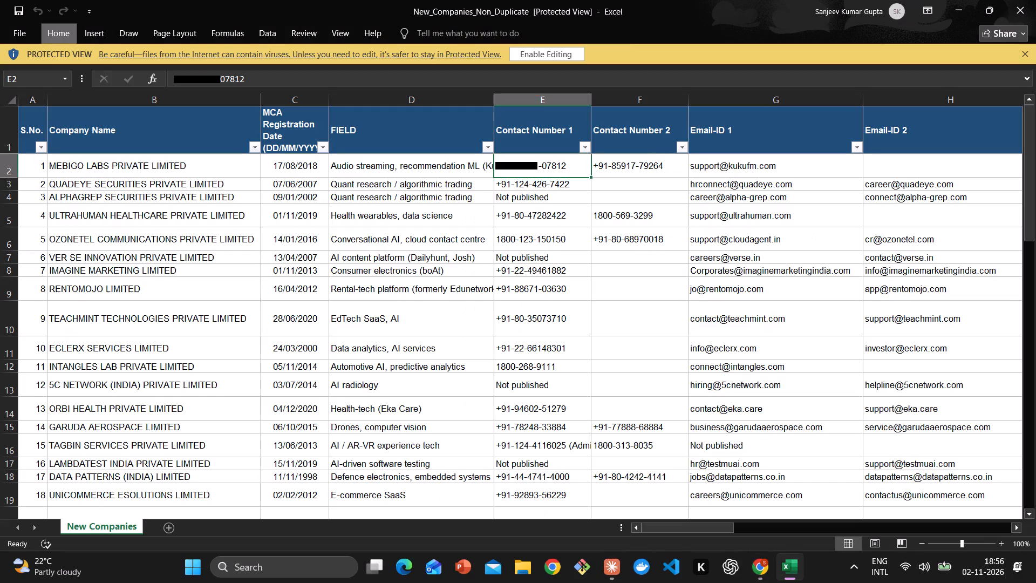
Complete the workbook's second contact number for MEBIGO LABS PRIVATE LIMITED in E2229 of the database.
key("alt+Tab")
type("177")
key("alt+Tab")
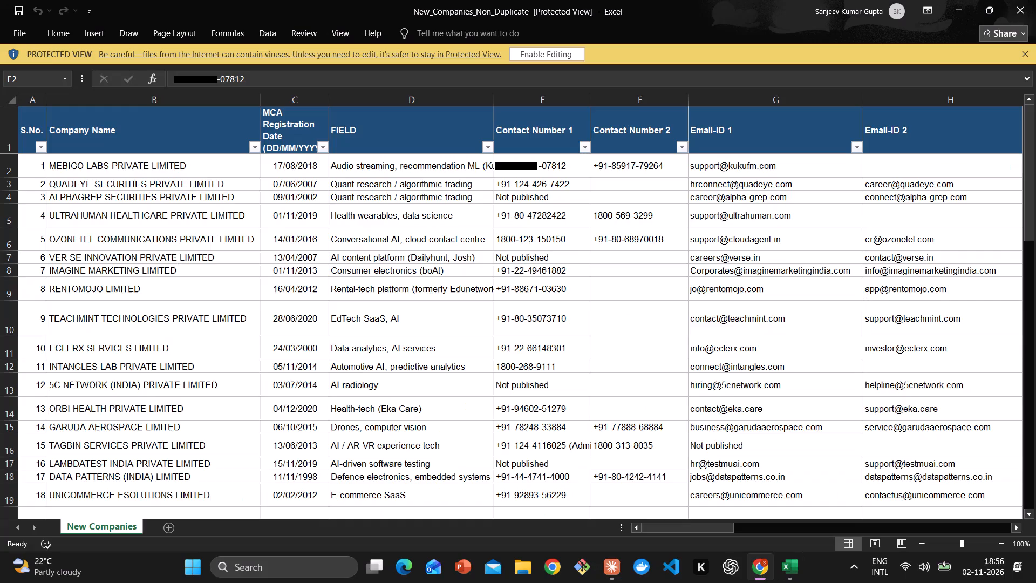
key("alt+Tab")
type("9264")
Copy MEBIGO LABS PRIVATE LIMITED's Email-ID 1 from the Excel workbook into F2228 of the database.
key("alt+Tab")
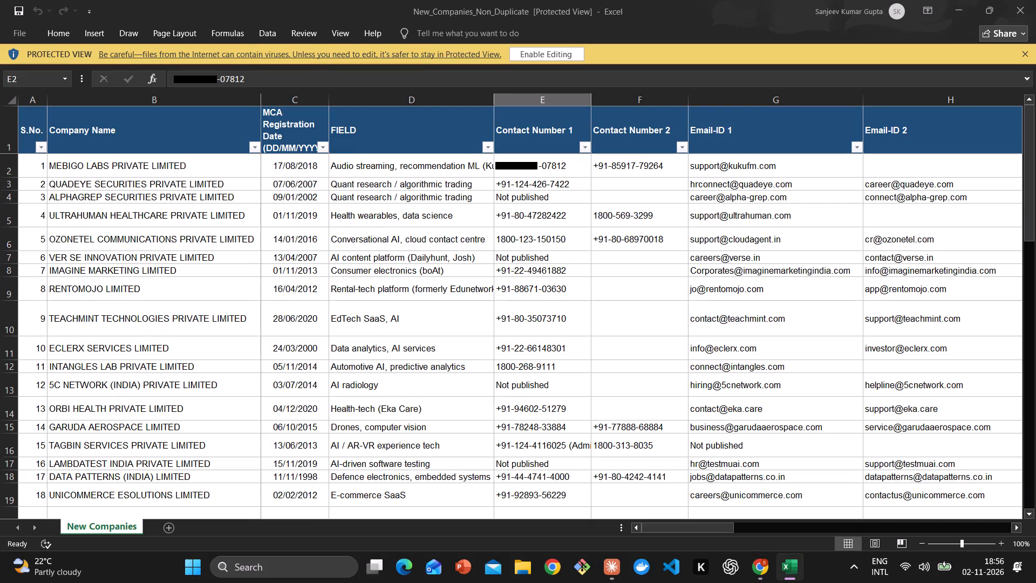
left_click(759, 170)
key("ctrl+c")
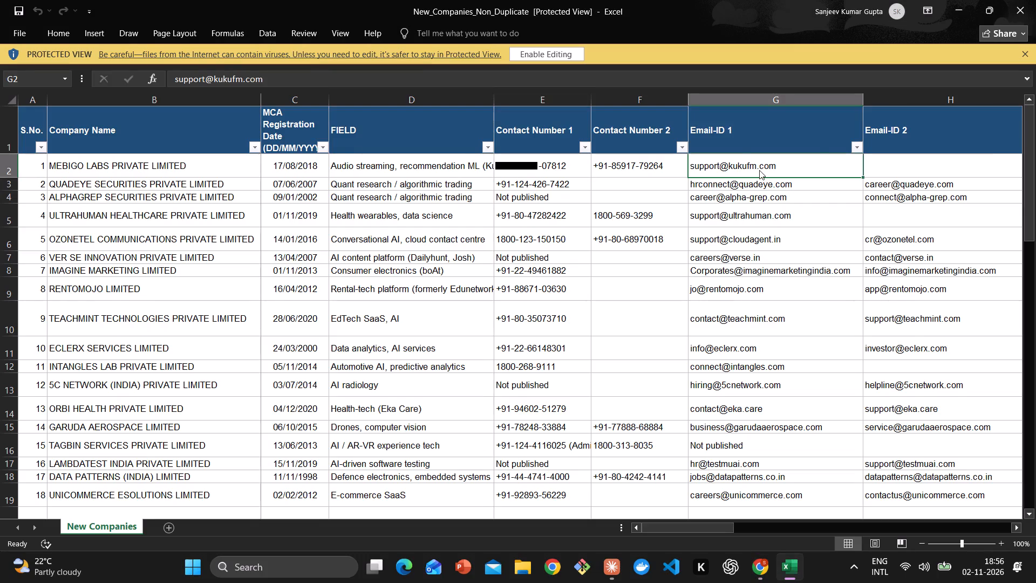
key("alt+Tab")
double_click(739, 361)
key("ctrl+v")
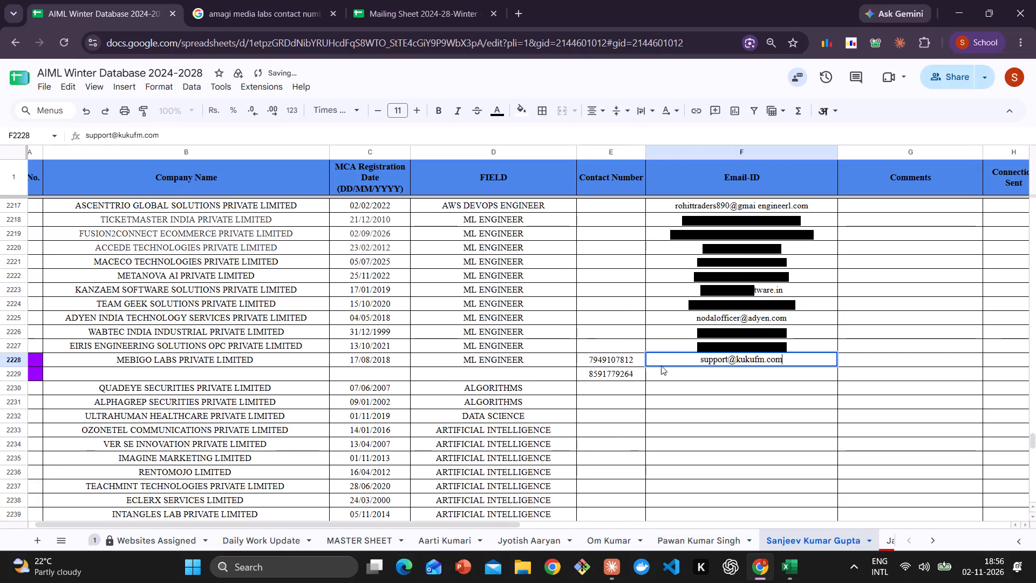
left_click(615, 387)
Merge the MEBIGO LABS PRIVATE LIMITED email cells F2228 and F2229.
left_click(700, 367)
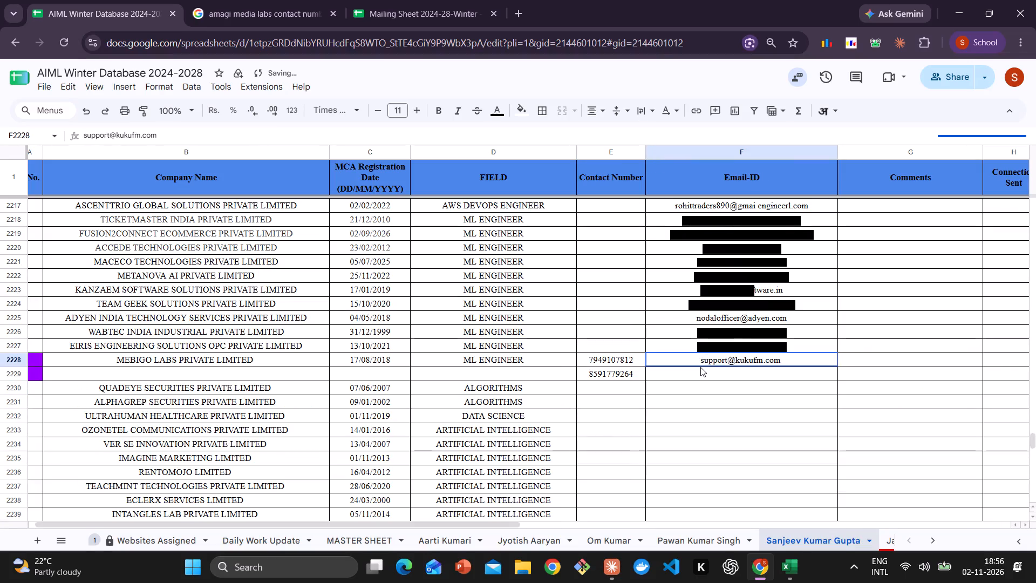
key("shift+Down")
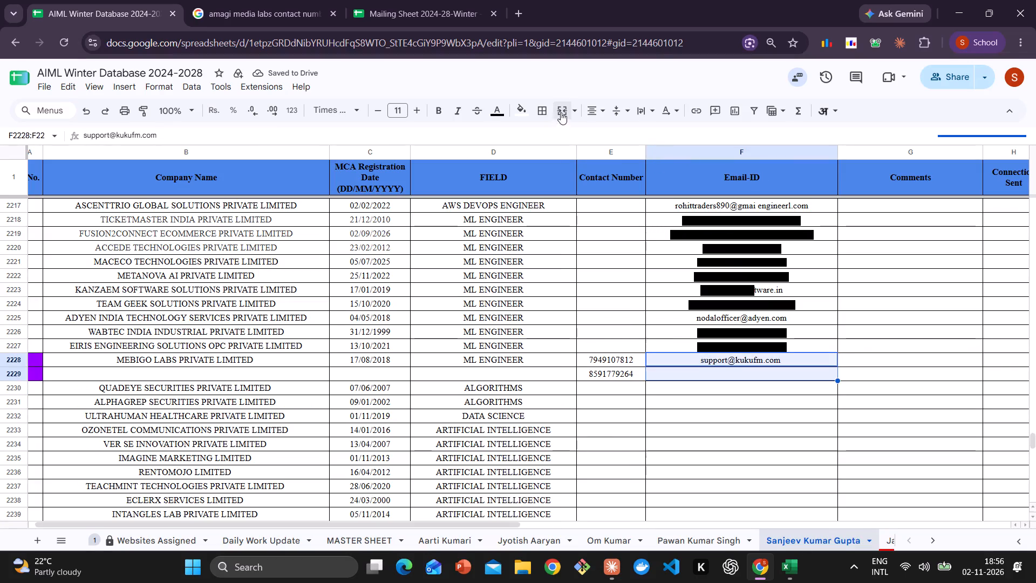
left_click(561, 112)
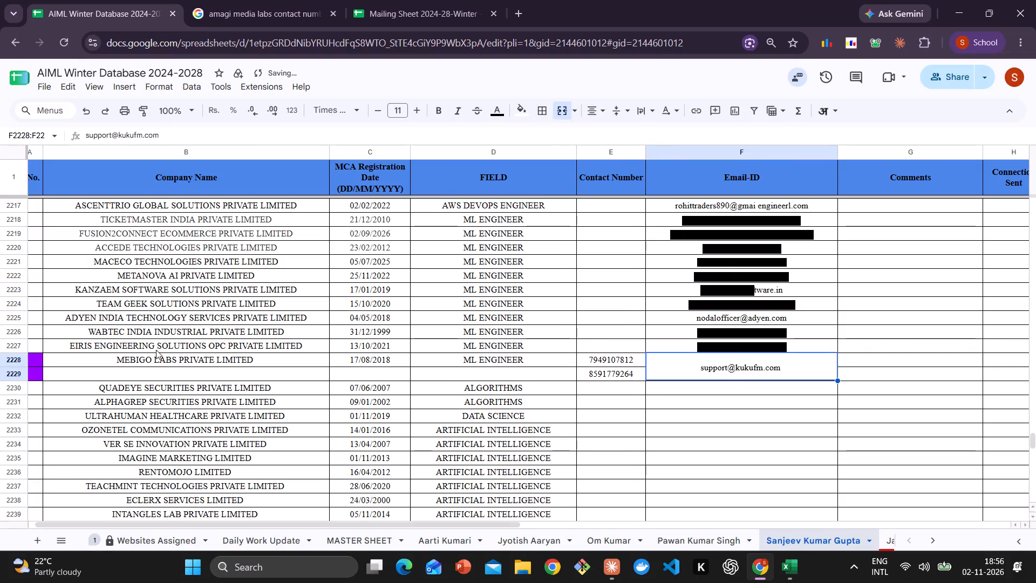
Merge A2228:D2229 vertically so each MEBIGO LABS PRIVATE LIMITED column from S.No. to FIELD spans both rows.
left_click(154, 361)
key("shift+Down")
key("shift+Right")
key("shift+Right")
key("shift+Right")
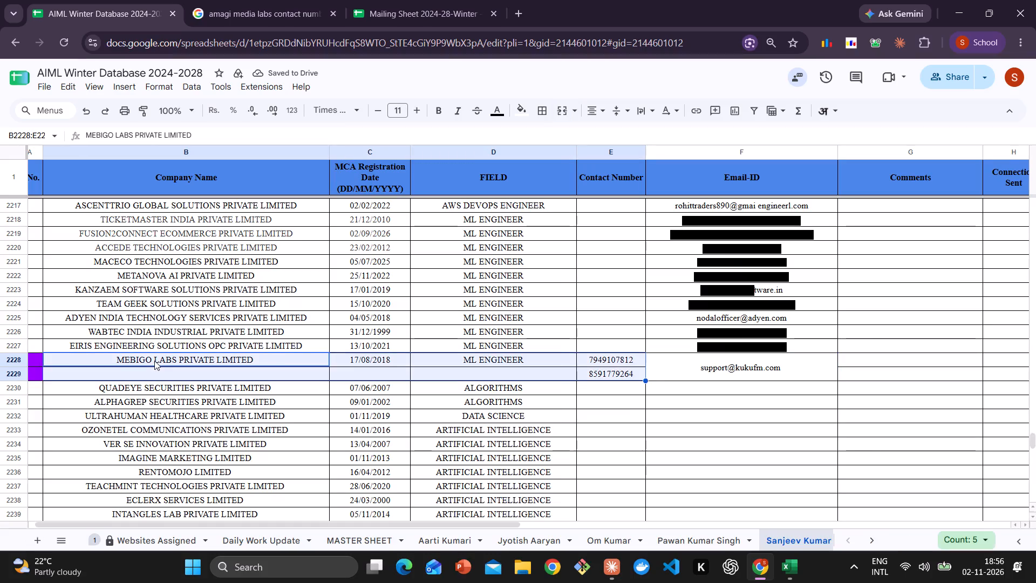
key("shift+Left")
key("Left")
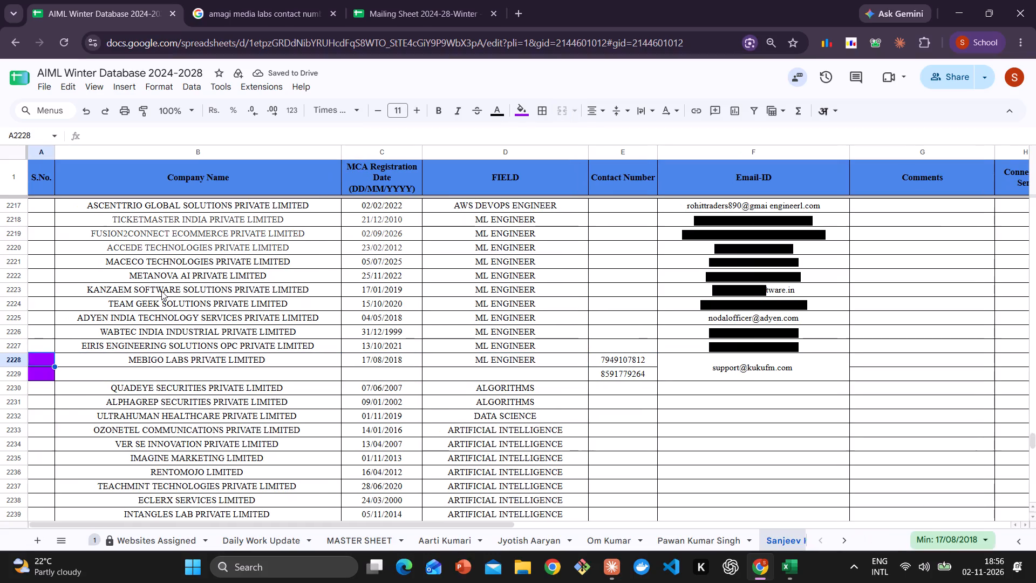
key("shift+Down")
key("shift+Right")
key("shift+Right")
key("shift+Right")
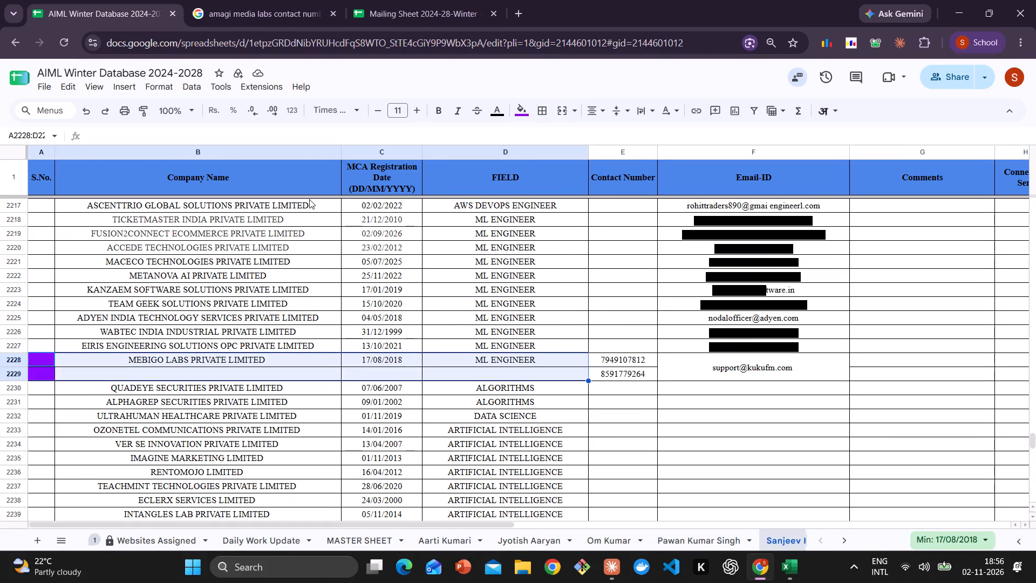
left_click(576, 112)
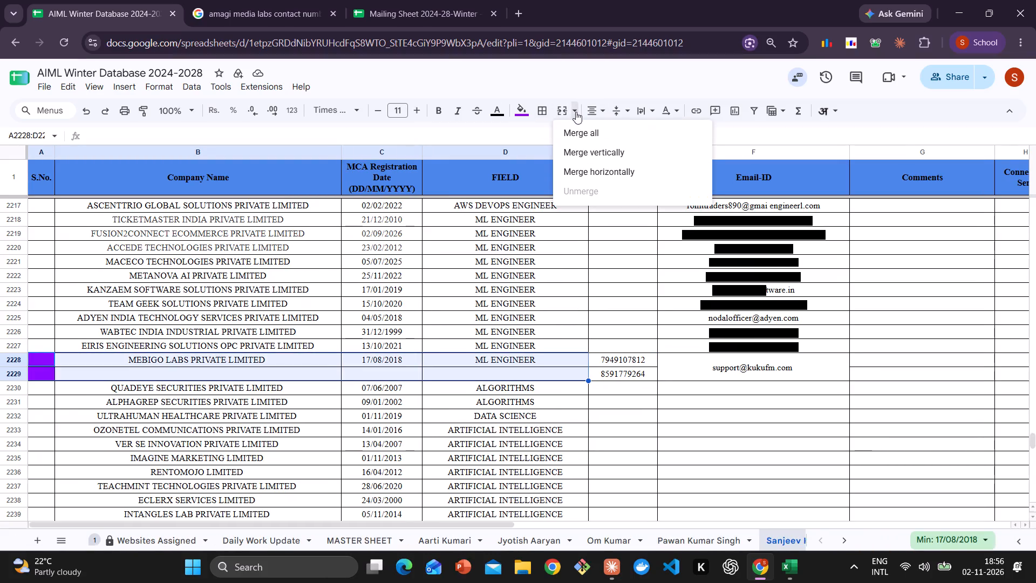
left_click(587, 162)
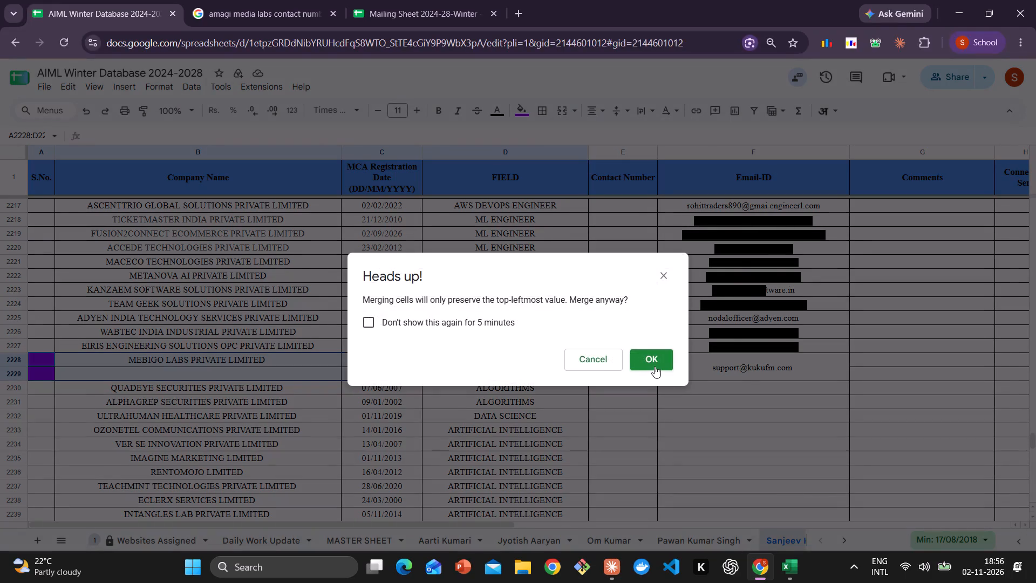
left_click(655, 365)
key("ctrl+z")
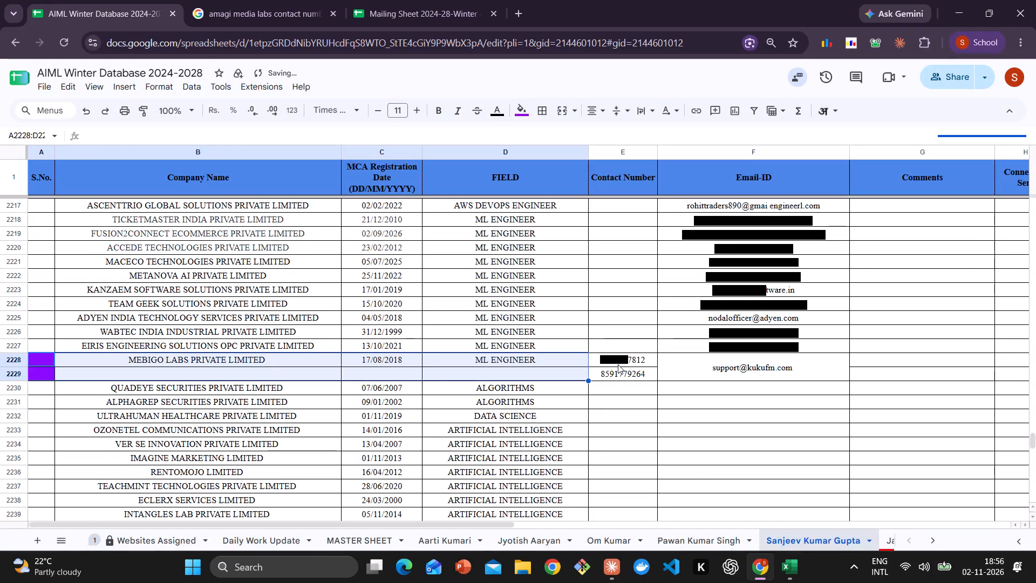
left_click(575, 109)
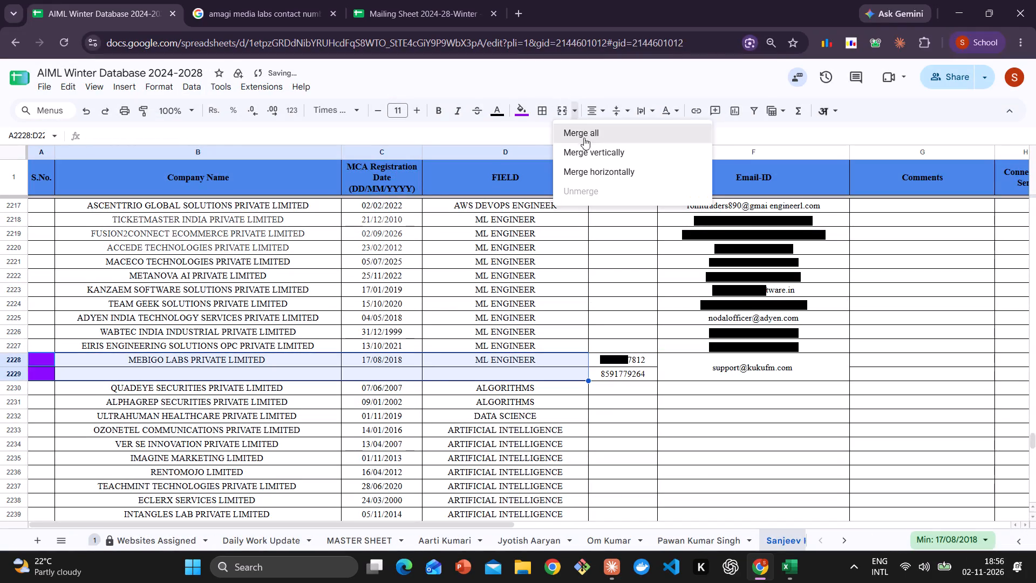
left_click(588, 153)
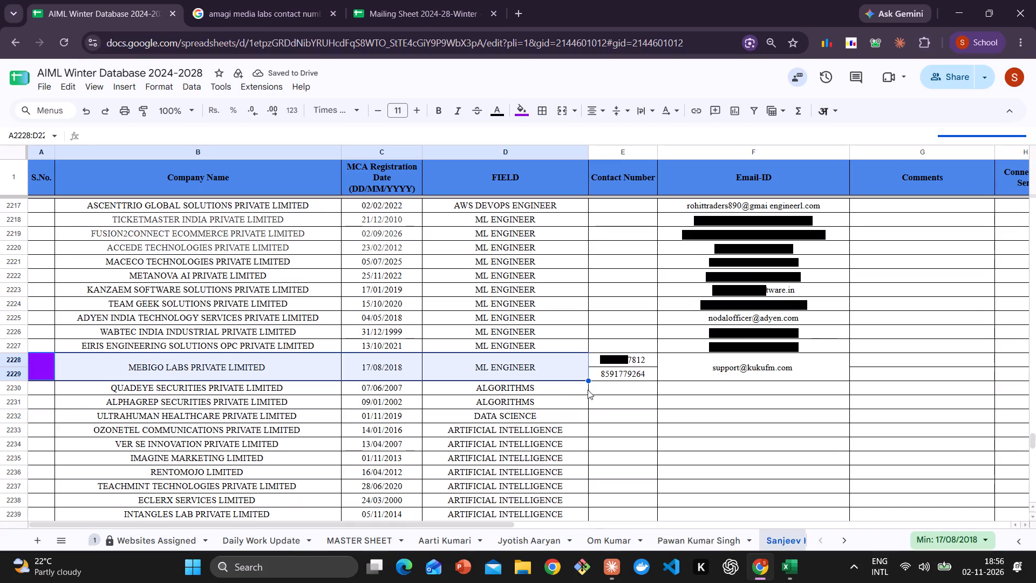
Copy QUADEYE SECURITIES PRIVATE LIMITED's Email-ID 1 from the Excel workbook into F2230 of the database.
left_click(622, 398)
left_click(622, 391)
key("alt+Tab")
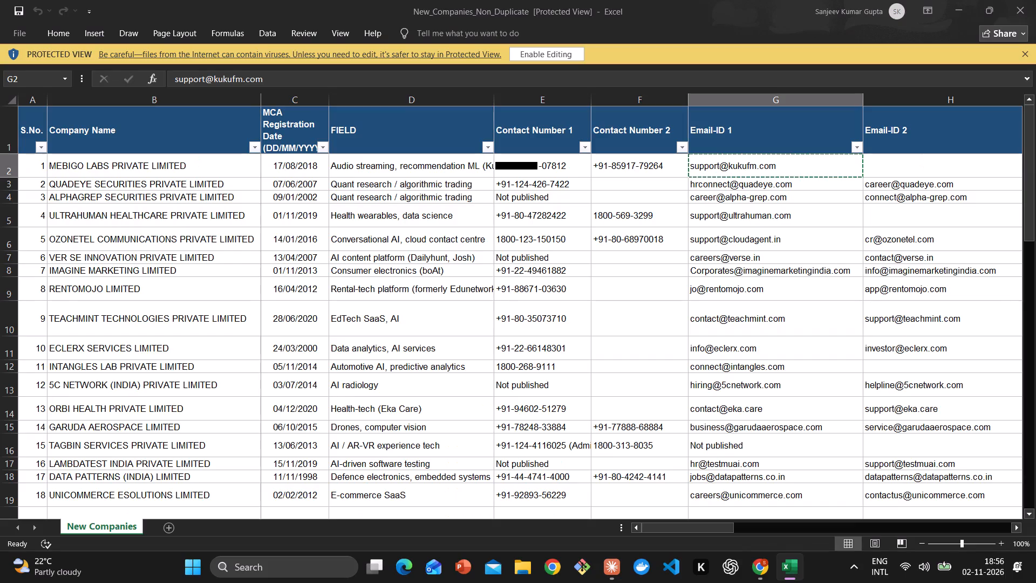
scroll(409, 289, "up", 1)
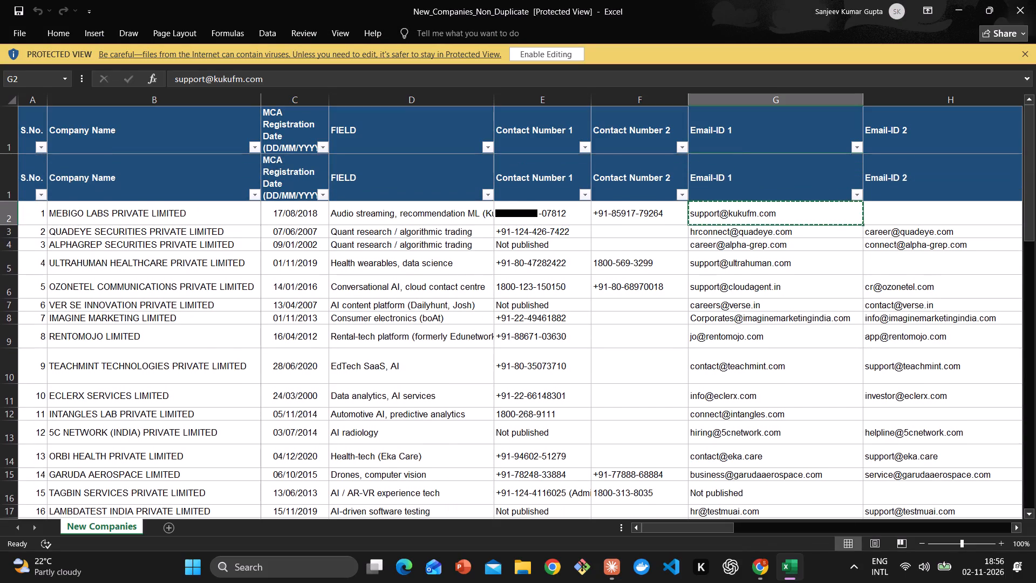
left_click(714, 187)
key("ctrl+c")
key("Right")
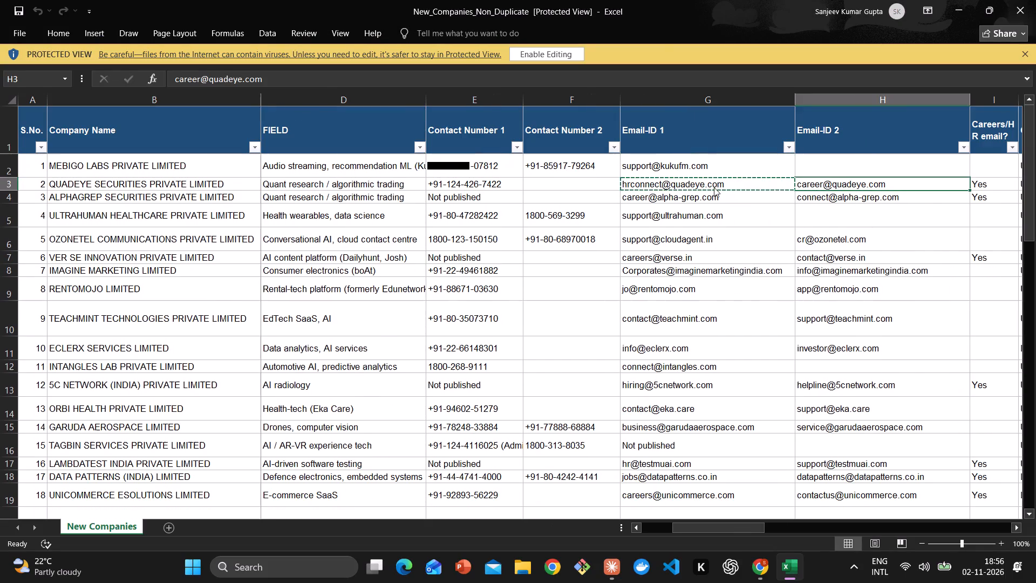
key("alt+Tab")
double_click(707, 388)
key("ctrl+v")
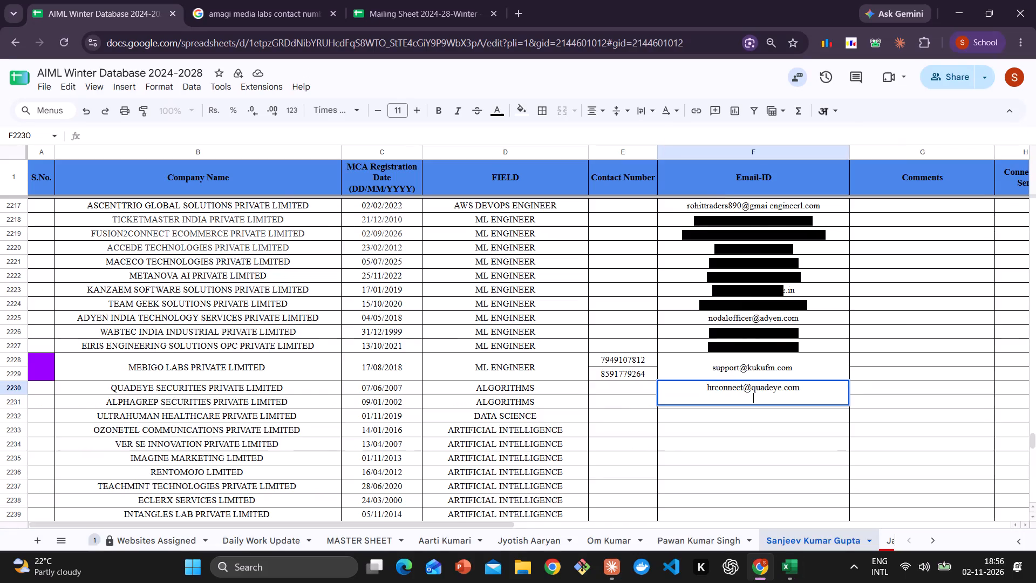
Insert one row below row 2230 and copy the workbook's Email-ID 2 for QUADEYE SECURITIES PRIVATE LIMITED into F2231.
left_click(113, 87)
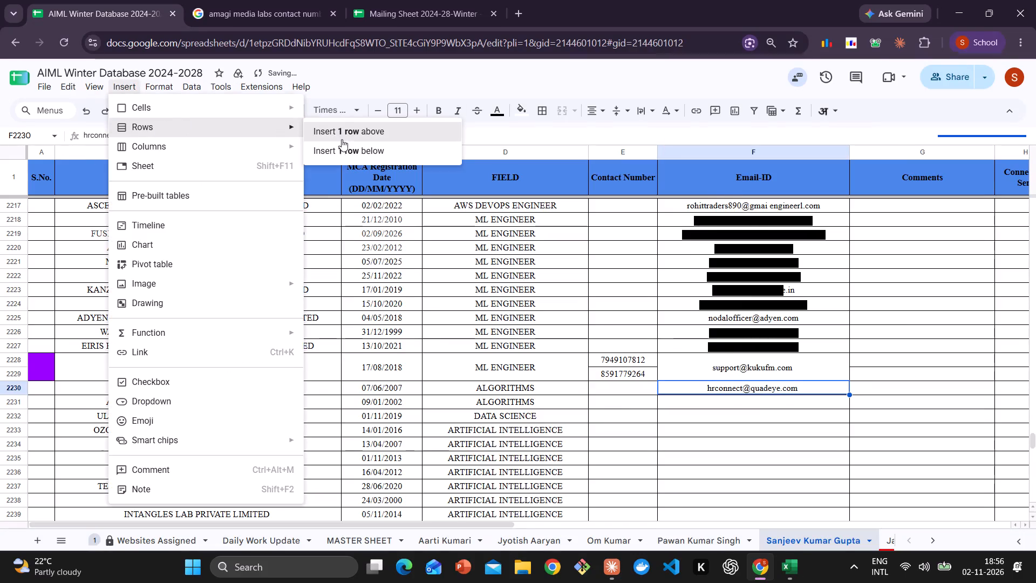
left_click(344, 152)
key("alt+Tab")
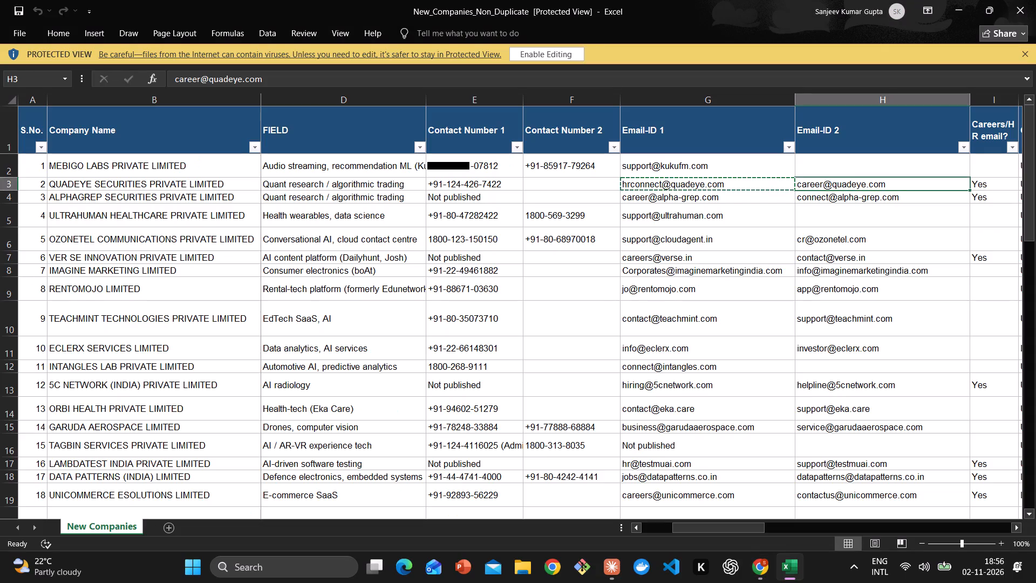
key("ctrl+c")
key("alt+Tab")
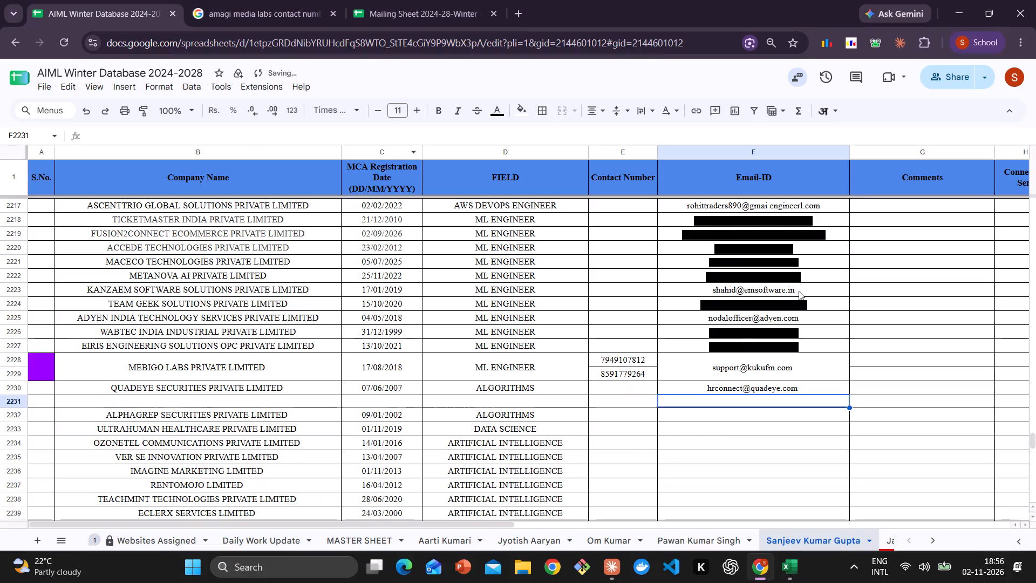
left_click(740, 404)
key("ctrl+v")
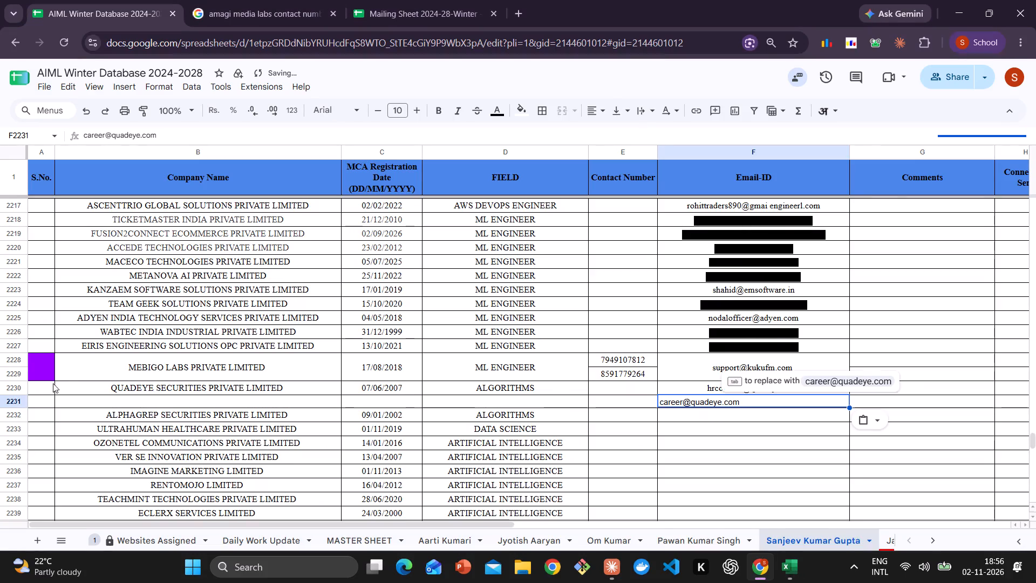
Merge A2230:E2231 vertically for QUADEYE SECURITIES PRIVATE LIMITED, covering S.No. through Contact Number.
left_click(40, 389)
key("shift+Down")
key("shift+Right")
key("shift+Right")
key("shift+Right")
key("shift+Right")
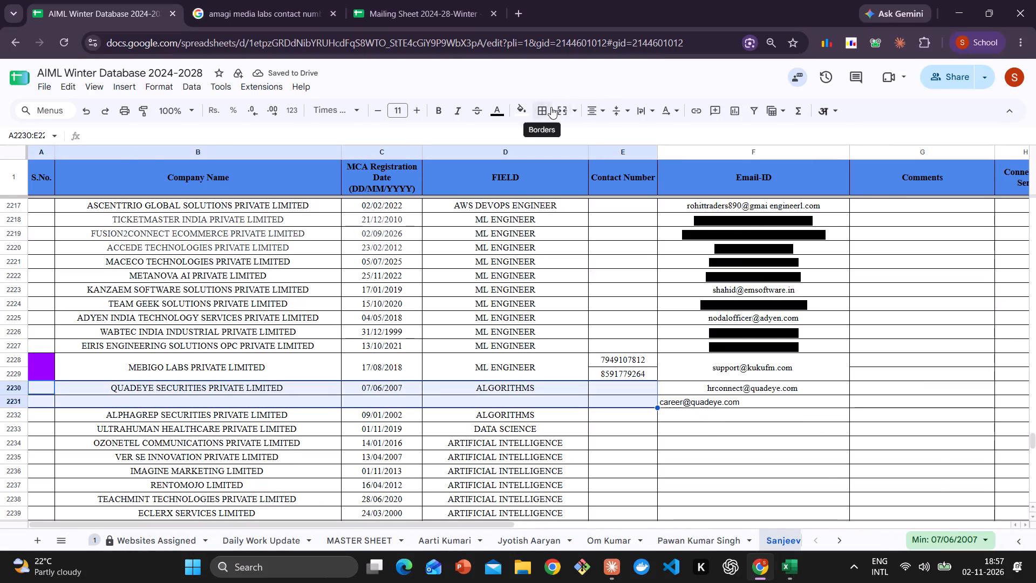
left_click(572, 111)
left_click(595, 157)
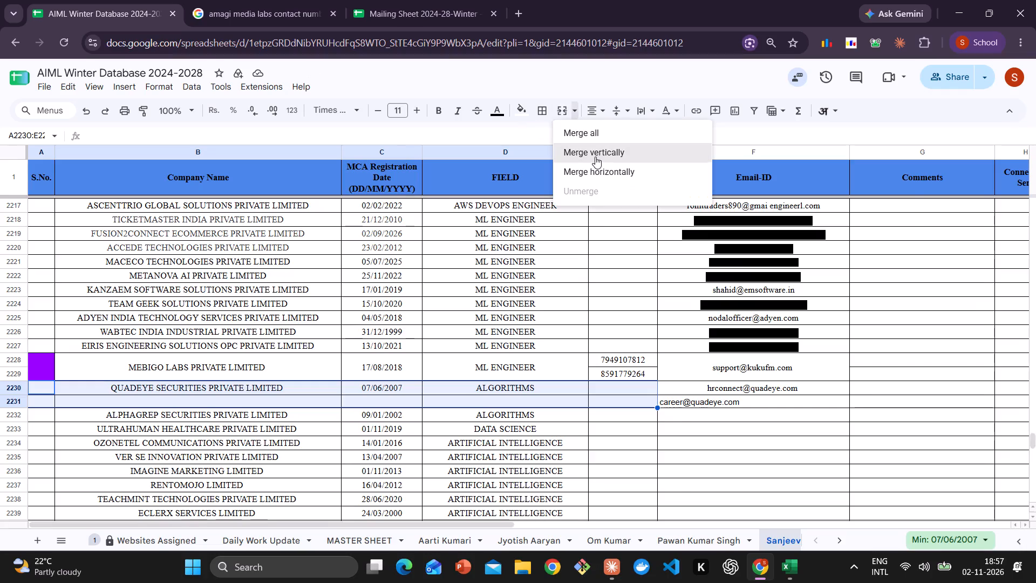
Copy ALPHAGREP SECURITIES PRIVATE LIMITED's Email-ID 1 from the Excel workbook into F2232 of the database.
key("alt+Tab")
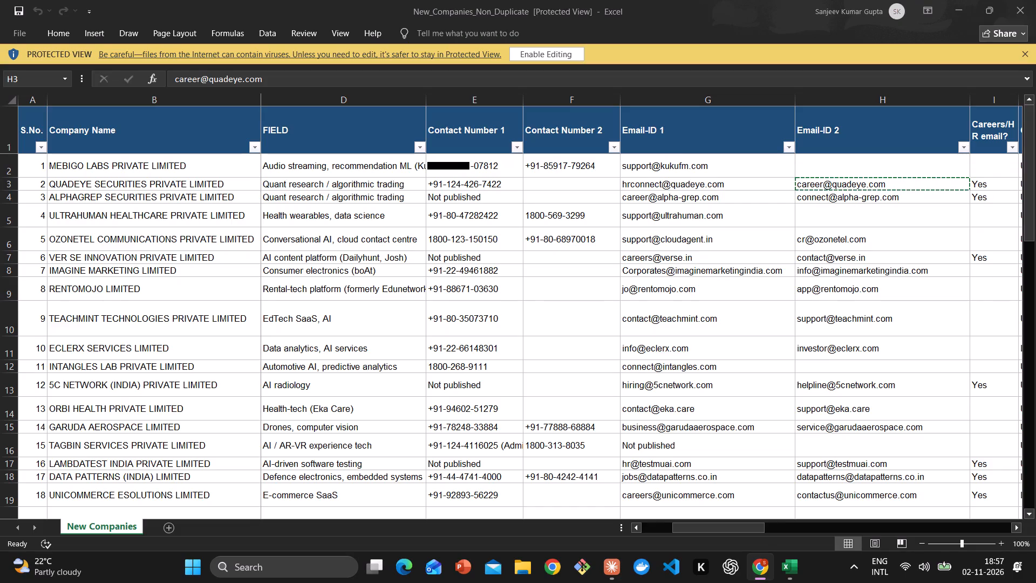
left_click(738, 200)
key("ctrl+c")
key("alt+Tab")
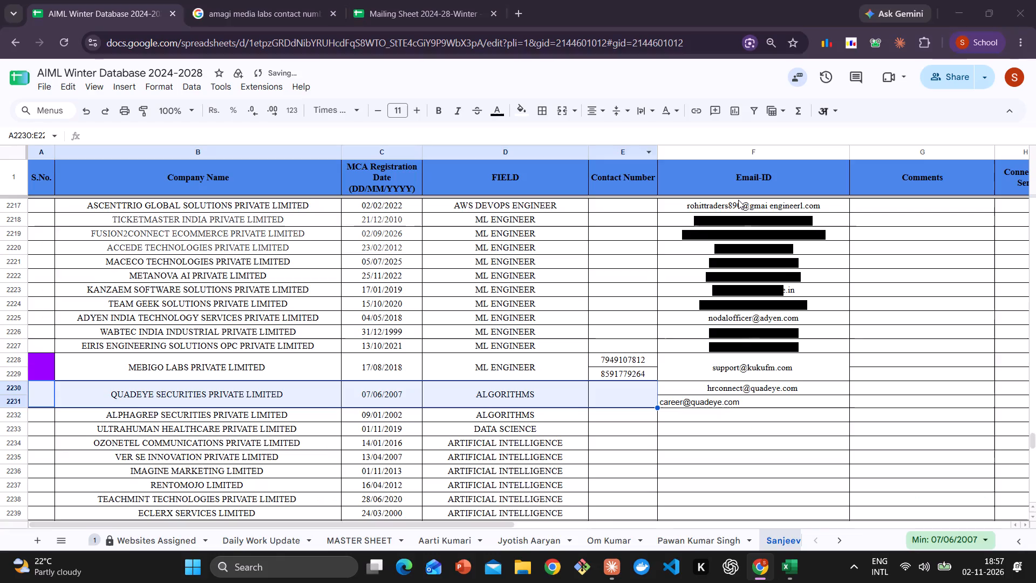
left_click(725, 420)
key("ctrl+v")
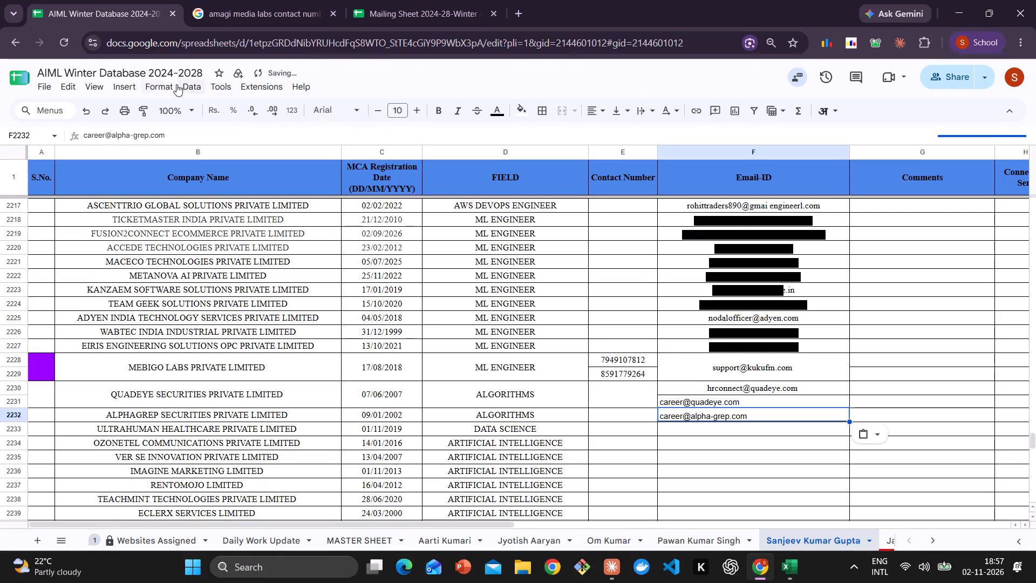
Insert one row below row 2232 and copy the workbook's Email-ID 2 for ALPHAGREP SECURITIES PRIVATE LIMITED into F2233.
left_click(136, 82)
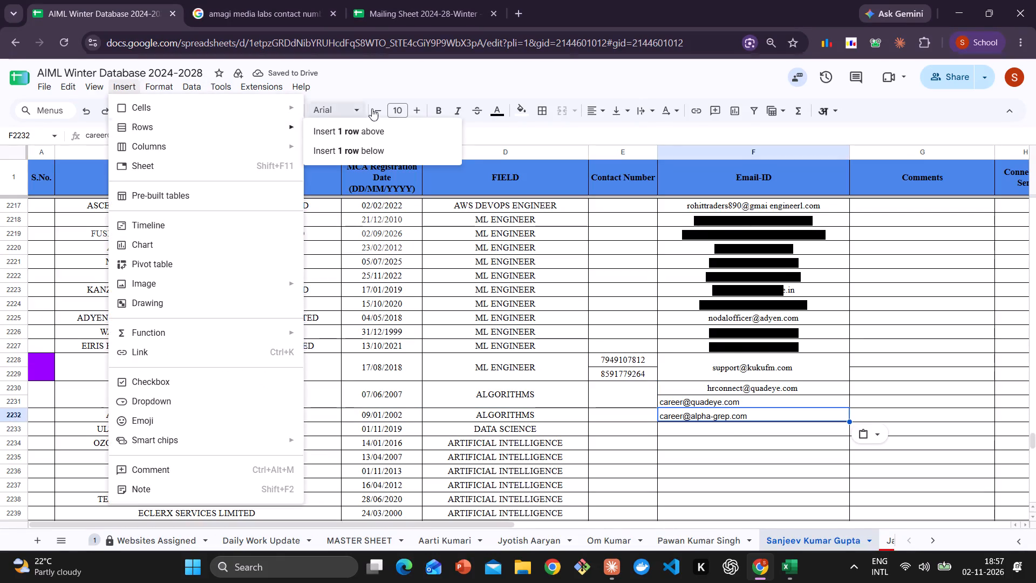
left_click(340, 145)
key("alt+Tab")
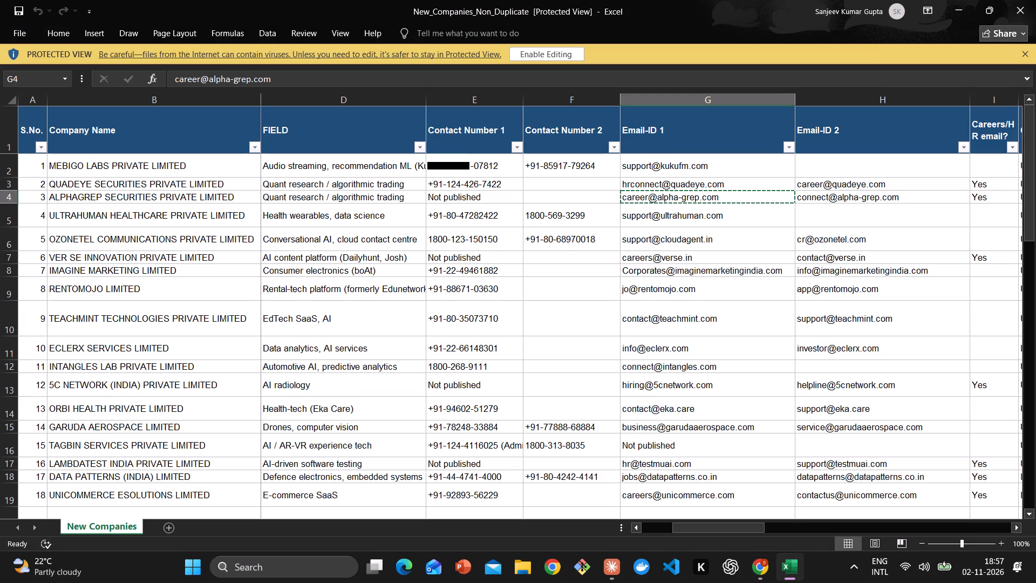
left_click(841, 198)
key("ctrl+c")
key("alt+Tab")
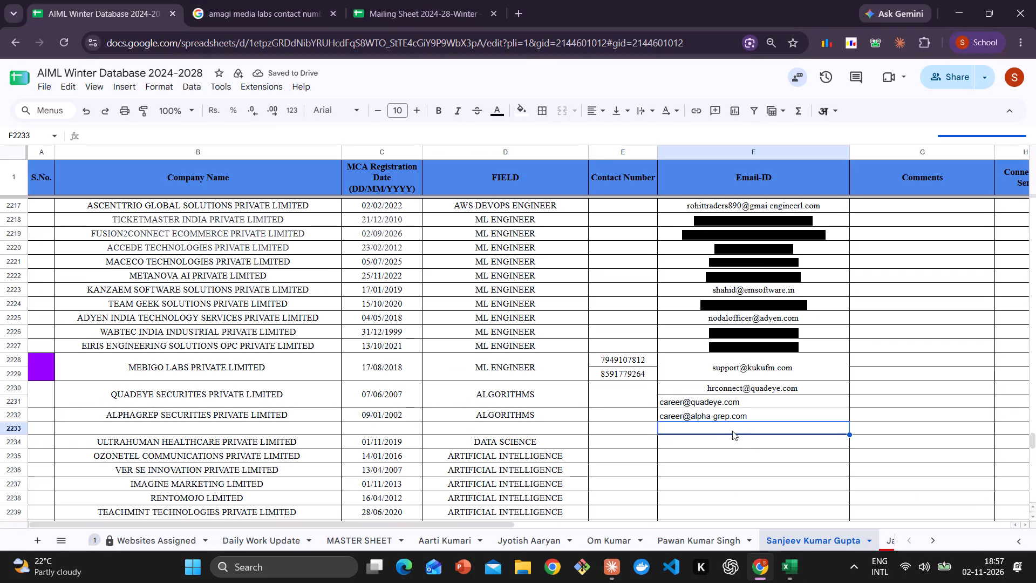
double_click(732, 428)
key("ctrl+v")
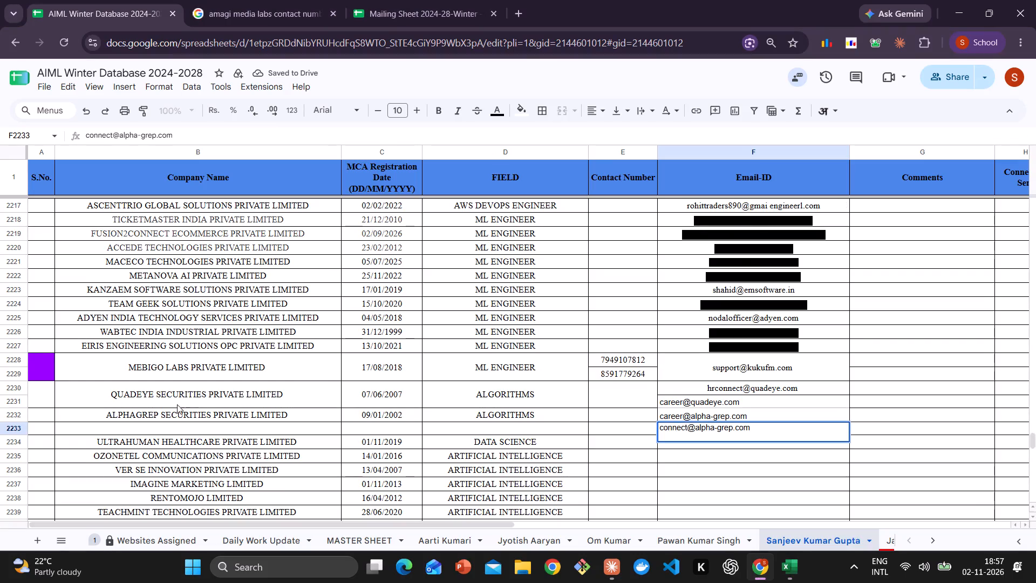
Merge A2232:E2233 vertically for ALPHAGREP SECURITIES PRIVATE LIMITED, covering S.No. through Contact Number.
left_click(46, 411)
key("shift+Down")
key("shift+Right")
key("shift+Right")
key("shift+Right")
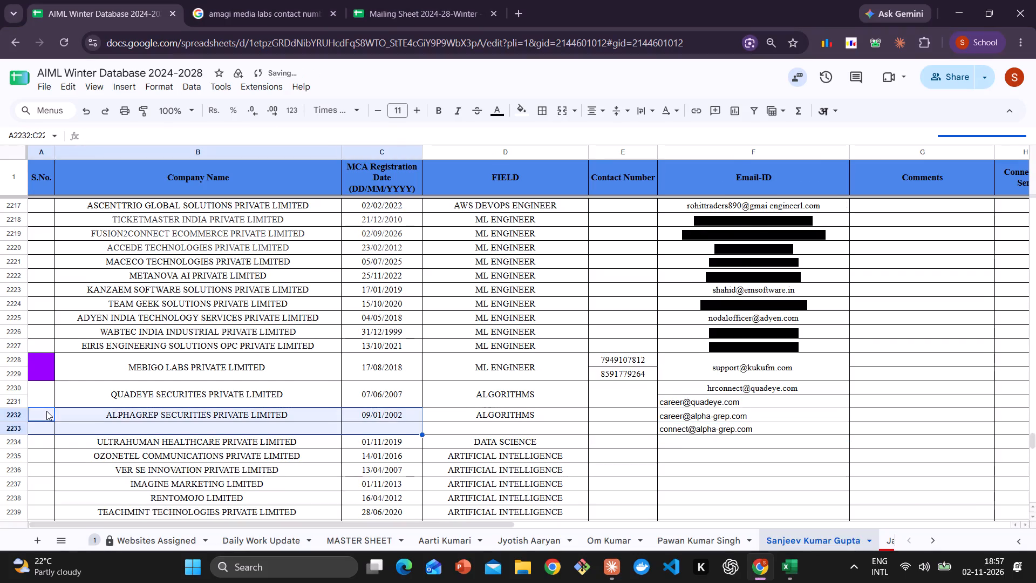
key("shift+Right")
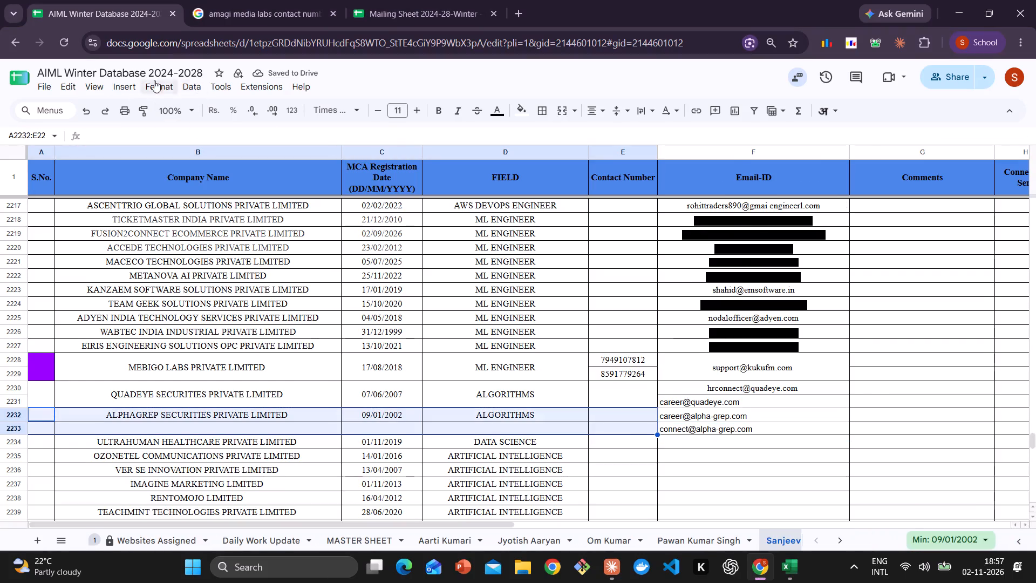
left_click(574, 112)
left_click(592, 152)
Copy ULTRAHUMAN HEALTHCARE PRIVATE LIMITED's Email-ID 1 from the Excel workbook into F2234 and recheck its workbook entry.
scroll(534, 351, "down", 1)
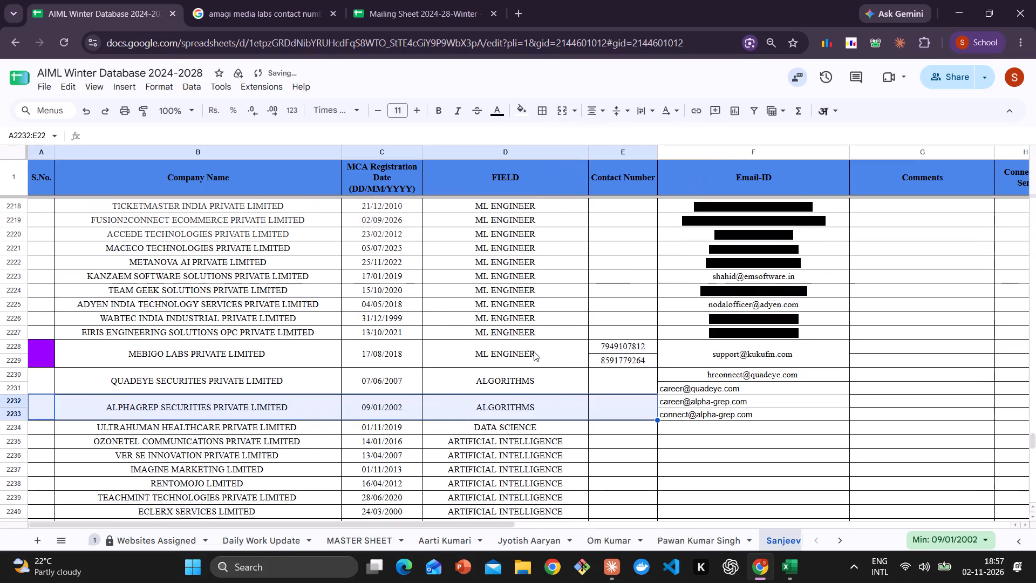
scroll(534, 351, "down", 1)
key("alt+Tab")
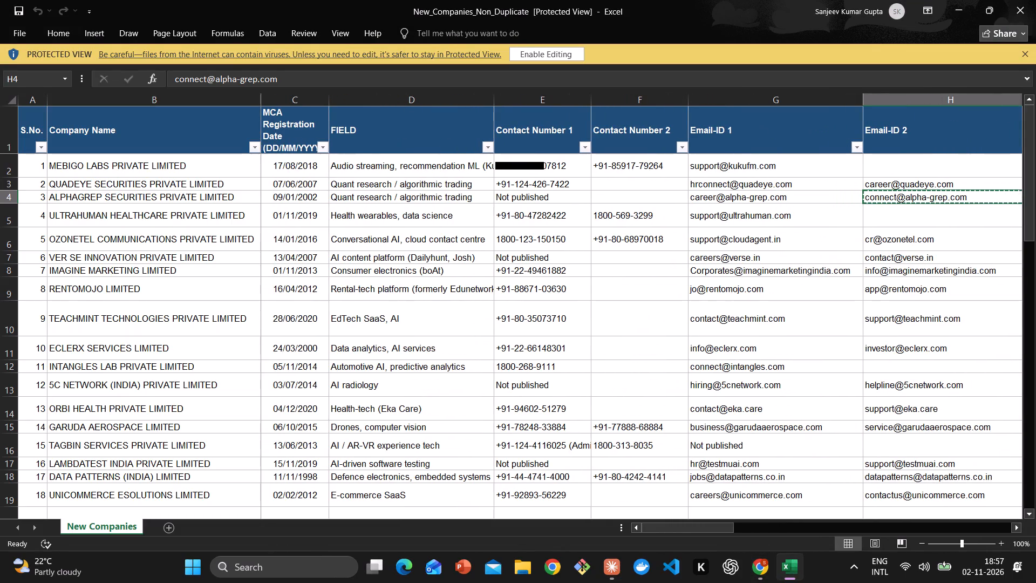
left_click(749, 222)
key("ctrl+c")
key("alt+Tab")
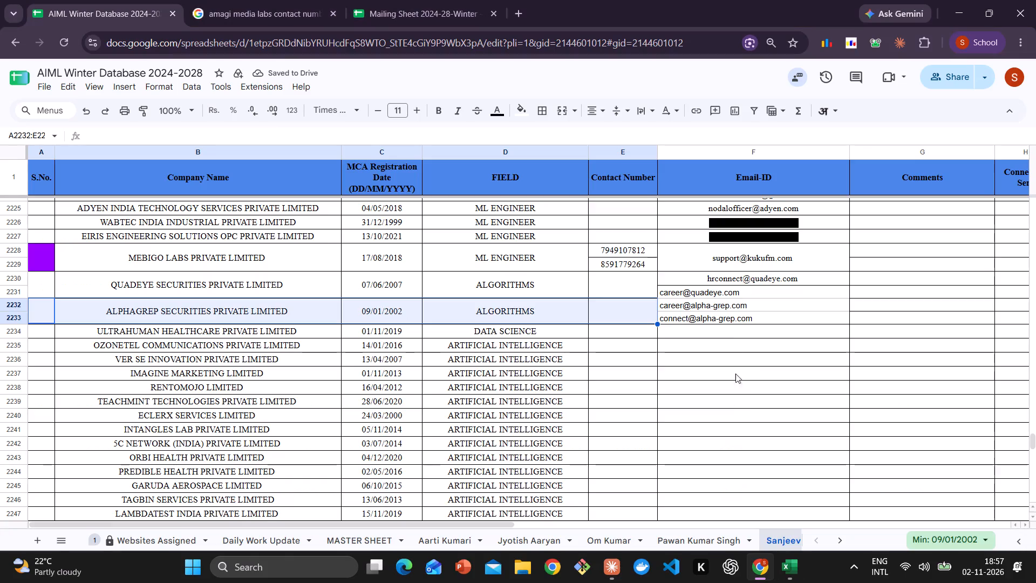
left_click(736, 329)
key("ctrl+v")
key("alt+Tab")
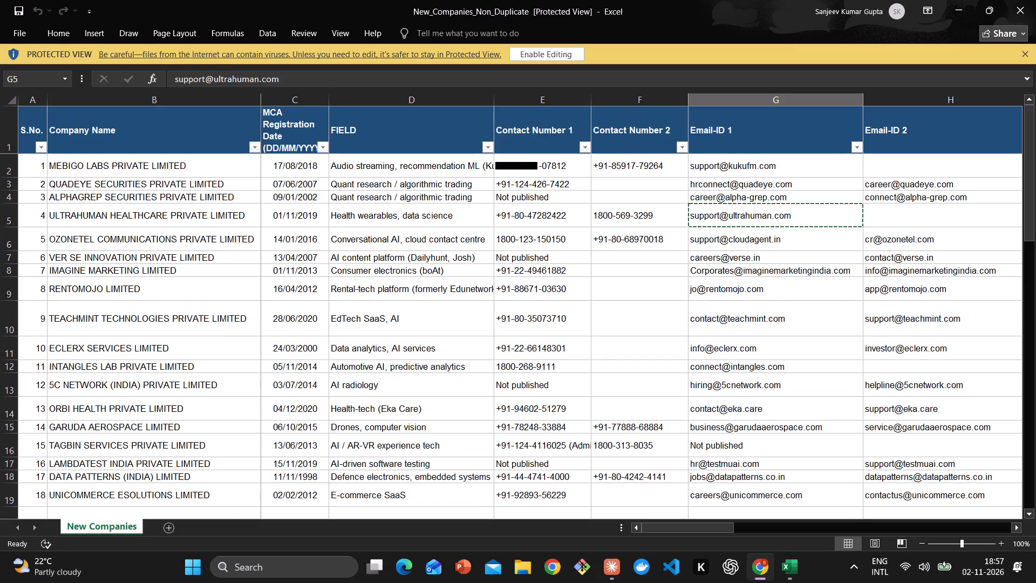
key("alt+Tab")
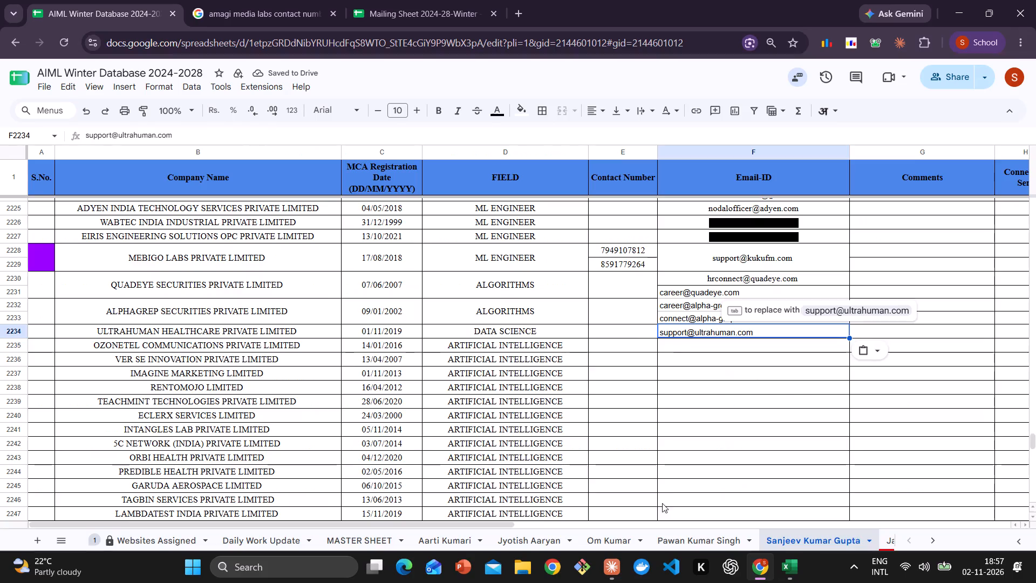
Enter the workbook's first contact number for ULTRAHUMAN HEALTHCARE PRIVATE LIMITED in cell E2234 of the database.
left_click(638, 334)
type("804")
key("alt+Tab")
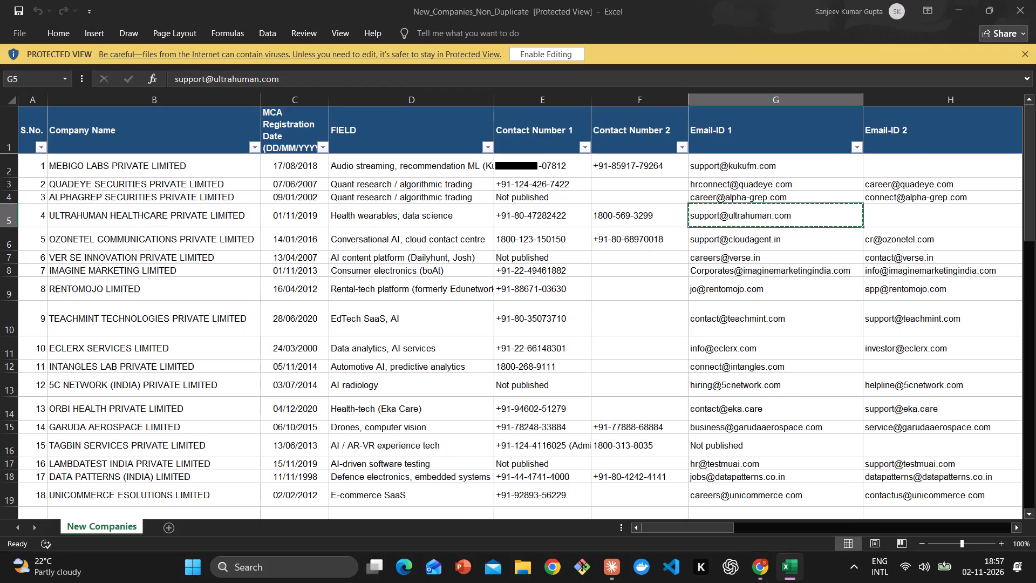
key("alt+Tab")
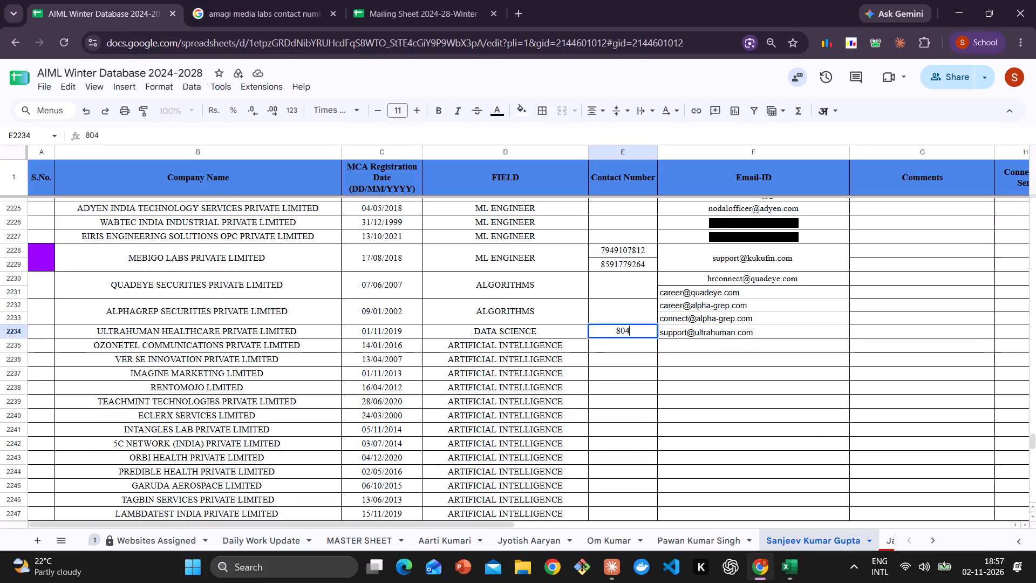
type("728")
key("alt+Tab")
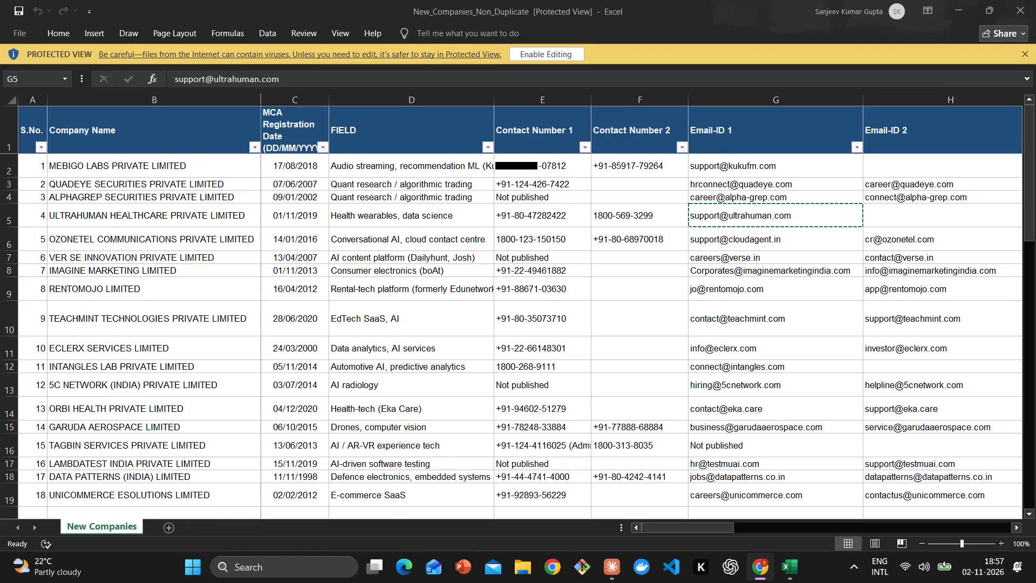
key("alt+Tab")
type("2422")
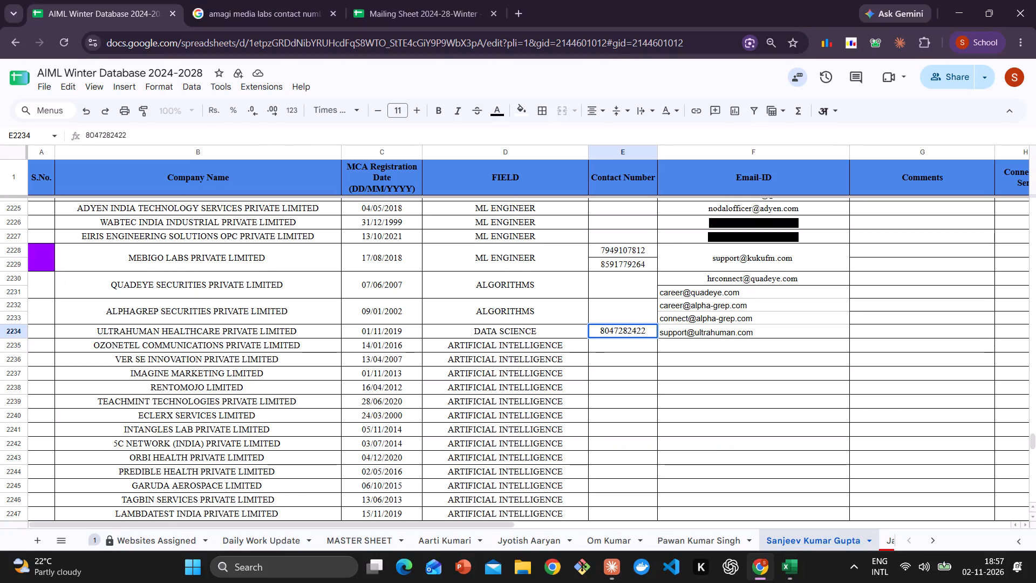
Copy the Email-ID 2 of OZONETEL COMMUNICATIONS PRIVATE LIMITED from the workbook into cell F2235 of the database.
left_click(640, 342)
key("alt+Tab")
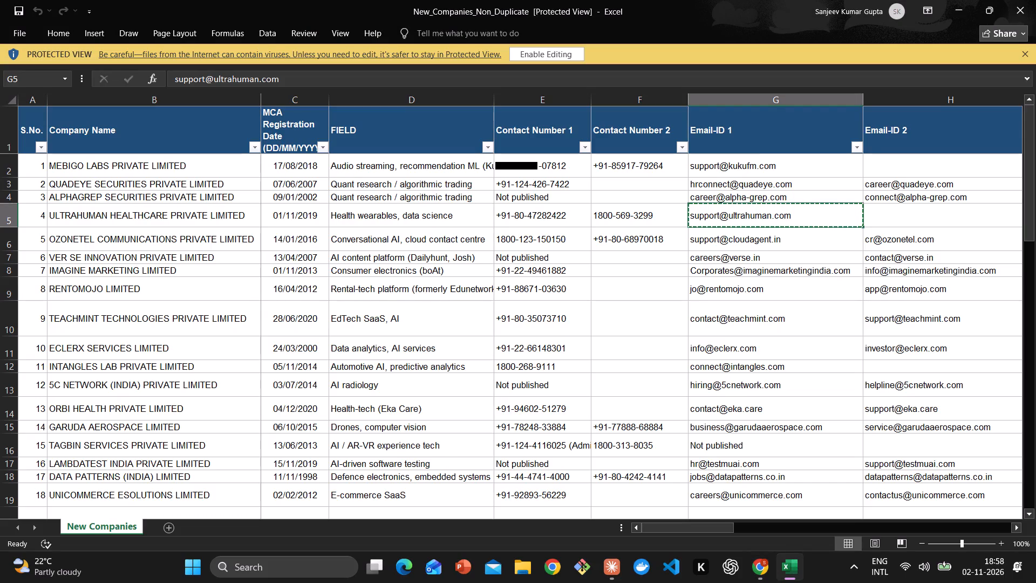
left_click(747, 238)
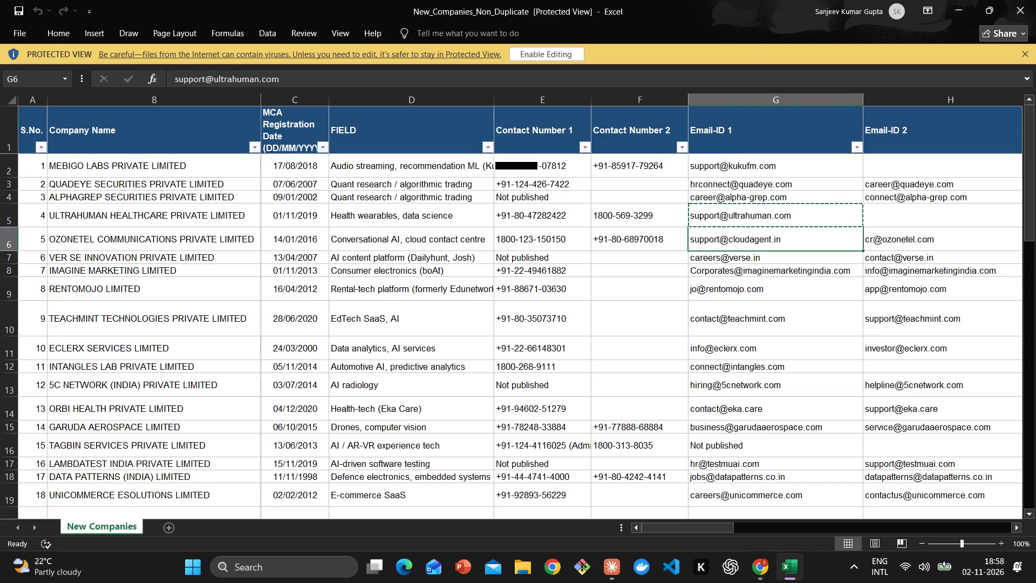
left_click(877, 240)
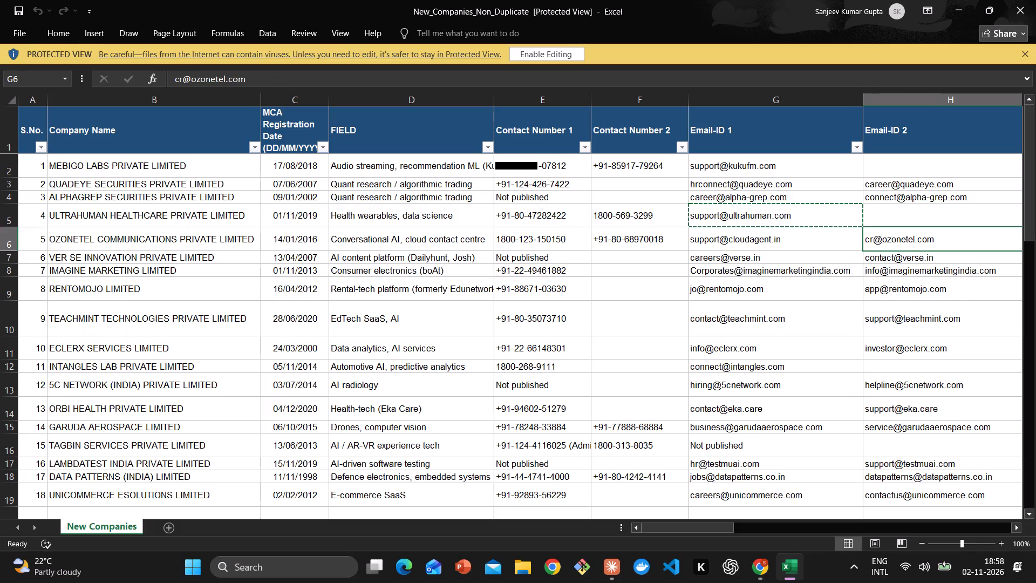
key("ctrl+c")
key("alt+Tab")
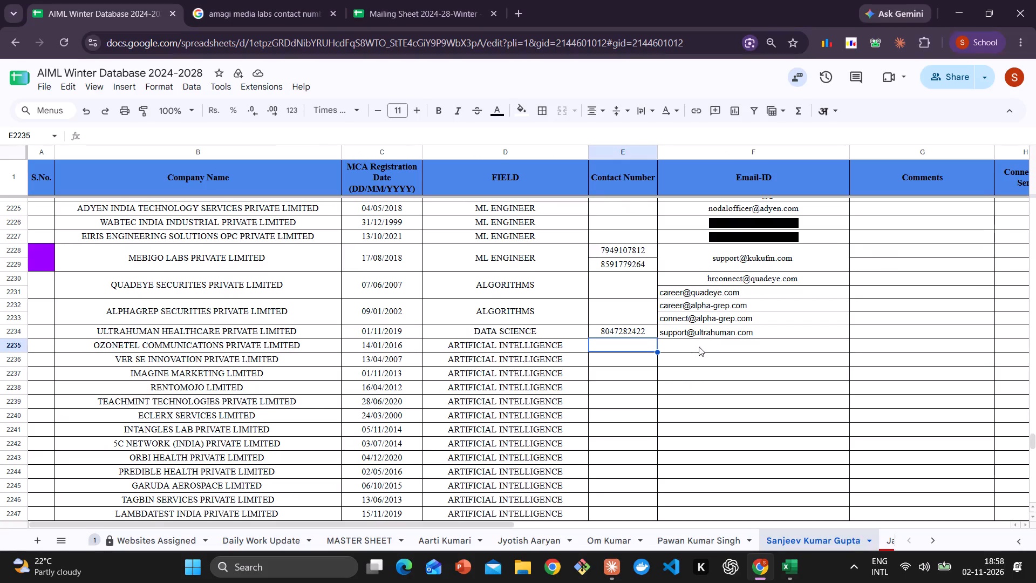
left_click(699, 347)
key("ctrl+v")
Enter the workbook's Contact Number 2 for OZONETEL COMMUNICATIONS PRIVATE LIMITED in cell E2235 of the database.
left_click(616, 349)
key("alt+Tab")
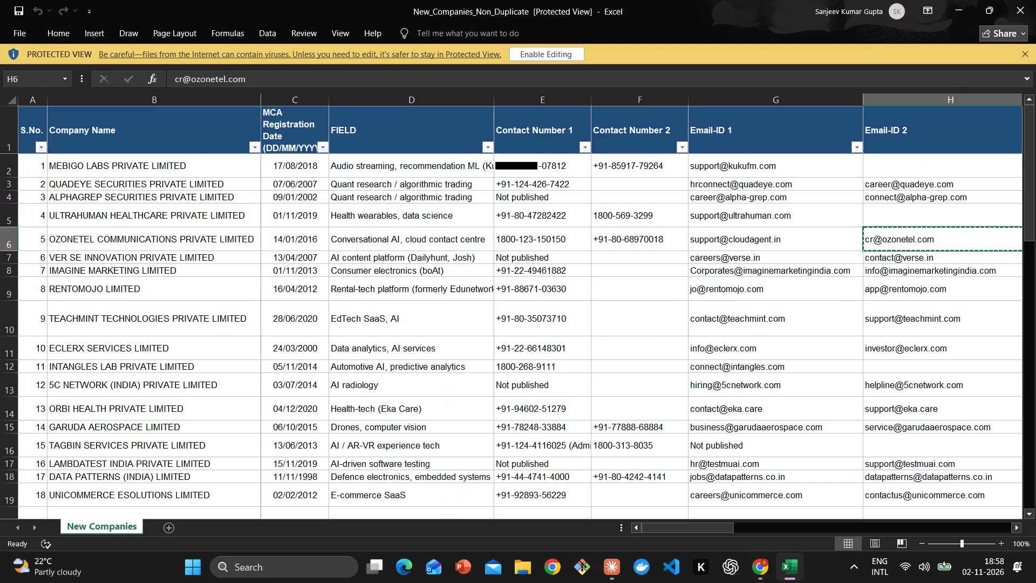
left_click(632, 246)
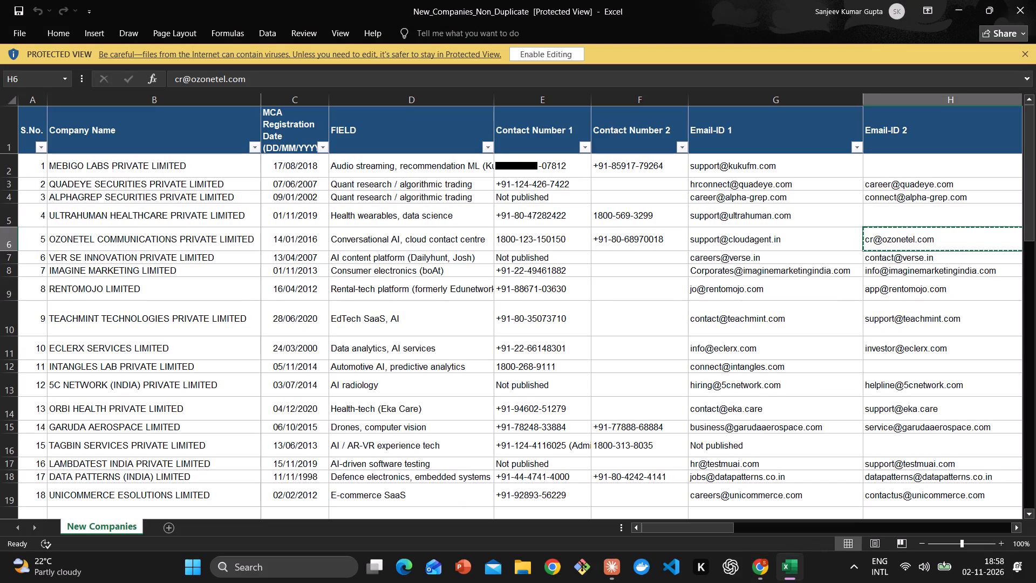
key("alt+Tab")
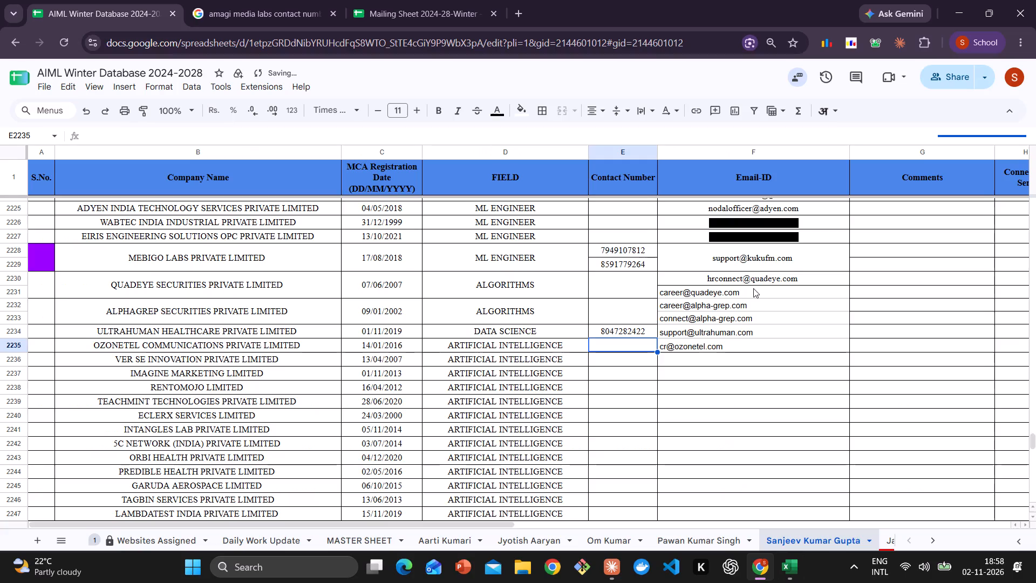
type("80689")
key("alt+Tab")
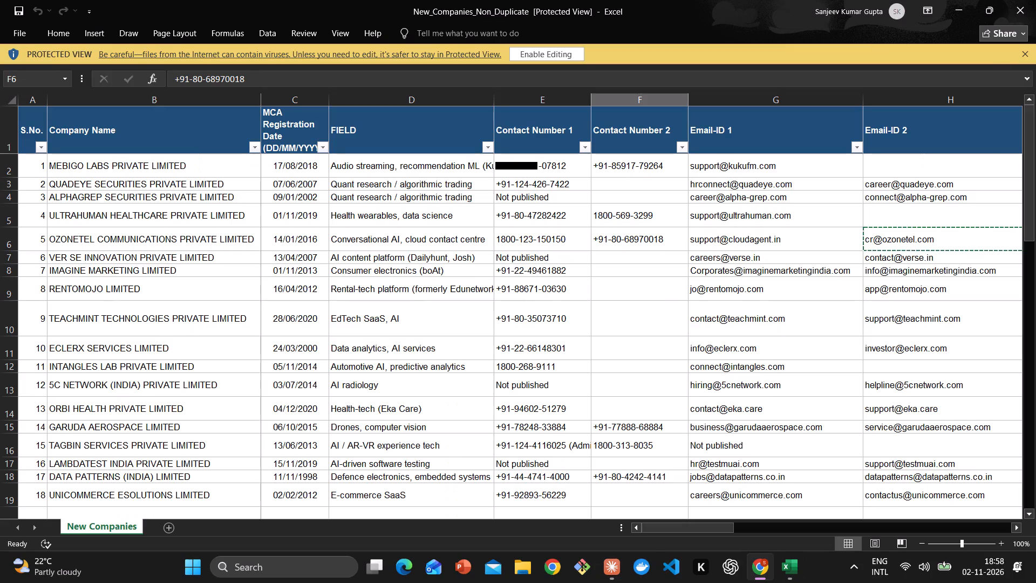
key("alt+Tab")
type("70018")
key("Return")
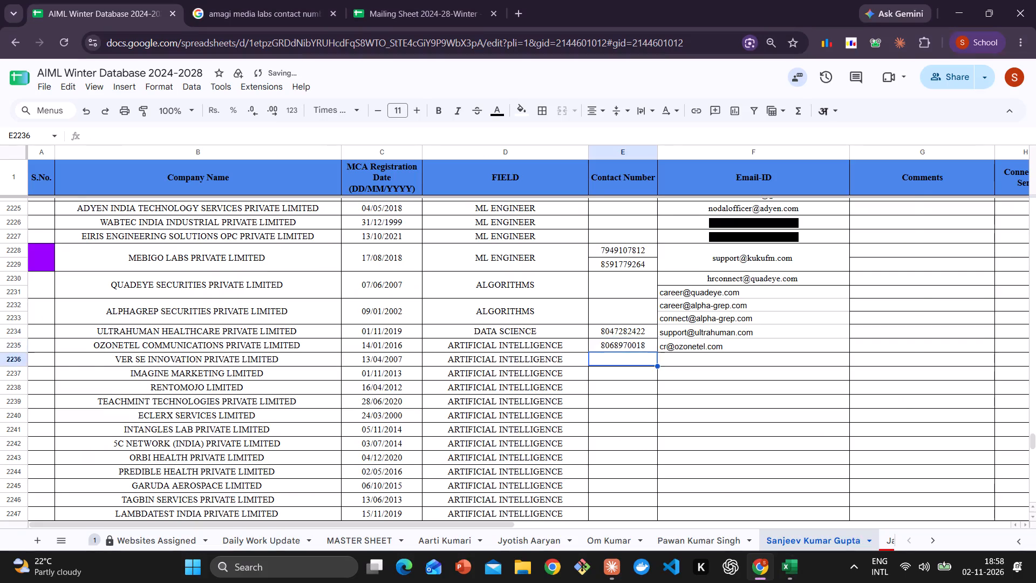
Copy the Email-ID 1 of VER SE INNOVATION PRIVATE LIMITED from the Excel workbook into cell F2236 of the database.
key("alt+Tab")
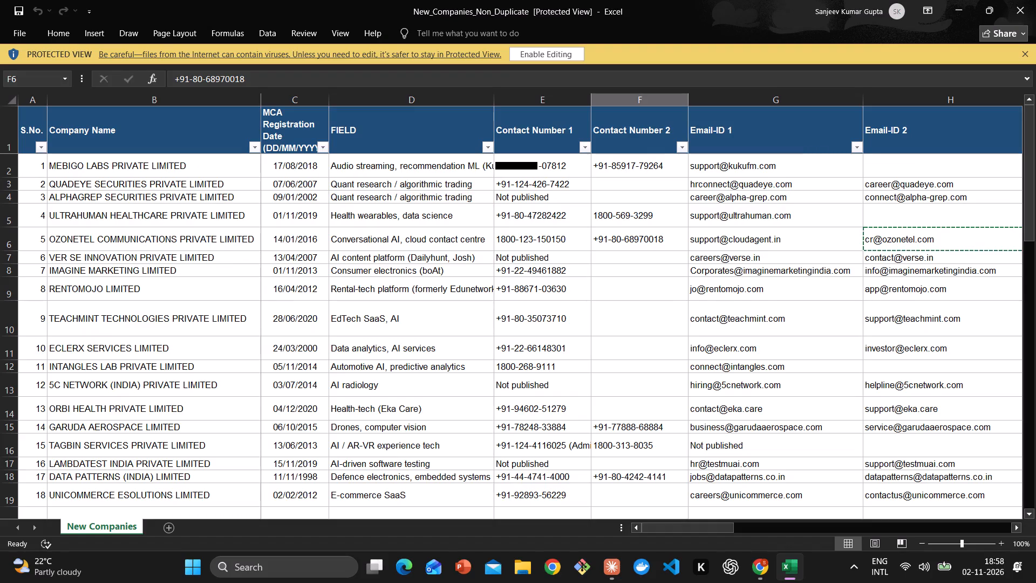
left_click(788, 263)
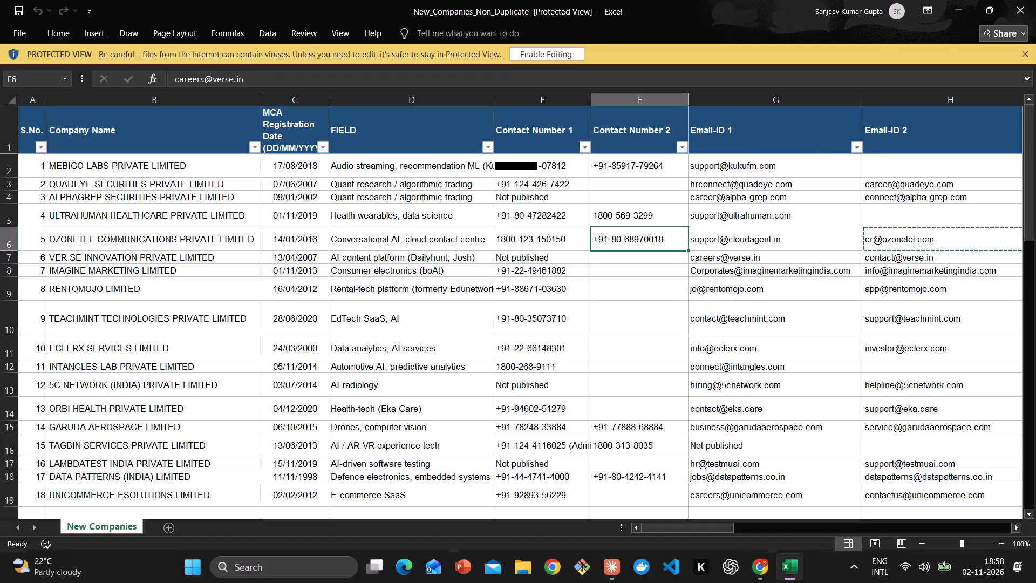
key("ctrl+c")
key("alt+Tab")
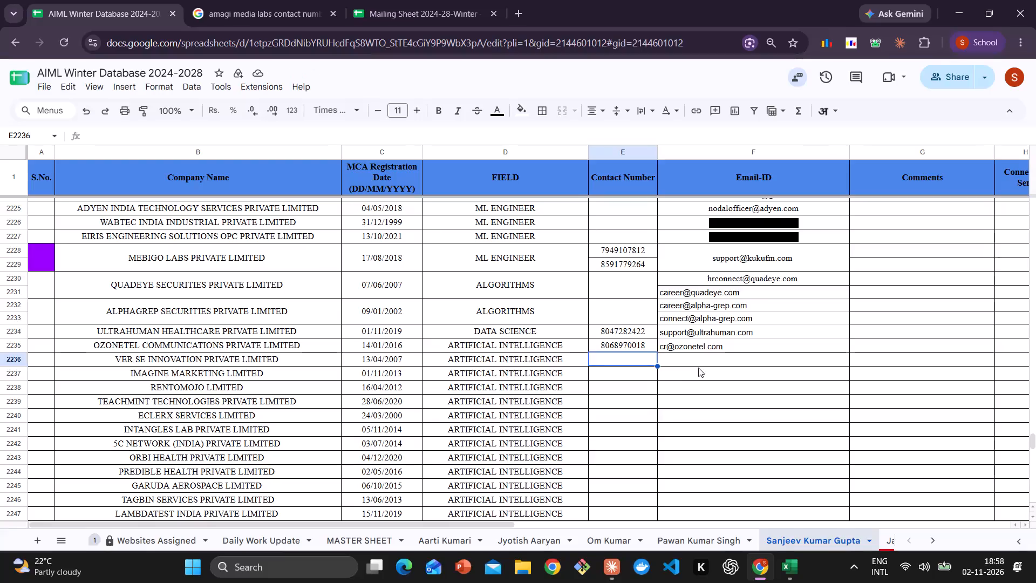
left_click(701, 360)
key("ctrl+v")
Copy the Email-ID 2 of IMAGINE MARKETING LIMITED from the workbook into cell F2237 of the database.
left_click(621, 373)
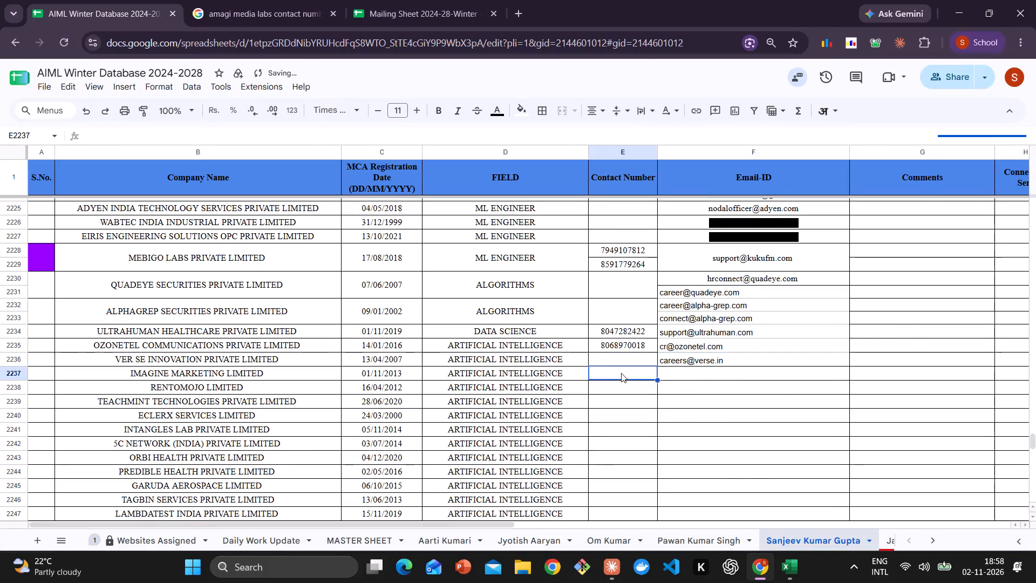
key("alt+Tab")
key("alt+Tab")
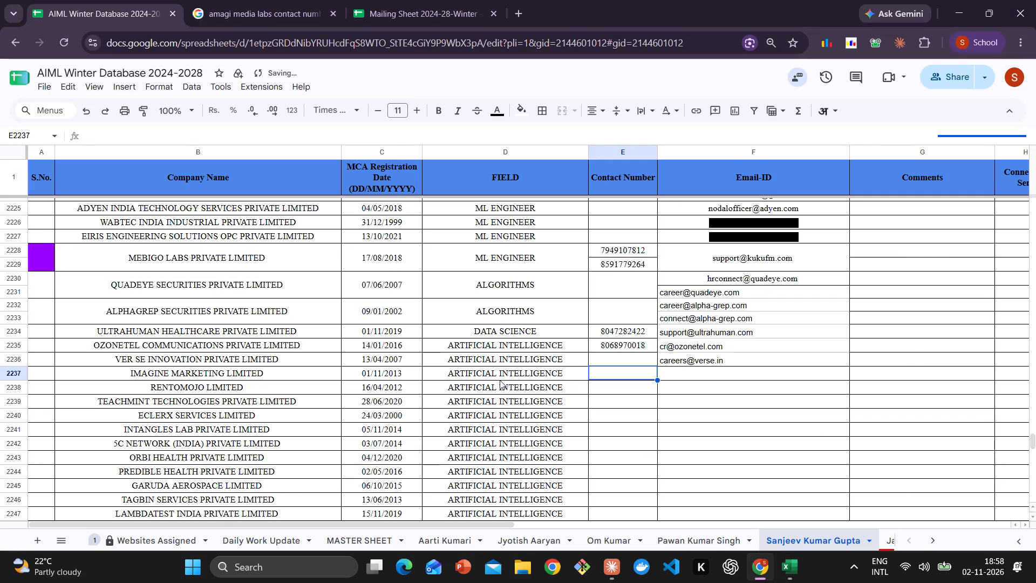
key("alt+Tab")
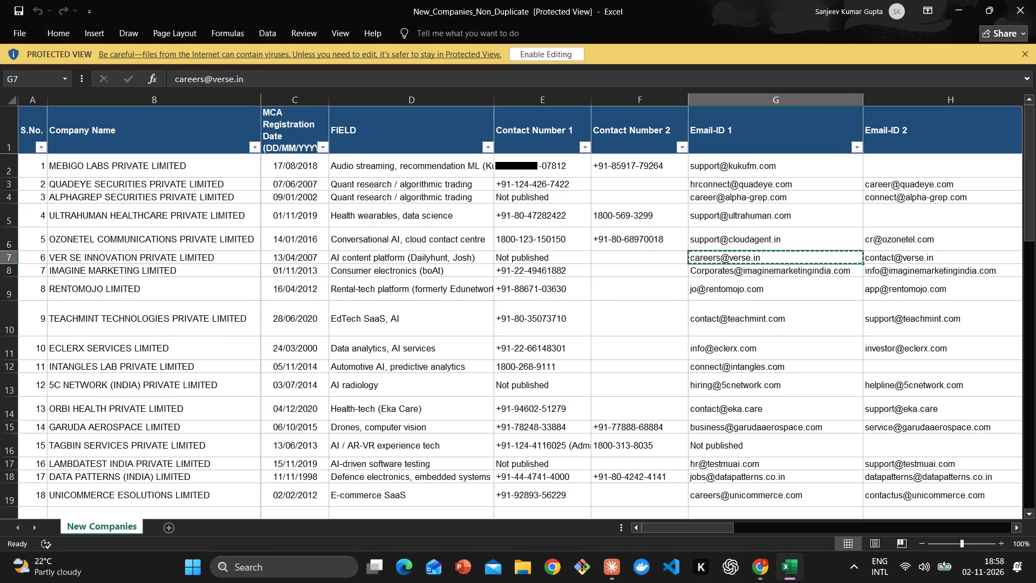
left_click(899, 275)
left_click(823, 270)
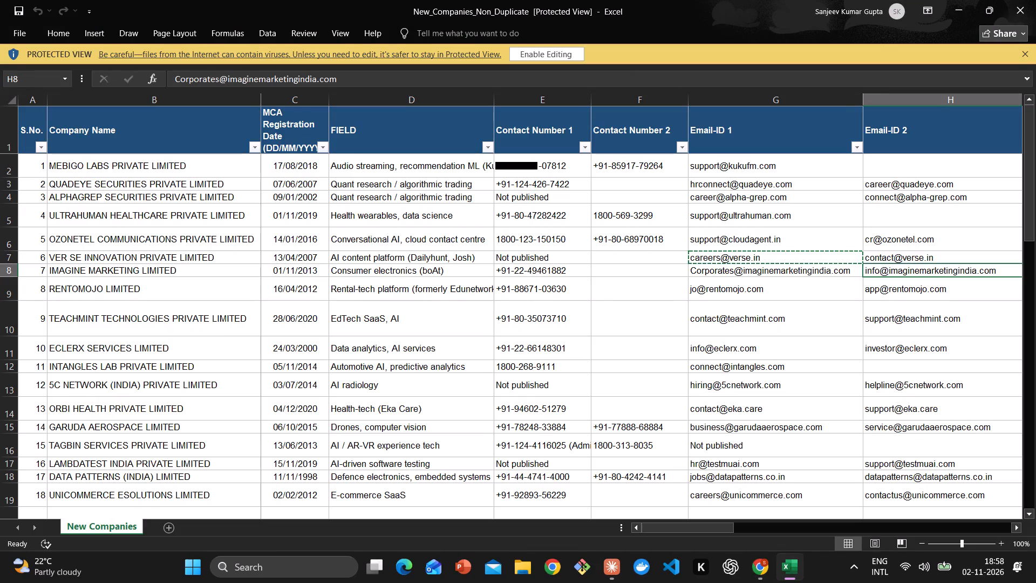
left_click(881, 273)
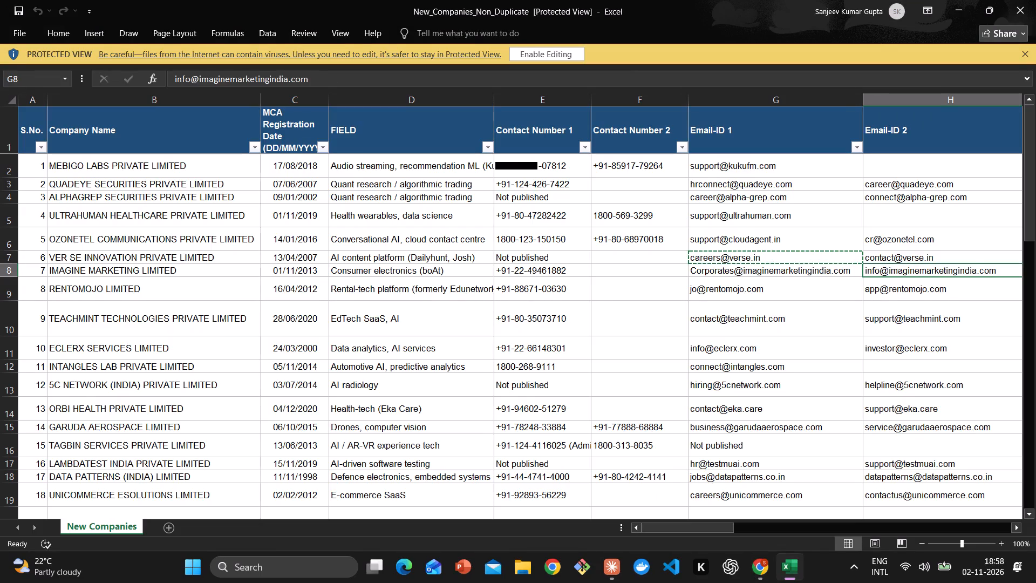
key("ctrl+c")
key("alt+Tab")
left_click(700, 372)
key("ctrl+v")
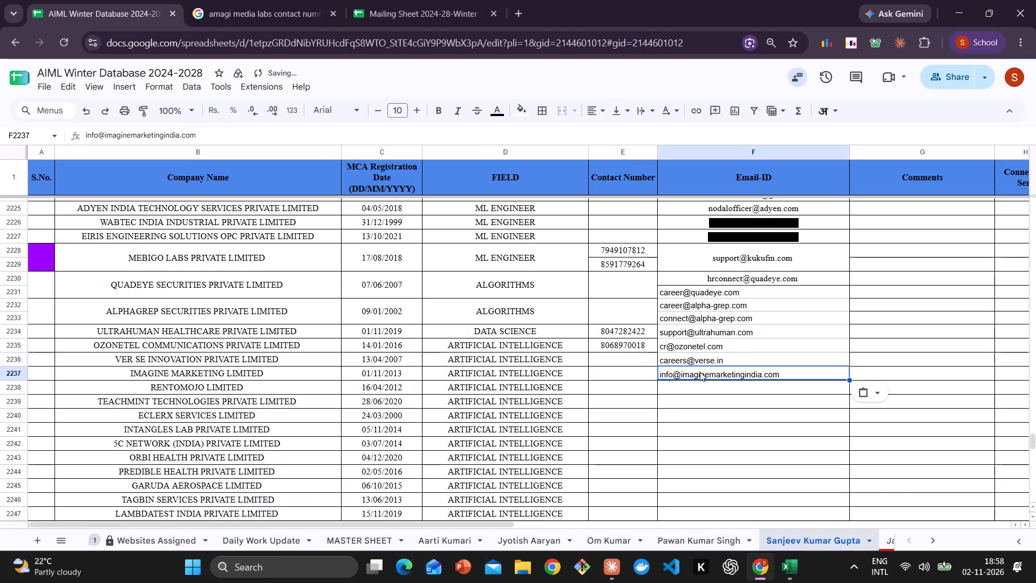
Copy the Email-ID 1 of RENTOMOJO LIMITED from the workbook into cell F2238 of the database.
left_click(619, 387)
key("alt+Tab")
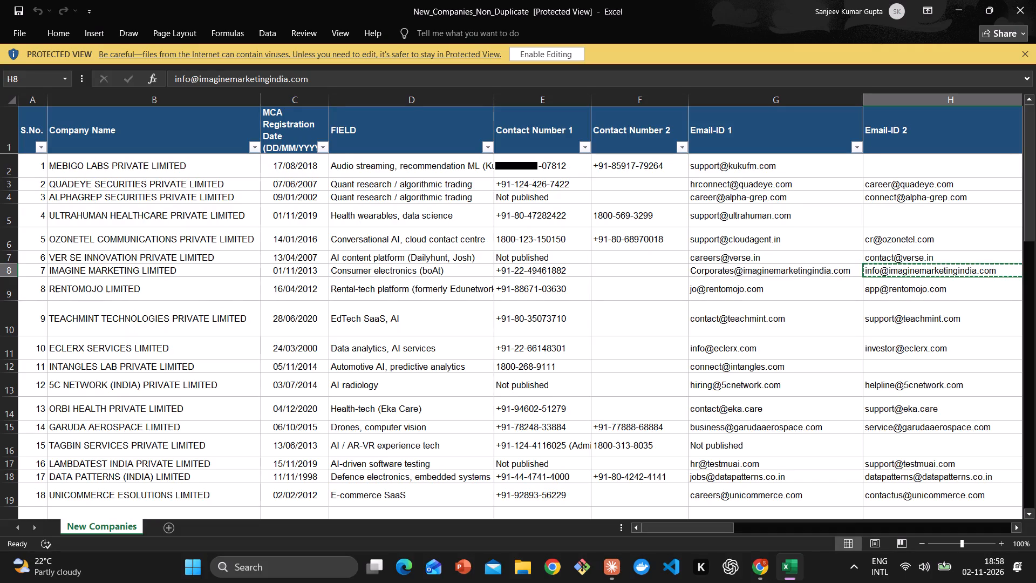
left_click(837, 289)
key("ctrl+c")
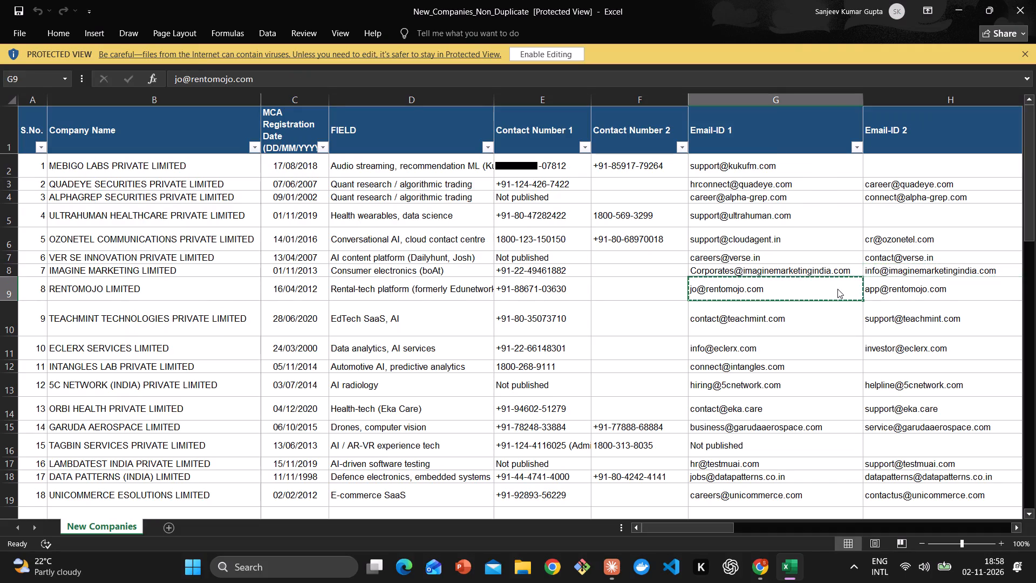
key("alt+Tab")
left_click(718, 387)
key("ctrl+v")
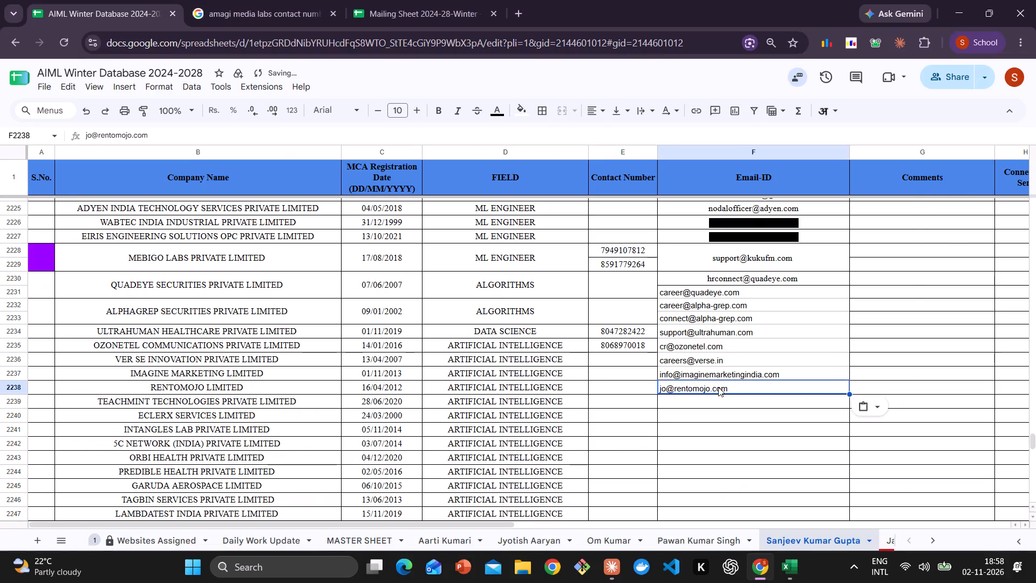
Enter the workbook's Contact Number 1 for RENTOMOJO LIMITED, without the country code, in cell E2238 of the database.
key("alt+Tab")
left_click(541, 291)
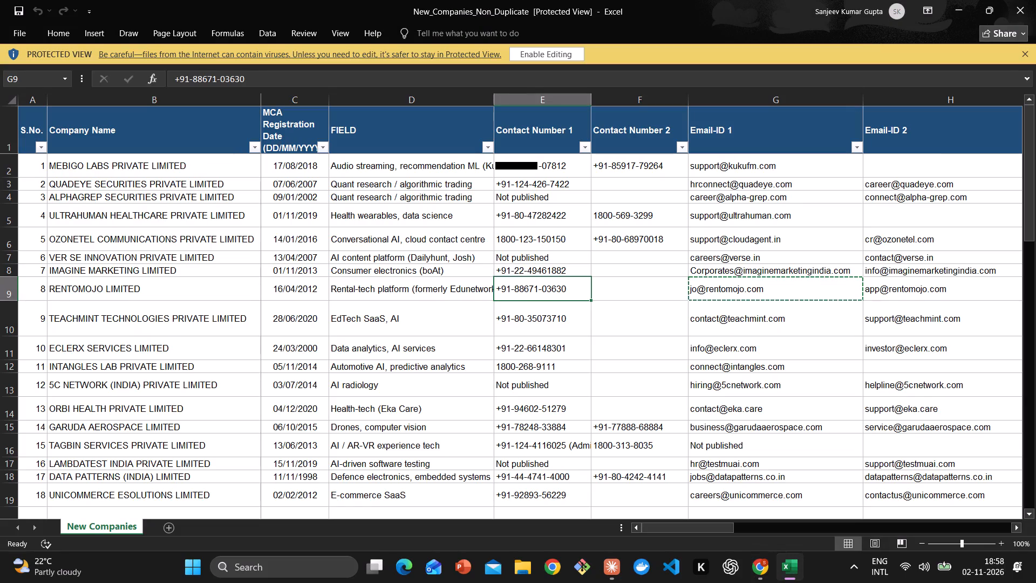
key("alt+Tab")
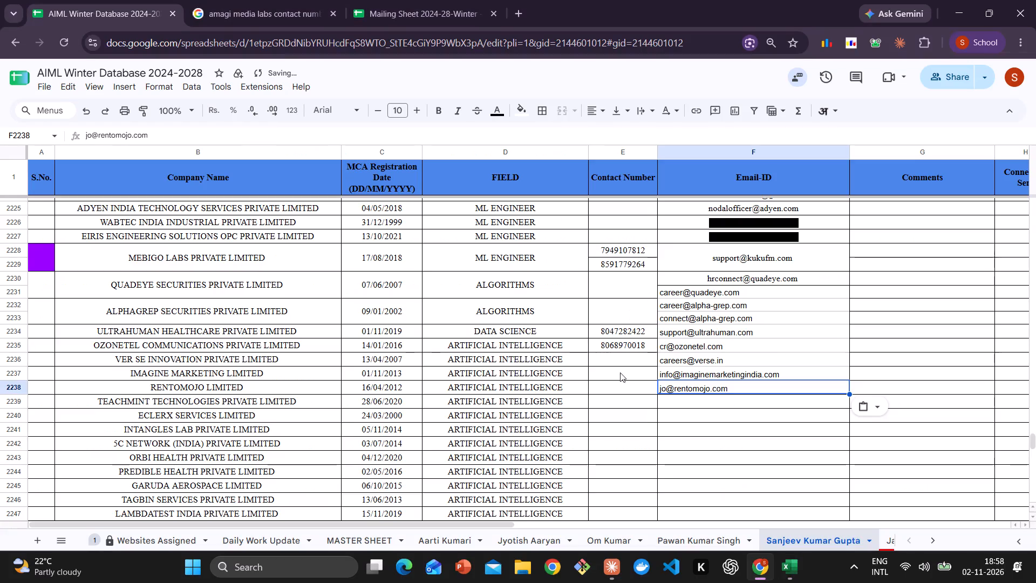
left_click(629, 386)
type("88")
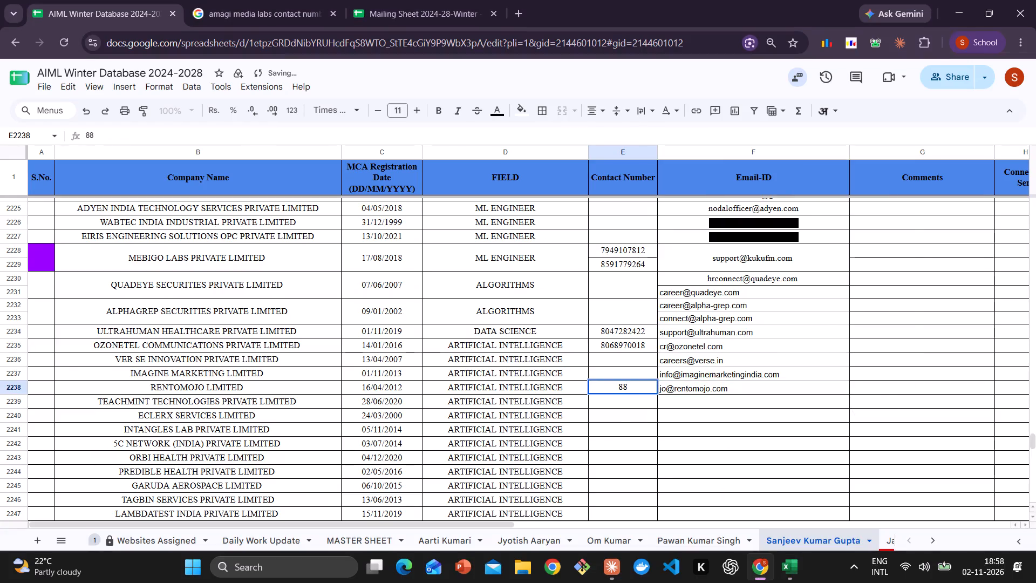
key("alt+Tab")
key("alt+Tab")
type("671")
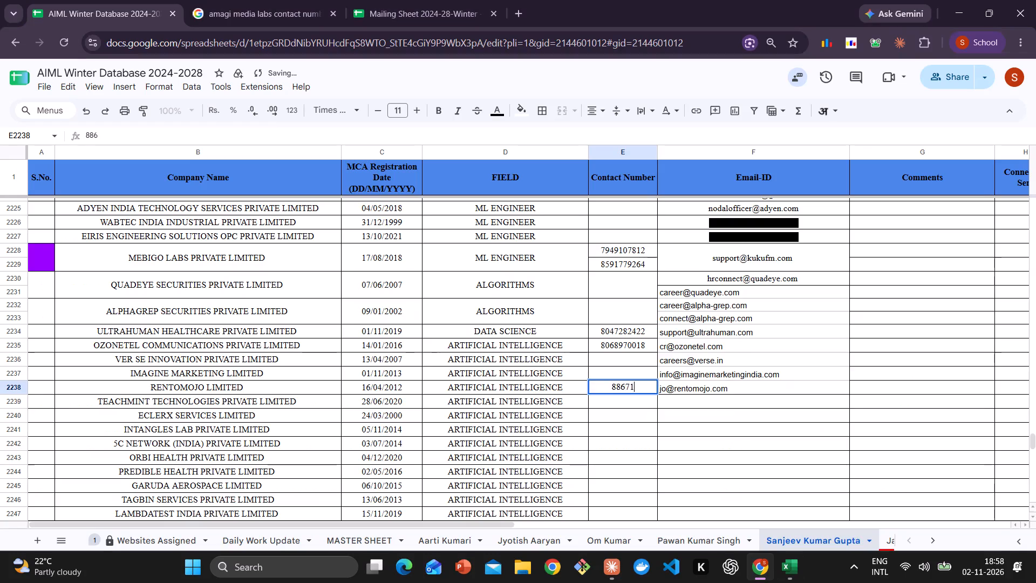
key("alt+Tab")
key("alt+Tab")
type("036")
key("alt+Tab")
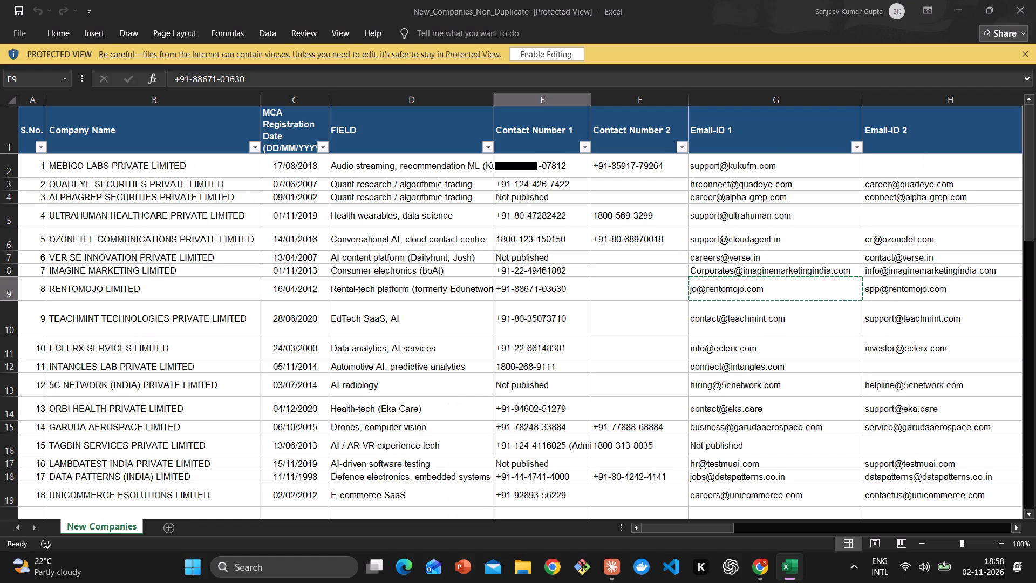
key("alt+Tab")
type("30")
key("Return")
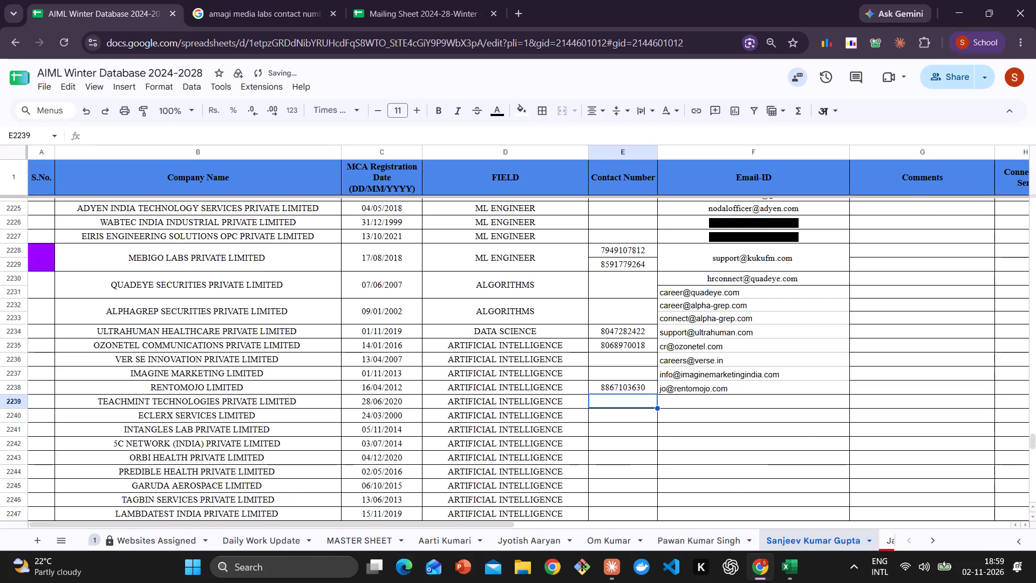
Copy the Email-ID 1 of TEACHMINT TECHNOLOGIES PRIVATE LIMITED from the workbook into cell F2239 of the database.
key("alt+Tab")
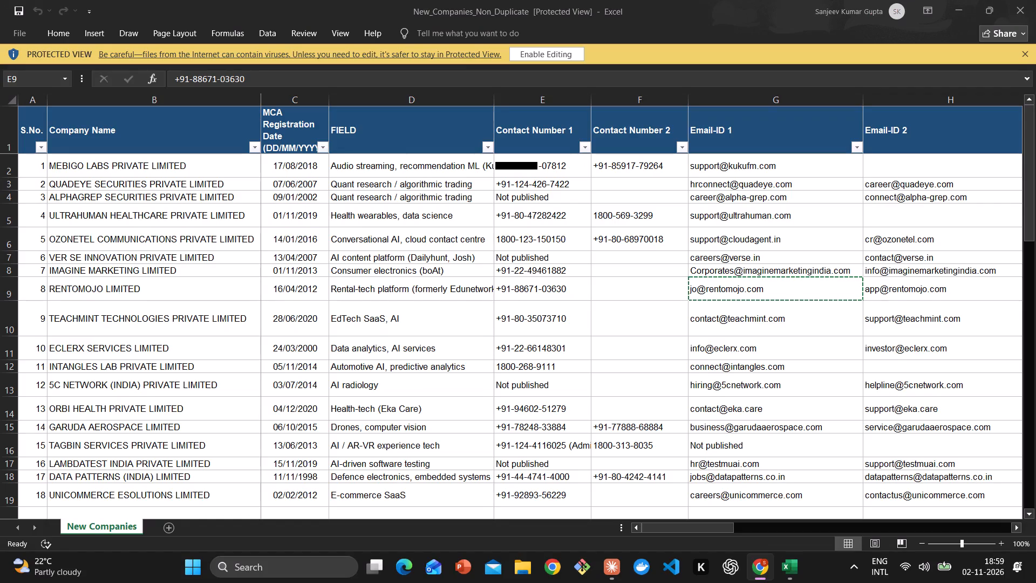
left_click(742, 320)
key("ctrl+c")
key("alt+Tab")
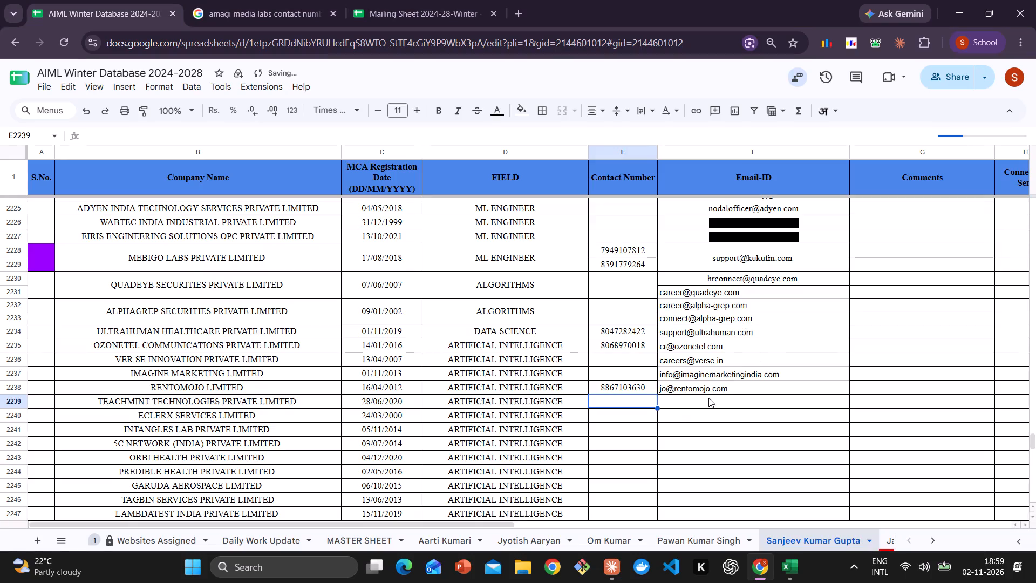
left_click(688, 407)
key("ctrl+v")
Enter the workbook's Contact Number 1 for TEACHMINT TECHNOLOGIES PRIVATE LIMITED, without the country code, in cell E2239 of the database.
left_click(625, 404)
key("alt+Tab")
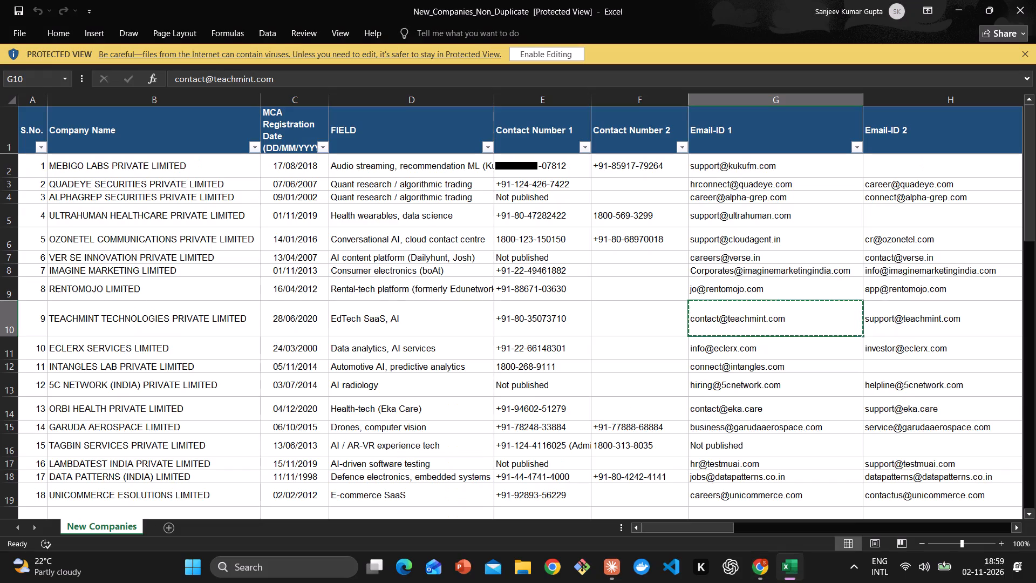
key("alt+Tab")
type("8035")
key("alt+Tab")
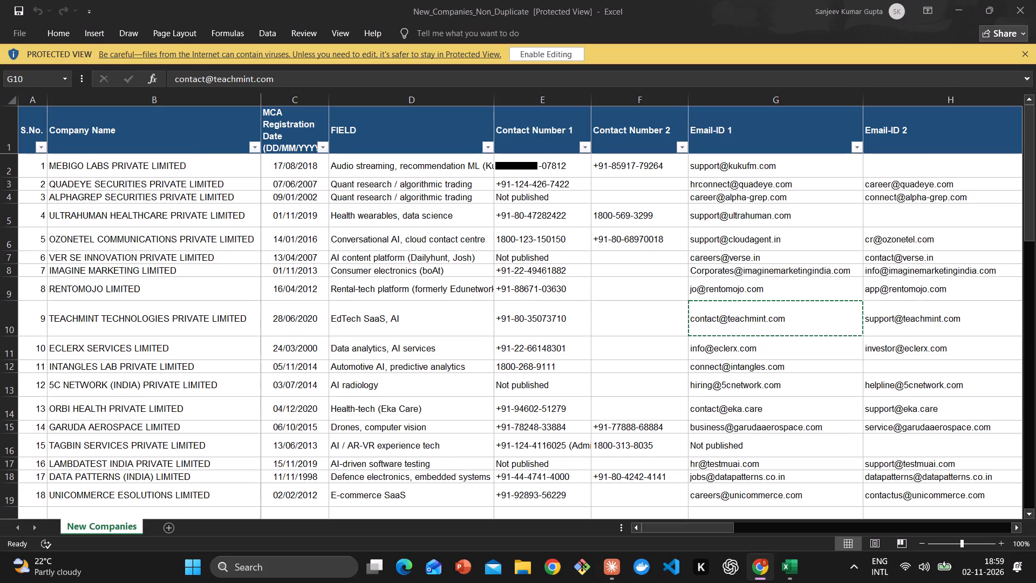
Complete the contact number for TEACHMINT TECHNOLOGIES PRIVATE LIMITED in E2239, checking its digits against the workbook.
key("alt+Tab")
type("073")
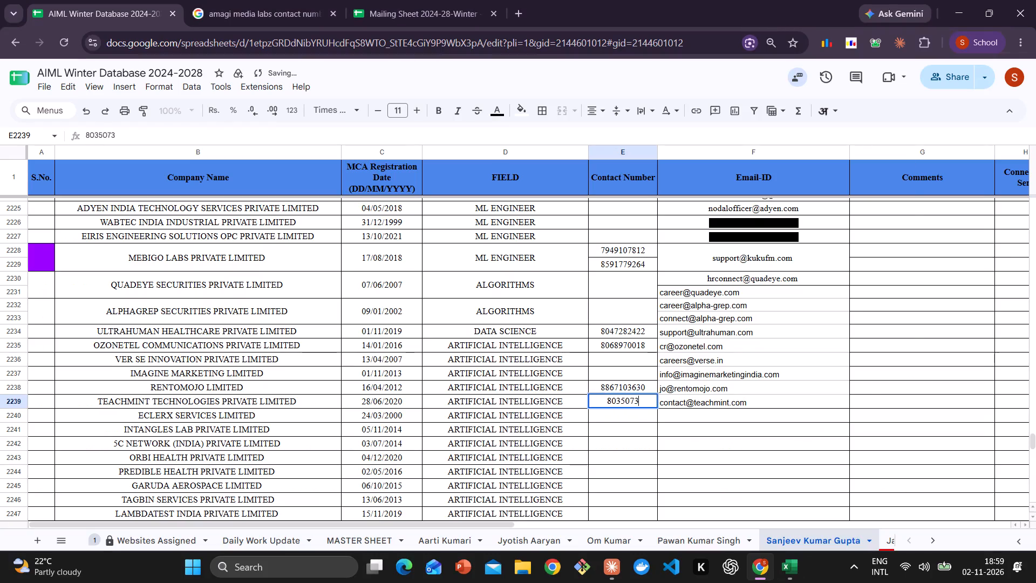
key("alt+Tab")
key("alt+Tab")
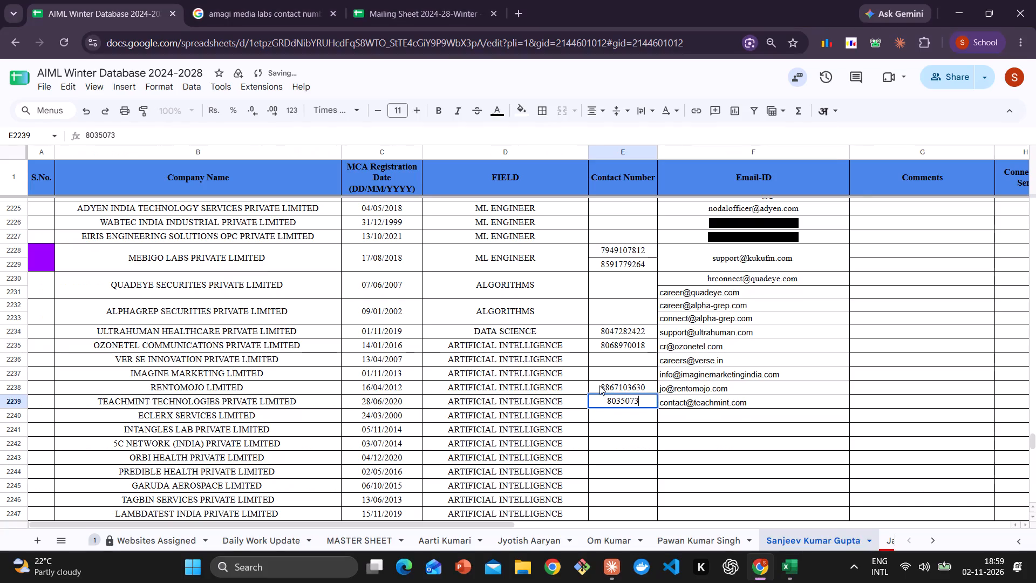
Finish the contact number for TEACHMINT TECHNOLOGIES PRIVATE LIMITED in E2239 with the remaining digits from the workbook.
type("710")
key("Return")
Copy the Email-ID 1 of ECLERX SERVICES LIMITED from the workbook into cell F2240 of the database.
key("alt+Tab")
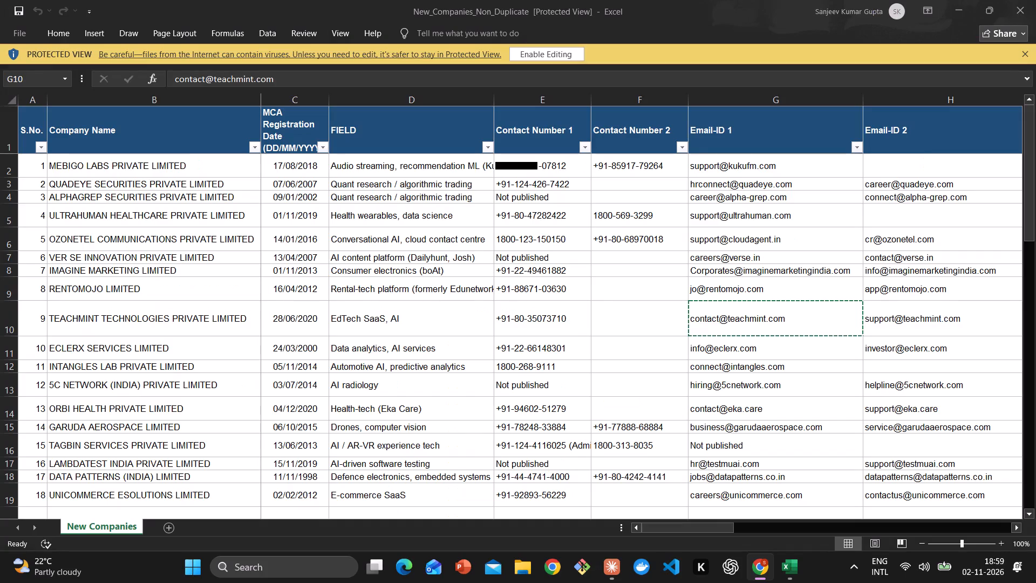
left_click(802, 348)
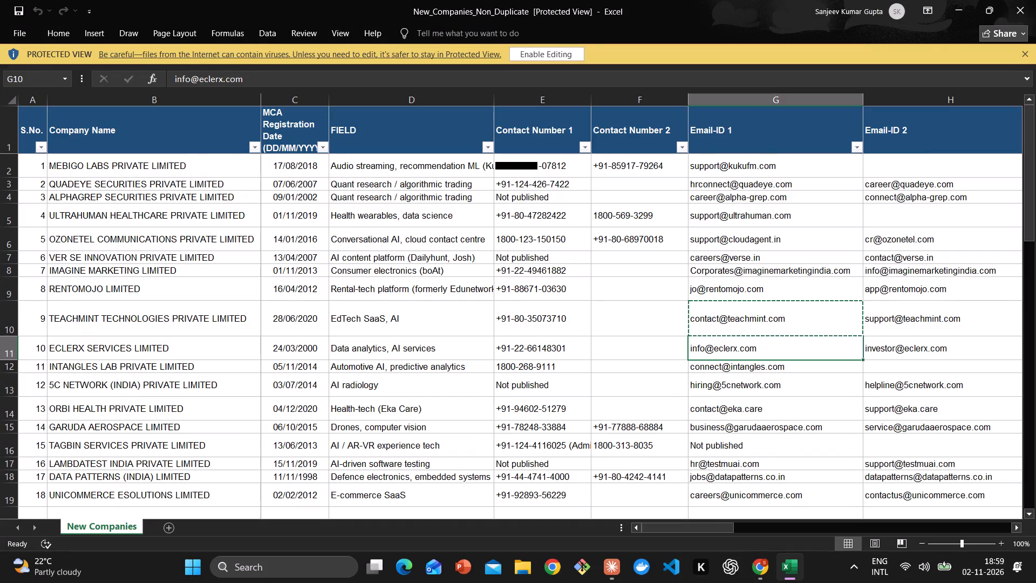
left_click(890, 356)
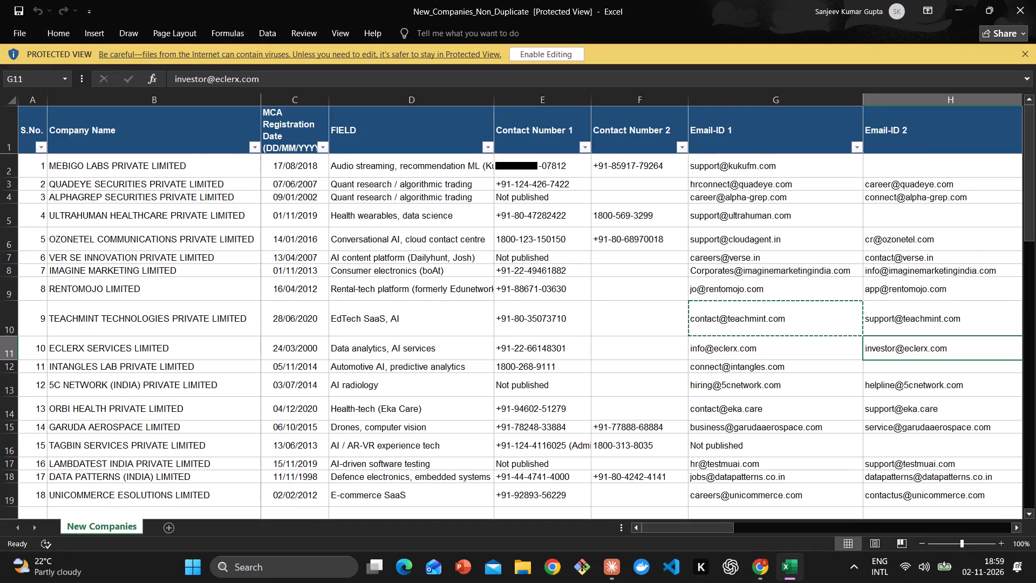
left_click(762, 350)
key("ctrl+c")
key("alt+Tab")
key("Down")
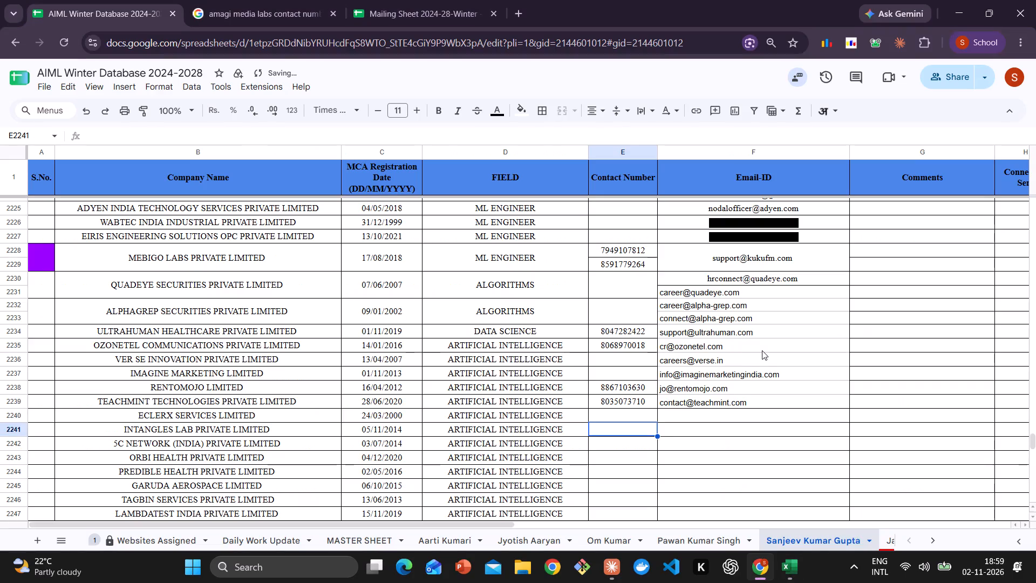
key("Right")
key("Up")
key("ctrl+v")
key("Left")
Copy the Email-ID 1 of INTANGLES LAB PRIVATE LIMITED from the workbook into cell F2241 of the database.
key("alt+Tab")
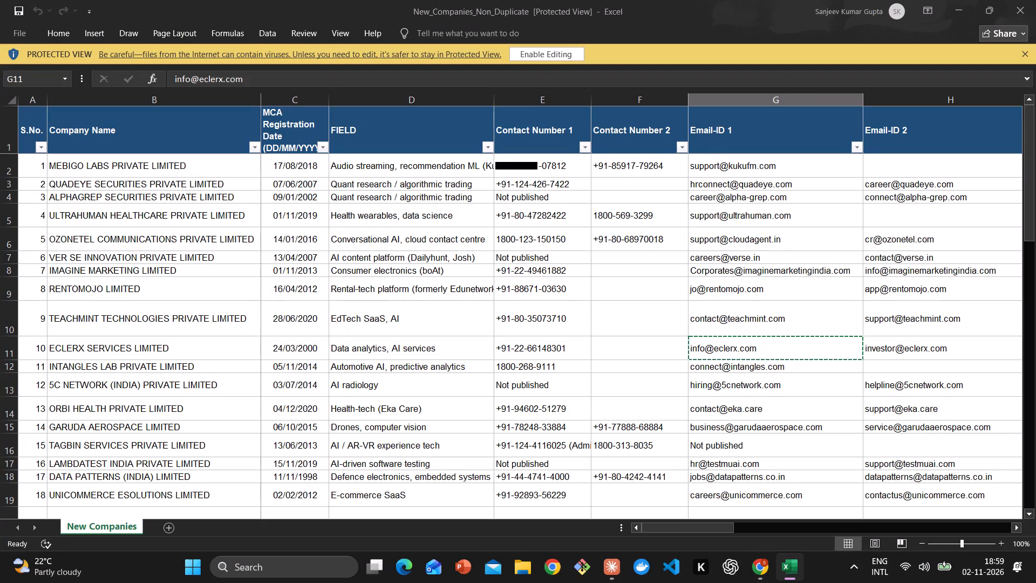
left_click(772, 369)
key("ctrl+c")
key("alt+Tab")
key("Down")
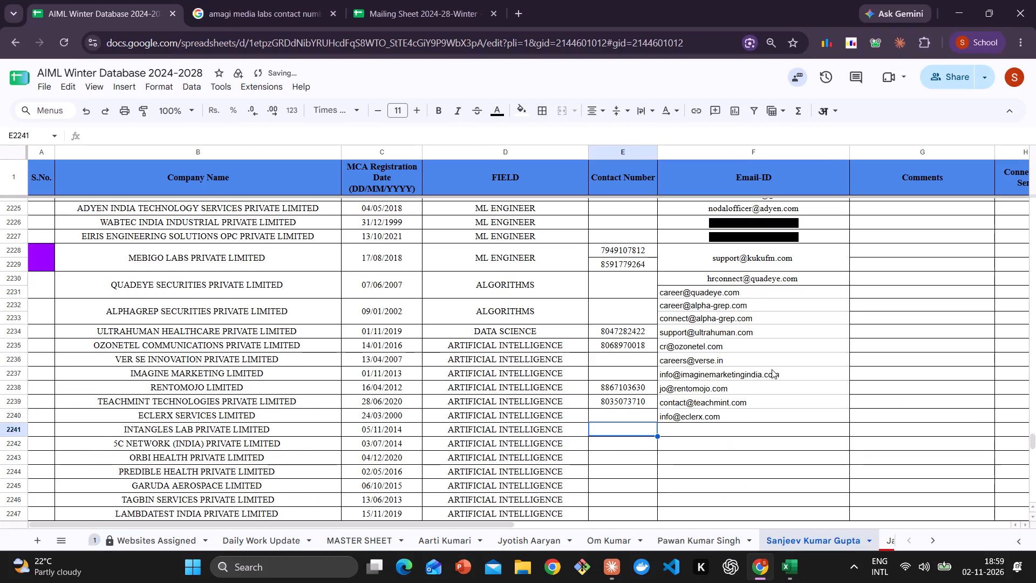
key("Right")
key("ctrl+v")
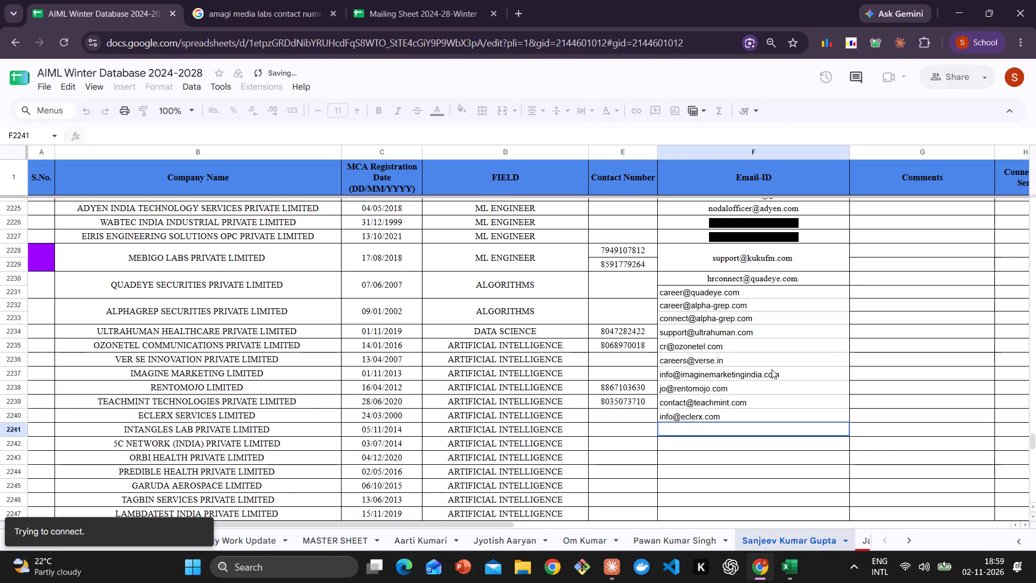
left_click(706, 431)
key("ctrl+v")
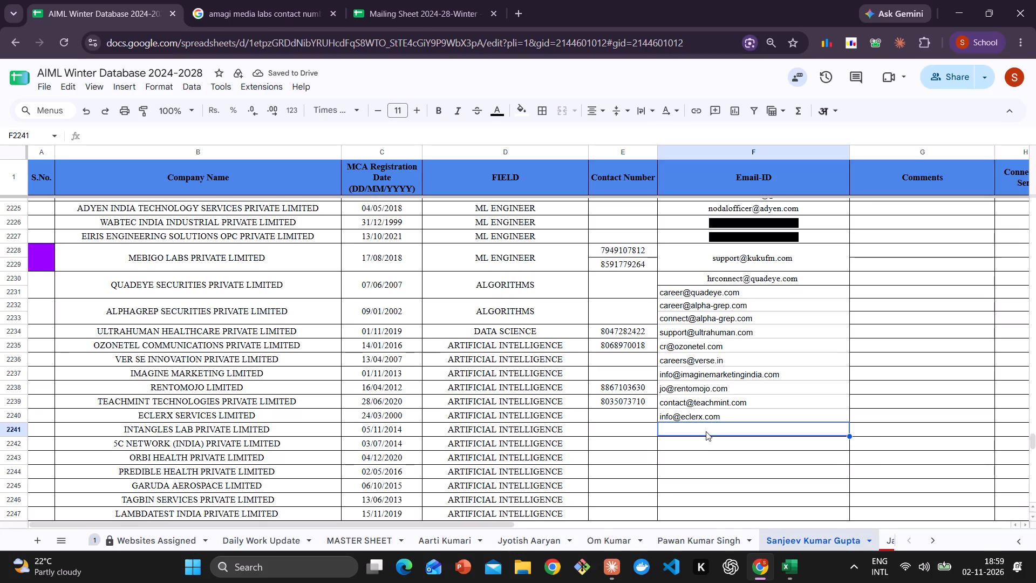
key("ctrl+v")
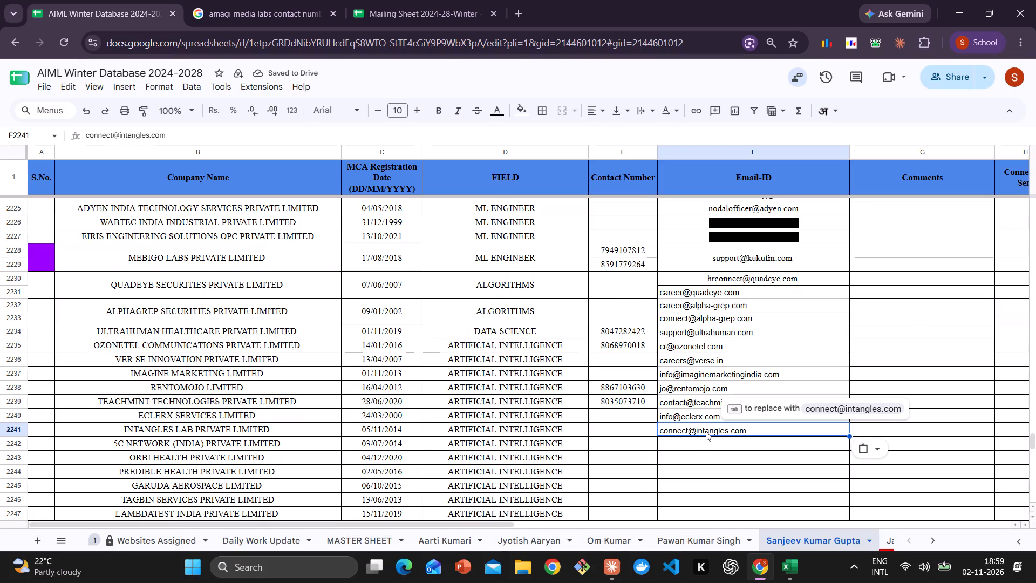
Copy the Email-ID 1 of 5C NETWORK (INDIA) PRIVATE LIMITED from the workbook into cell F2242 of the database.
key("alt+Tab")
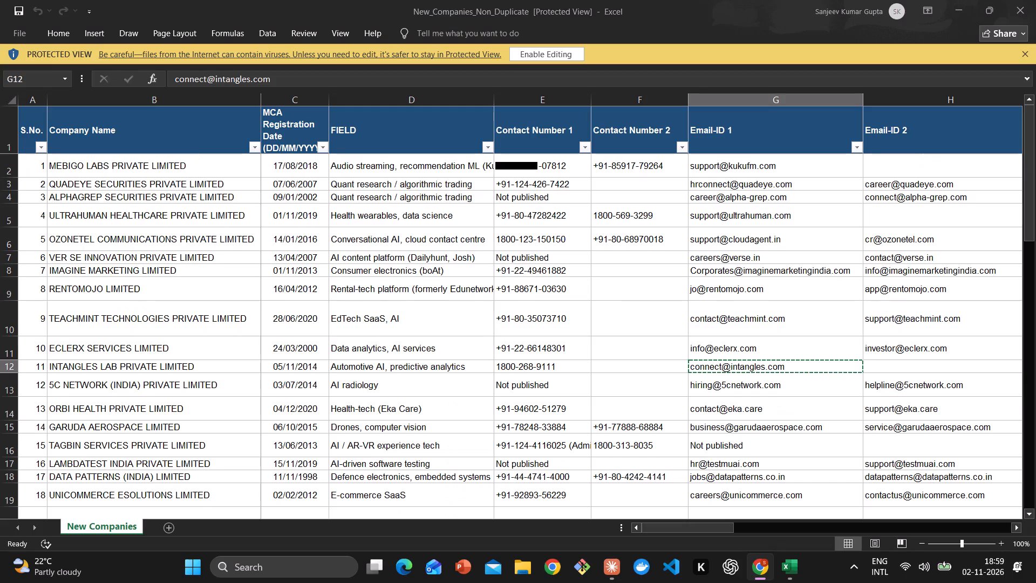
key("Down")
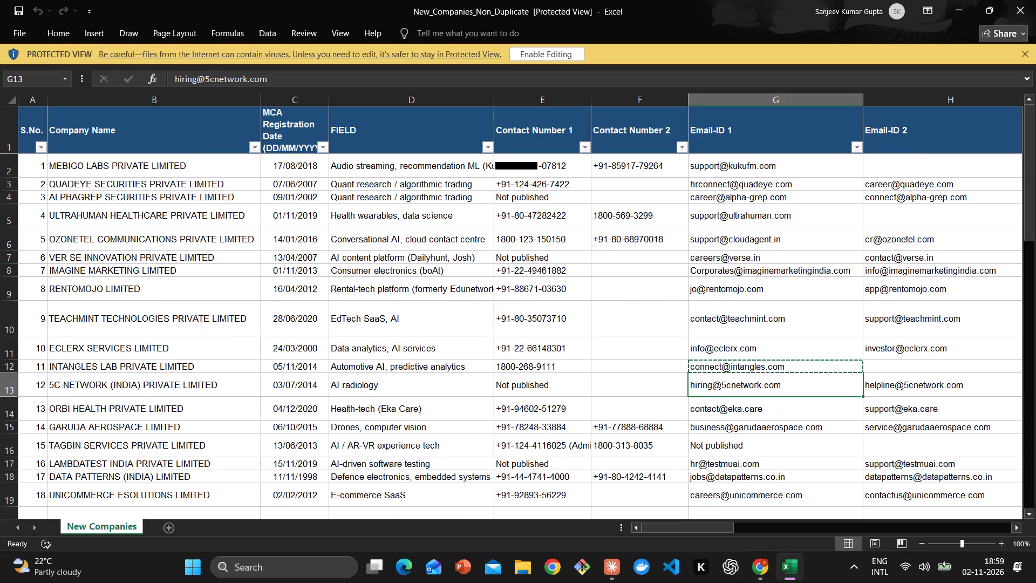
key("ctrl+c")
key("alt+Tab")
key("Down")
key("ctrl+v")
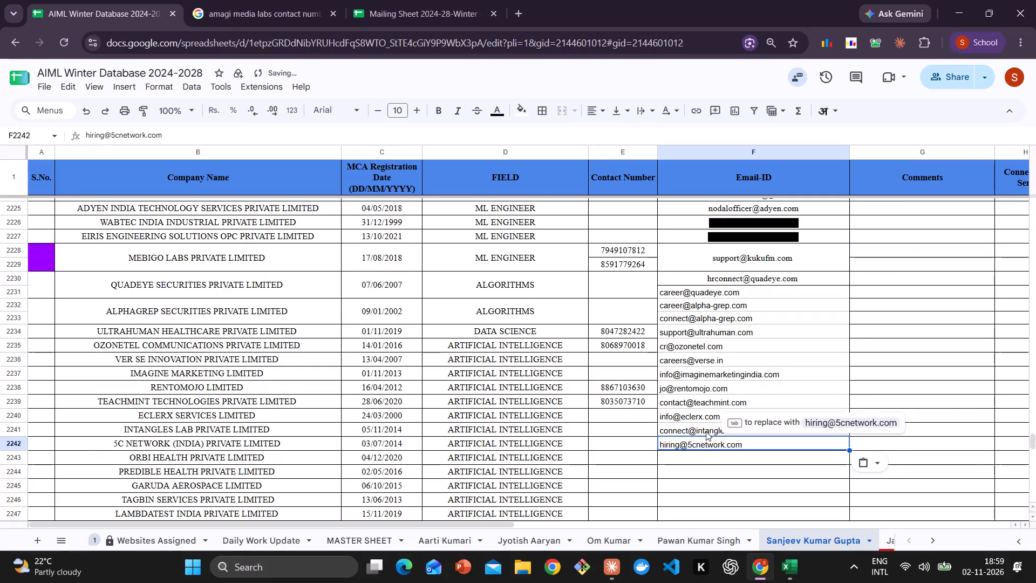
Copy the Email-ID 1 of ORBI HEALTH PRIVATE LIMITED from the workbook into cell F2243 of the database.
key("alt+Tab")
key("Down")
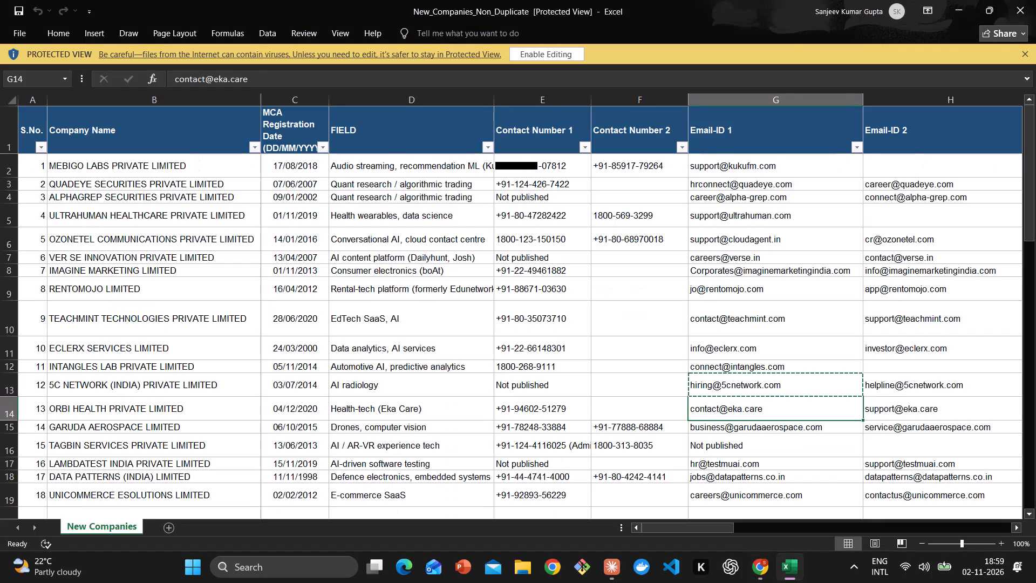
key("ctrl+c")
key("alt+Tab")
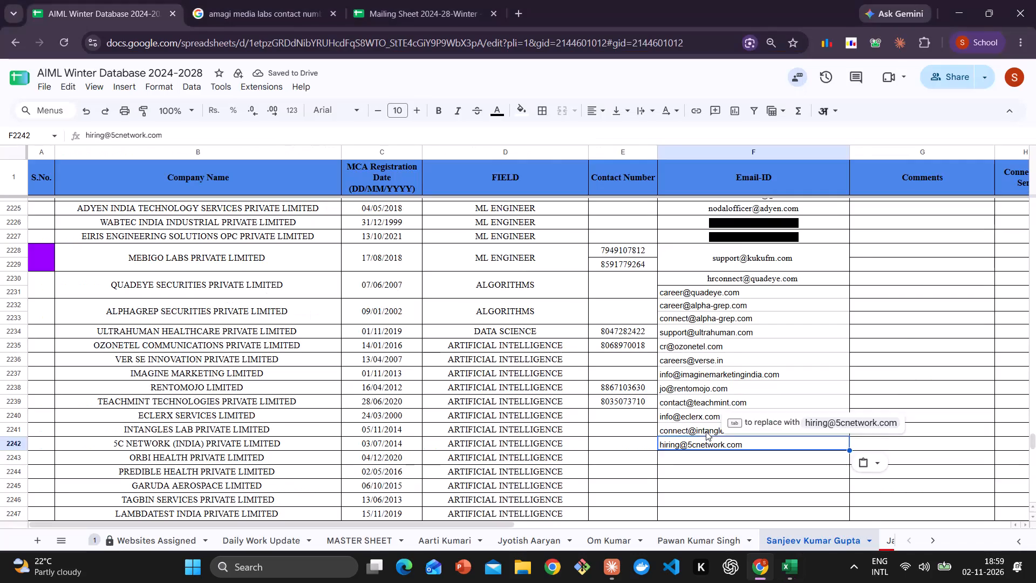
key("Down")
key("ctrl+v")
Insert a row below ORBI HEALTH PRIVATE LIMITED and copy the company's Email-ID 2 from the workbook into F2244.
key("alt+Tab")
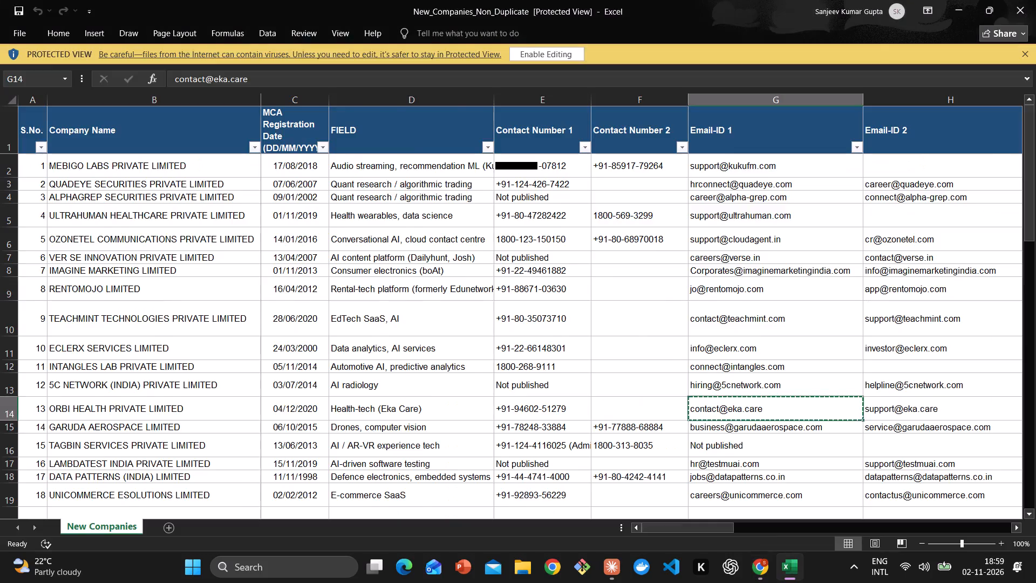
key("alt+Tab")
left_click(117, 90)
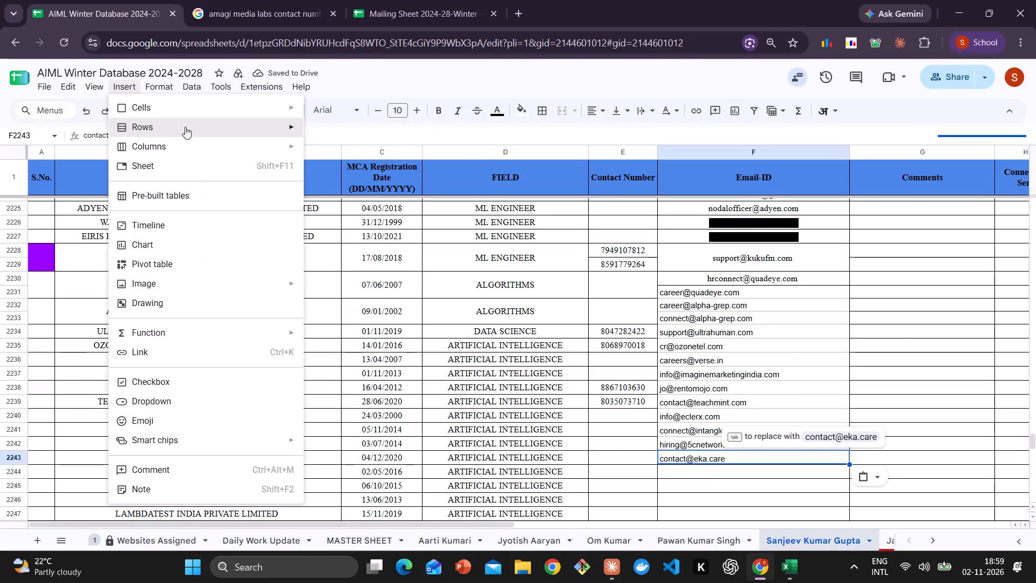
left_click(325, 151)
key("alt+Tab")
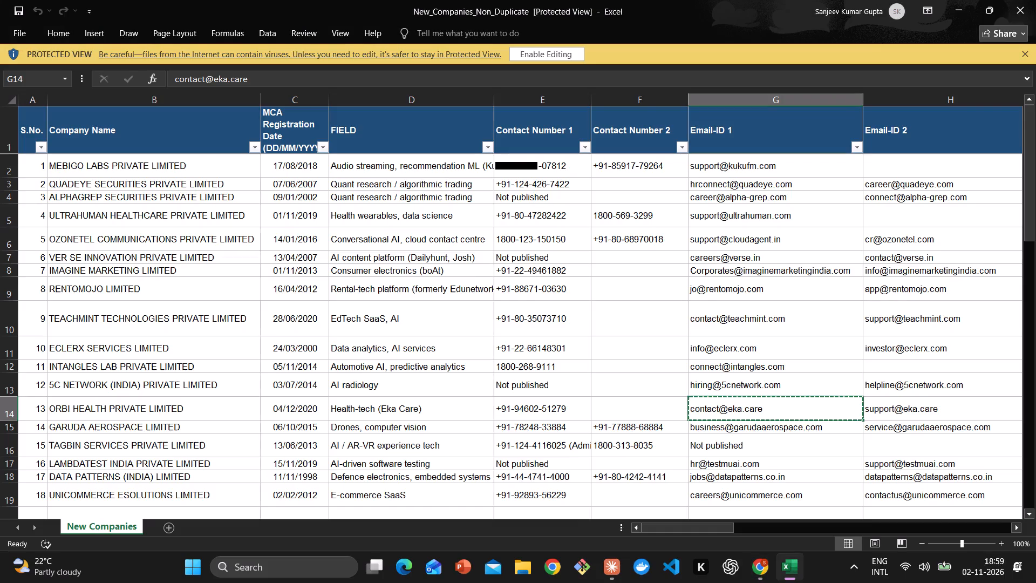
left_click(900, 414)
key("ctrl+c")
key("alt+Tab")
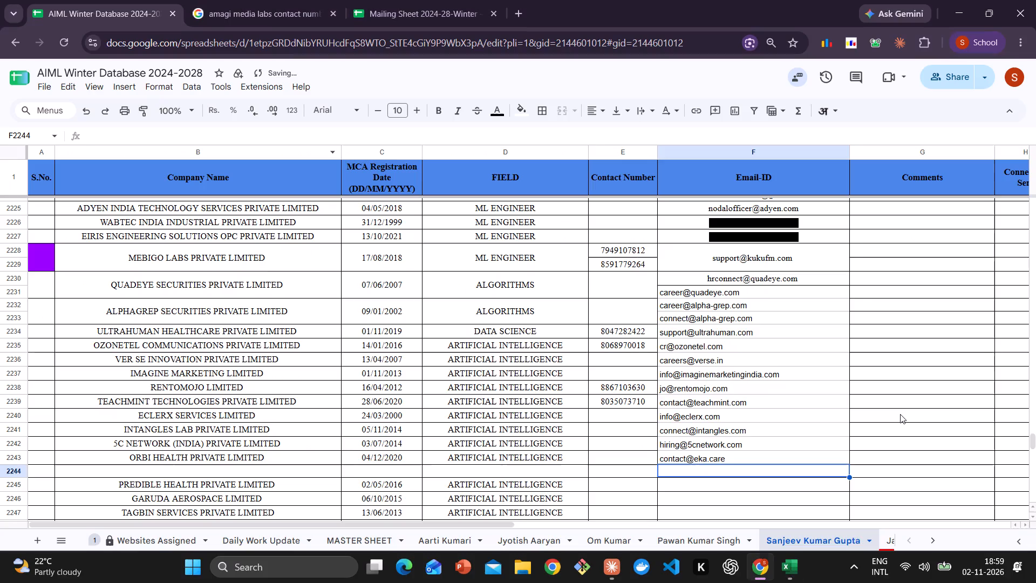
key("ctrl+v")
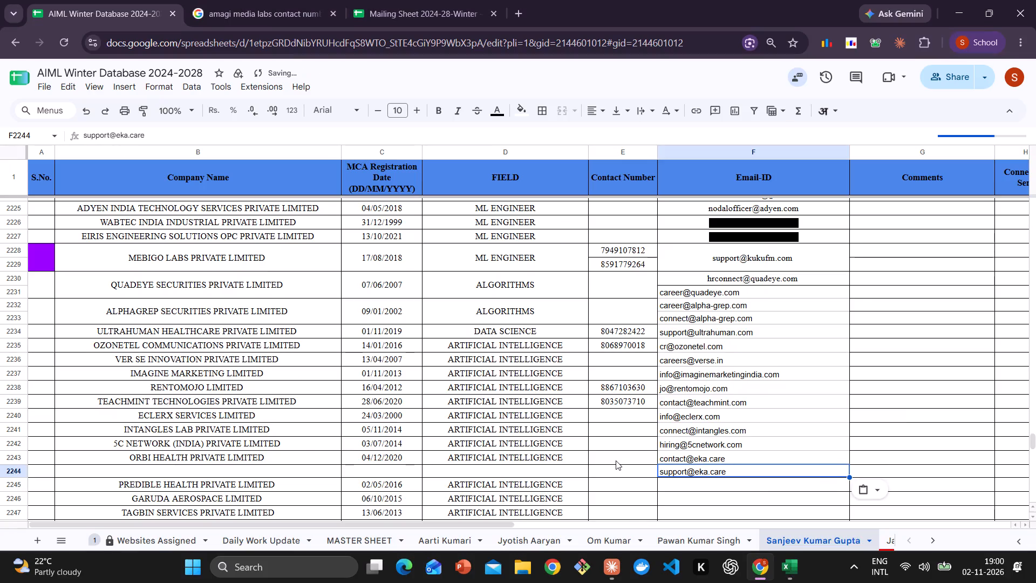
Enter the workbook's Contact Number 1 for ORBI HEALTH PRIVATE LIMITED in cell E2243, checking its digits against the workbook.
left_click(616, 460)
key("alt+Tab")
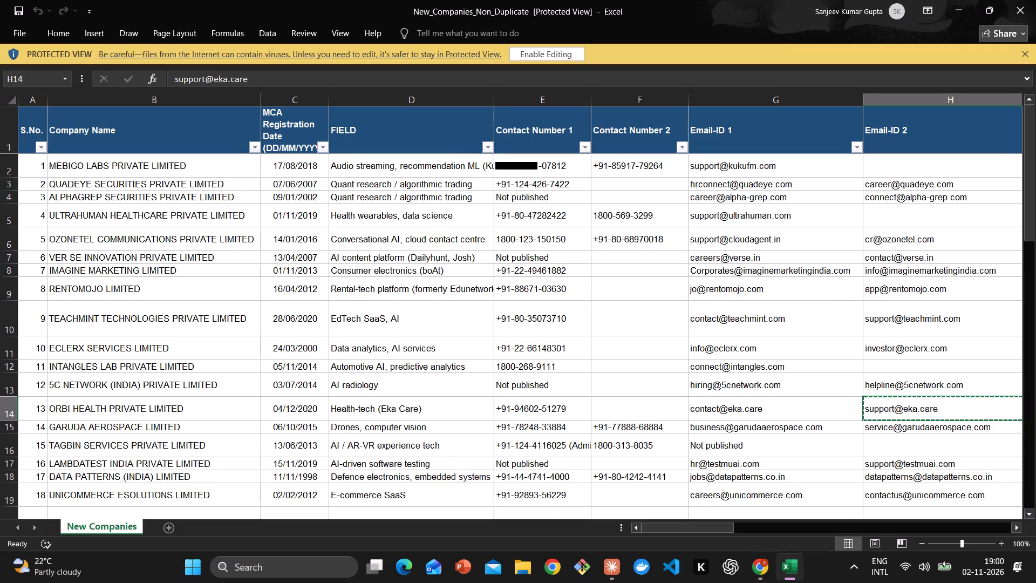
left_click(540, 408)
key("alt+Tab")
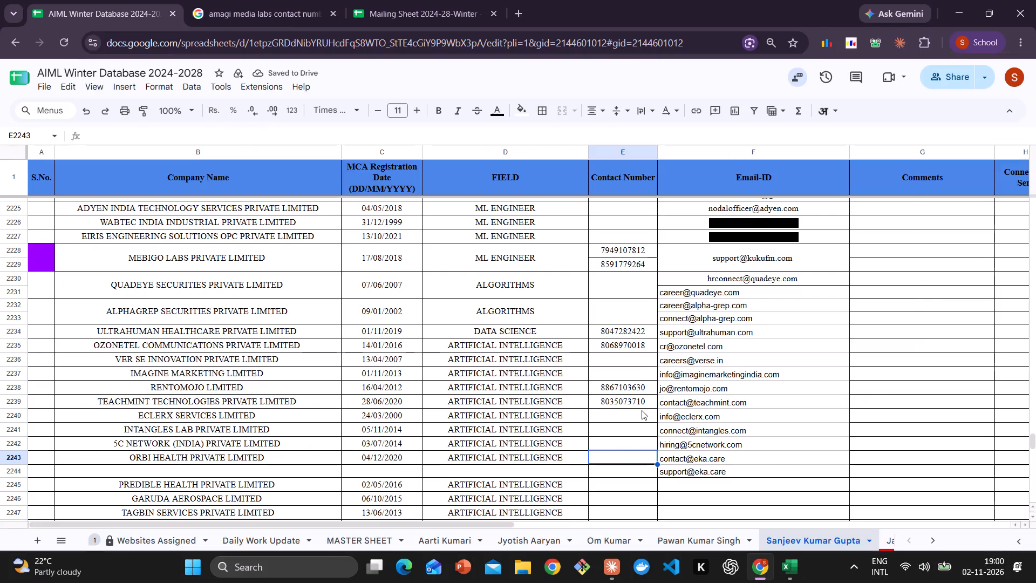
key("alt+Tab")
key("alt+Tab")
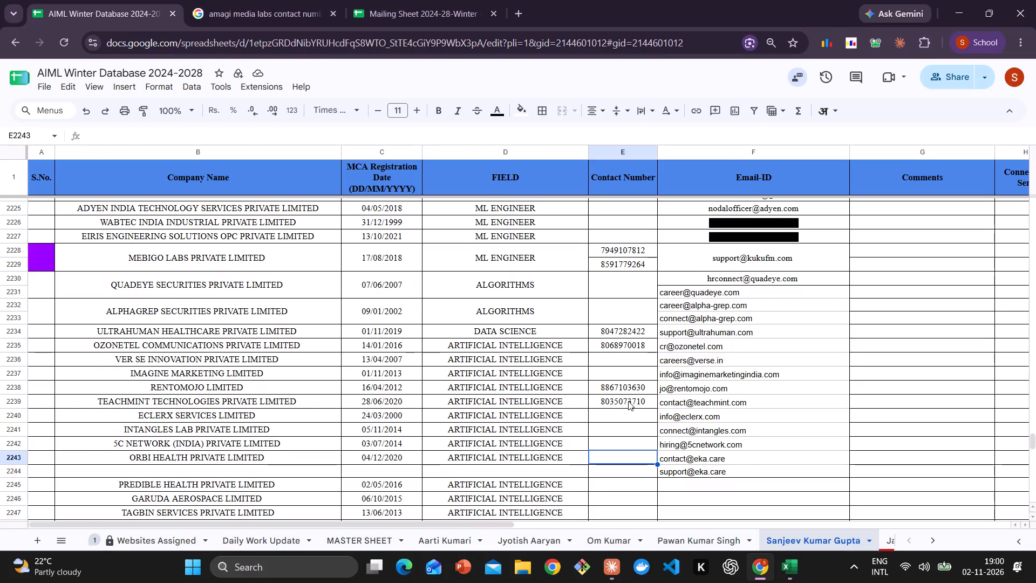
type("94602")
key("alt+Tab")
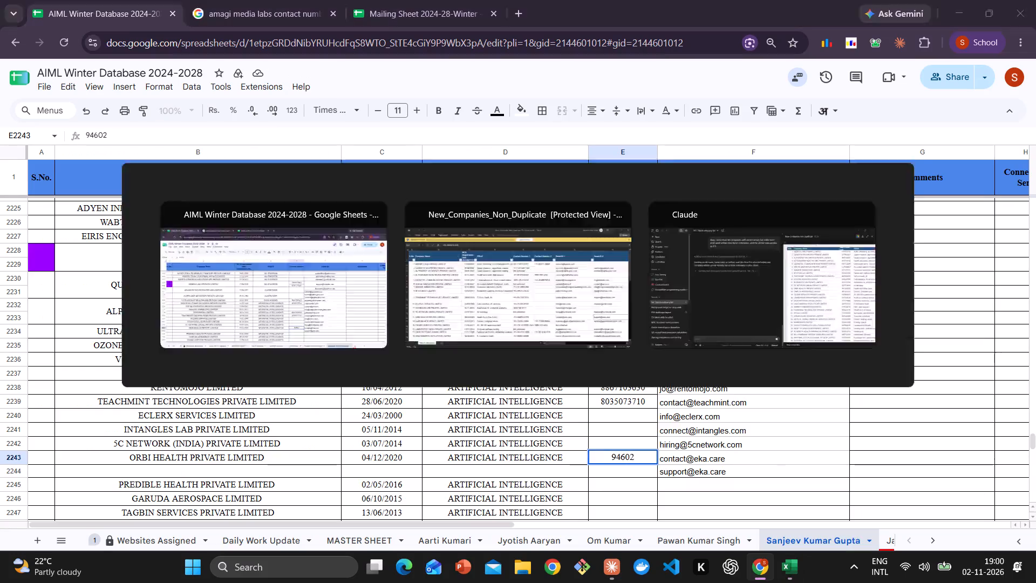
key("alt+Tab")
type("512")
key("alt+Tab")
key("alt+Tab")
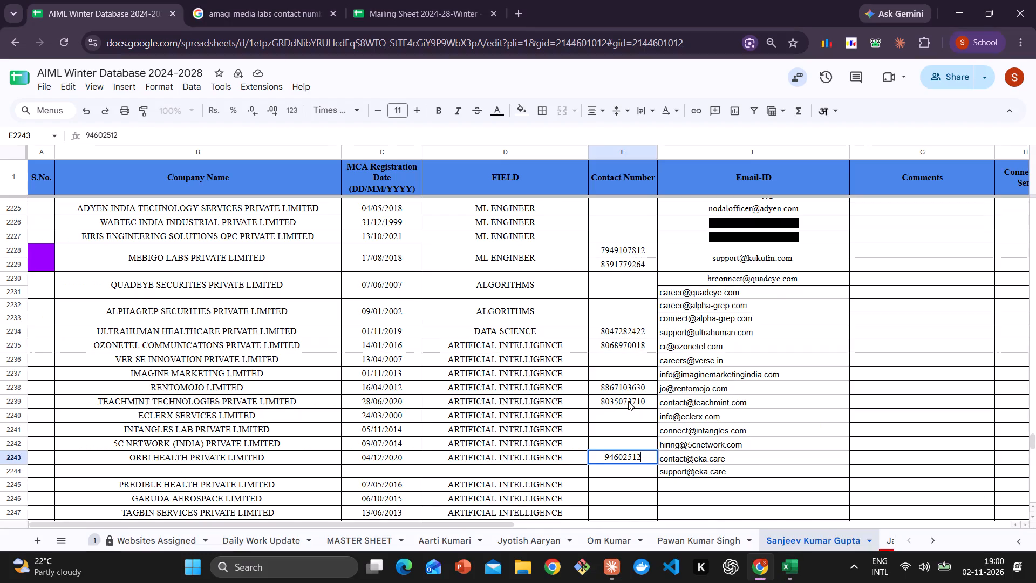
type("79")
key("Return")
Merge the ORBI HEALTH PRIVATE LIMITED cells A2243:E2244 vertically, column by column.
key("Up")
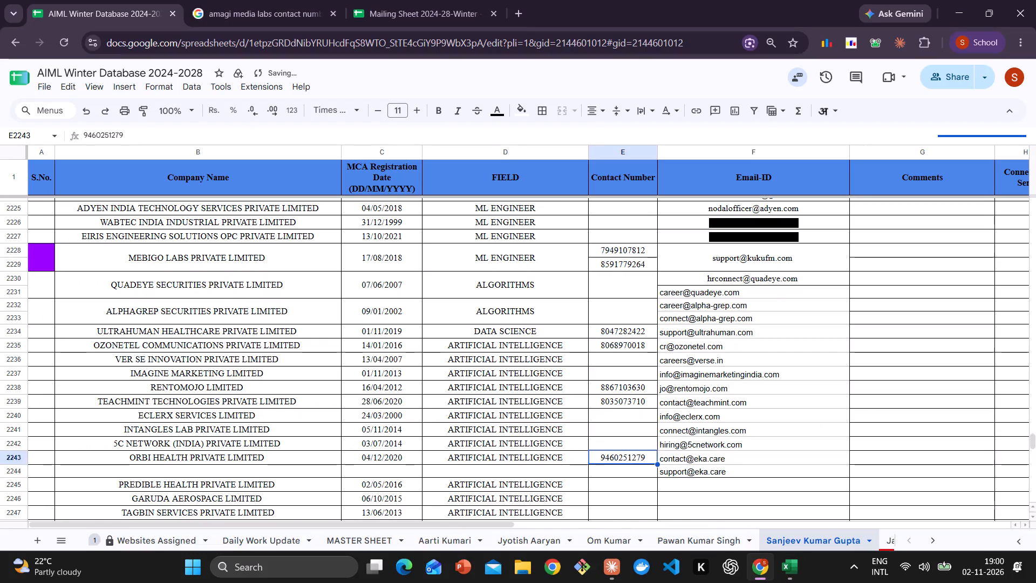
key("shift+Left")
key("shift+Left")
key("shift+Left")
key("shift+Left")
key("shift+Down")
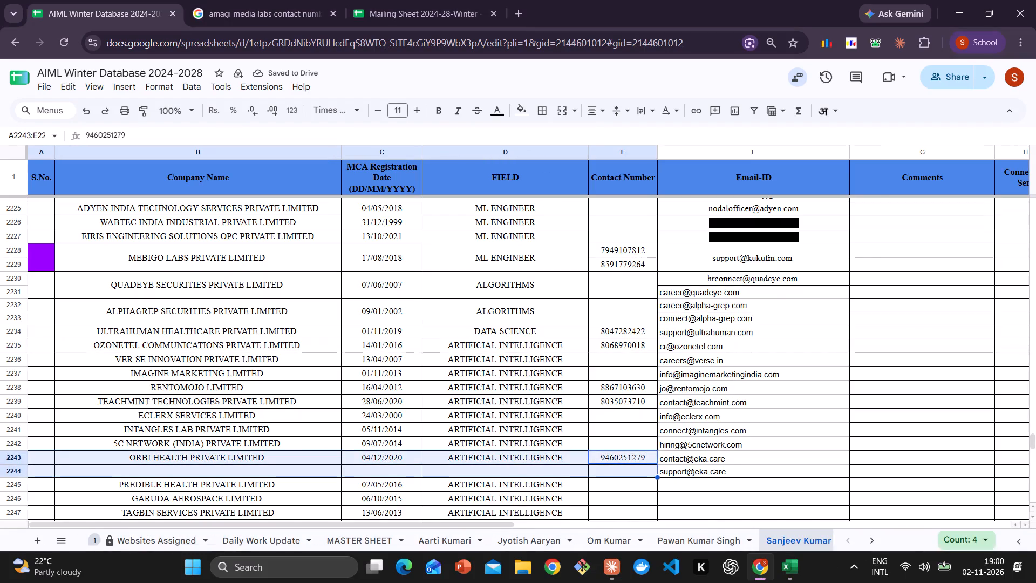
left_click(579, 110)
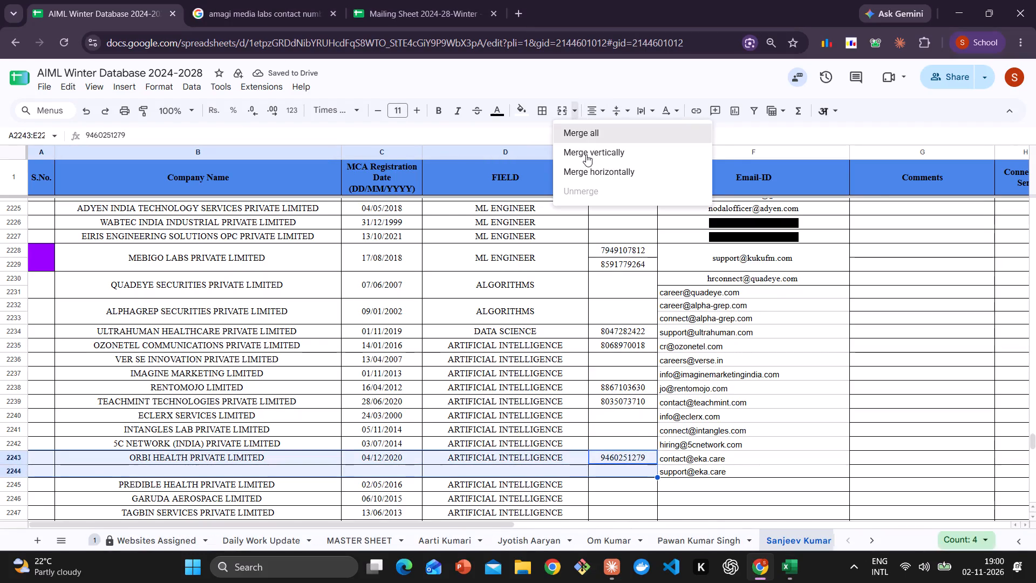
left_click(586, 154)
Copy the Email-ID 1 of GARUDA AEROSPACE LIMITED from the workbook into cell F2245 of the database.
scroll(628, 425, "down", 5)
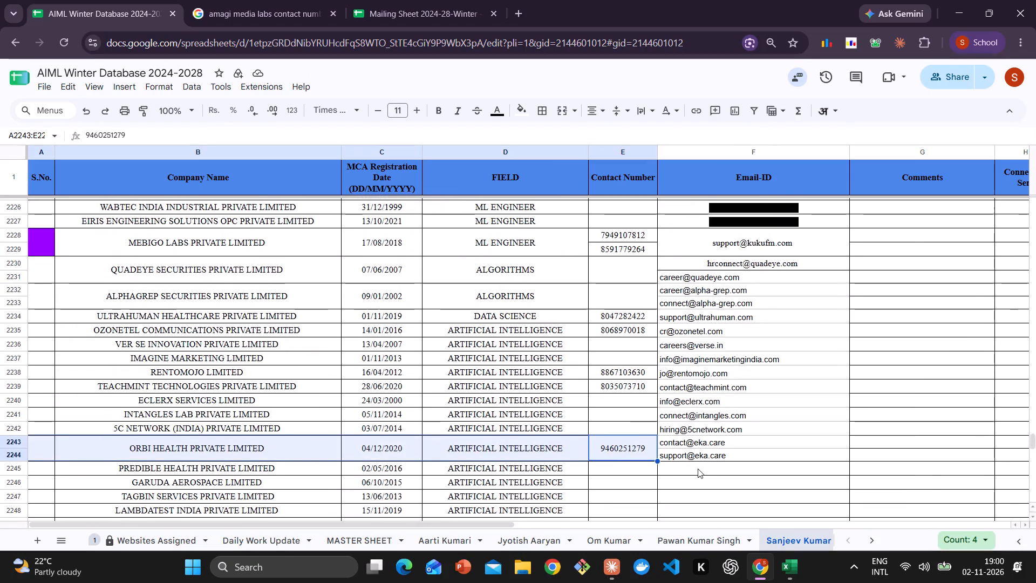
left_click(698, 467)
key("alt+Tab")
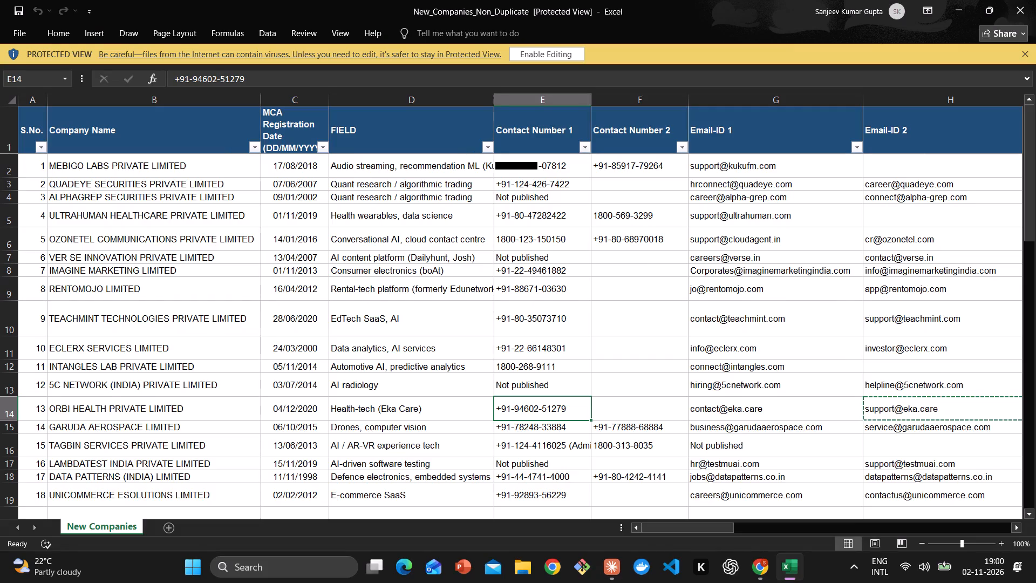
left_click(788, 425)
key("ctrl+c")
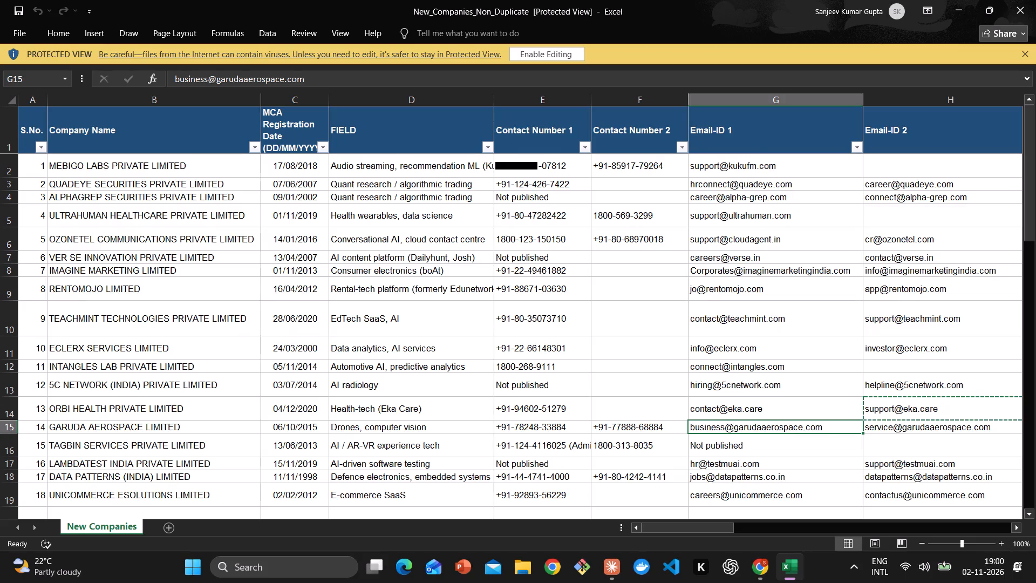
key("alt+Tab")
key("ctrl+v")
Move the GARUDA AEROSPACE LIMITED email from the PREDIBLE HEALTH row, F2245, to the company's own row in F2246.
key("alt+Tab")
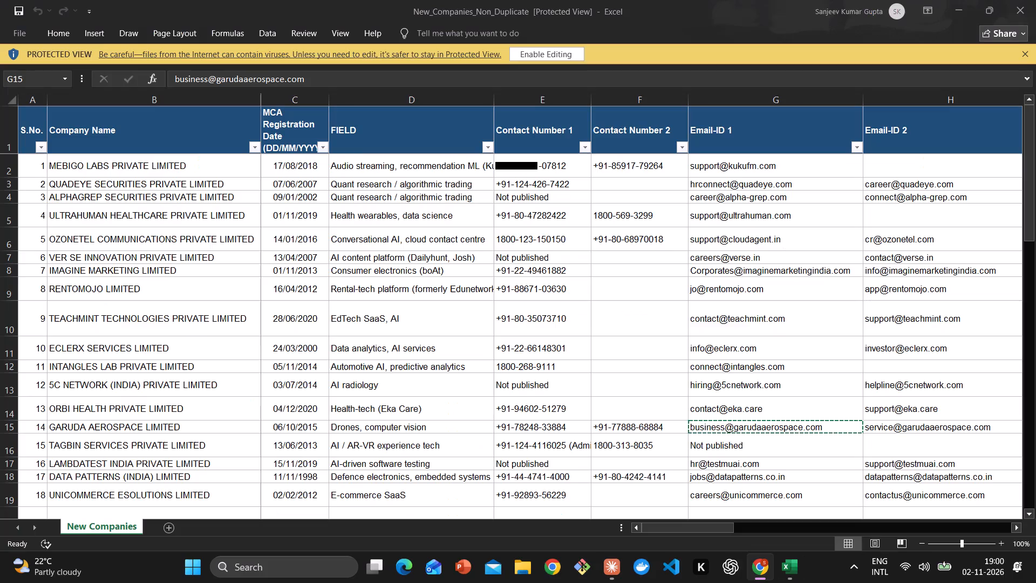
left_click(644, 430)
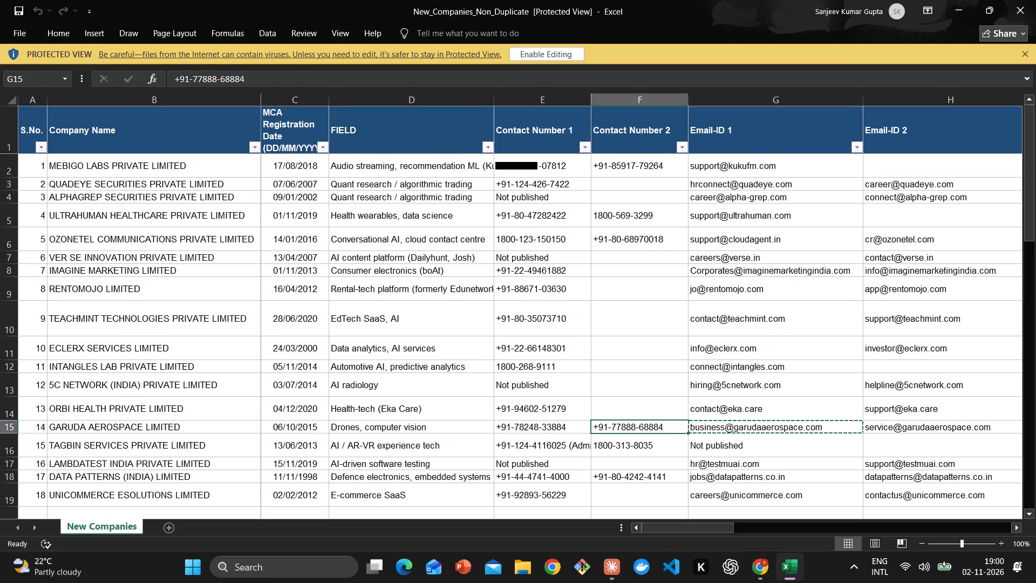
left_click(572, 428)
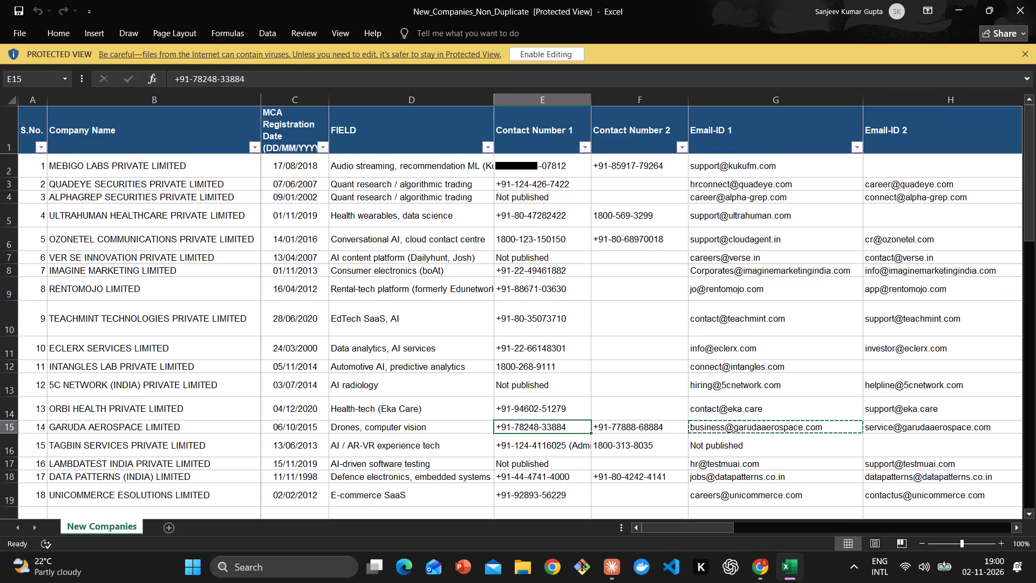
key("alt+Tab")
left_click(616, 471)
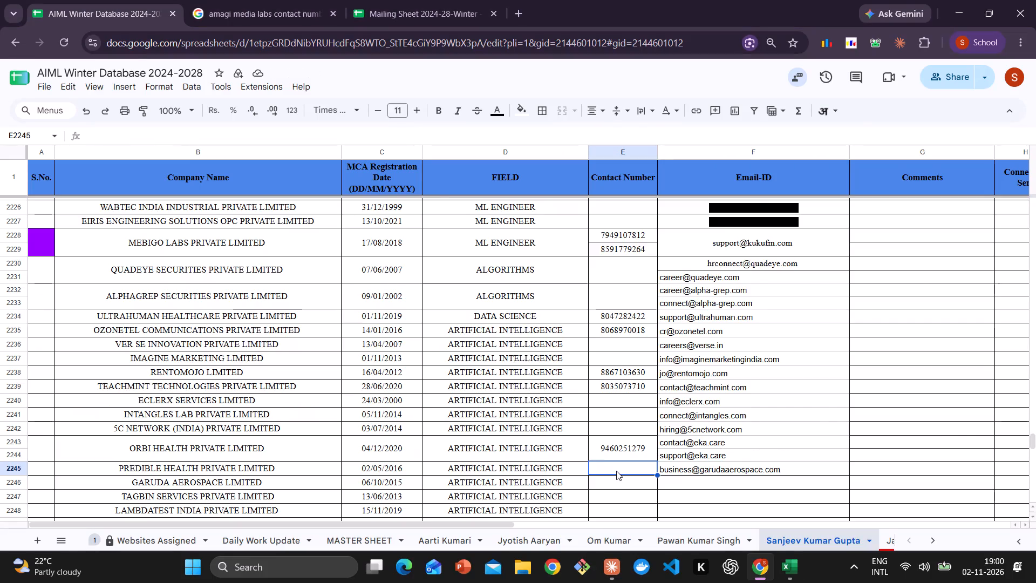
left_click(672, 466)
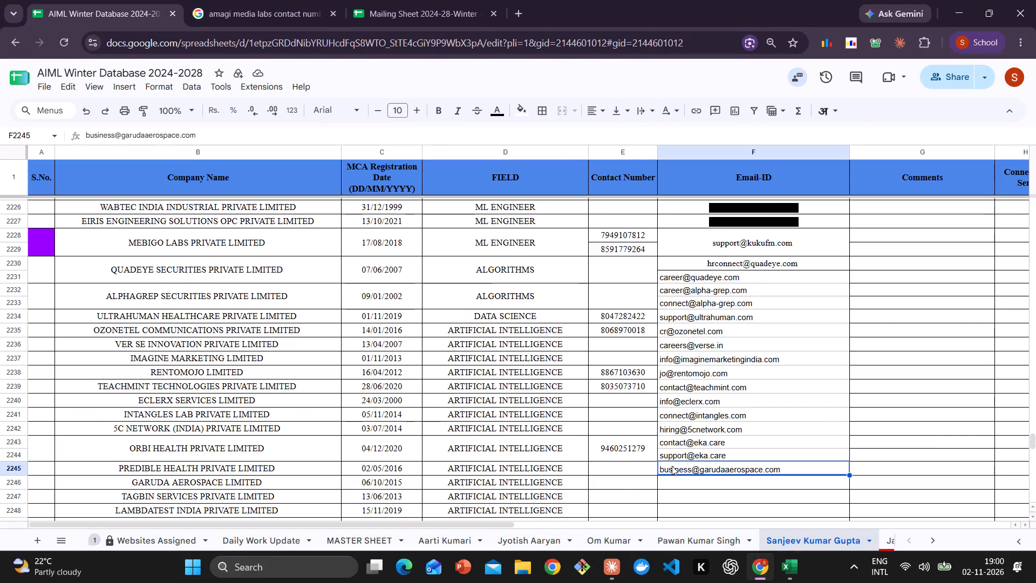
key("ctrl+c")
key("Down")
key("ctrl+v")
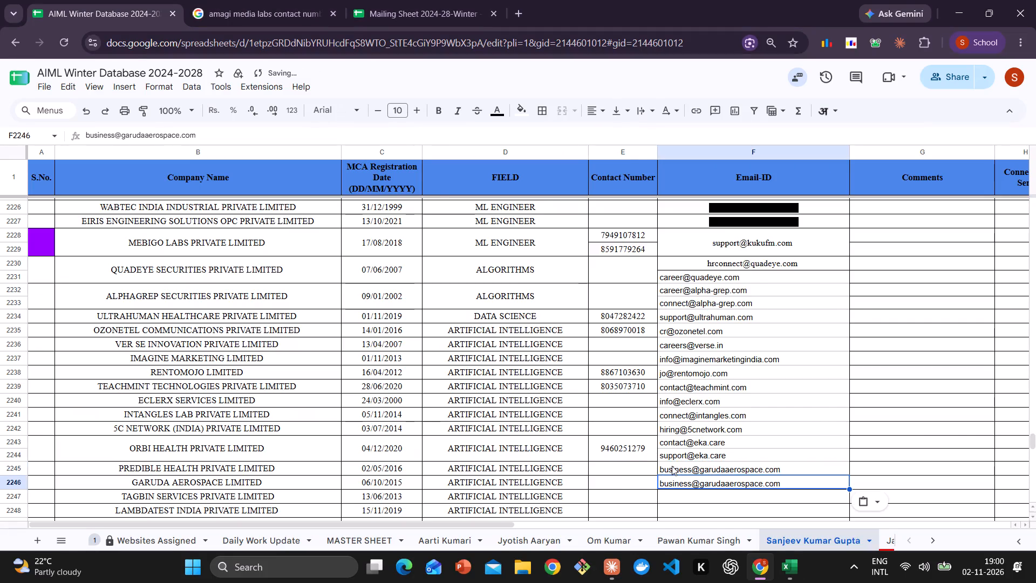
key("Up")
key("BackSpace")
key("Down")
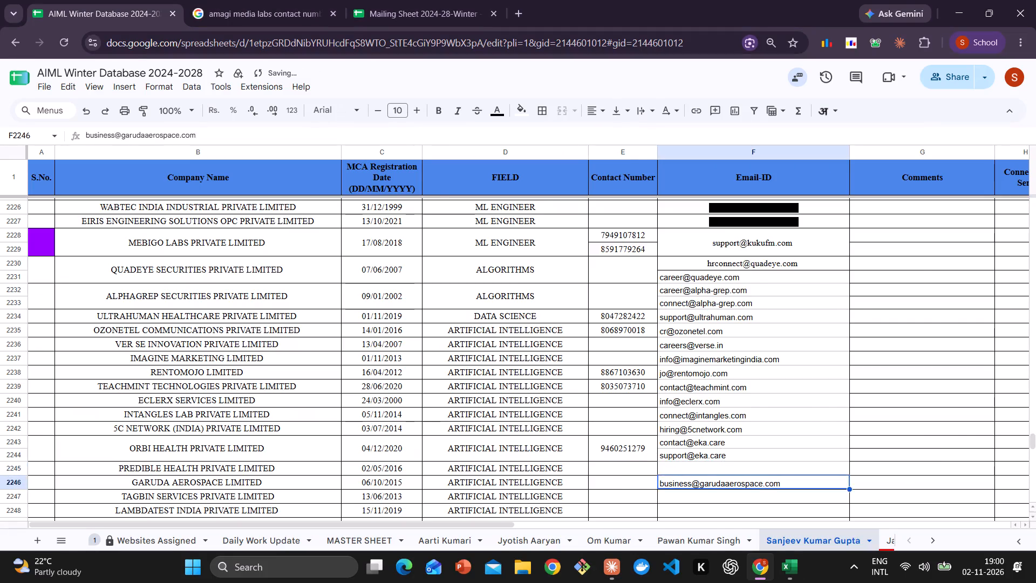
Enter the workbook's Contact Number 1 for GARUDA AEROSPACE LIMITED in E2246, omitting the country code and hyphens and checking its digits.
key("Left")
key("alt+Tab")
key("alt+Tab")
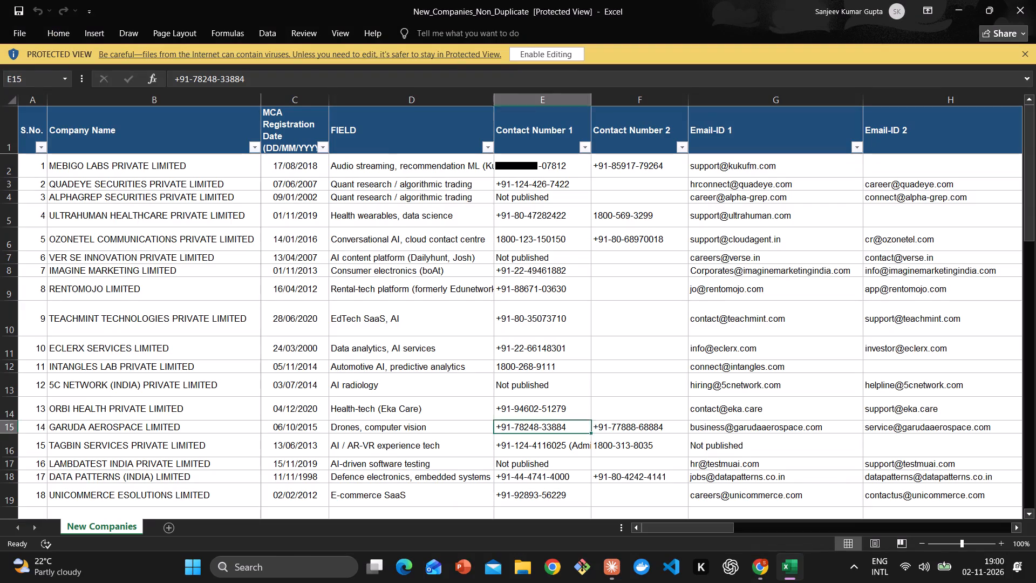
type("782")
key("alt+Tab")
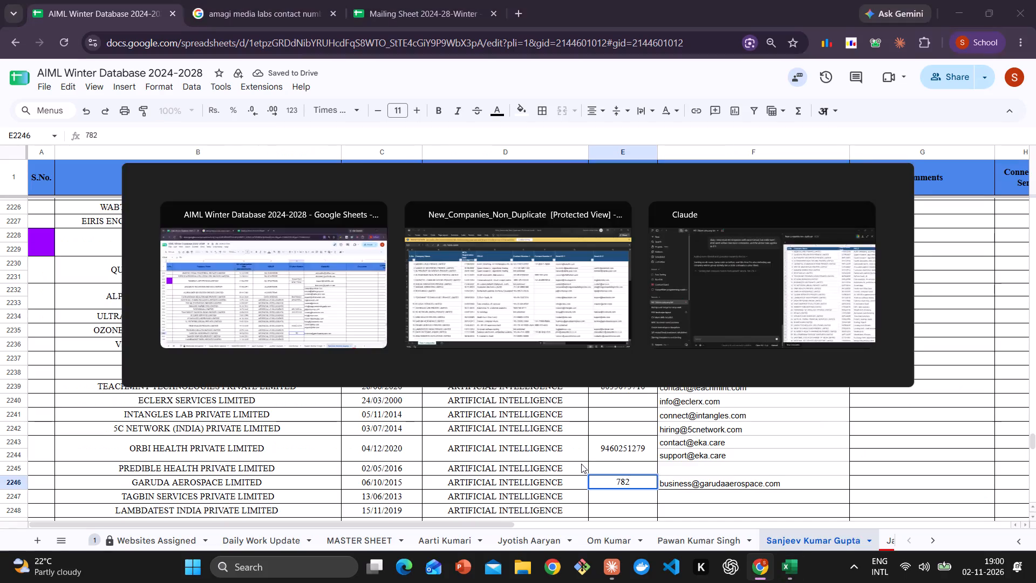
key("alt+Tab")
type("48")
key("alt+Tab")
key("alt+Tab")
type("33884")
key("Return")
Select an Email-ID cell in the database and switch to the Excel workbook for the next company's contact details.
scroll(581, 464, "down", 1)
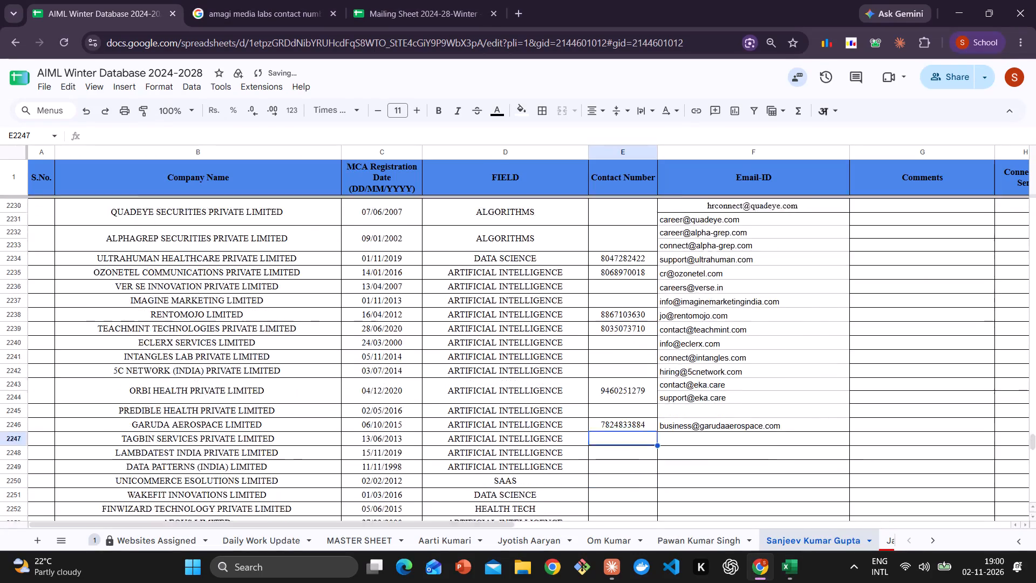
scroll(581, 464, "down", 1)
left_click(742, 342)
key("alt+Tab")
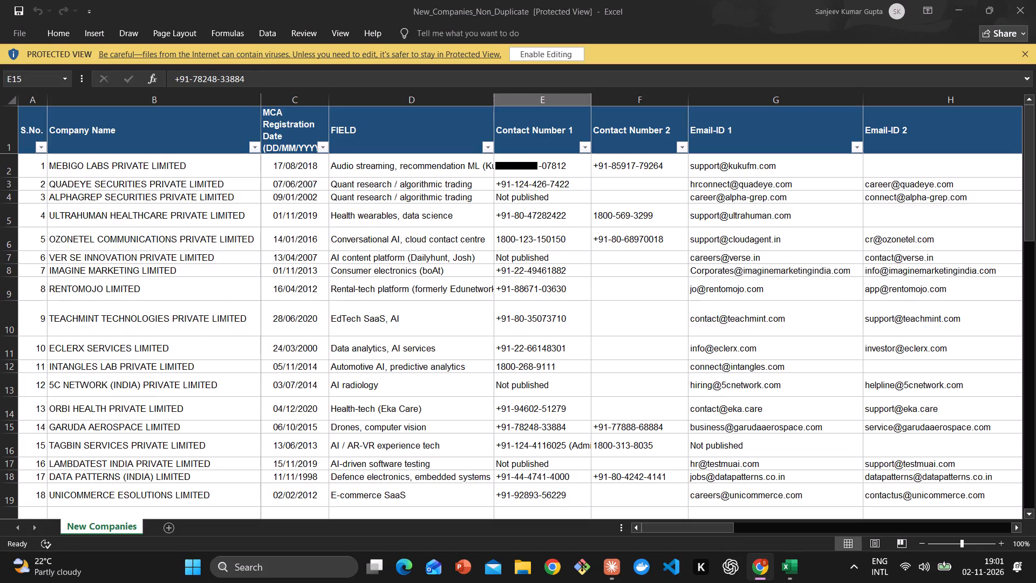
Check the workbook's two contact numbers for GARUDA AEROSPACE LIMITED and insert one row below its row 2246 in the database.
left_click(662, 426)
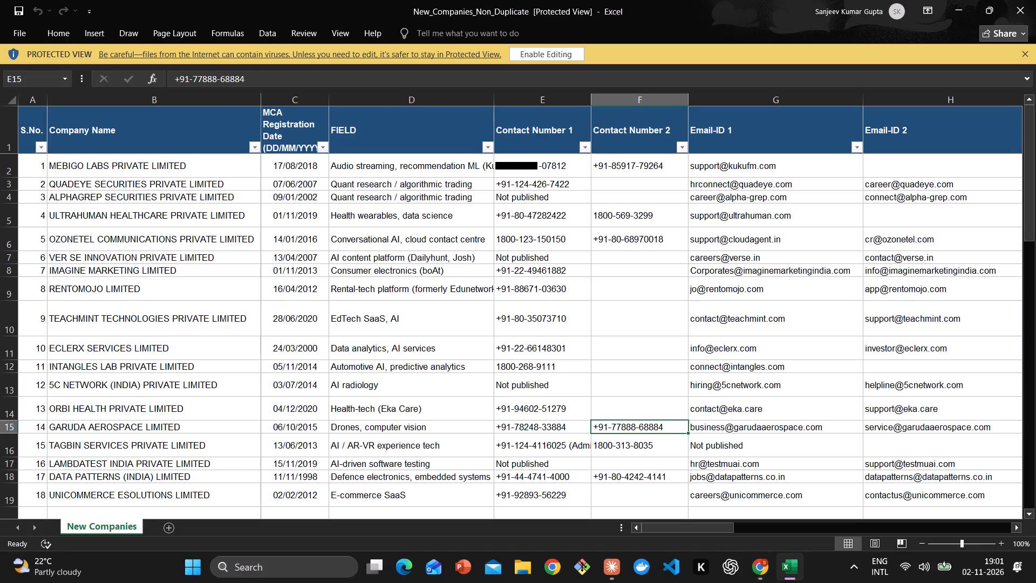
left_click(536, 425)
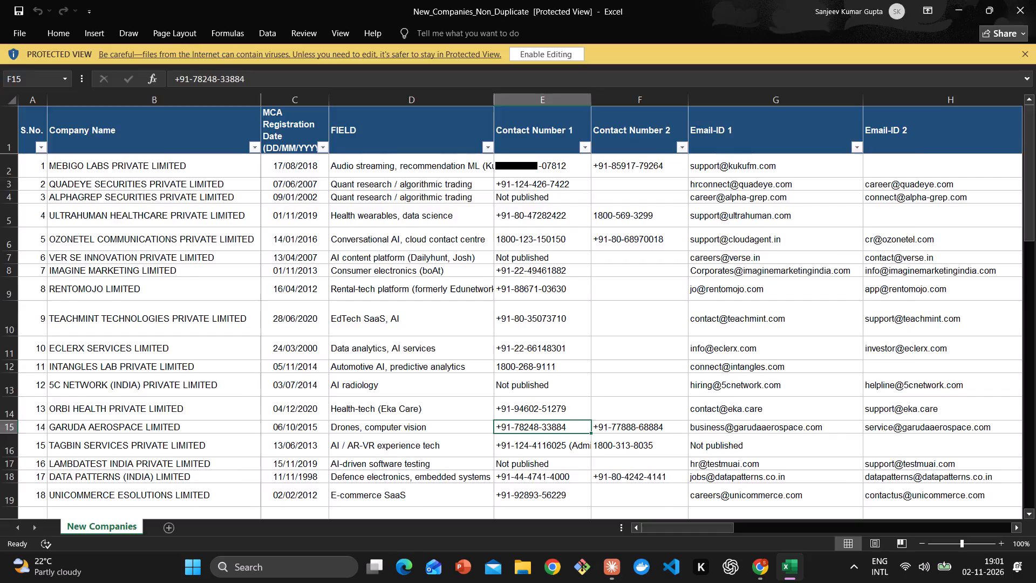
key("alt+Tab")
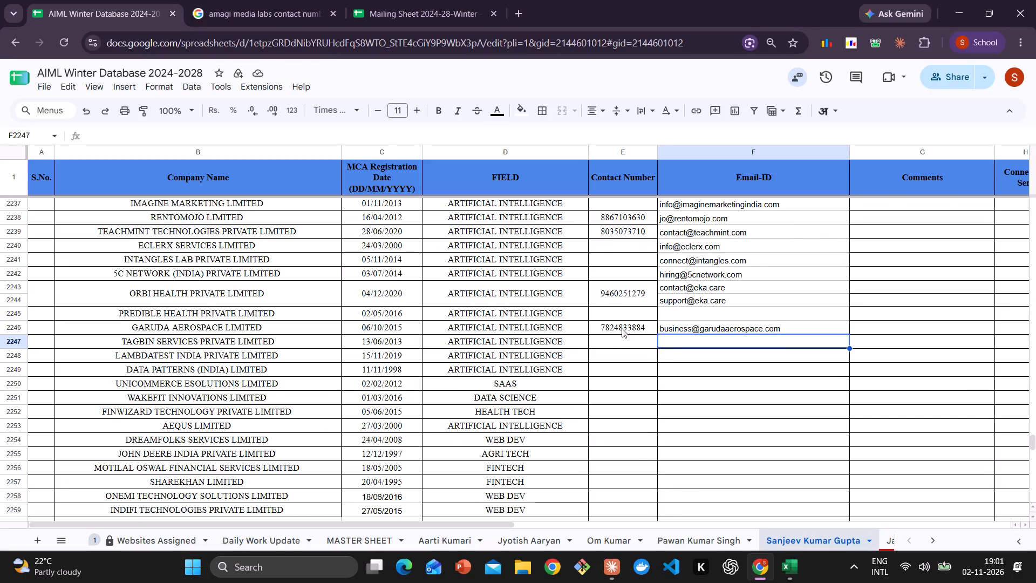
left_click(622, 328)
left_click(118, 90)
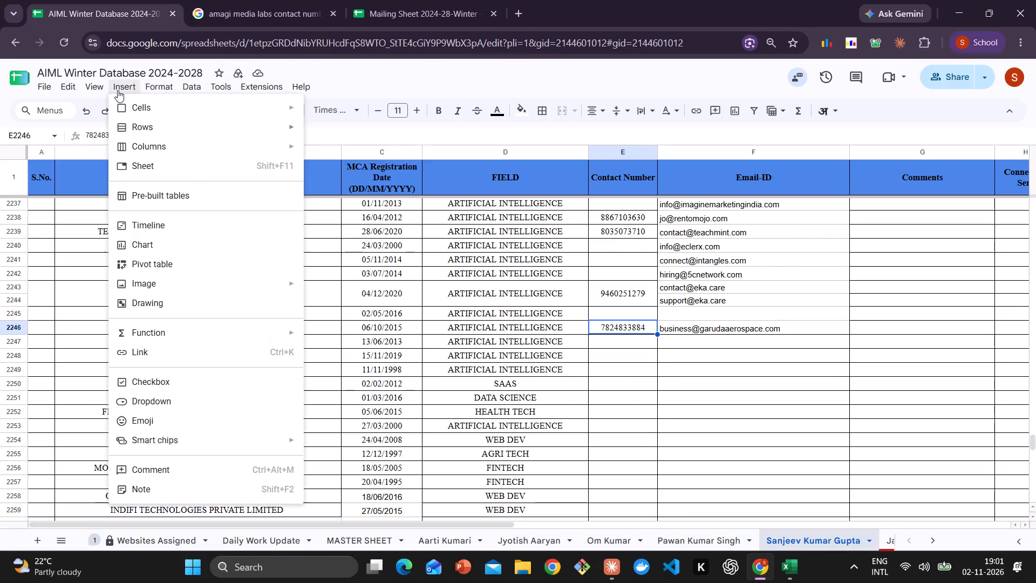
left_click(377, 151)
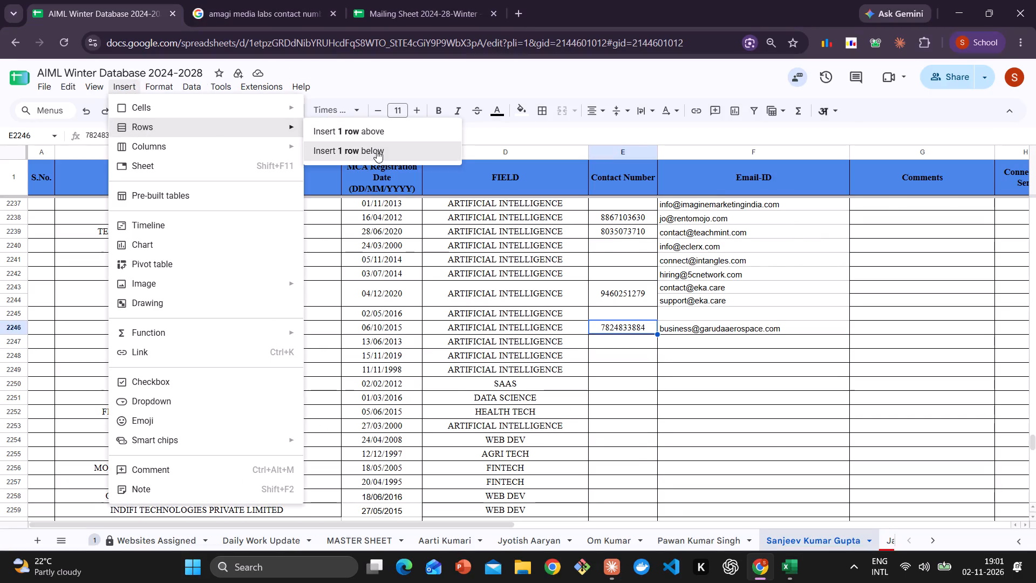
Enter the workbook's Contact Number 2 for GARUDA AEROSPACE LIMITED in cell E2247 of the database, checking its digits against the workbook.
key("alt+Tab")
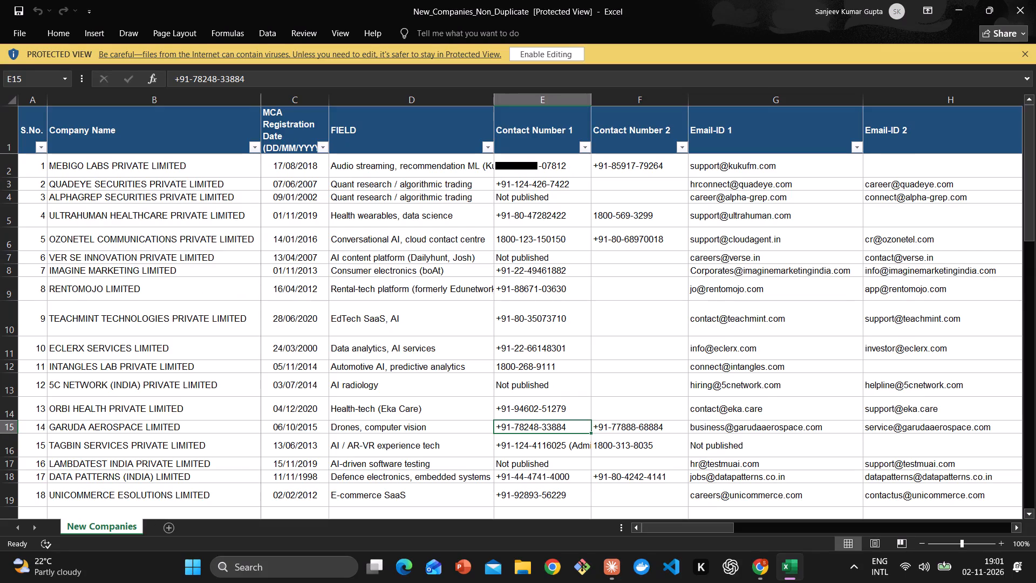
key("alt+Tab")
key("alt+Tab")
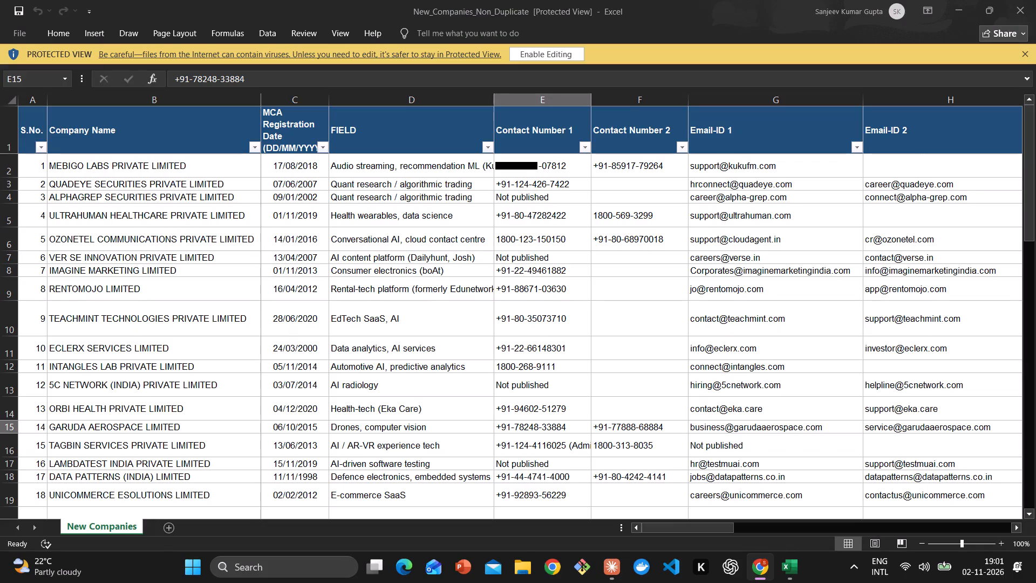
left_click(641, 427)
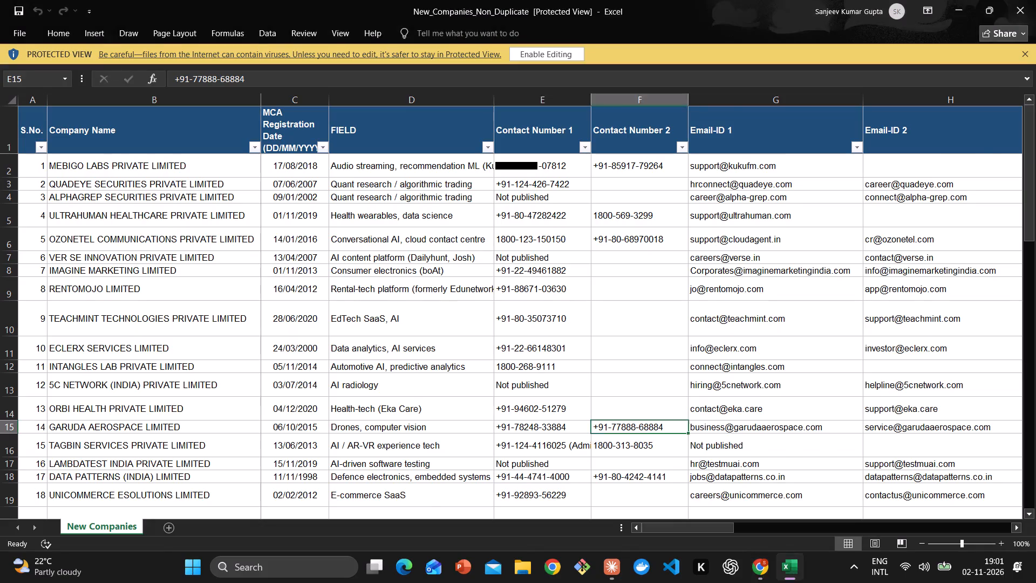
key("alt+Tab")
double_click(614, 343)
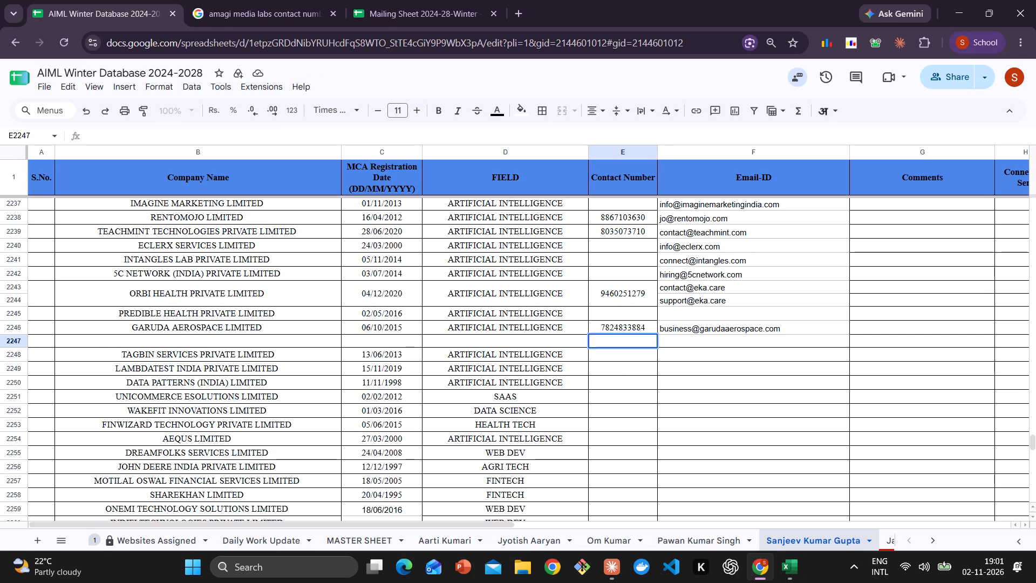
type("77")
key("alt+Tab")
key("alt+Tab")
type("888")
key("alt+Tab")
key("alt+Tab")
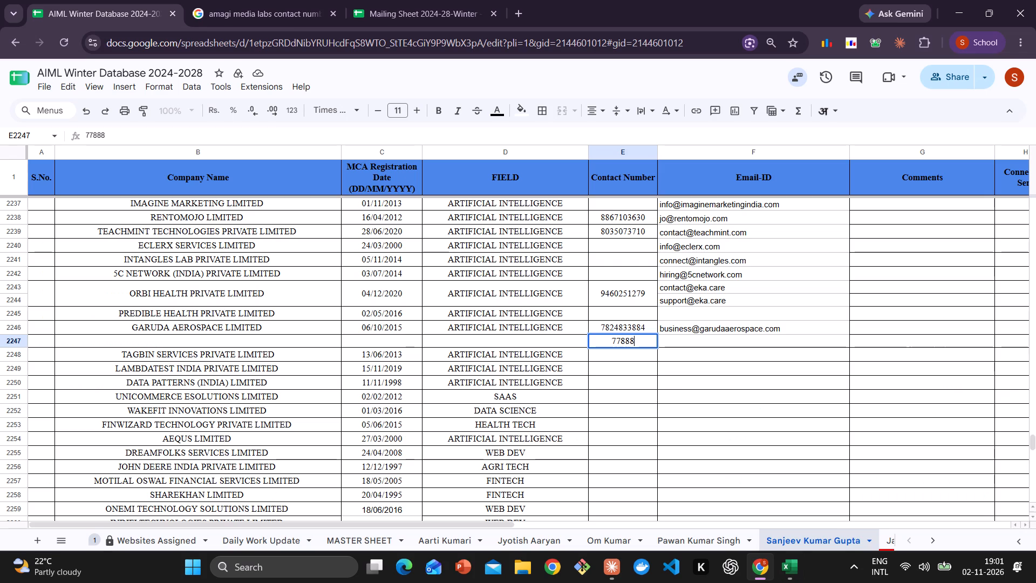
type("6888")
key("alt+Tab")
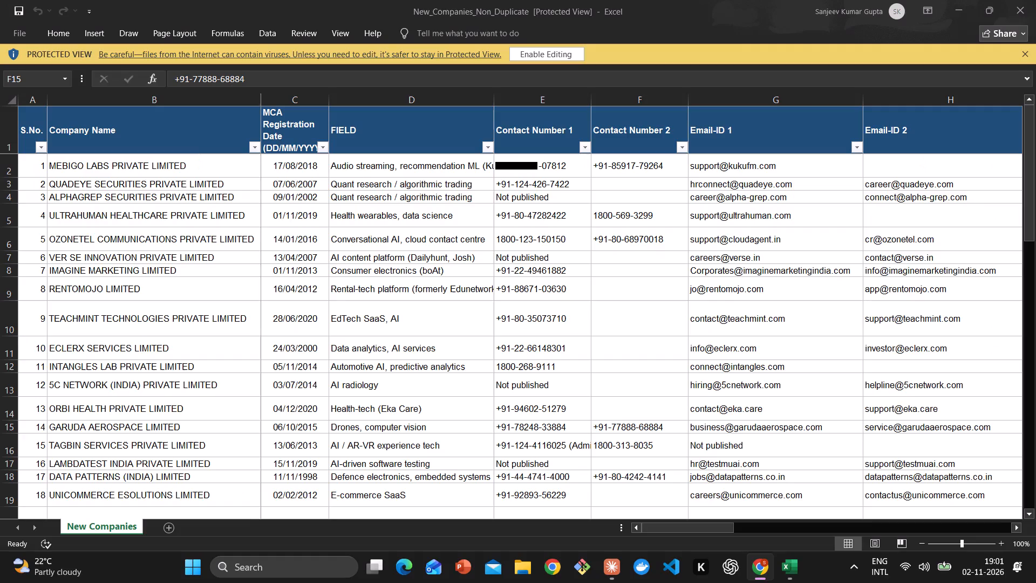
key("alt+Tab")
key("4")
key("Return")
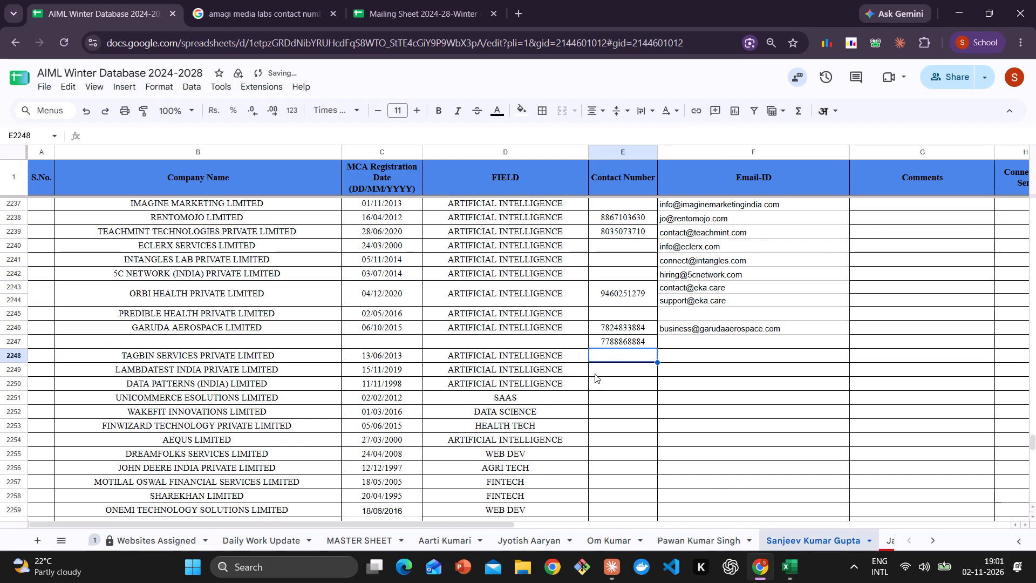
Merge the GARUDA AEROSPACE LIMITED cells A2246:D2247 vertically, so each column from S.No. to FIELD spans both rows.
left_click(235, 332)
key("Left")
key("shift+Down")
key("shift+Down")
key("shift+Right")
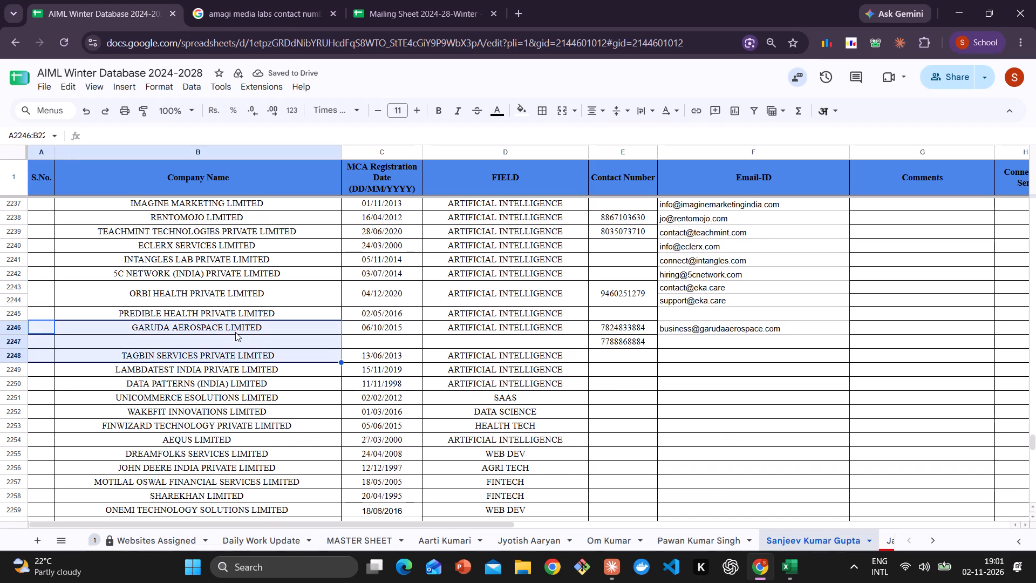
key("shift+Up")
key("shift+Right")
key("shift+Right")
key("shift+Right")
key("shift+Left")
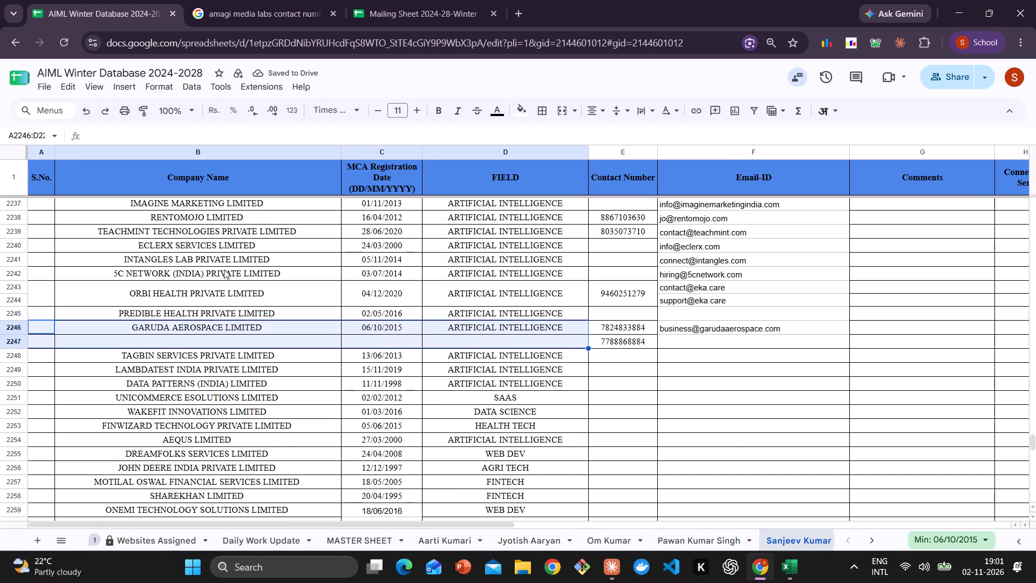
left_click(575, 113)
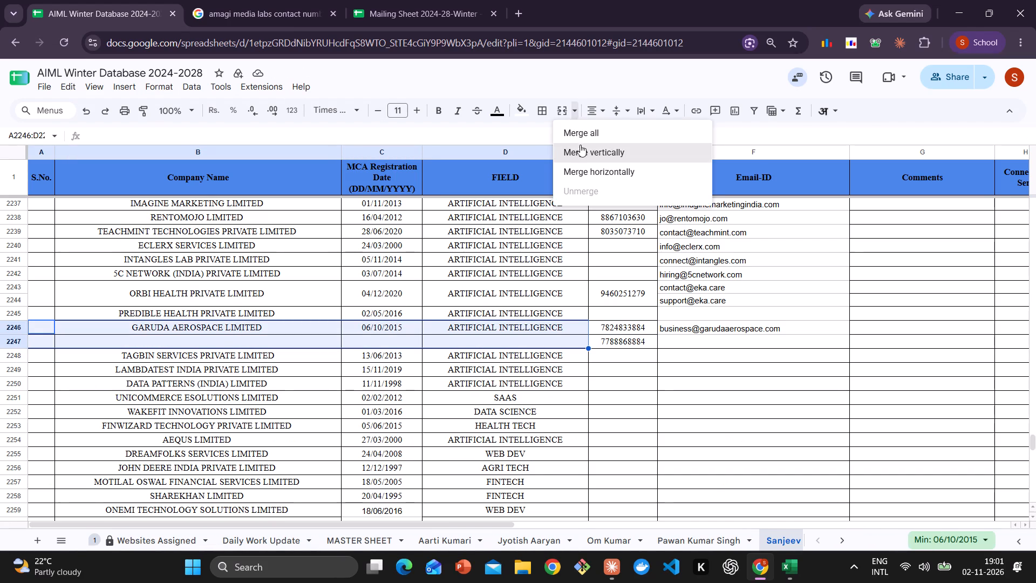
left_click(580, 152)
Merge the Email-ID cells F2246:F2247 for GARUDA AEROSPACE LIMITED.
left_click(734, 331)
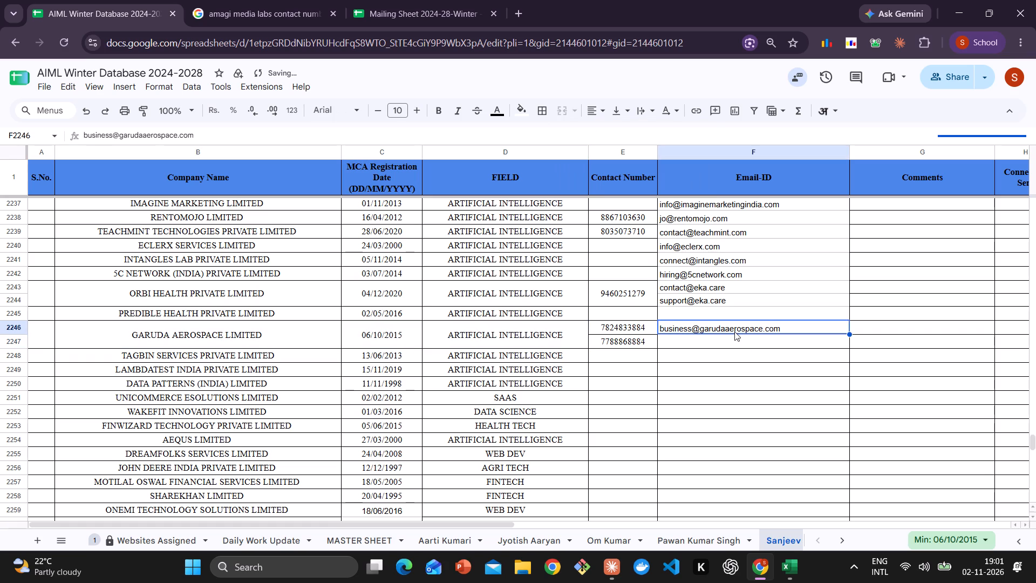
key("shift+Down")
left_click(568, 114)
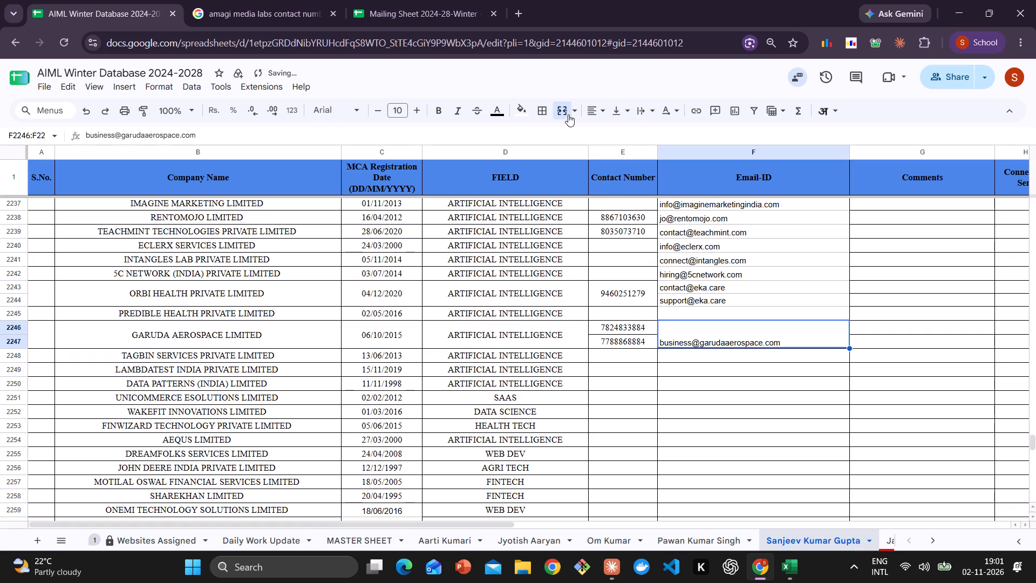
Copy LAMBDATEST INDIA PRIVATE LIMITED's Email-ID 1 from the workbook into its Email-ID cell F2249 in the database.
left_click(613, 353)
key("alt+Tab")
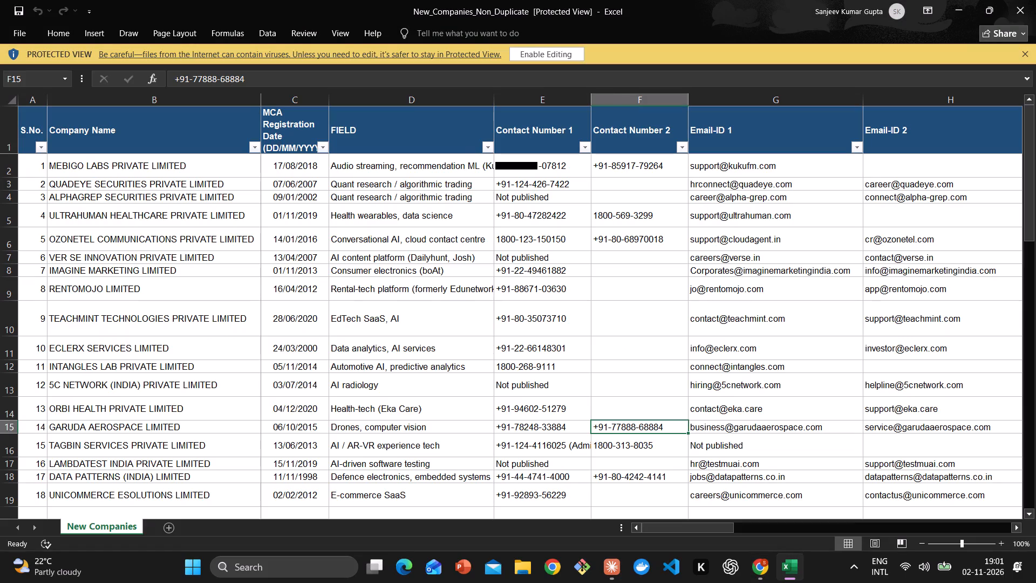
scroll(152, 401, "right", 3)
key("Down")
key("Right")
key("Down")
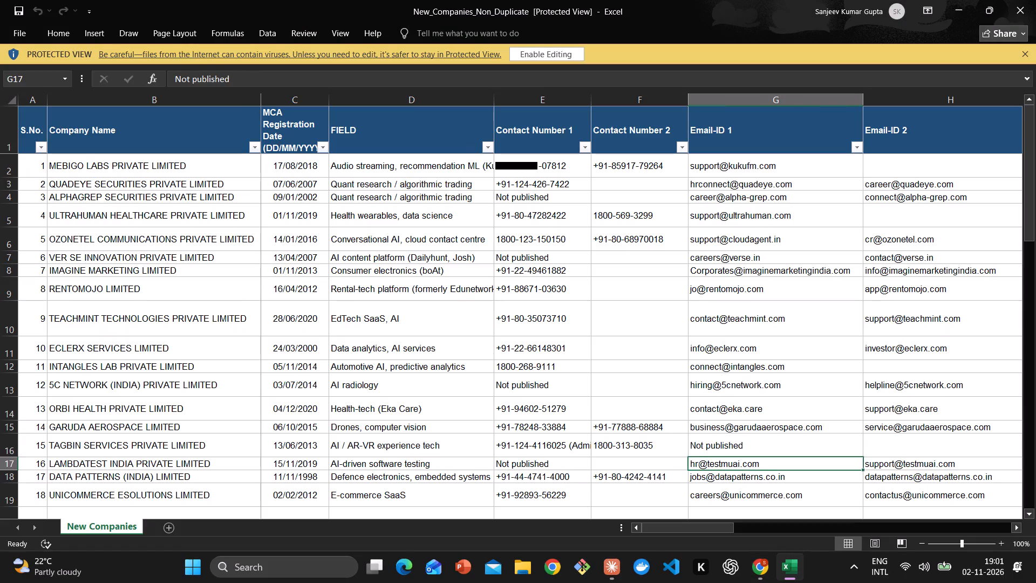
key("ctrl+c")
key("alt+Tab")
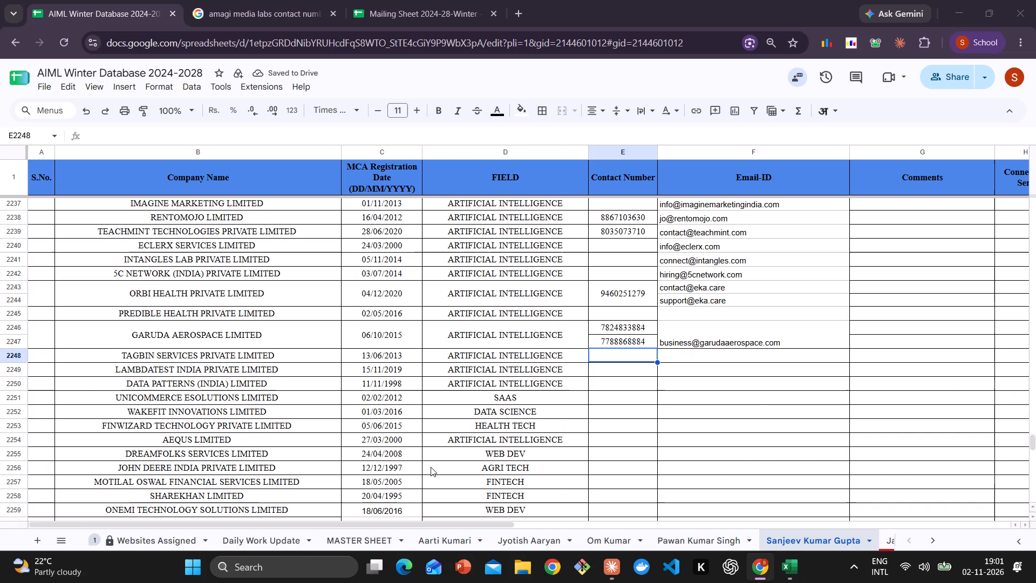
key("Down")
key("Right")
key("alt+Tab")
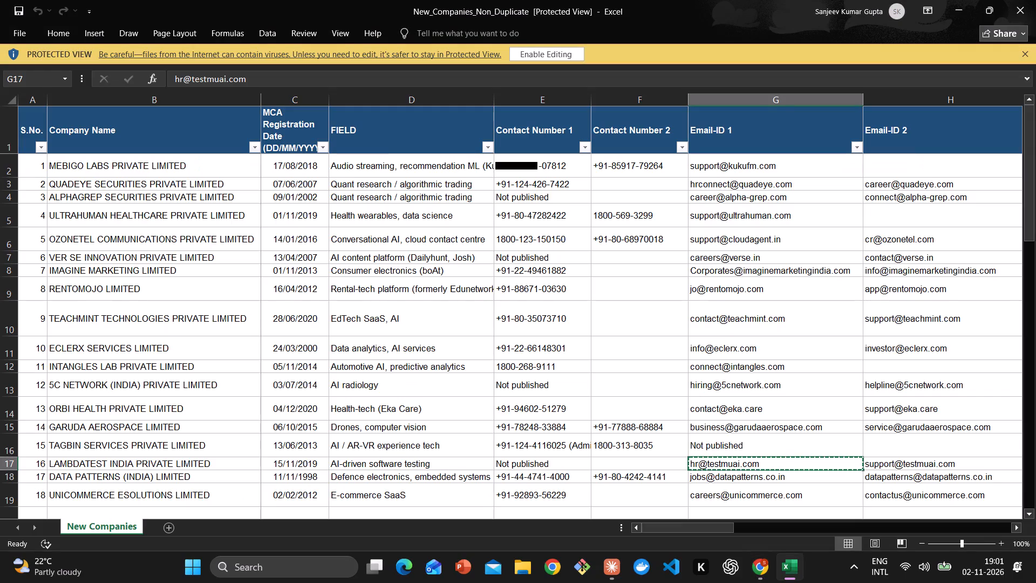
key("alt+Tab")
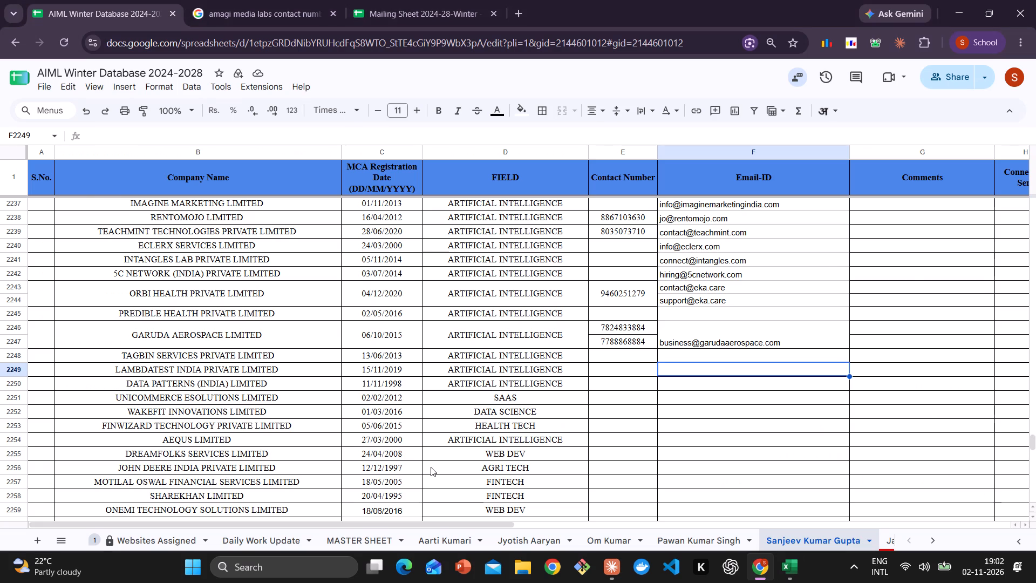
key("ctrl+v")
Copy DATA PATTERNS (INDIA) LIMITED's Email-ID 1 from the workbook into its Email-ID cell F2250 in the database.
key("Down")
key("alt+Tab")
key("Down")
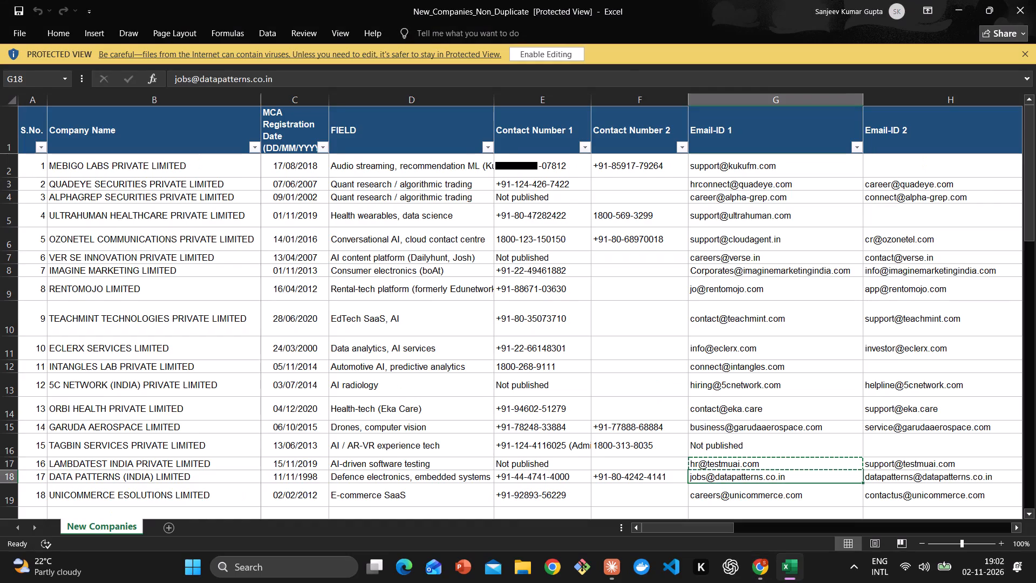
key("ctrl+c")
key("alt+Tab")
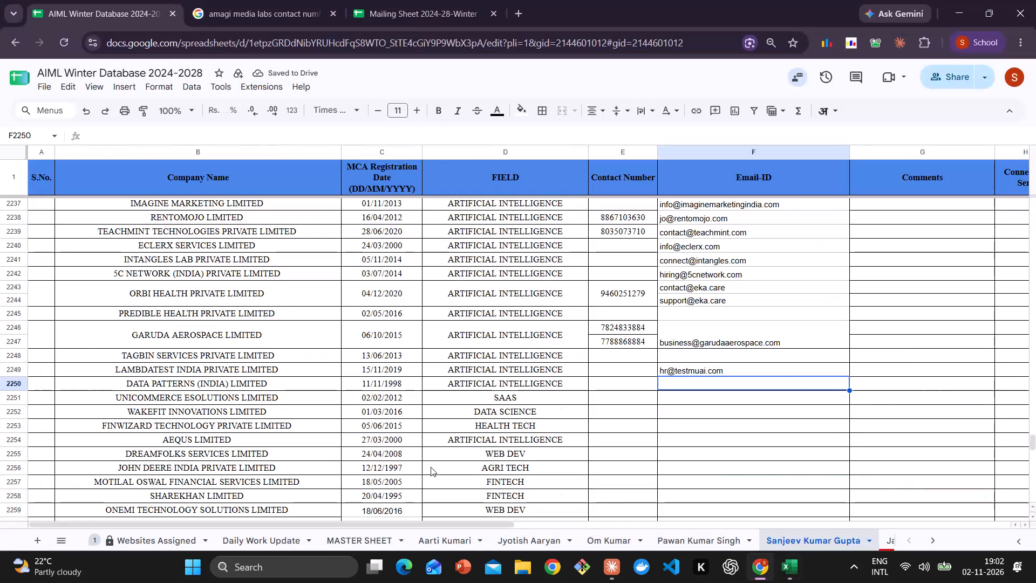
key("ctrl+v")
Enter the workbook's Contact Number 2 for DATA PATTERNS (INDIA) LIMITED in cell E2250 of the database, checking its digits against the workbook.
key("Left")
key("alt+Tab")
key("alt+Tab")
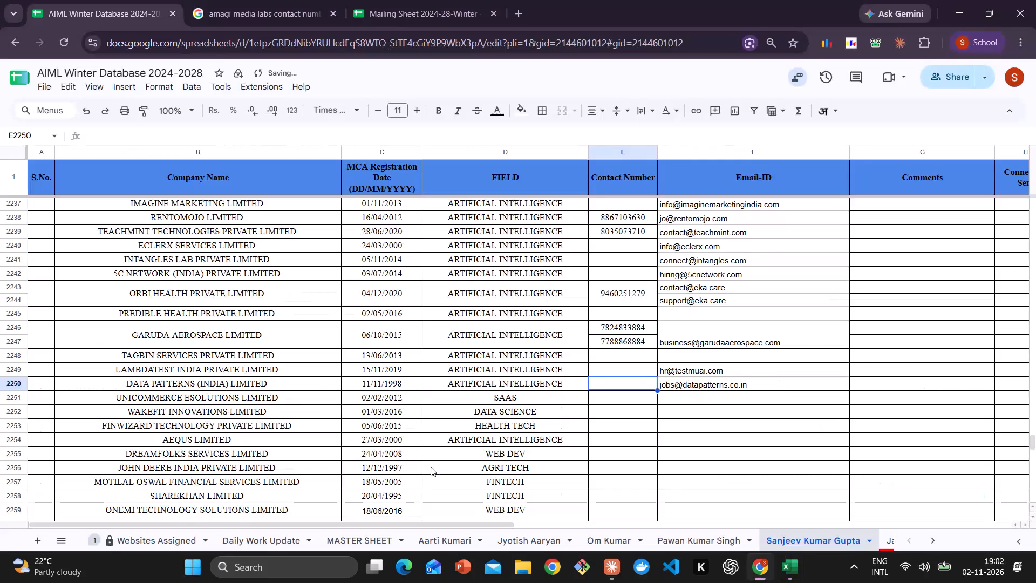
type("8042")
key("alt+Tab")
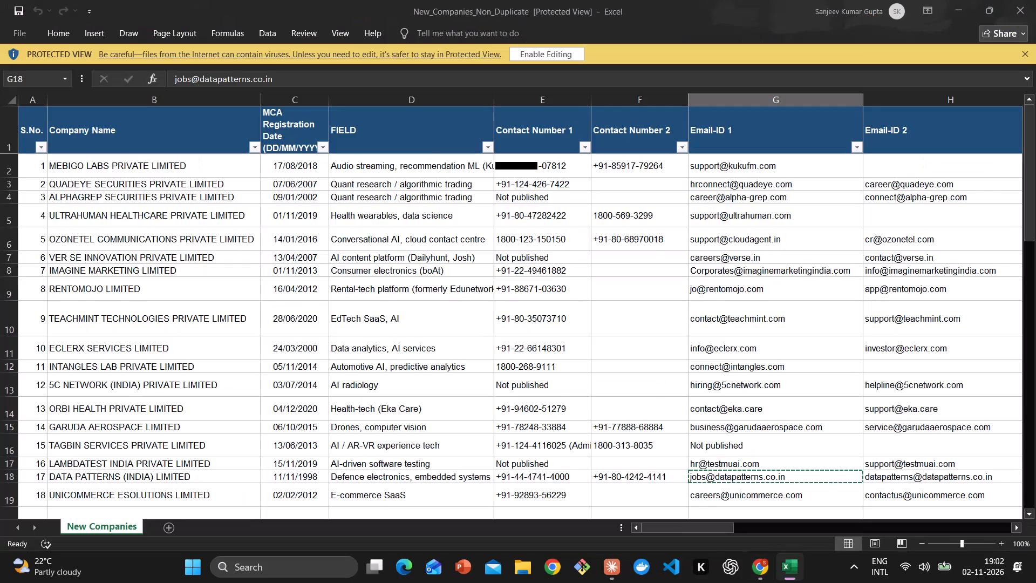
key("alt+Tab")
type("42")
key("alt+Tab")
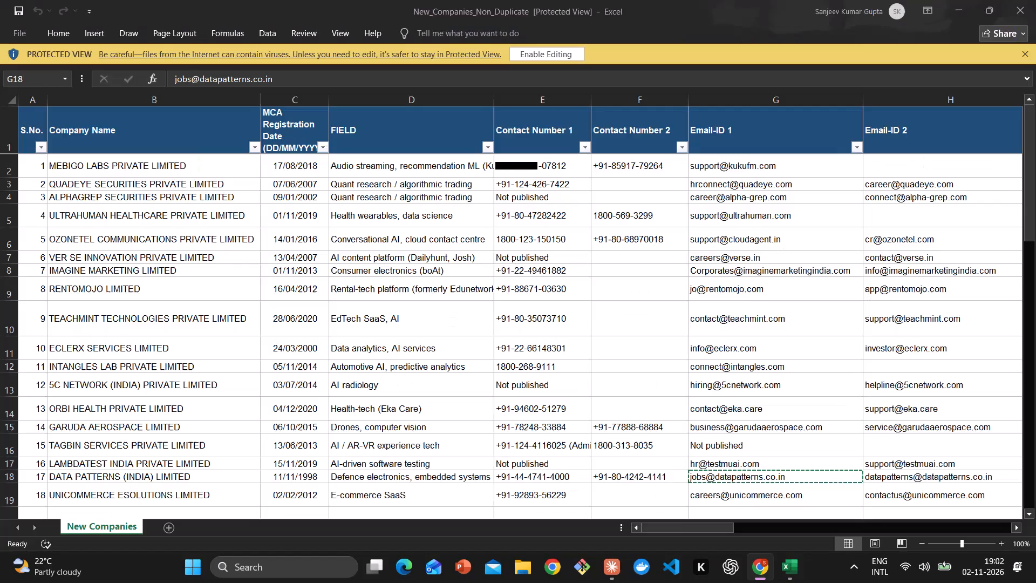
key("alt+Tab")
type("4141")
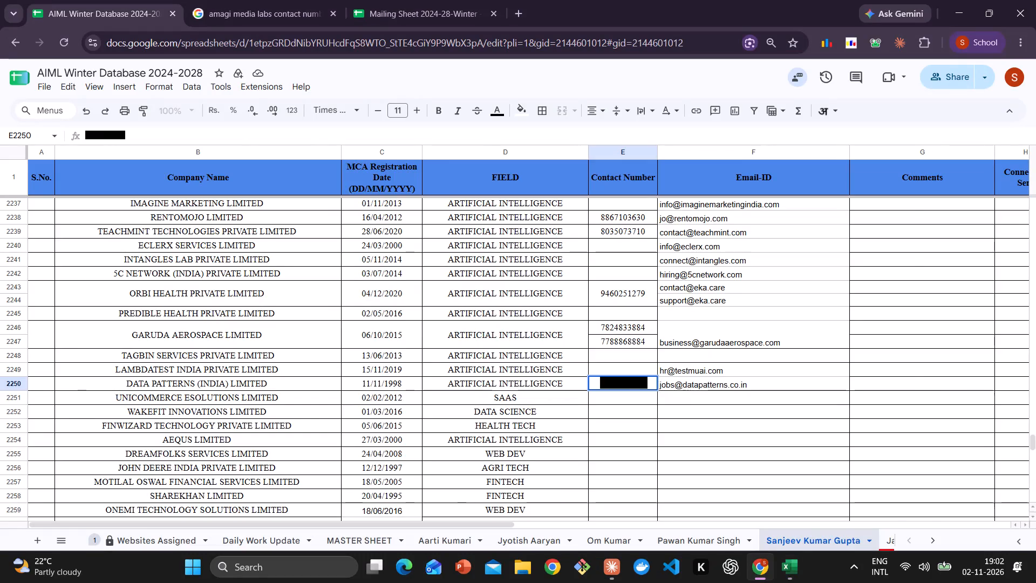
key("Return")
Copy the Email-ID 1 of UNICOMMERCE ESOLUTIONS LIMITED from the workbook into cell F2251 of the database.
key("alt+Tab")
scroll(473, 445, "down", 2)
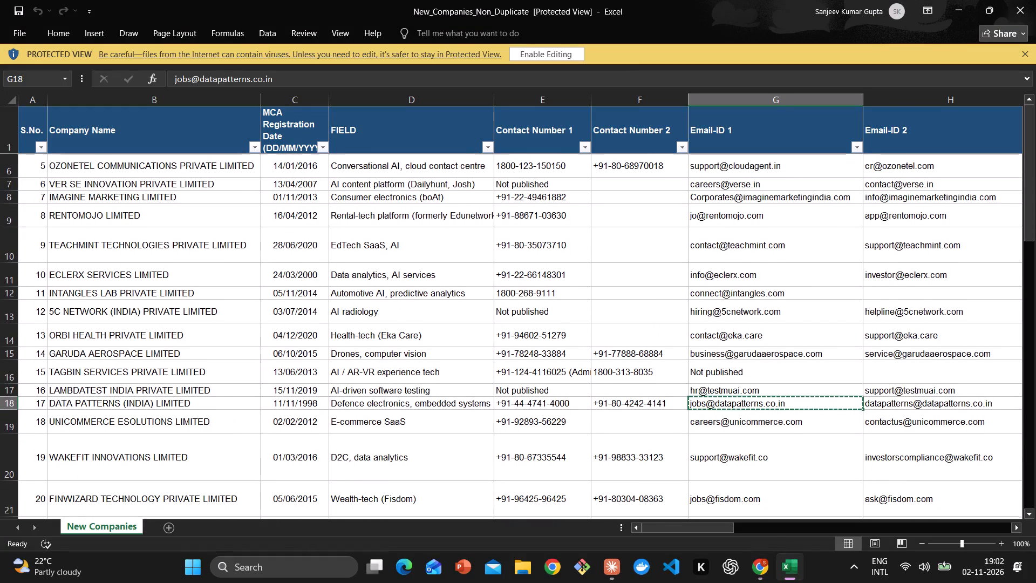
left_click(781, 429)
key("ctrl+c")
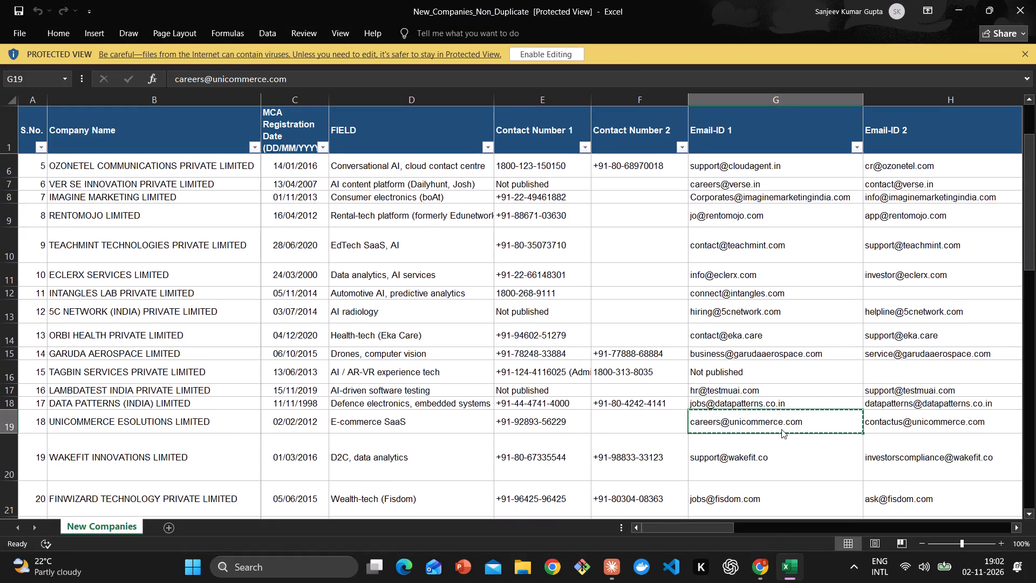
key("alt+Tab")
key("Right")
key("ctrl+v")
Enter the workbook's Contact Number 1 for UNICOMMERCE ESOLUTIONS LIMITED in cell E2251 of the database.
key("Left")
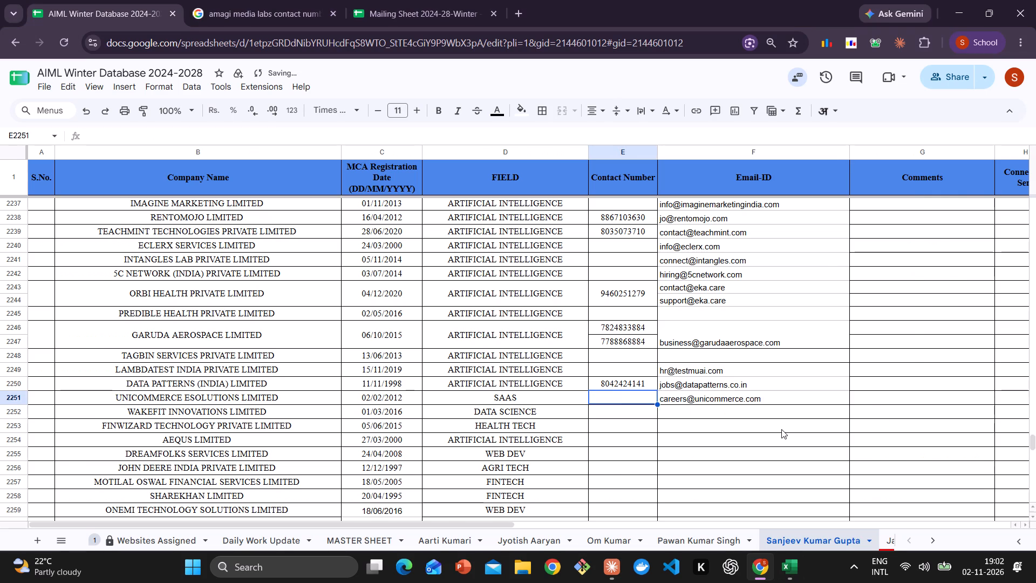
key("alt+Tab")
key("alt+Tab")
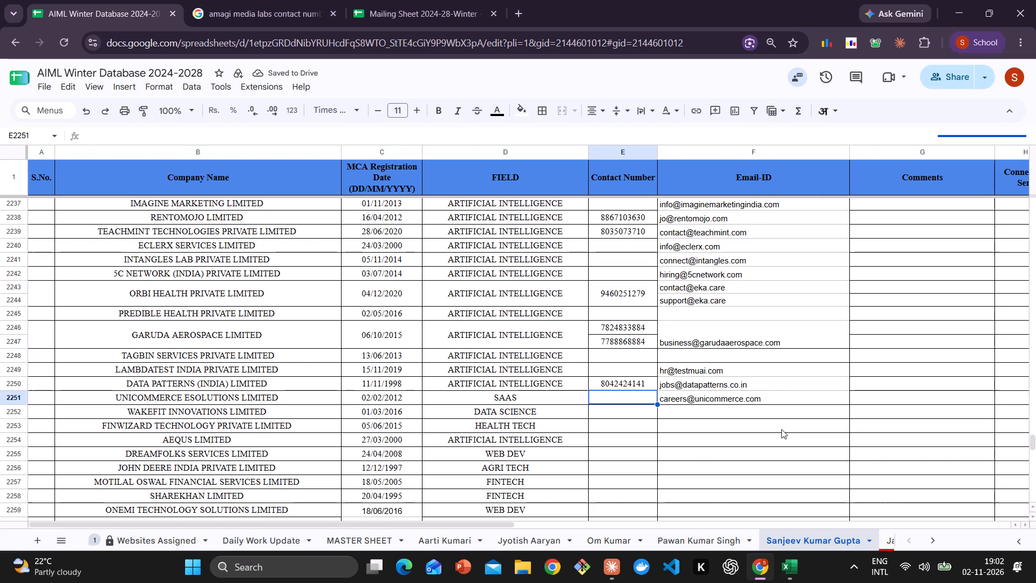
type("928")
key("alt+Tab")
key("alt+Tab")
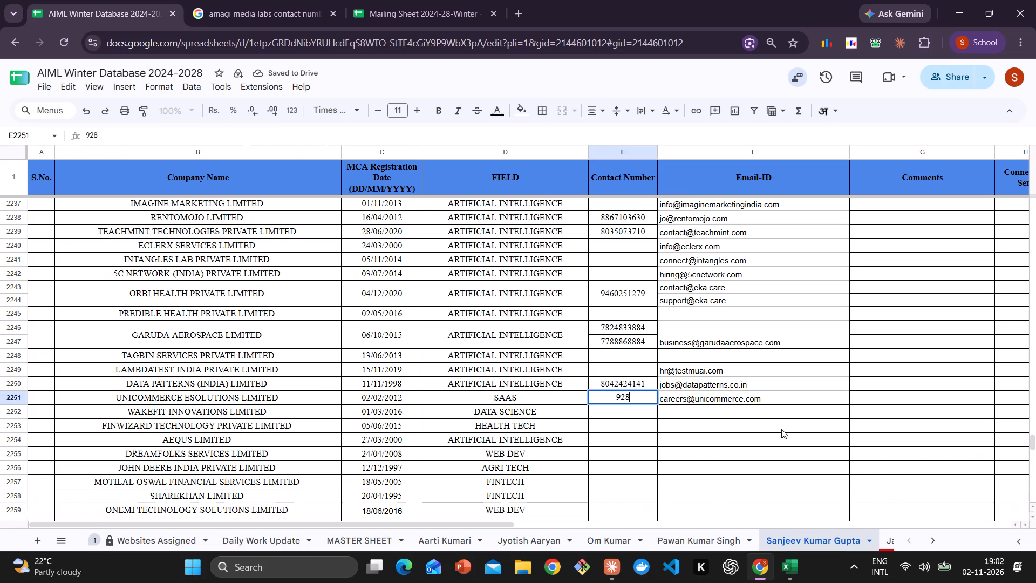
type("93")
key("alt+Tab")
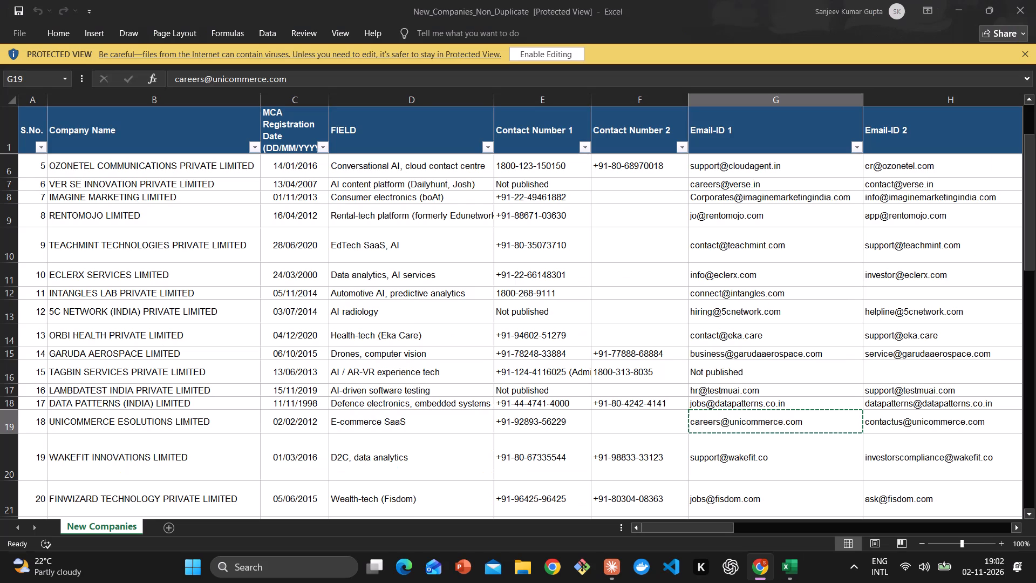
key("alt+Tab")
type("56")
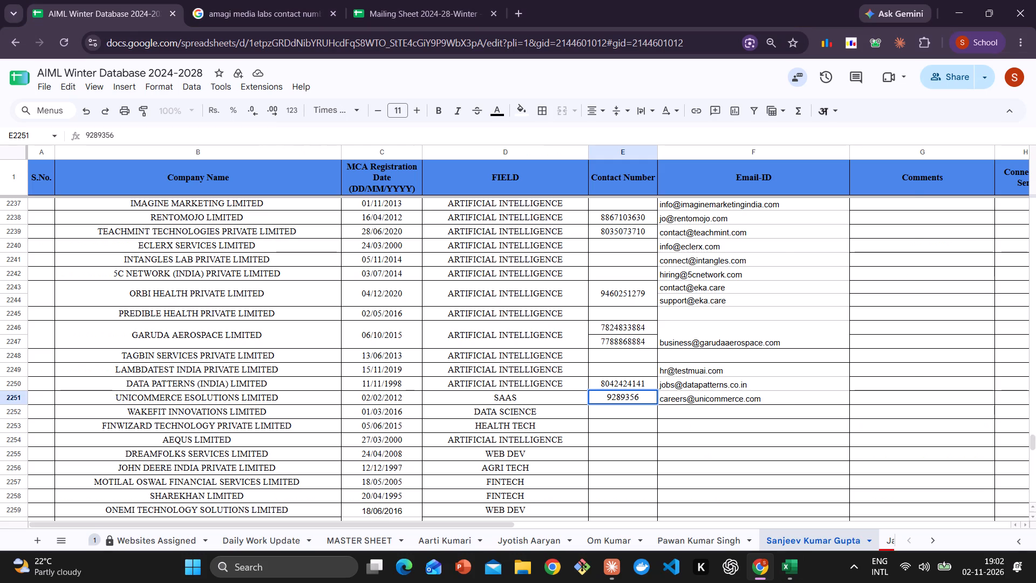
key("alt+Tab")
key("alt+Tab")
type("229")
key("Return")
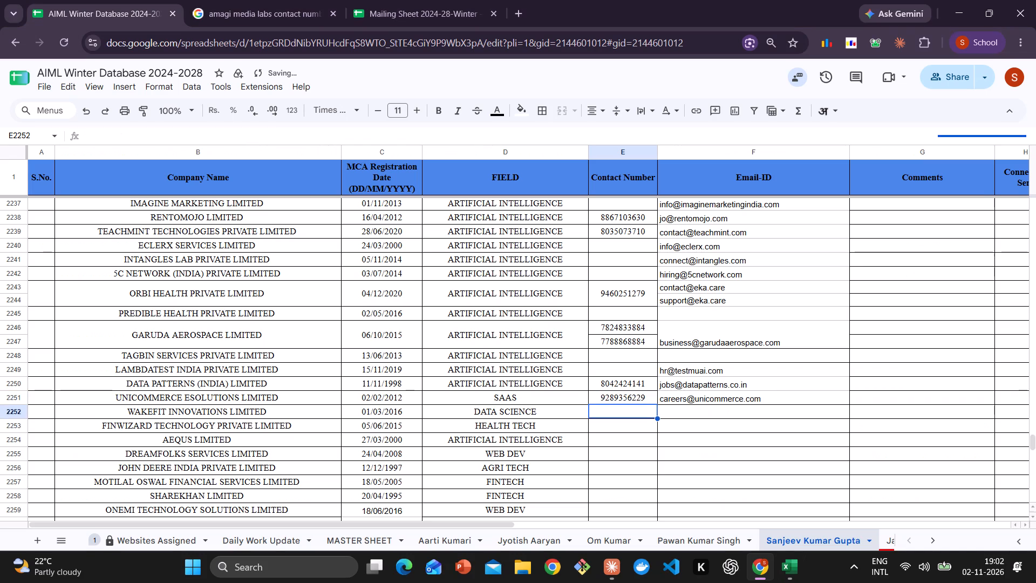
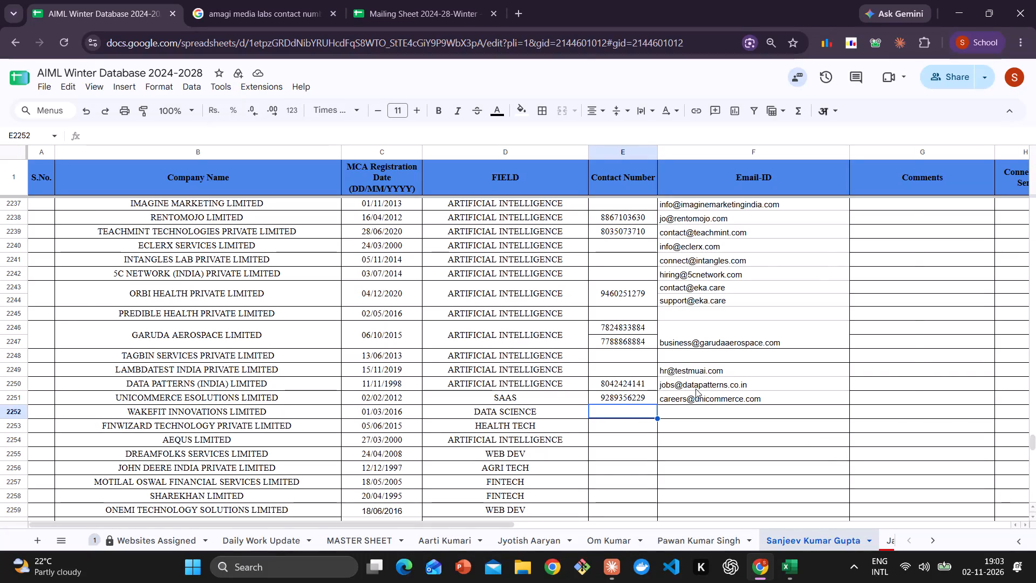
Copy the Email-ID 2 of WAKEFIT INNOVATIONS LIMITED from the workbook into cell F2252 of the database.
key("alt+Tab")
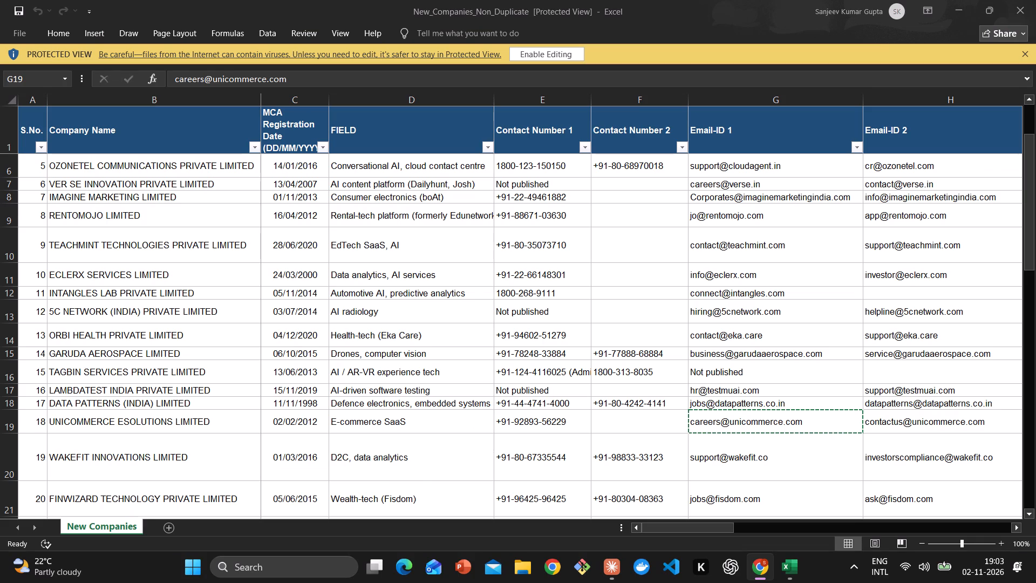
key("alt+Tab")
key("alt+Tab")
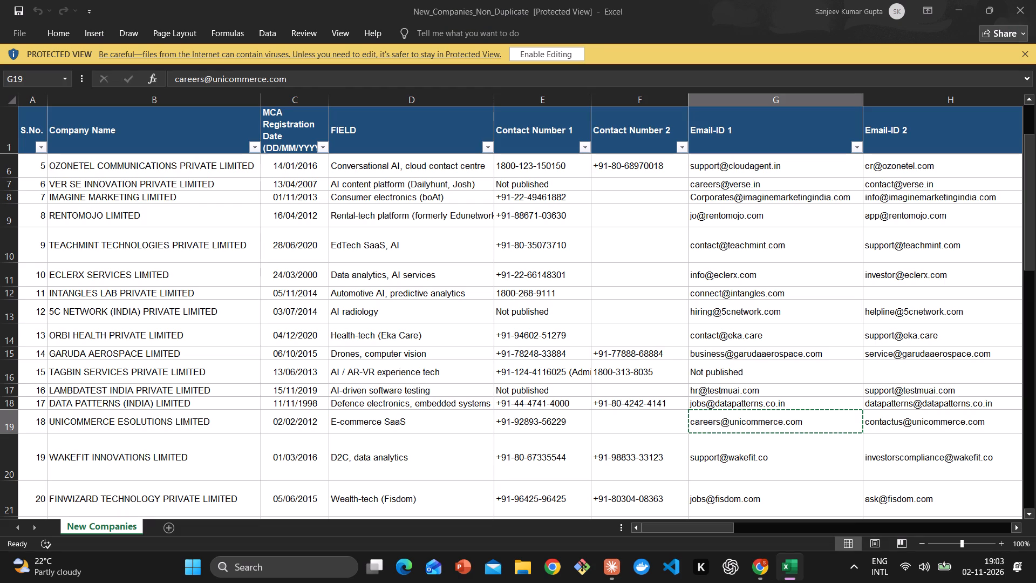
key("alt+Tab")
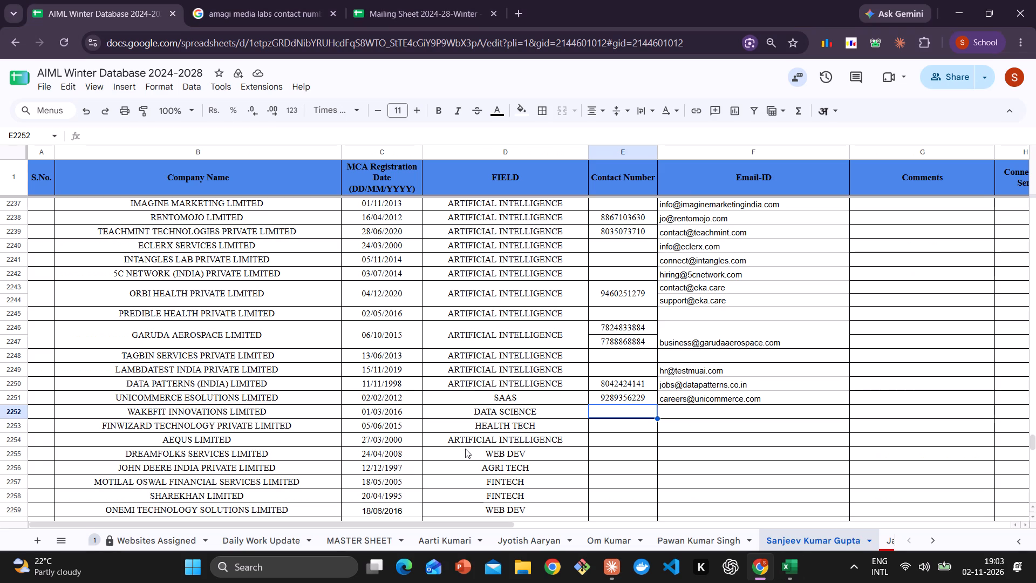
key("alt+Tab")
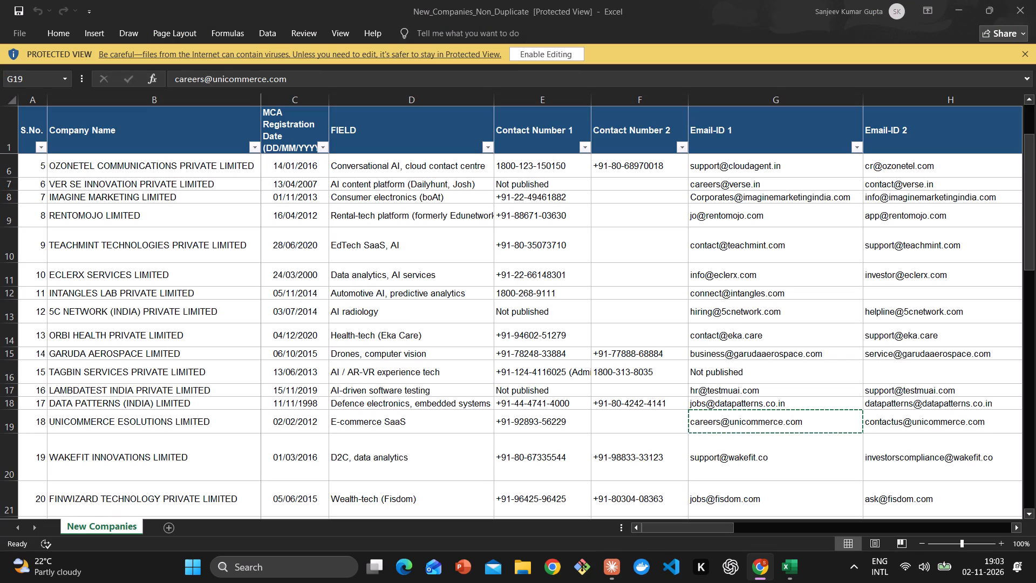
key("Down")
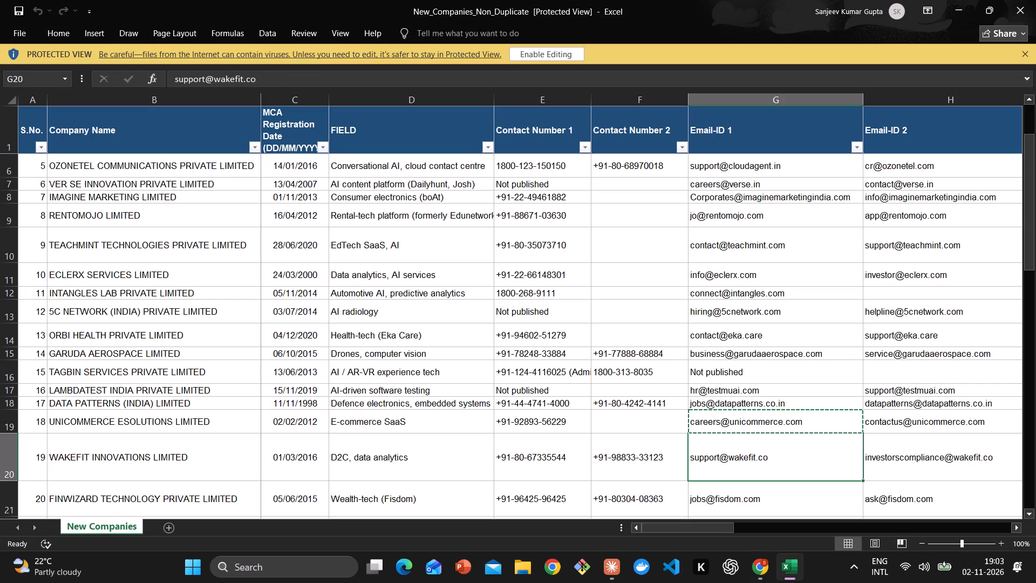
key("Right")
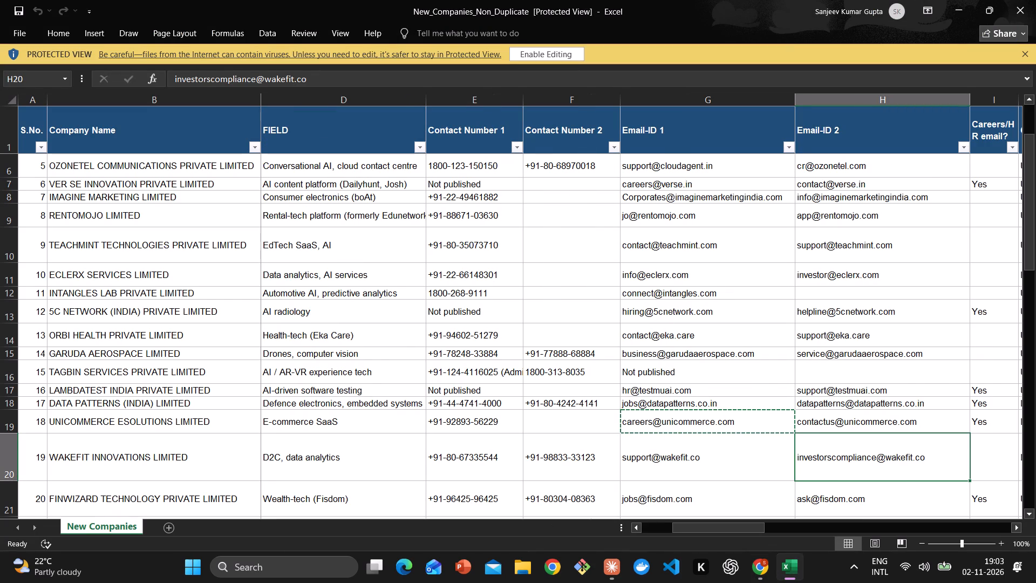
key("ctrl+c")
key("alt+Tab")
key("Right")
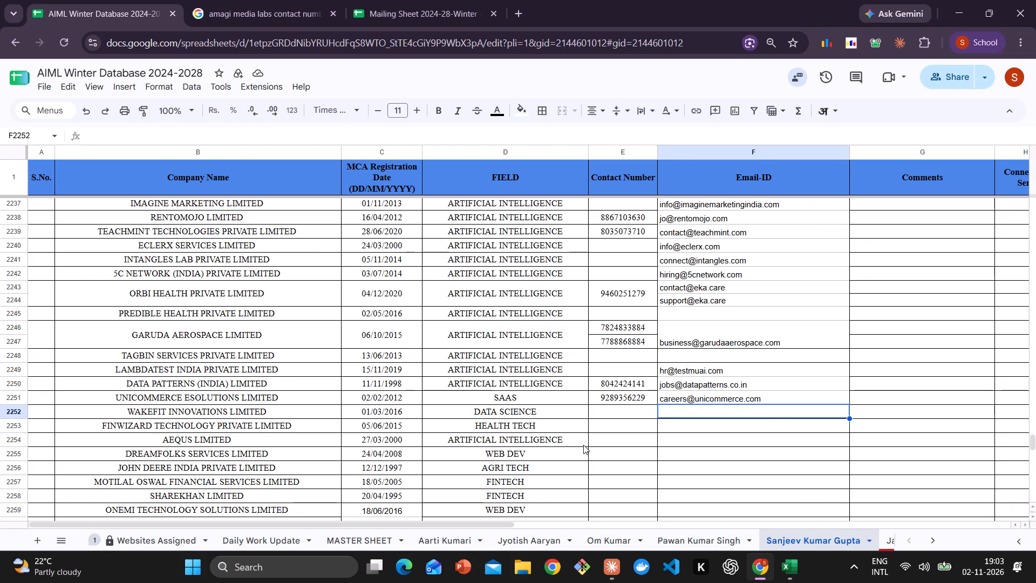
key("ctrl+v")
Enter the workbook's Contact Number 2 for WAKEFIT INNOVATIONS LIMITED in cell E2252 of the database.
key("Left")
key("alt+Tab")
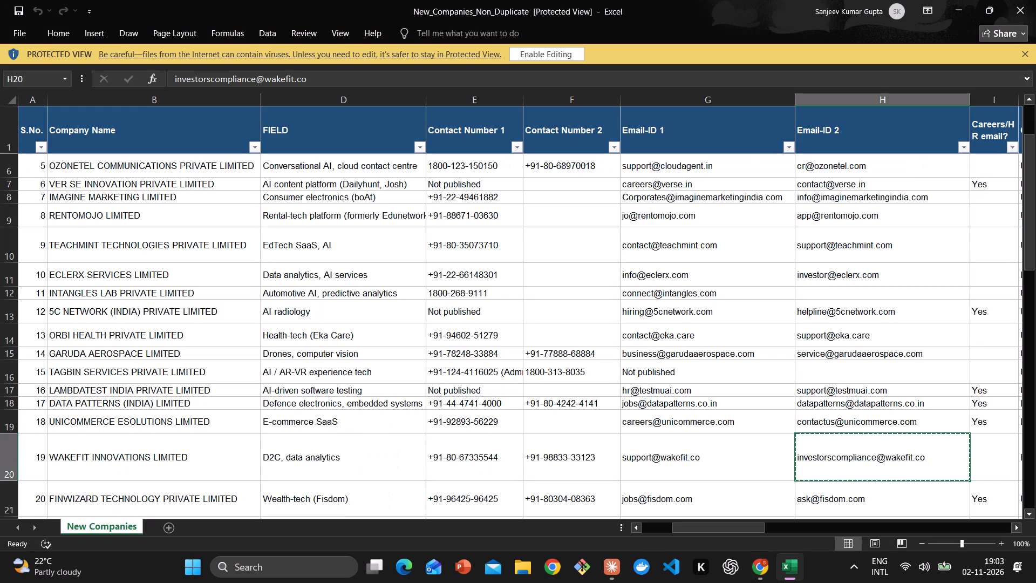
key("alt+Tab")
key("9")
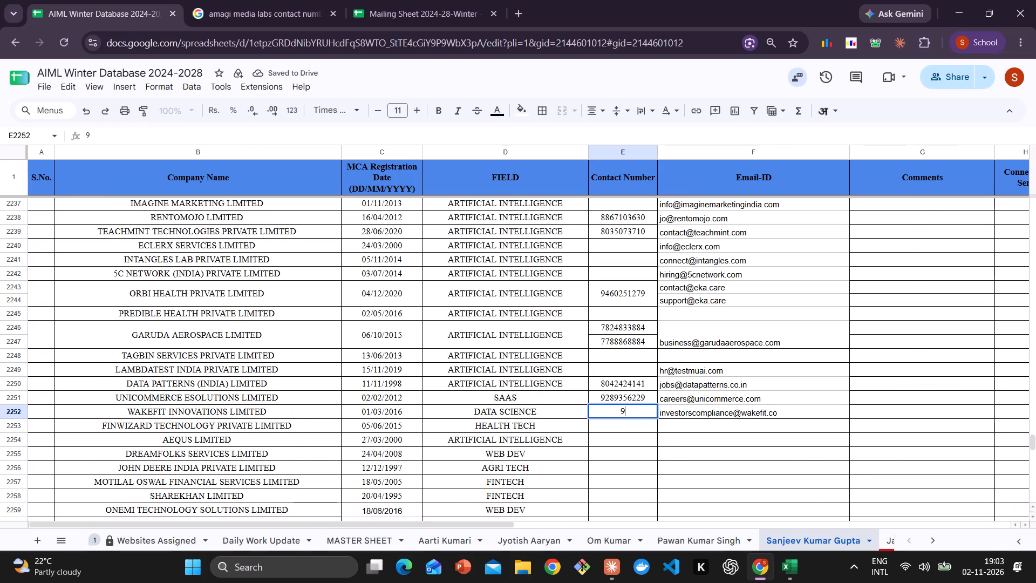
Enter WAKEFIT INNOVATIONS LIMITED's Contact Number 2 from the New_Companies_Non_Duplicate workbook in the database sheet's Contact Number column.
key("alt+Tab")
key("alt+Tab")
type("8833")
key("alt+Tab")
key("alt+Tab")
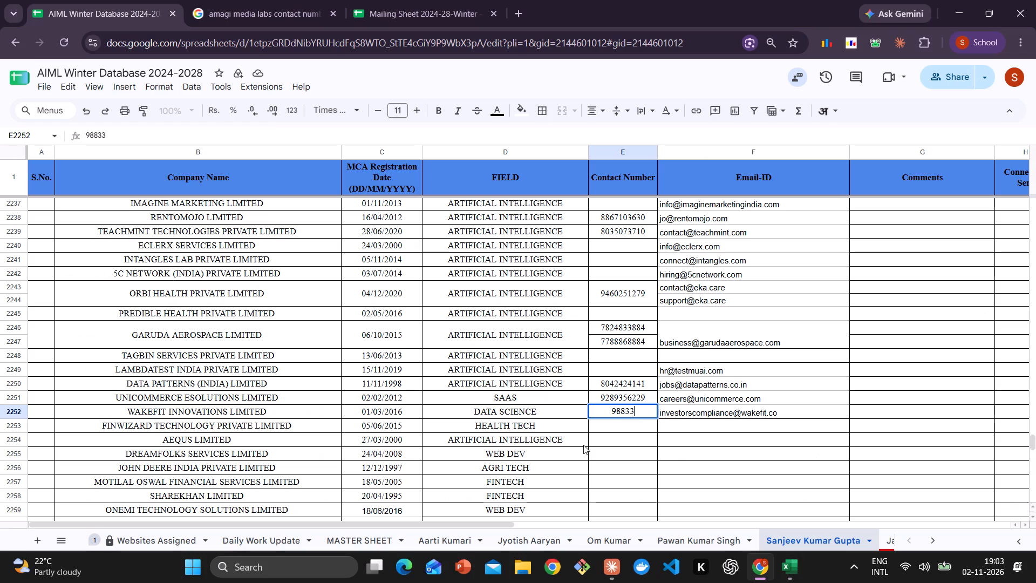
Complete the contact number for WAKEFIT INNOVATIONS LIMITED in E2252 using the workbook's Contact Number 2.
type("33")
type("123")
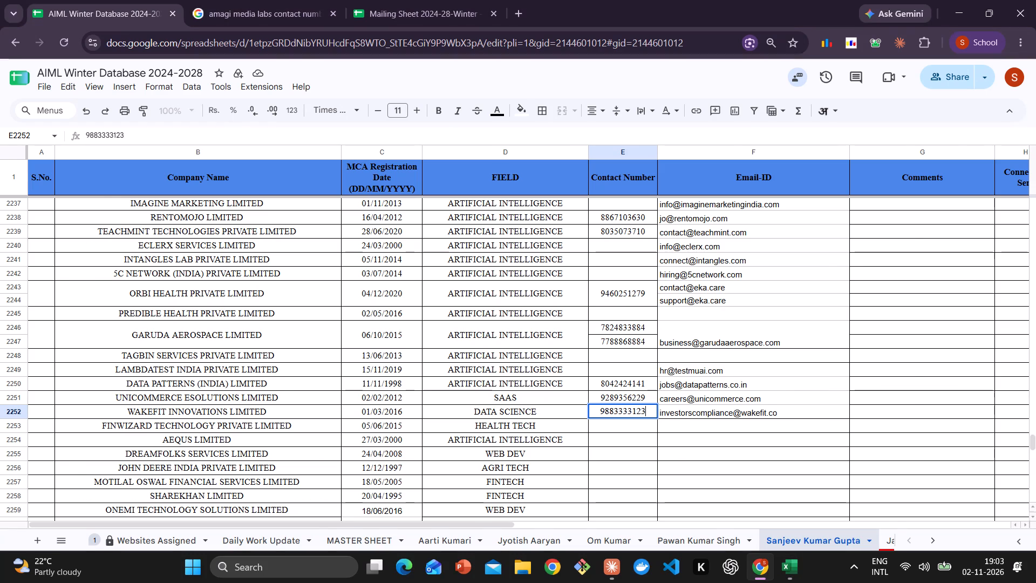
Copy the Email-ID 1 of FINWIZARD TECHNOLOGY PRIVATE LIMITED from the New_Companies_Non_Duplicate workbook into cell F2253 of the database.
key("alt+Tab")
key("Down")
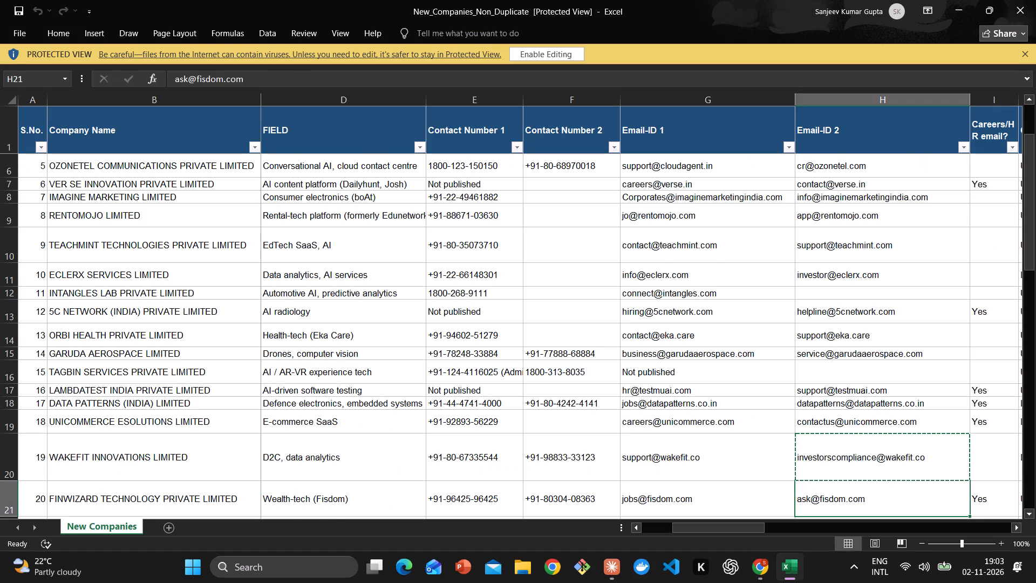
scroll(583, 445, "down", 1)
key("Left")
key("ctrl+c")
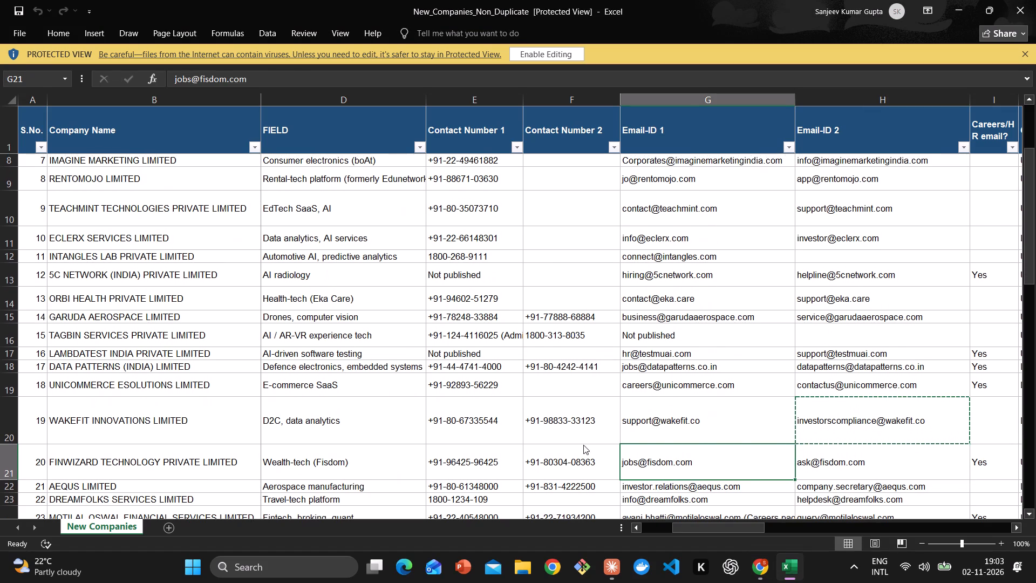
key("alt+Tab")
key("Right")
key("Down")
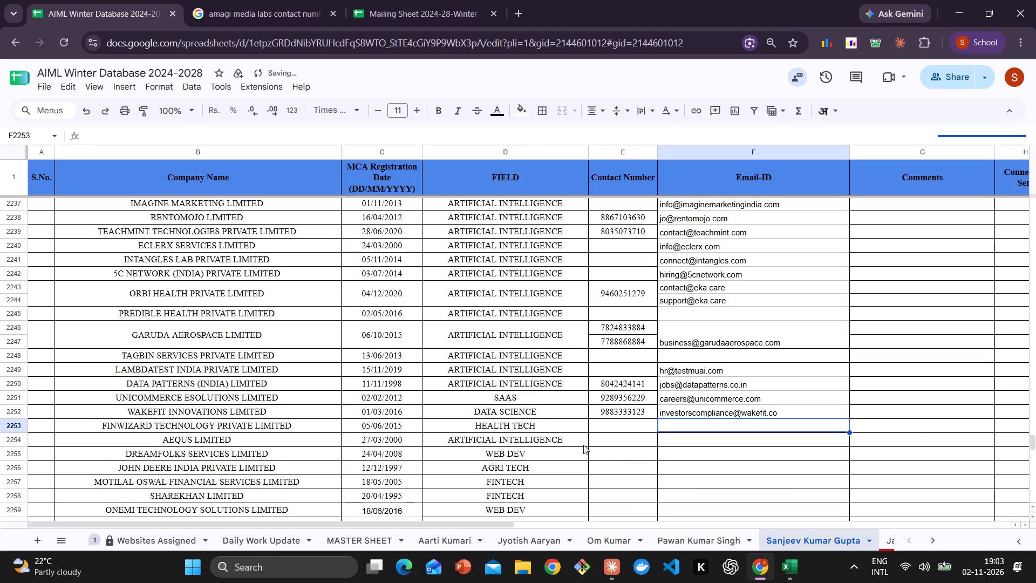
key("ctrl+v")
Enter the workbook's Contact Number 1 for FINWIZARD TECHNOLOGY PRIVATE LIMITED in cell E2253 of the database.
key("alt+Tab")
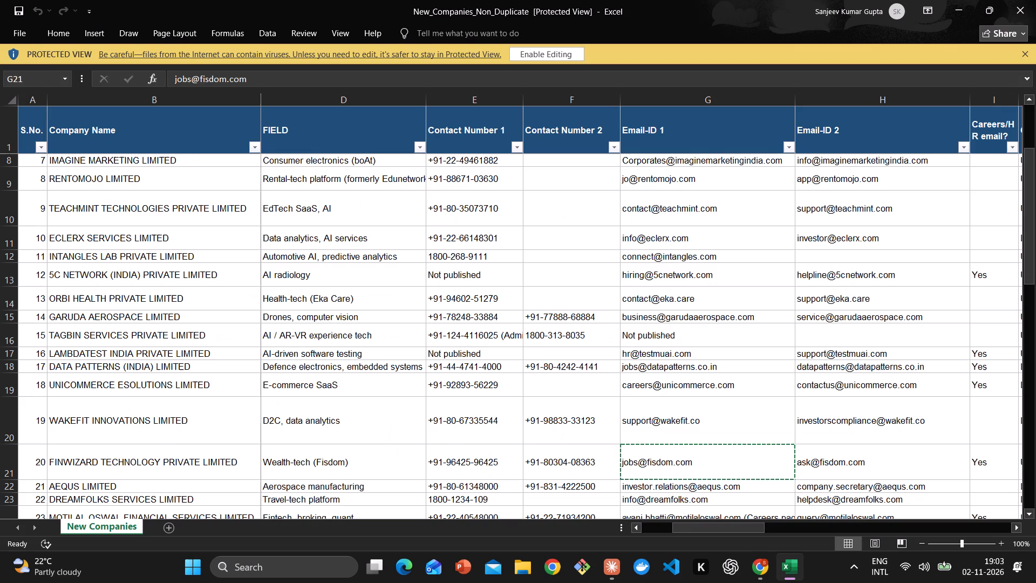
key("Left")
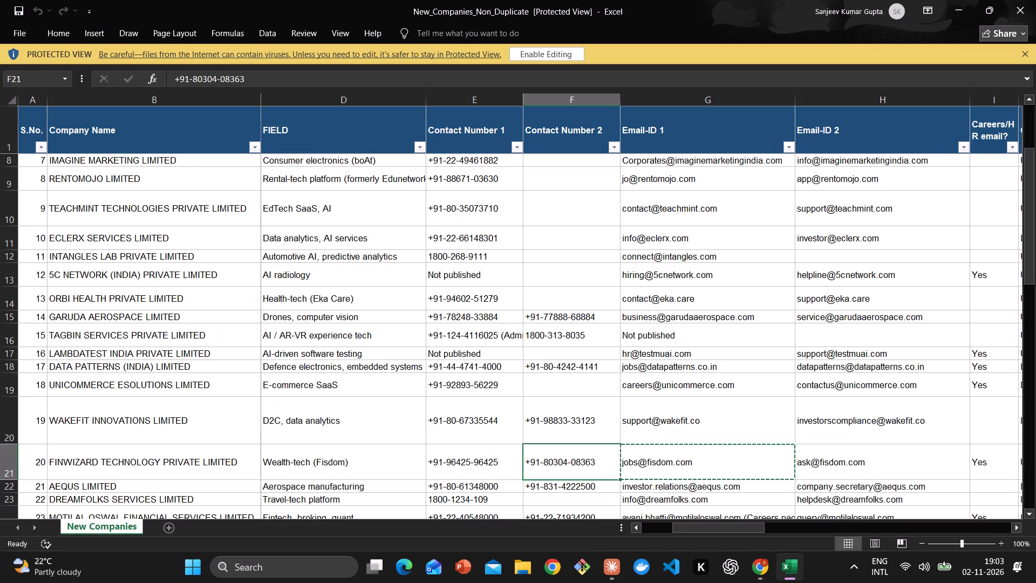
key("Left")
key("alt+Tab")
left_click(634, 425)
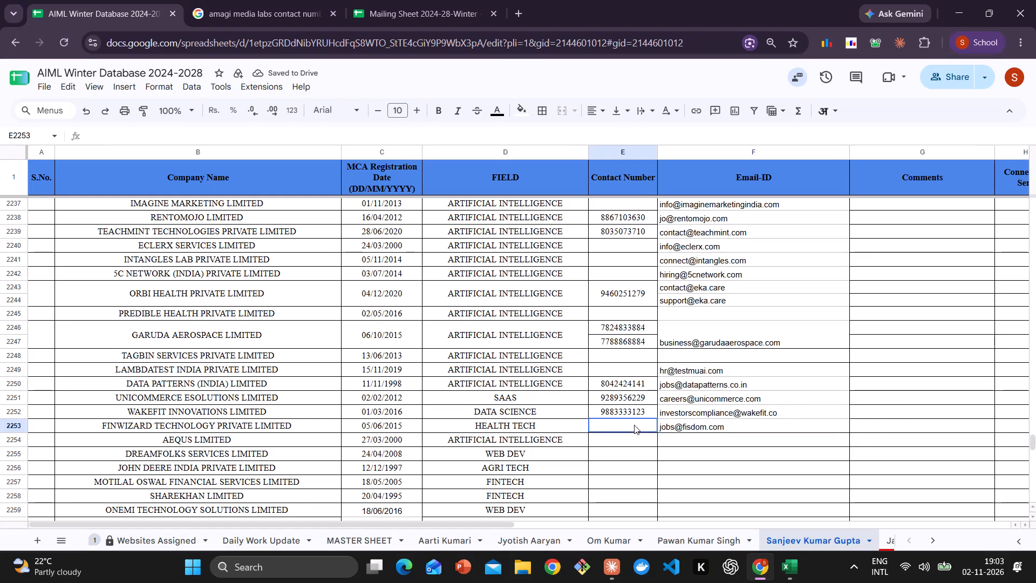
key("alt+Tab")
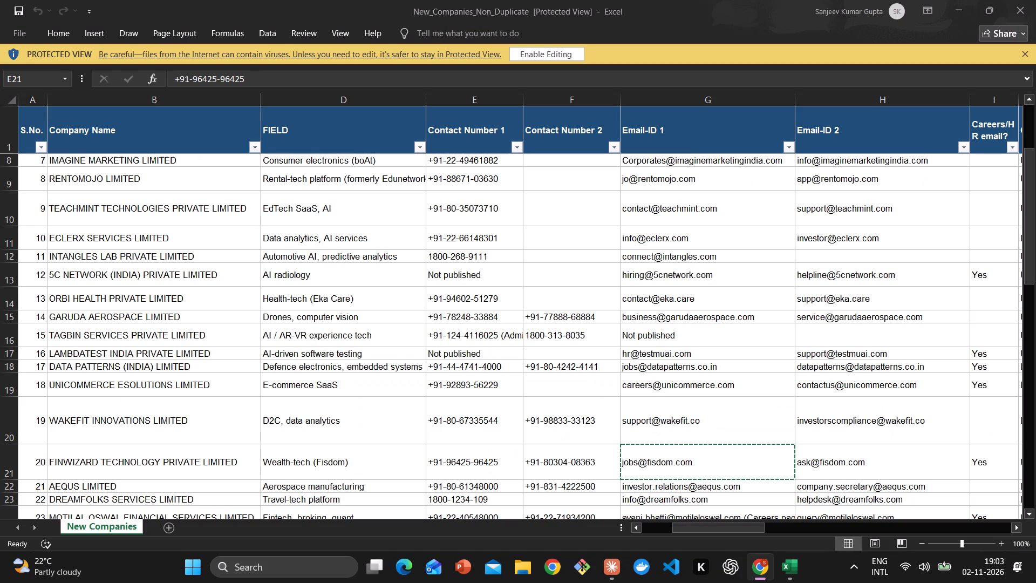
key("alt+Tab")
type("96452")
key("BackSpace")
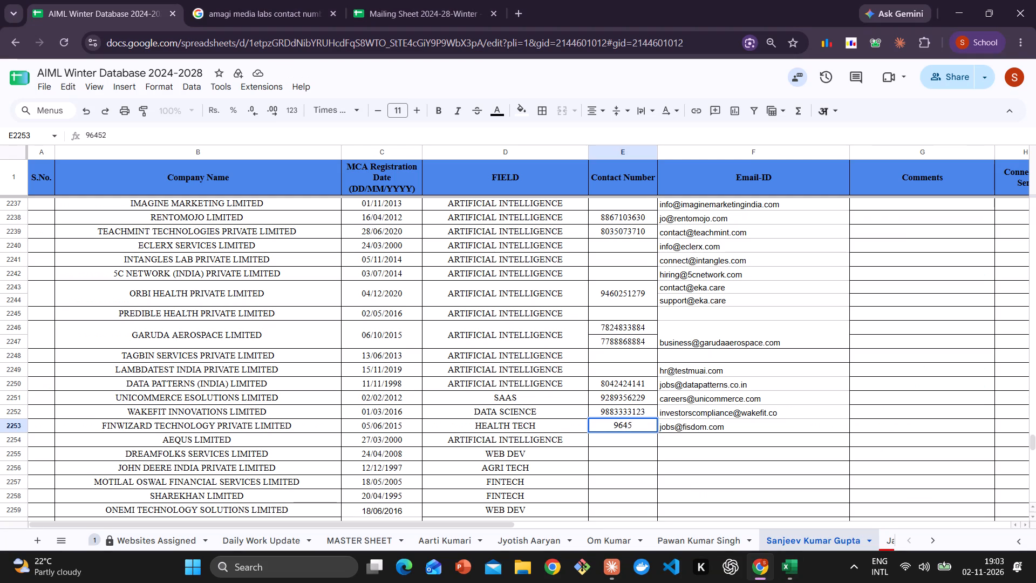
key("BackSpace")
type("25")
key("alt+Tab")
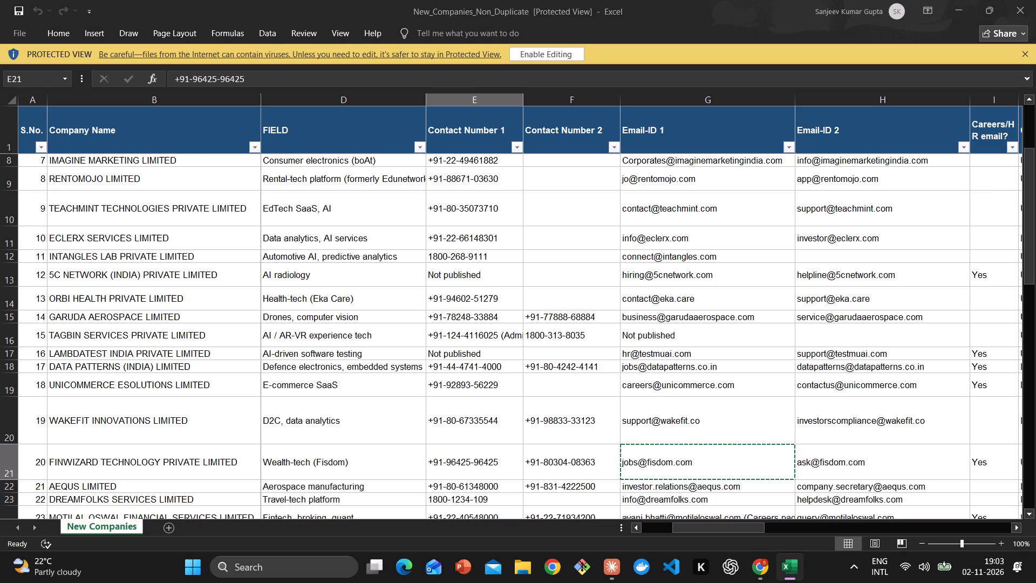
Enter FINWIZARD TECHNOLOGY PRIVATE LIMITED's Contact Number 1 from the Excel workbook in its Contact Number cell in row 2253.
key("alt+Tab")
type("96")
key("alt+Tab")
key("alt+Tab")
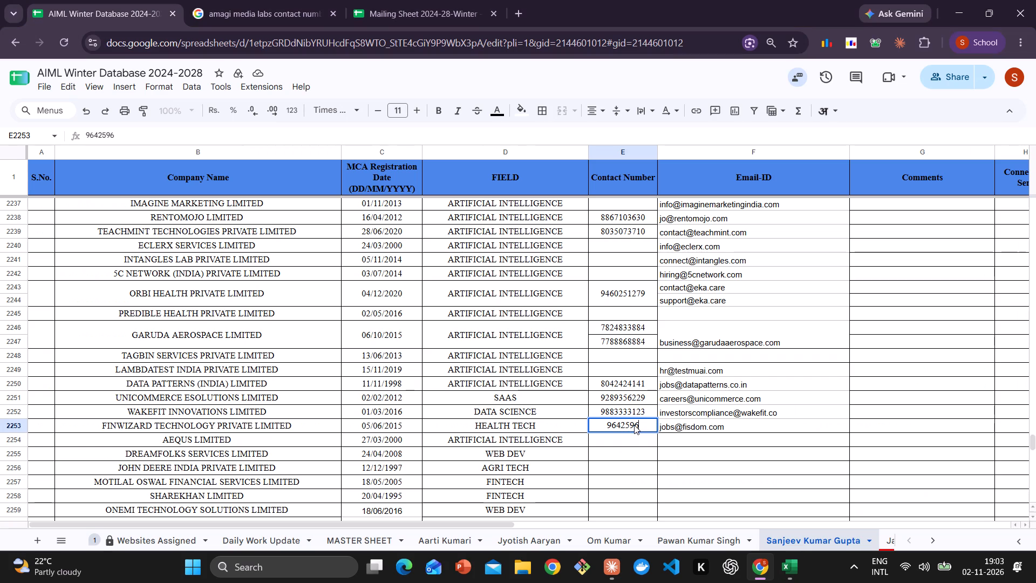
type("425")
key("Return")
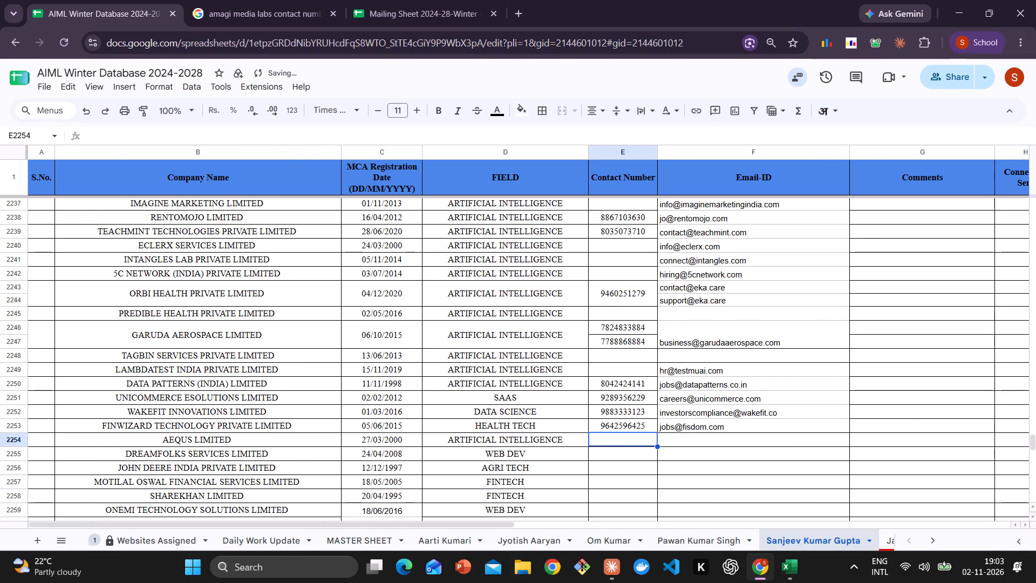
Insert one row below FINWIZARD TECHNOLOGY PRIVATE LIMITED's row 2253 for its second contact number.
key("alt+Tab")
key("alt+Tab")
left_click(634, 425)
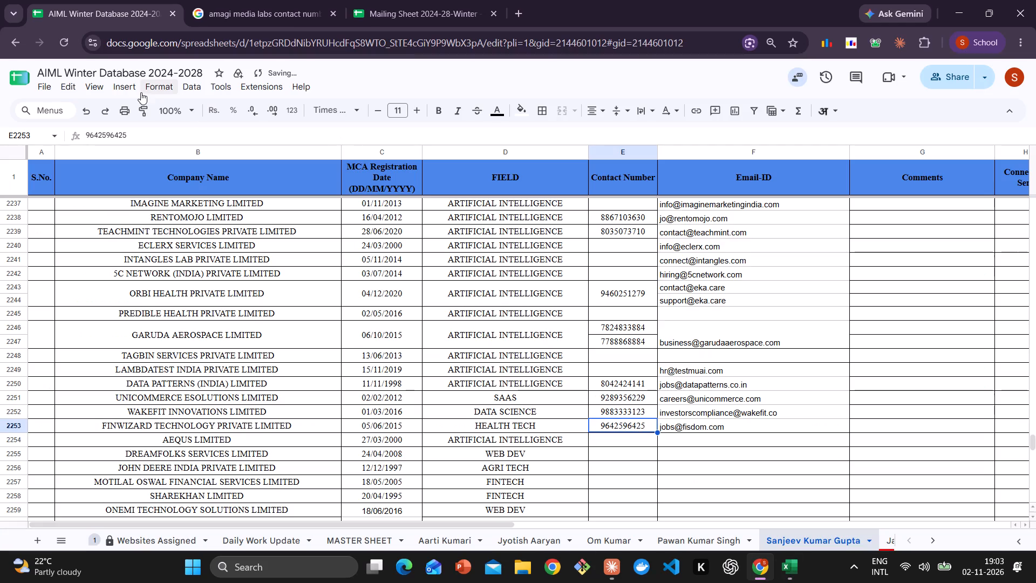
left_click(114, 90)
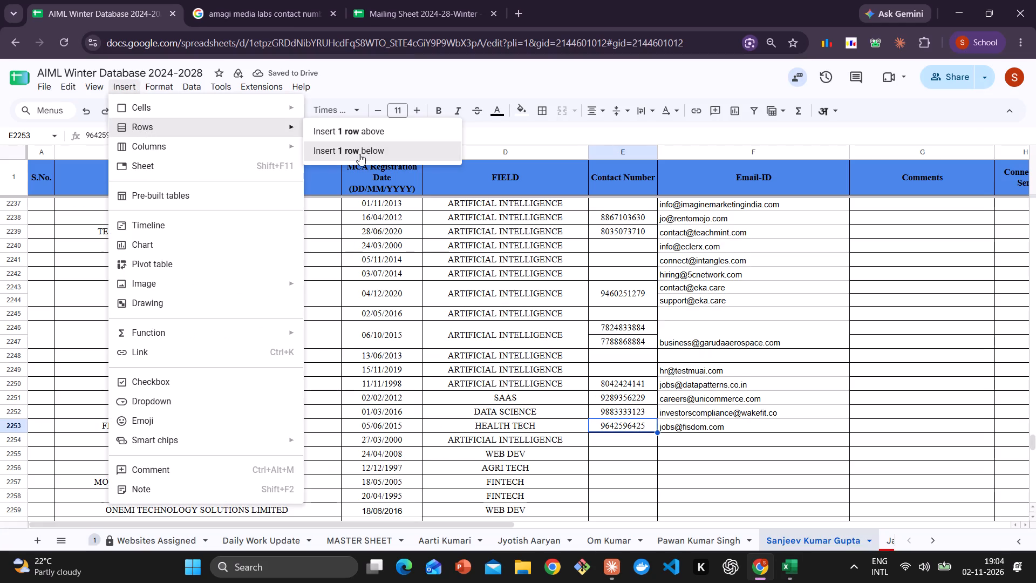
left_click(359, 154)
key("alt+Tab")
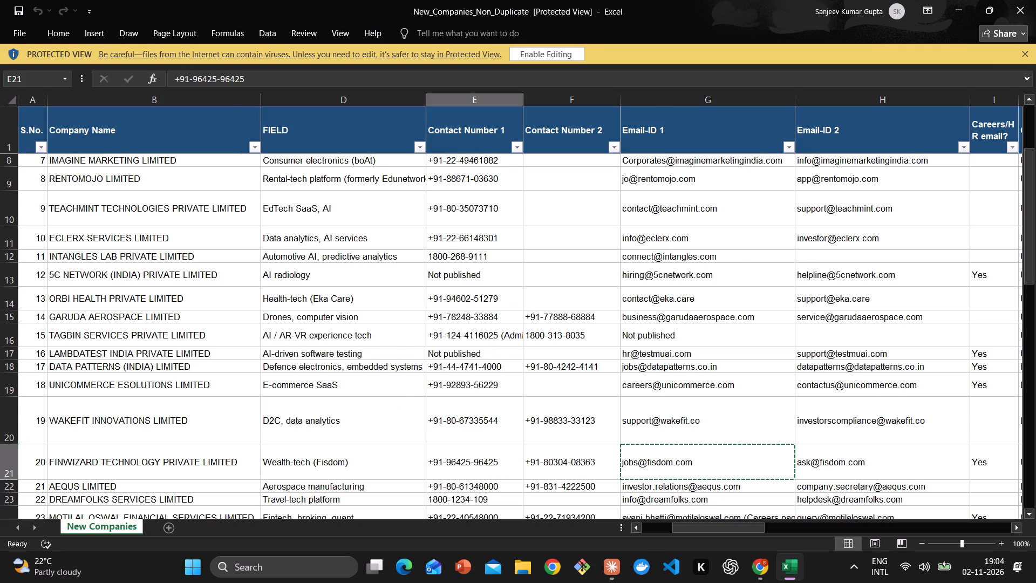
Enter FINWIZARD TECHNOLOGY PRIVATE LIMITED's Contact Number 2 from the Excel workbook in cell E2254 of the database.
left_click(584, 471)
key("alt+Tab")
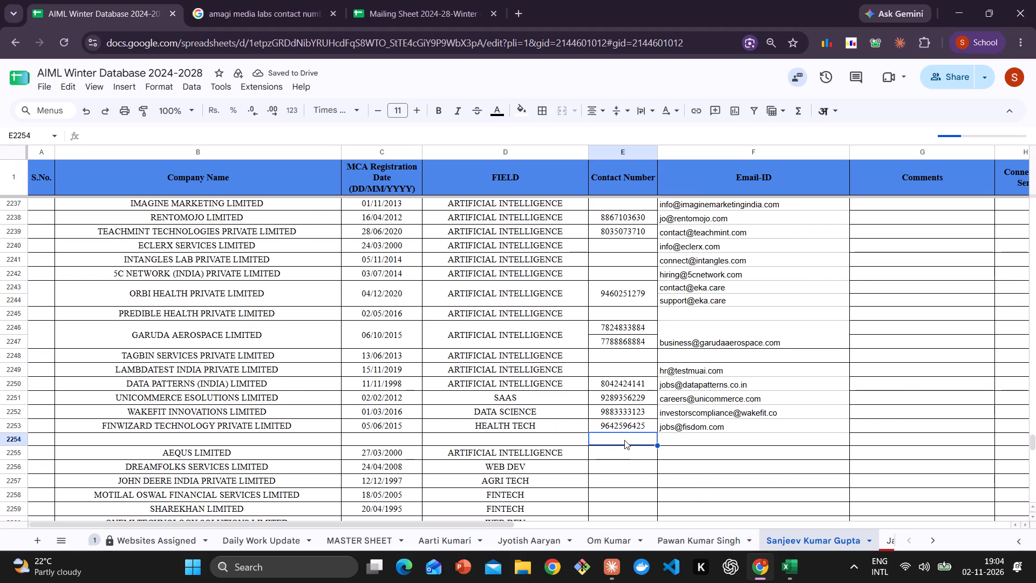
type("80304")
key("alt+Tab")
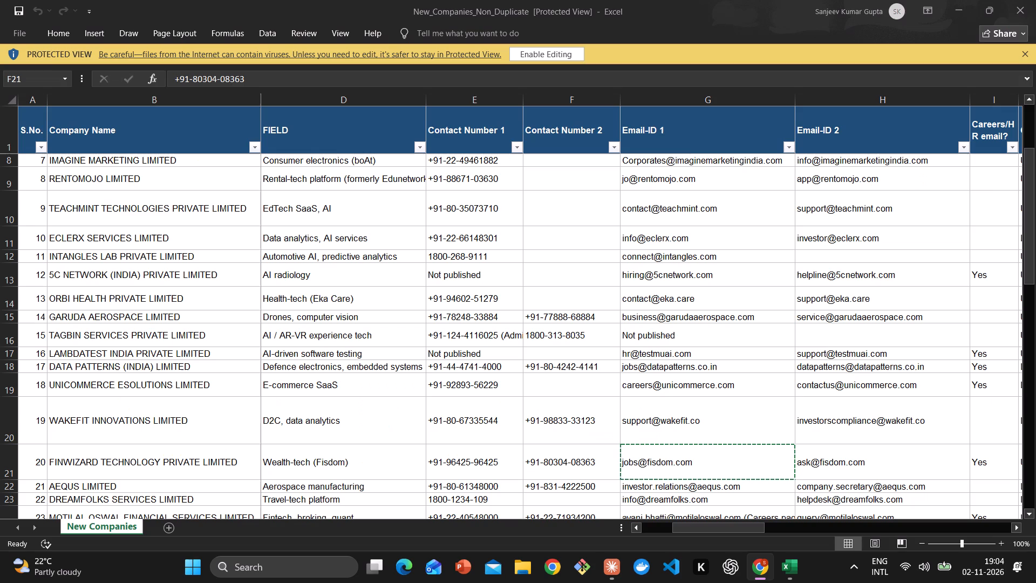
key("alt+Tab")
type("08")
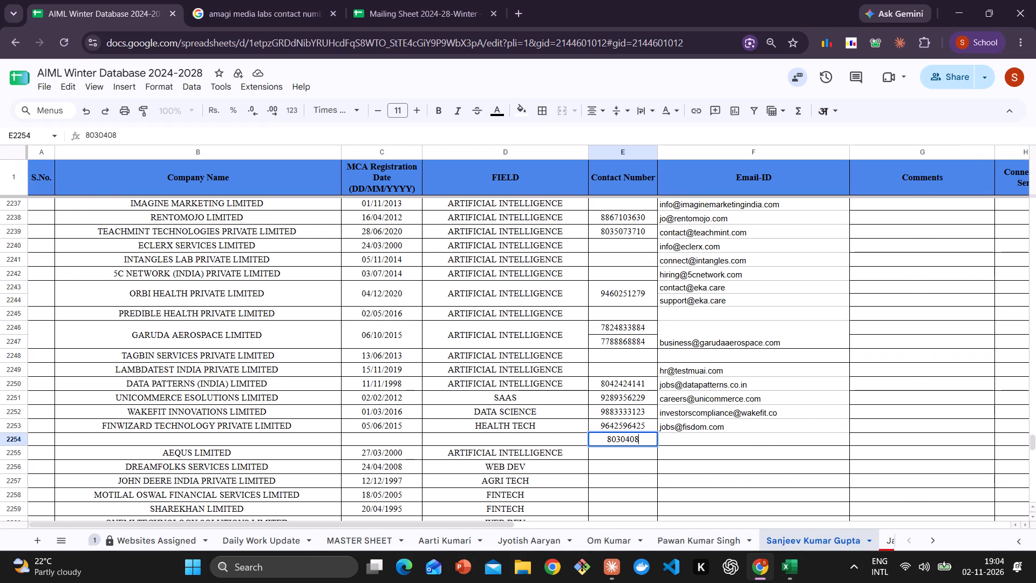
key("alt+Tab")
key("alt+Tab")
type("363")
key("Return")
Copy AEQUS LIMITED's Email-ID 1 from the Excel workbook into its Email-ID cell F2255 in the database.
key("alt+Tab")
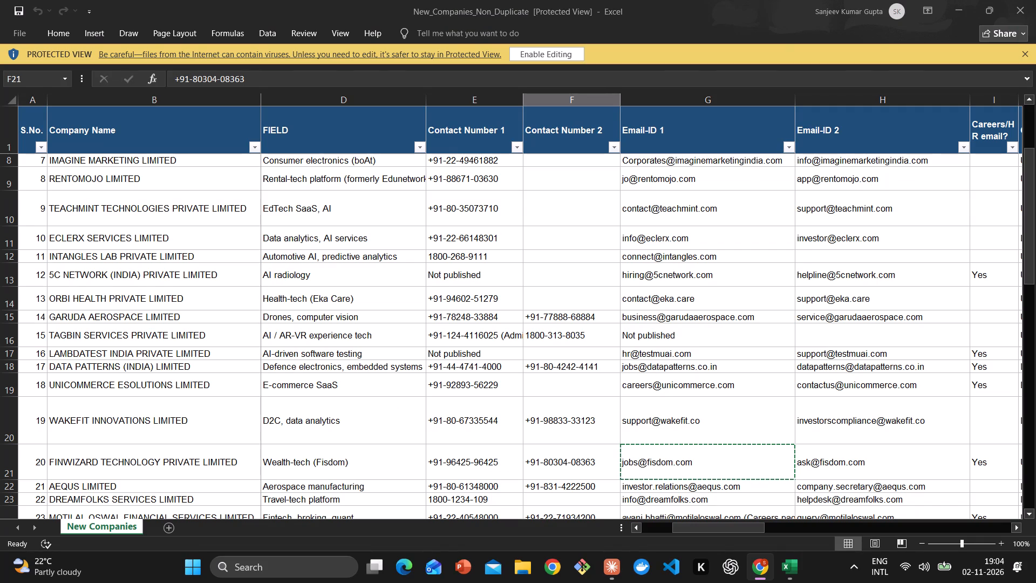
scroll(588, 433, "down", 2)
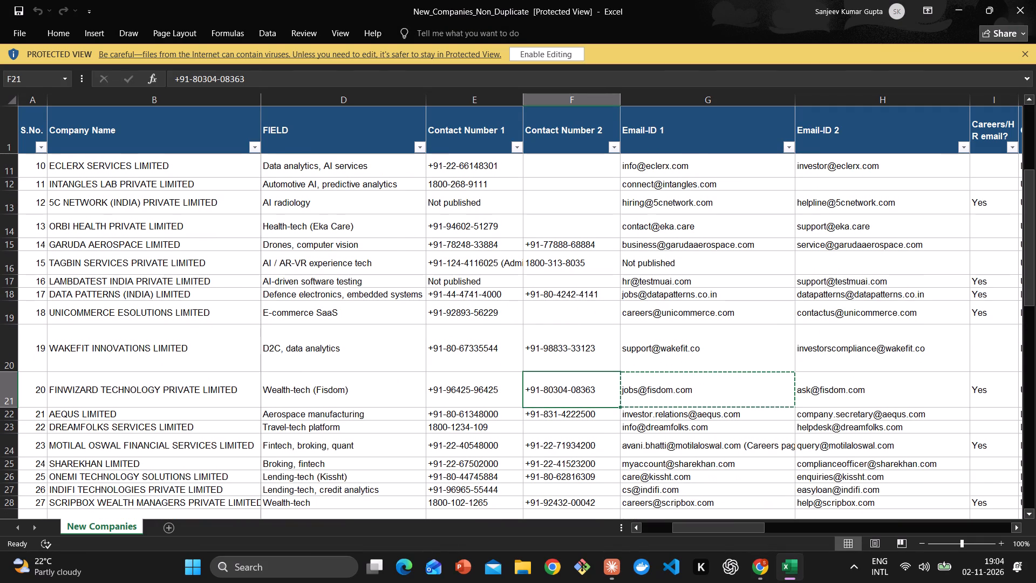
left_click(671, 418)
key("ctrl+c")
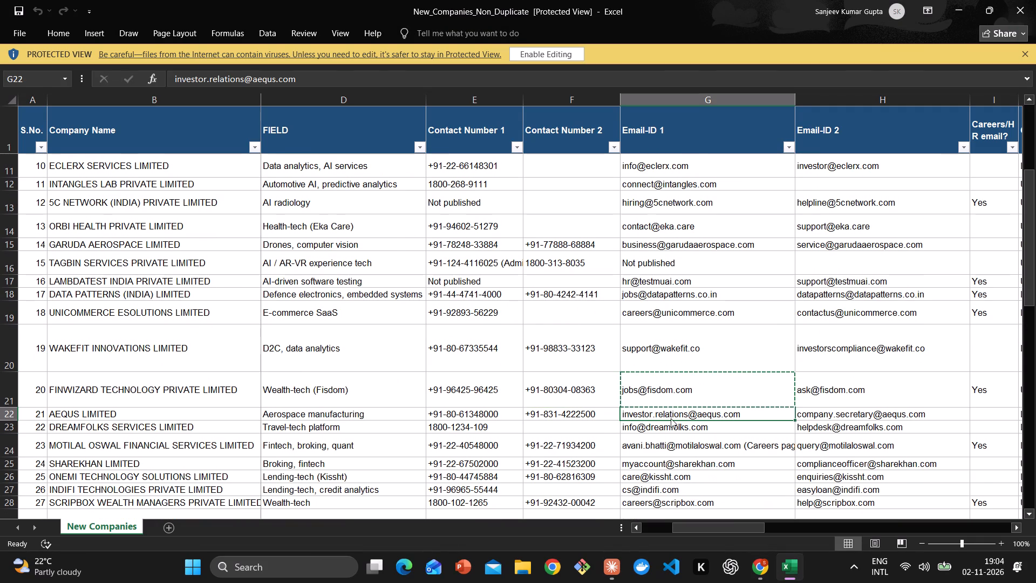
key("alt+Tab")
left_click(715, 452)
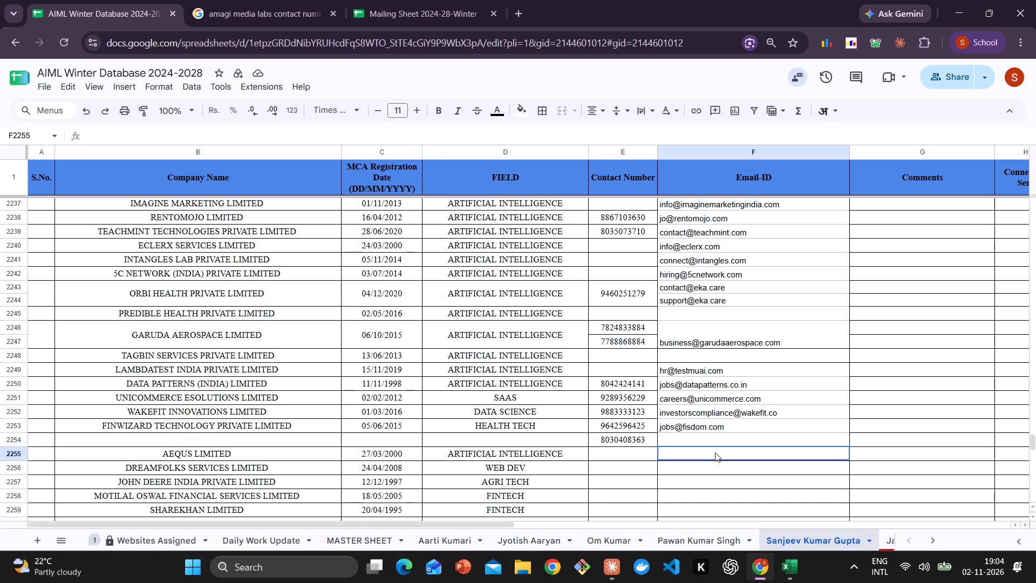
key("ctrl+v")
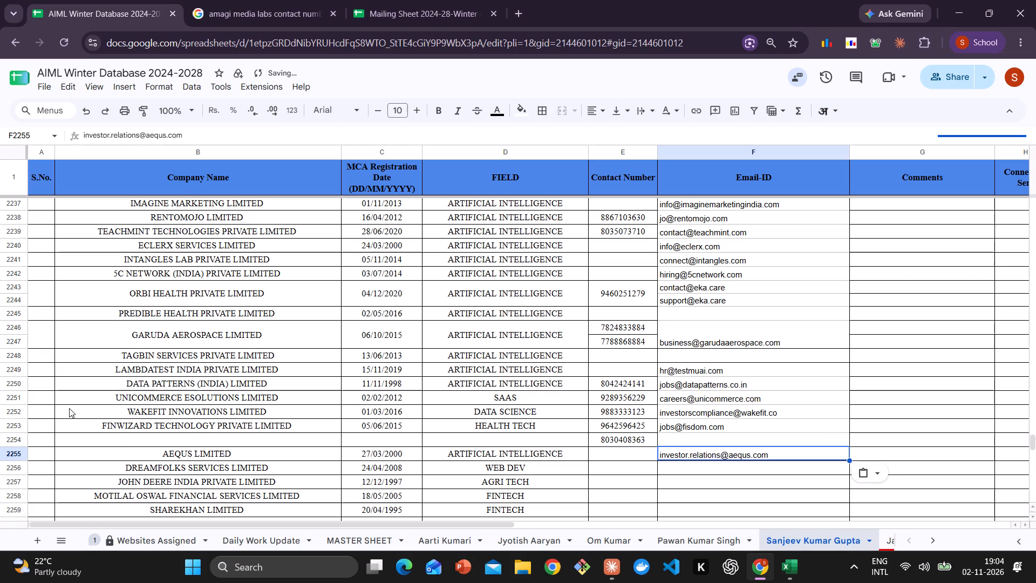
Merge the S.No., Company Name, MCA Registration Date and FIELD cells vertically across FINWIZARD's rows 2253 and 2254.
left_click(46, 428)
key("shift+Down")
key("shift+Right")
key("shift+Right")
key("shift+Right")
key("shift+Right")
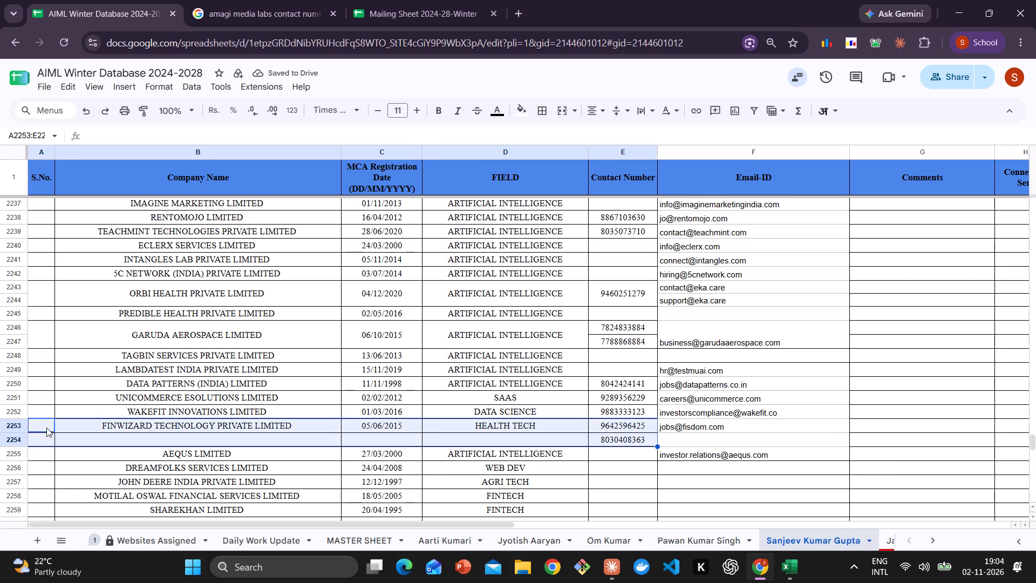
key("shift+Left")
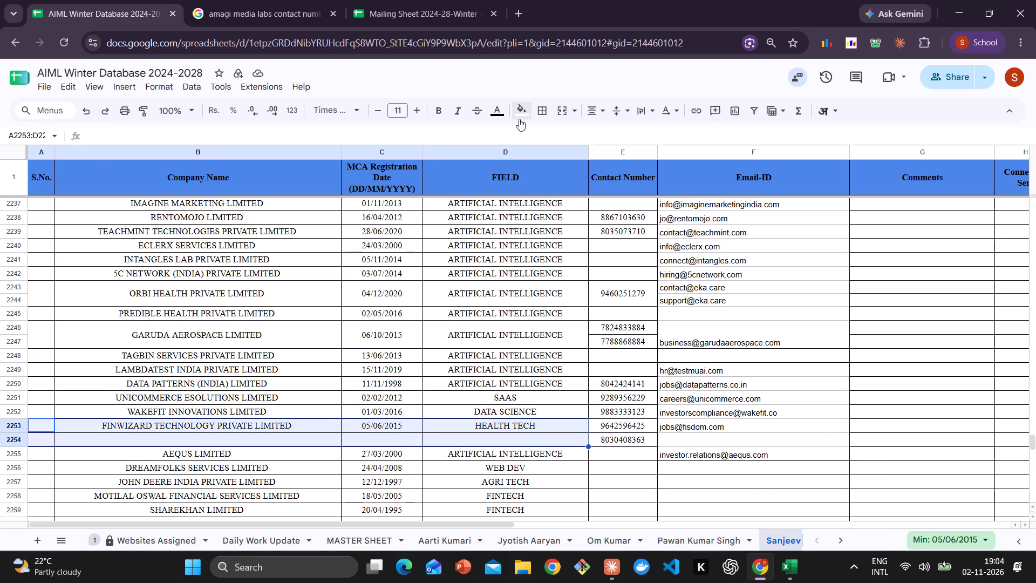
left_click(572, 112)
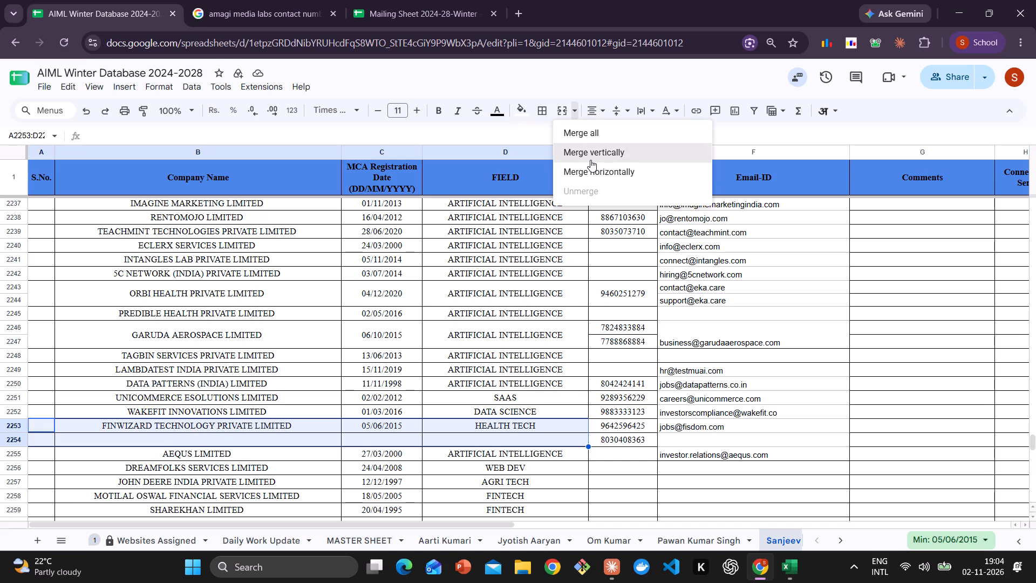
left_click(590, 160)
Merge FINWIZARD's Email-ID cells in rows 2253 and 2254 into one cell.
left_click(723, 425)
key("shift+Down")
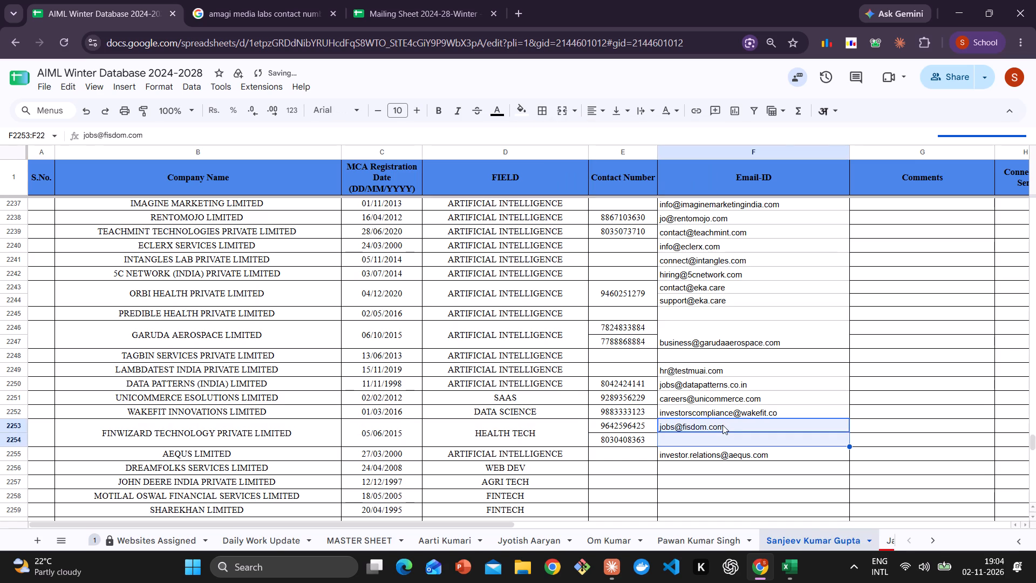
left_click_drag(576, 109, 591, 159)
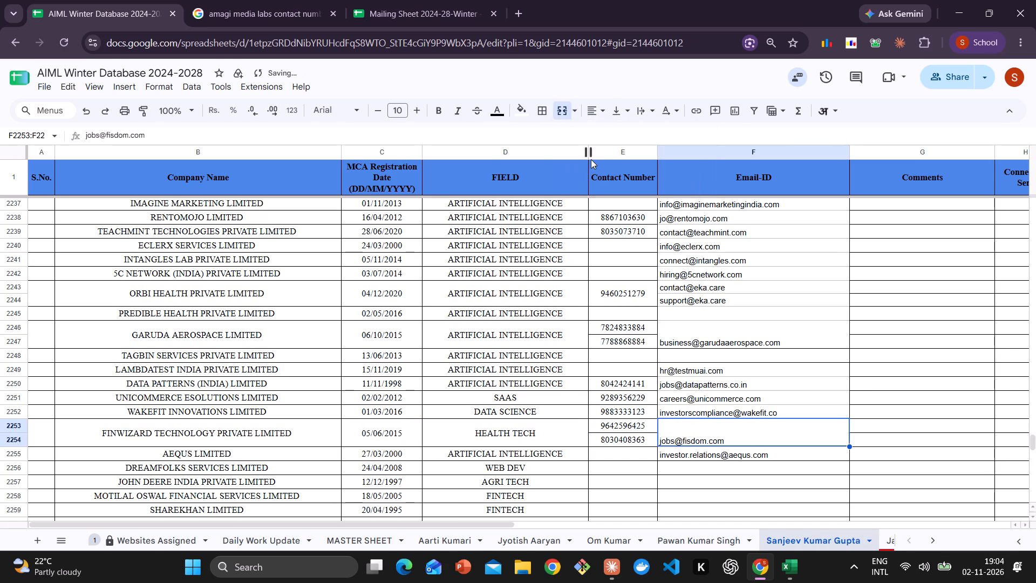
left_click(591, 159)
left_click(451, 426)
Enter AEQUS LIMITED's Contact Number 2 from the Excel workbook in cell E2255 of the database.
key("alt+Tab")
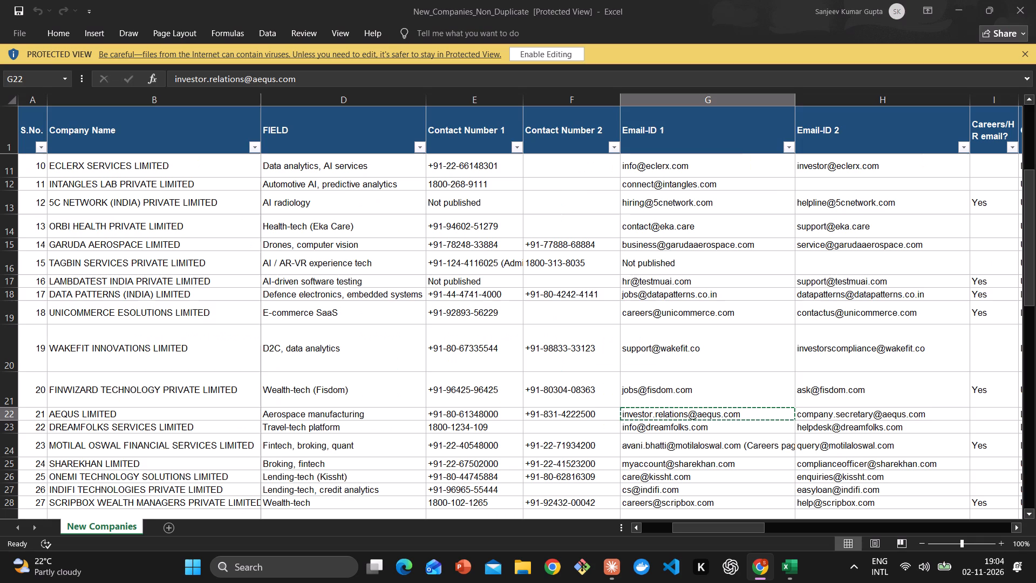
left_click(571, 422)
left_click(571, 413)
key("alt+Tab")
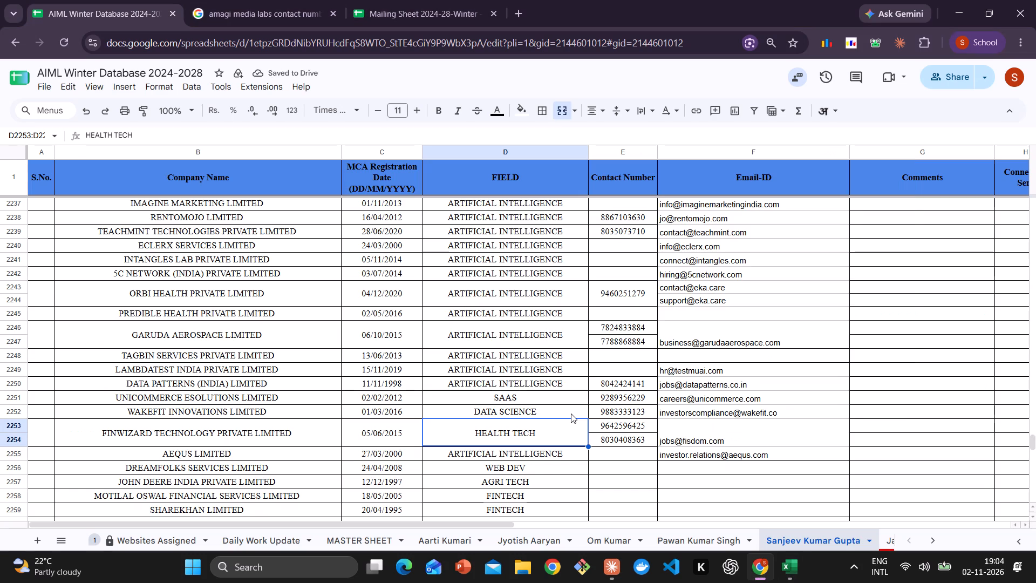
left_click(638, 452)
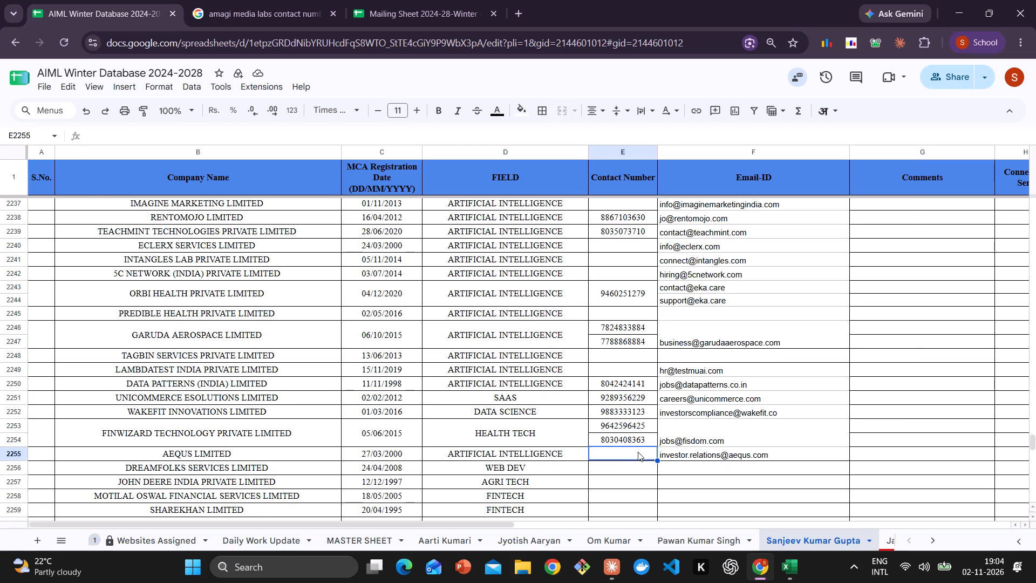
key("alt+Tab")
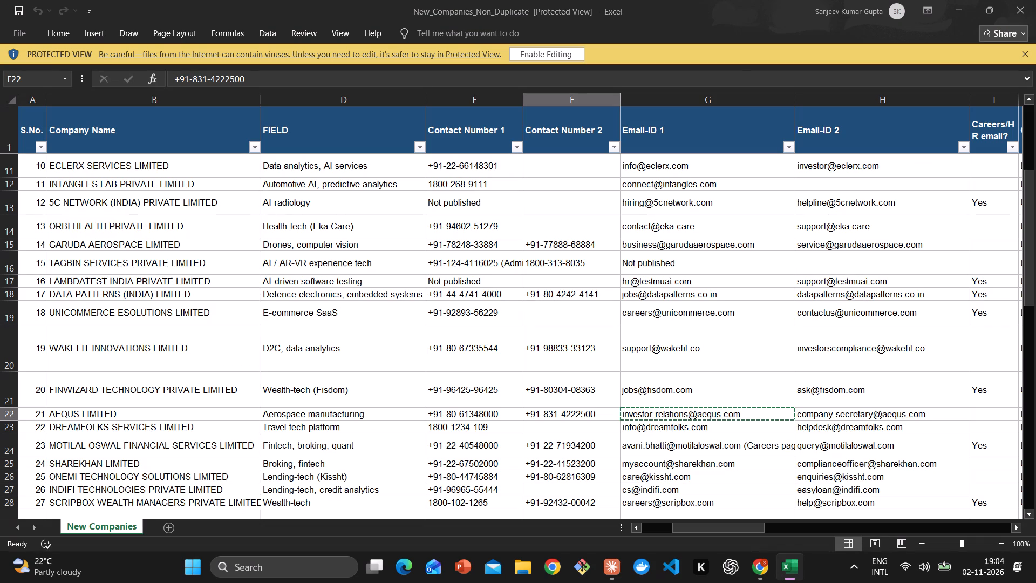
key("alt+Tab")
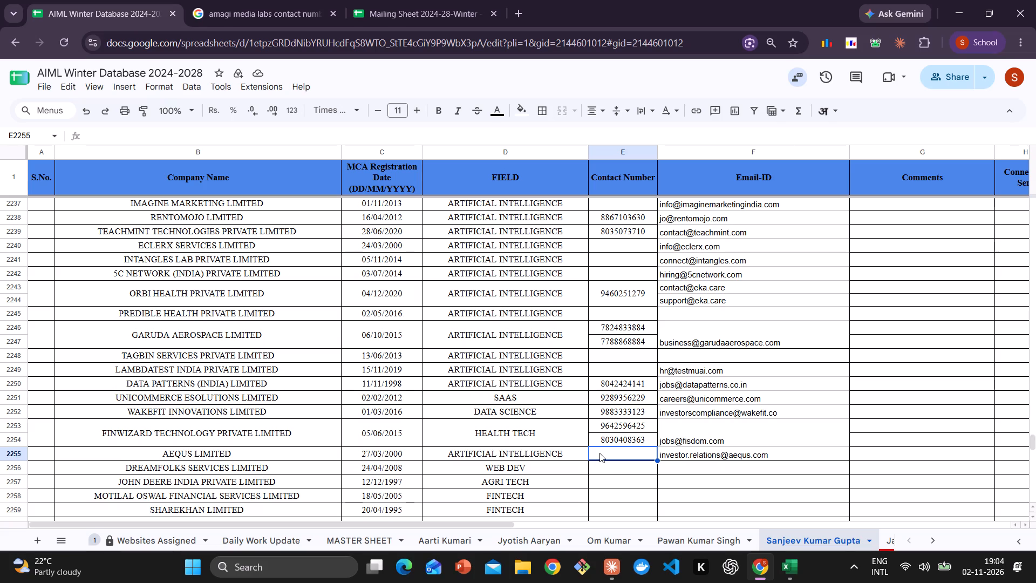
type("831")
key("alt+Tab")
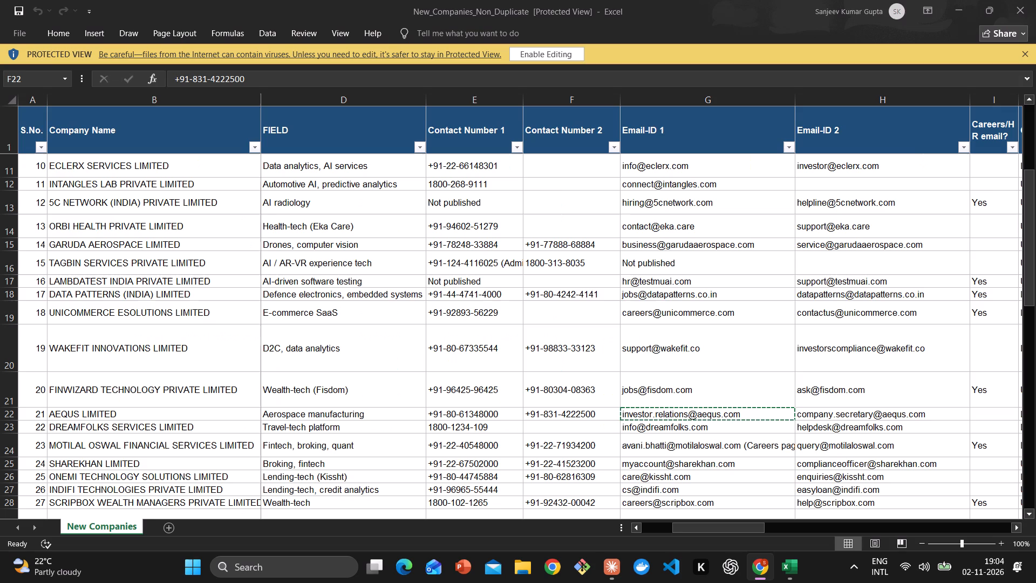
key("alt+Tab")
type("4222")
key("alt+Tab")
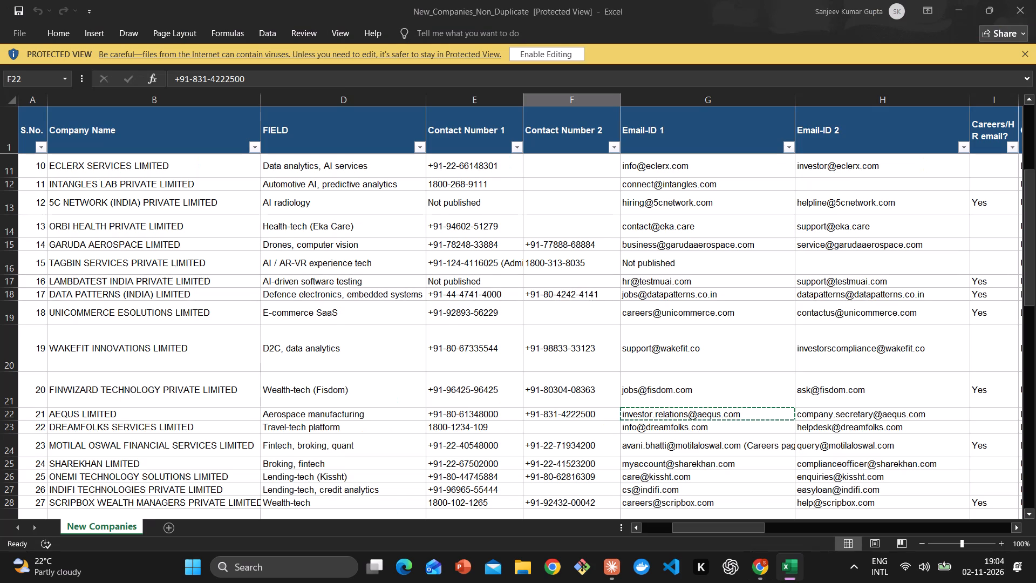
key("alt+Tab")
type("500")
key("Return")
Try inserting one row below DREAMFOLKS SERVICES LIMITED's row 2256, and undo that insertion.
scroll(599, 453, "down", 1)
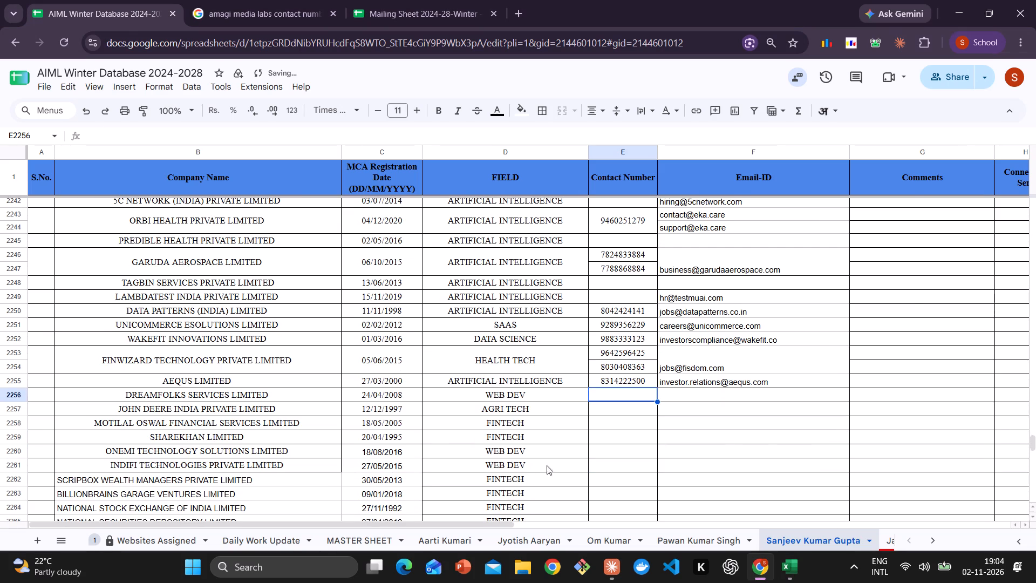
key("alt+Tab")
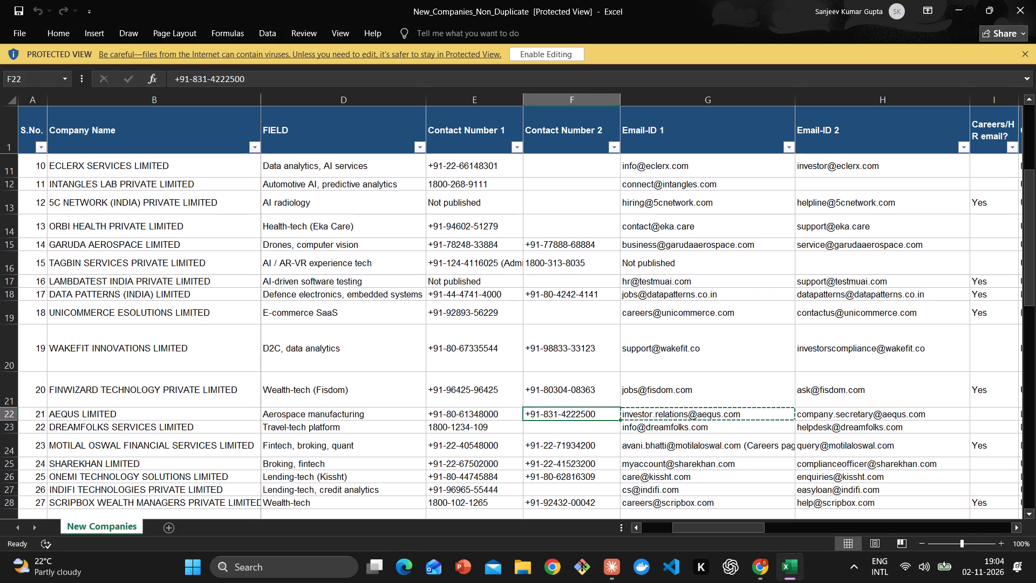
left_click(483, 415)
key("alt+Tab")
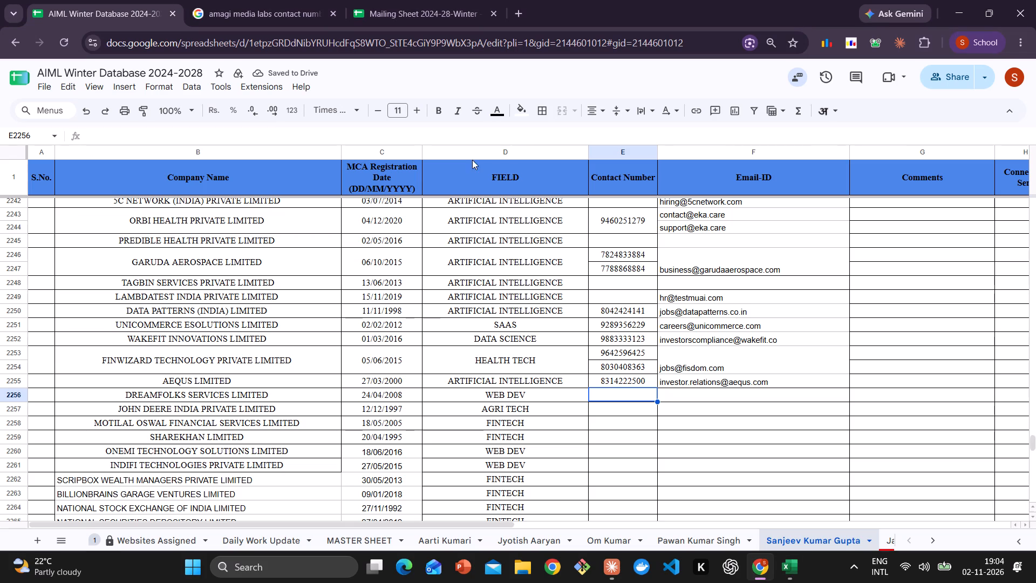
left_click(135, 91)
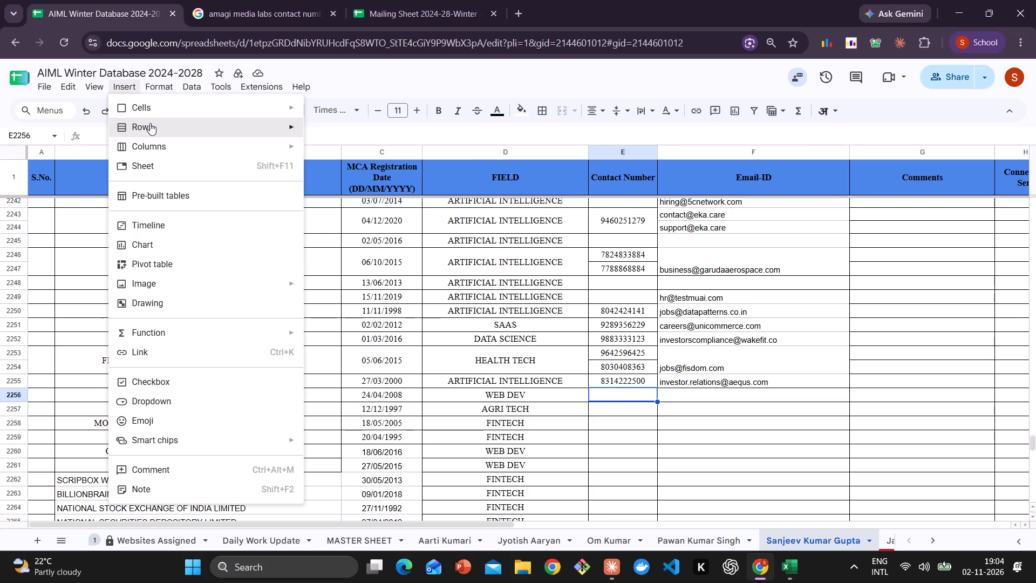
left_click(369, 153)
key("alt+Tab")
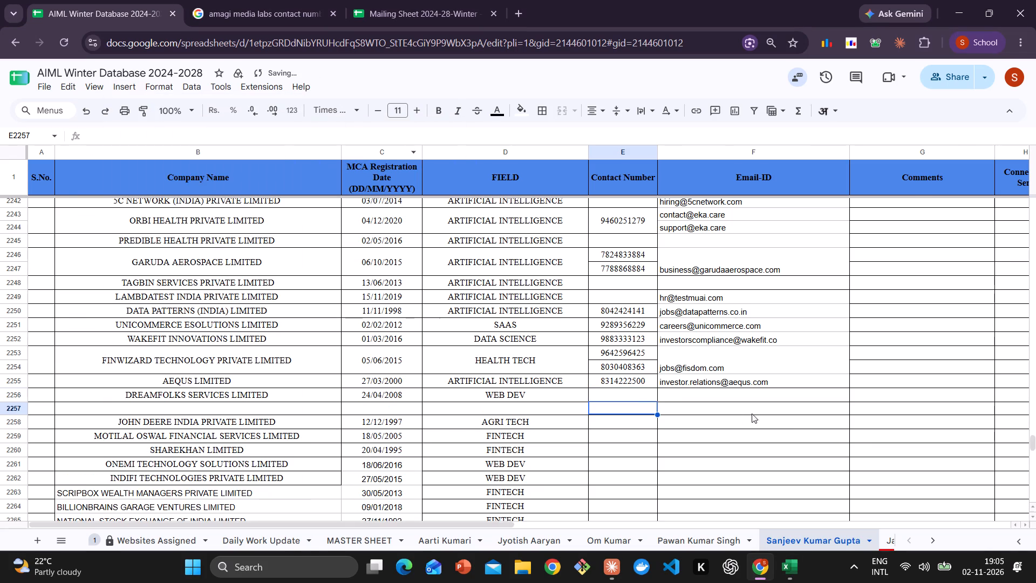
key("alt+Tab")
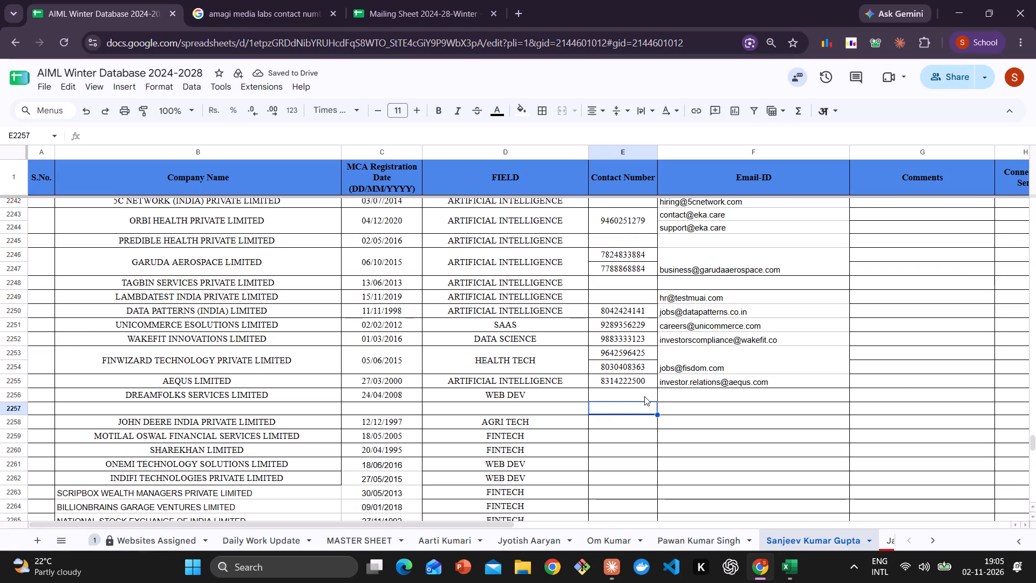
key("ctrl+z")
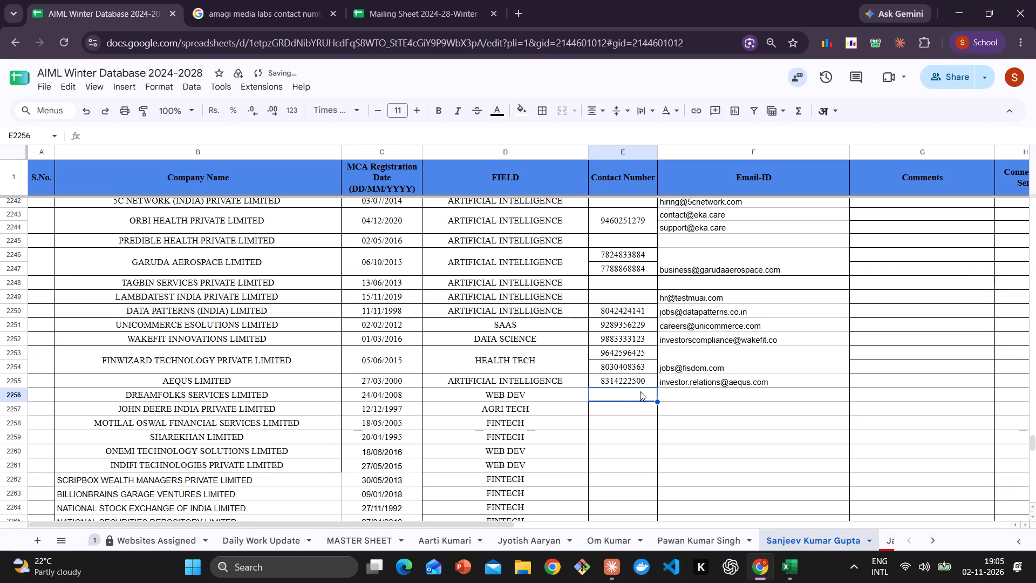
Insert one row below AEQUS LIMITED's row 2255 for its second set of contact details.
left_click(633, 382)
left_click(129, 87)
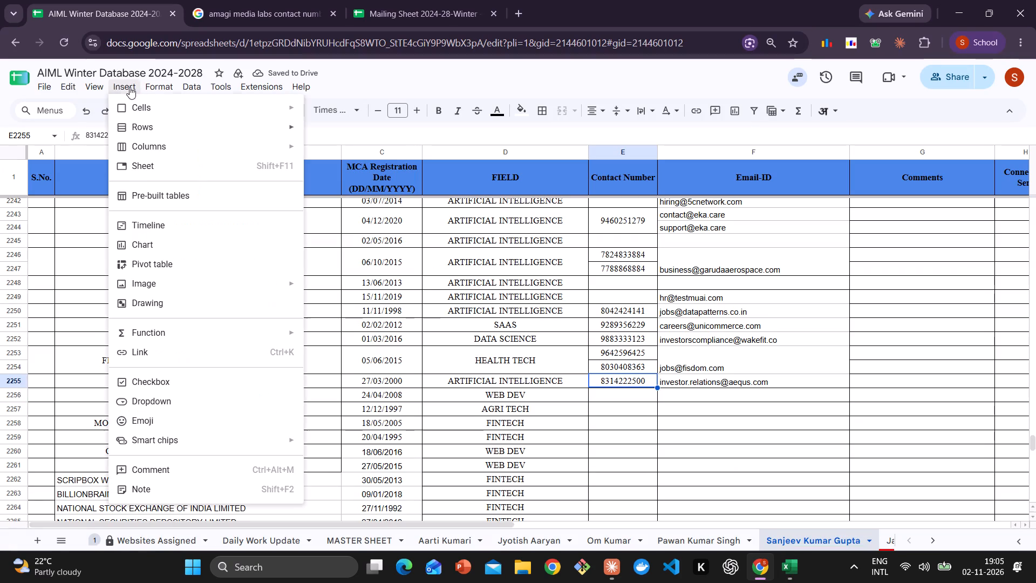
left_click(352, 150)
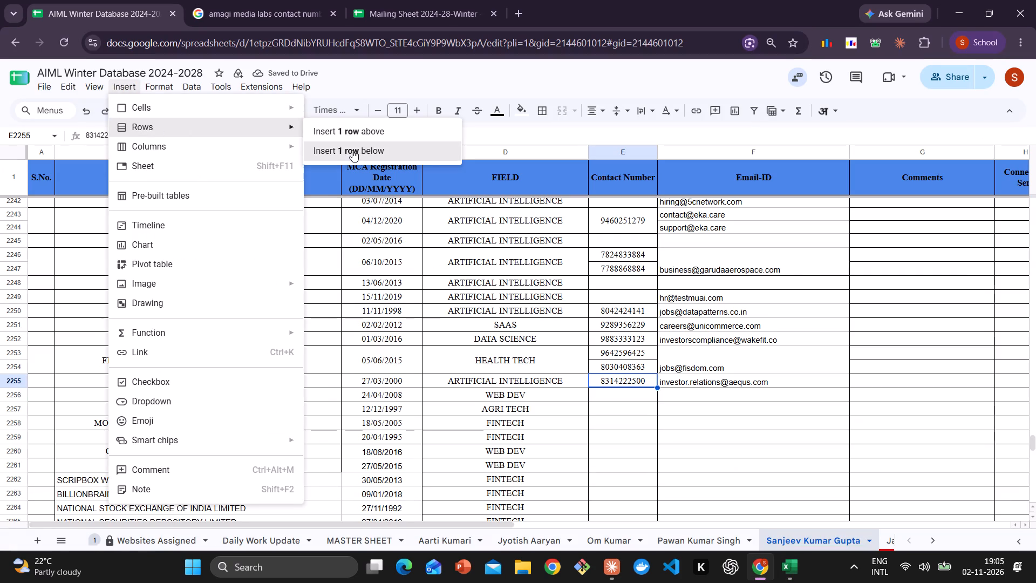
Copy AEQUS LIMITED's Email-ID 2 from the Excel workbook into cell F2256 of the database.
key("alt+Tab")
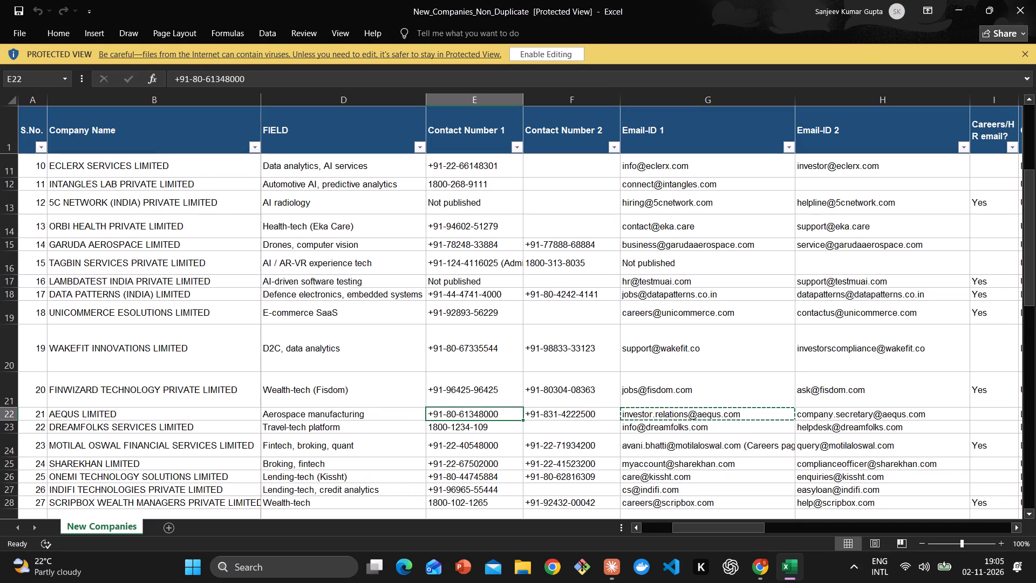
left_click(834, 418)
key("ctrl+c")
key("alt+Tab")
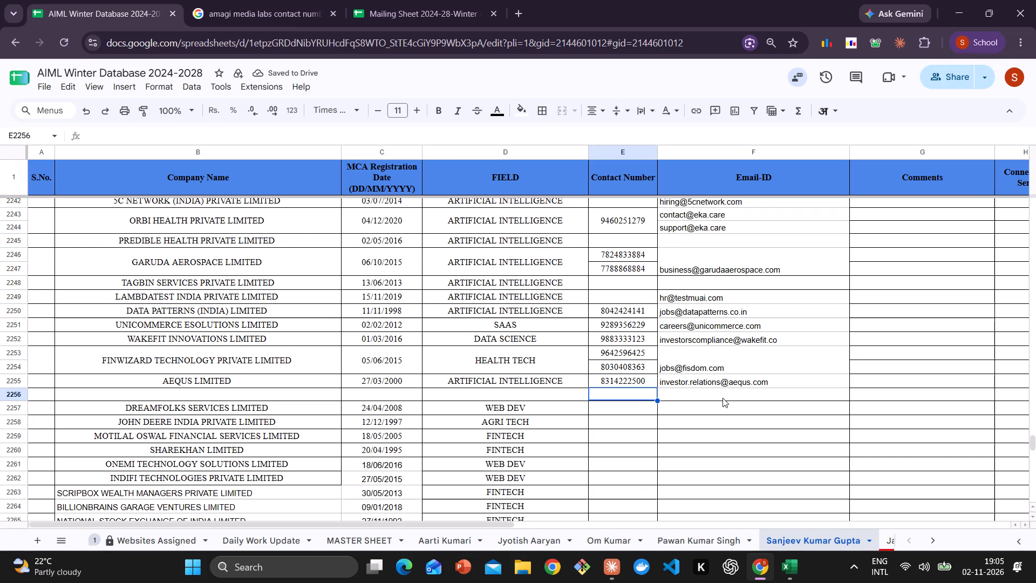
left_click(723, 398)
key("ctrl+v")
Enter AEQUS LIMITED's Contact Number 1 from the Excel workbook in cell E2256 of the database.
left_click(621, 395)
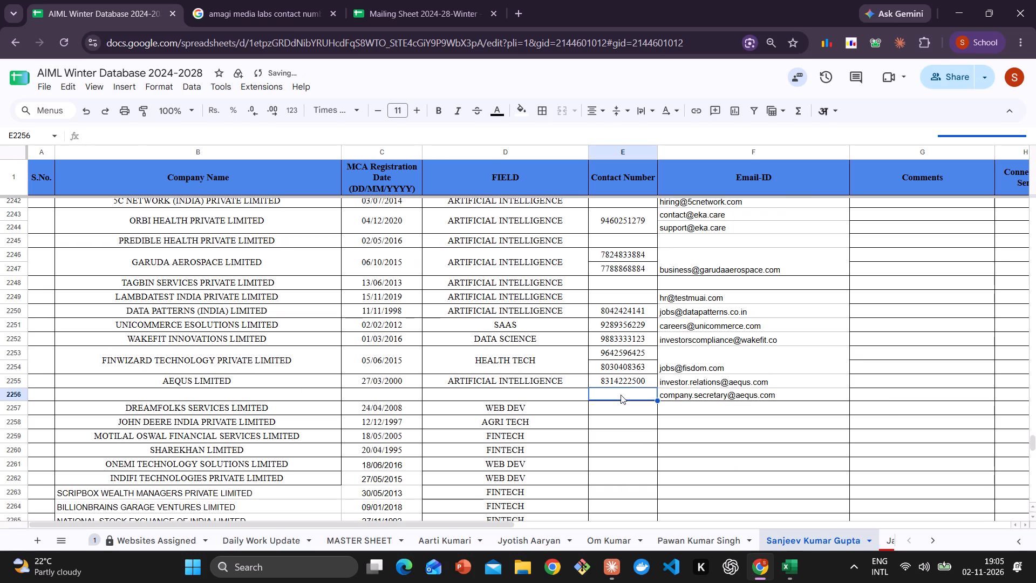
key("alt+Tab")
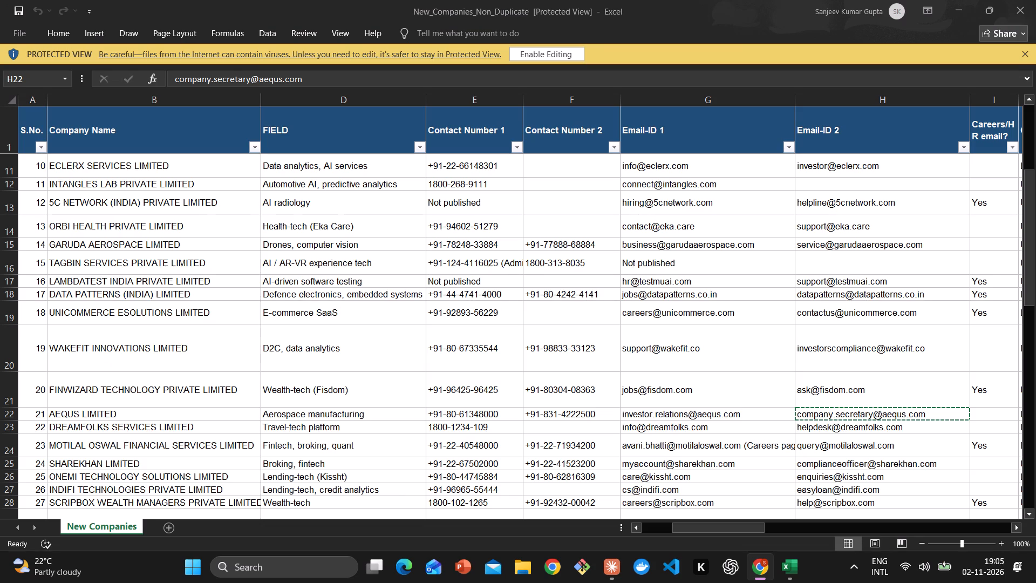
left_click(560, 416)
left_click(493, 419)
key("alt+Tab")
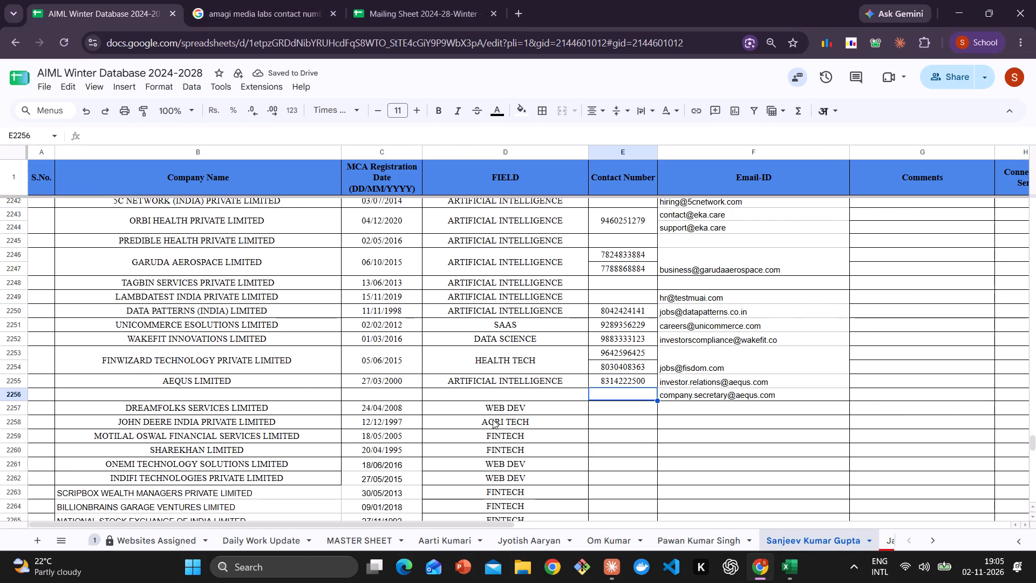
key("alt+Tab")
key("alt+Tab")
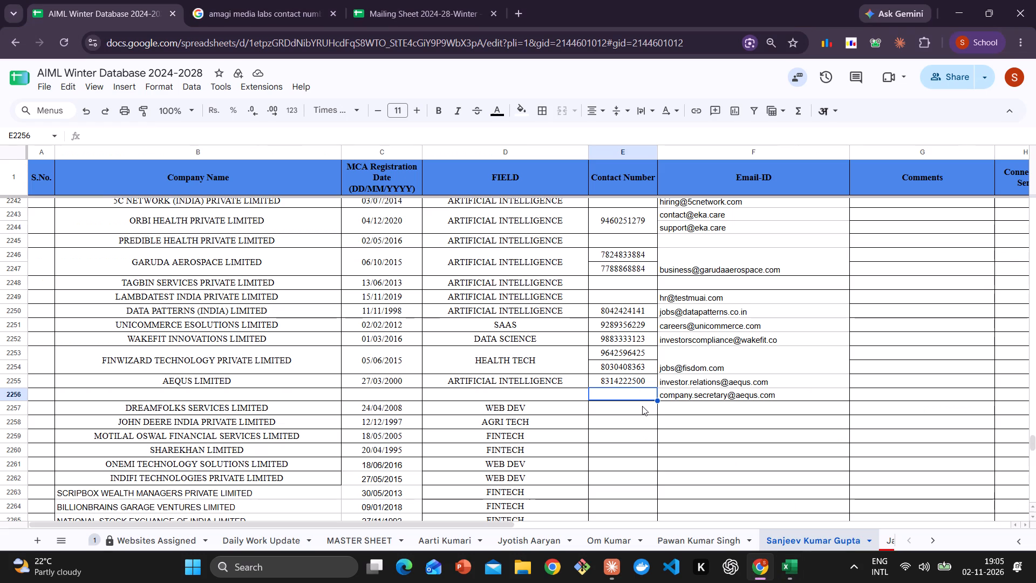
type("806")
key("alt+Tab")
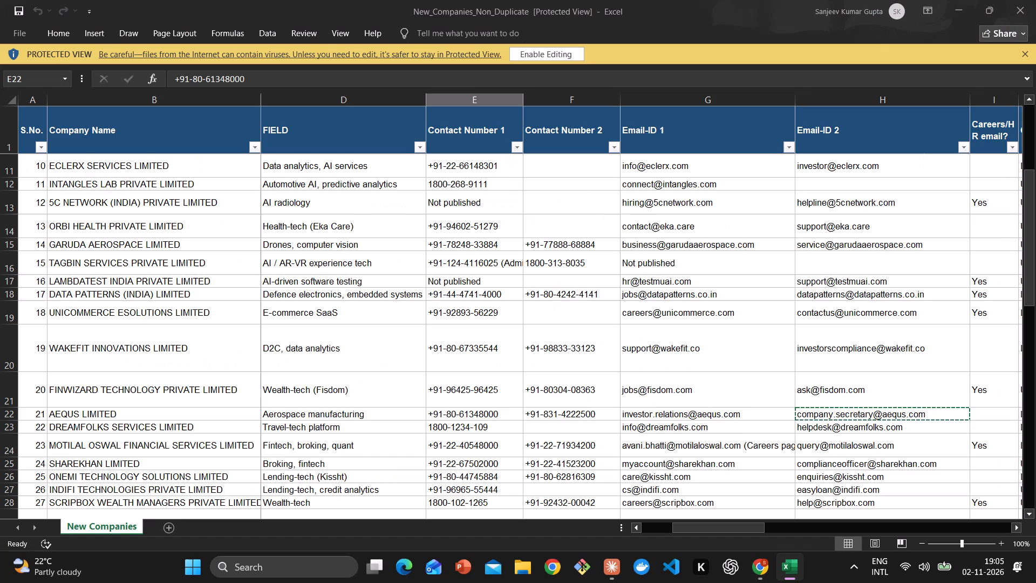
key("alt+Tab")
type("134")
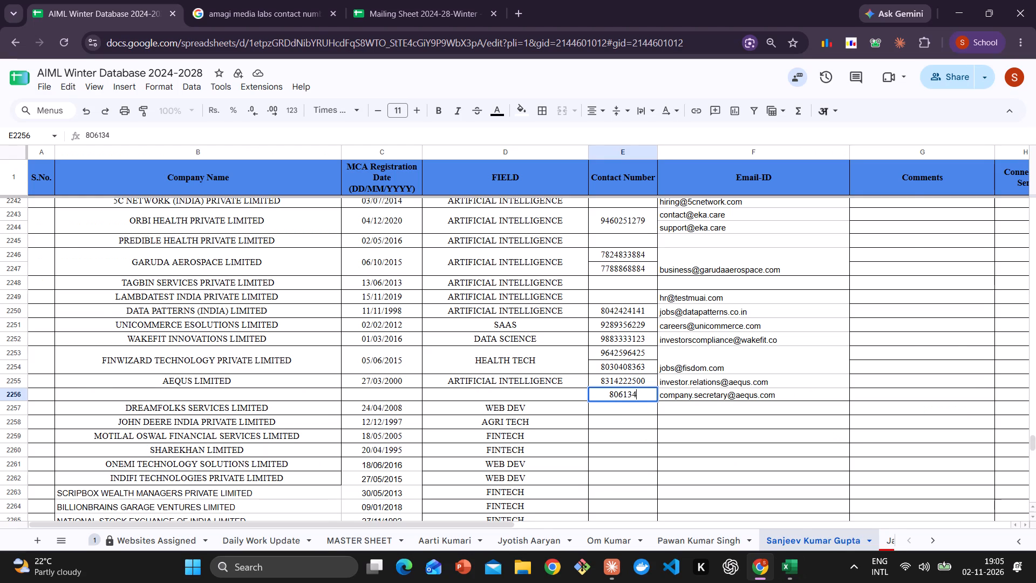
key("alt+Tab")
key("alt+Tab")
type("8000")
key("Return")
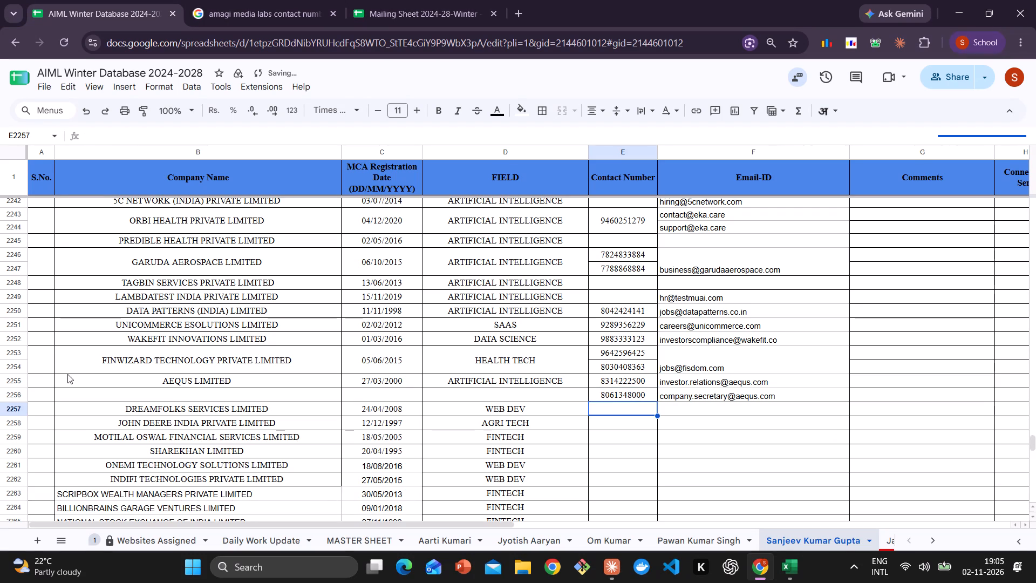
Merge the S.No., Company Name, MCA Registration Date and FIELD cells of AEQUS LIMITED vertically across rows 2255 and 2256.
left_click(46, 381)
key("shift+Down")
key("shift+Right")
key("shift+Right")
key("shift+Right")
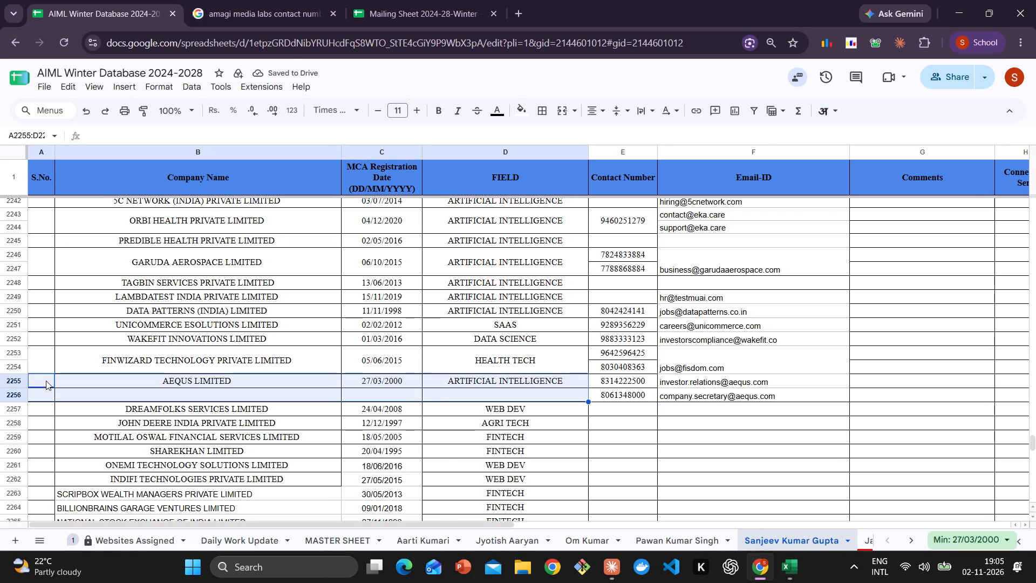
left_click(578, 106)
left_click(589, 151)
Copy DREAMFOLKS SERVICES LIMITED's Email-ID 1 from the Excel workbook and return to the database sheet.
scroll(283, 349, "right", 3)
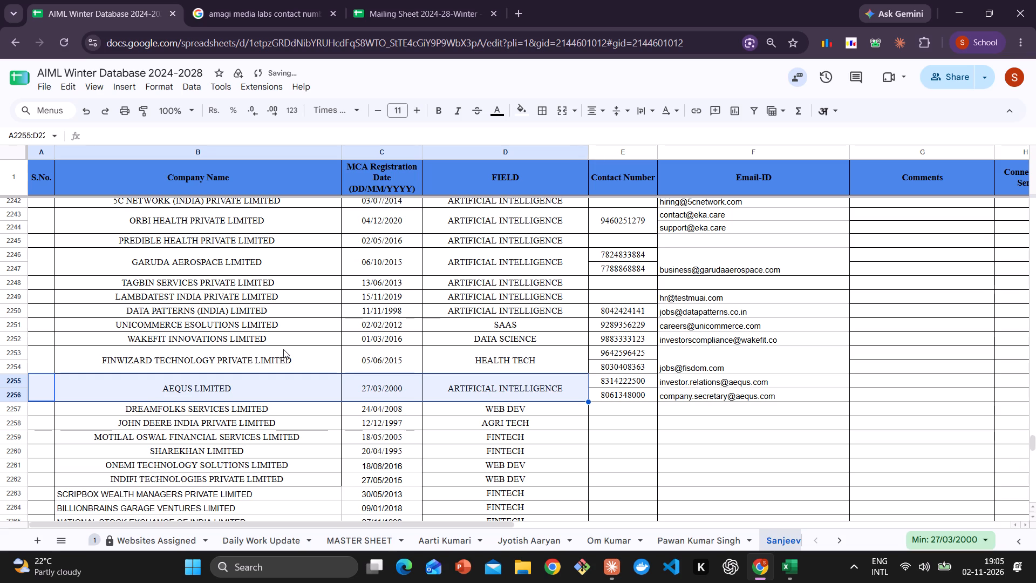
scroll(283, 349, "right", 2)
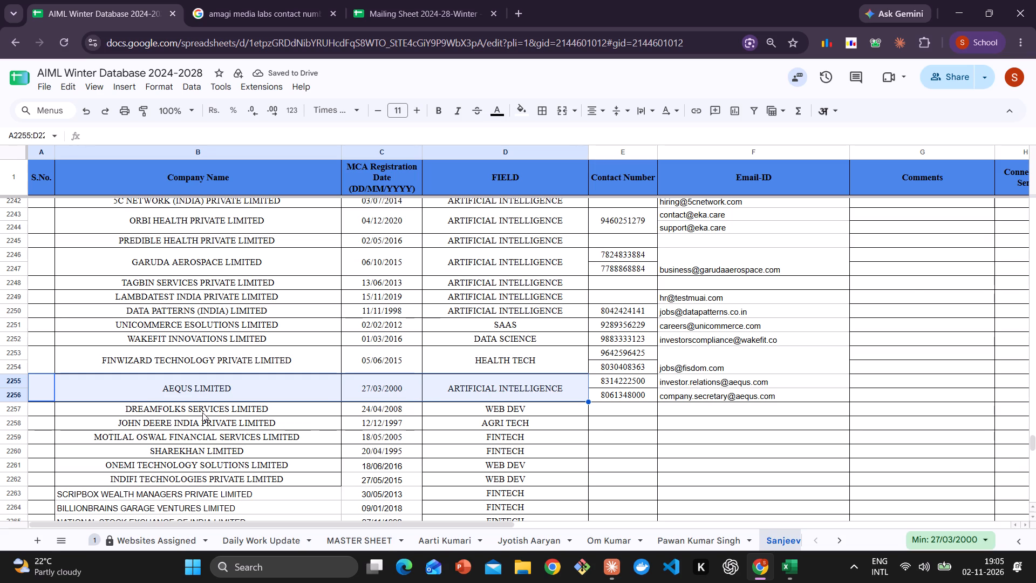
left_click(202, 412)
key("alt+Tab")
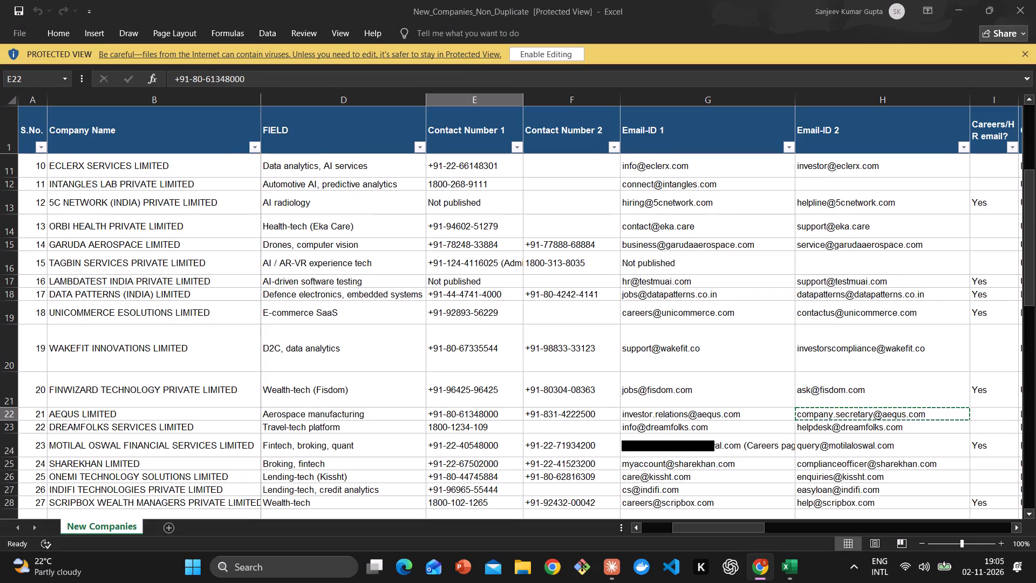
left_click(726, 429)
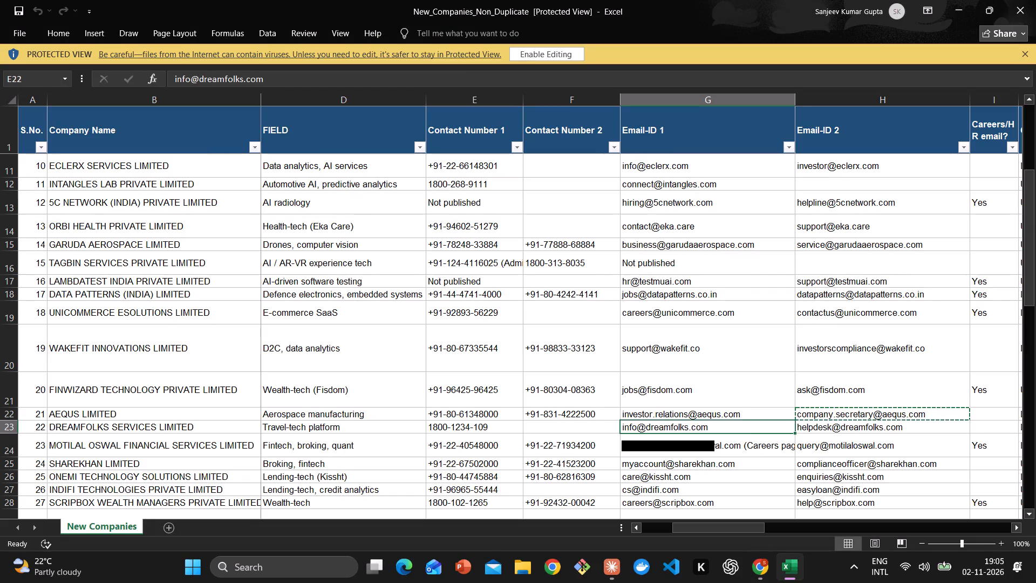
key("ctrl+c")
key("alt+Tab")
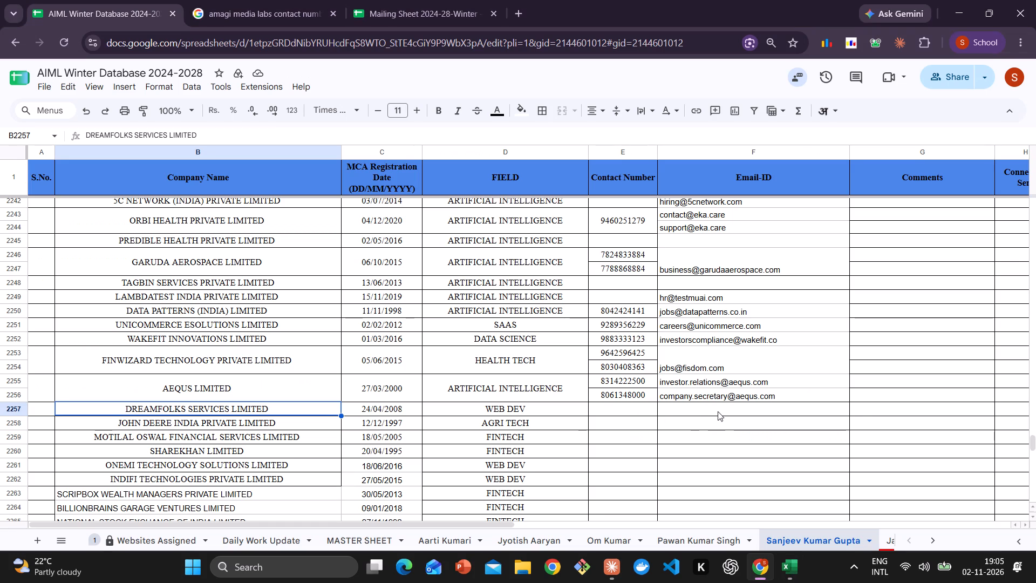
Paste the copied Email-ID 1 of DREAMFOLKS SERVICES LIMITED into its Email-ID cell in row 2257.
left_click(718, 411)
key("ctrl+v")
Copy MOTILAL OSWAL FINANCIAL SERVICES LIMITED's Email-ID 1 from the Excel workbook into its Email-ID cell in row 2259 of the database sheet.
left_click(596, 424)
key("alt+Tab")
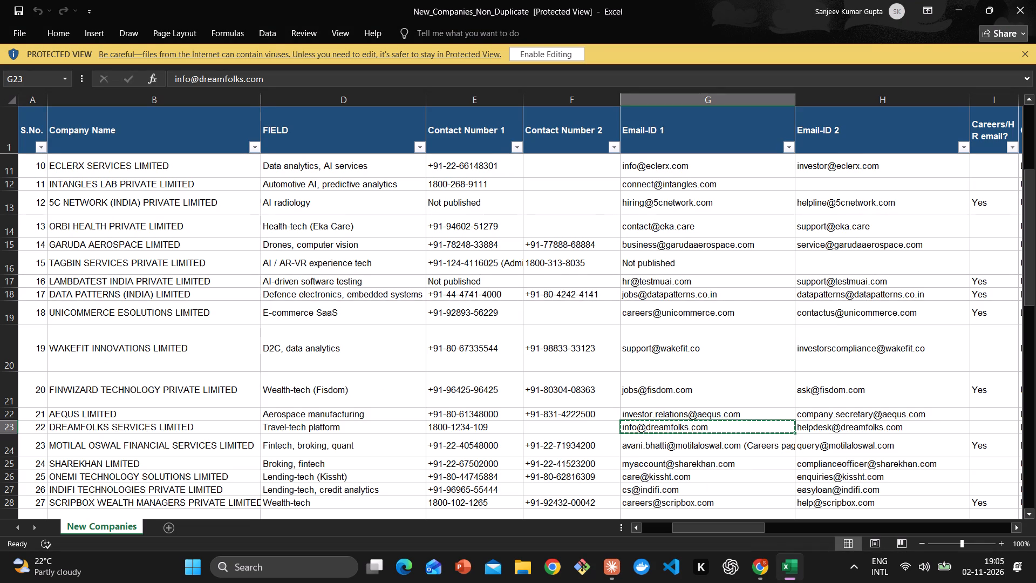
scroll(510, 469, "right", 1)
key("alt+Tab")
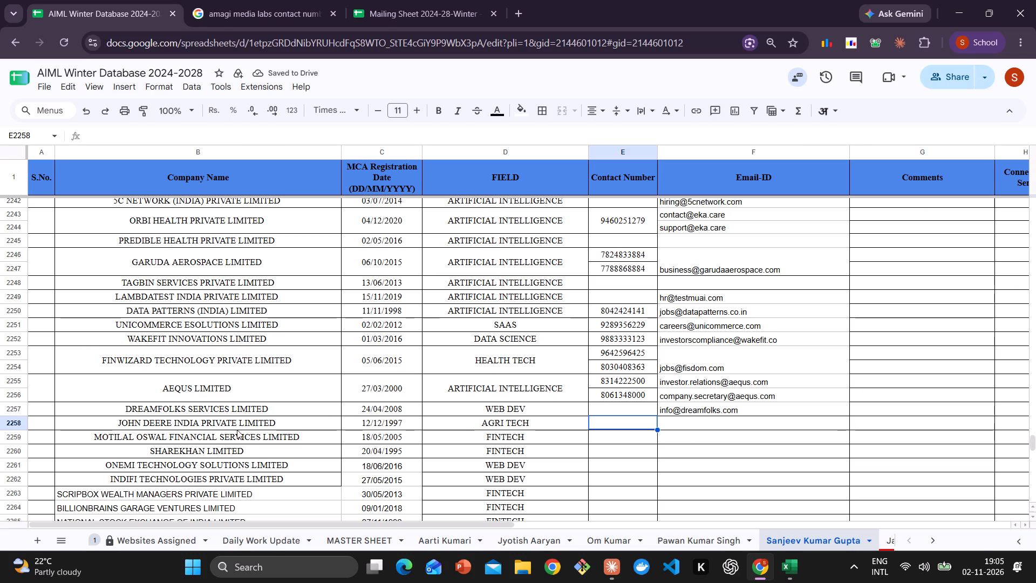
left_click(609, 438)
key("alt+Tab")
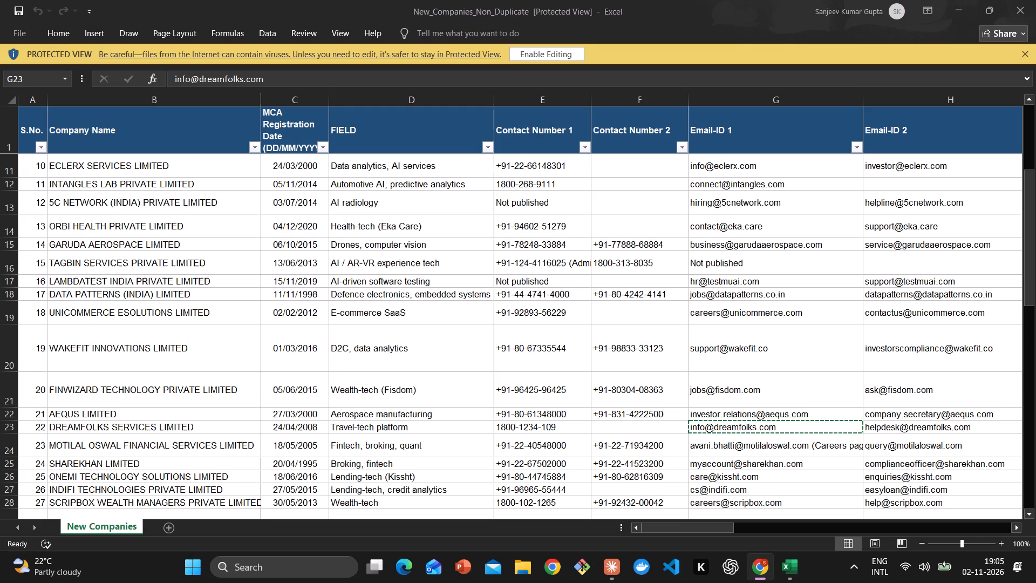
scroll(609, 438, "down", 1)
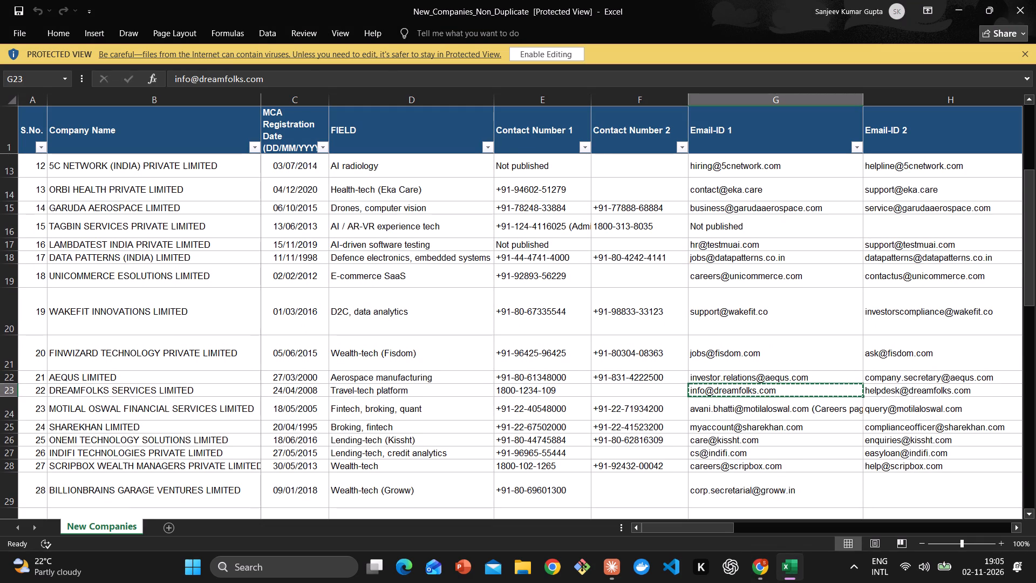
left_click(802, 410)
key("ctrl+c")
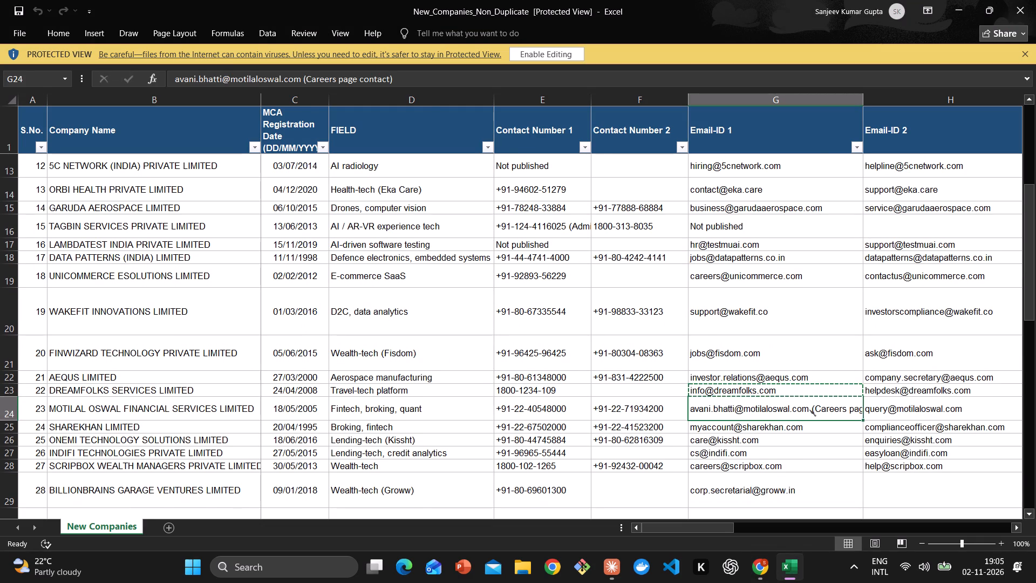
key("alt+Tab")
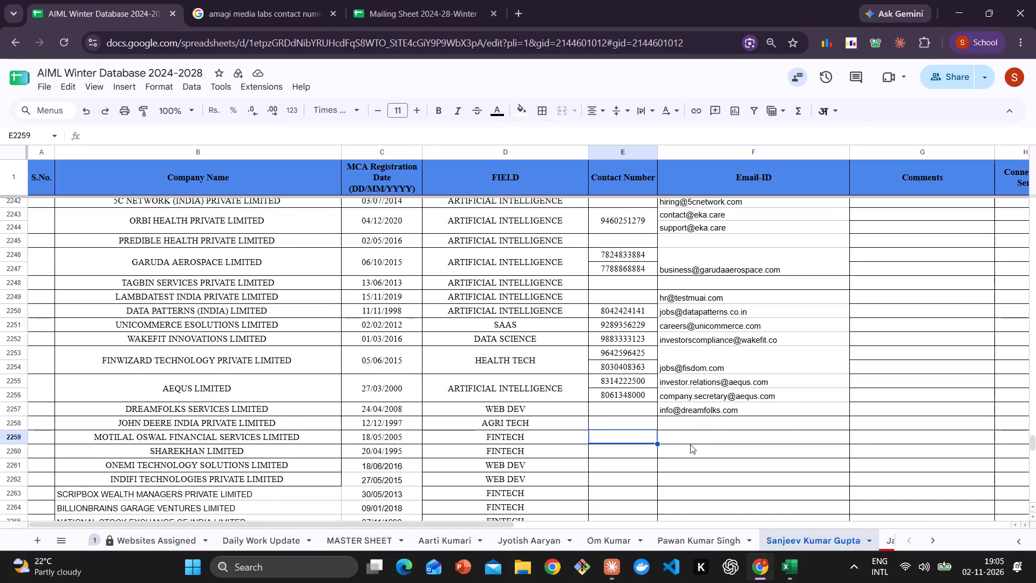
left_click(696, 439)
key("ctrl+v")
Remove the "(Careers page contact)" note from MOTILAL OSWAL FINANCIAL SERVICES LIMITED's Email-ID cell in row 2259, leaving only the email address.
double_click(775, 435)
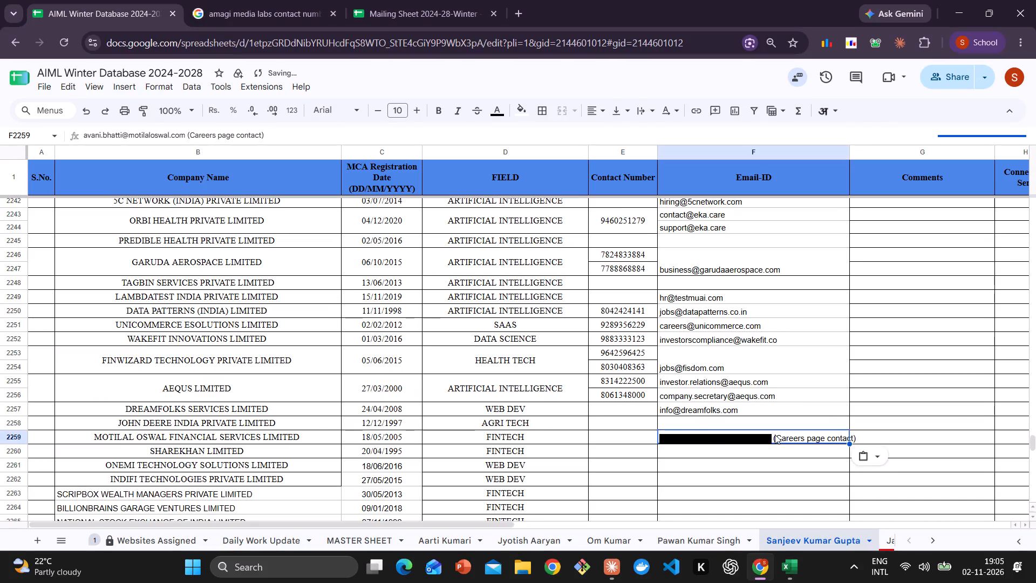
key("BackSpace")
key("BackSpace")
key("BackSpace")
key("BackSpace")
key("BackSpace")
key("BackSpace")
key("BackSpace")
key("BackSpace")
key("BackSpace")
key("BackSpace")
key("BackSpace")
key("BackSpace")
key("BackSpace")
key("BackSpace")
key("BackSpace")
key("BackSpace")
key("BackSpace")
key("BackSpace")
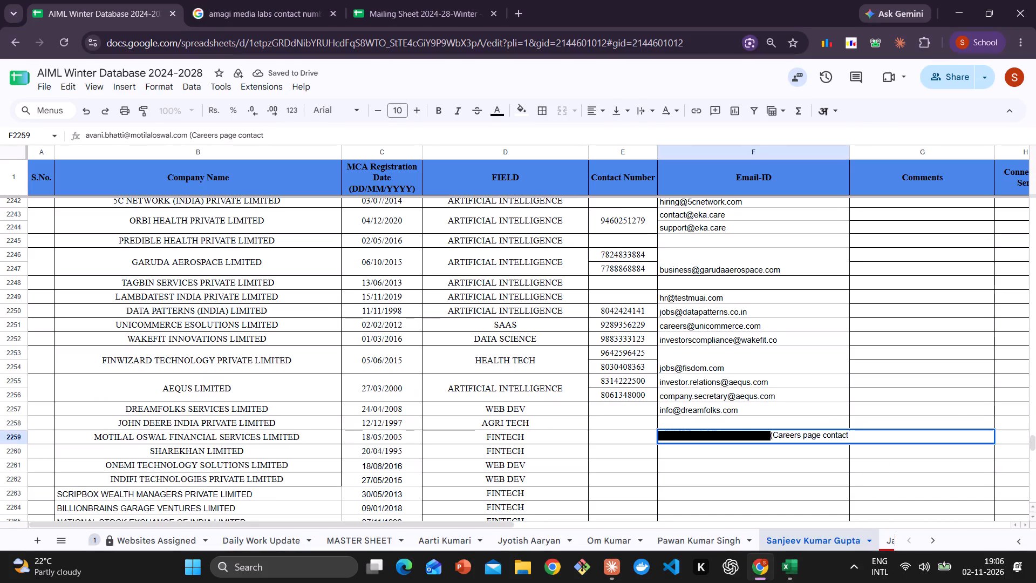
key("BackSpace")
key("BackSpace")
key("BackSpace")
key("BackSpace")
key("BackSpace")
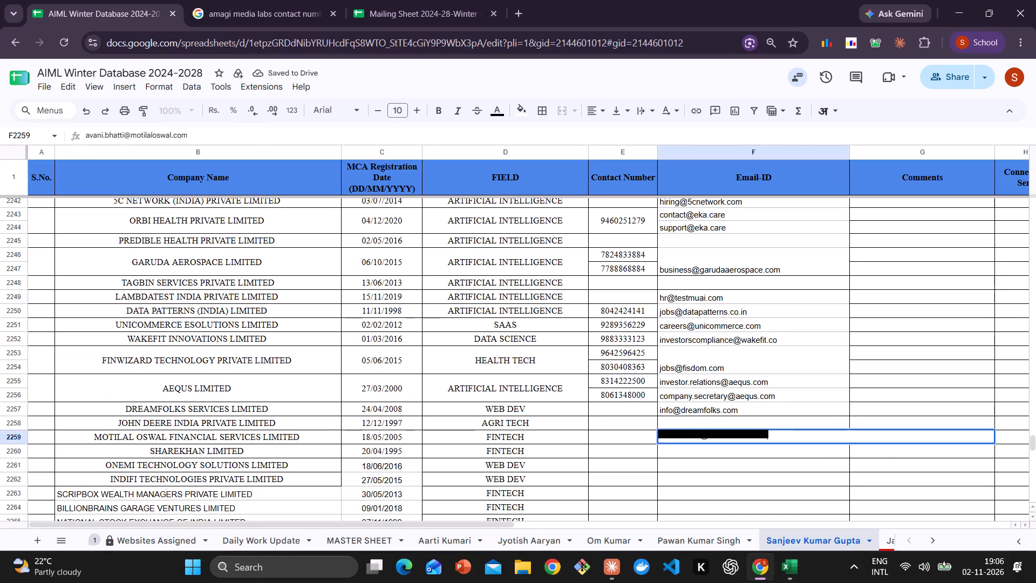
key("Return")
Copy SHAREKHAN LIMITED's Email-ID 1 from the Excel workbook into its Email-ID cell in row 2260 of the database sheet.
key("alt+Tab")
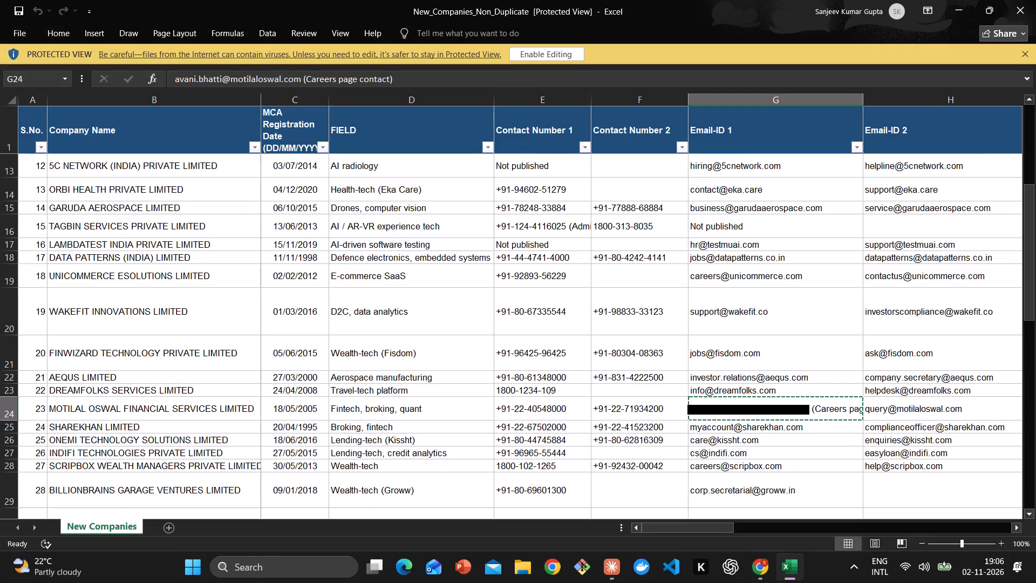
left_click(732, 430)
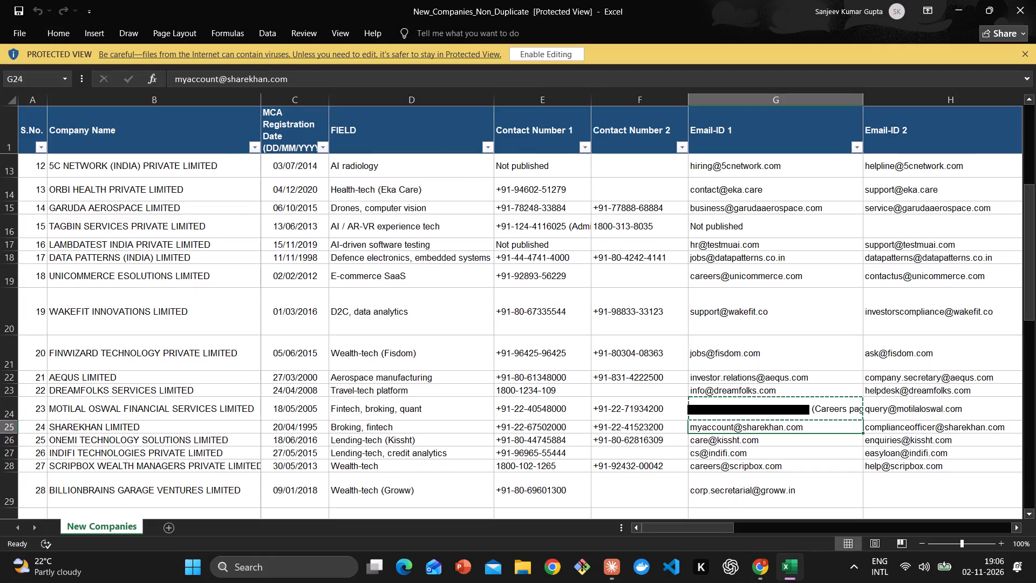
key("ctrl+c")
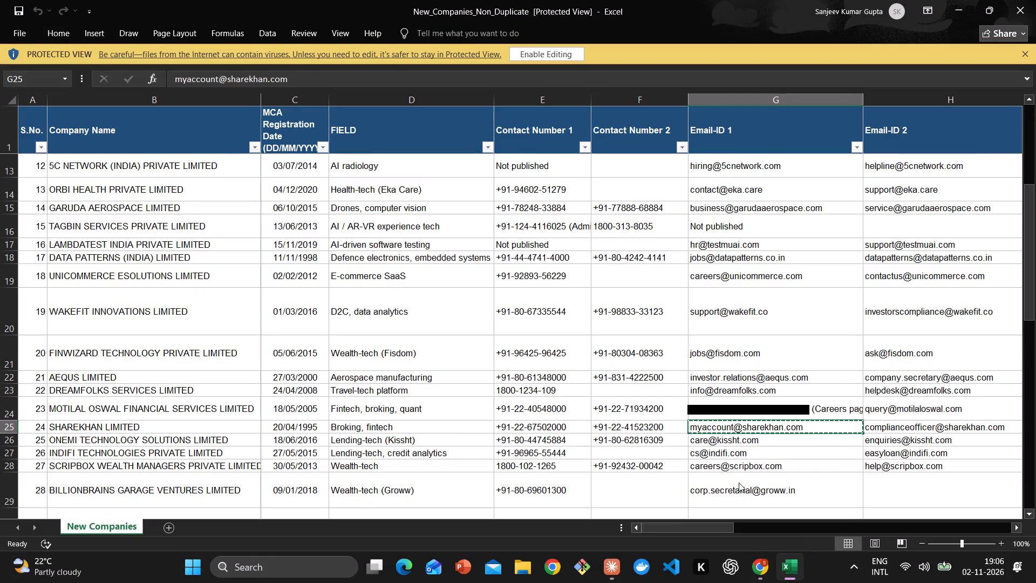
key("alt+Tab")
key("ctrl+v")
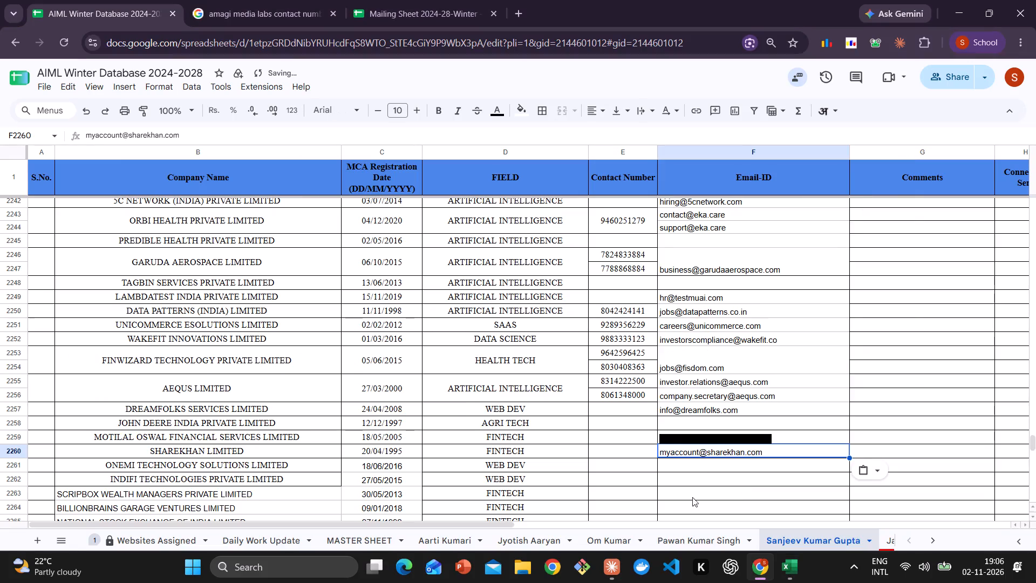
Copy ONEMI TECHNOLOGY SOLUTIONS LIMITED's Email-ID 2 from the Excel workbook and return to the database sheet.
key("alt+Tab")
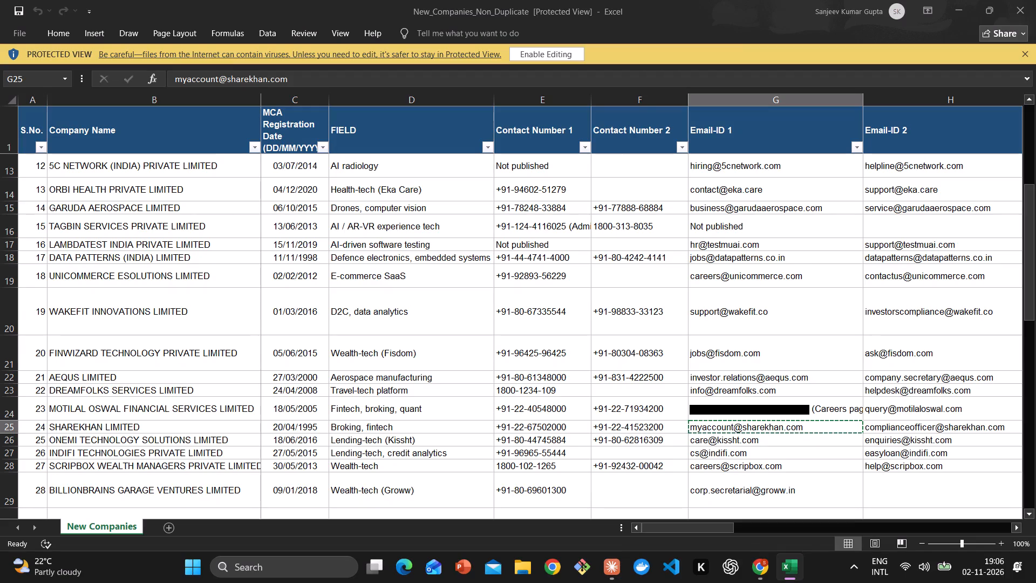
left_click(738, 442)
left_click(893, 440)
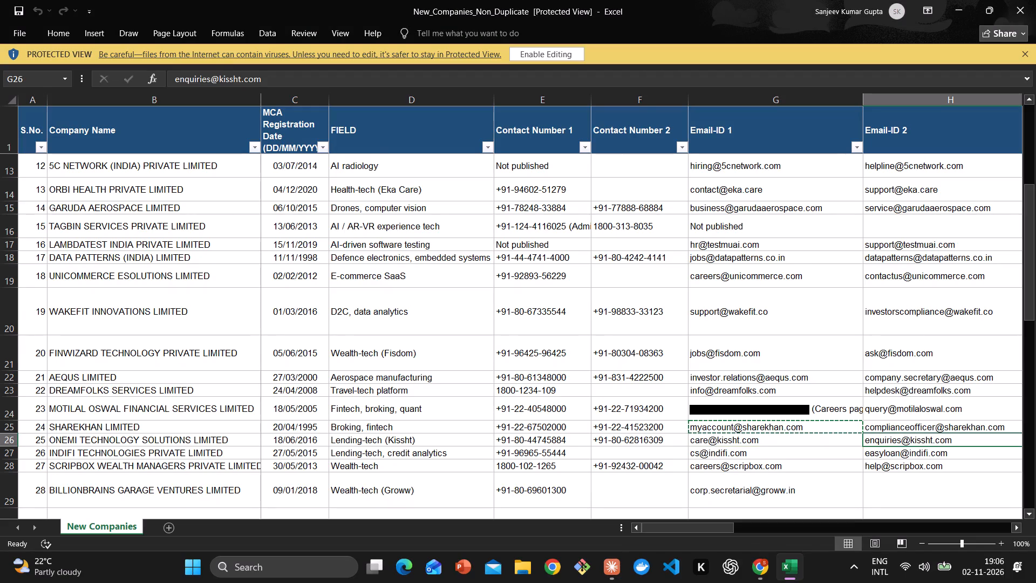
key("ctrl+c")
key("alt+Tab")
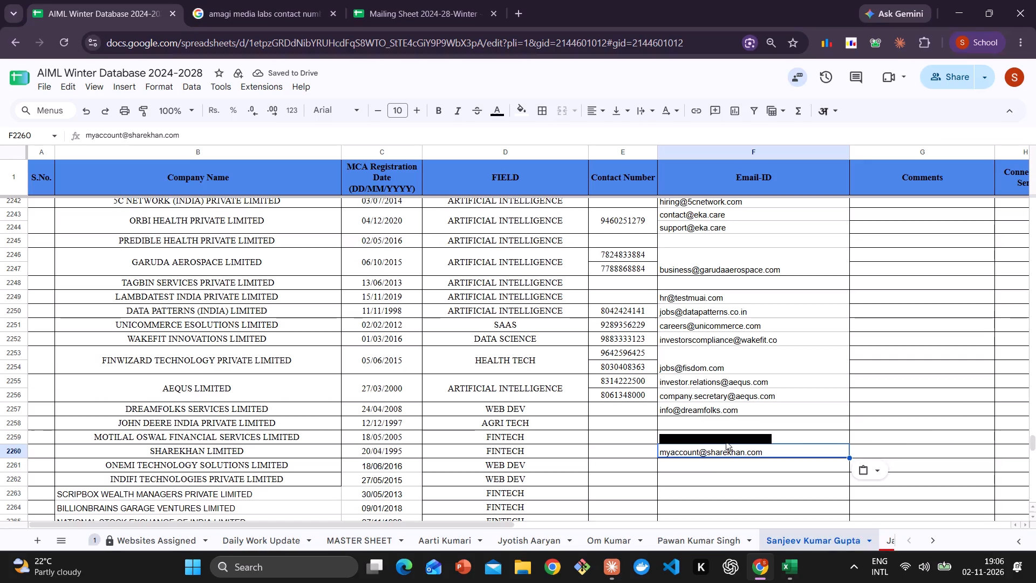
Paste the copied Kissht email into ONEMI TECHNOLOGY SOLUTIONS LIMITED's Email-ID cell in row 2261.
left_click(703, 467)
key("ctrl+v")
Enter ONEMI TECHNOLOGY SOLUTIONS LIMITED's Contact Number 1 from the Excel workbook in its Contact Number cell.
left_click(625, 467)
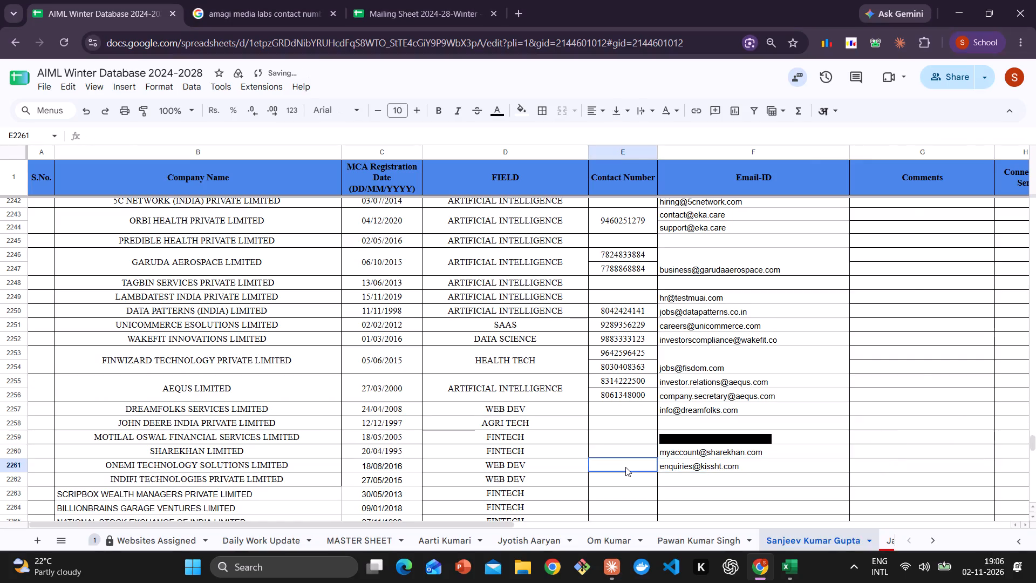
key("alt+Tab")
left_click(558, 440)
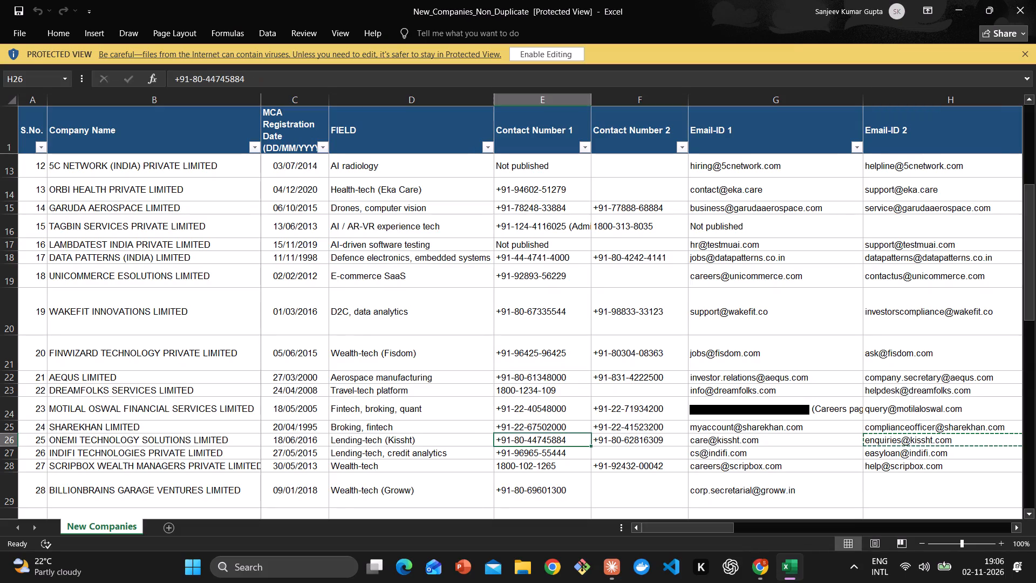
key("alt+Tab")
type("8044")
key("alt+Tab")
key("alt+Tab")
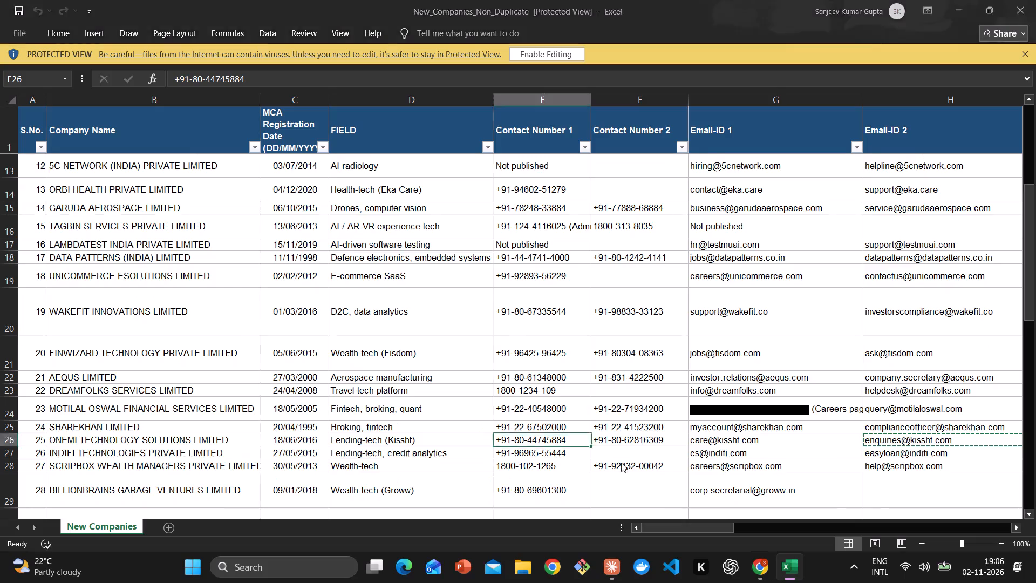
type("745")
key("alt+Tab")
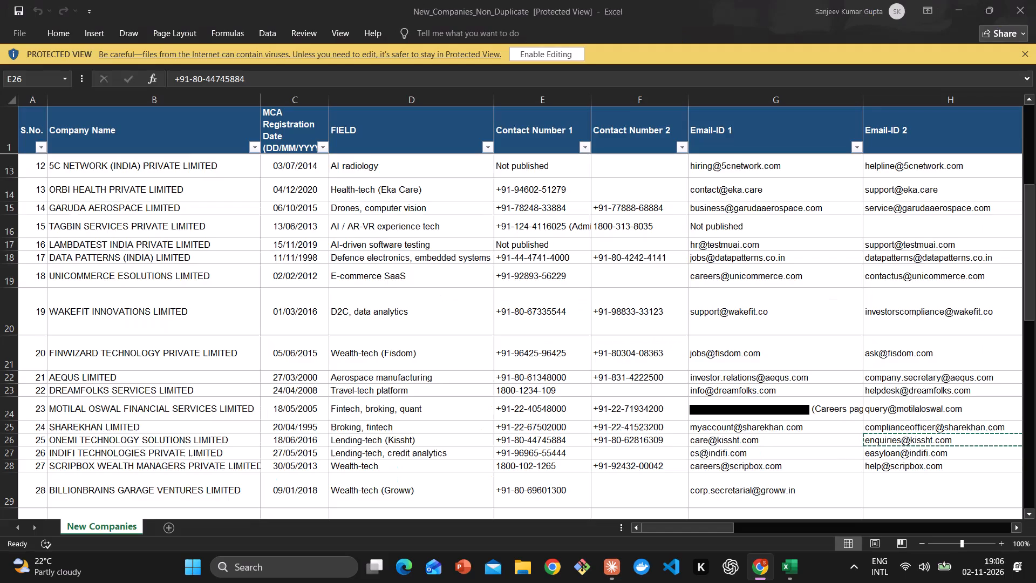
Complete ONEMI TECHNOLOGY SOLUTIONS LIMITED's Contact Number cell in row 2261 with the last digits of Contact Number 1 from the Excel workbook.
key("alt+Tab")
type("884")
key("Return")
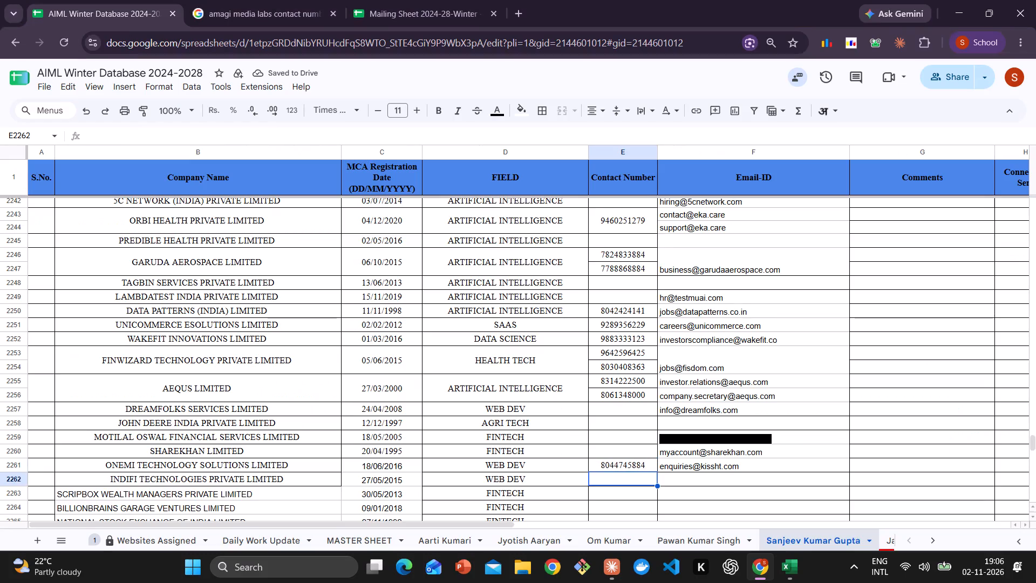
Copy INDIFI TECHNOLOGIES PRIVATE LIMITED's Email-ID 1 from the Excel workbook into its Email-ID cell in row 2262 of the database.
scroll(689, 445, "down", 1)
key("alt+Tab")
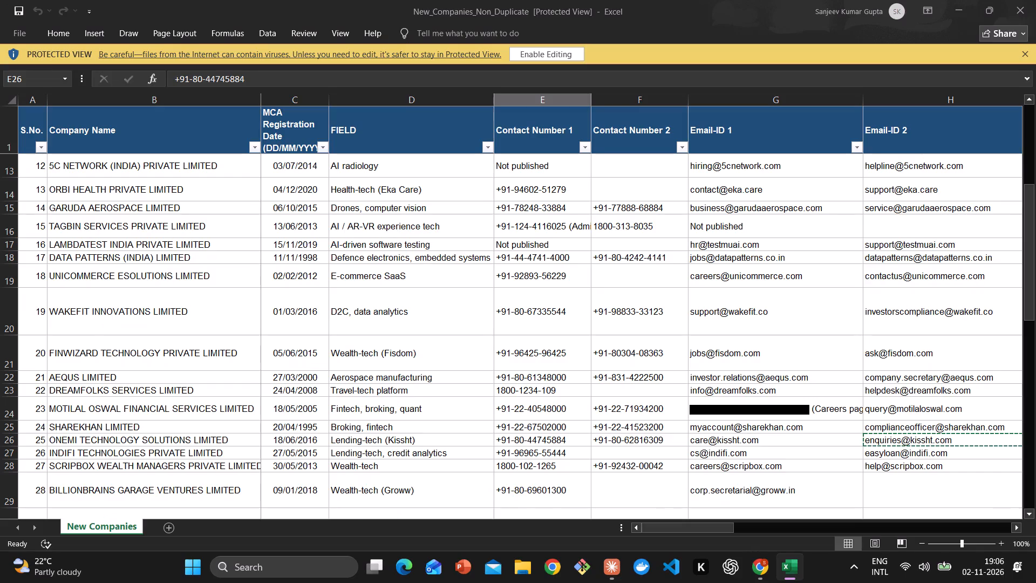
scroll(622, 463, "down", 1)
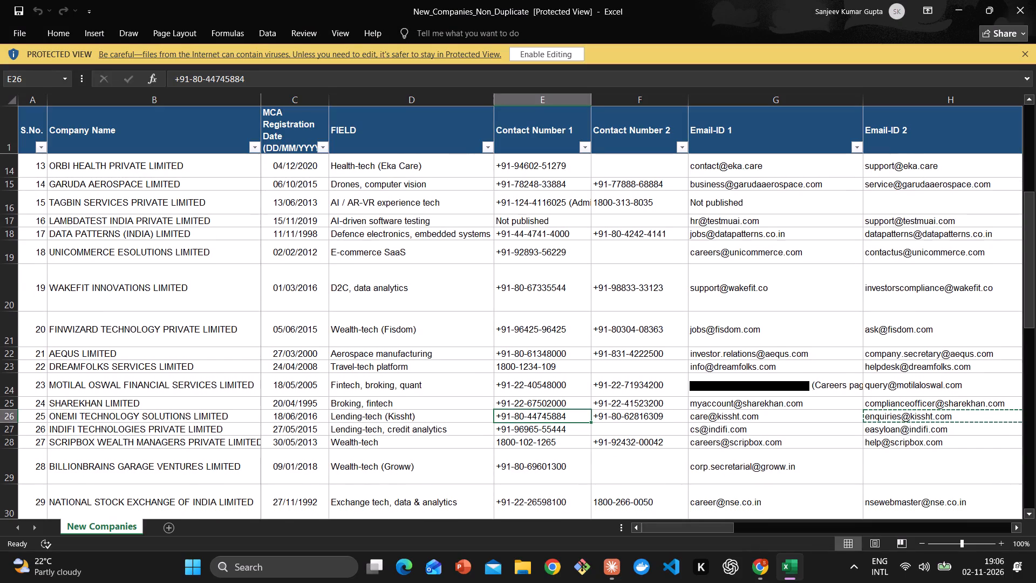
left_click(760, 429)
key("ctrl+c")
key("alt+Tab")
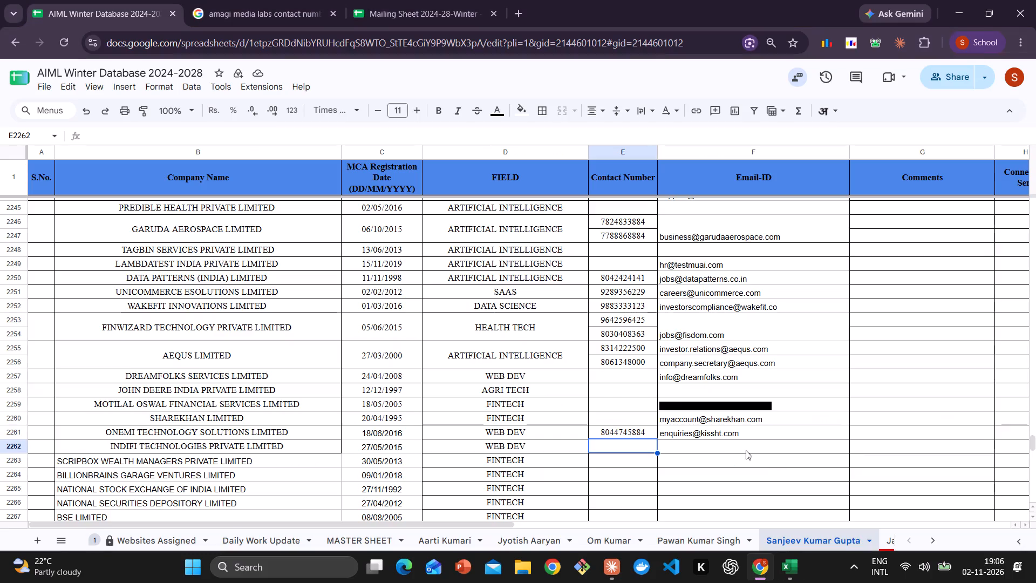
left_click(737, 445)
key("ctrl+v")
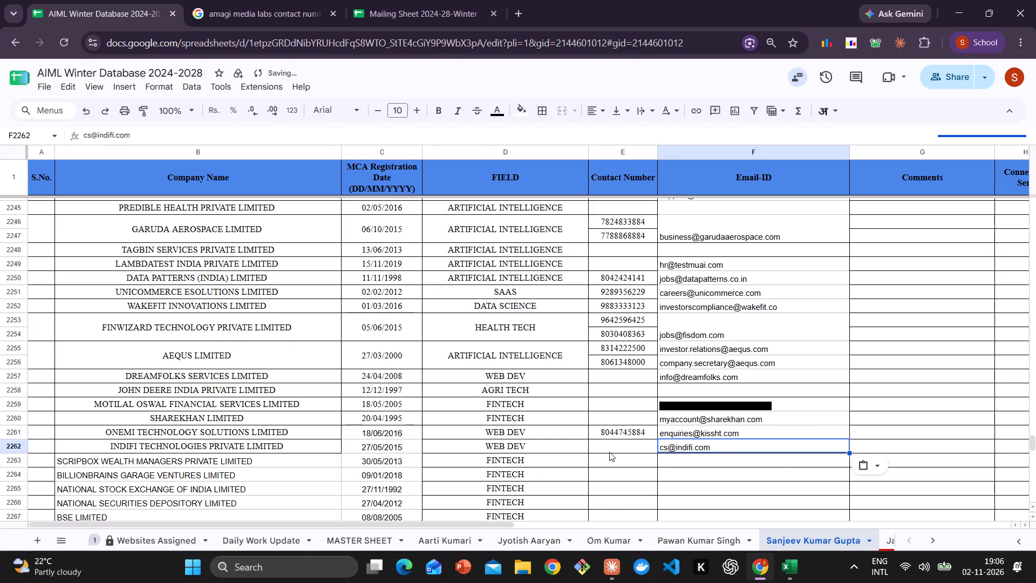
Enter INDIFI TECHNOLOGIES PRIVATE LIMITED's Contact Number 1 from the Excel workbook in its Contact Number cell in row 2262, without country code or hyphens.
left_click(613, 450)
key("alt+Tab")
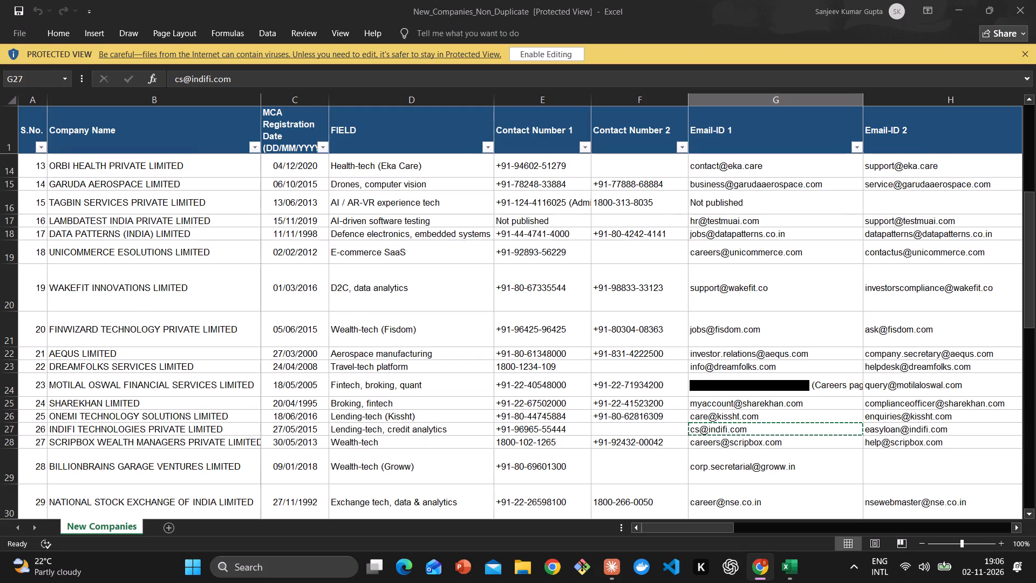
key("alt+Tab")
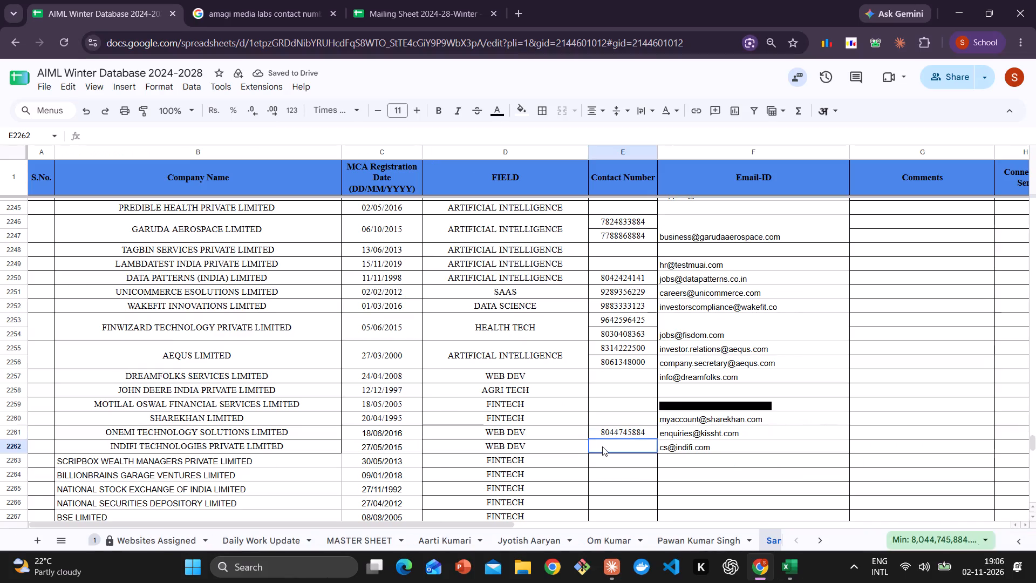
left_click(604, 445)
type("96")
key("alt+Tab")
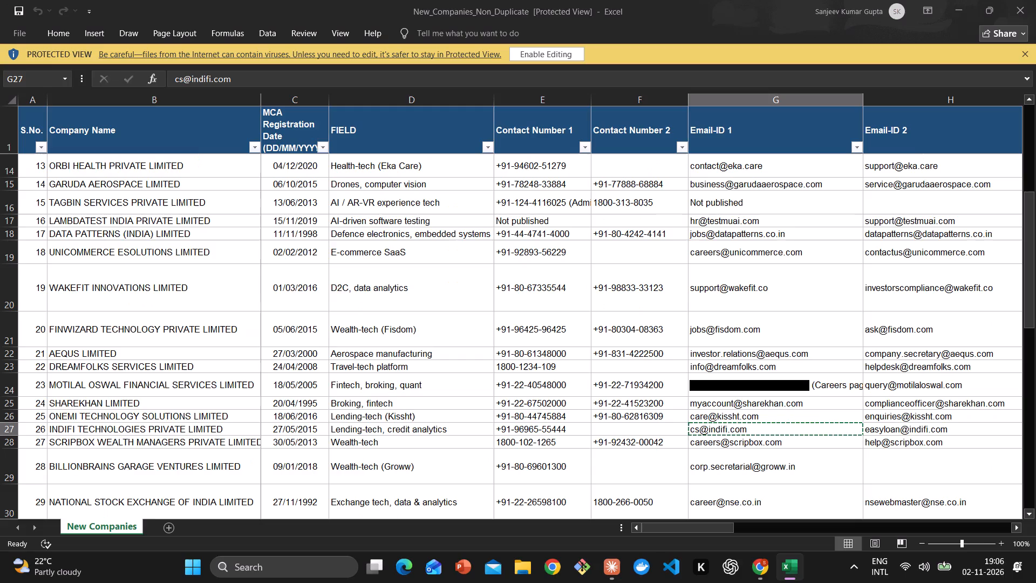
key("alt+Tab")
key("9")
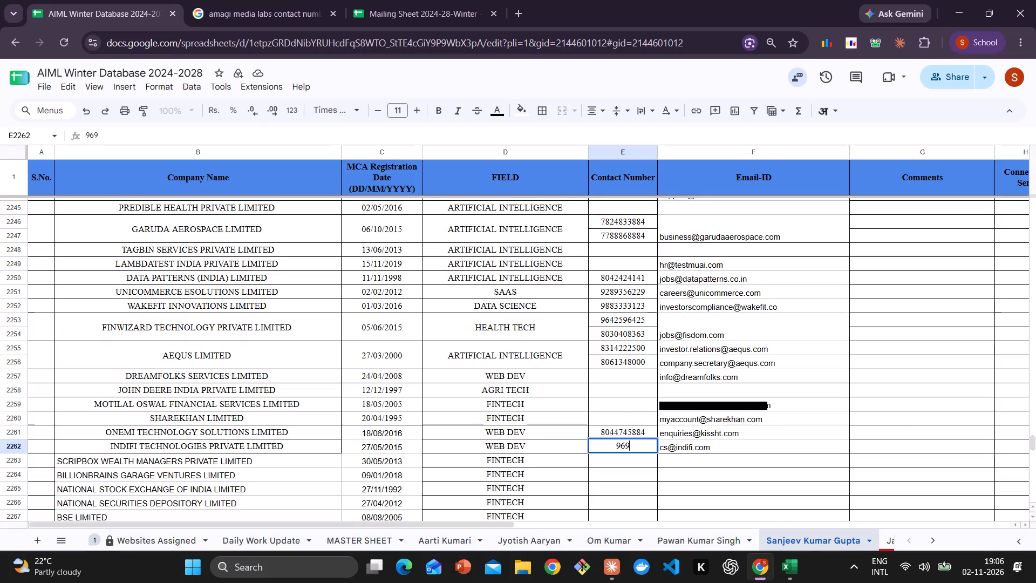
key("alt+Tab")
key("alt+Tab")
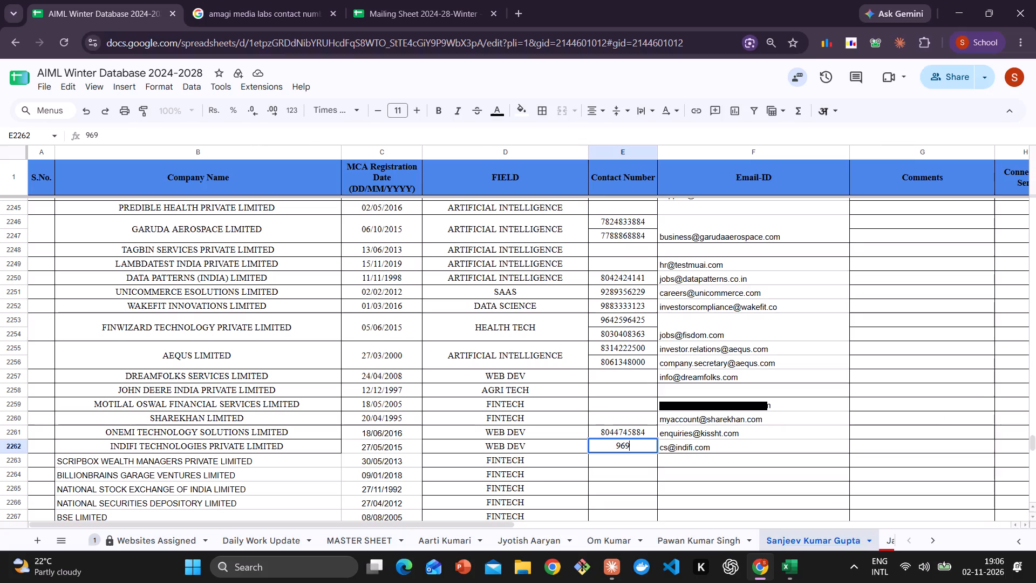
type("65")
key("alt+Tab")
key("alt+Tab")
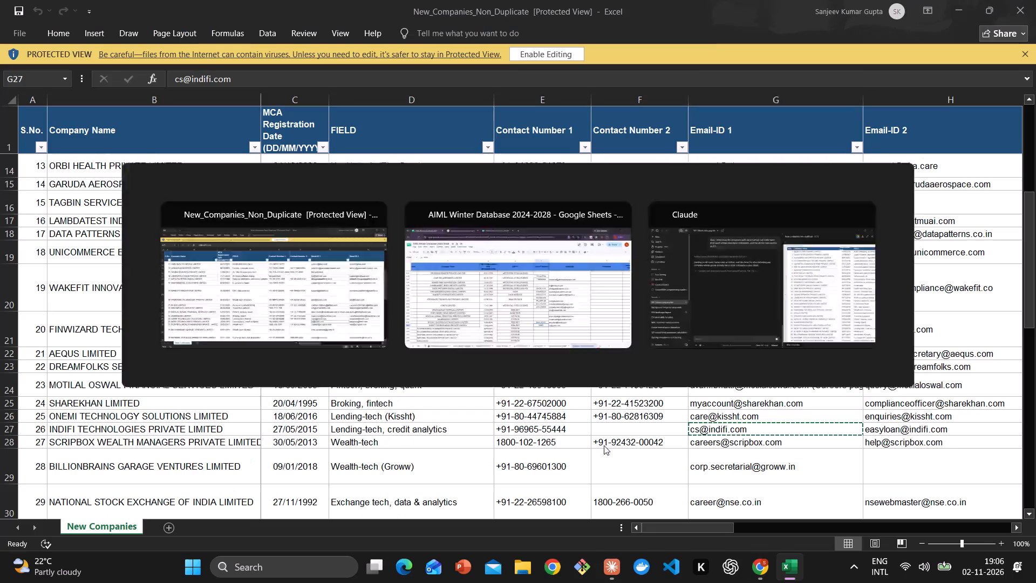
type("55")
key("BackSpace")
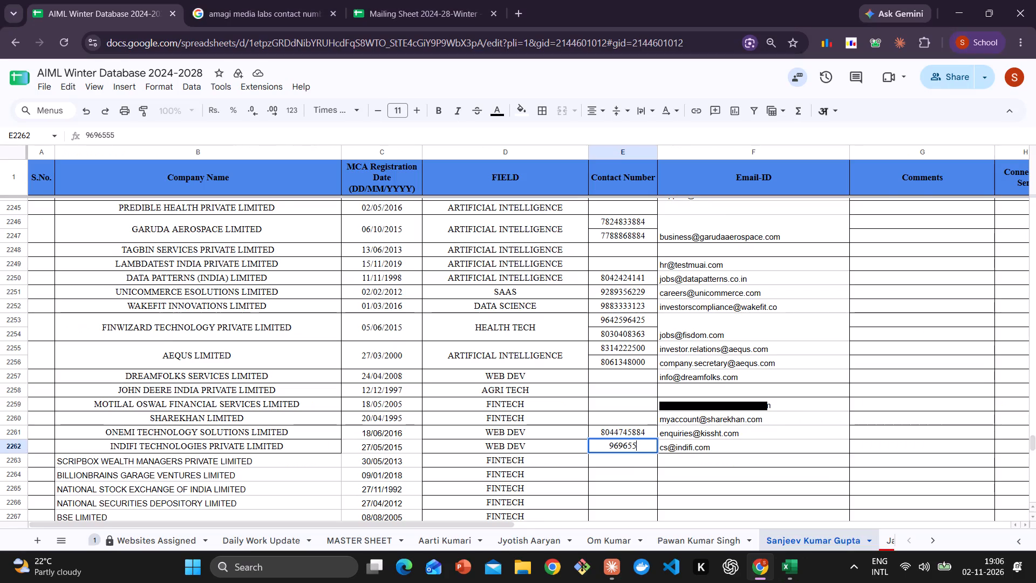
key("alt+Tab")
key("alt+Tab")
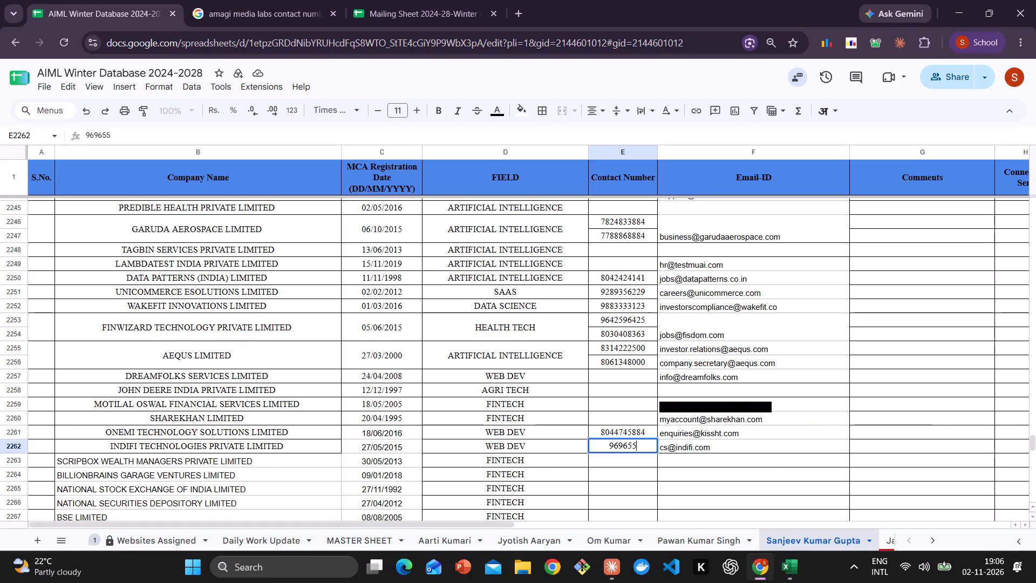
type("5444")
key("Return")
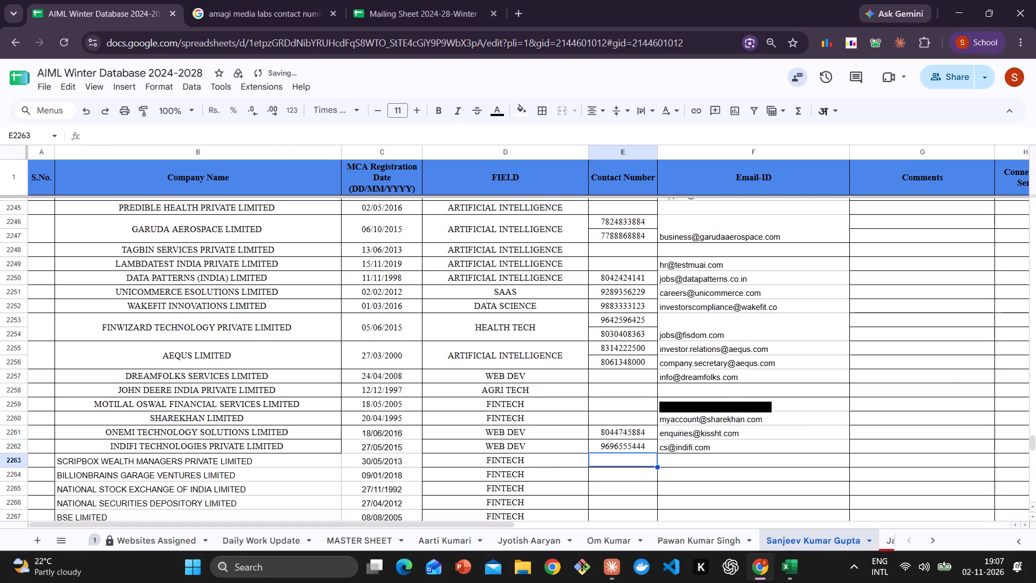
Copy SCRIPBOX WEALTH MANAGERS PRIVATE LIMITED's Email-ID 1 from the Excel workbook into its Email-ID cell in row 2263 of the database.
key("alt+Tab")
scroll(624, 438, "down", 1)
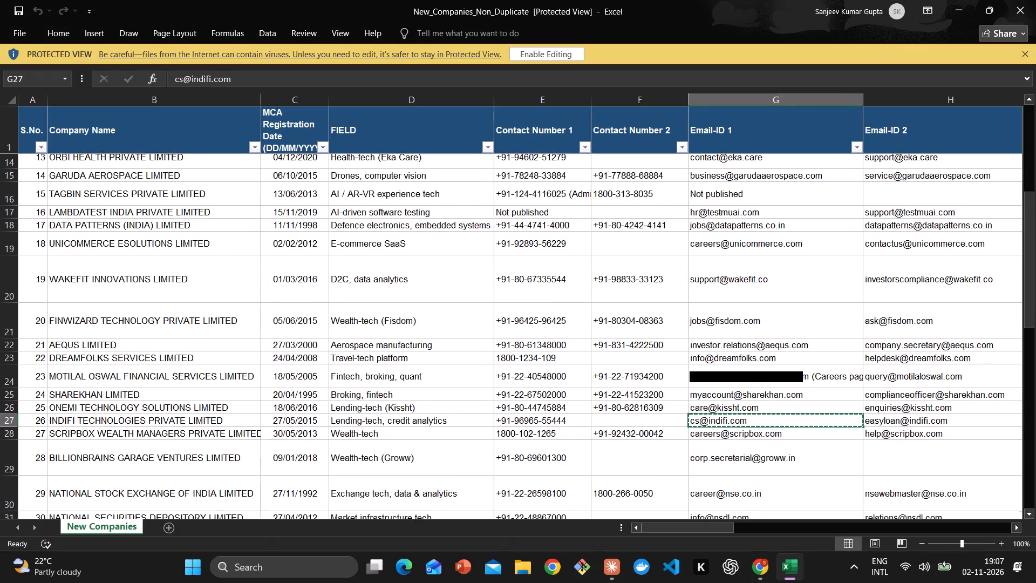
scroll(624, 438, "down", 1)
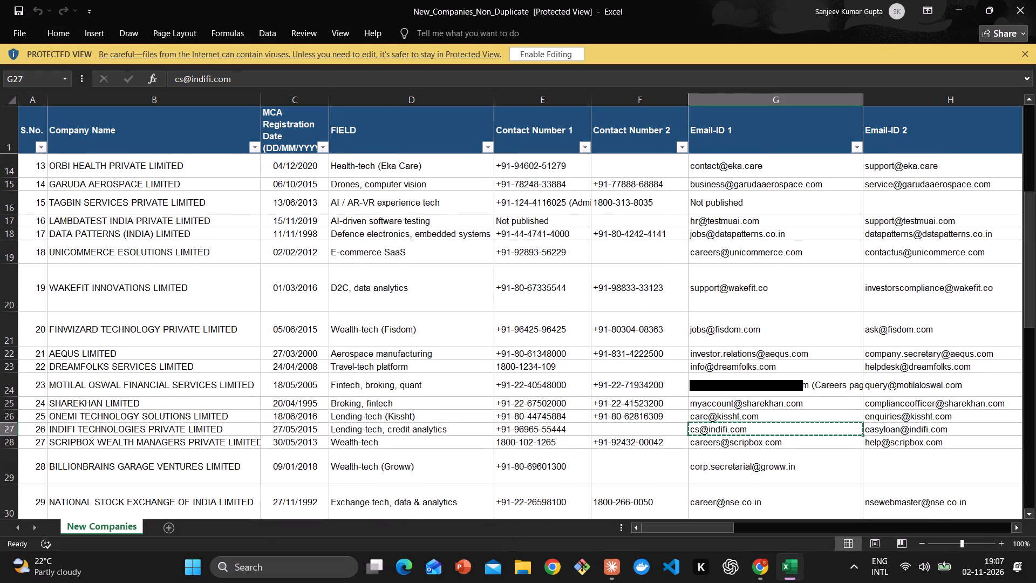
left_click(767, 442)
key("ctrl+c")
key("alt+Tab")
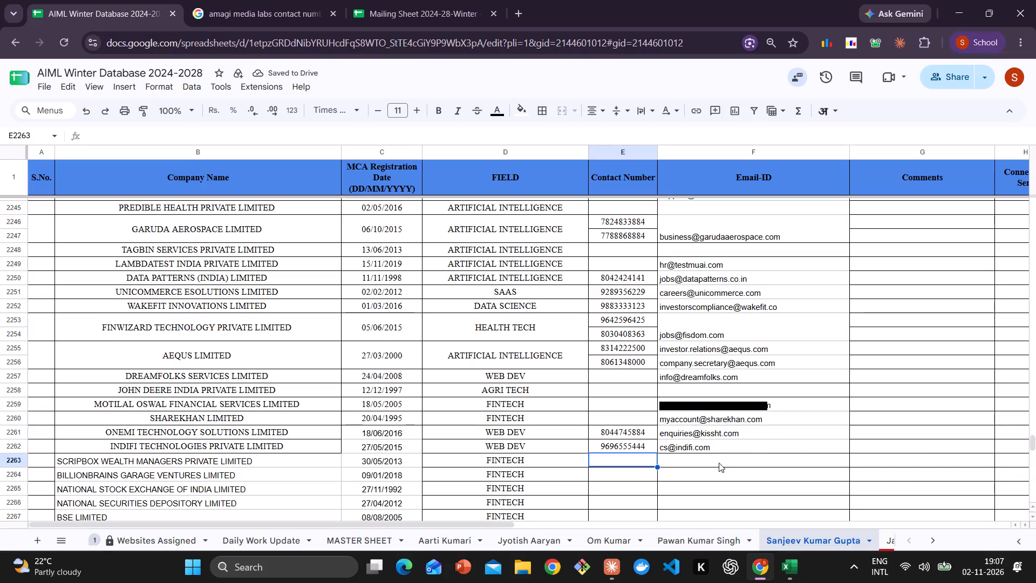
left_click(713, 464)
key("ctrl+v")
Enter SCRIPBOX WEALTH MANAGERS PRIVATE LIMITED's Contact Number 2 from the Excel workbook in its Contact Number cell in row 2263, without country code or hyphens.
left_click(635, 459)
key("alt+Tab")
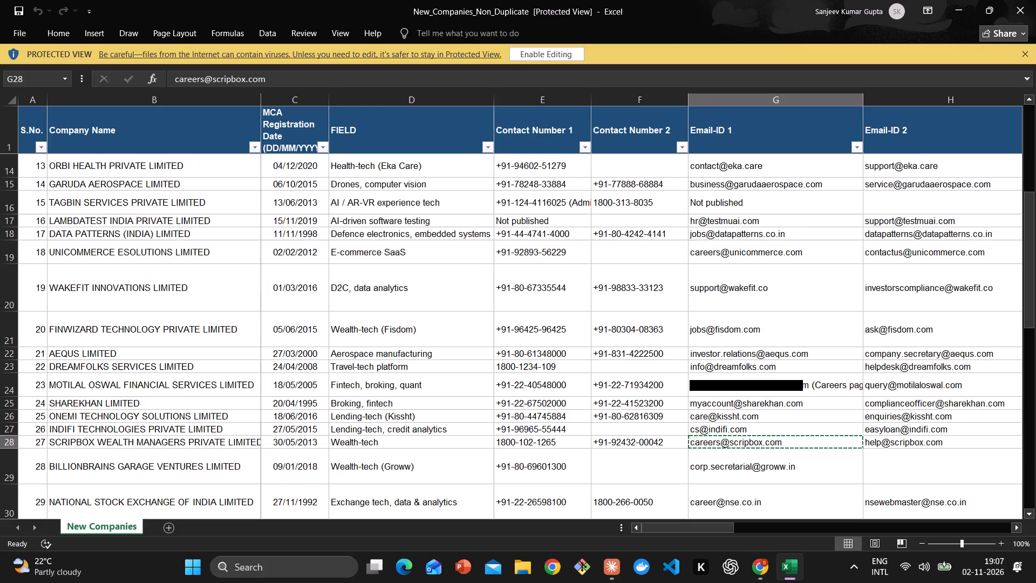
left_click(629, 447)
key("alt+Tab")
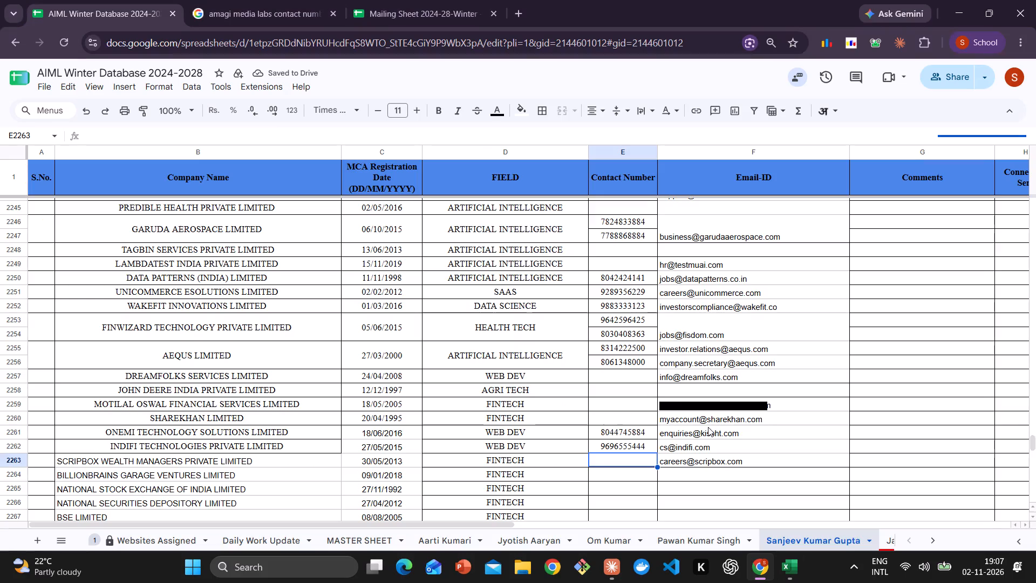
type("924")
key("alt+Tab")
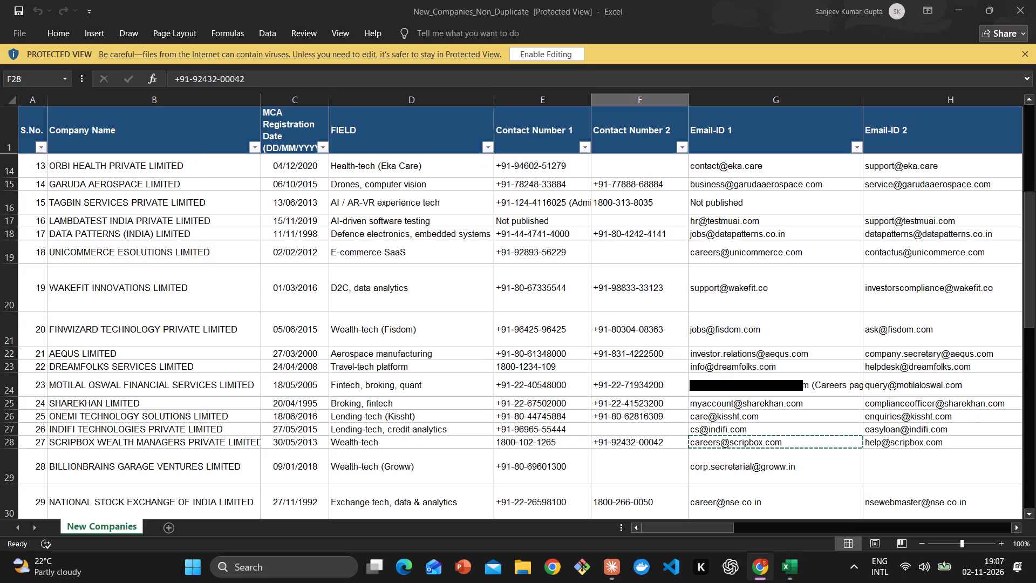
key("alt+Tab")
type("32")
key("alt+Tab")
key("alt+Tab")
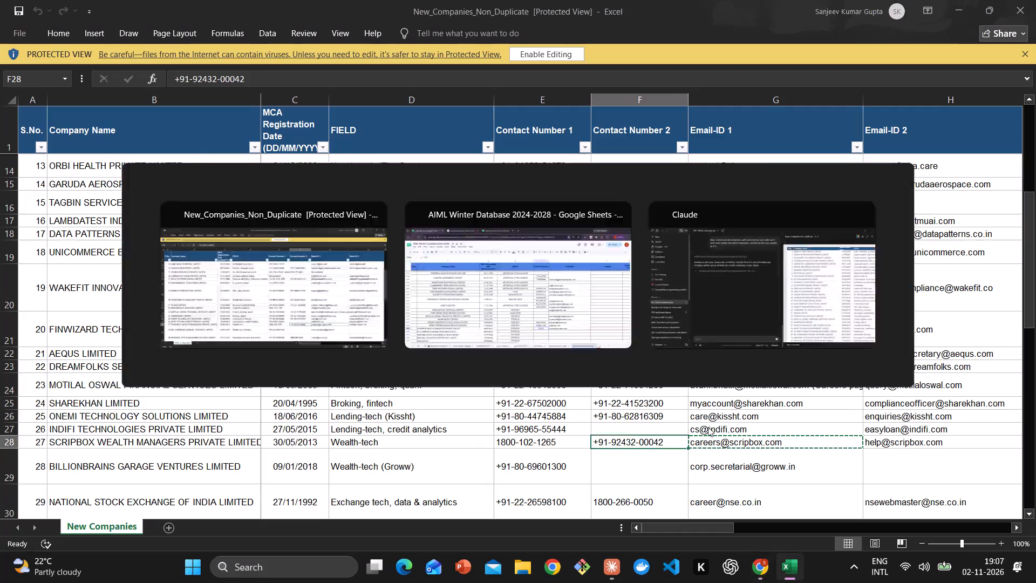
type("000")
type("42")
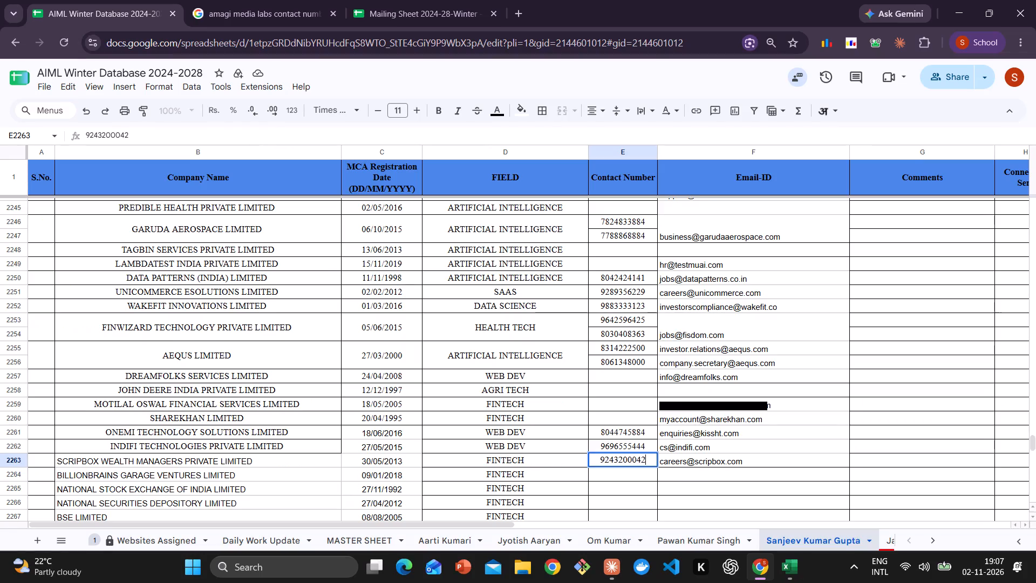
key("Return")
Copy BILLIONBRAINS GARAGE VENTURES LIMITED's Email-ID 1 from the Excel workbook into its Email-ID cell in row 2264 of the database.
scroll(762, 378, "down", 1)
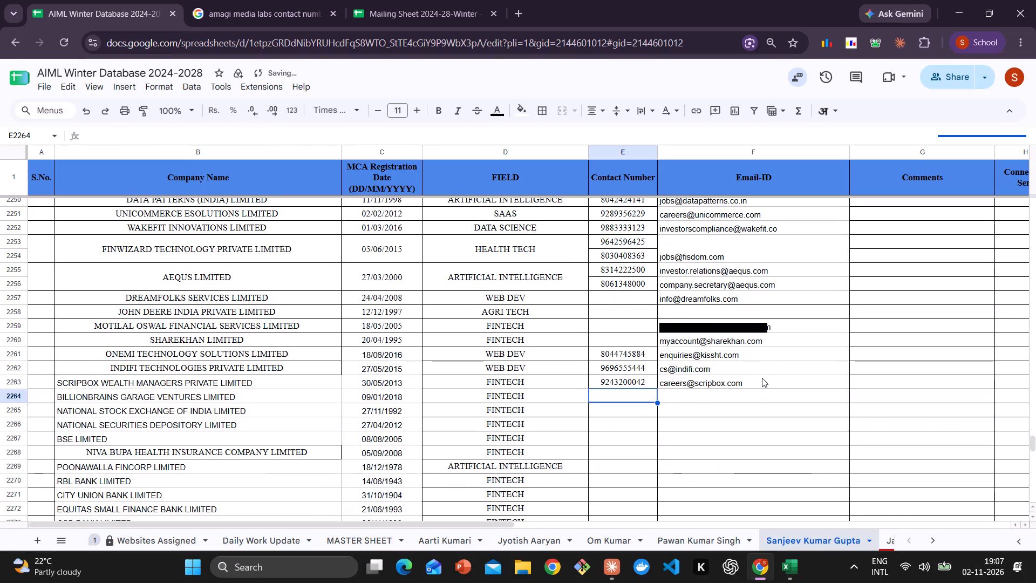
key("alt+Tab")
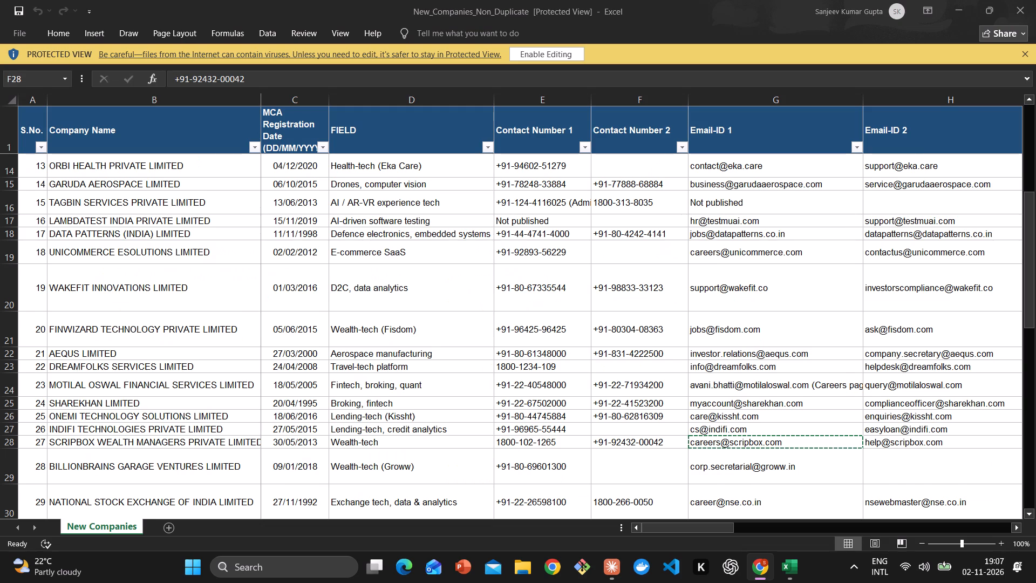
scroll(758, 466, "down", 1)
left_click(764, 437)
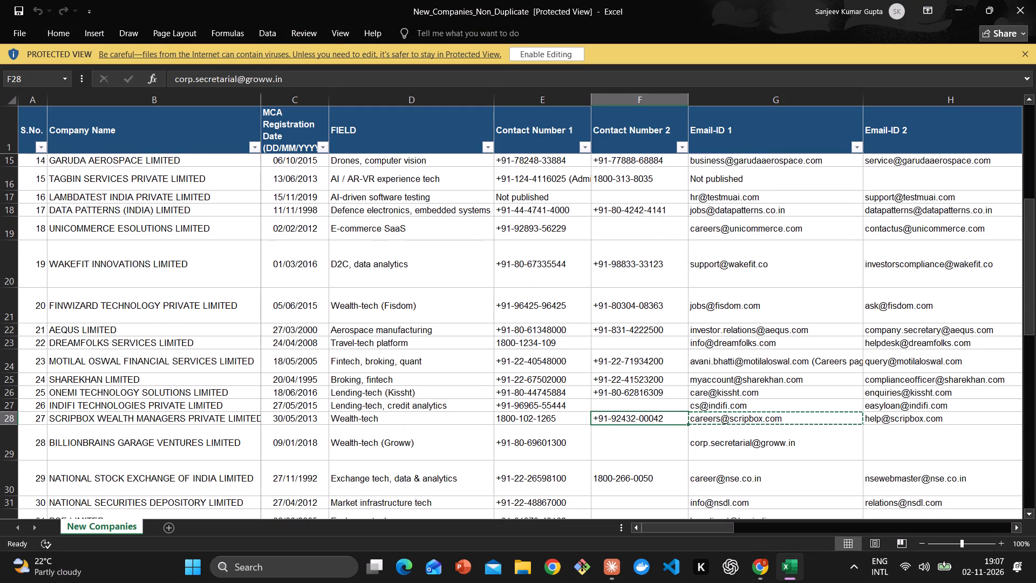
key("ctrl+c")
key("alt+Tab")
left_click(692, 398)
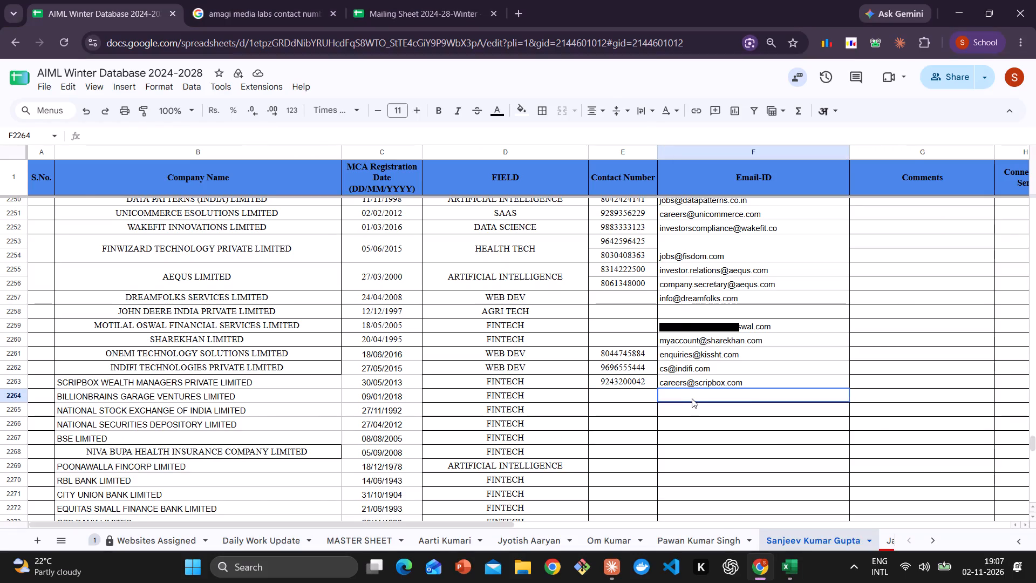
key("ctrl+v")
Enter BILLIONBRAINS GARAGE VENTURES LIMITED's Contact Number 1 from the Excel workbook in its Contact Number cell in row 2264.
key("alt+Tab")
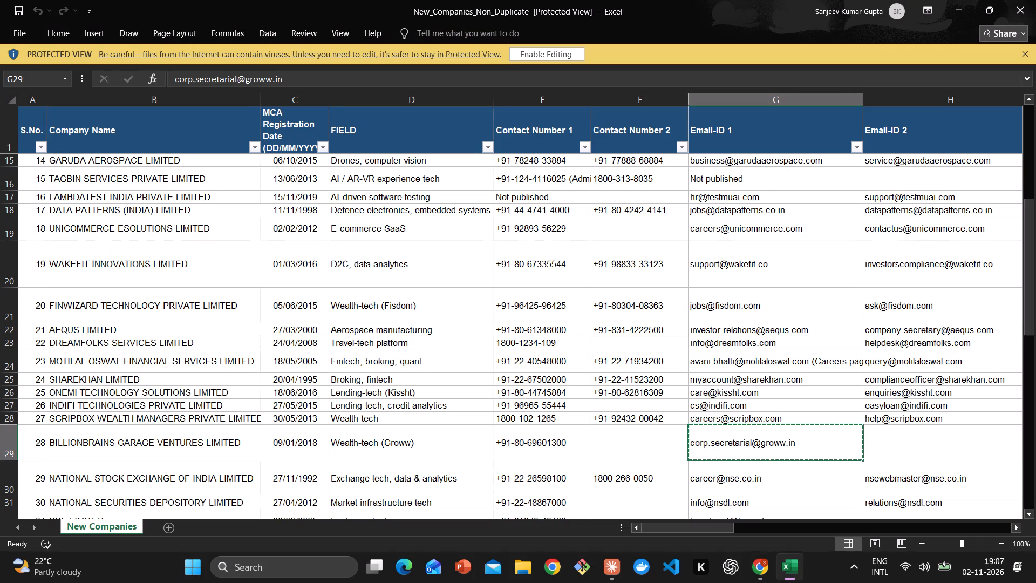
key("alt+Tab")
left_click(611, 397)
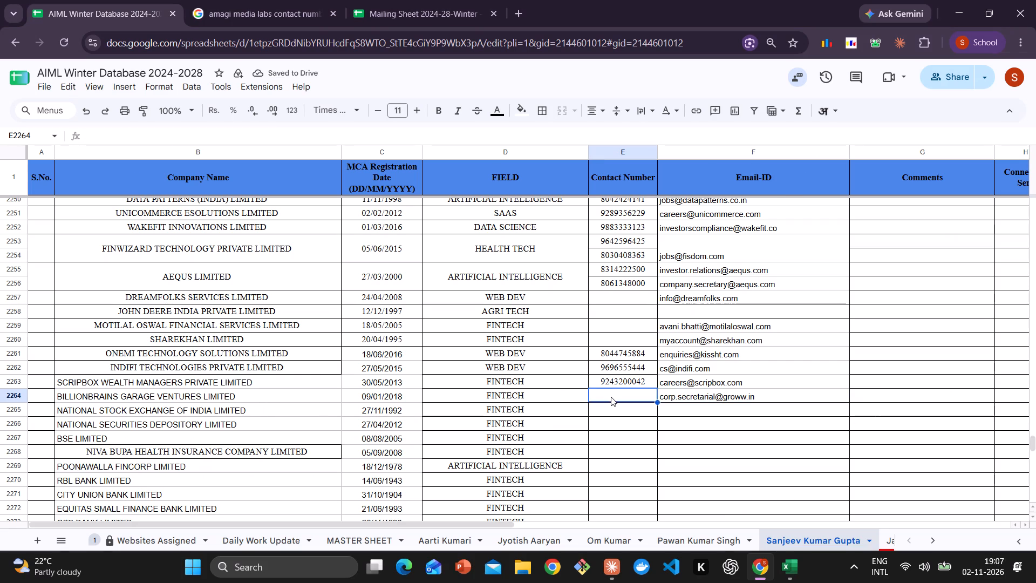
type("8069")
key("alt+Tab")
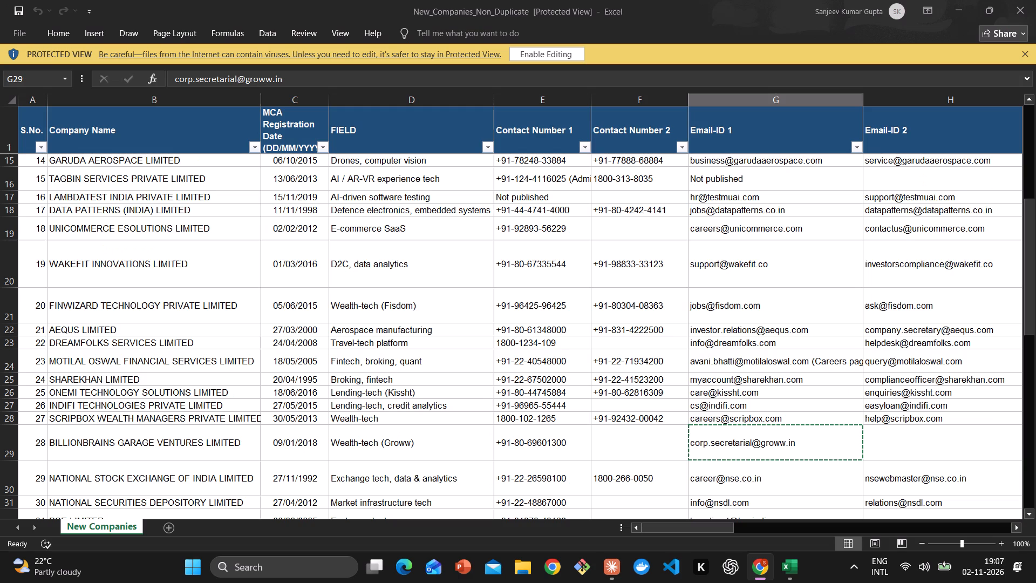
Enter BILLIONBRAINS GARAGE VENTURES LIMITED's Contact Number 1 from the Excel workbook in its Contact Number cell in row 2264.
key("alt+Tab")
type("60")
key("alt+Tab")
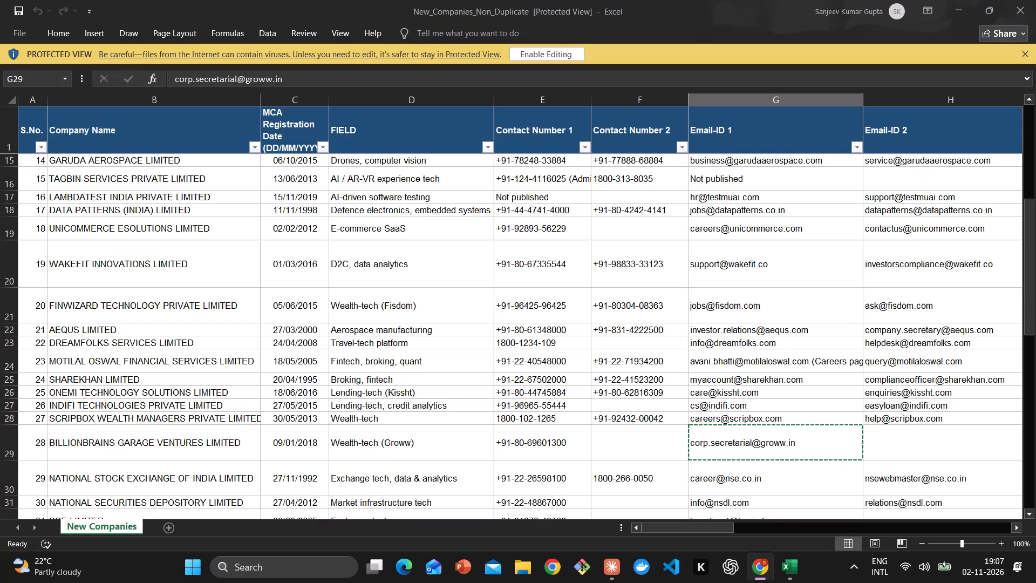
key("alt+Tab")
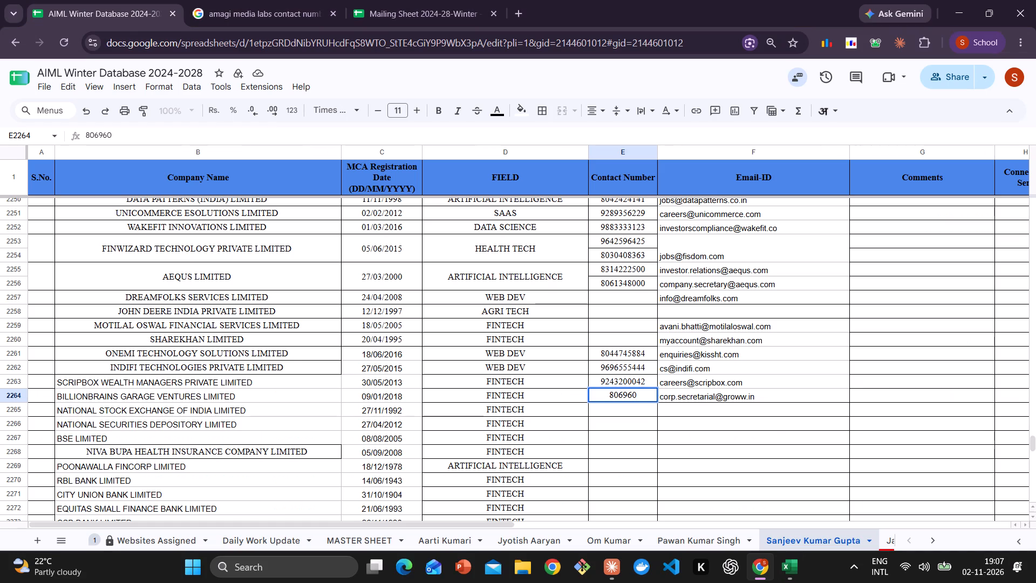
Finish entering BILLIONBRAINS GARAGE VENTURES LIMITED's Contact Number 1 in its Contact Number cell in row 2264.
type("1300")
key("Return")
Copy NATIONAL STOCK EXCHANGE OF INDIA LIMITED's Email-ID 1 from the Excel workbook into its Email-ID cell in database row 2265.
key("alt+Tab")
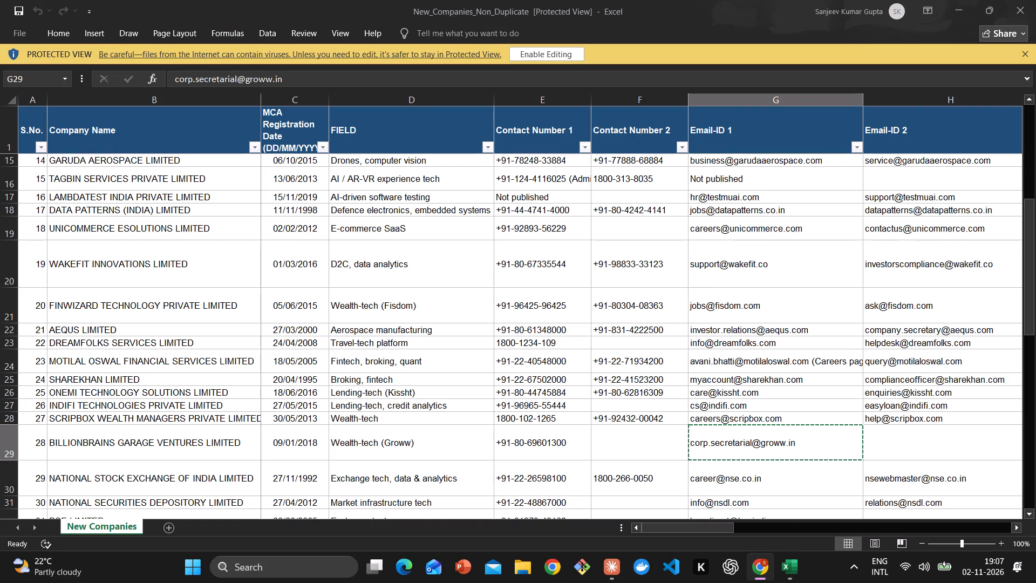
scroll(611, 419, "down", 2)
left_click(780, 403)
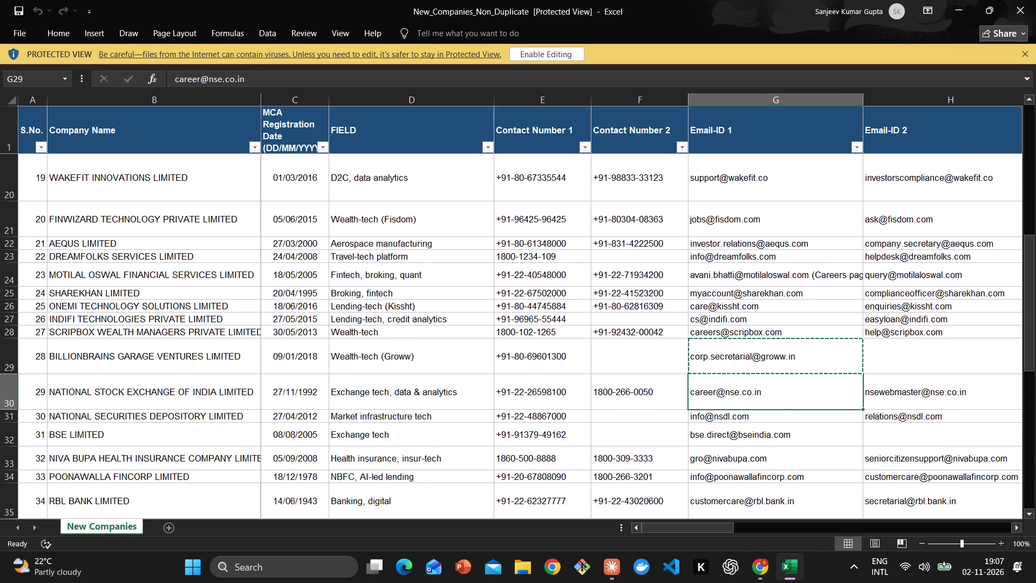
key("ctrl+c")
key("alt+Tab")
left_click(694, 413)
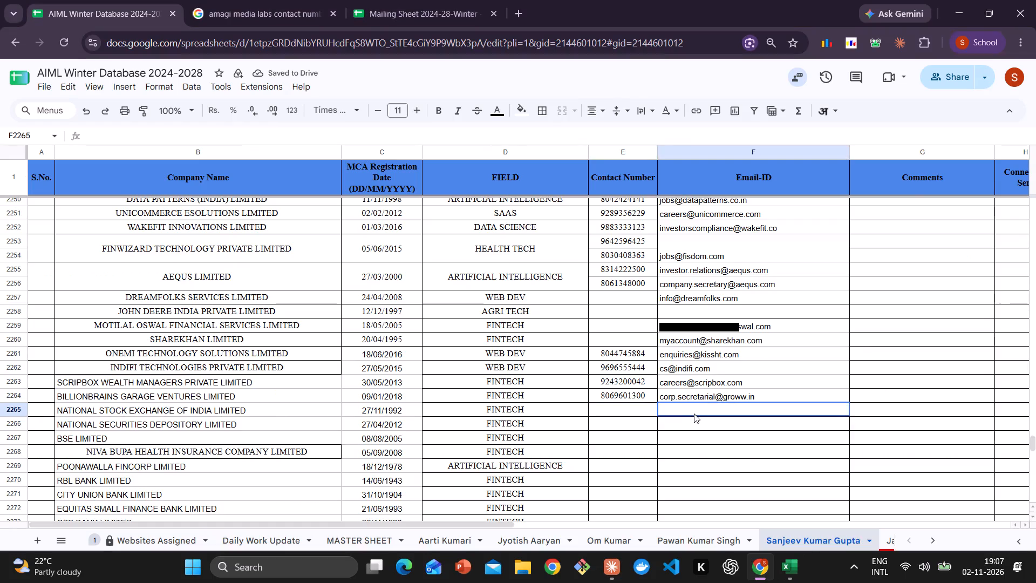
key("ctrl+v")
Copy NATIONAL SECURITIES DEPOSITORY LIMITED's Email-ID 1 from the Excel workbook into its Email-ID cell in database row 2266.
key("alt+Tab")
left_click(727, 423)
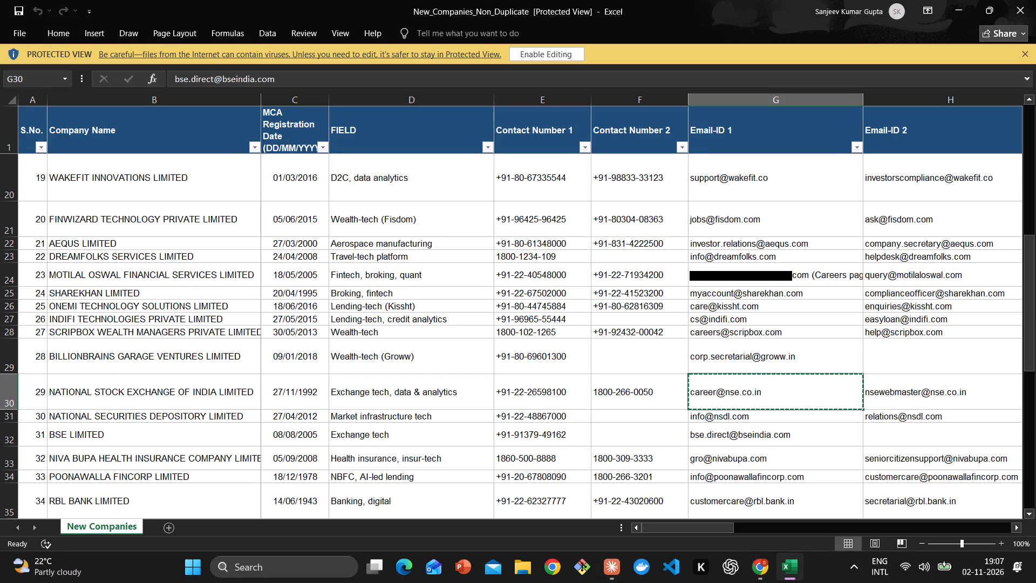
left_click(733, 420)
left_click(739, 417)
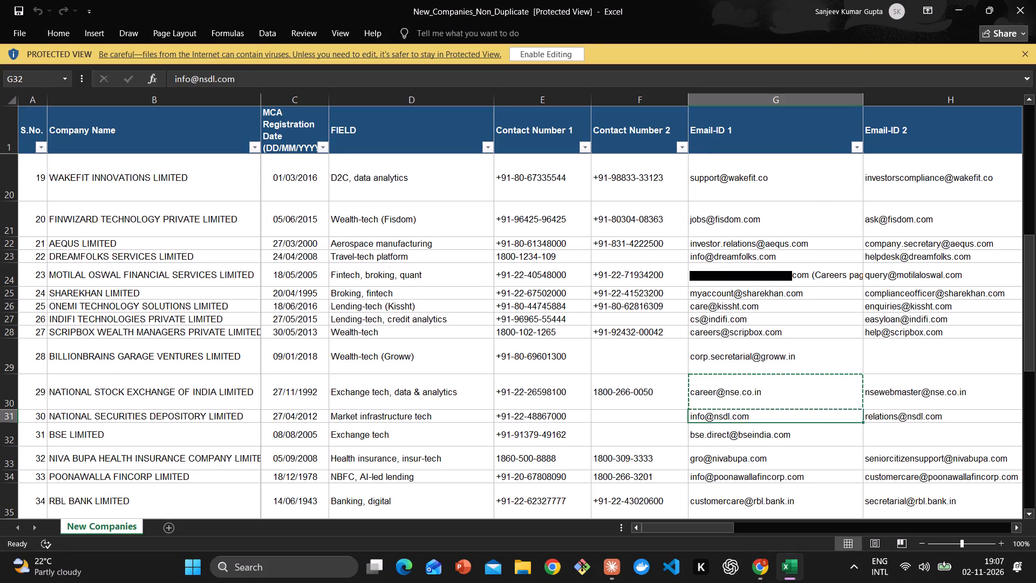
key("ctrl+c")
key("alt+Tab")
left_click(700, 424)
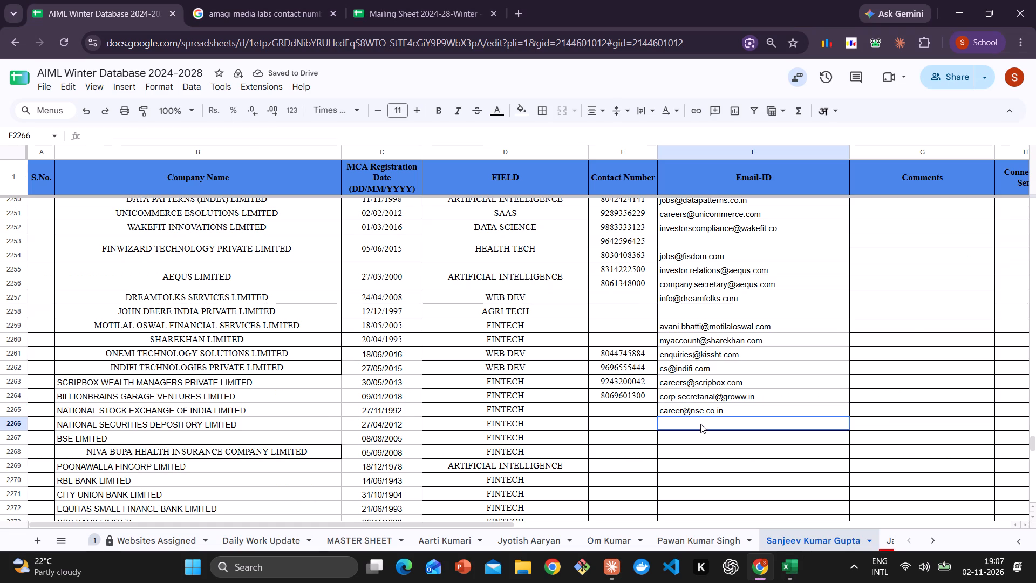
key("ctrl+v")
Copy BSE LIMITED's Email-ID 1 from the Excel workbook into its Email-ID cell in database row 2267.
key("alt+Tab")
left_click(709, 445)
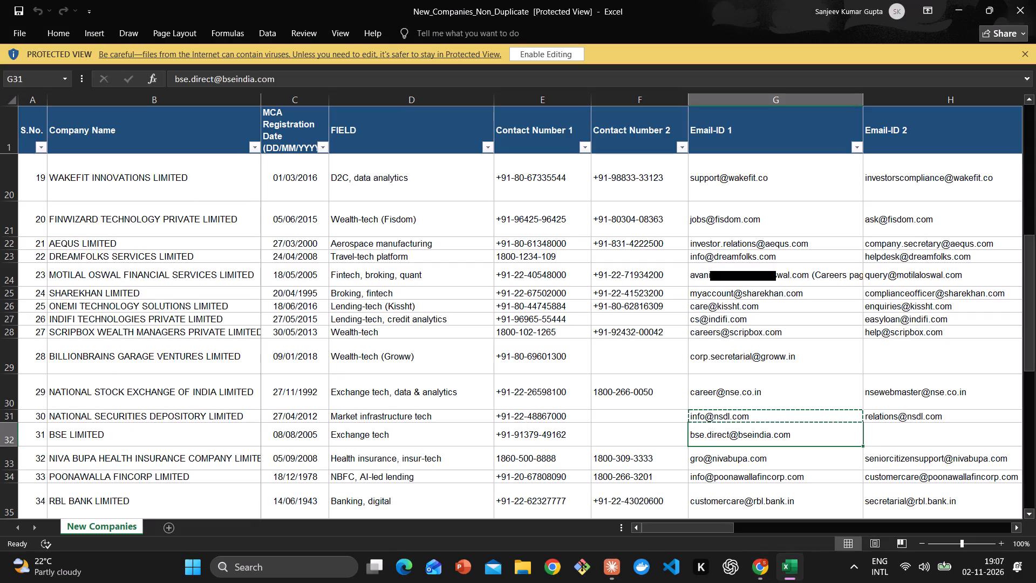
key("ctrl+c")
key("alt+Tab")
left_click(711, 441)
key("ctrl+v")
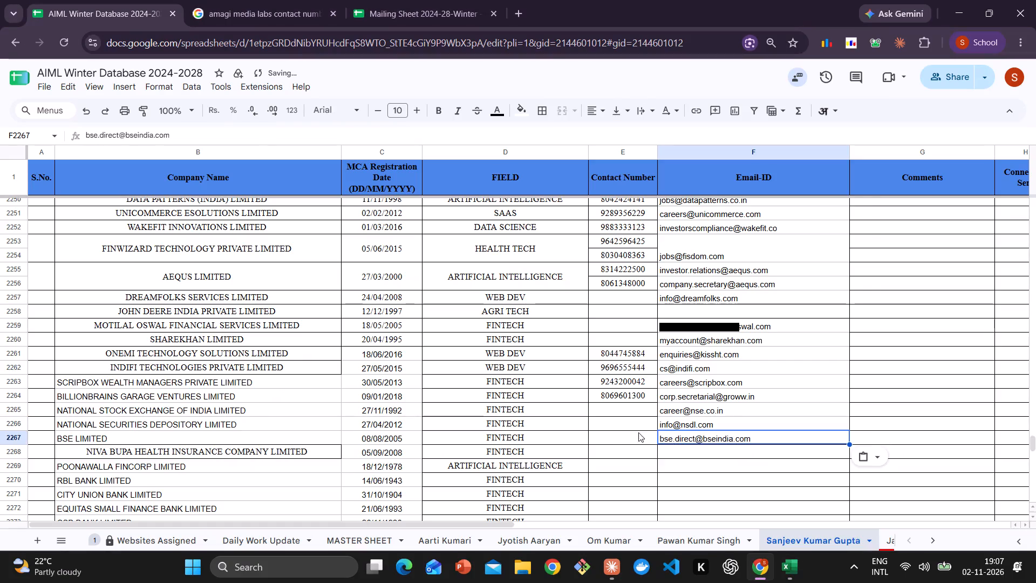
Enter BSE LIMITED's Contact Number 1 from the Excel workbook in its Contact Number cell in database row 2267.
left_click(617, 436)
key("alt+Tab")
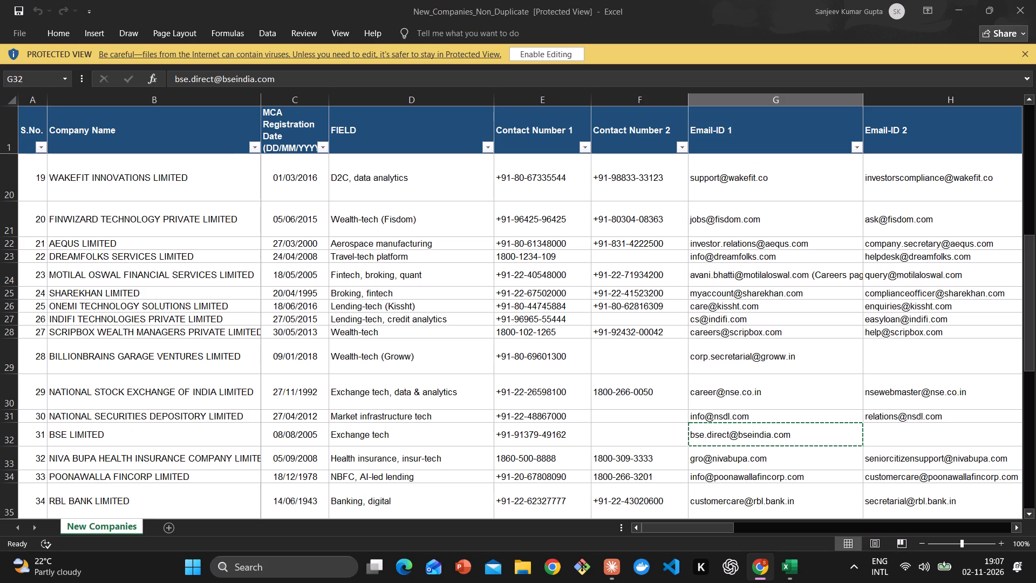
Enter BSE LIMITED's Contact Number 1 from the Excel workbook in its Contact Number cell in row 2267.
key("alt+Tab")
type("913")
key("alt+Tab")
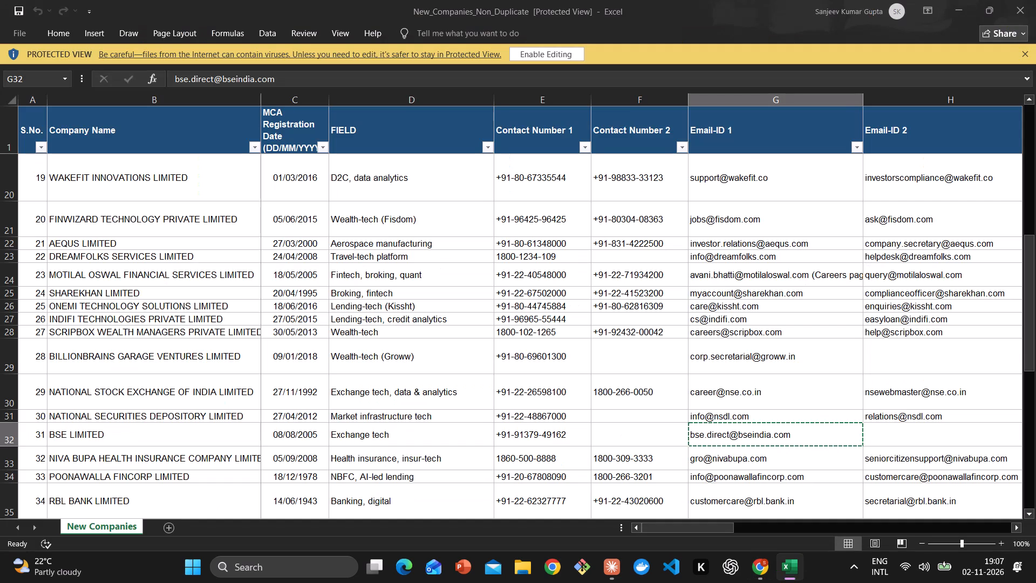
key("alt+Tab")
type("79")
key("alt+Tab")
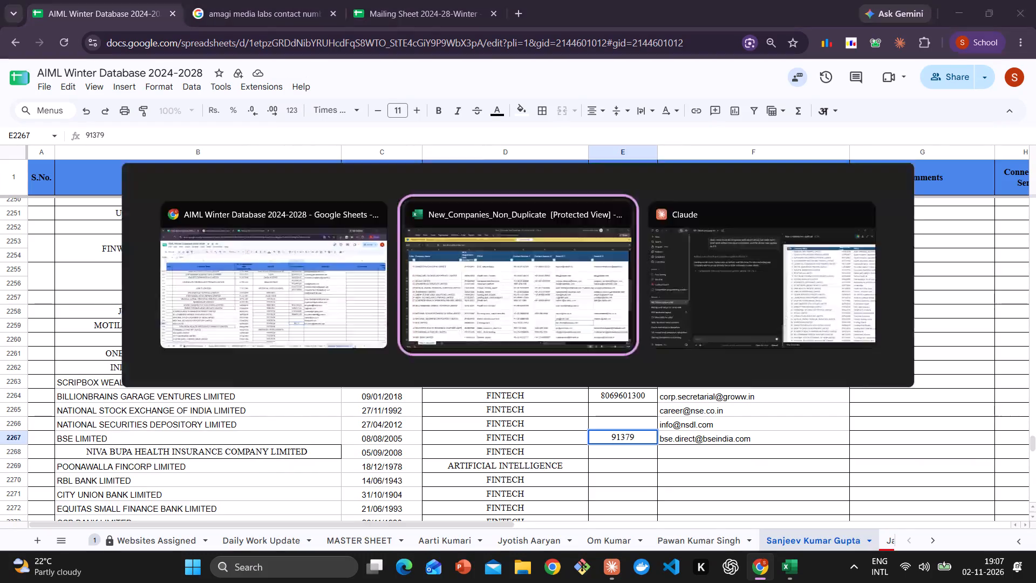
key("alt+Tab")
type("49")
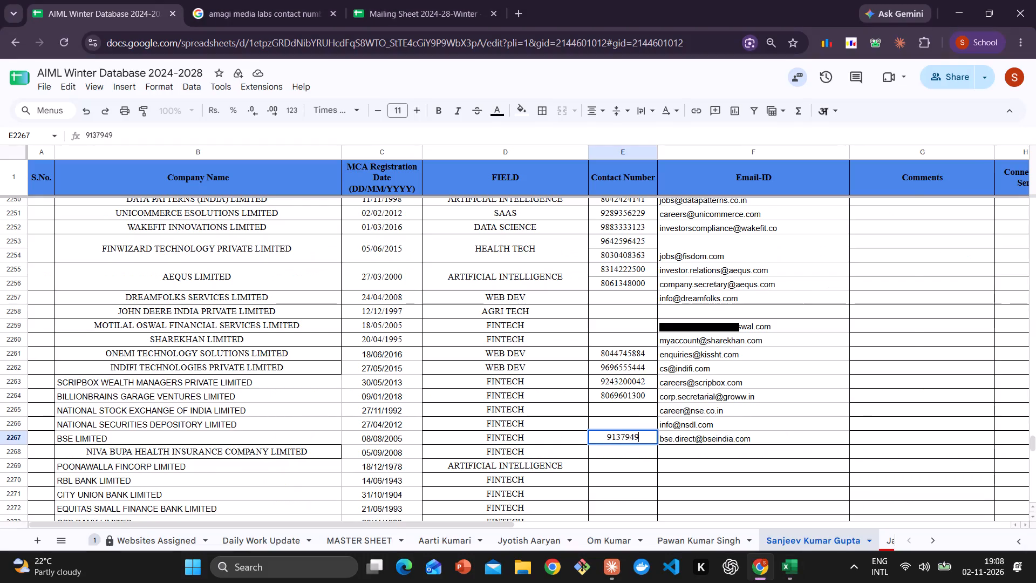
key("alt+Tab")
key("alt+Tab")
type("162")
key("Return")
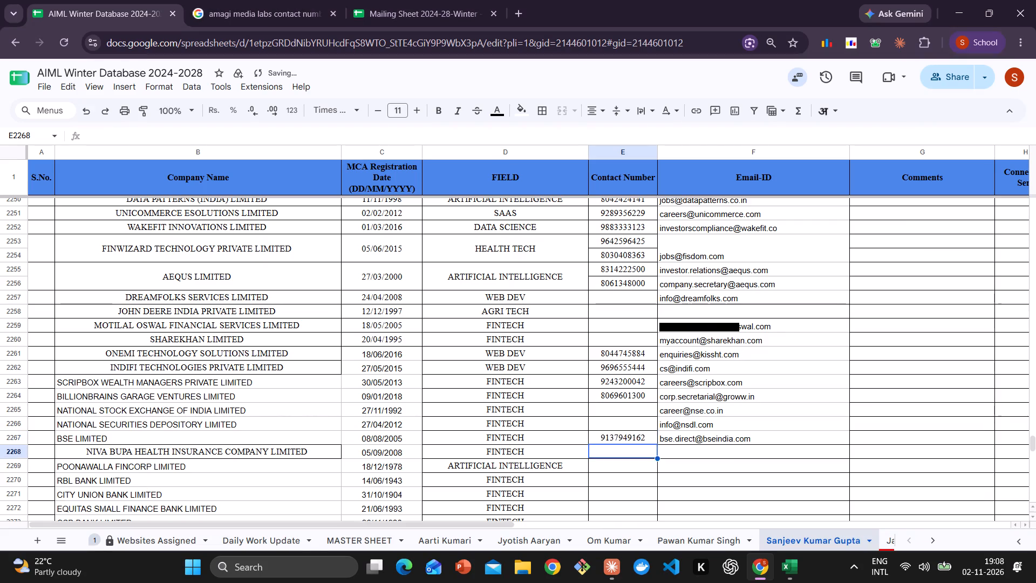
Copy NIVA BUPA HEALTH INSURANCE COMPANY LIMITED's Email-ID 1 from the Excel workbook into its Email-ID cell in row 2268 of the database.
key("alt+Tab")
scroll(614, 434, "down", 2)
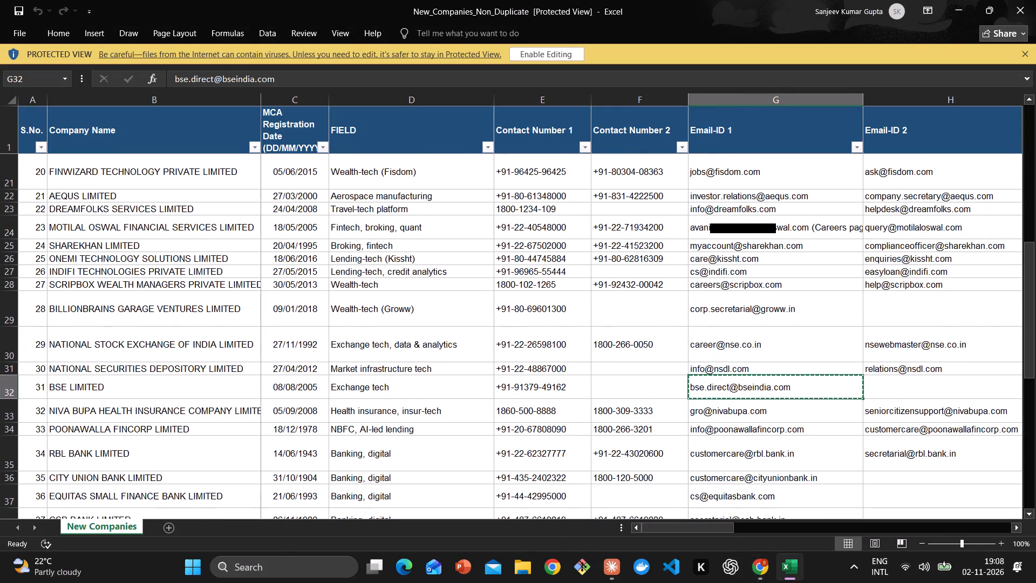
left_click(739, 410)
scroll(739, 410, "down", 2)
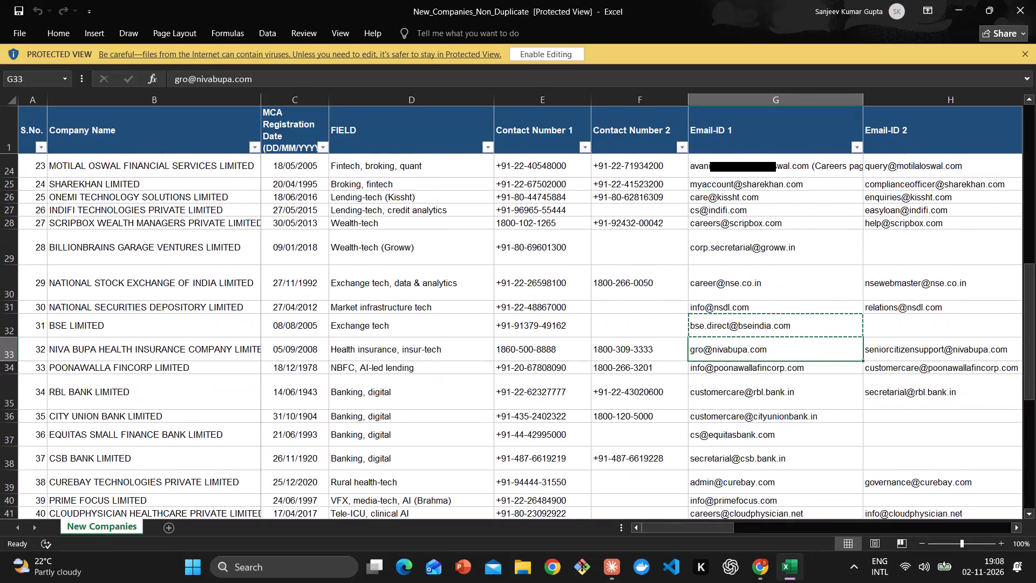
key("ctrl+c")
key("alt+Tab")
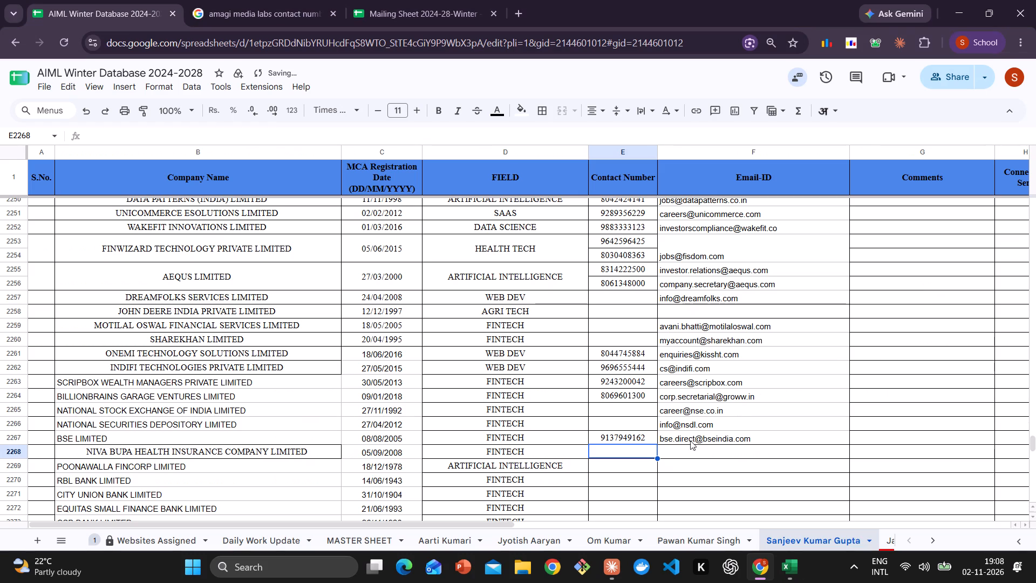
left_click(677, 455)
key("ctrl+v")
left_click(641, 456)
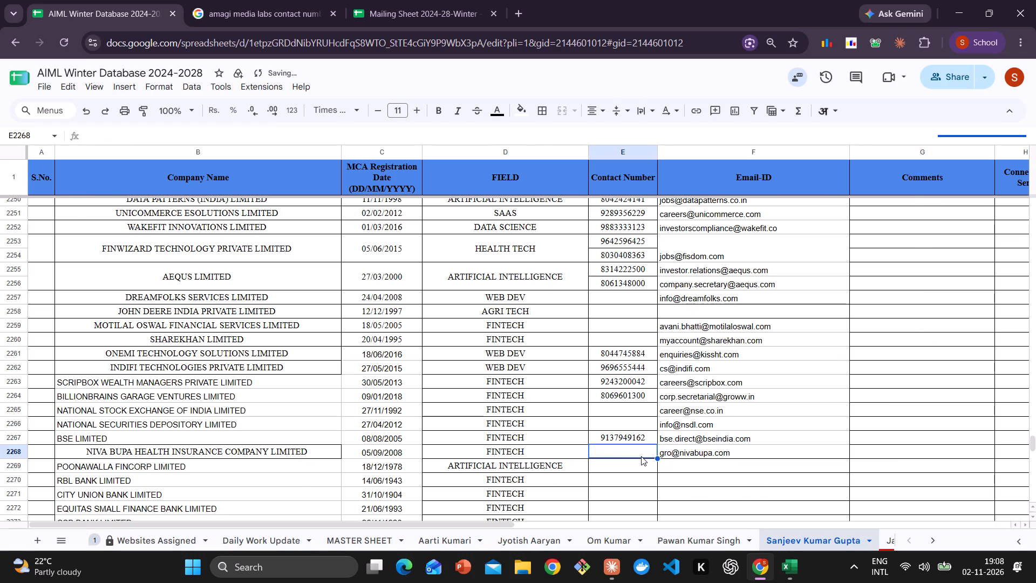
Copy POONAWALLA FINCORP LIMITED's Email-ID 1 from the Excel workbook into its Email-ID cell in row 2269 of the database.
key("alt+Tab")
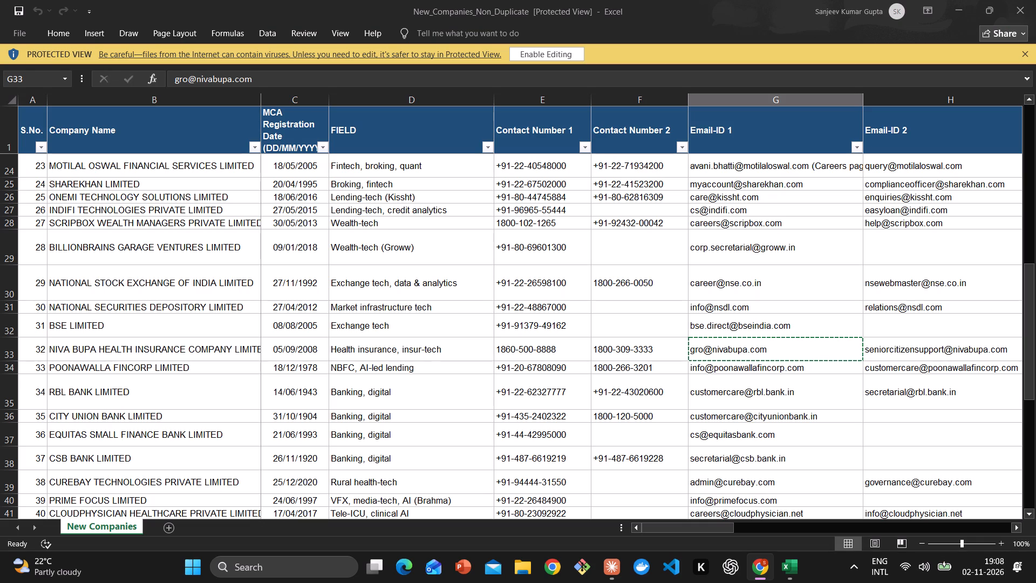
left_click(740, 373)
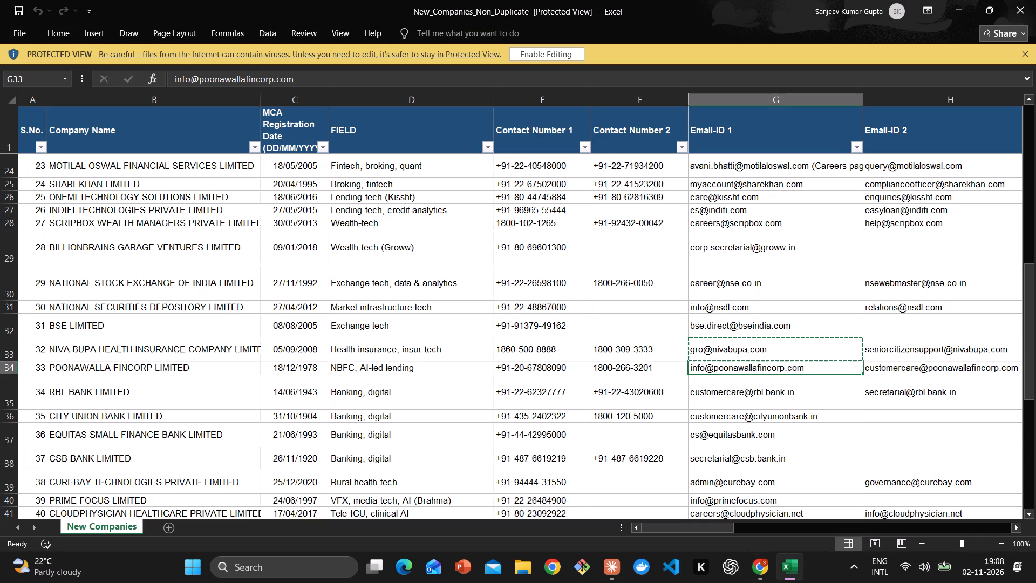
key("alt+Tab")
key("alt+Tab")
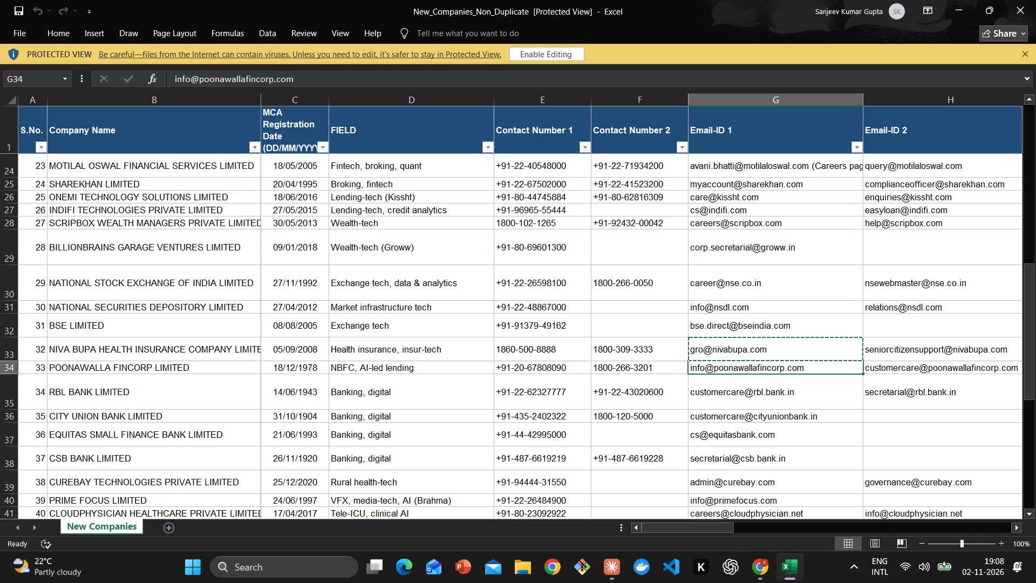
key("ctrl+c")
key("alt+Tab")
key("Right")
key("Down")
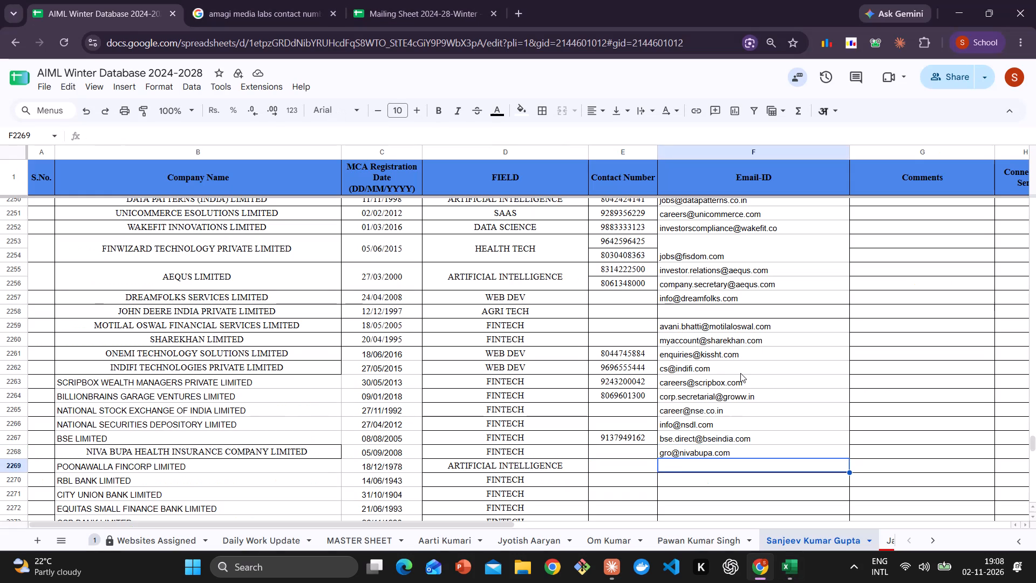
key("ctrl+v")
Copy RBL BANK LIMITED's Email-ID 2, the secretarial address, from the Excel workbook into its Email-ID cell in row 2270 of the database.
key("alt+Tab")
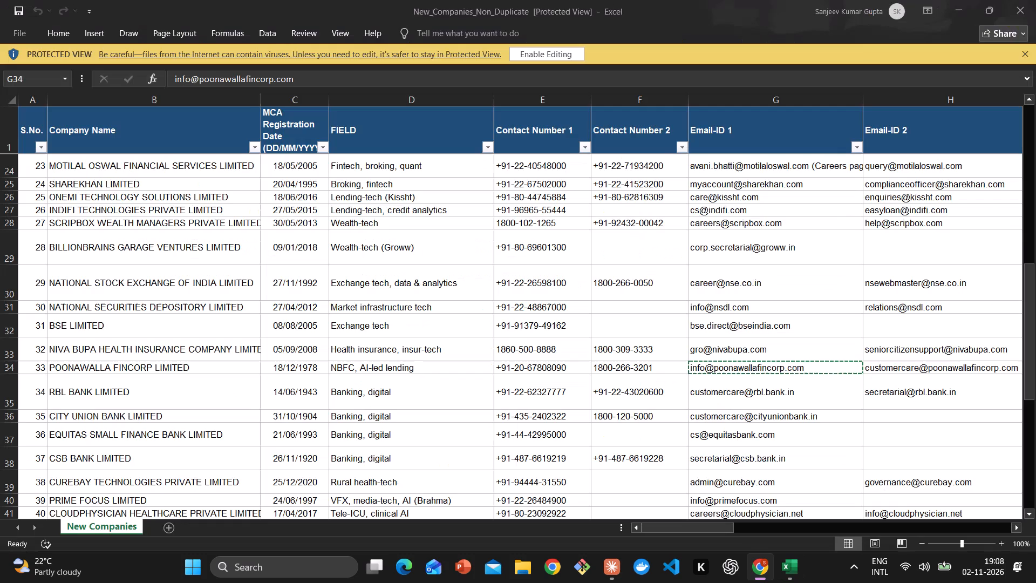
key("Down")
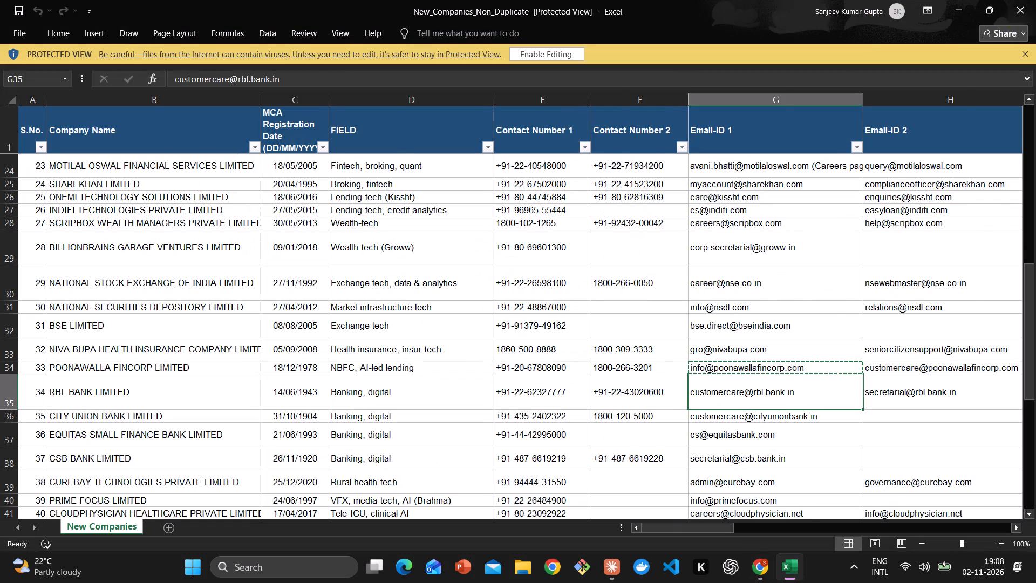
key("Right")
key("ctrl+c")
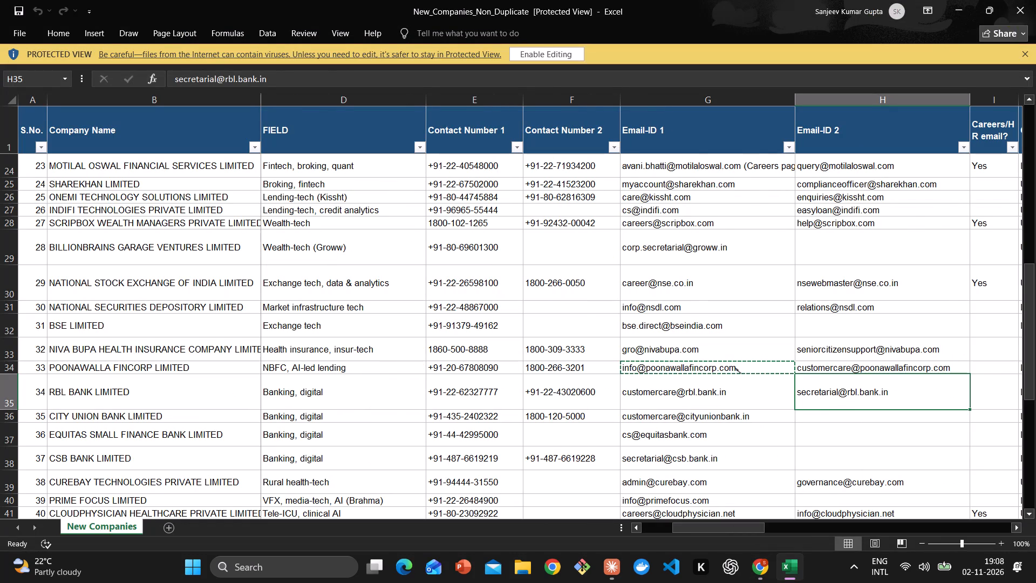
key("alt+Tab")
key("Down")
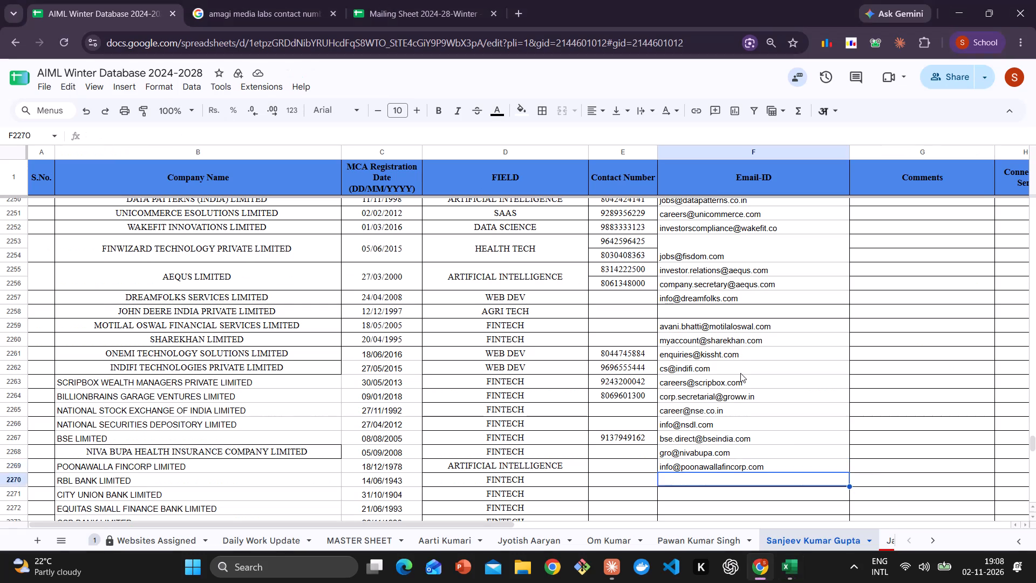
key("ctrl+v")
Copy CITY UNION BANK LIMITED's Email-ID 1 from the Excel workbook into its Email-ID cell in row 2271 of the database.
key("alt+Tab")
key("Down")
key("Left")
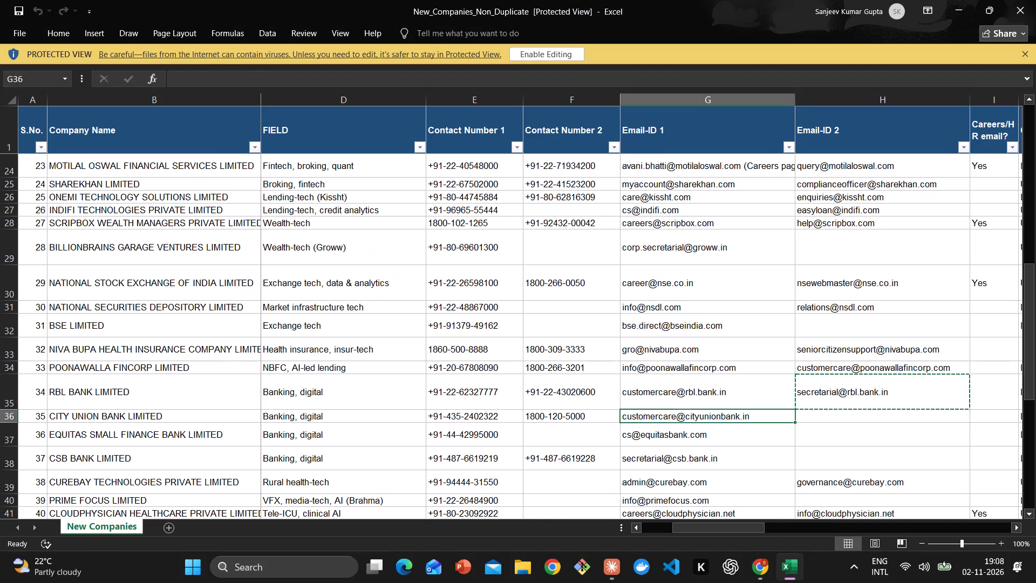
key("ctrl+c")
key("alt+Tab")
key("Down")
key("ctrl+v")
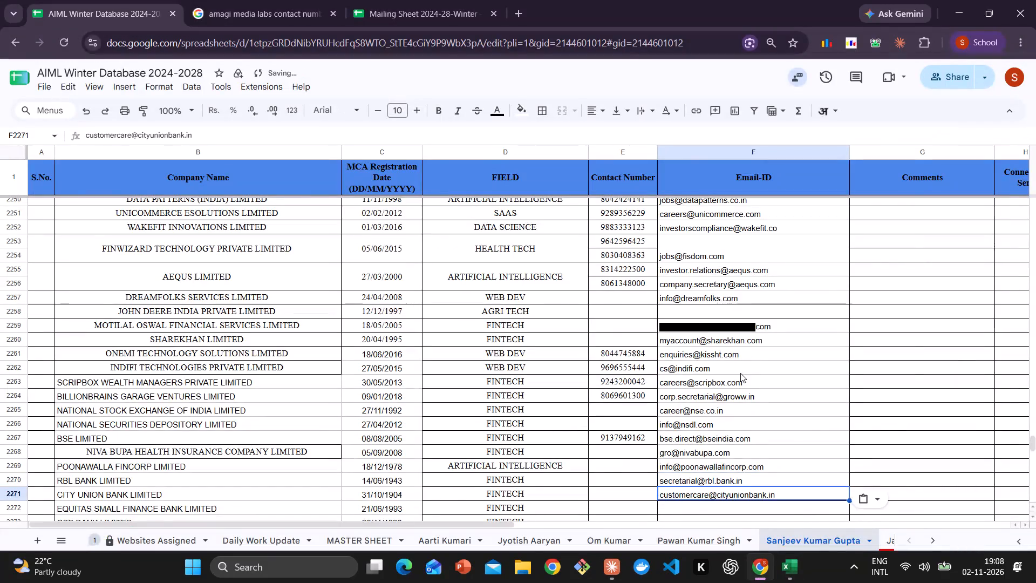
Copy EQUITAS SMALL FINANCE BANK LIMITED's Email-ID 1 from the Excel workbook into its Email-ID cell in row 2272.
key("alt+Tab")
key("Down")
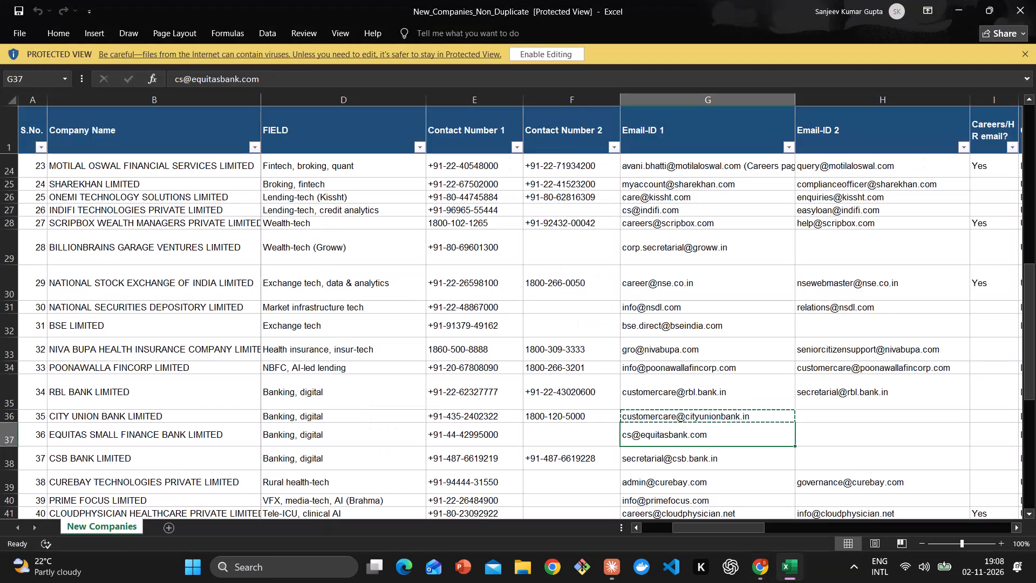
key("ctrl+c")
key("alt+Tab")
key("Down")
key("ctrl+v")
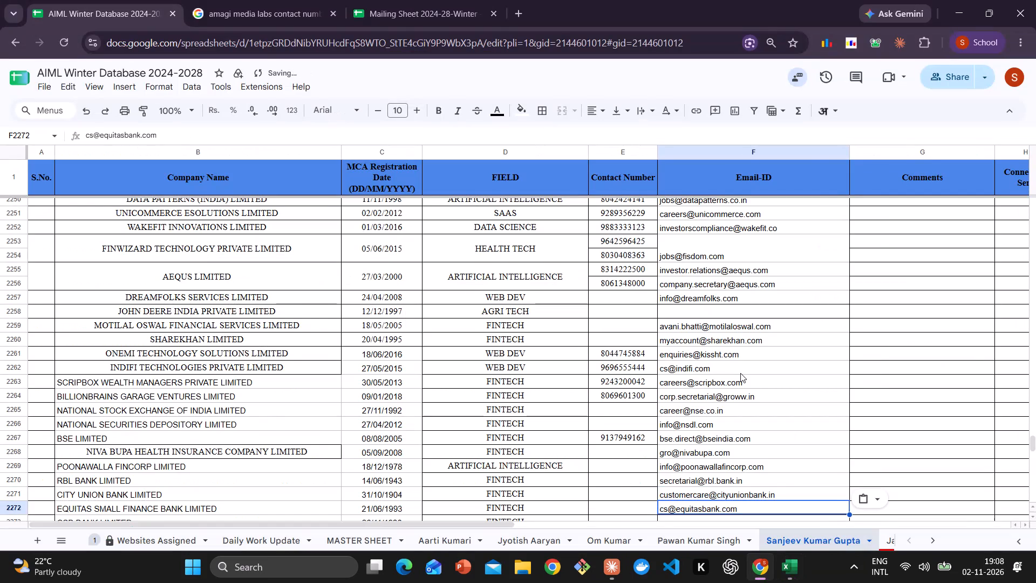
Copy CSB BANK LIMITED's Email-ID 1 from the Excel workbook into its Email-ID cell in row 2273.
key("alt+Tab")
key("Down")
key("ctrl+c")
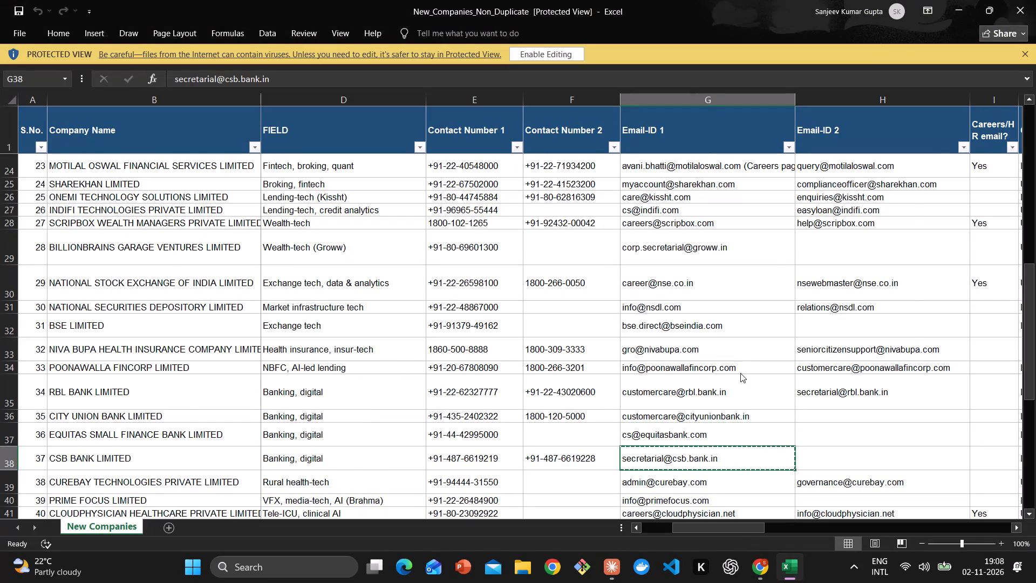
key("alt+Tab")
key("Down")
key("ctrl+v")
Copy CUREBAY TECHNOLOGIES PRIVATE LIMITED's Email-ID 1 from the Excel workbook into its Email-ID cell in row 2274.
key("alt+Tab")
key("Down")
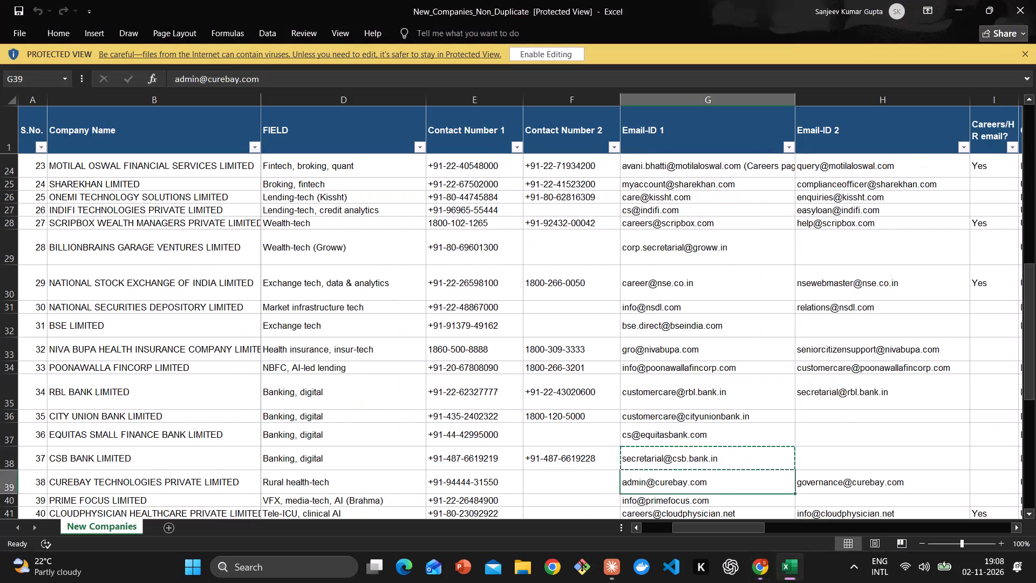
key("ctrl+c")
key("alt+Tab")
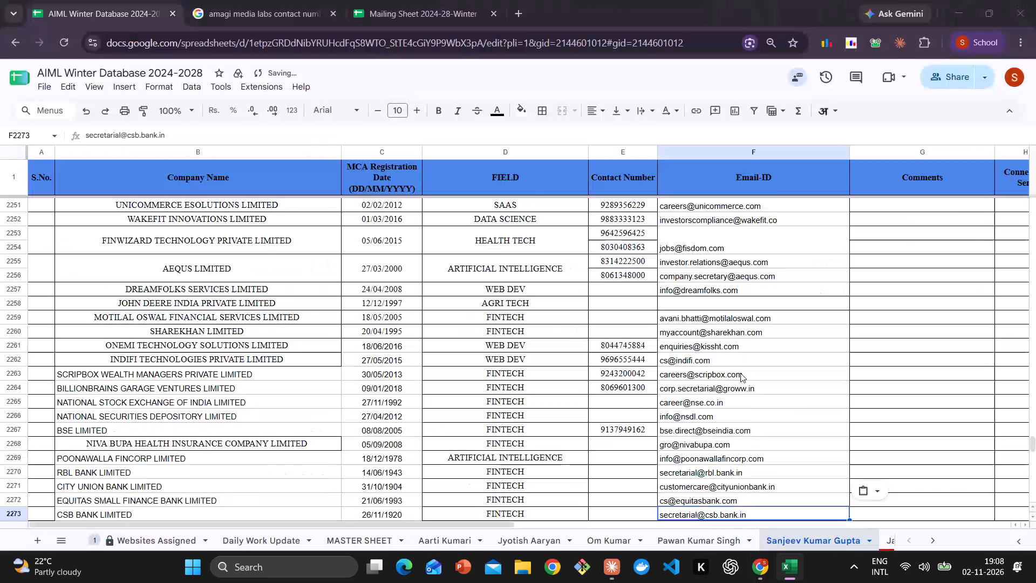
key("Down")
key("ctrl+v")
Copy PRIME FOCUS LIMITED's Email-ID 1 from the Excel workbook into its Email-ID cell in row 2275.
key("alt+Tab")
key("Down")
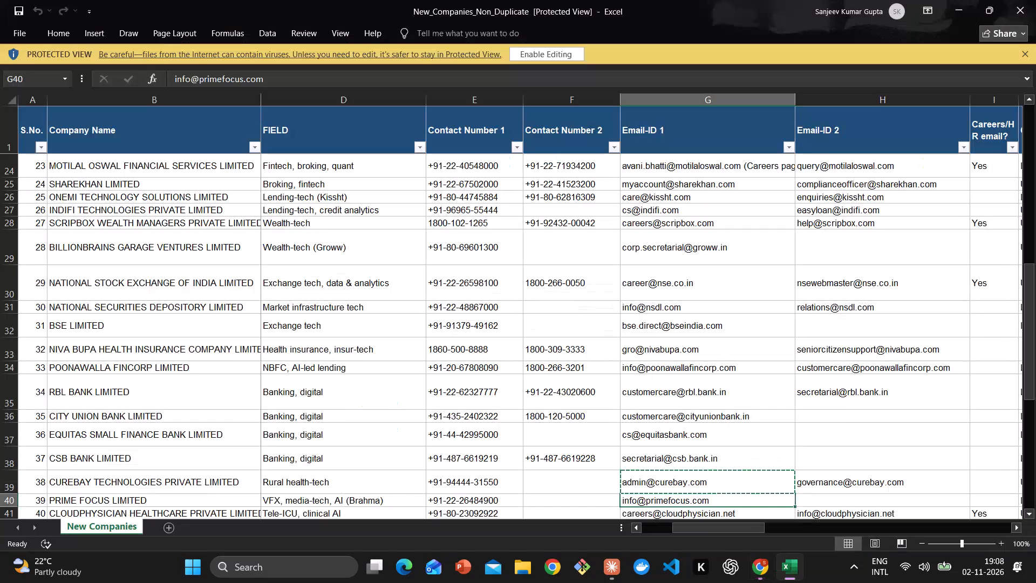
key("ctrl+c")
key("alt+Tab")
key("Down")
key("ctrl+v")
Copy CLOUDPHYSICIAN HEALTHCARE PRIVATE LIMITED's Email-ID 1 from the Excel workbook into its Email-ID cell in row 2276.
key("alt+Tab")
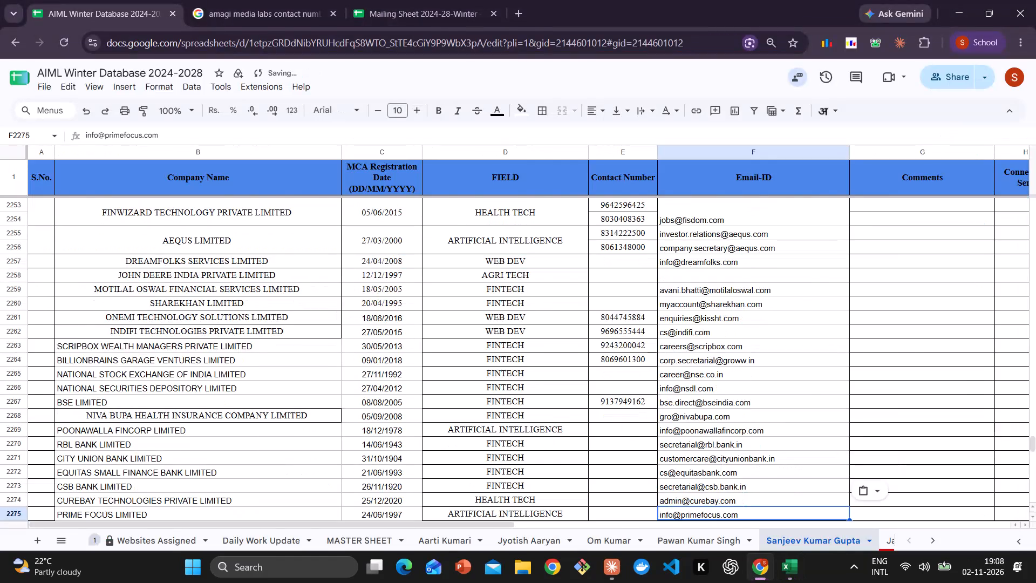
key("Down")
key("ctrl+c")
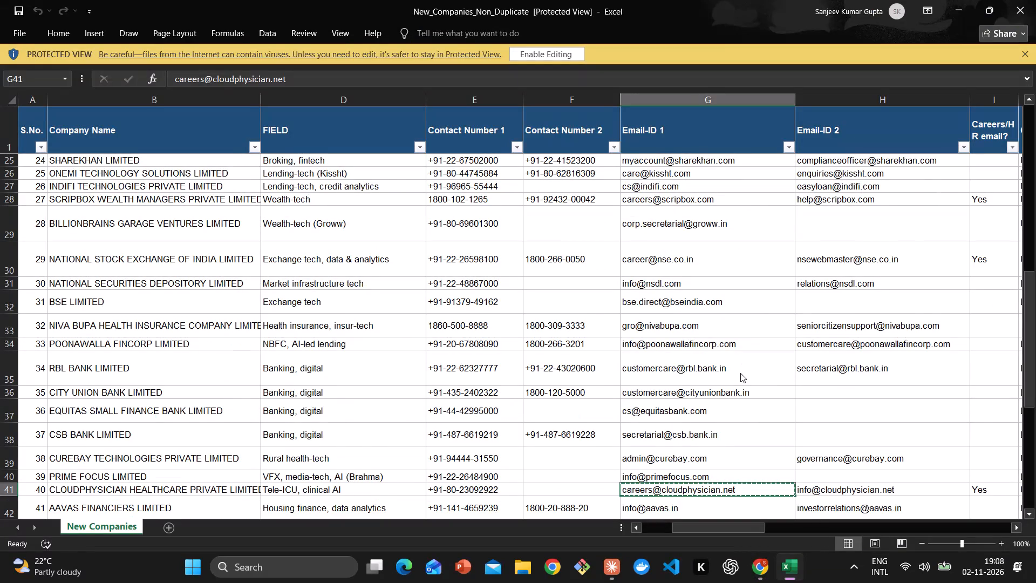
key("alt+Tab")
key("Down")
key("ctrl+v")
Enter CLOUDPHYSICIAN HEALTHCARE PRIVATE LIMITED's Contact Number 1 from the Excel workbook, without +91 or hyphens, in its Contact Number cell in row 2276.
key("Left")
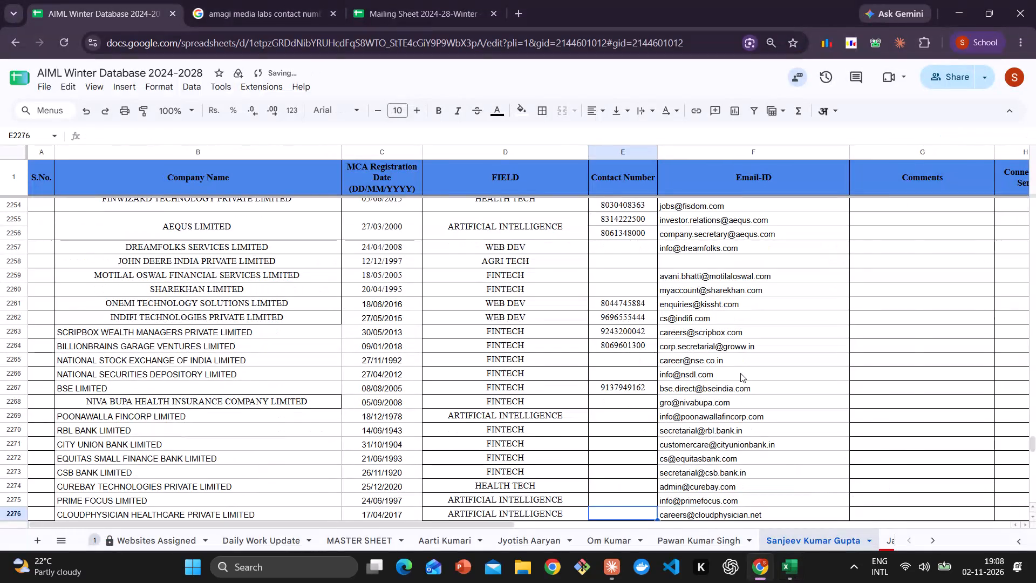
key("alt+Tab")
key("alt+Tab")
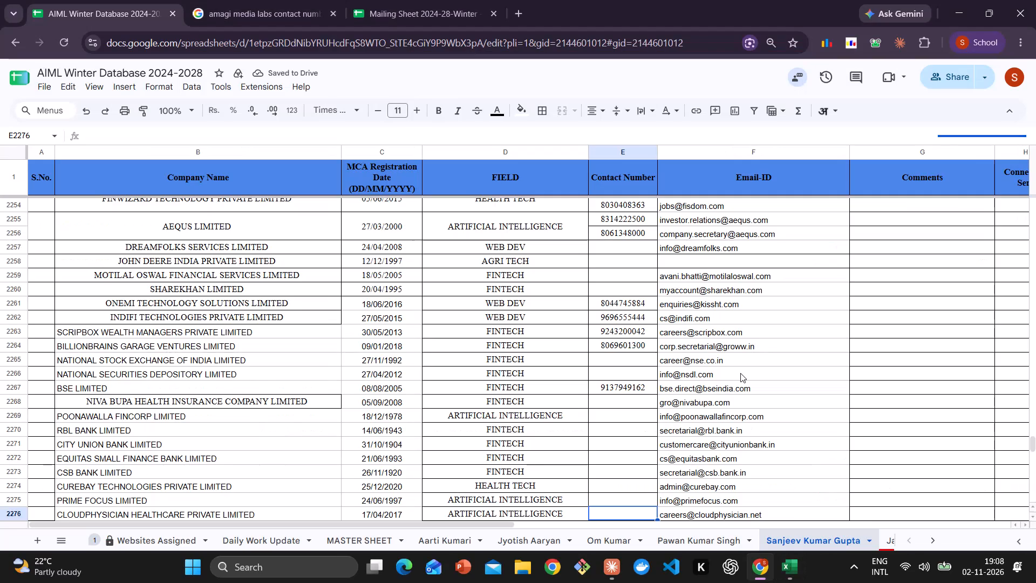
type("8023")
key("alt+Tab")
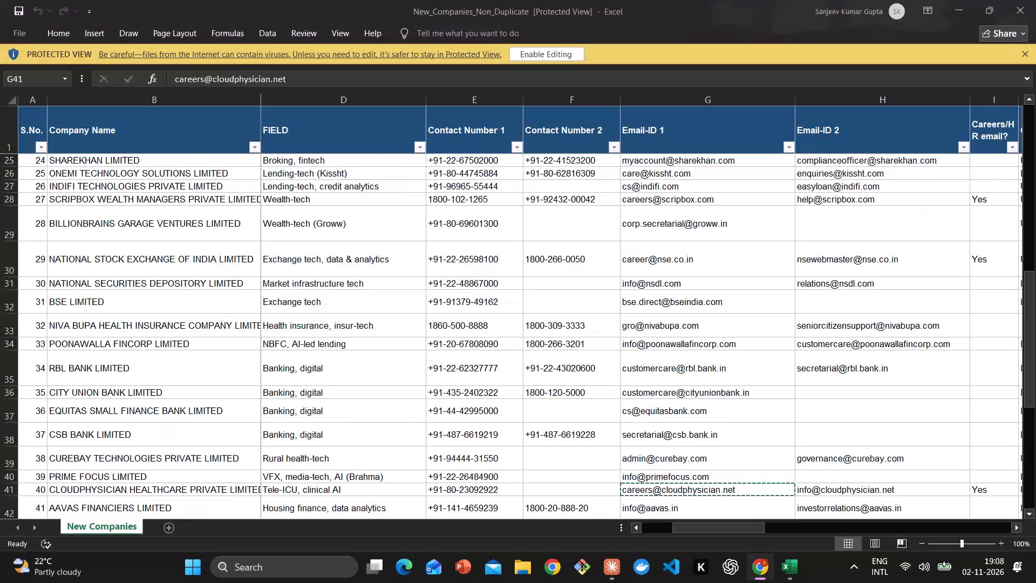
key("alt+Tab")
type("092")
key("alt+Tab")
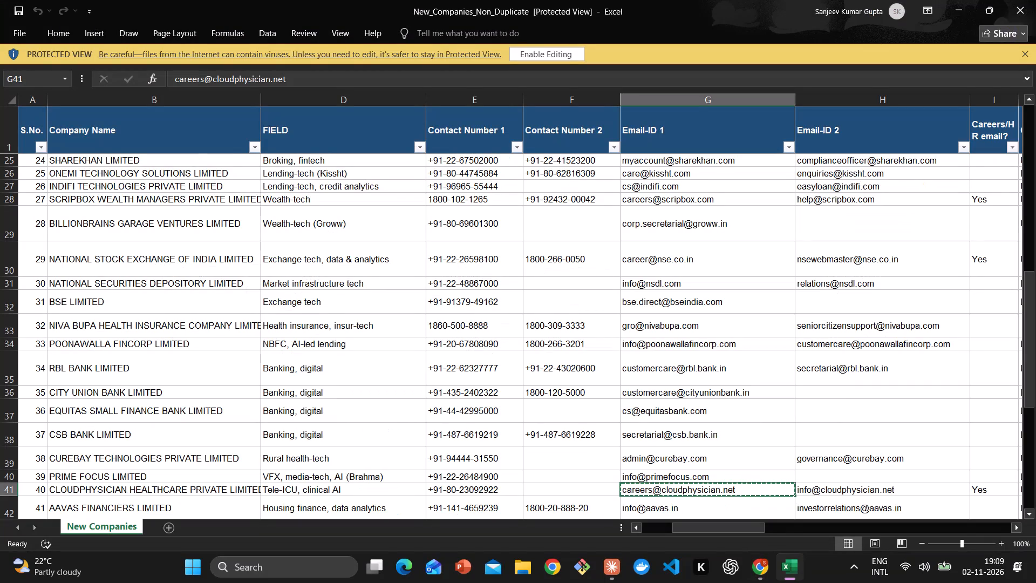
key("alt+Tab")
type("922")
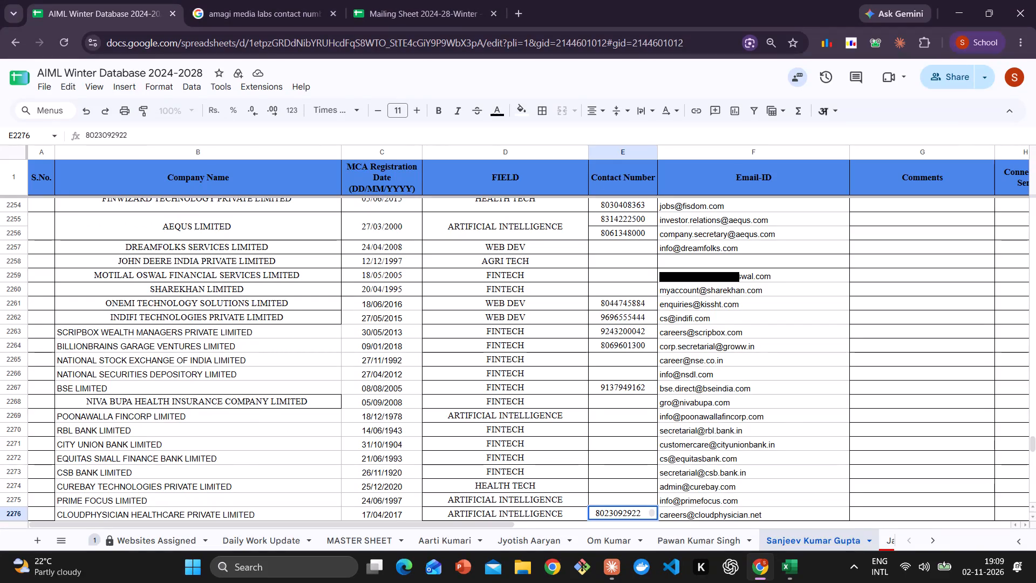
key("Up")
Enter CUREBAY TECHNOLOGIES PRIVATE LIMITED's Contact Number 1 from the Excel workbook, without +91 or hyphens, in its Contact Number cell in row 2274.
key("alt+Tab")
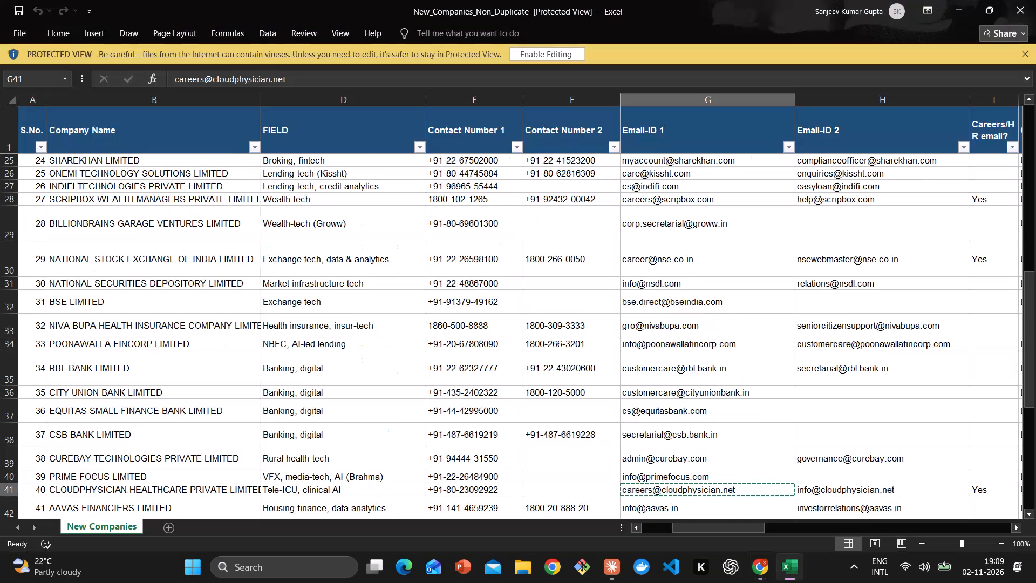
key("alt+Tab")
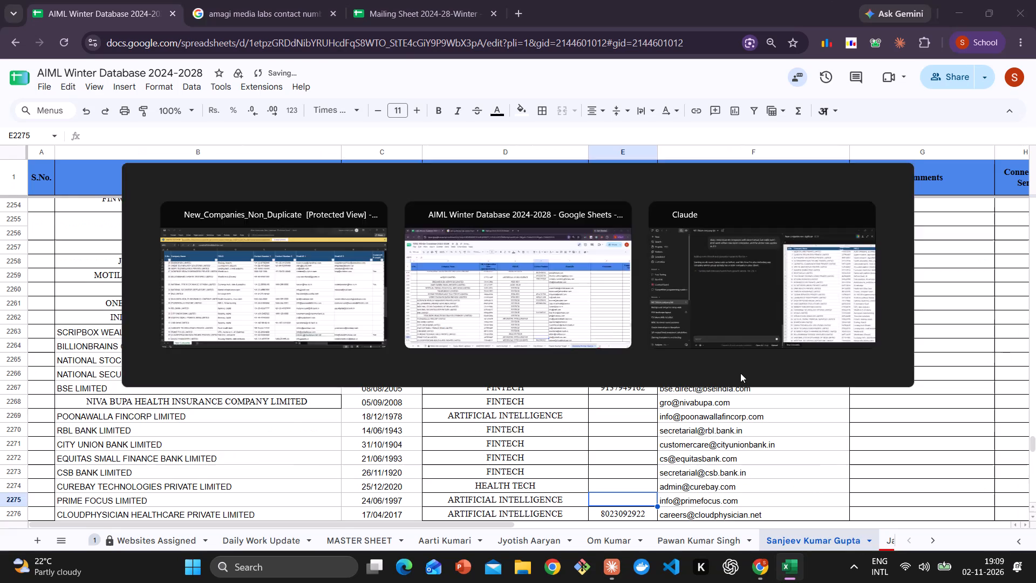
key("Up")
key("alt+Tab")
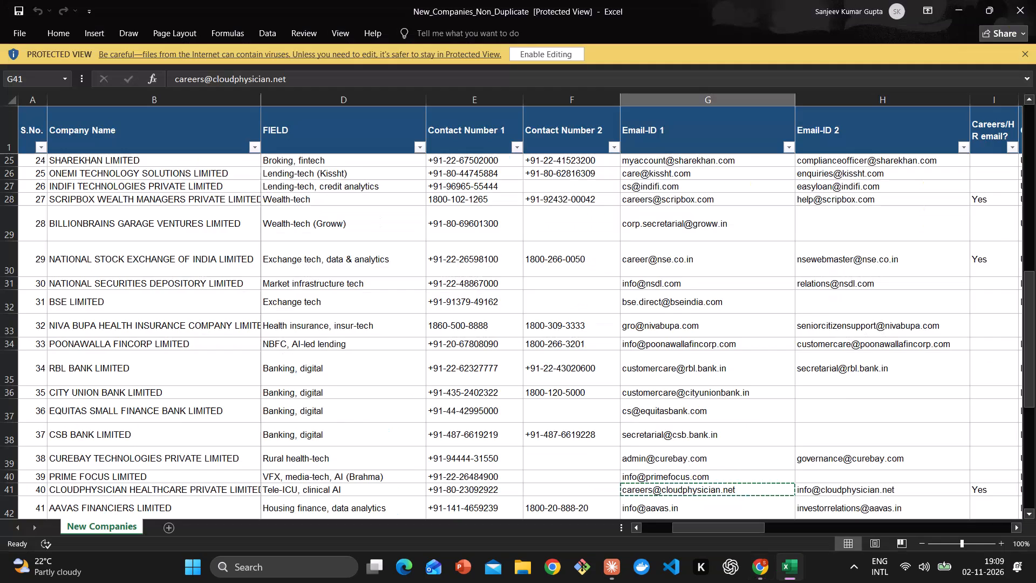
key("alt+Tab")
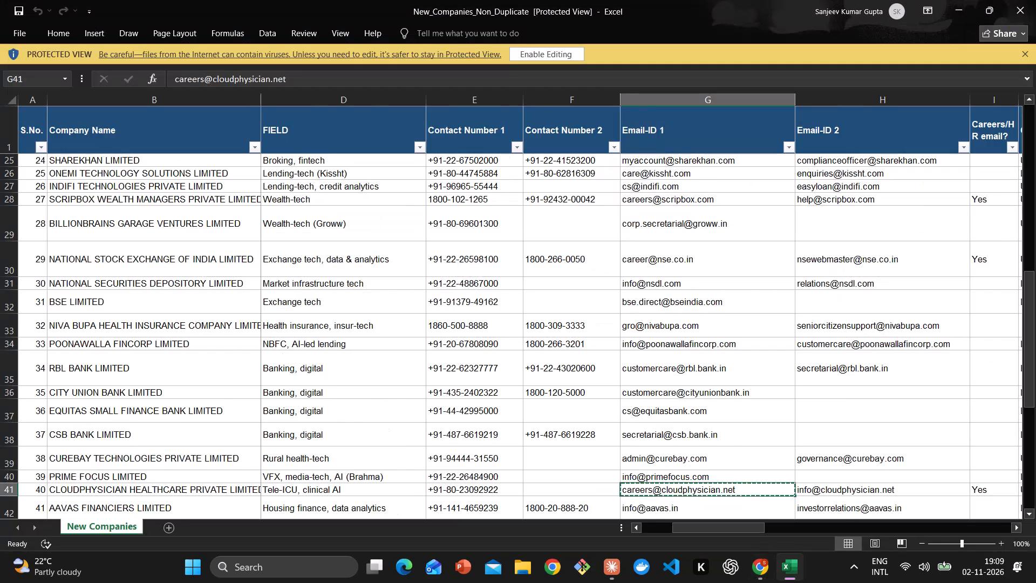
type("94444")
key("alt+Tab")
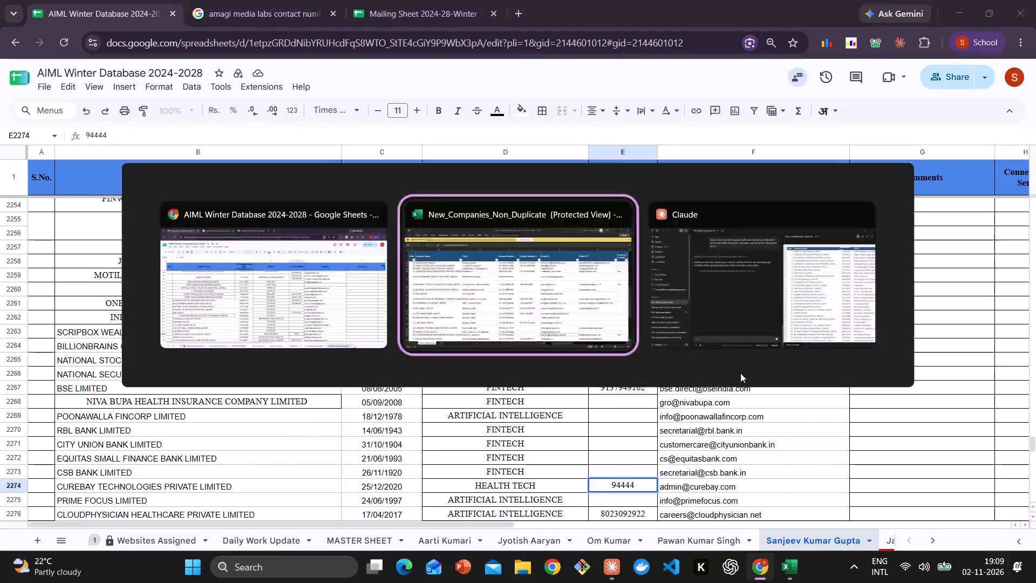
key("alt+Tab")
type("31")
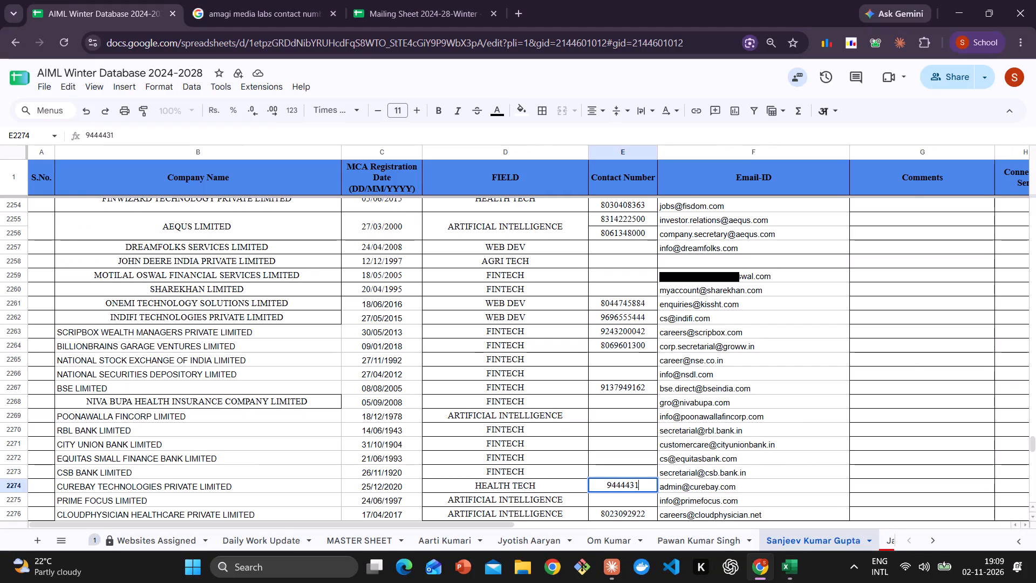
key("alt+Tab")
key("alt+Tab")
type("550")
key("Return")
Copy AAVAS FINANCIERS LIMITED's Email-ID 1 from the Excel workbook into its Email-ID cell in row 2277.
scroll(740, 373, "down", 2)
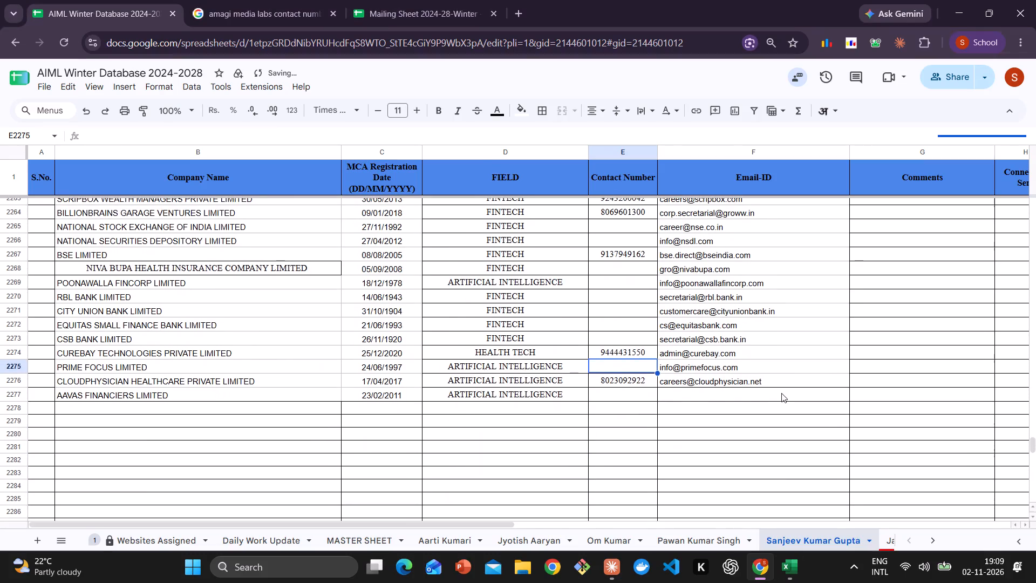
left_click(631, 398)
key("alt+Tab")
scroll(631, 398, "down", 2)
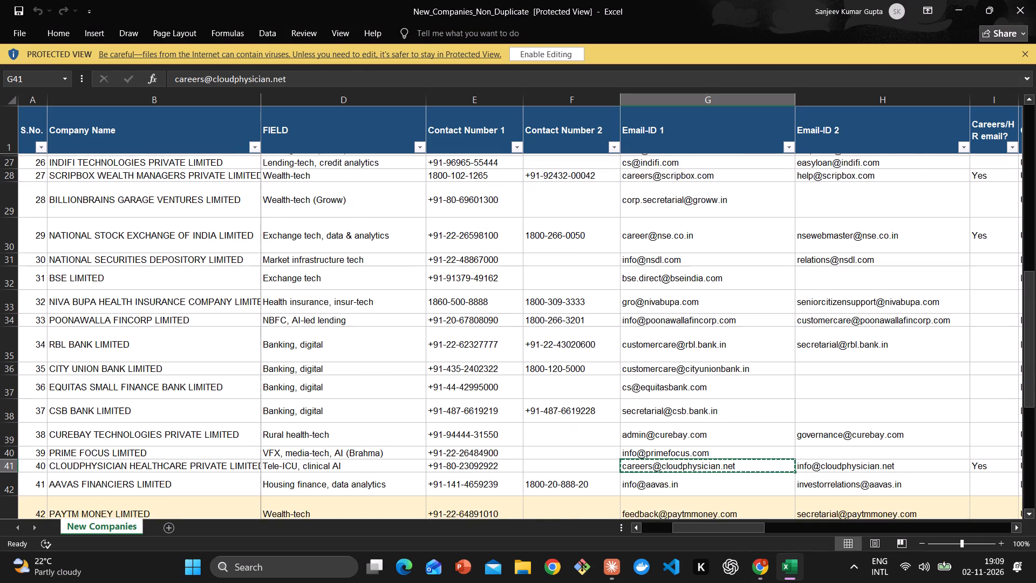
scroll(631, 398, "down", 2)
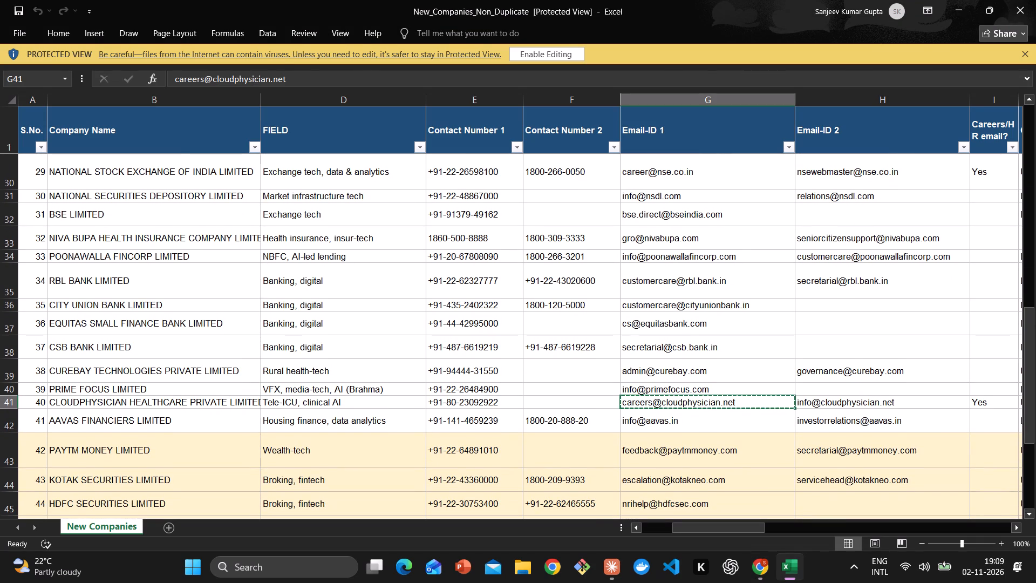
left_click(690, 421)
key("ctrl+c")
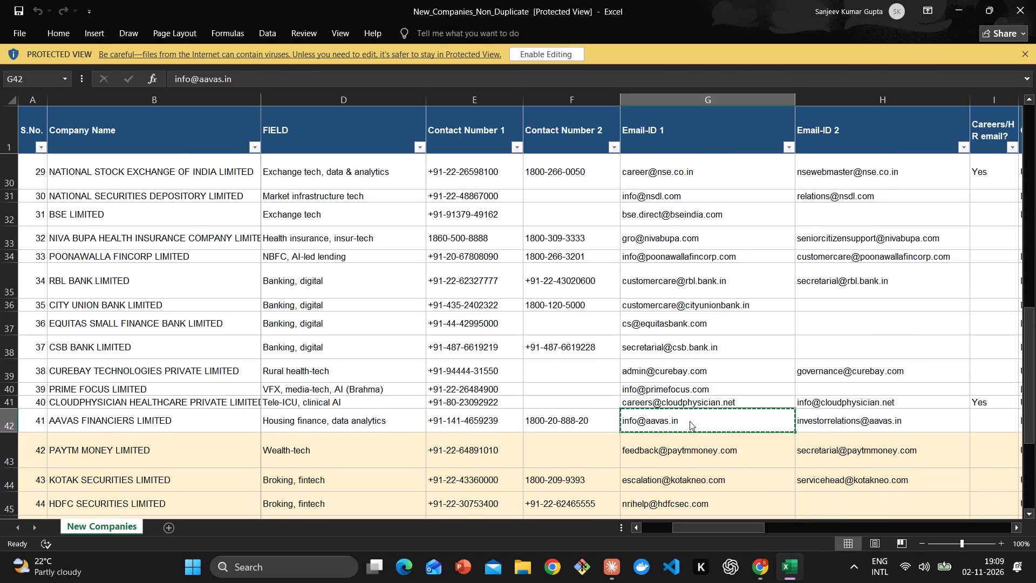
key("alt+Tab")
key("Right")
key("ctrl+v")
scroll(690, 421, "up", 1)
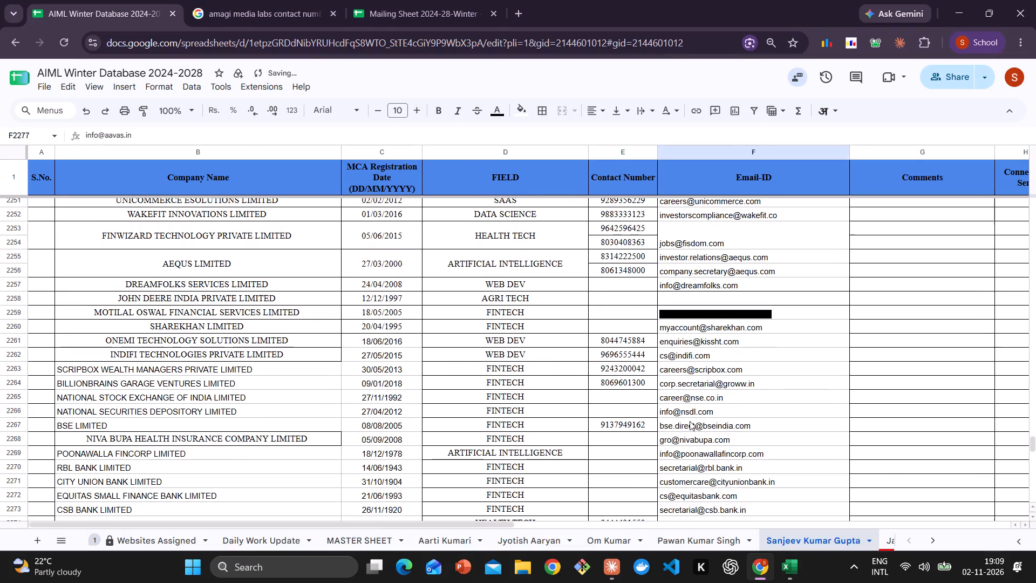
scroll(690, 421, "up", 1)
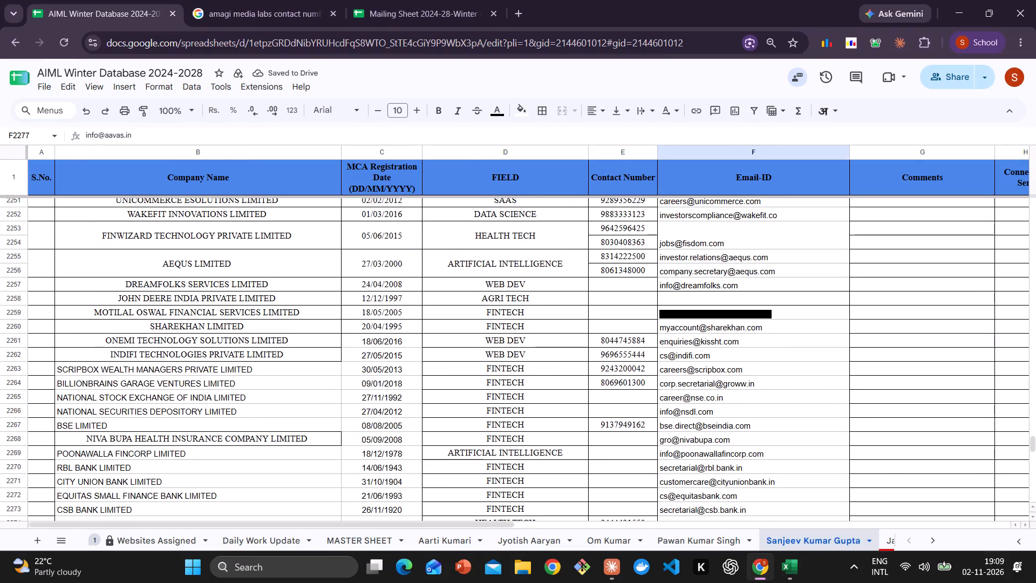
left_click(21, 148)
left_click(21, 148)
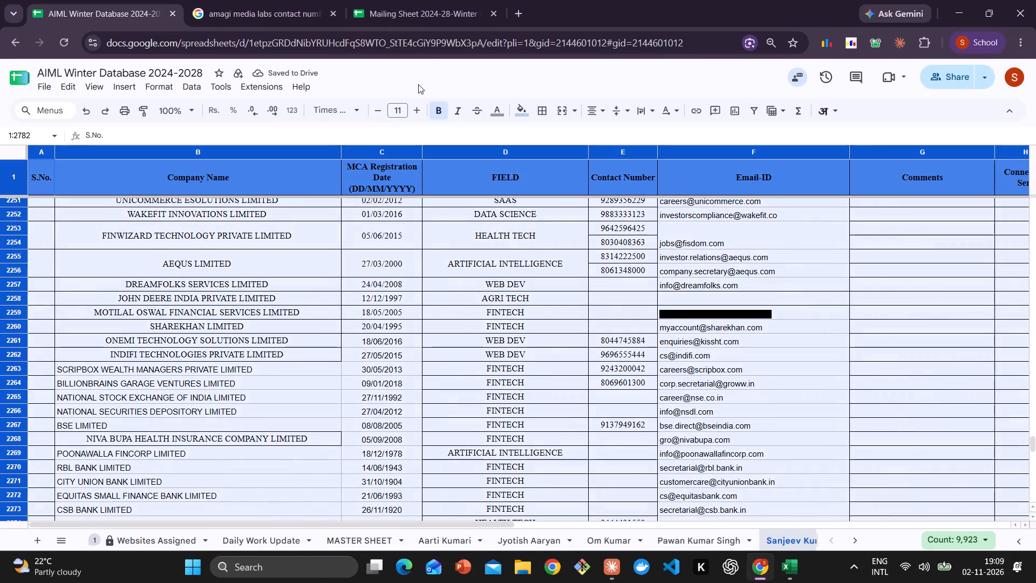
left_click(419, 111)
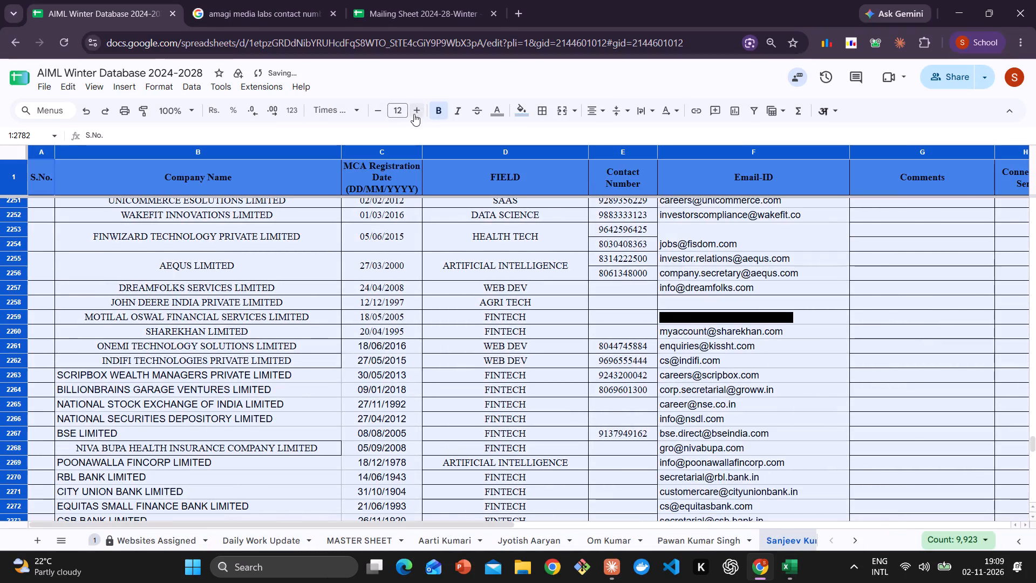
left_click(372, 109)
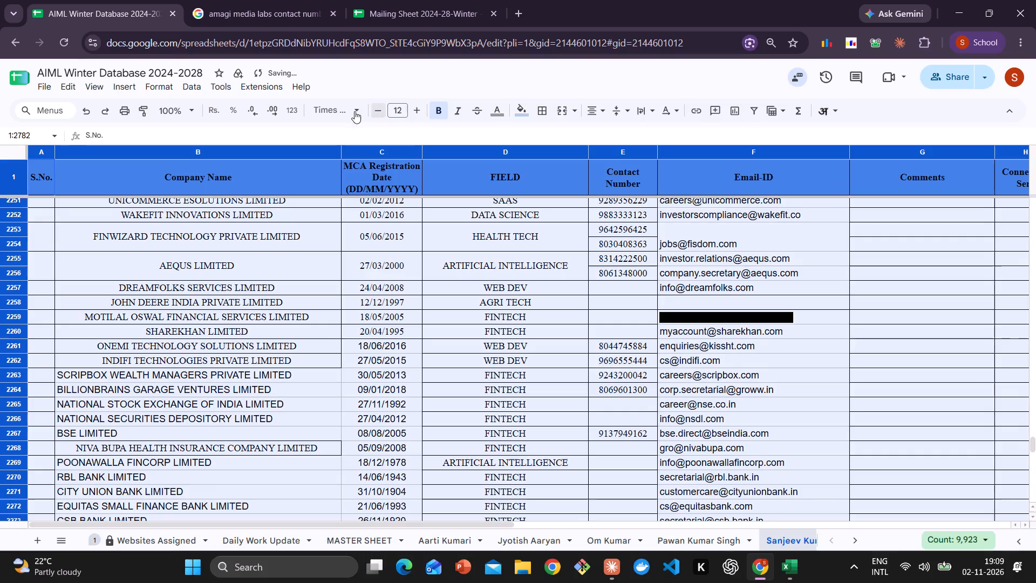
left_click(342, 110)
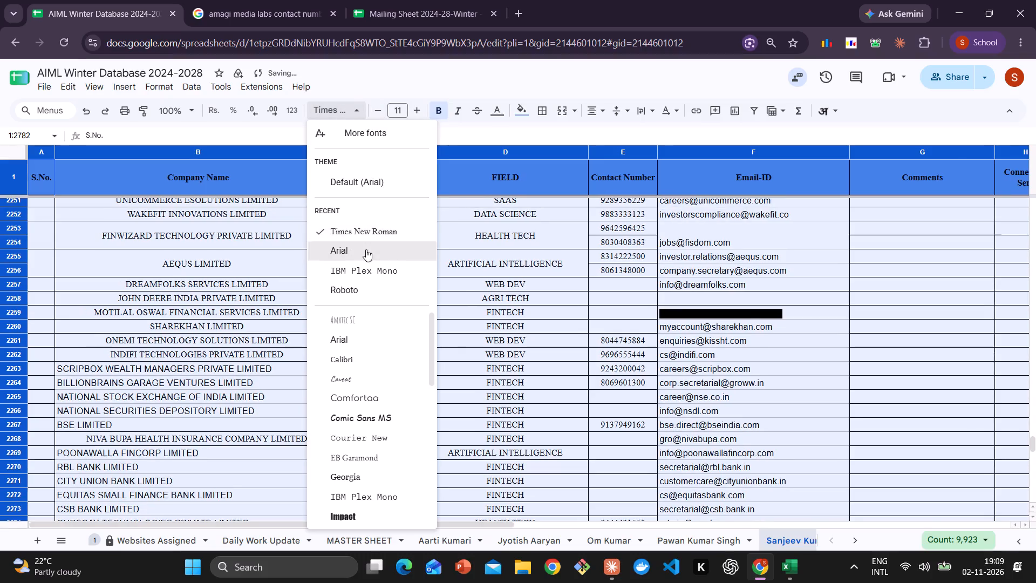
left_click(367, 233)
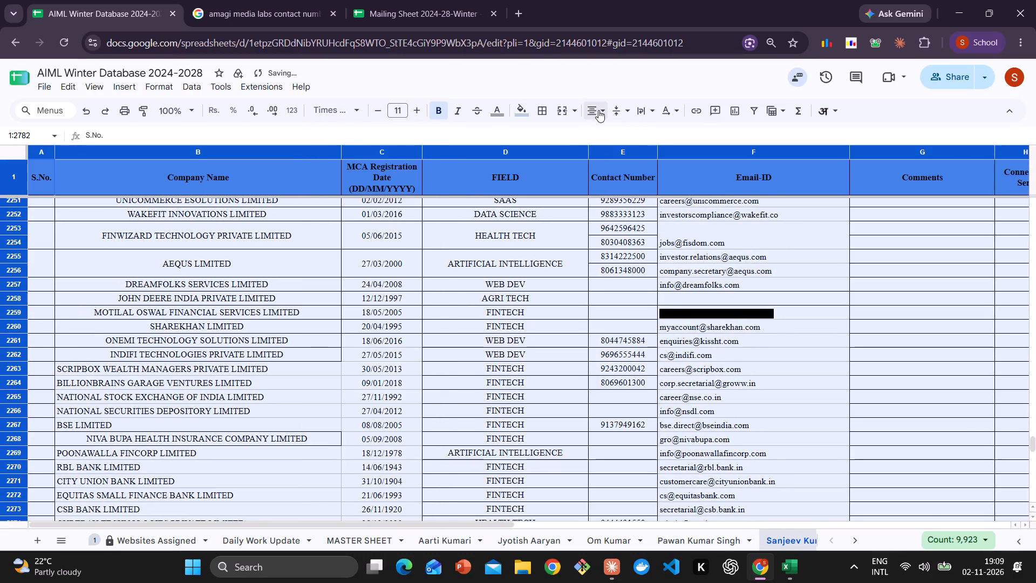
Align the contents of all selected rows to the centre horizontally and to the middle vertically.
left_click(598, 110)
left_click(618, 138)
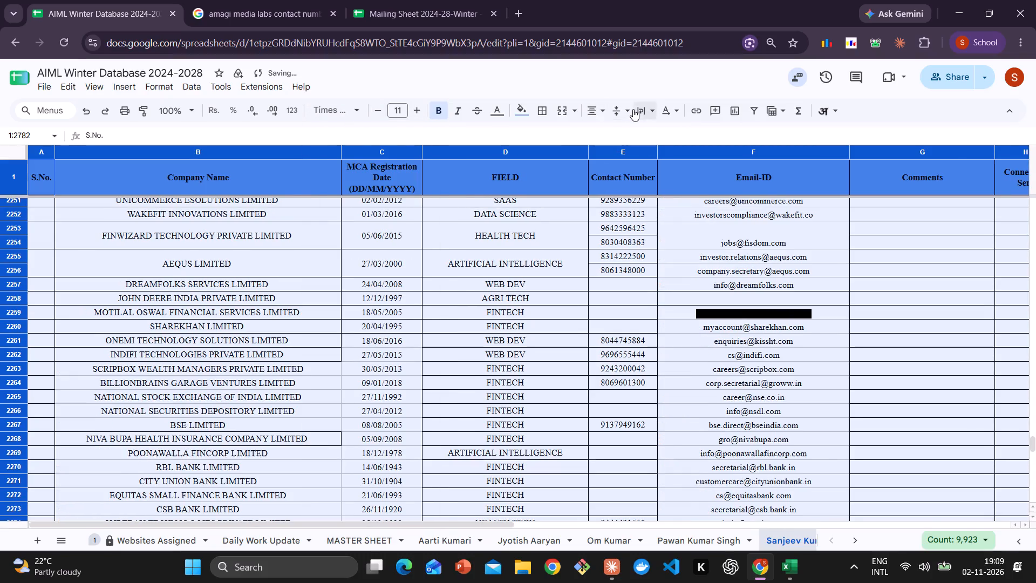
left_click(629, 109)
left_click(642, 132)
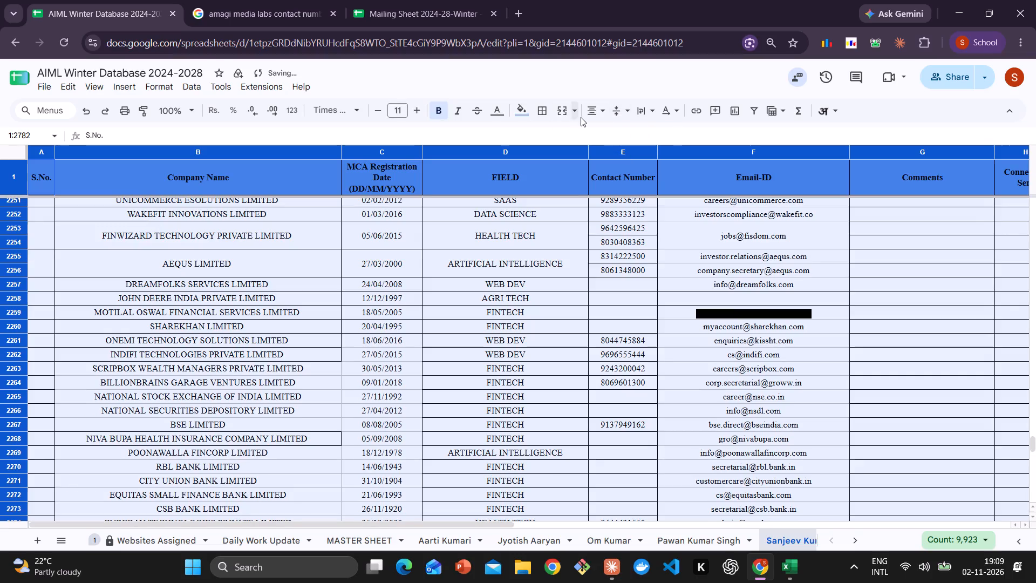
Apply all borders to the cells of the selected rows.
left_click(541, 110)
left_click(549, 137)
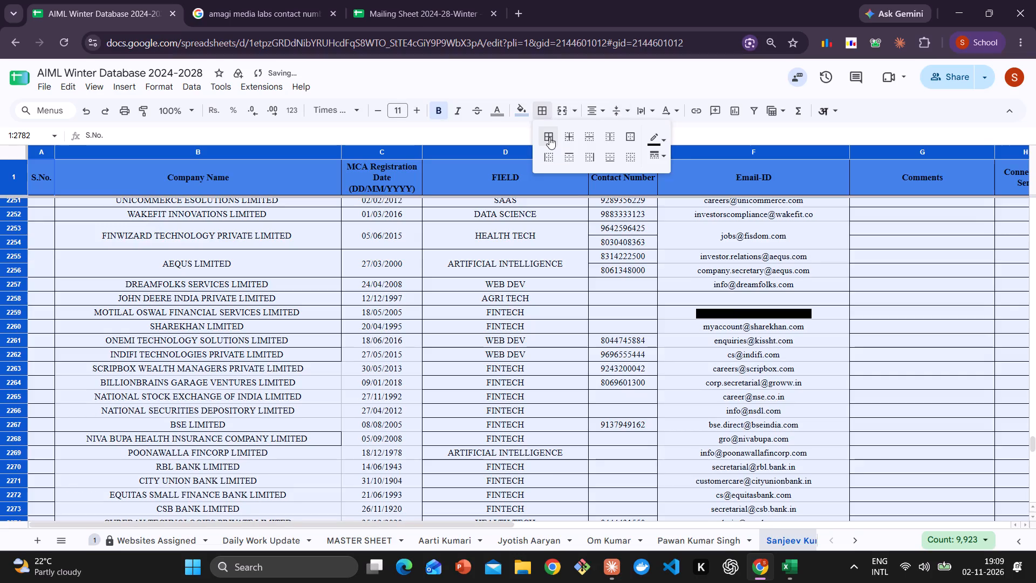
left_click(535, 366)
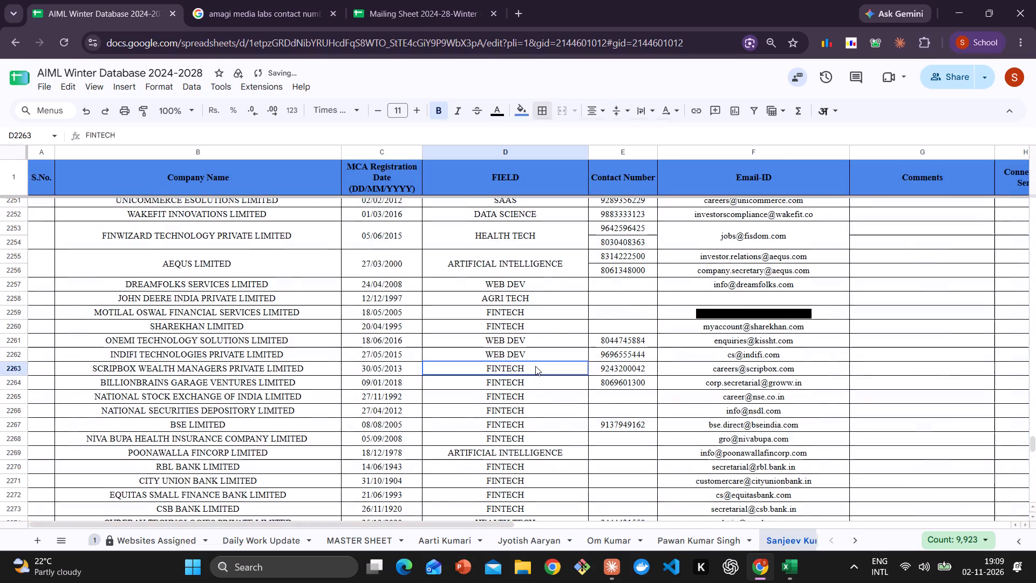
Search Google in a new tab for JOHN DEERE INDIA PRIVATE LIMITED, copied from row 2258, and examine the full AI Overview for contact details.
scroll(535, 366, "up", 1)
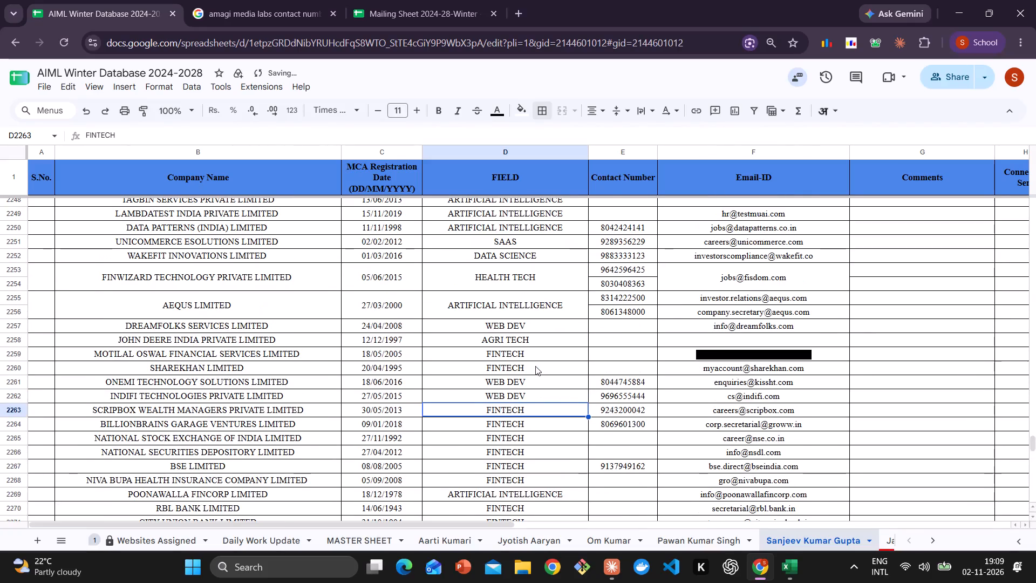
left_click(276, 339)
key("ctrl+c")
key("ctrl+c")
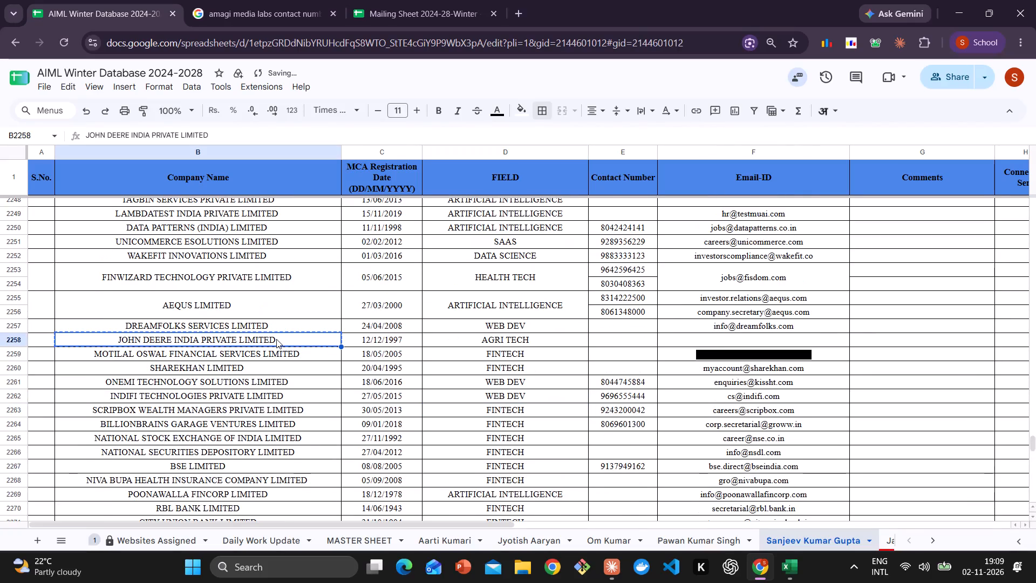
left_click(517, 14)
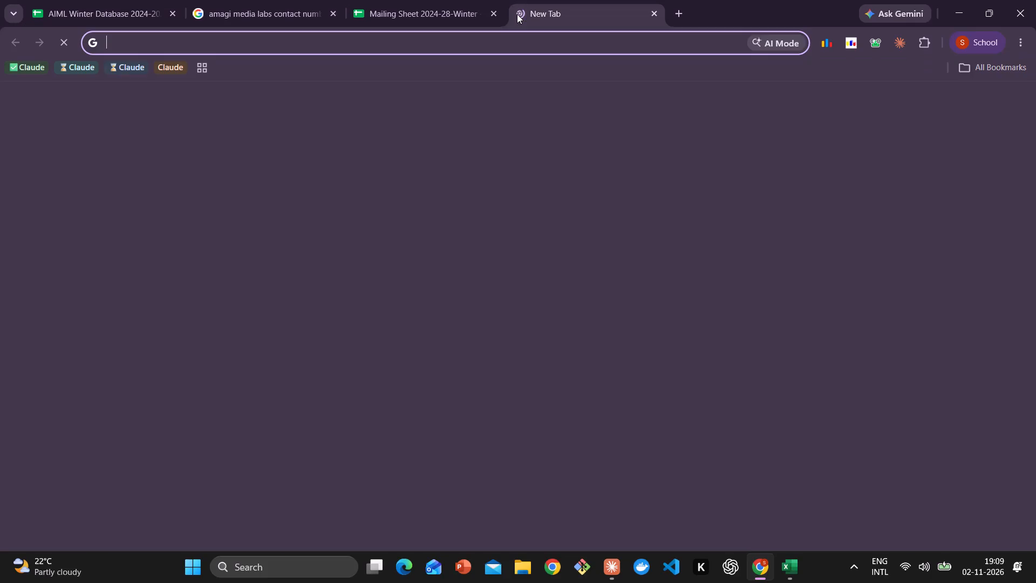
key("ctrl+v")
key("Return")
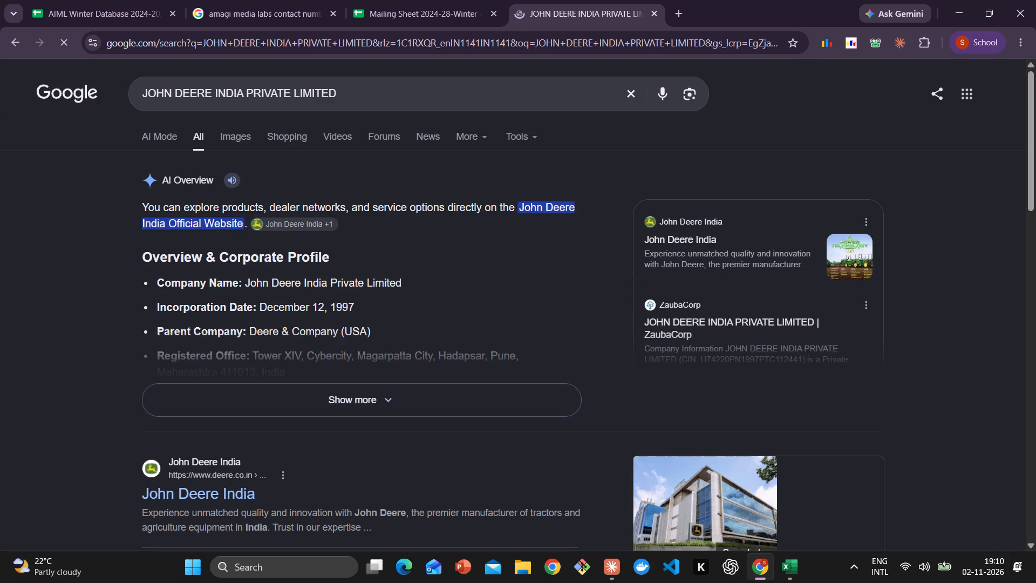
scroll(397, 278, "down", 1)
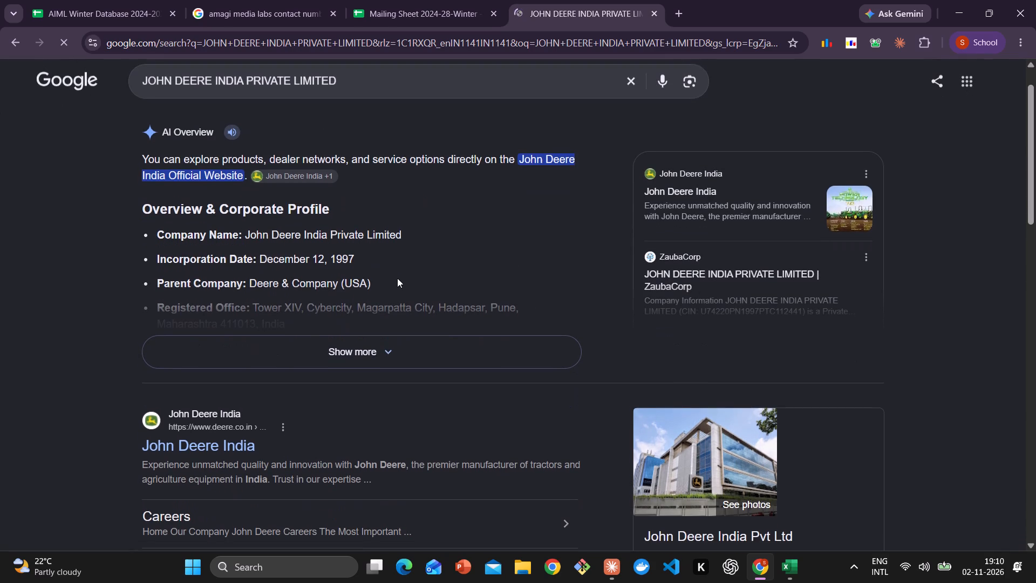
left_click(347, 348)
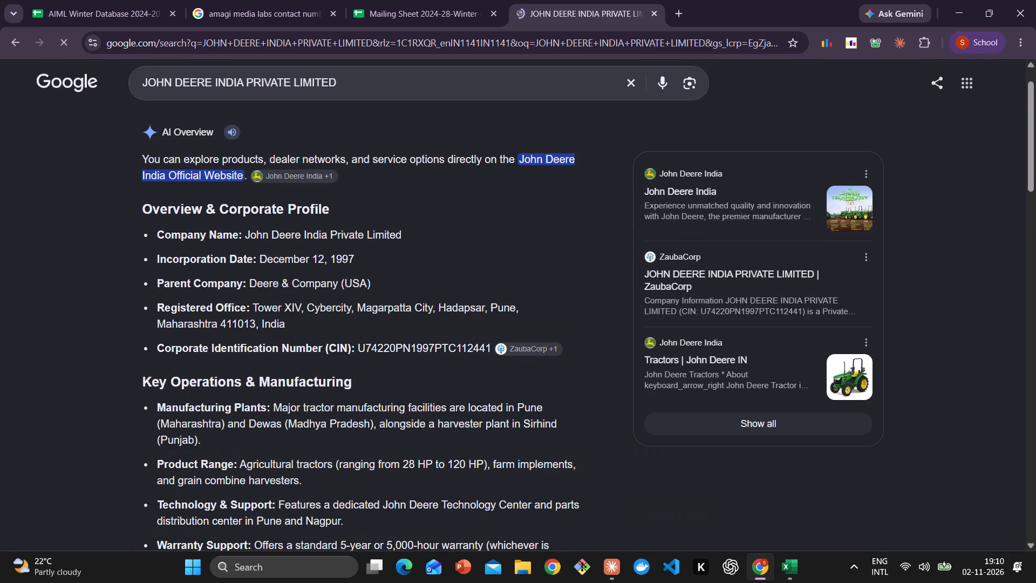
scroll(347, 348, "down", 1)
scroll(347, 348, "up", 1)
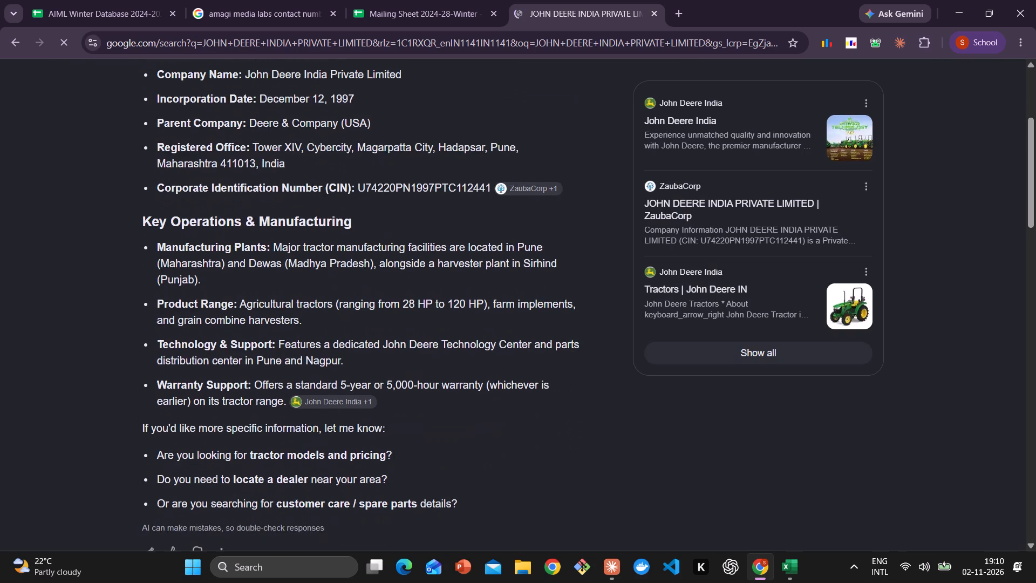
scroll(347, 348, "up", 2)
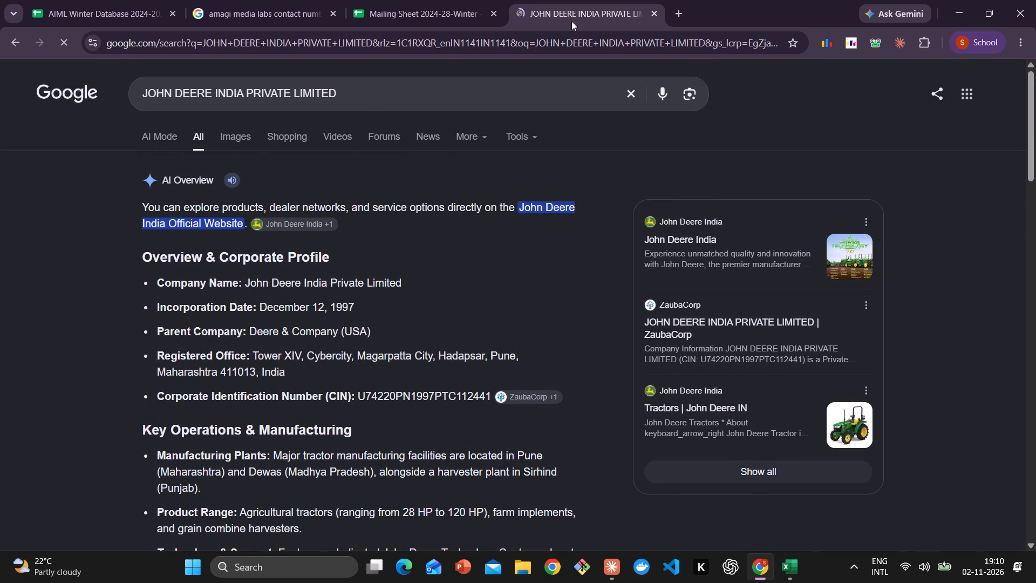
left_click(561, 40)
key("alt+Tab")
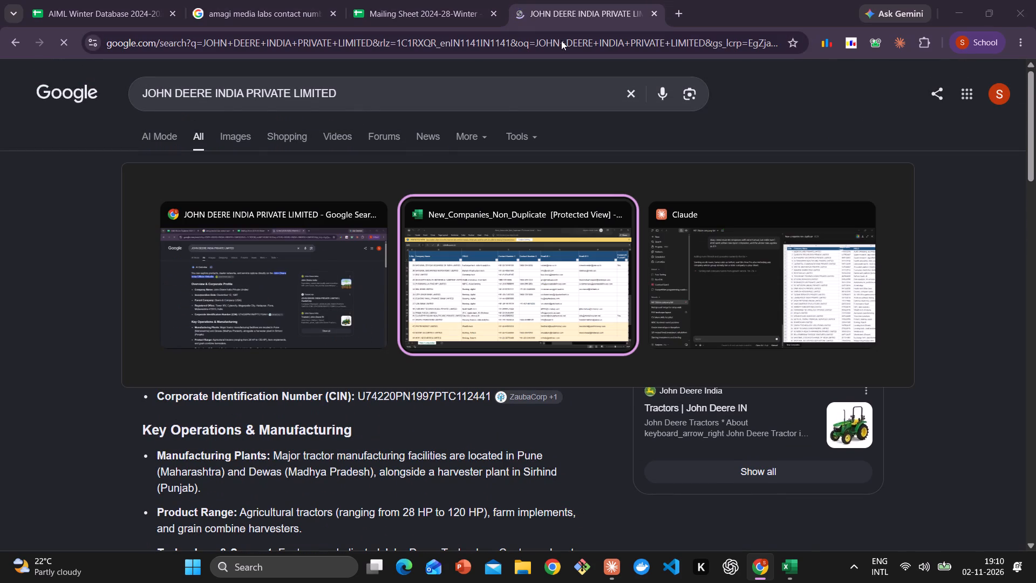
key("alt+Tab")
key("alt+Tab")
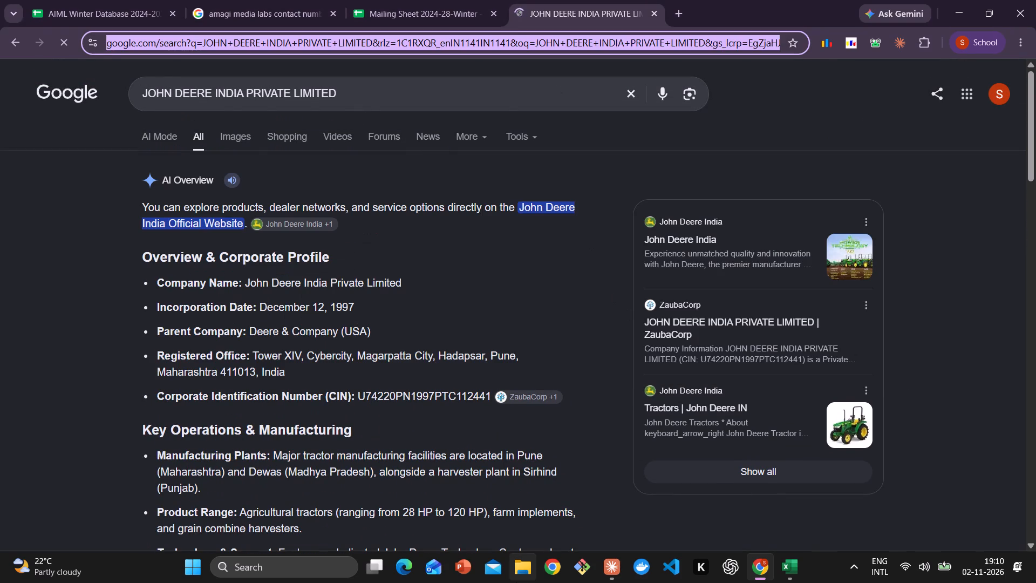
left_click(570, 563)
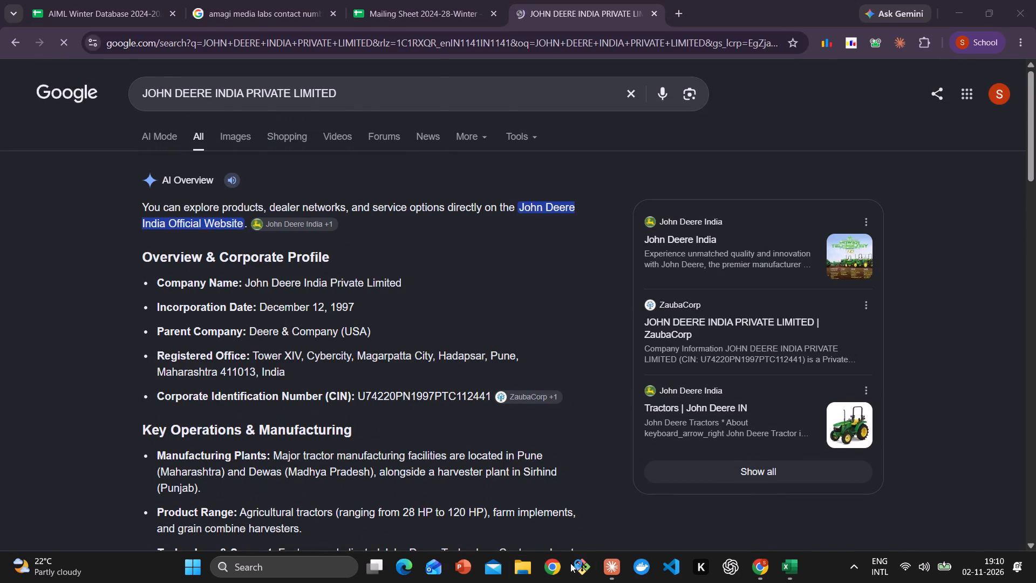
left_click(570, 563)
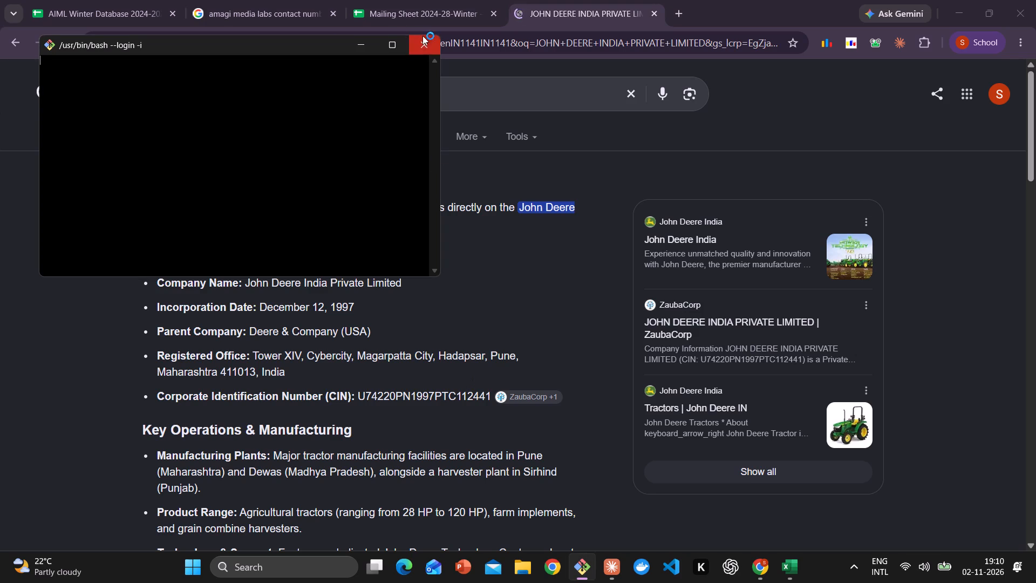
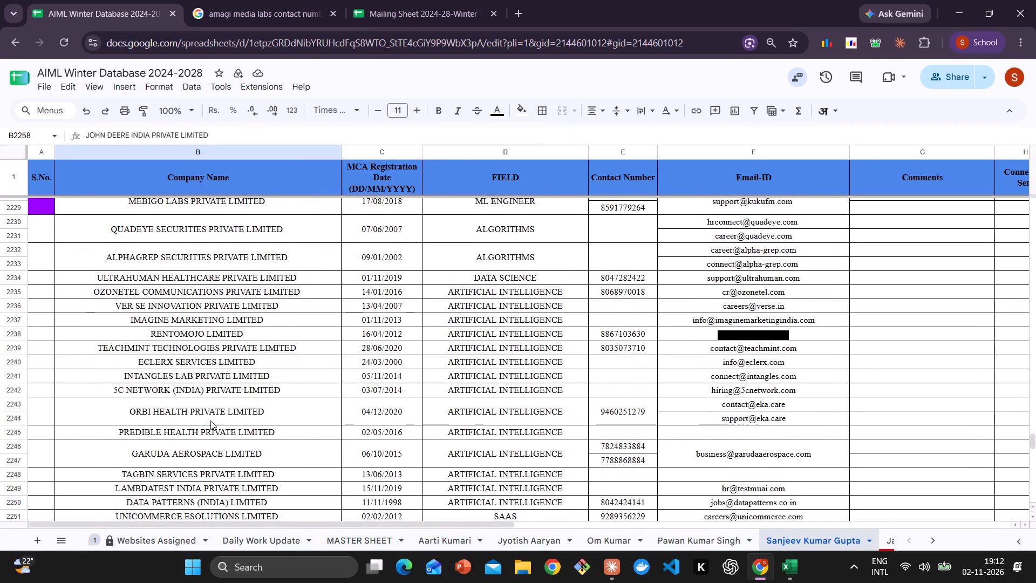
Search Google in a new tab for PREDIBLE HEALTH PRIVATE LIMITED, copied from row 2245, and expand the AI Overview to look for contact details.
left_click(208, 437)
key("ctrl+c")
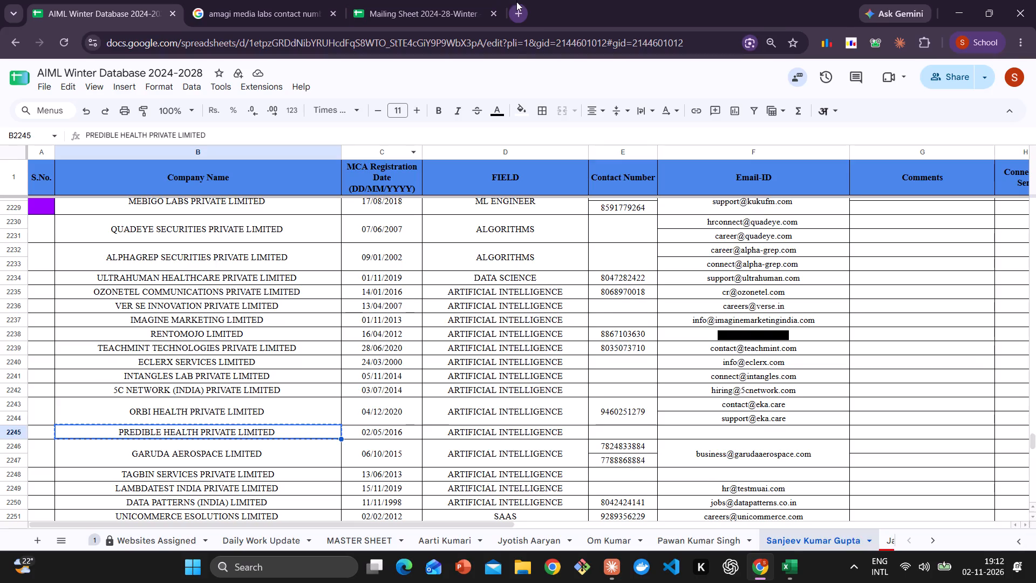
left_click(516, 8)
key("ctrl+v")
key("Return")
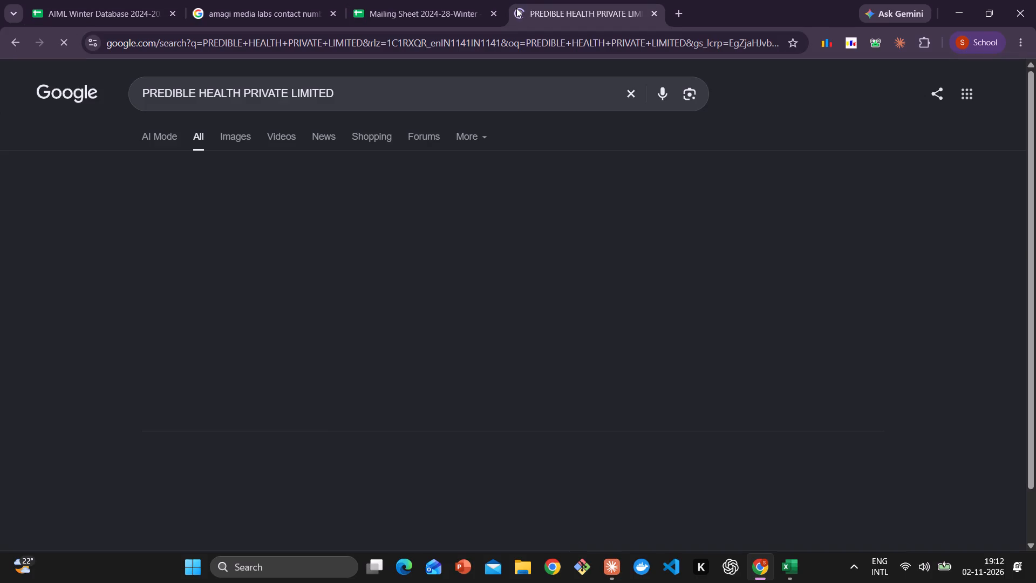
scroll(424, 310, "down", 1)
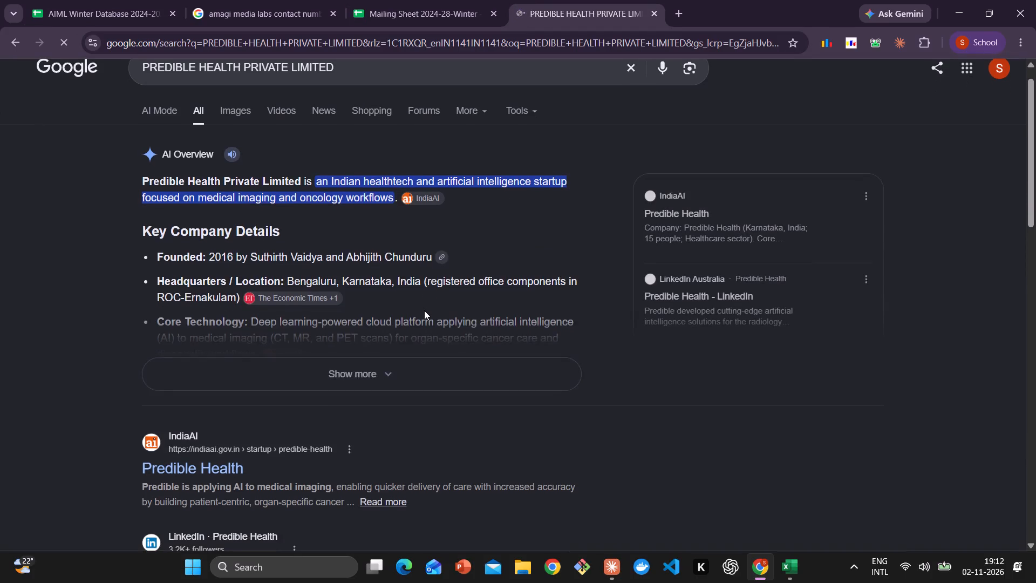
scroll(424, 310, "down", 1)
left_click(384, 365)
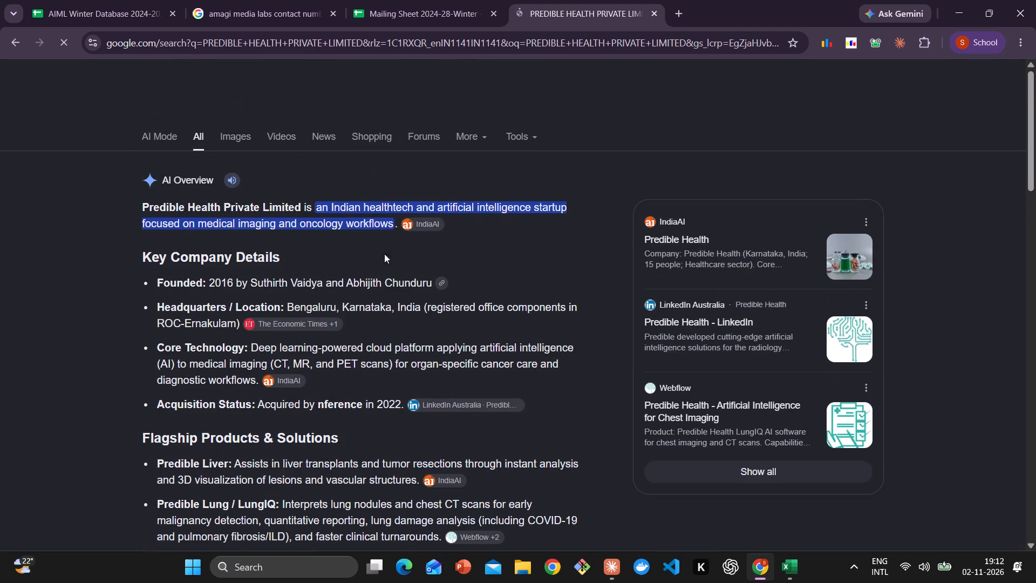
Refine the Predible Health search by appending "email id" and examine the results for the company's official email.
scroll(331, 333, "up", 2)
left_click(372, 87)
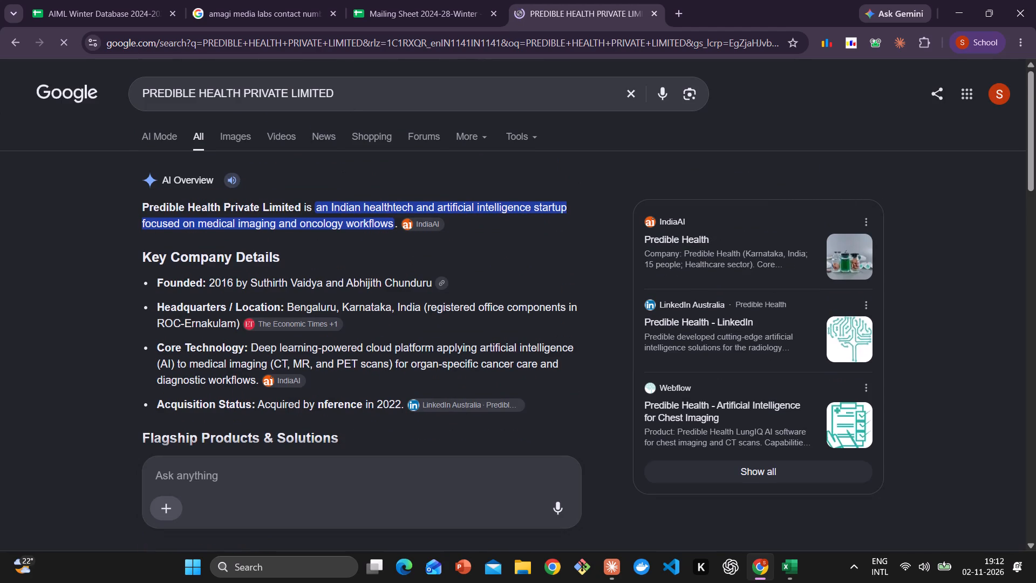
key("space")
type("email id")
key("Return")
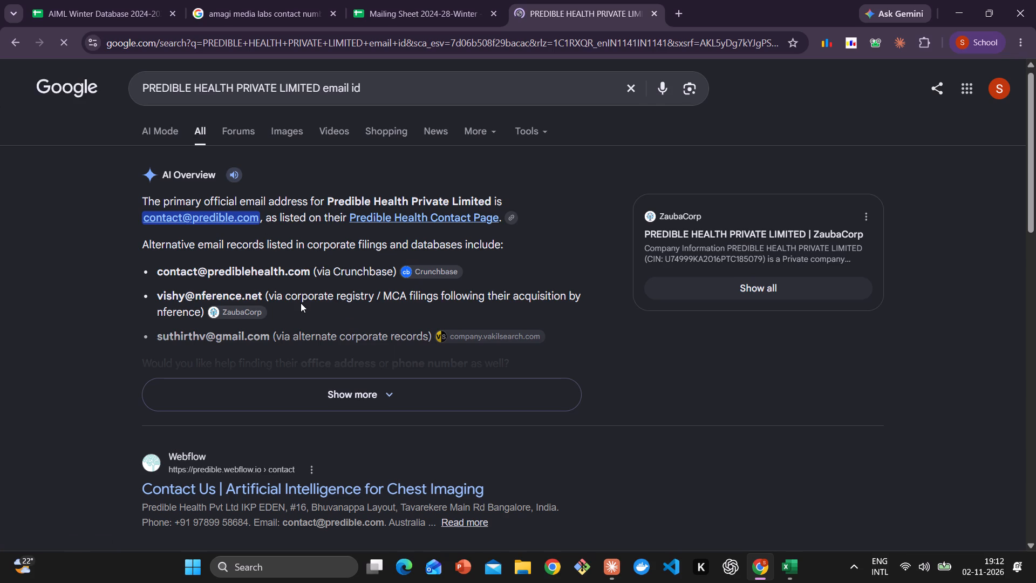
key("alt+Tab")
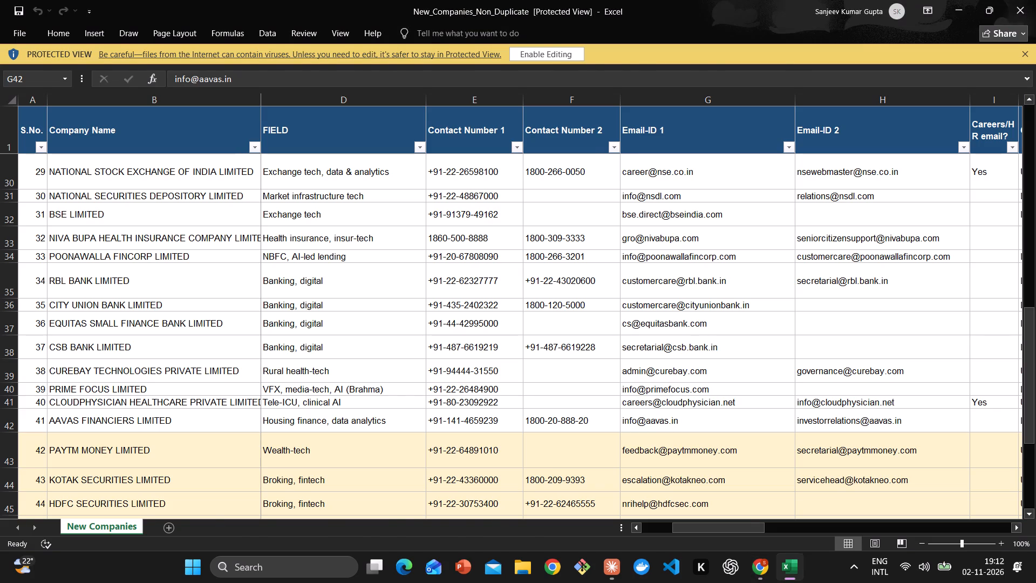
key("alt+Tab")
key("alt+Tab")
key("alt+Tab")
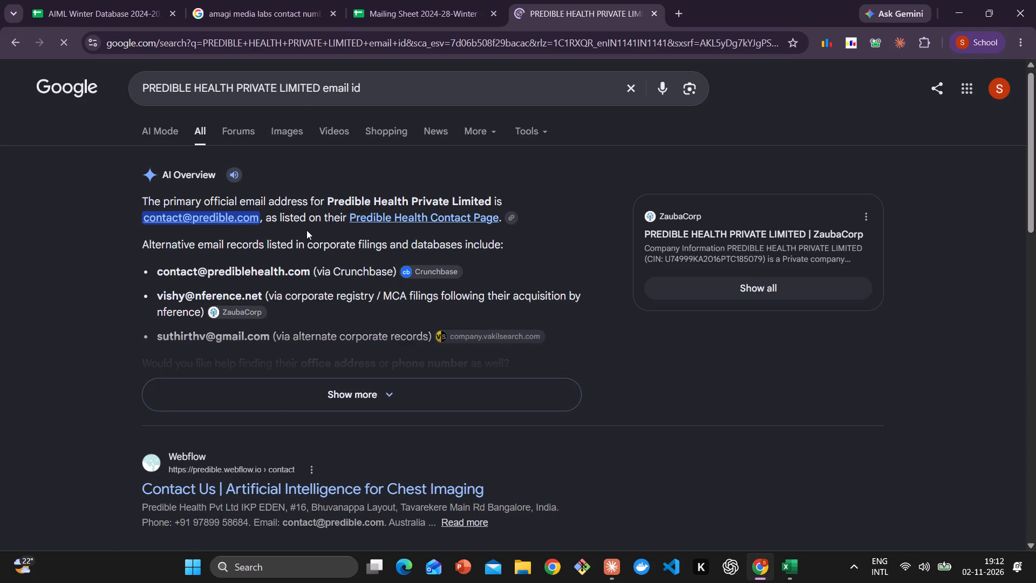
Enter Predible Health's primary official email from the AI Overview in its Email-ID cell, F2245, of the AIML Winter Database.
left_click(121, 0)
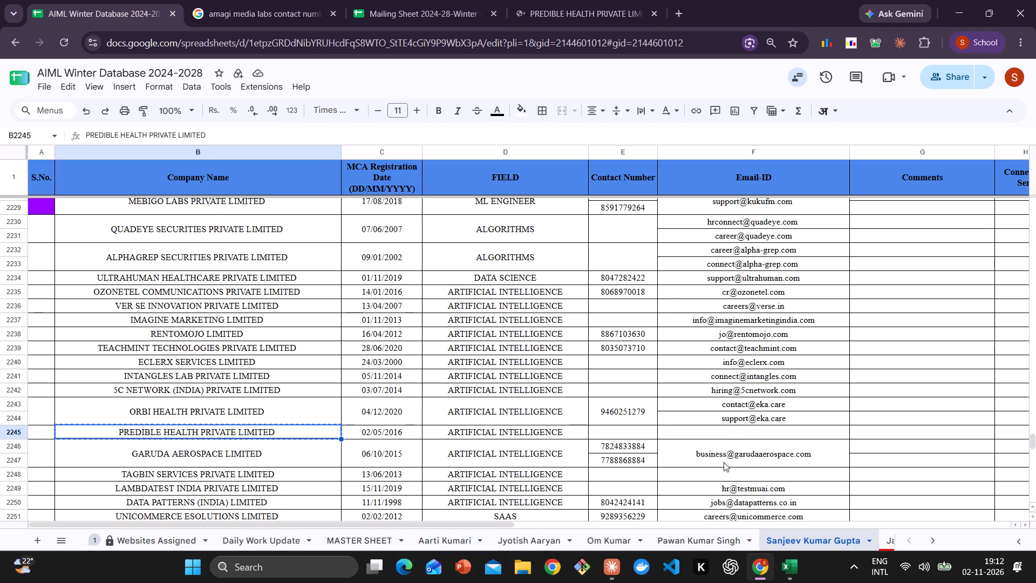
left_click(733, 434)
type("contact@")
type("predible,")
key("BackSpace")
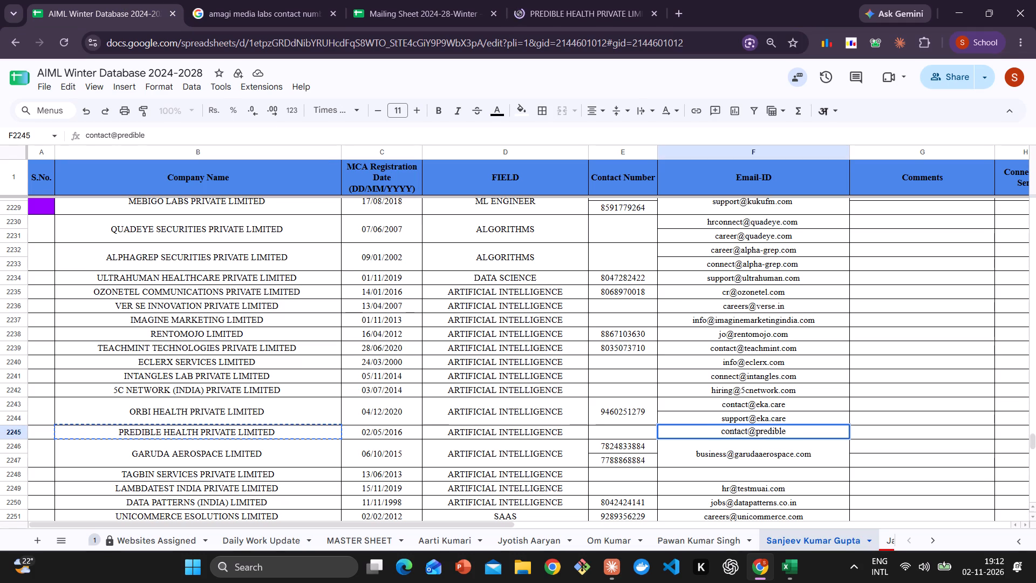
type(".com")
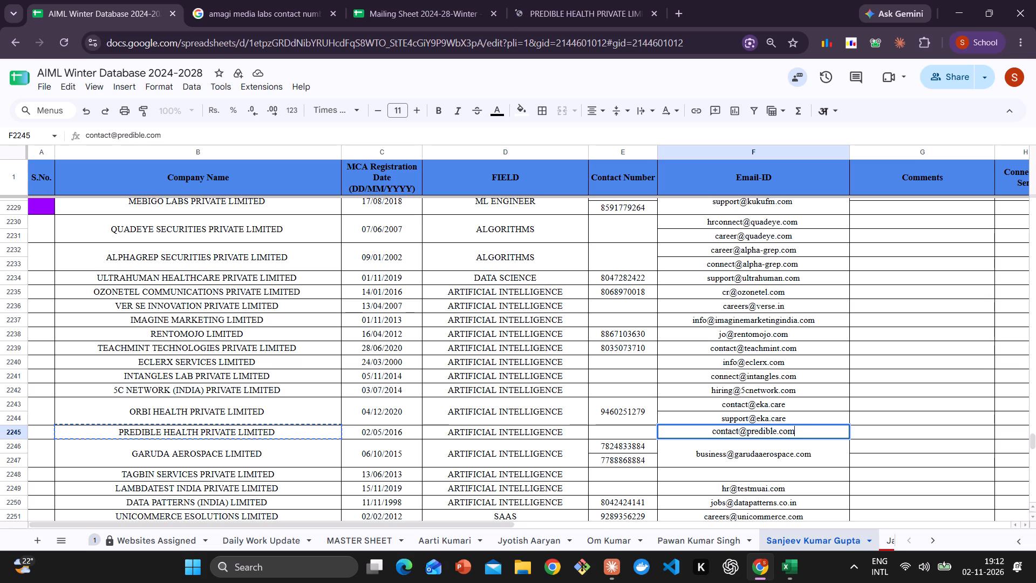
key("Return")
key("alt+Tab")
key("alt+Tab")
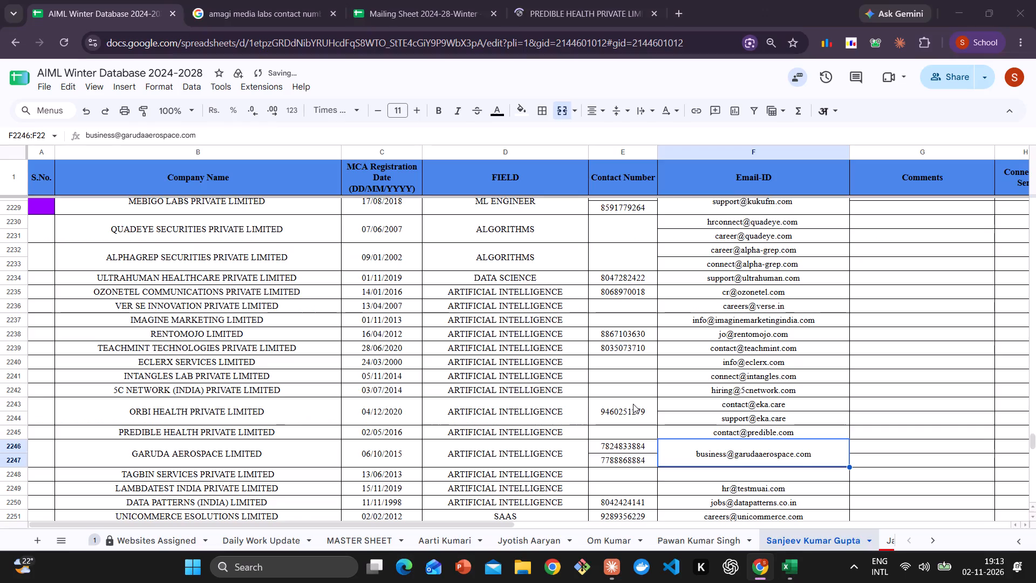
Search Google for TAGBIN SERVICES PRIVATE LIMITED, copied from row 2248, in place of the previous company name, keeping "email id".
scroll(623, 504, "down", 2)
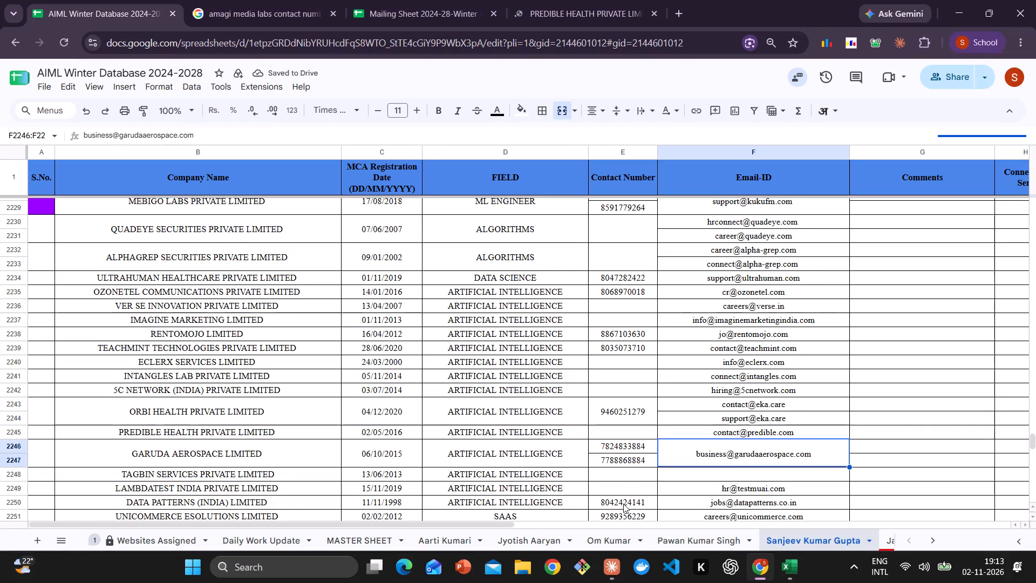
scroll(623, 504, "down", 2)
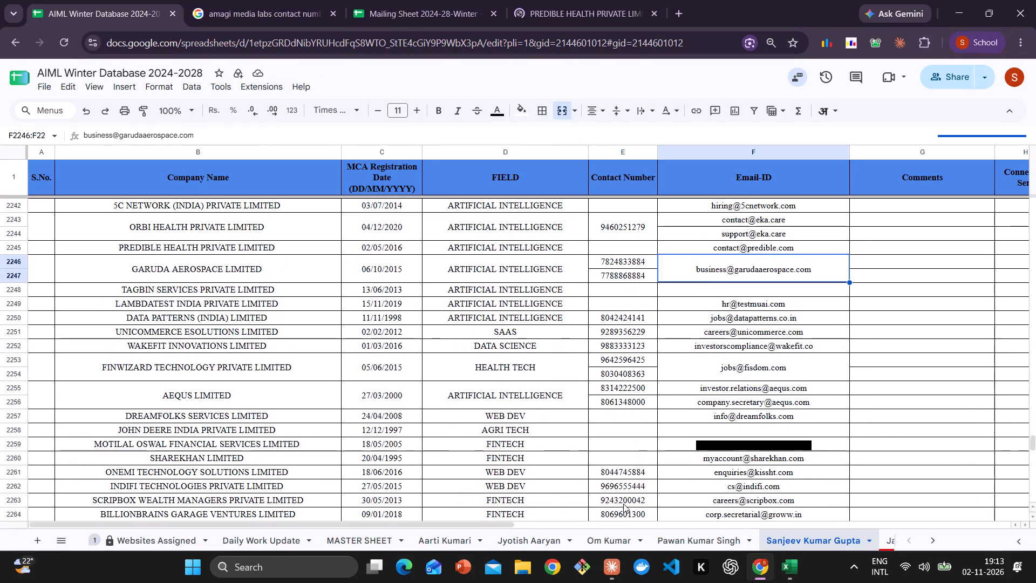
left_click(270, 290)
key("ctrl+c")
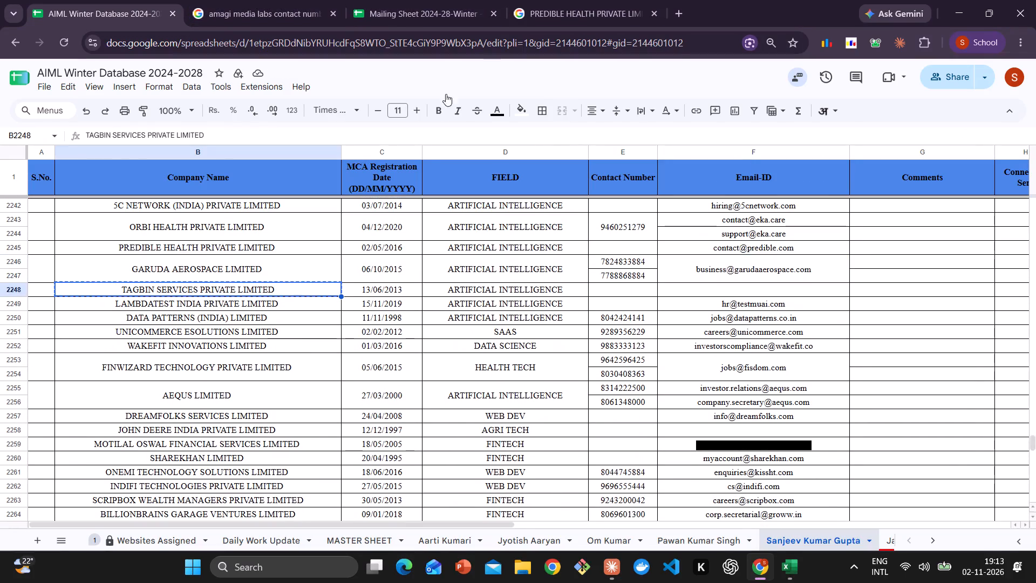
left_click(594, 0)
left_click_drag(317, 87, 61, 79)
key("ctrl+v")
key("Return")
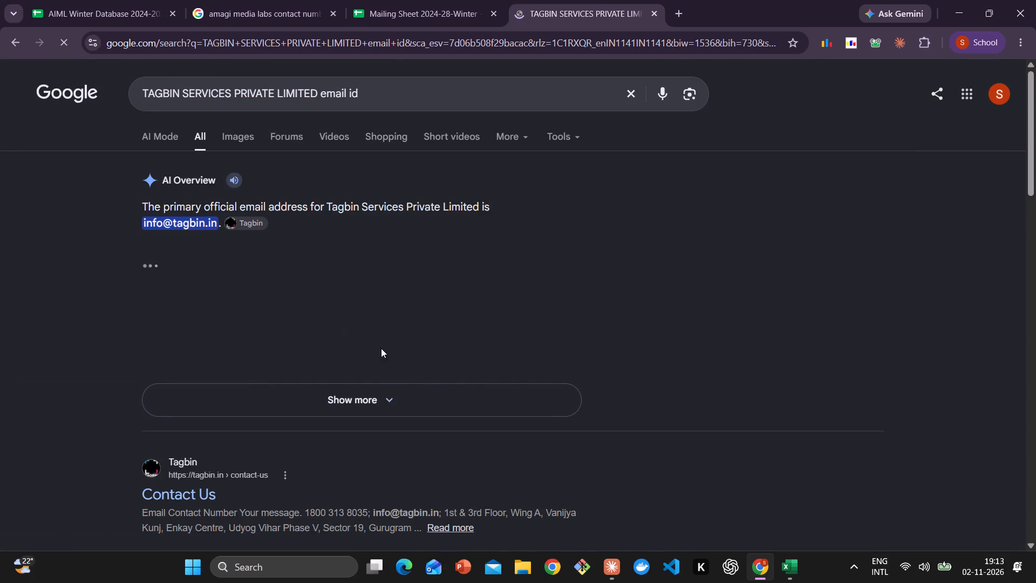
key("alt+Tab")
key("alt+Tab")
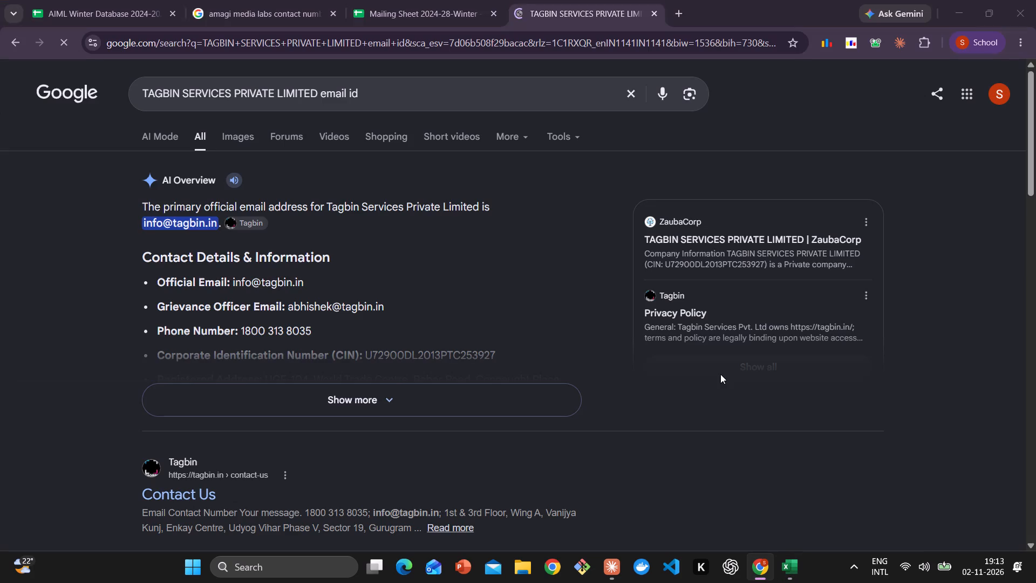
Enter Tagbin's general info email, using the tagbin.com domain, in its Email-ID cell, F2248, of the AIML Winter Database.
left_click(88, 0)
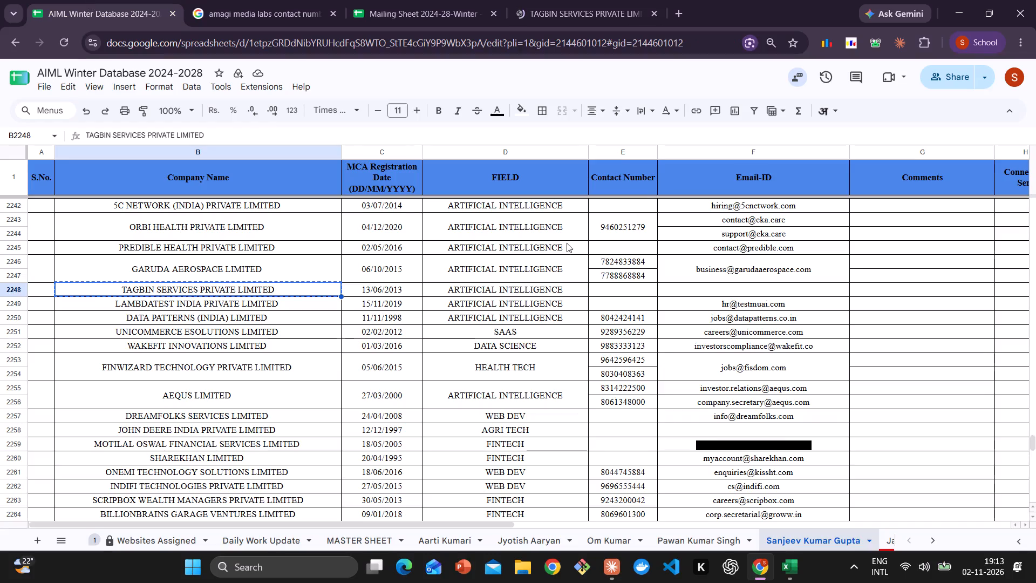
left_click(746, 431)
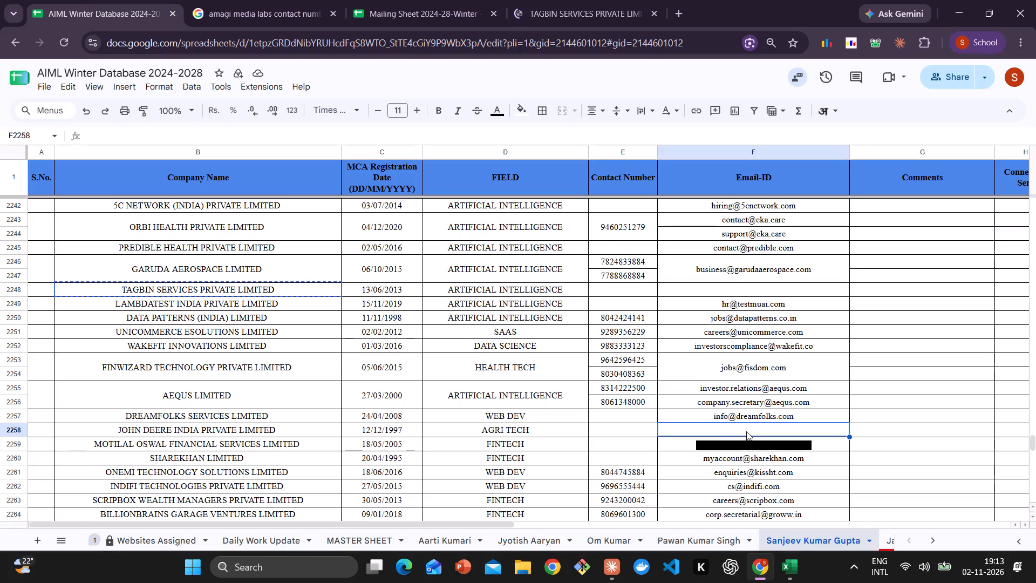
left_click(731, 290)
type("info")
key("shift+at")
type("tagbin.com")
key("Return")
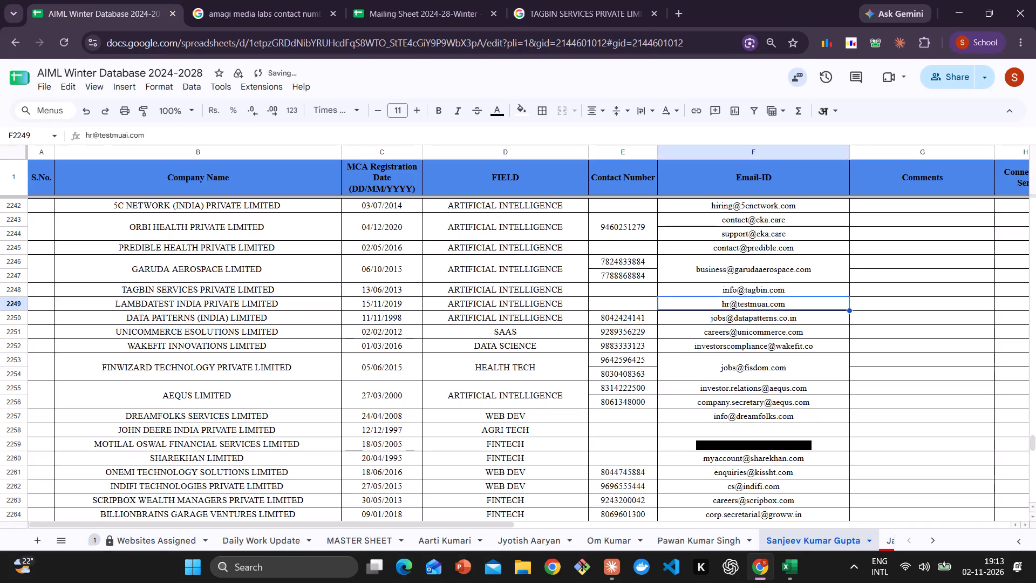
Search Google for JOHN DEERE INDIA PRIVATE LIMITED, copied from row 2258, in place of the previous company name, keeping "email id".
left_click(209, 430)
key("ctrl+c")
left_click(582, 0)
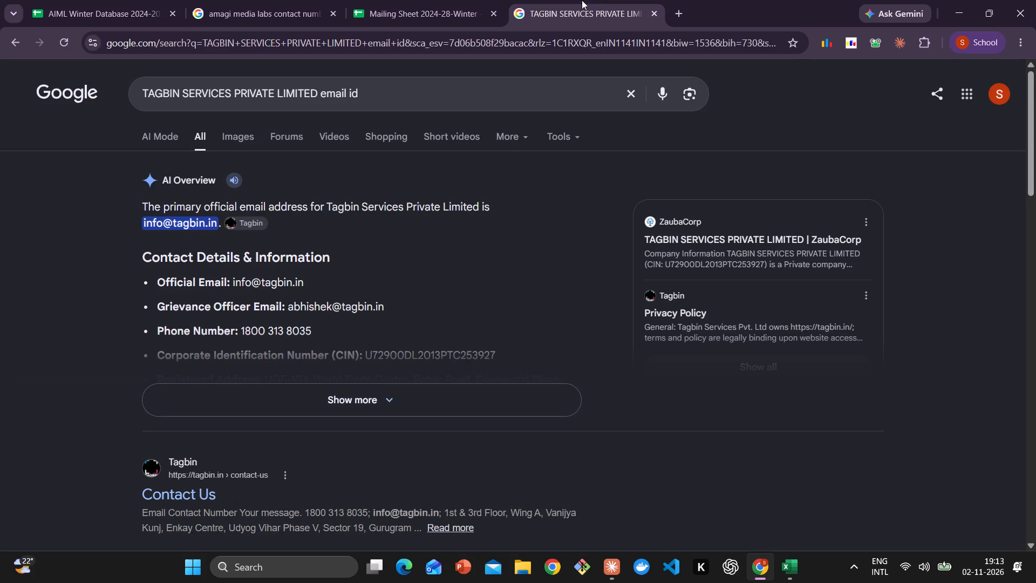
left_click(317, 92)
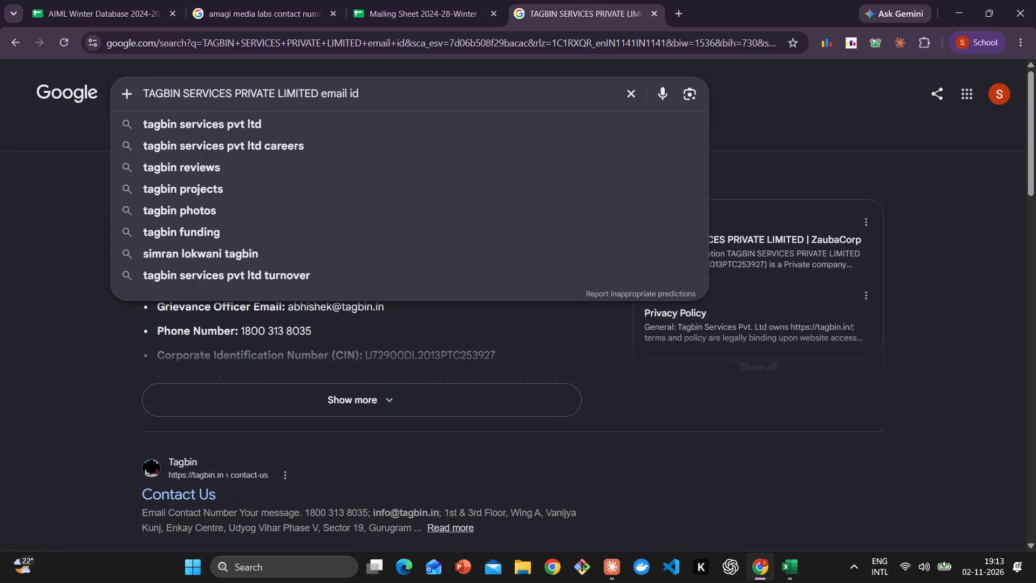
left_click_drag(318, 92, 133, 81)
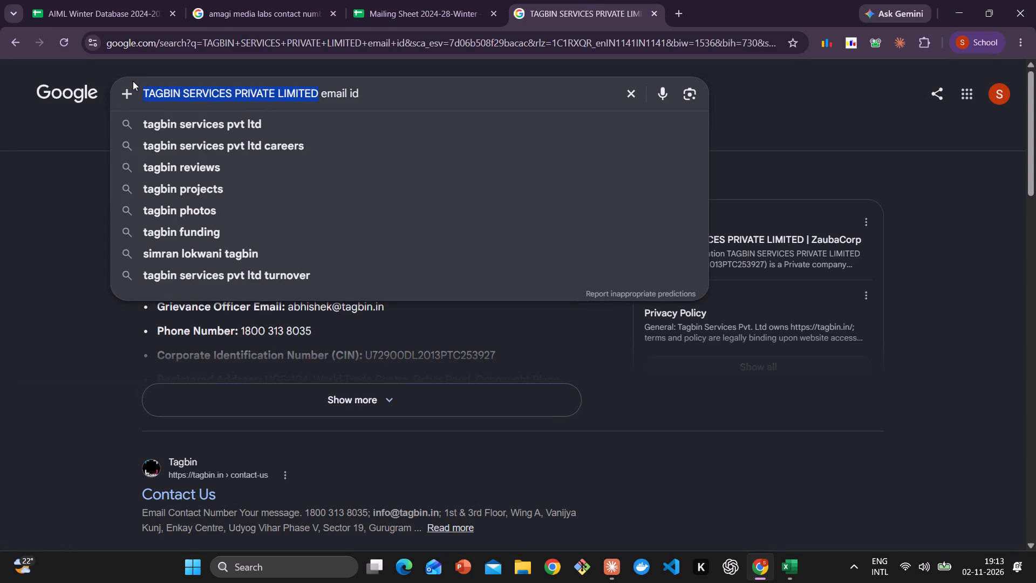
left_click_drag(133, 81, 128, 80)
key("ctrl+v")
key("Return")
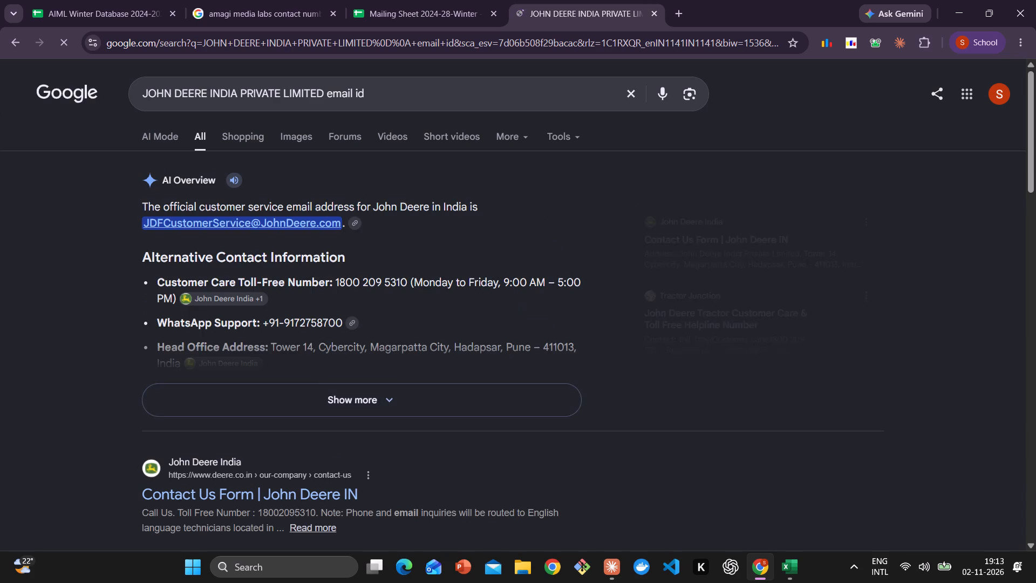
Copy John Deere India's customer service email from the AI Overview into its Email-ID cell, F2258, of the AIML Winter Database.
left_click_drag(135, 227, 347, 220)
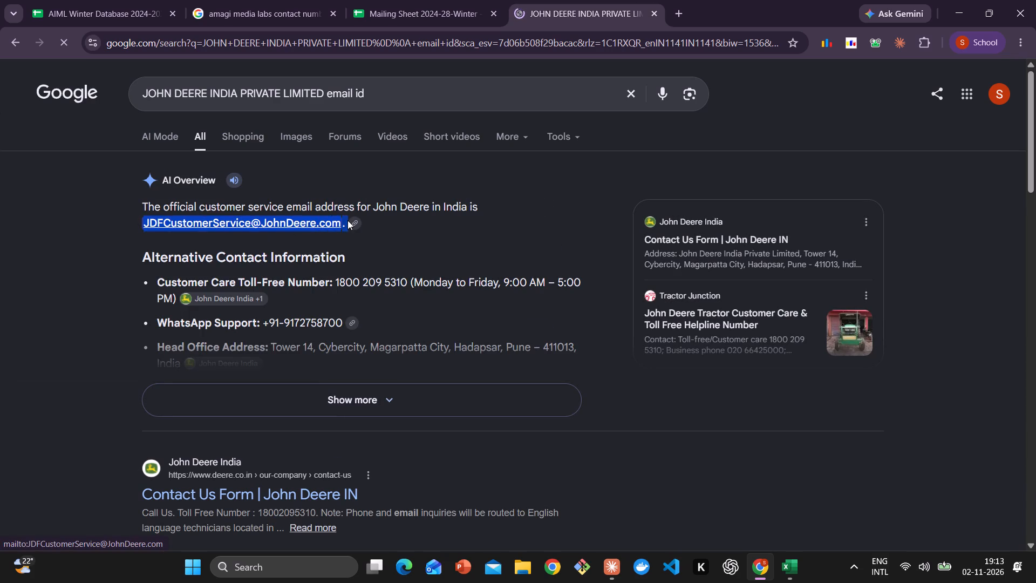
left_click_drag(347, 220, 342, 220)
key("ctrl+c")
key("alt+Tab")
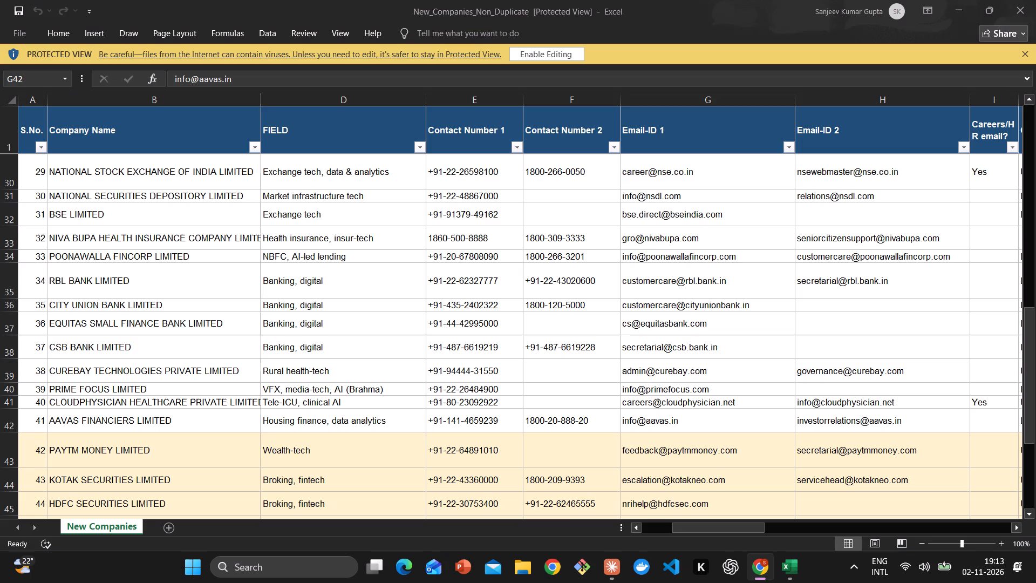
key("alt+Tab")
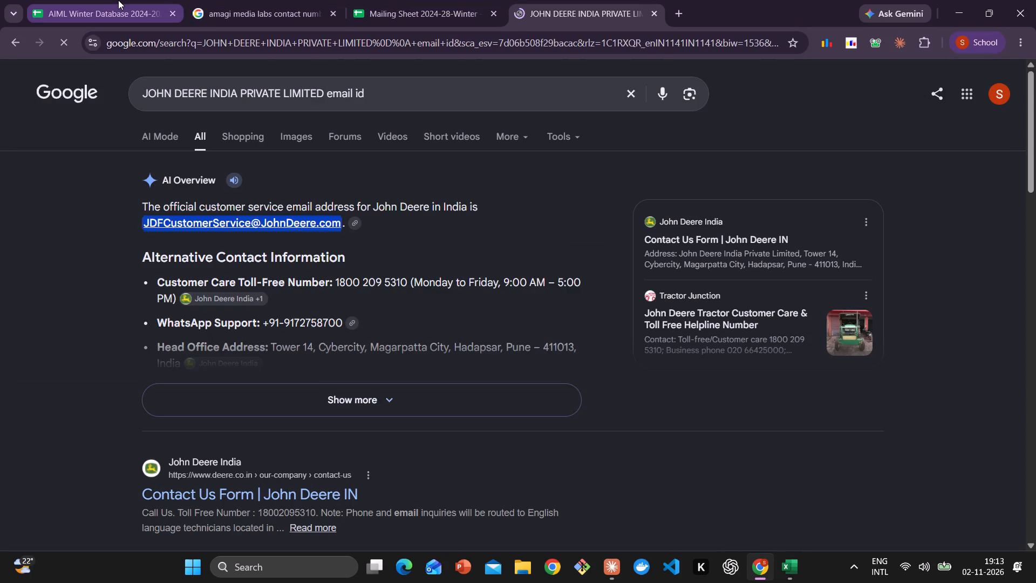
left_click(118, 0)
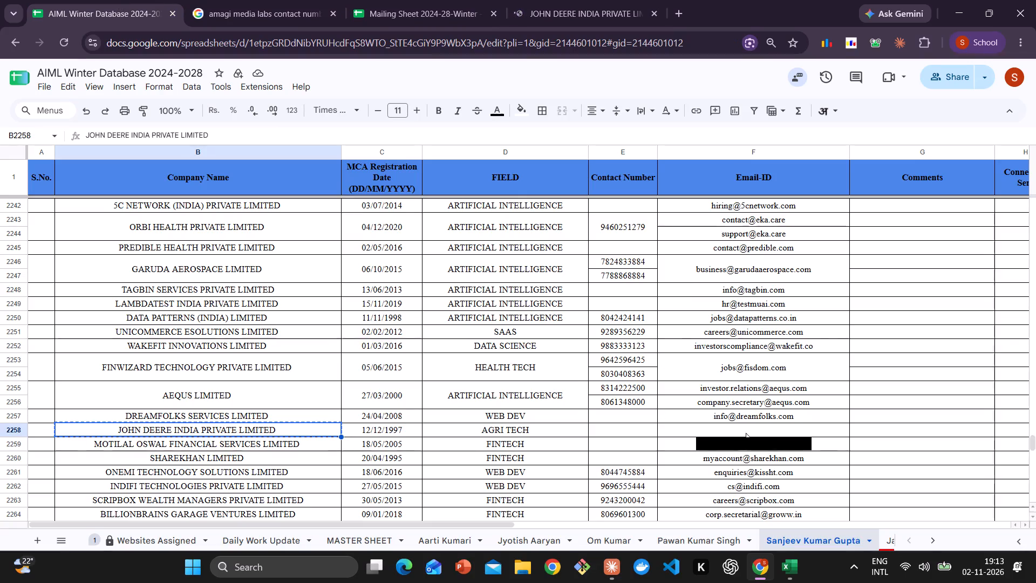
double_click(746, 433)
key("ctrl+v")
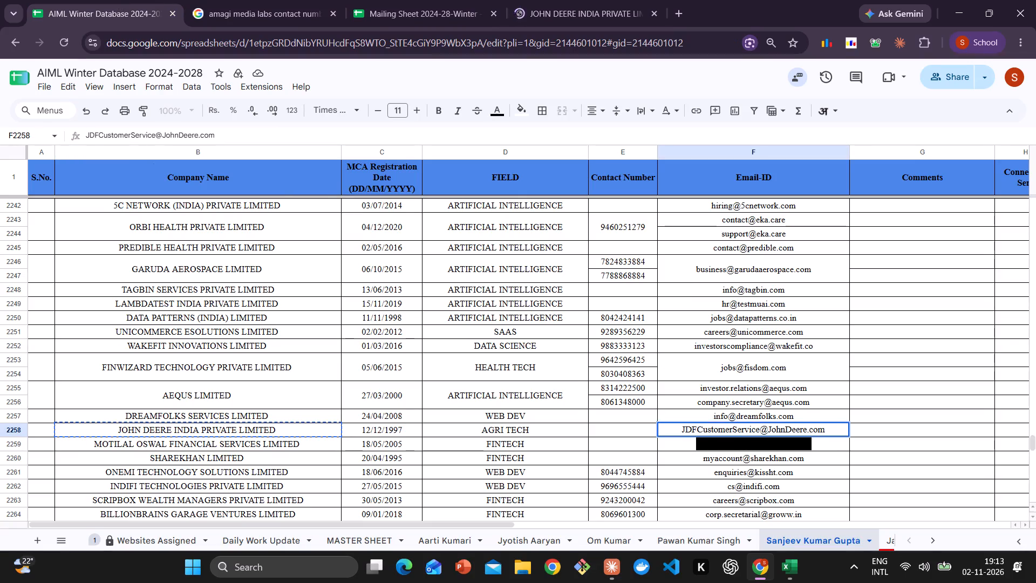
left_click(792, 430)
key("BackSpace")
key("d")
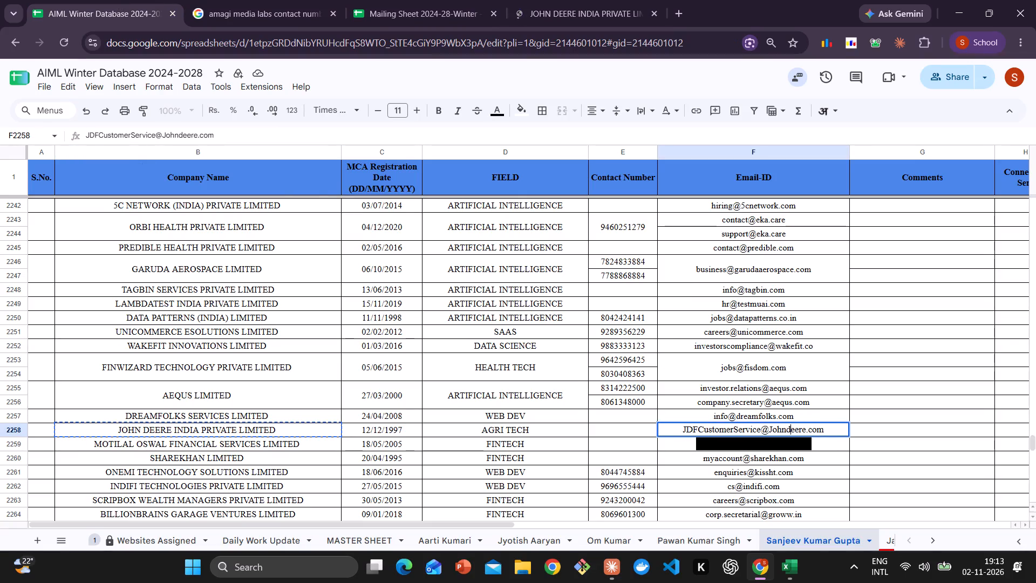
key("Left")
key("Left")
key("Left")
key("Left")
key("BackSpace")
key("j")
key("Left")
key("Left")
key("Left")
key("Left")
key("Left")
key("Left")
key("Left")
key("Left")
key("Left")
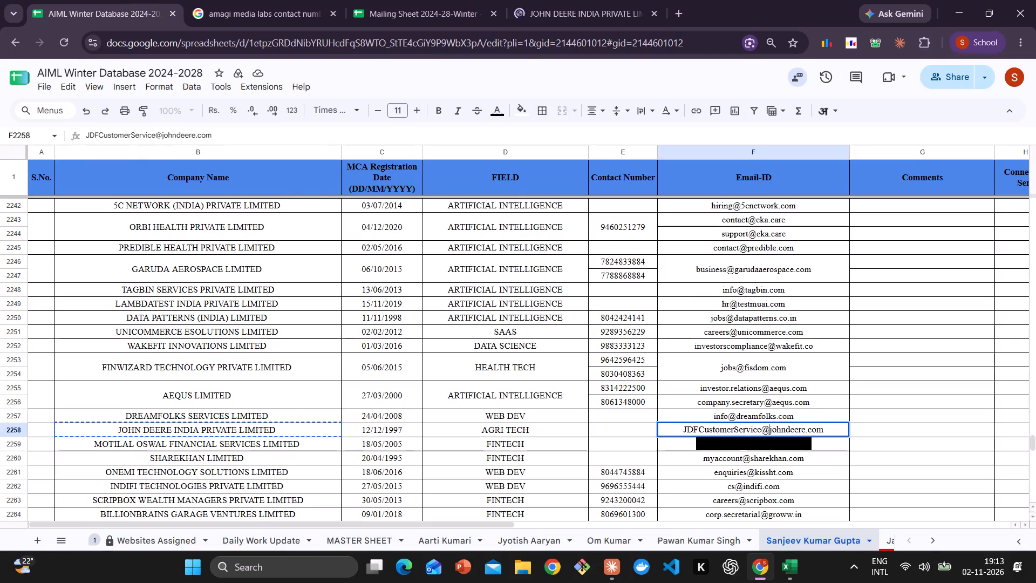
key("Right")
key("BackSpace")
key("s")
key("Left")
key("Left")
key("Left")
key("Left")
key("Left")
key("Left")
key("Left")
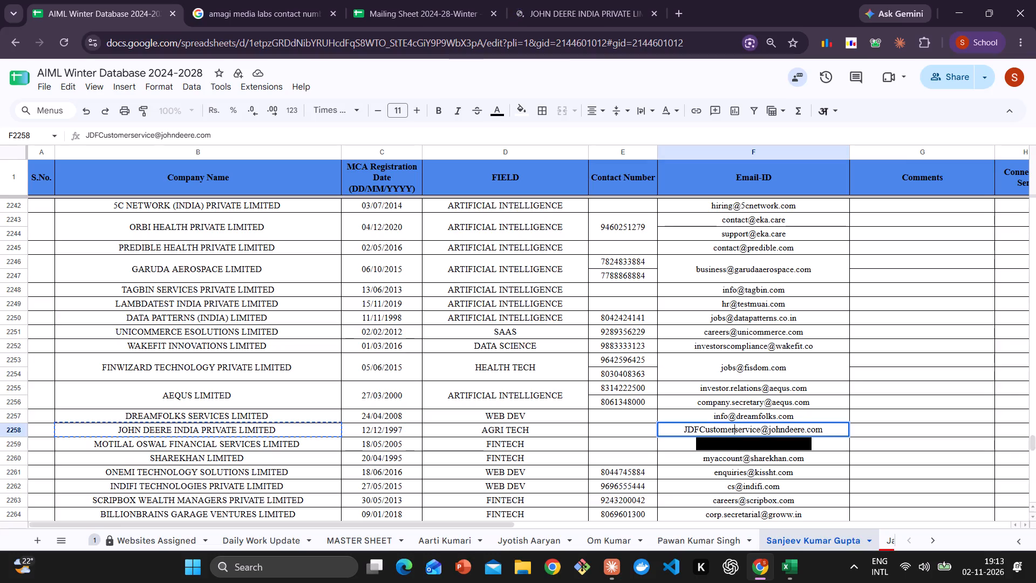
key("Left")
key("BackSpace")
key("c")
key("Left")
key("BackSpace")
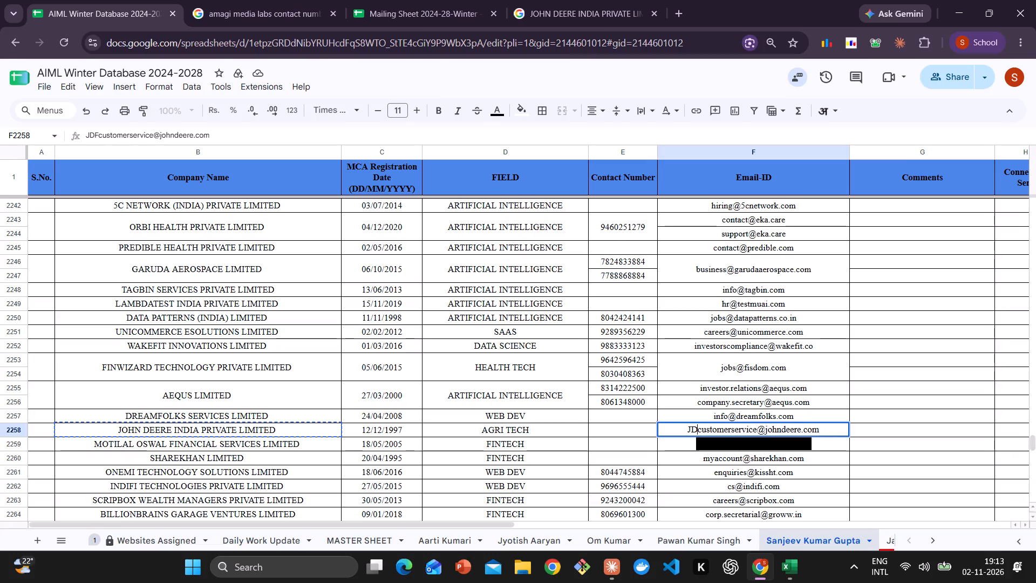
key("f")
key("Left")
key("BackSpace")
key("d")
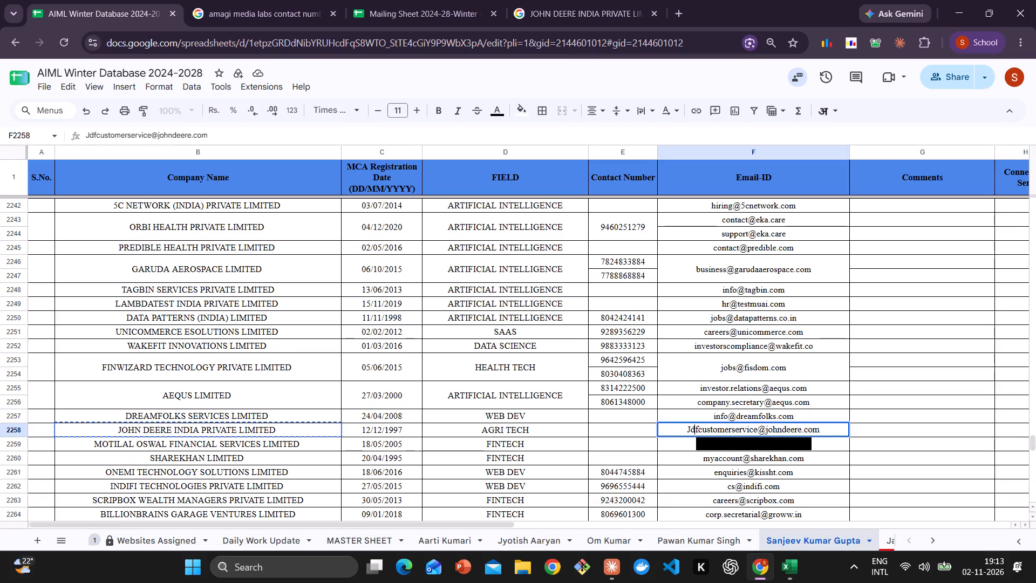
key("Left")
key("BackSpace")
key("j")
scroll(887, 464, "down", 2)
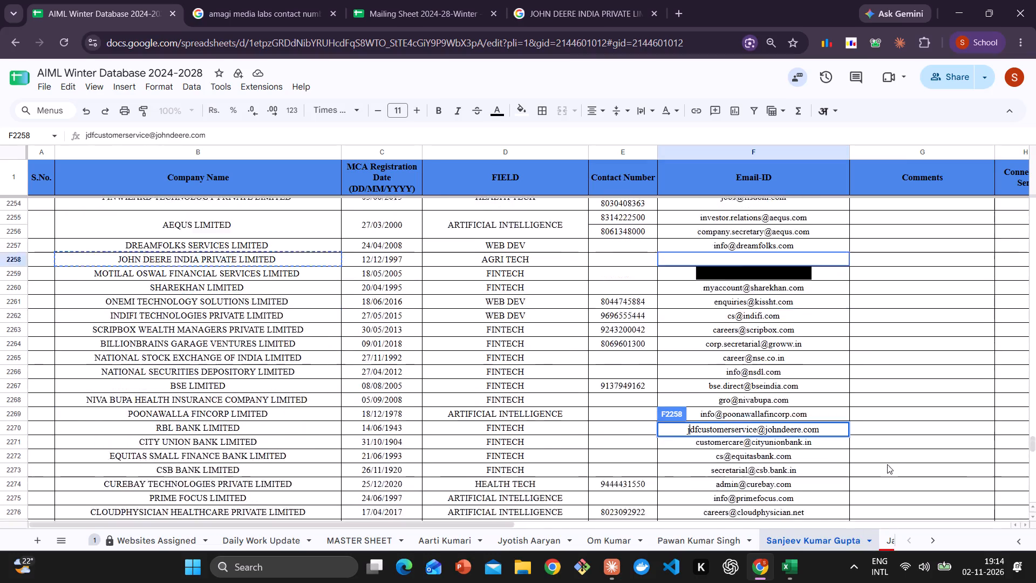
Commit the lowercase customer service email in John Deere India's Email-ID cell, F2258.
scroll(887, 464, "down", 2)
key("Return")
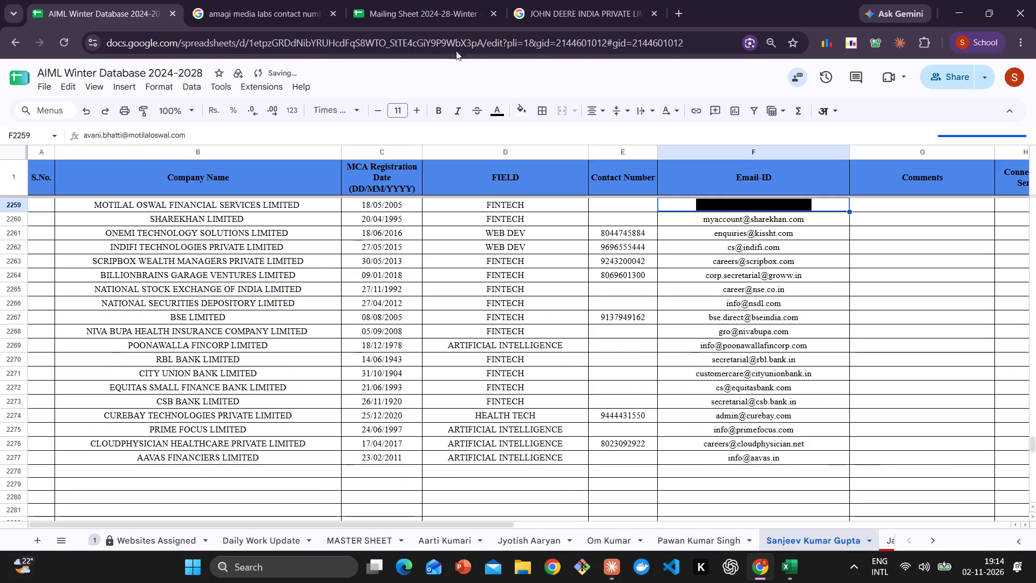
Copy John Deere India's WhatsApp support number, without the +91 prefix, from Google's AI Overview into its Contact Number cell, E2258, of the AIML Winter Database.
left_click(586, 0)
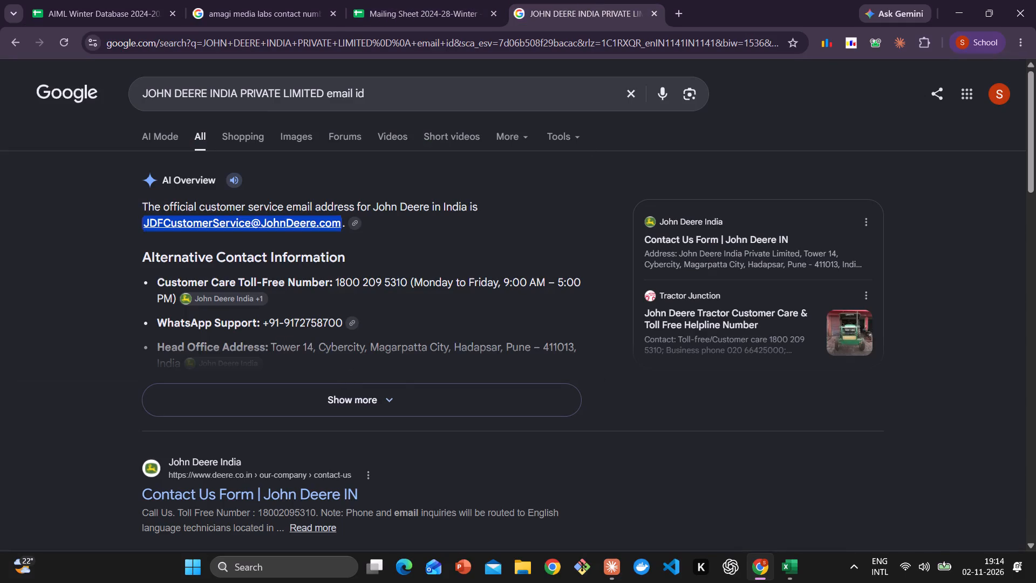
left_click_drag(284, 323, 341, 326)
key("ctrl+c")
left_click(461, 0)
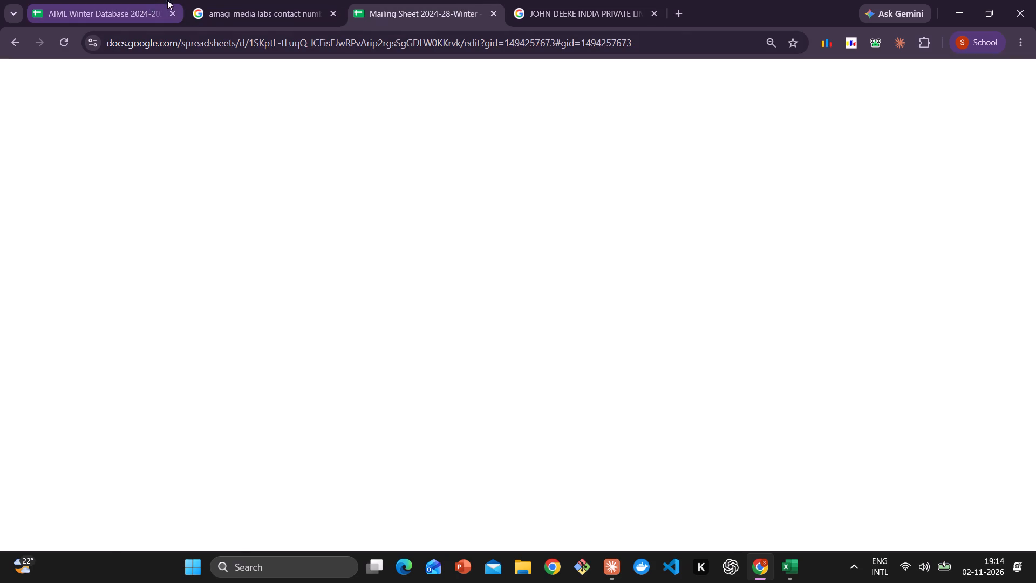
left_click(147, 0)
scroll(706, 254, "up", 1)
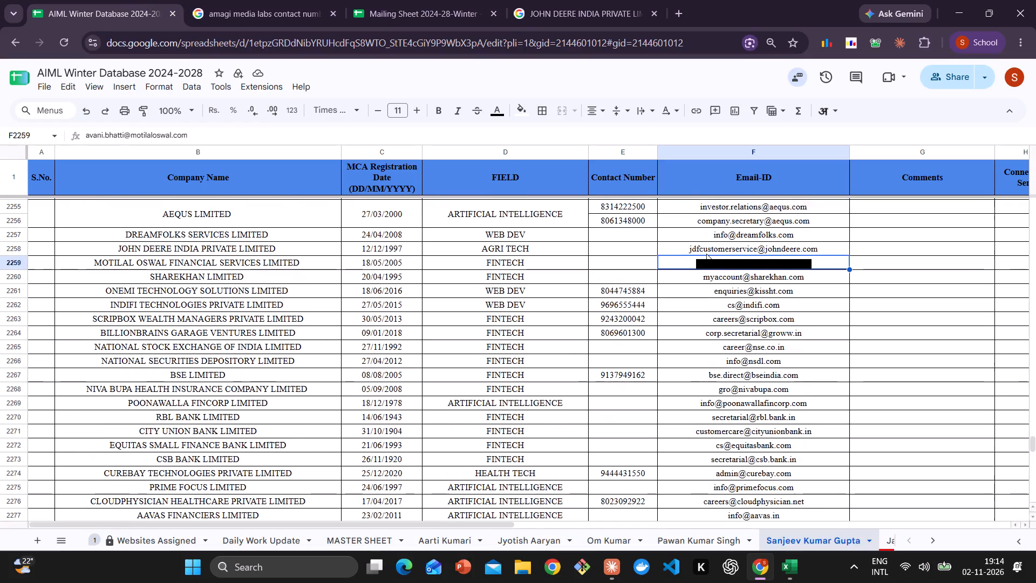
scroll(706, 254, "up", 1)
double_click(615, 267)
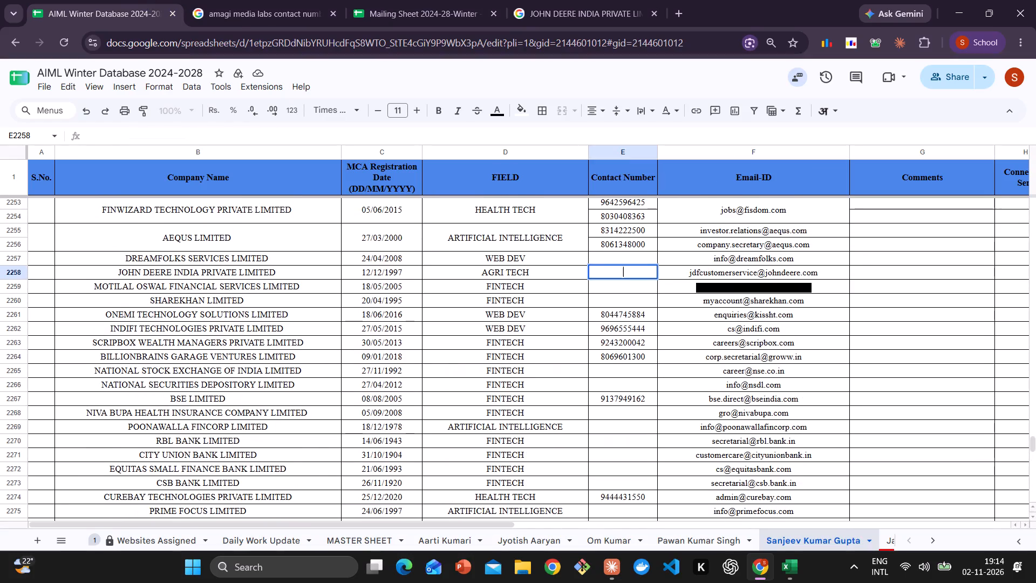
key("ctrl+v")
left_click(614, 296)
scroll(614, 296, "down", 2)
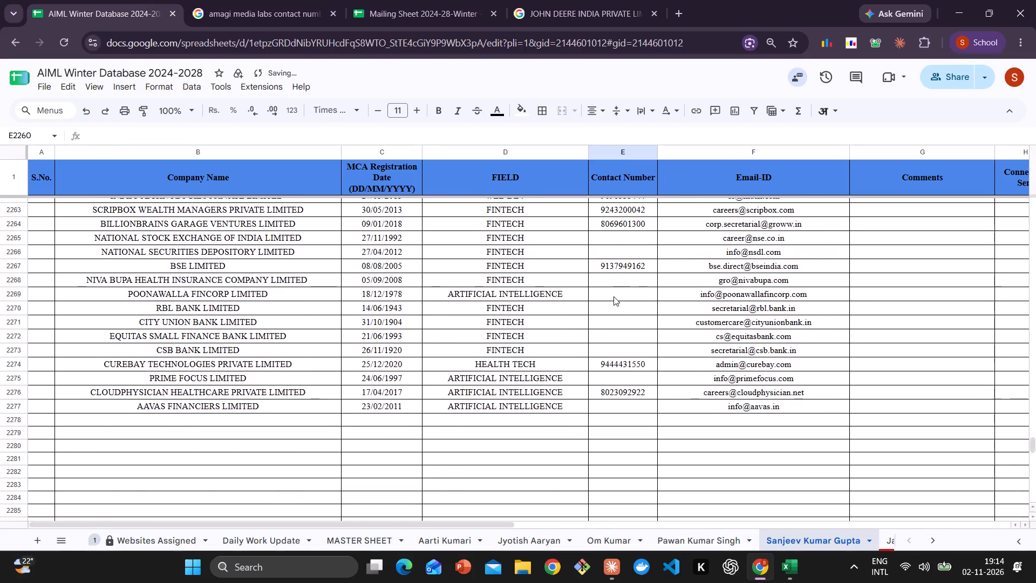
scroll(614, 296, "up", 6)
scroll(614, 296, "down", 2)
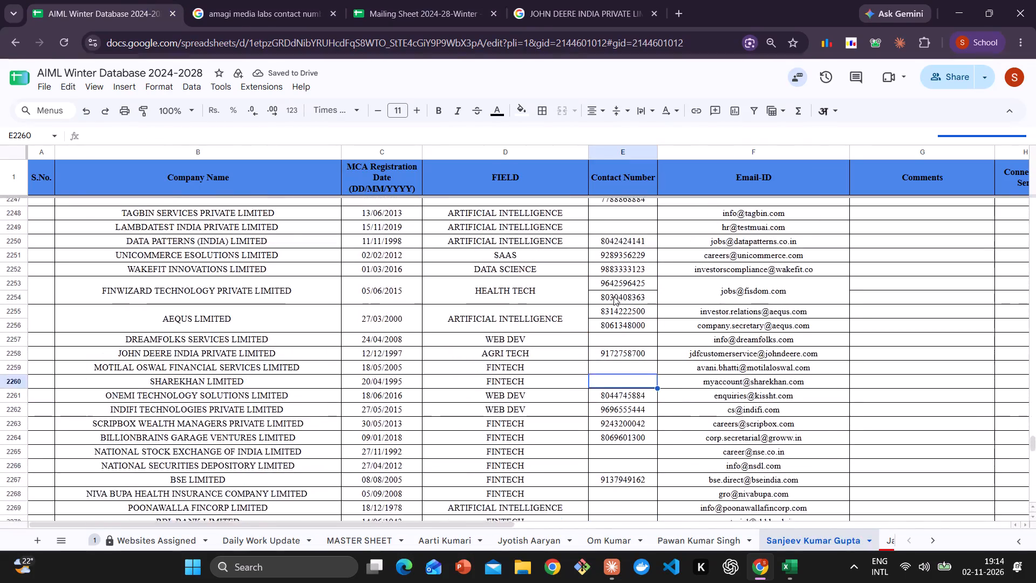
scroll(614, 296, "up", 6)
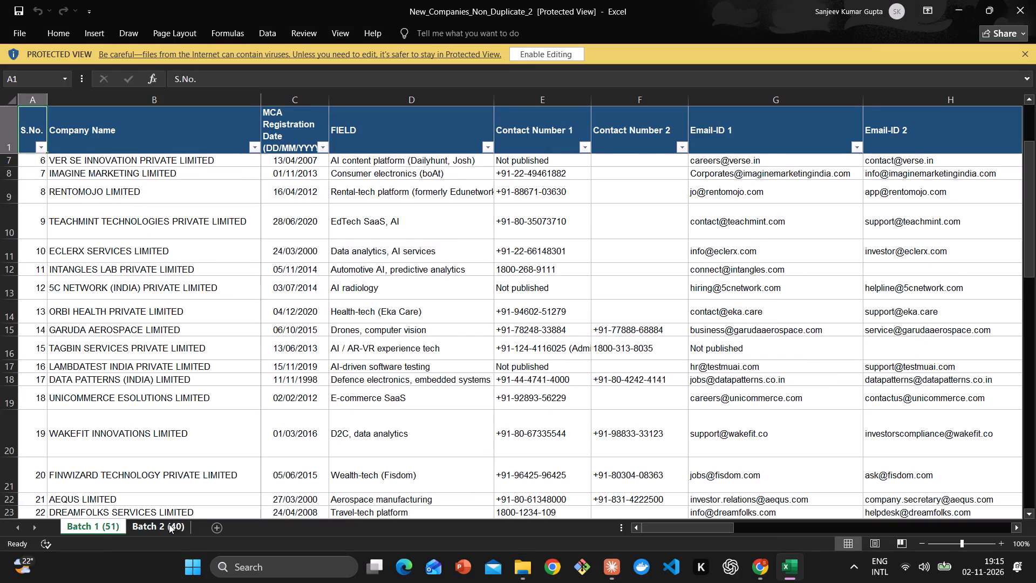
left_click(169, 524)
scroll(256, 367, "up", 2)
scroll(256, 367, "down", 1)
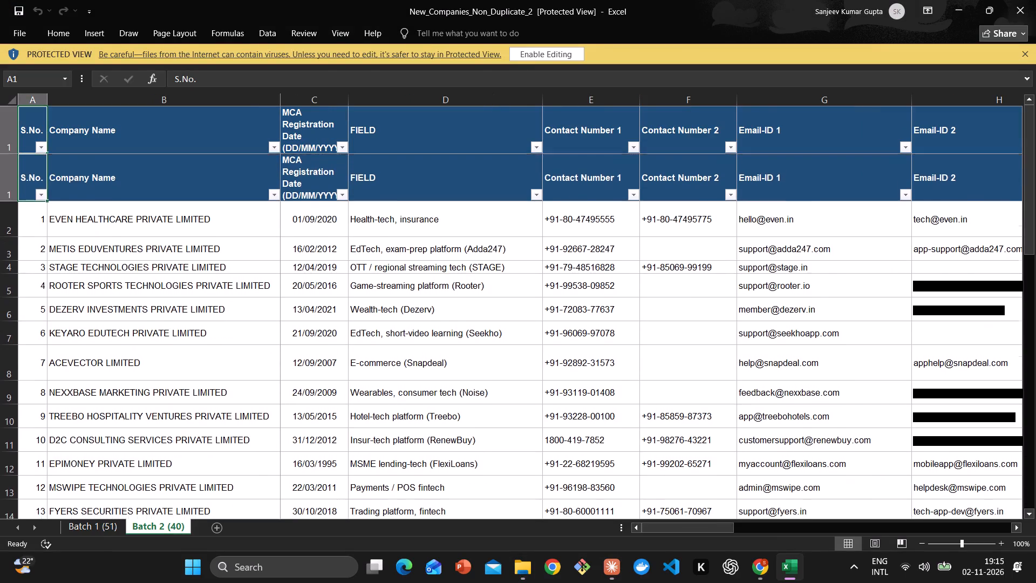
scroll(256, 367, "down", 12)
scroll(256, 367, "up", 1)
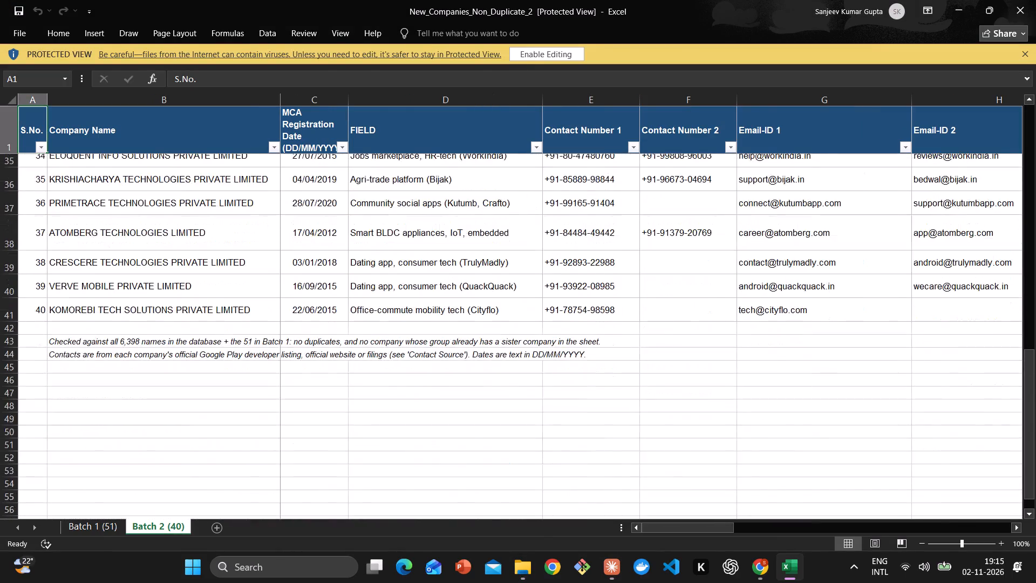
scroll(256, 367, "up", 2)
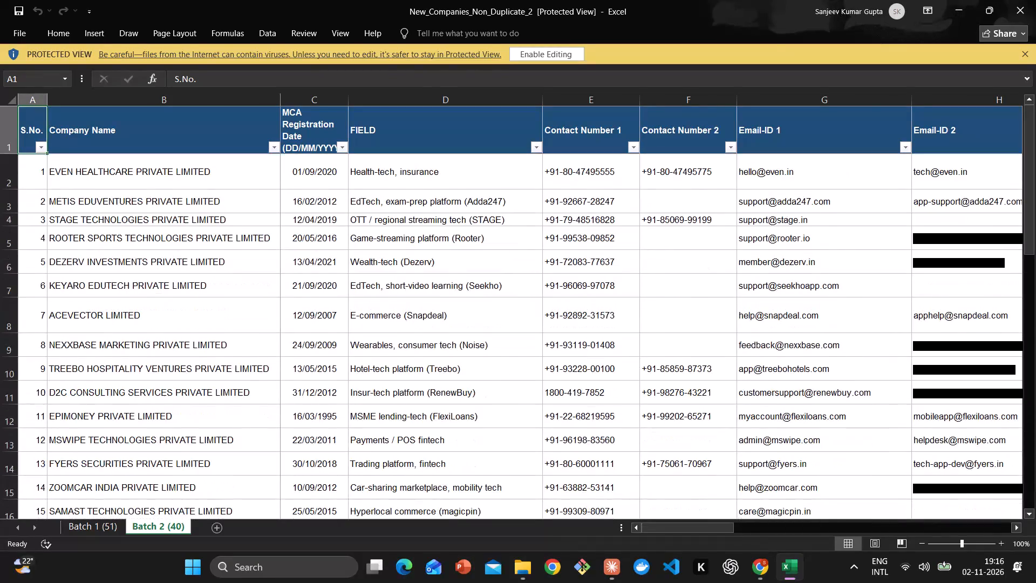
Copy EVEN HEALTHCARE PRIVATE LIMITED from the Batch 2 sheet and search for it across all sheets of the AIML Winter Database in Chrome.
left_click(187, 180)
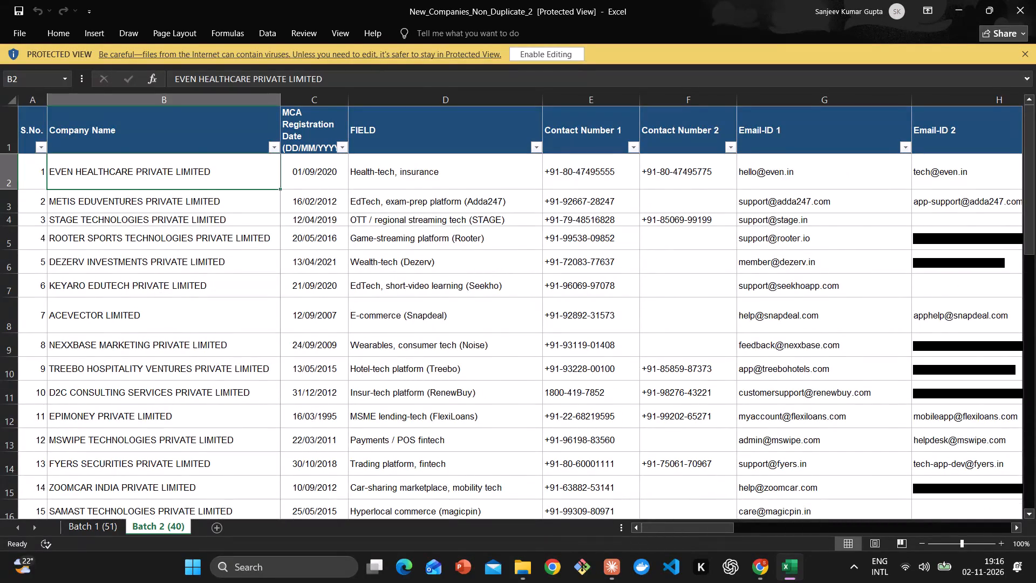
key("ctrl+c")
key("alt+Tab")
key("alt+Tab")
key("alt+Tab")
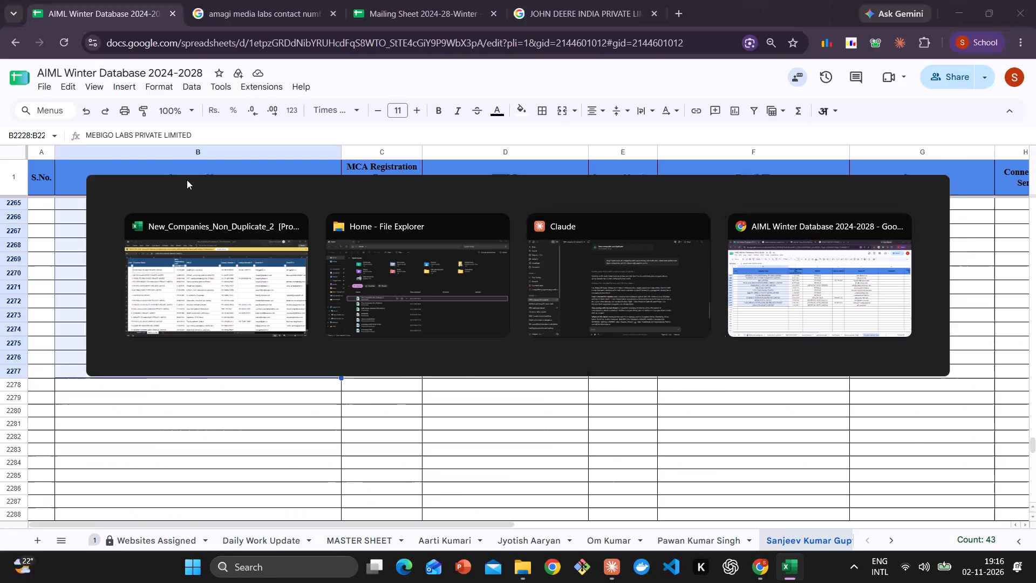
key("ctrl+h")
key("ctrl+v")
key("Return")
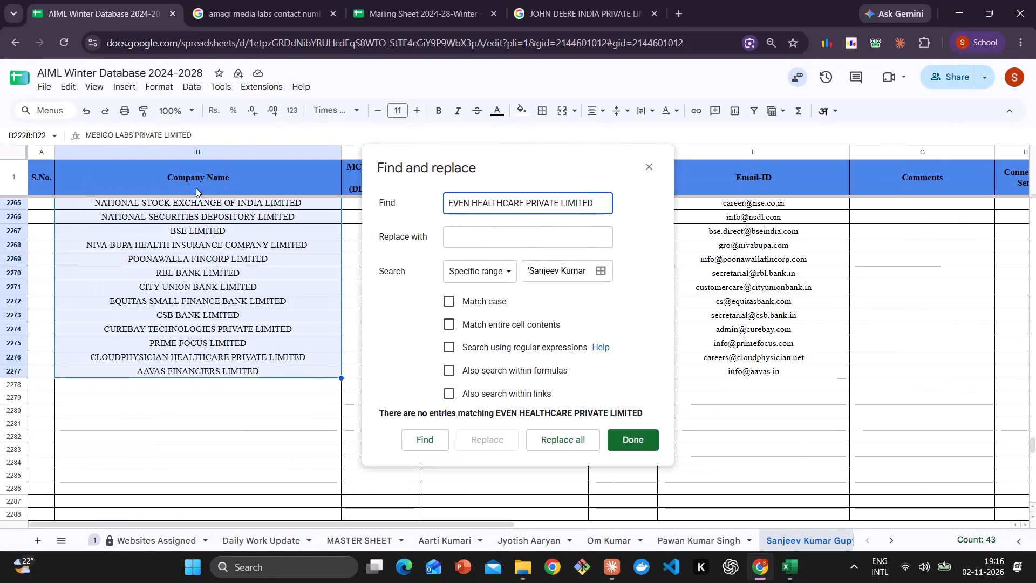
left_click(507, 268)
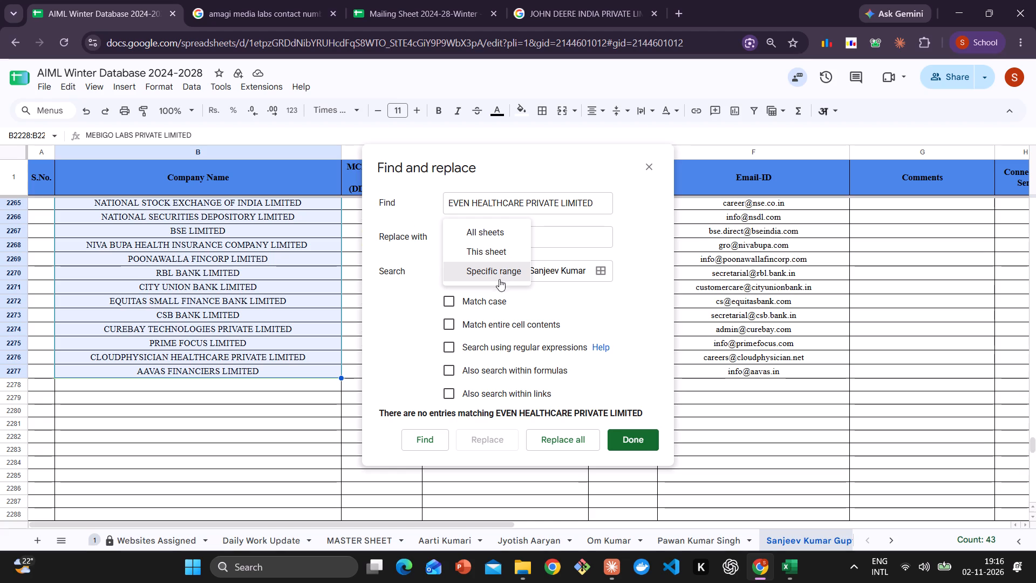
left_click(511, 229)
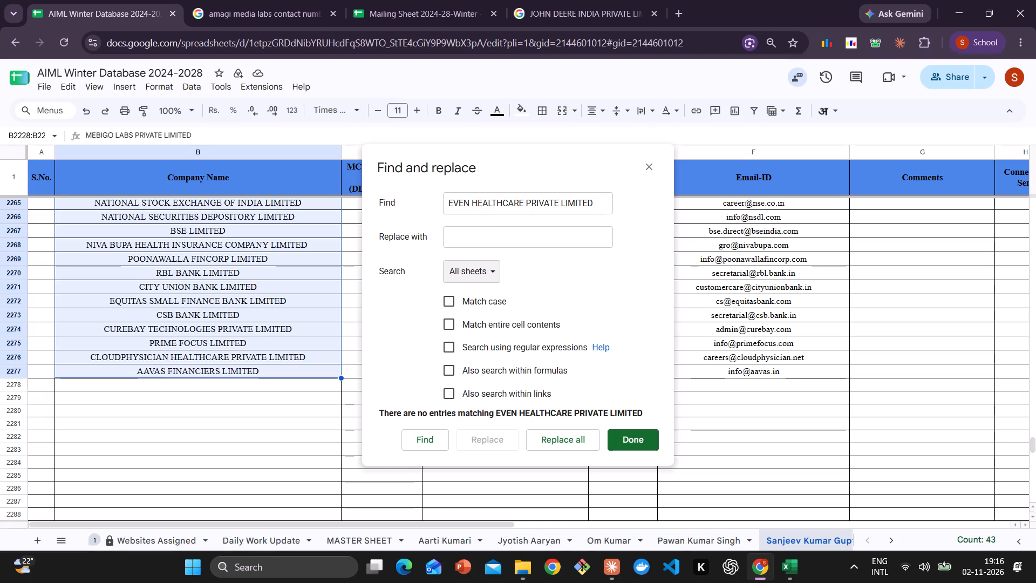
left_click(426, 442)
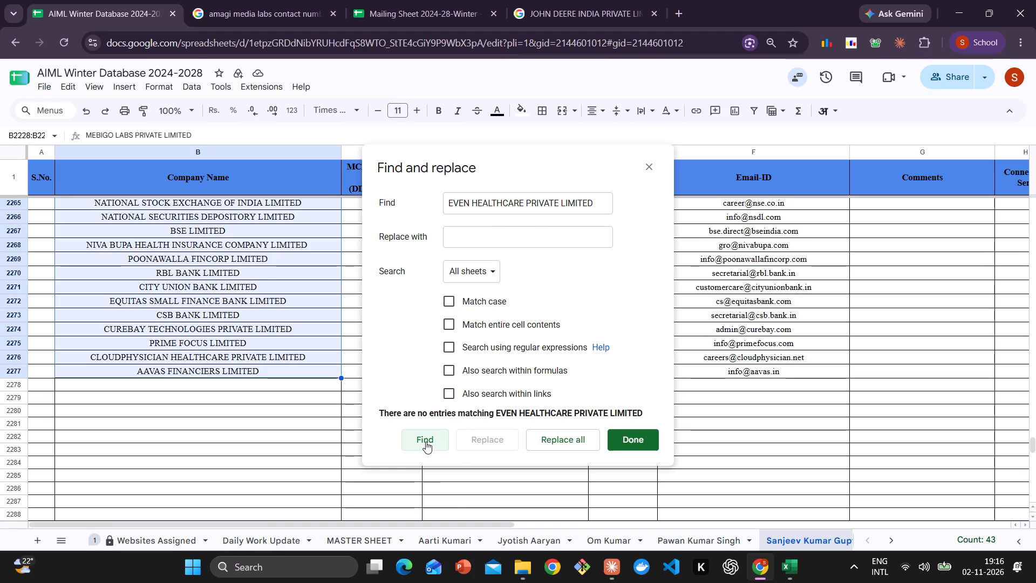
left_click(426, 442)
left_click(426, 442)
left_click(656, 167)
Paste EVEN HEALTHCARE PRIVATE LIMITED as plain text into the Company Name cell of row 2278.
double_click(220, 387)
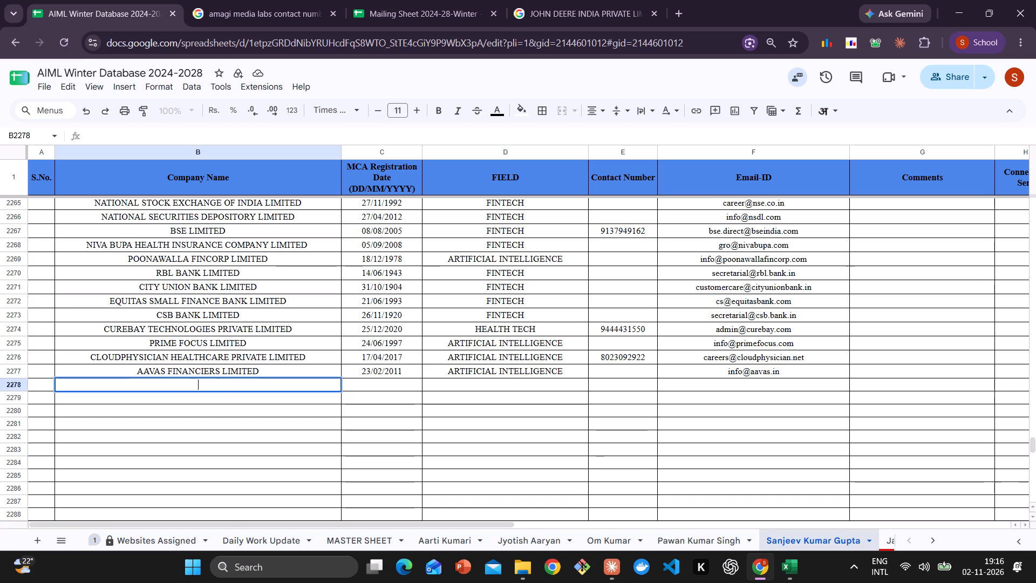
key("ctrl+v")
left_click(381, 385)
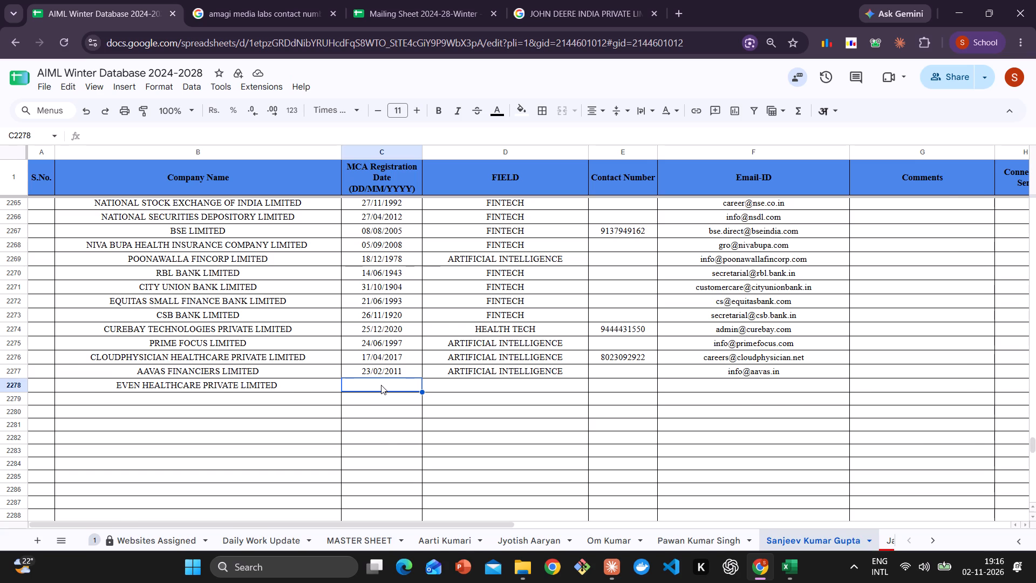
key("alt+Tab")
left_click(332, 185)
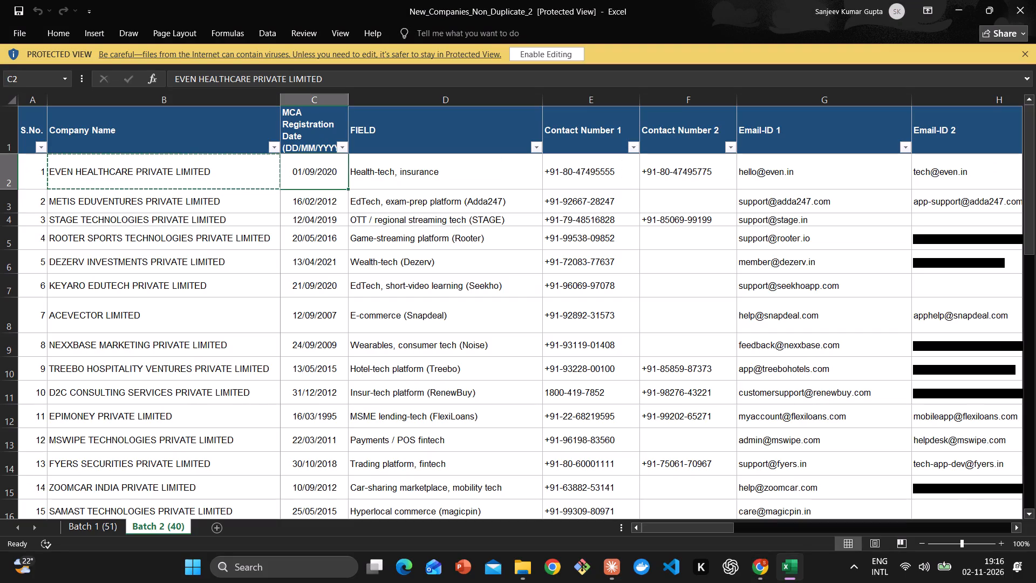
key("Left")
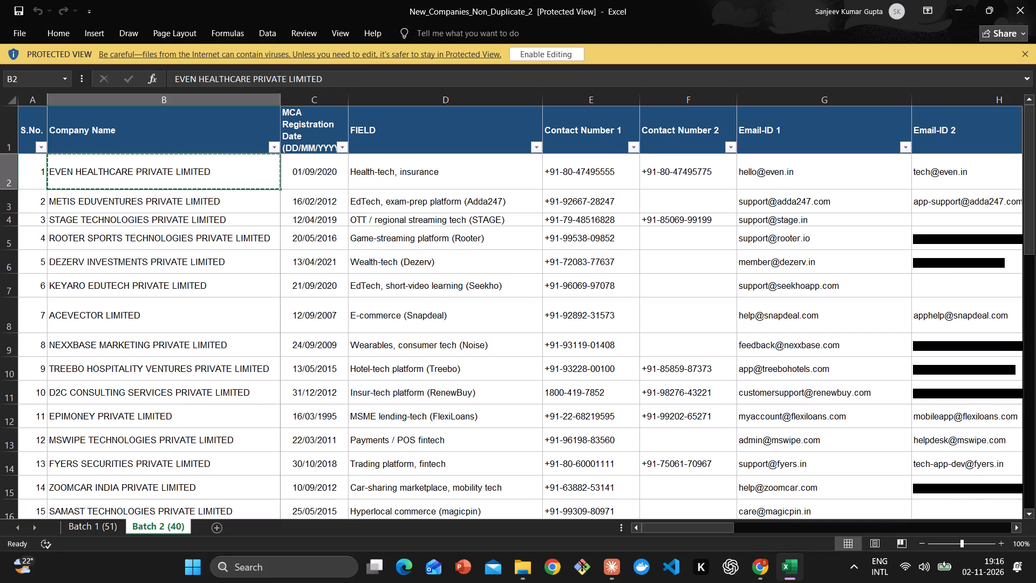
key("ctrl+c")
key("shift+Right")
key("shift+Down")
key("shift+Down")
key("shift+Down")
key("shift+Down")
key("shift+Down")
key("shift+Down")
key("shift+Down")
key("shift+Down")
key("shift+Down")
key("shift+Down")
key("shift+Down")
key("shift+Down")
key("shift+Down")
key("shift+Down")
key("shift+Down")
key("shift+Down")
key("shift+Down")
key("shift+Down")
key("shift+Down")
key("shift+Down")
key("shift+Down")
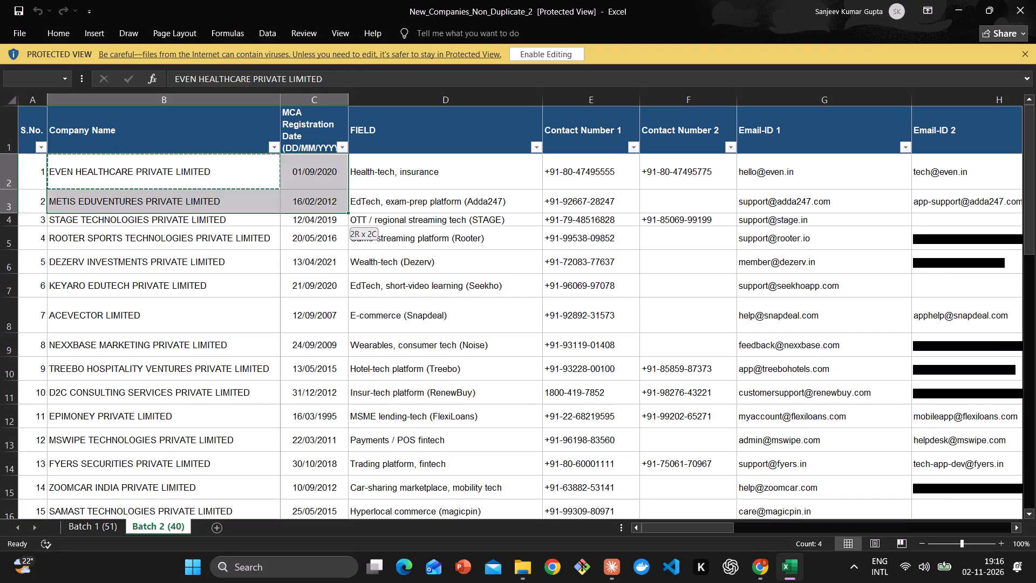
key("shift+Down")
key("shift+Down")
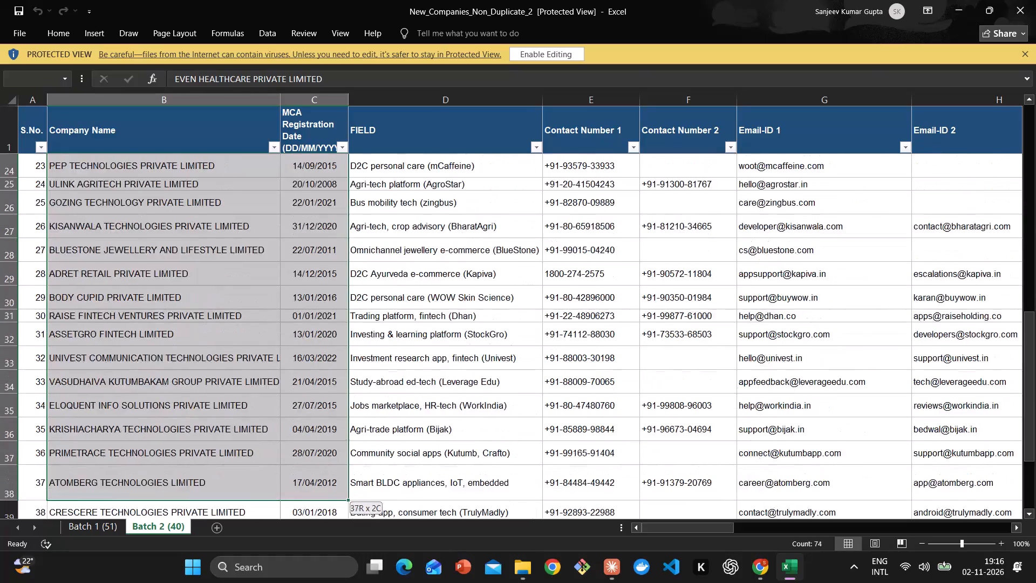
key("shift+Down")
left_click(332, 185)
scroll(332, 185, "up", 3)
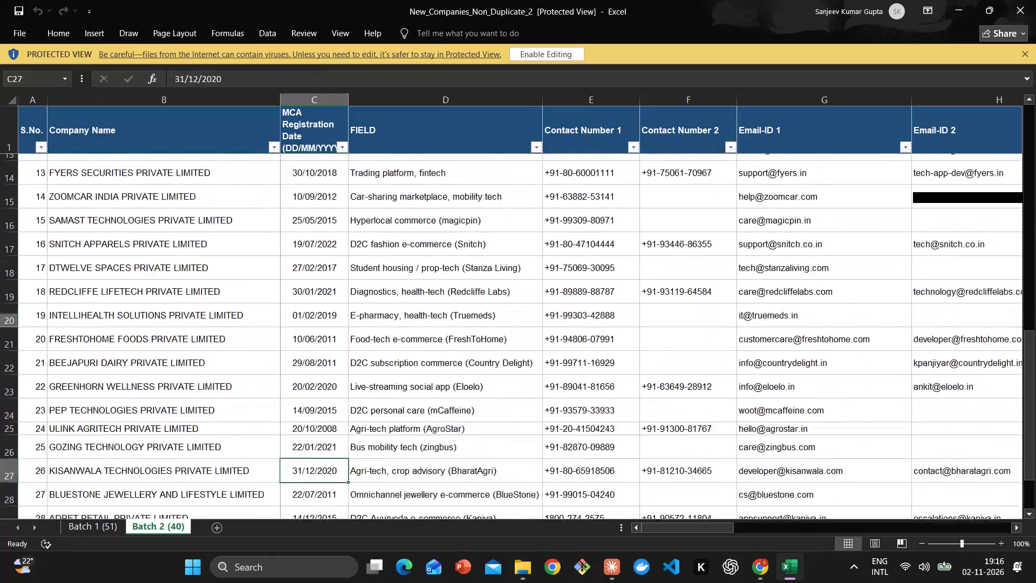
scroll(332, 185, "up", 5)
Copy METIS EDUVENTURES PRIVATE LIMITED from the Excel Batch 2 list and search for it across all sheets of the database in Chrome.
left_click(188, 196)
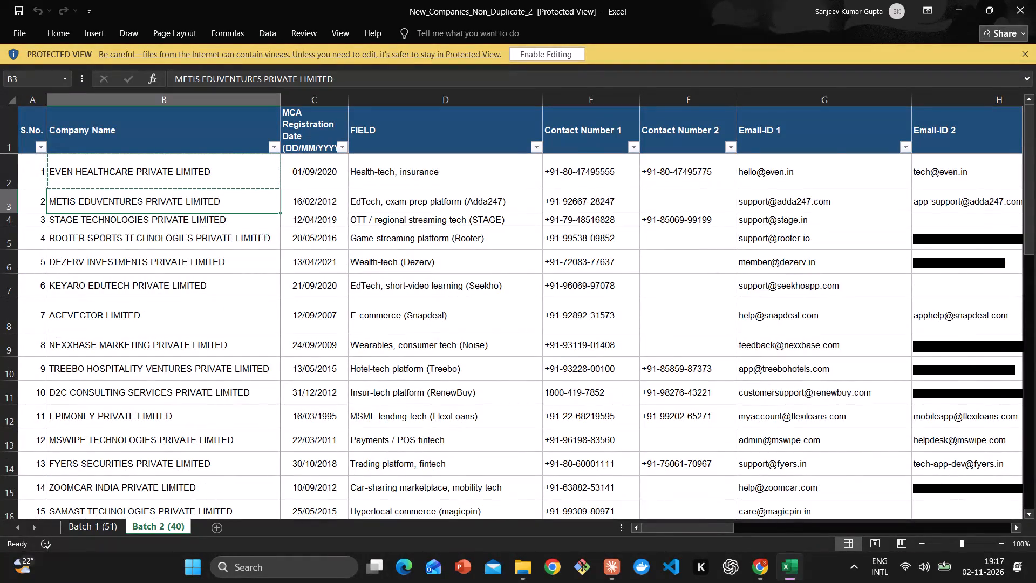
key("ctrl+c")
key("alt+Tab")
key("ctrl+h")
key("ctrl+v")
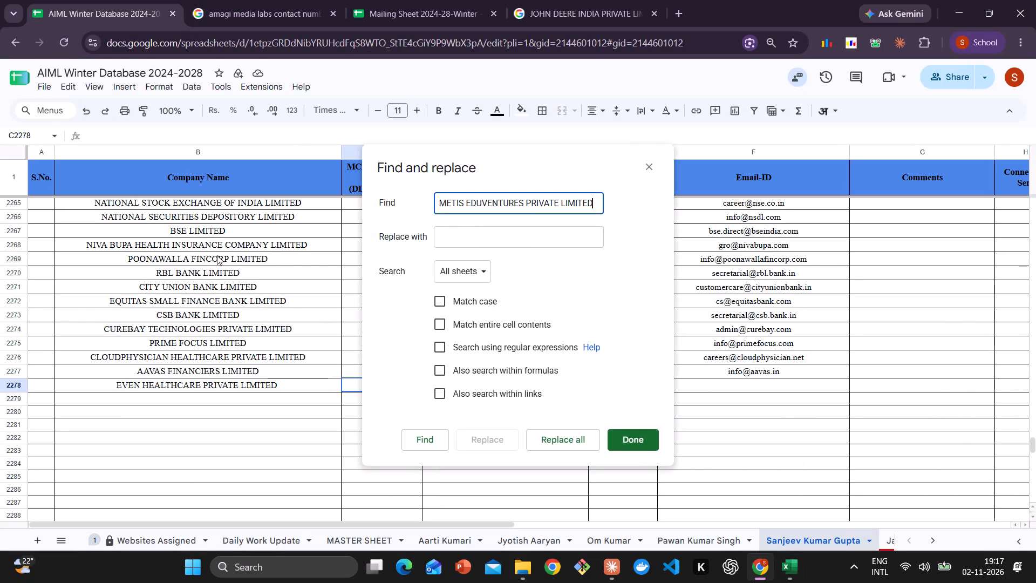
left_click(419, 435)
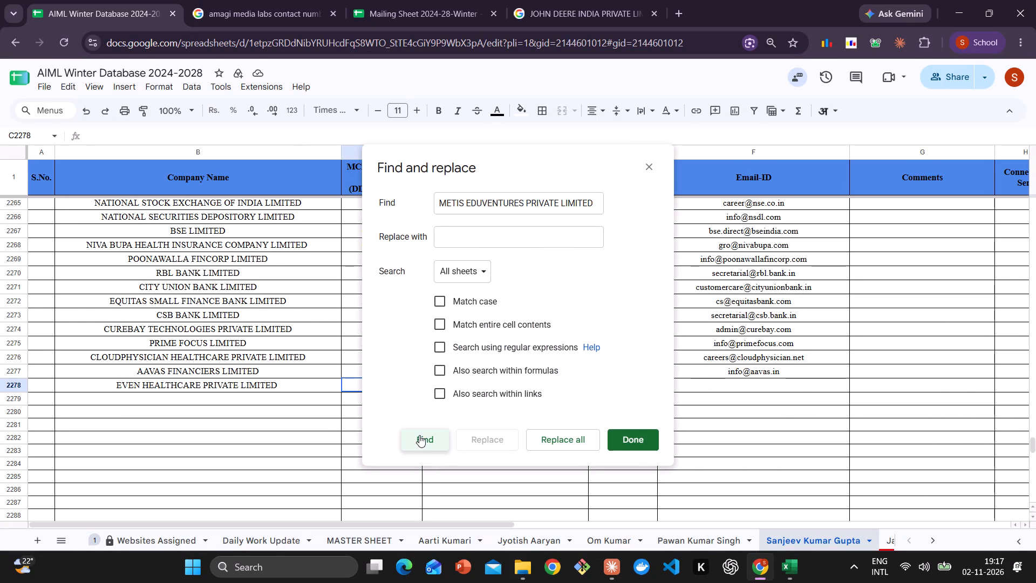
Copy STAGE TECHNOLOGIES PRIVATE LIMITED from the Excel list and search for it across all sheets of the database in Chrome.
key("alt+Tab")
left_click(185, 222)
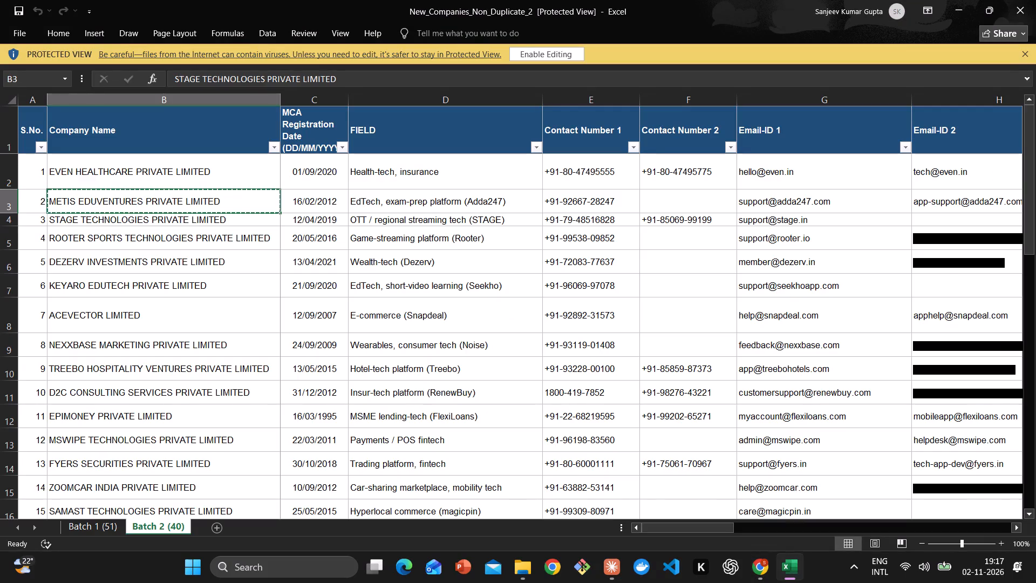
key("ctrl+c")
key("alt+Tab")
key("ctrl+h")
key("ctrl+v")
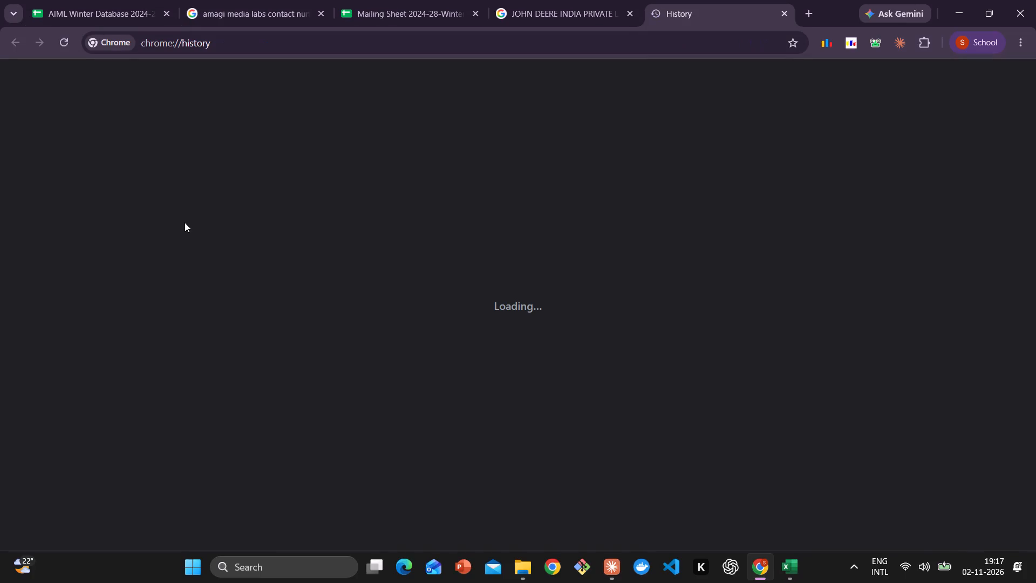
left_click(789, 13)
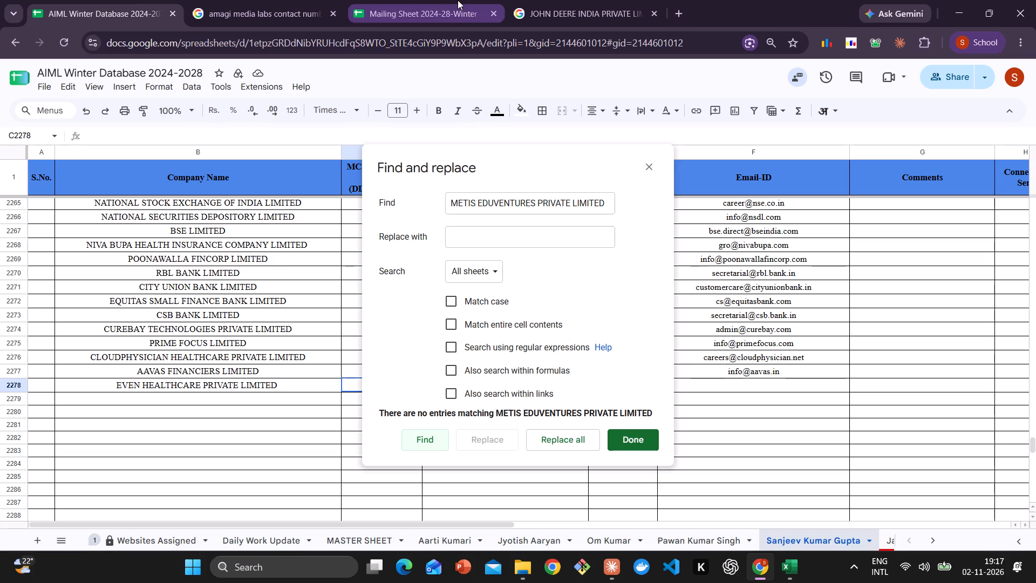
triple_click(543, 204)
left_click(543, 204)
key("ctrl+v")
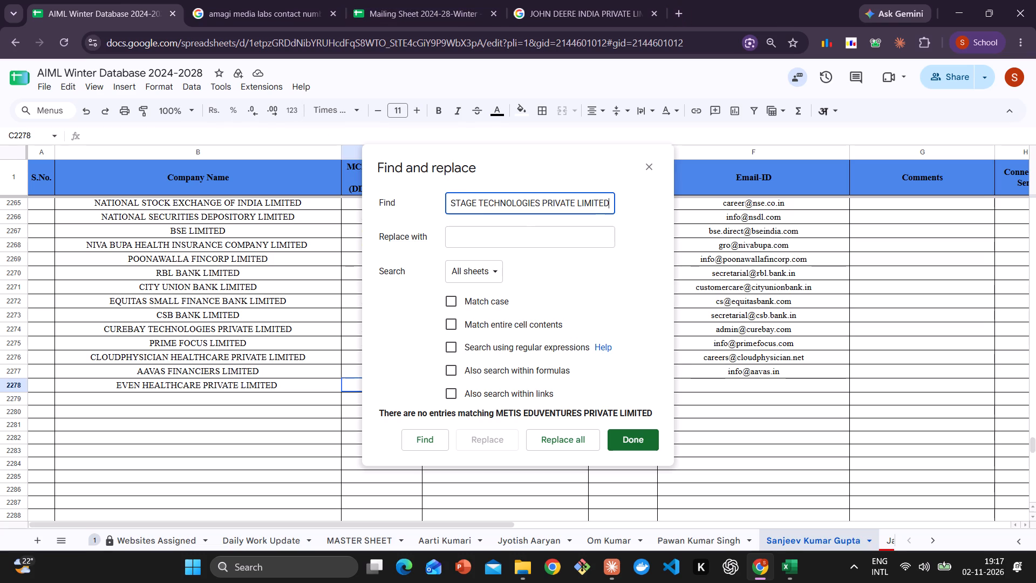
key("Return")
Copy ROOTER SPORTS TECHNOLOGIES PRIVATE LIMITED from the Excel list and search for it across all sheets of the database in Chrome.
key("alt+Tab")
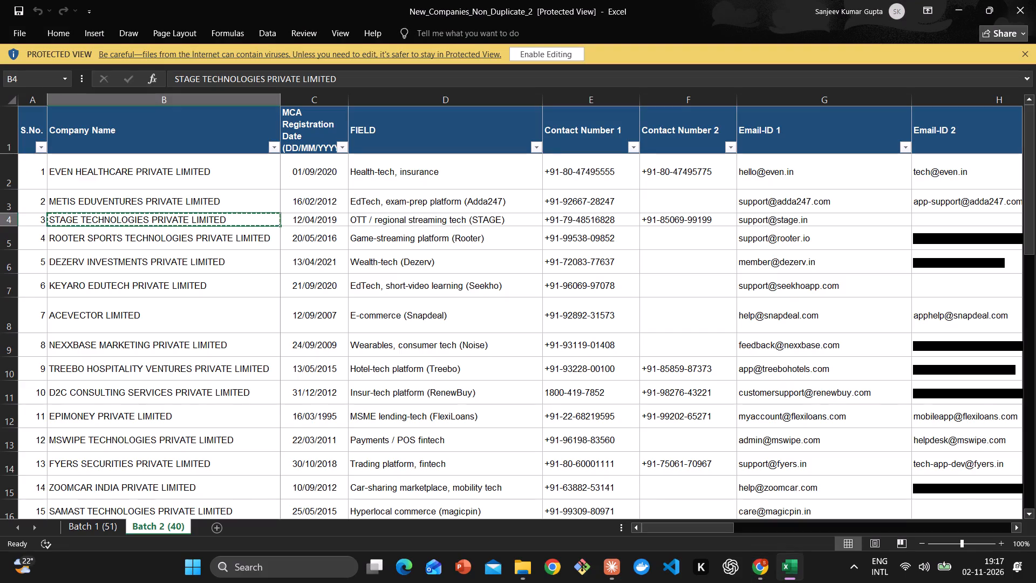
left_click(114, 244)
key("ctrl+c")
key("alt+Tab")
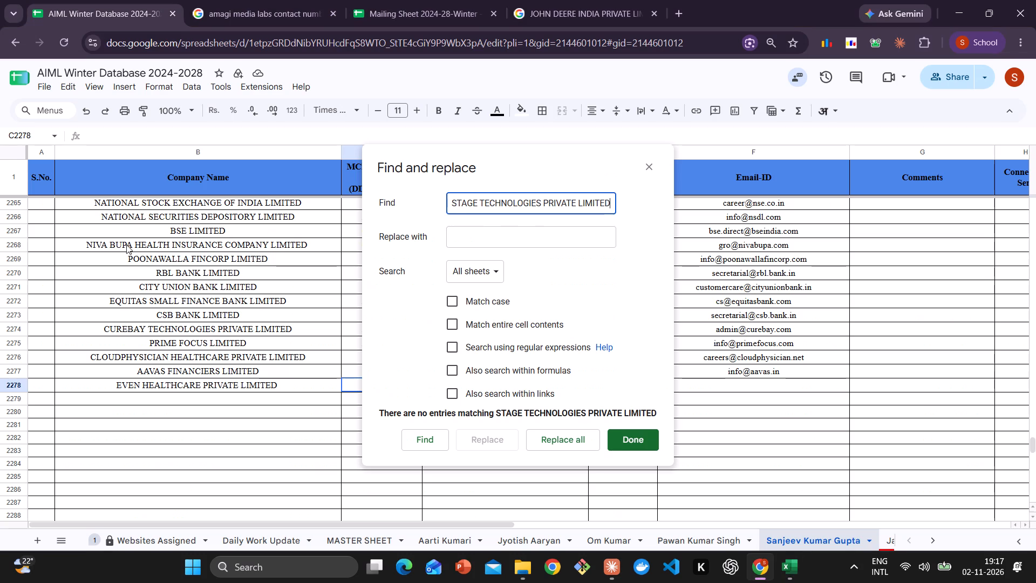
triple_click(508, 212)
left_click(508, 212)
key("ctrl+v")
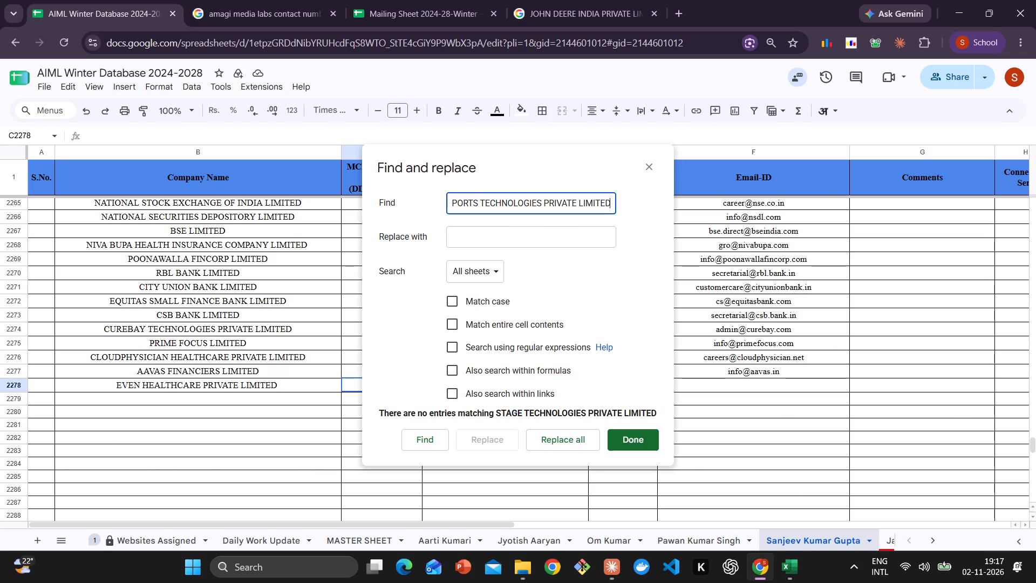
left_click(424, 450)
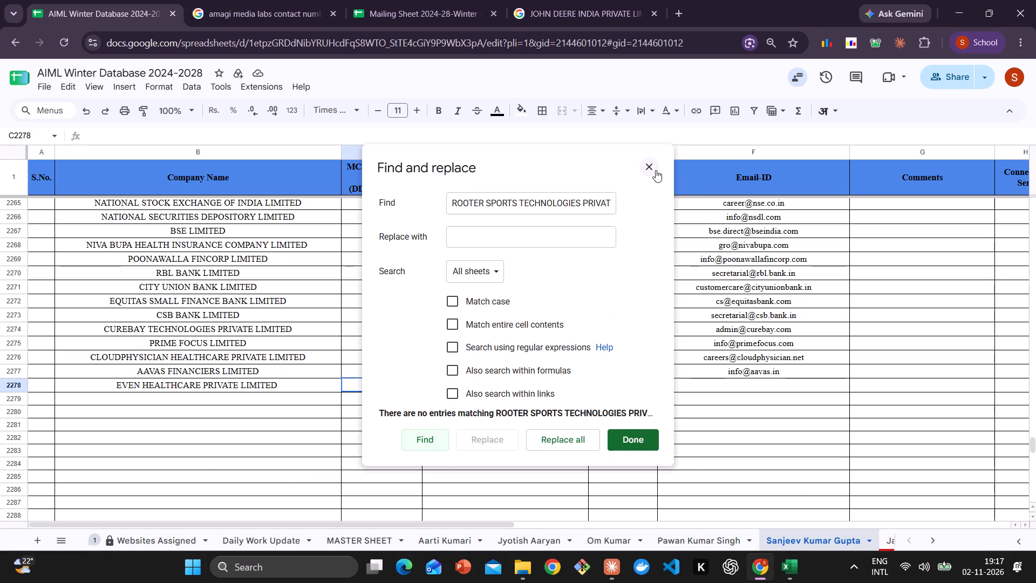
left_click(653, 167)
Copy DEZERV INVESTMENTS PRIVATE LIMITED from the Excel list and search for it across all sheets of the database in Chrome.
key("alt+Tab")
left_click(156, 271)
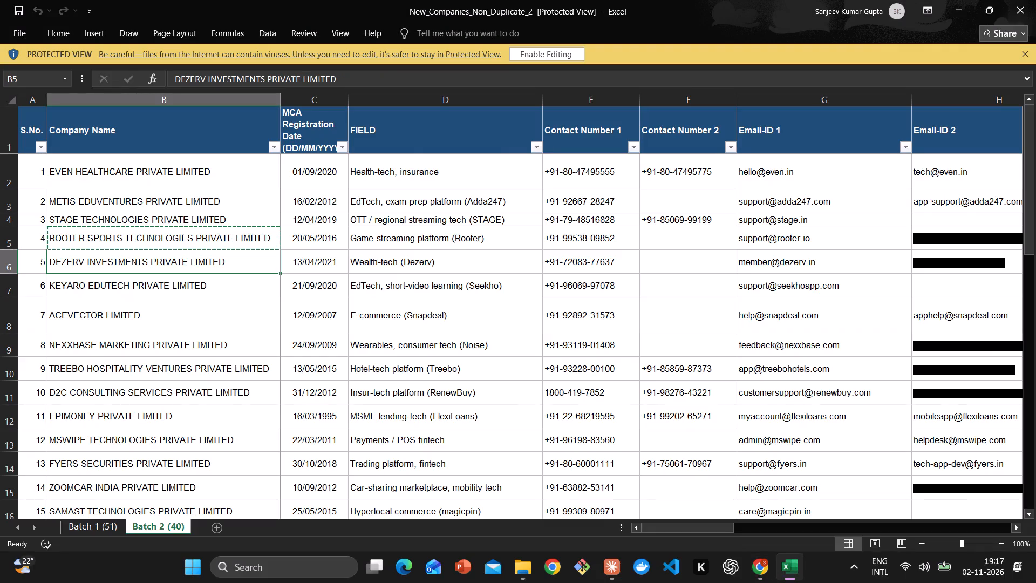
key("ctrl+c")
key("alt+Tab")
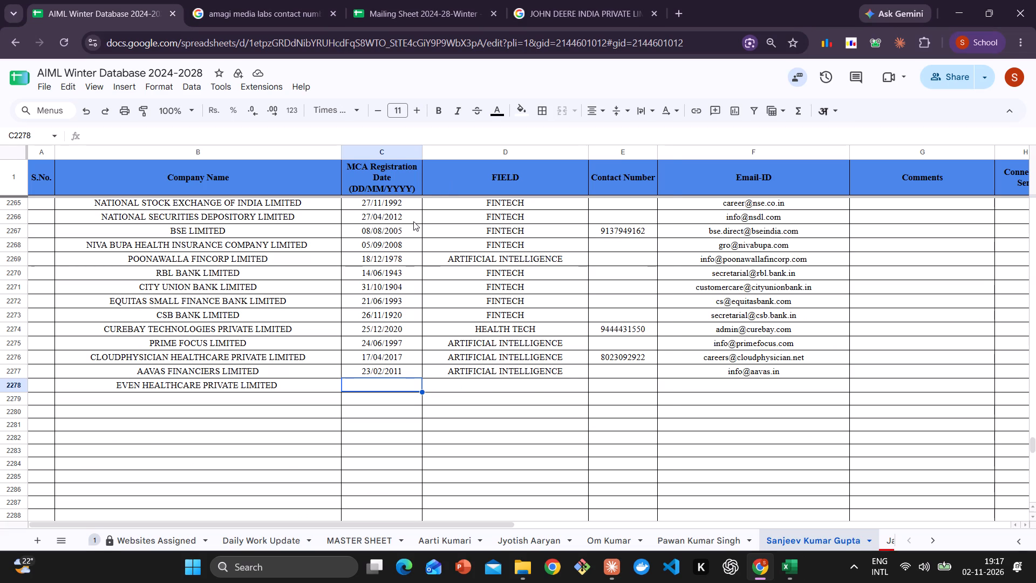
key("ctrl+h")
key("ctrl+v")
left_click(417, 446)
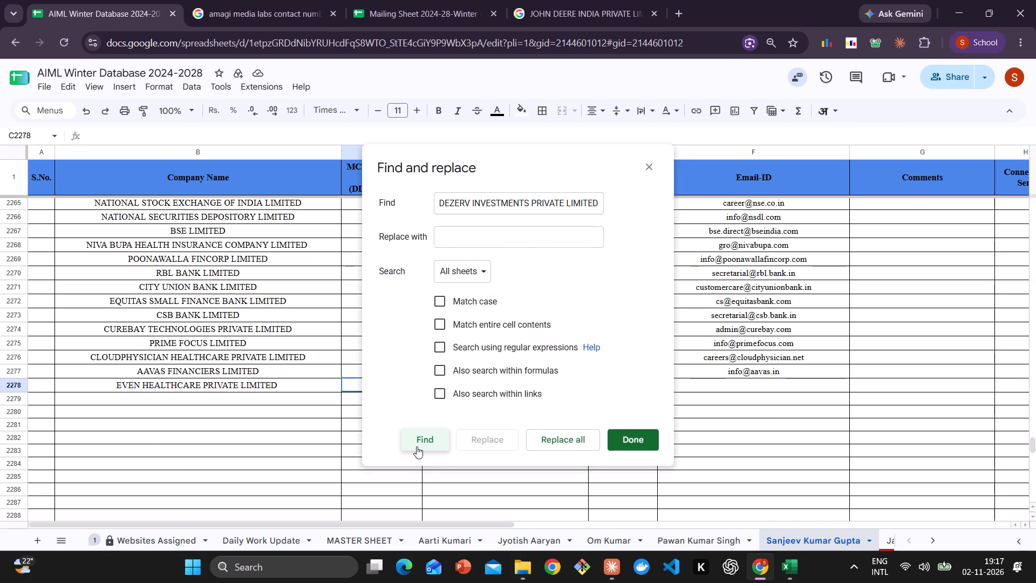
left_click(647, 170)
Copy KEYARO EDUTECH PRIVATE LIMITED from the Excel list and search for it across all sheets of the database in Chrome.
key("alt+Tab")
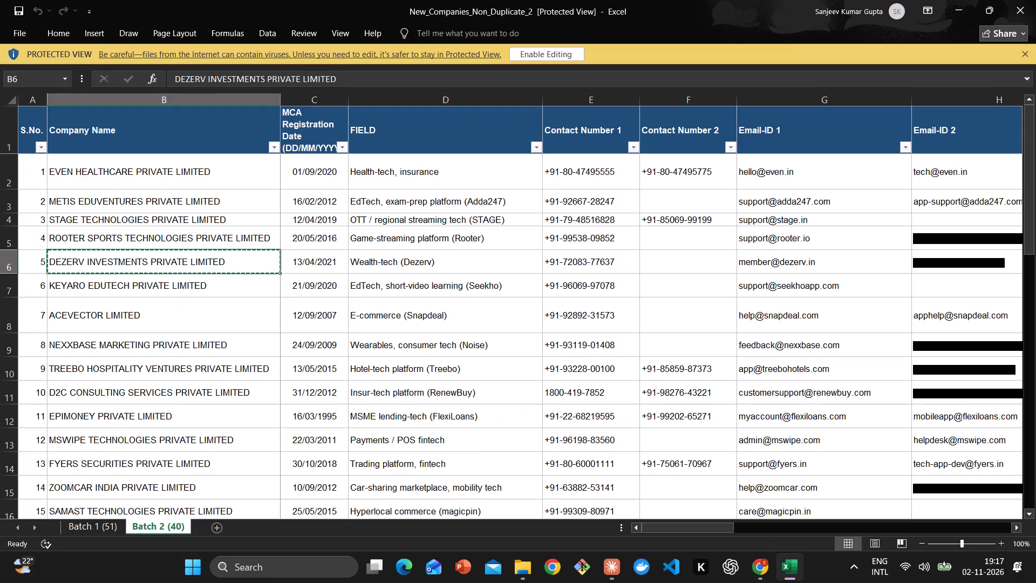
left_click(160, 293)
key("ctrl+c")
key("alt+Tab")
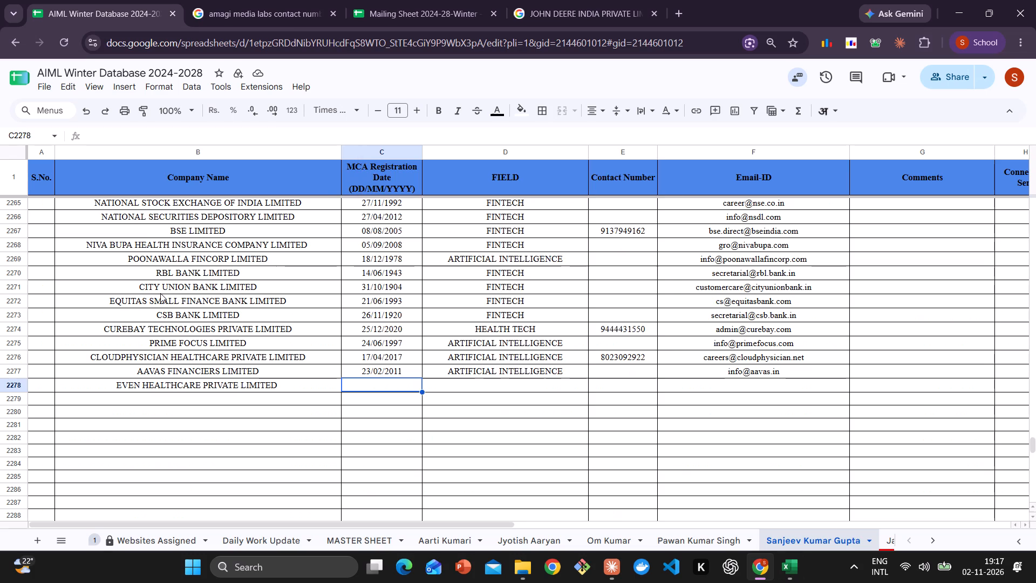
key("ctrl+h")
key("ctrl+v")
left_click(411, 436)
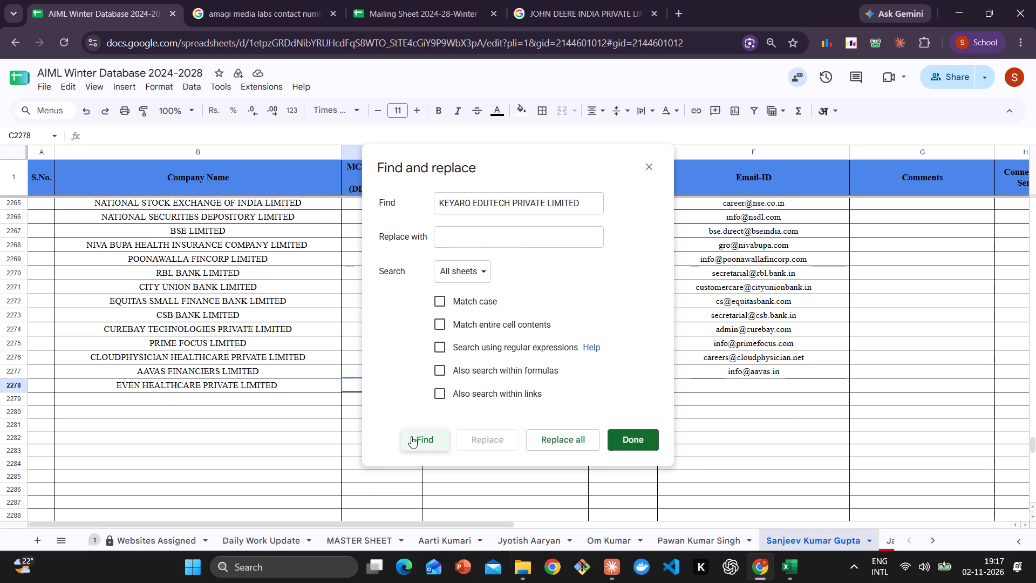
left_click(653, 172)
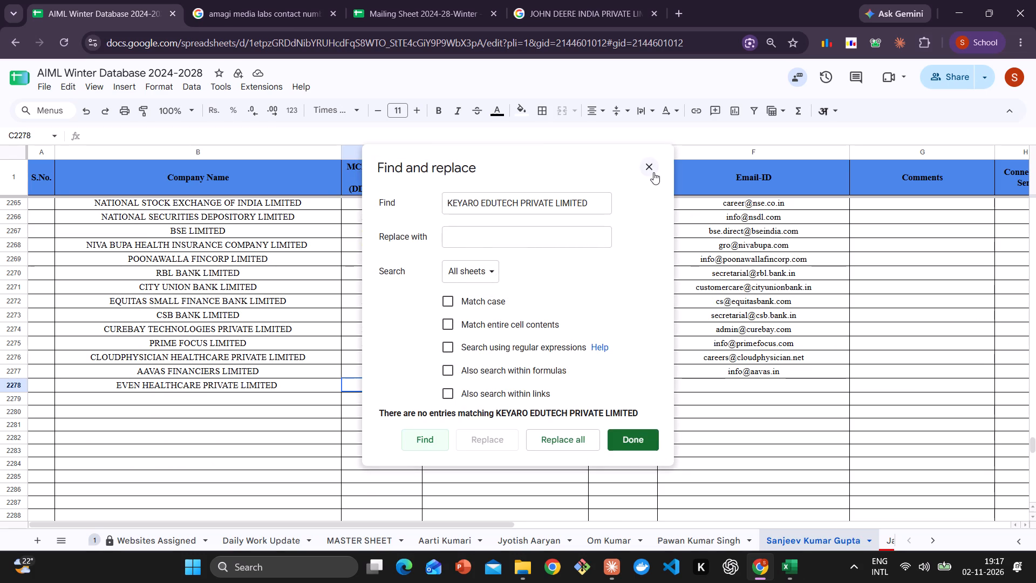
Copy ACEVECTOR LIMITED from the Excel list and search for it across all sheets of the database in Chrome.
key("alt+Tab")
left_click(168, 306)
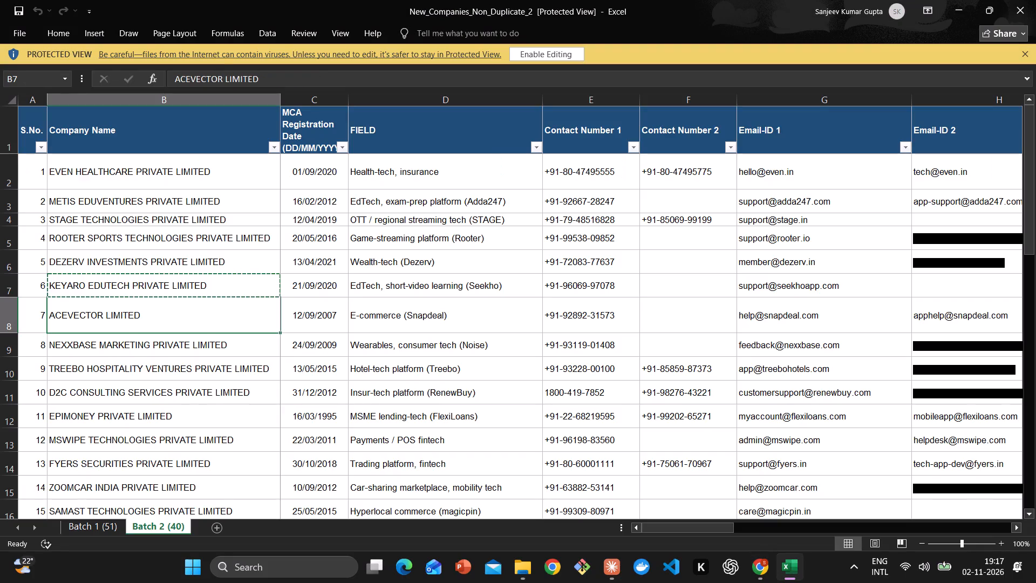
key("ctrl+c")
key("alt+Tab")
key("ctrl+h")
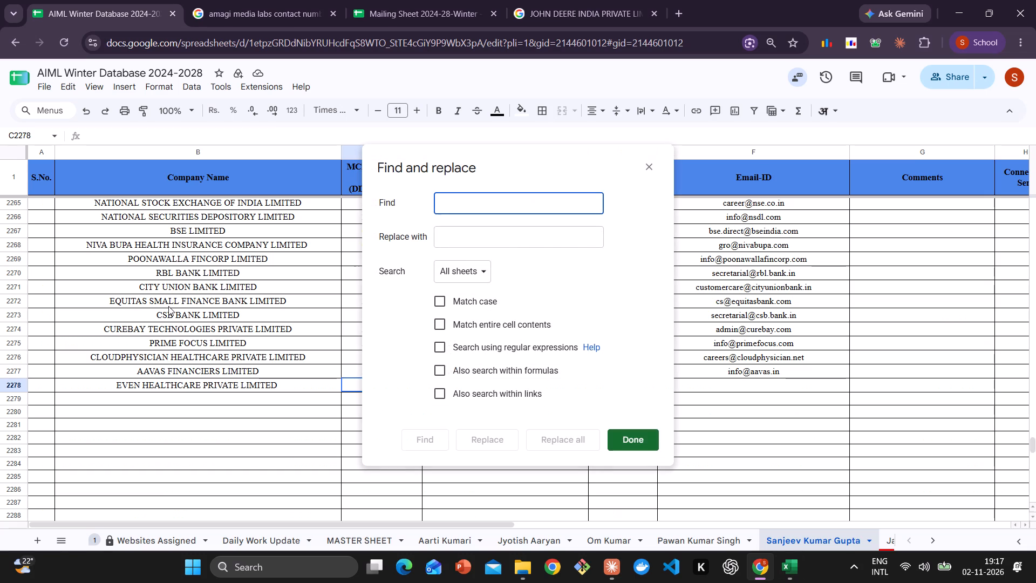
key("ctrl+v")
left_click(422, 438)
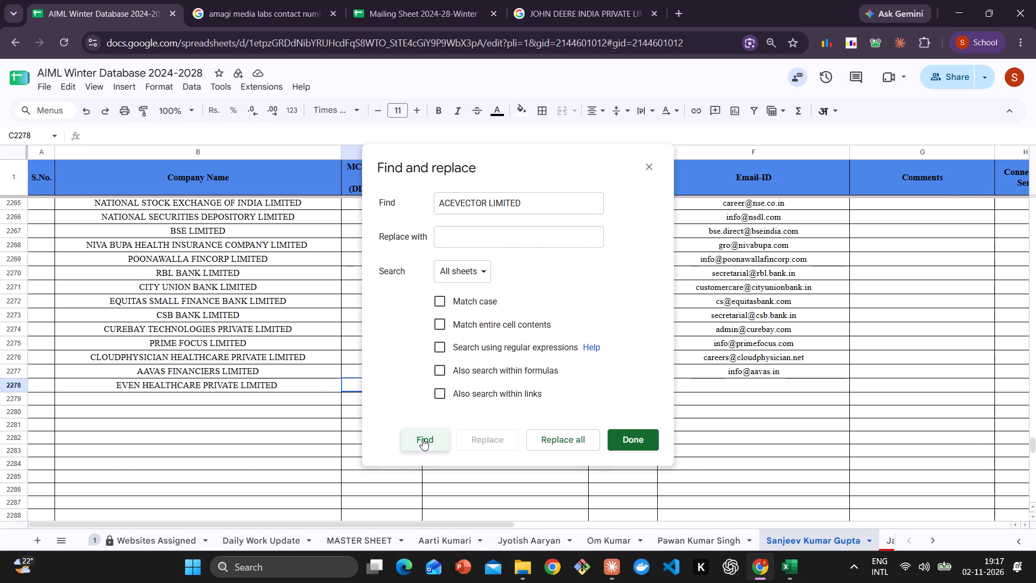
Copy NEXXBASE MARKETING PRIVATE LIMITED from the Excel list and search for it across all sheets of the database in Chrome.
key("alt+Tab")
left_click(139, 343)
key("ctrl+c")
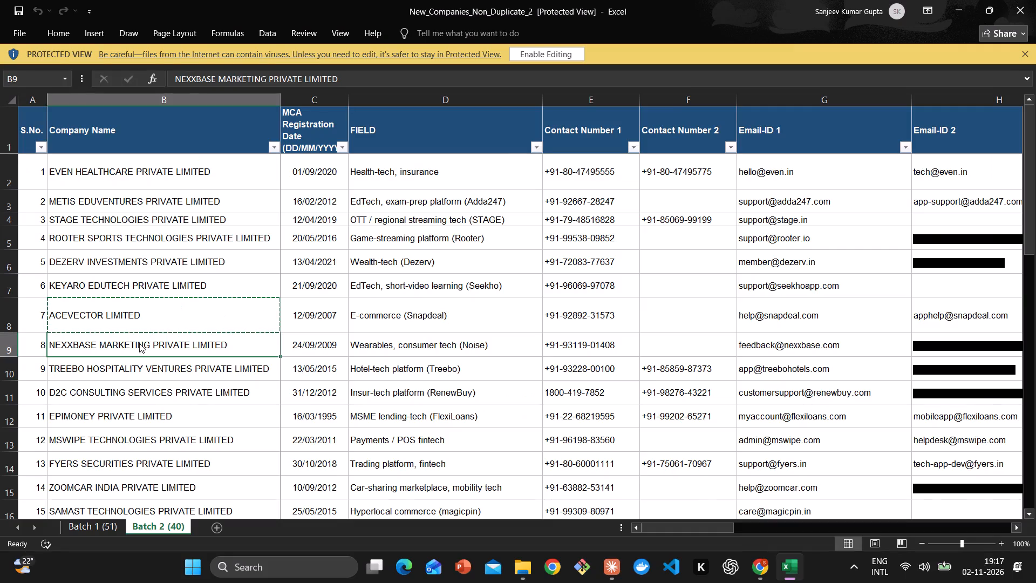
key("alt+Tab")
key("ctrl+h")
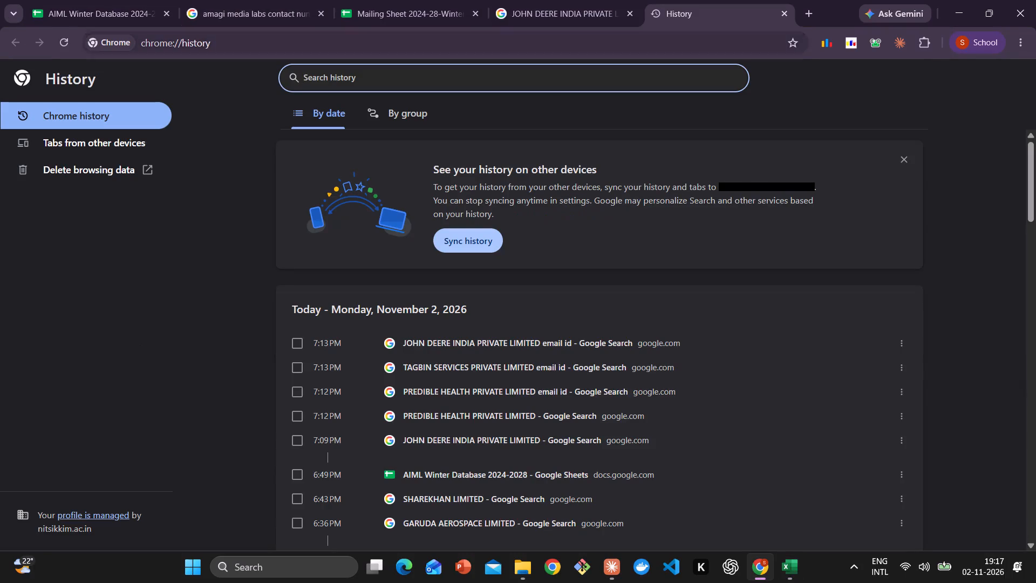
left_click(787, 16)
left_click(441, 0)
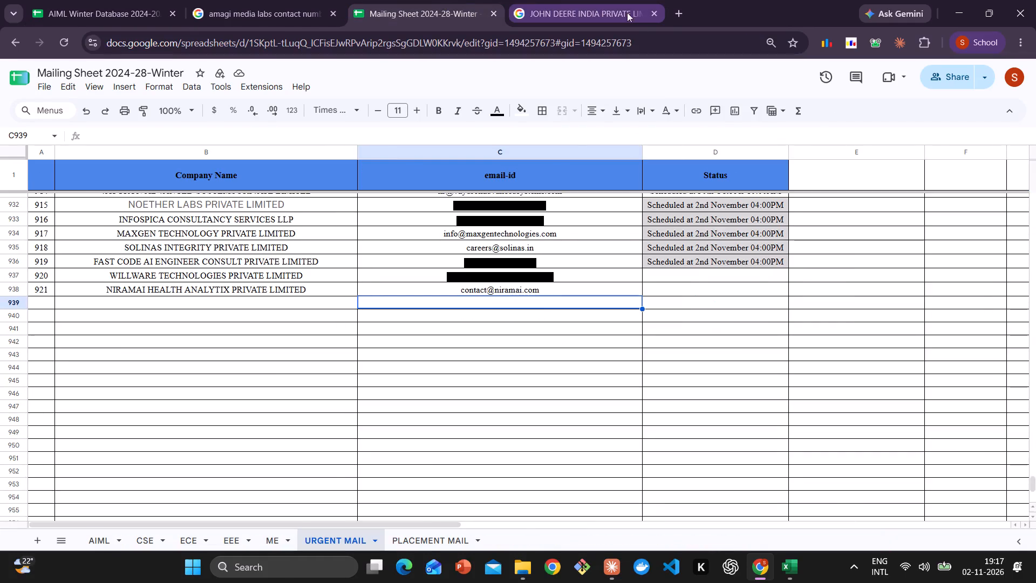
left_click(70, 0)
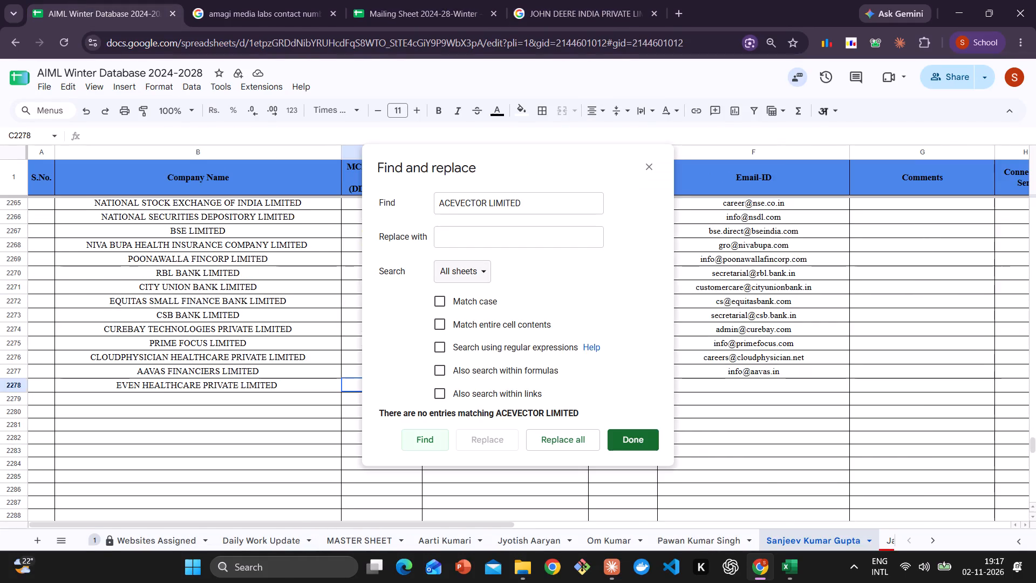
left_click_drag(537, 209, 280, 193)
key("ctrl+v")
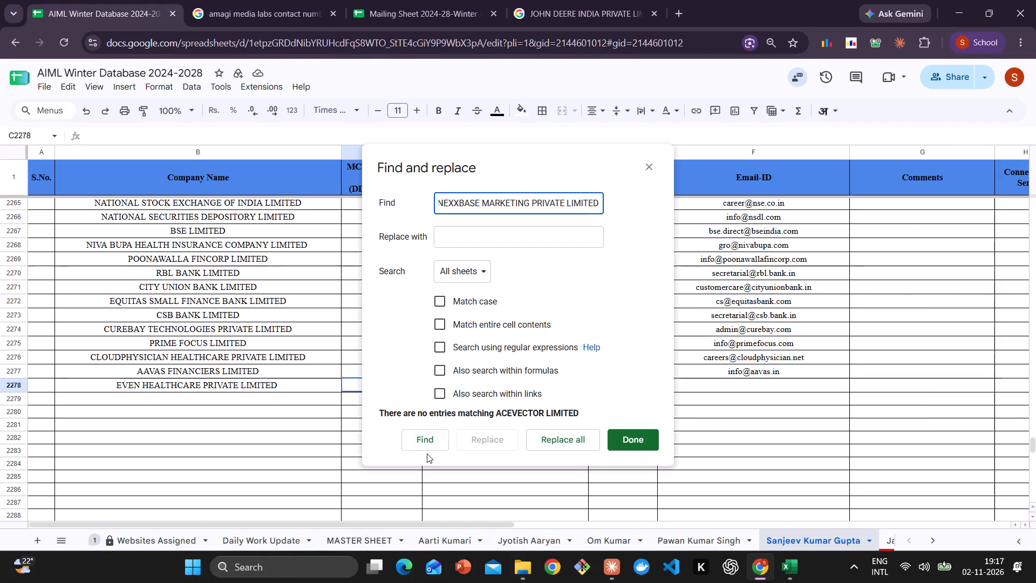
left_click(428, 445)
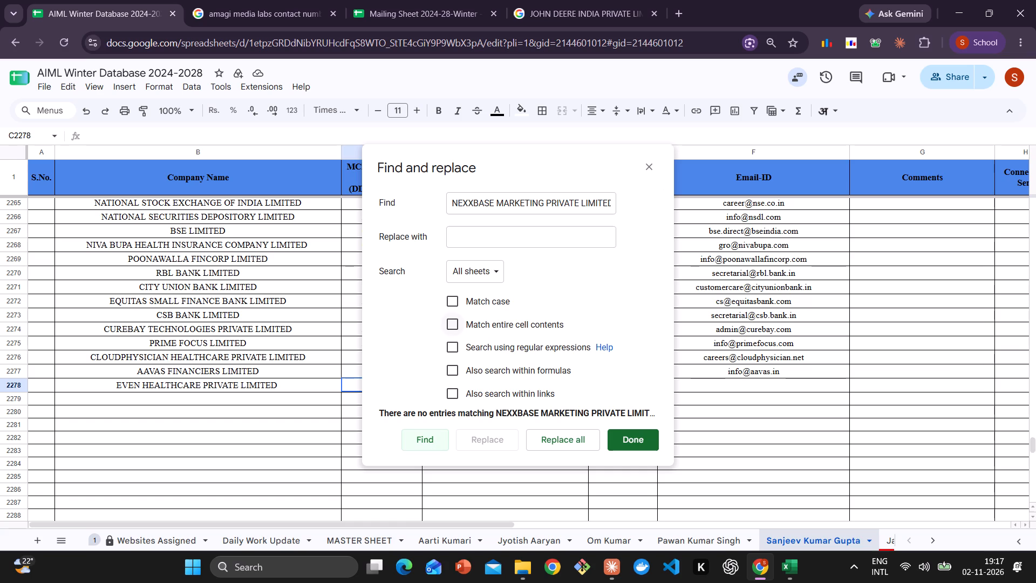
left_click(650, 168)
Copy TREEBO HOSPITALITY VENTURES PRIVATE LIMITED from the Excel list and search for it across all sheets of the database in Chrome.
key("alt+Tab")
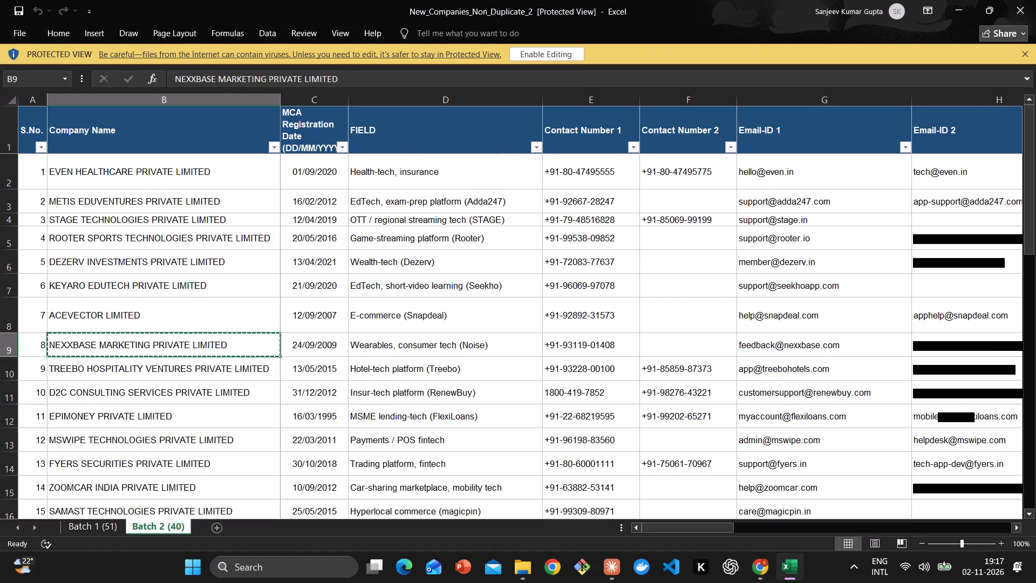
left_click(130, 369)
key("ctrl+c")
key("alt+Tab")
key("ctrl+h")
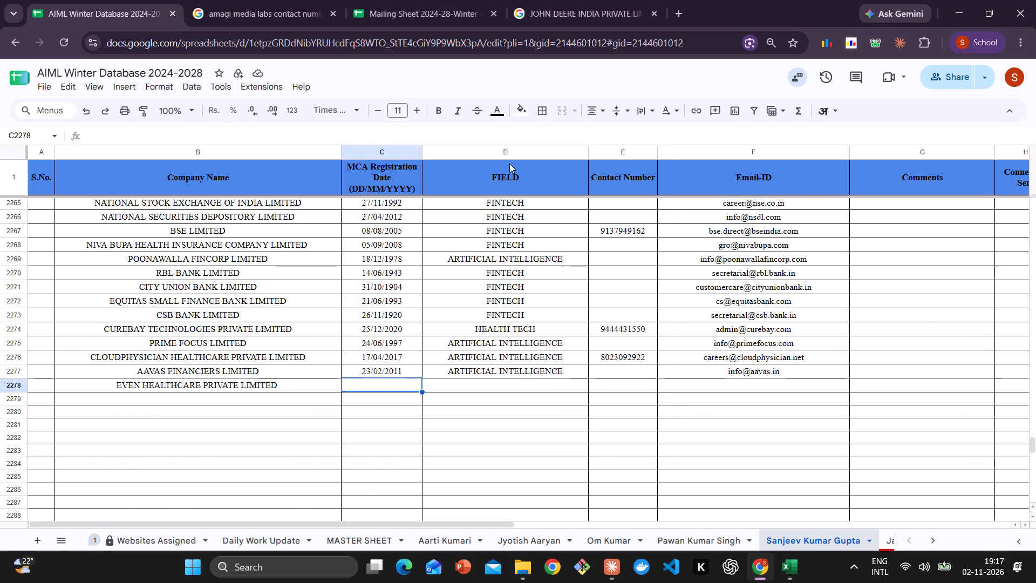
key("ctrl+v")
left_click(424, 432)
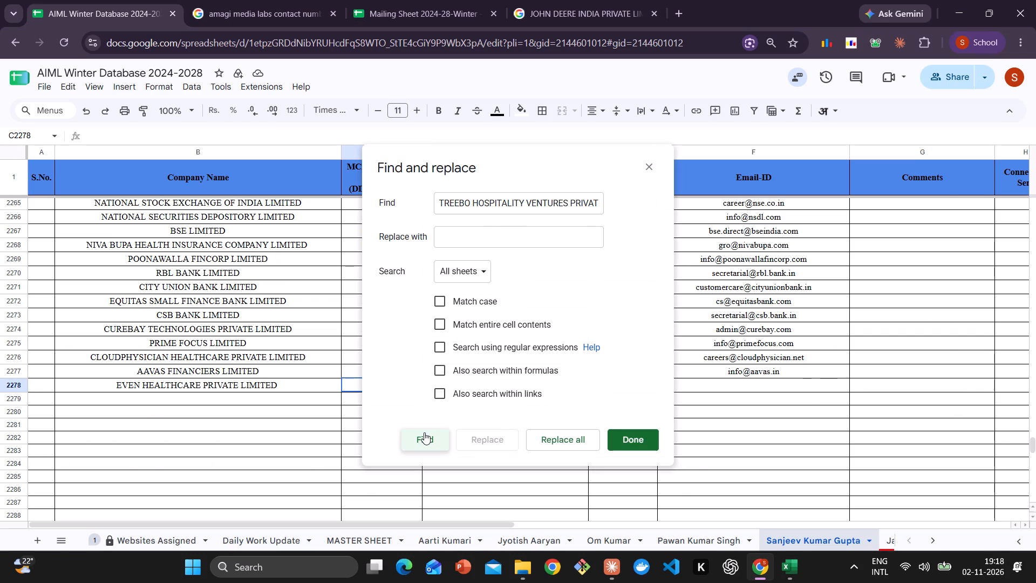
Copy D2C CONSULTING SERVICES PRIVATE LIMITED from the Excel list and search for it across all sheets of the database in Chrome.
key("alt+Tab")
left_click(166, 396)
key("ctrl+c")
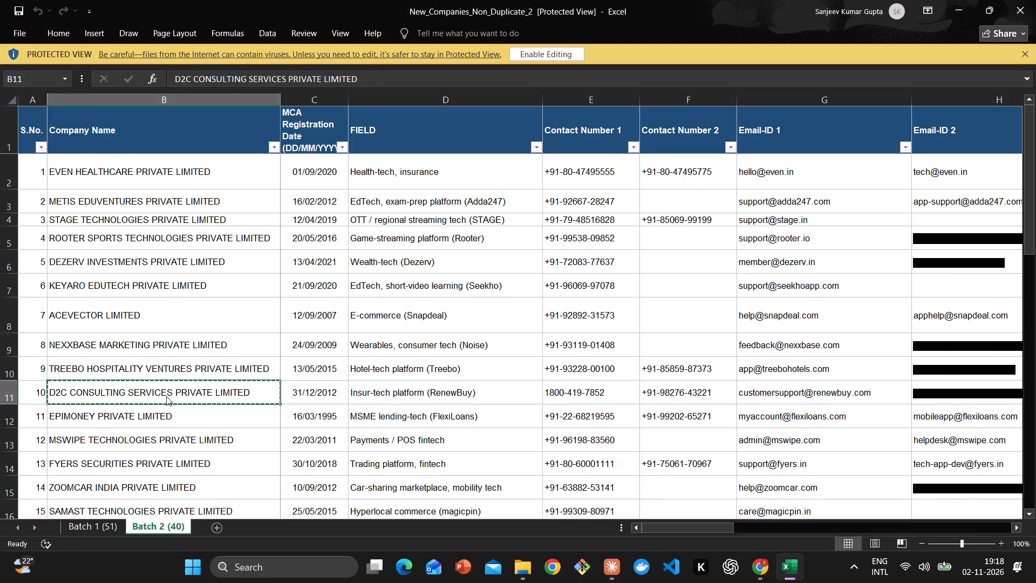
key("alt+Tab")
triple_click(517, 202)
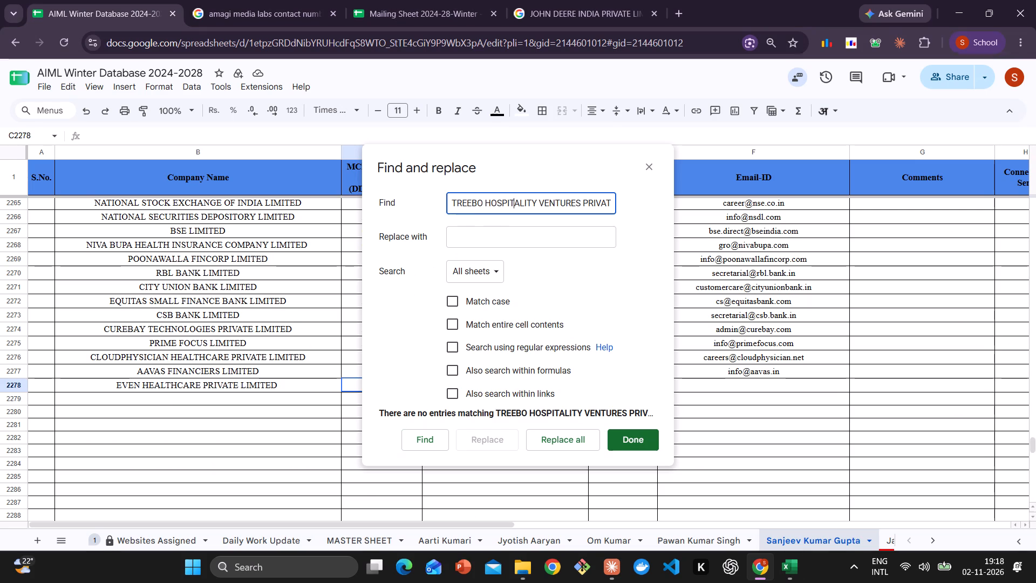
key("ctrl+v")
left_click(421, 440)
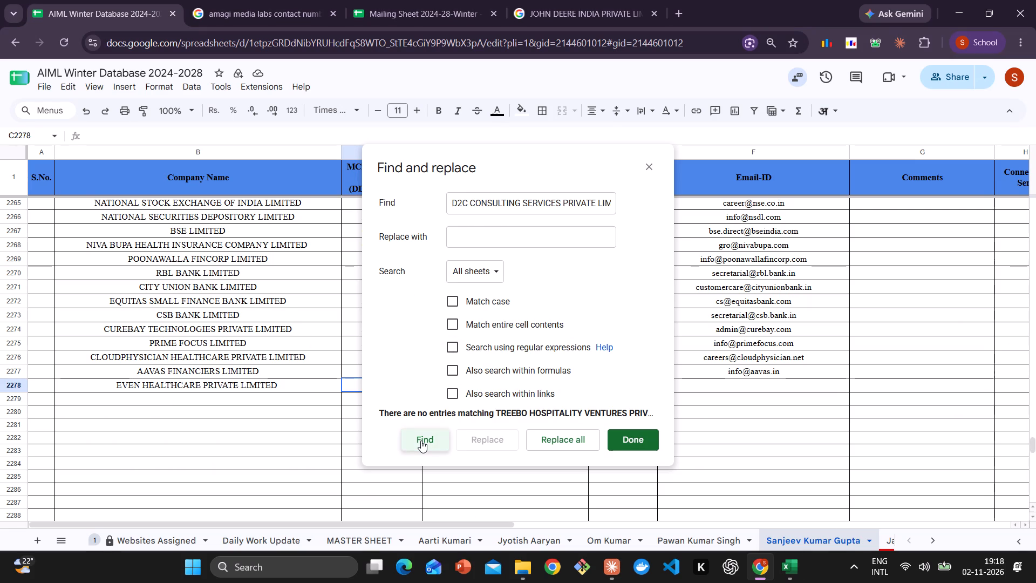
Copy EPIMONEY PRIVATE LIMITED from the Excel list and search for it across all sheets of the database in Chrome.
key("alt+Tab")
left_click(182, 413)
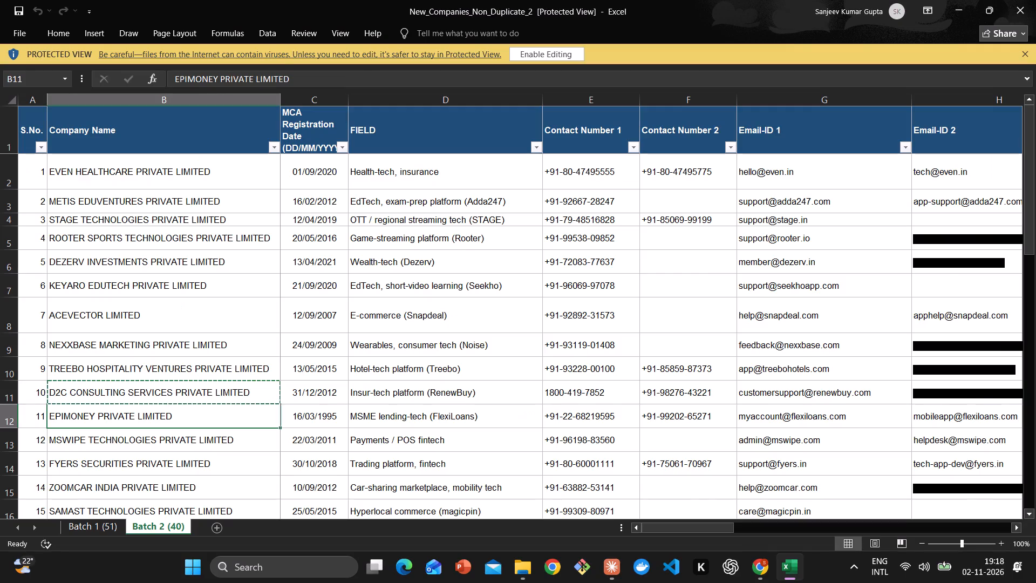
key("ctrl+c")
key("alt+Tab")
triple_click(516, 212)
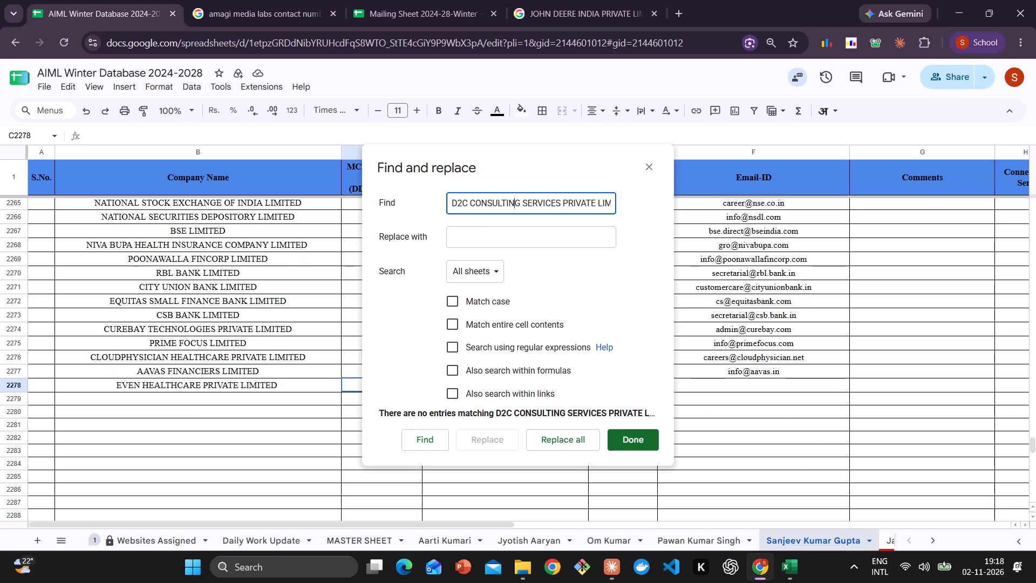
left_click(516, 212)
key("ctrl+v")
left_click(449, 438)
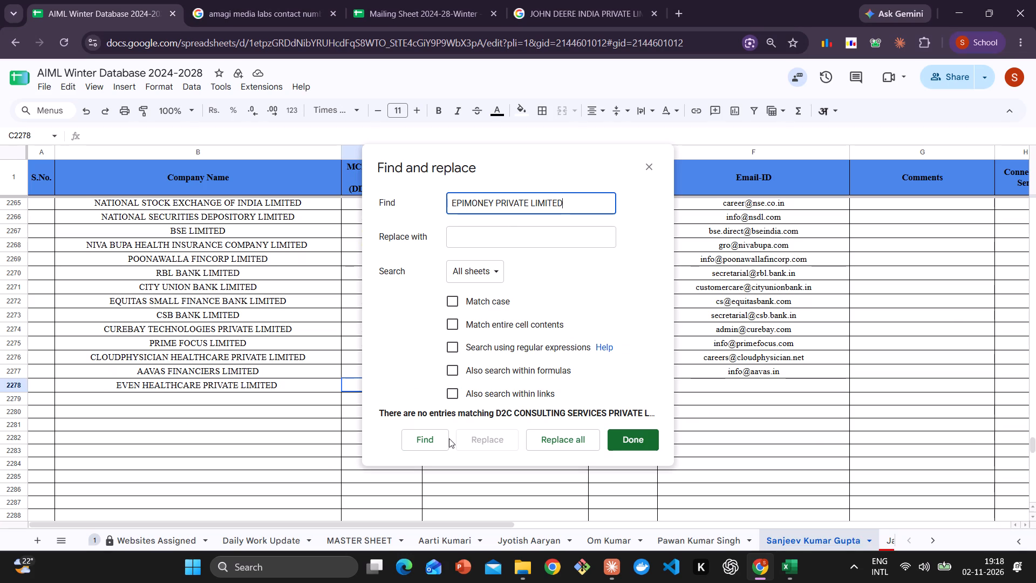
left_click(435, 442)
Copy MSWIPE TECHNOLOGIES PRIVATE LIMITED from the Excel list and search for it across all sheets of the database in Chrome.
key("alt+Tab")
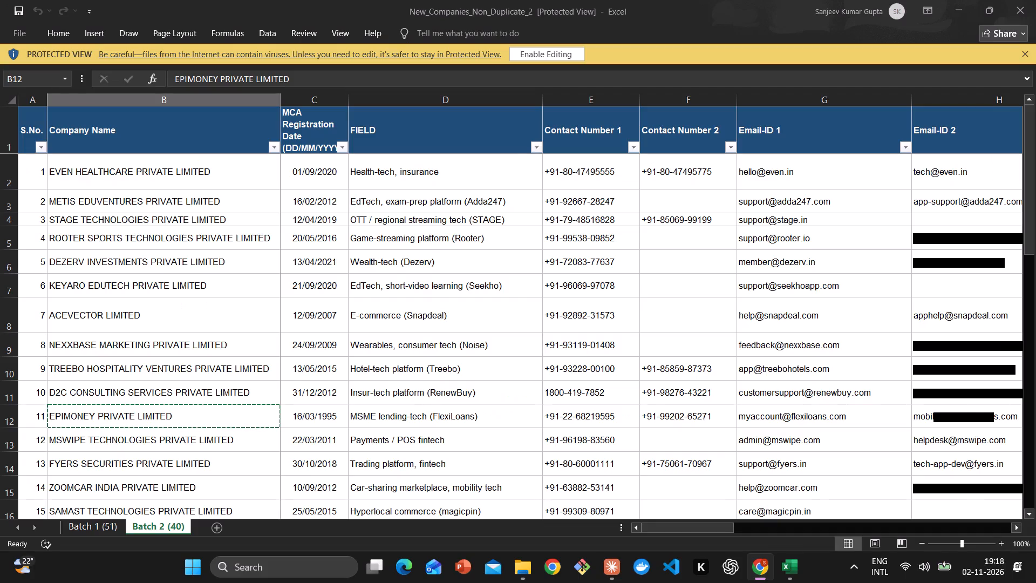
left_click(201, 445)
key("ctrl+c")
key("alt+Tab")
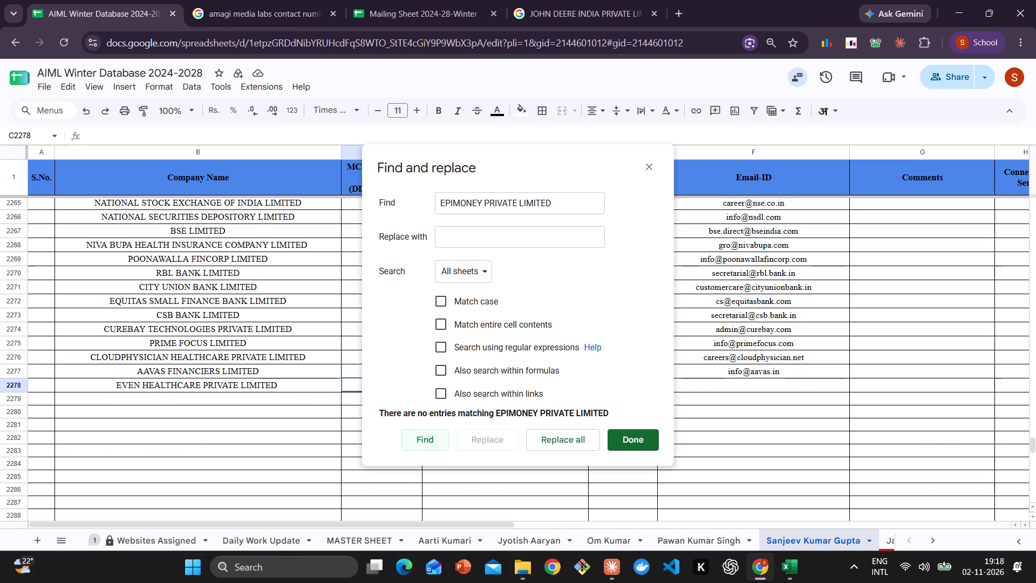
triple_click(483, 201)
left_click(483, 201)
key("ctrl+v")
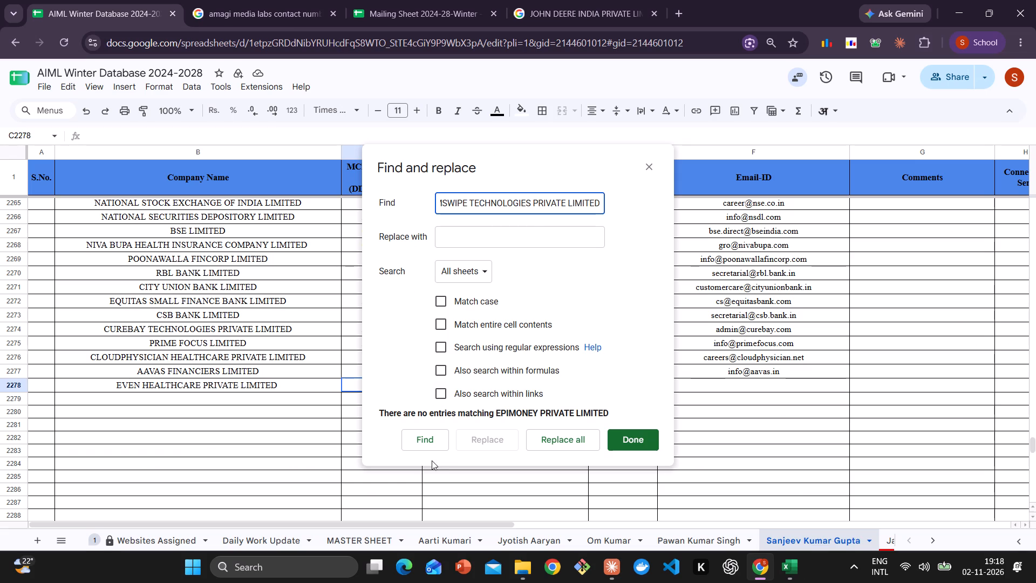
left_click(427, 438)
Copy FYERS SECURITIES PRIVATE LIMITED from the Excel list and search for it across all sheets of the database in Chrome.
key("alt+Tab")
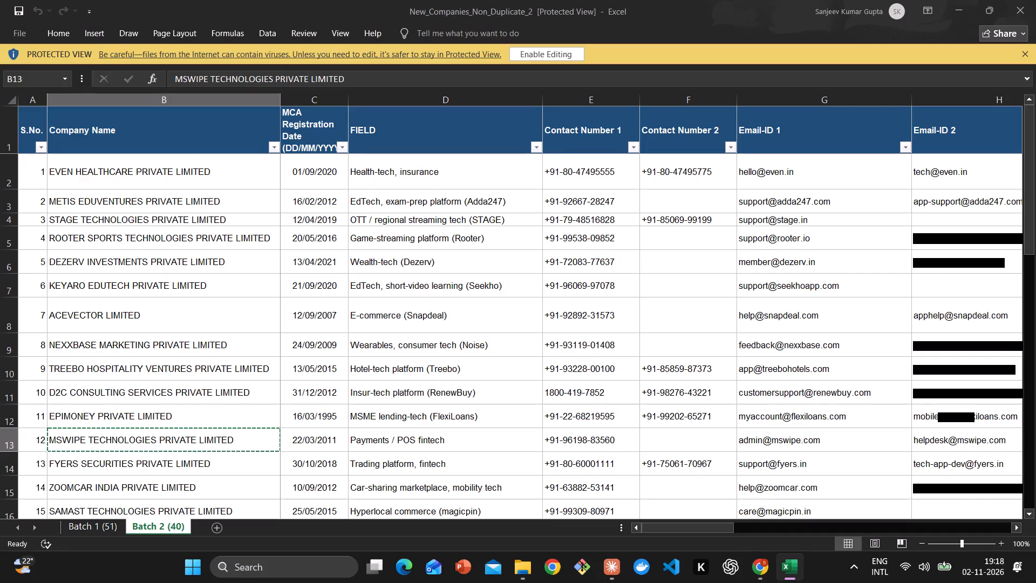
left_click(165, 463)
key("ctrl+c")
key("alt+Tab")
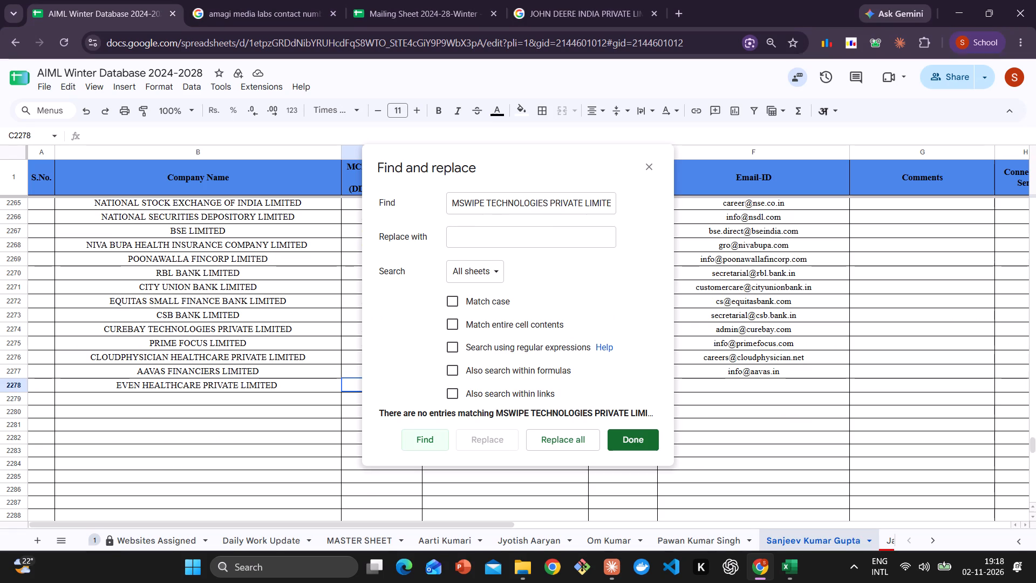
triple_click(533, 204)
left_click(533, 204)
key("ctrl+v")
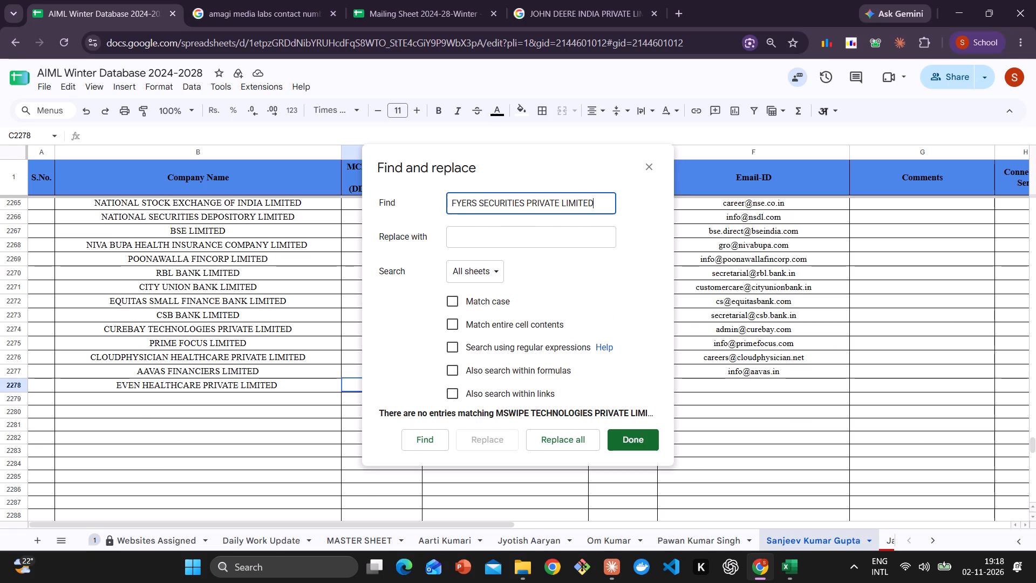
left_click(422, 438)
Copy ZOOMCAR INDIA PRIVATE LIMITED from the Excel list and search for it across all sheets of the database in Chrome.
key("alt+Tab")
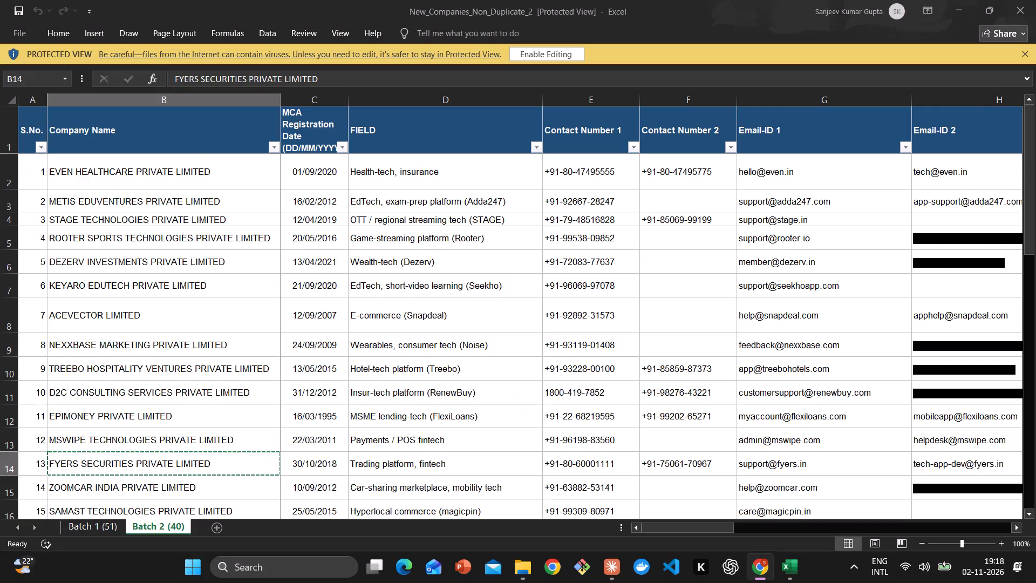
left_click(171, 484)
key("ctrl+c")
key("alt+Tab")
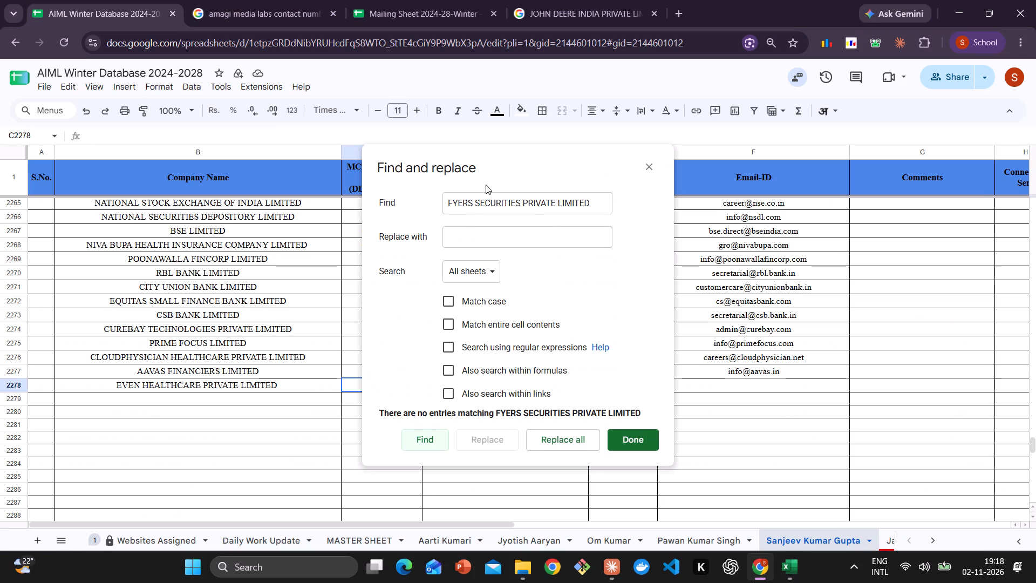
triple_click(495, 202)
left_click(495, 202)
key("ctrl+v")
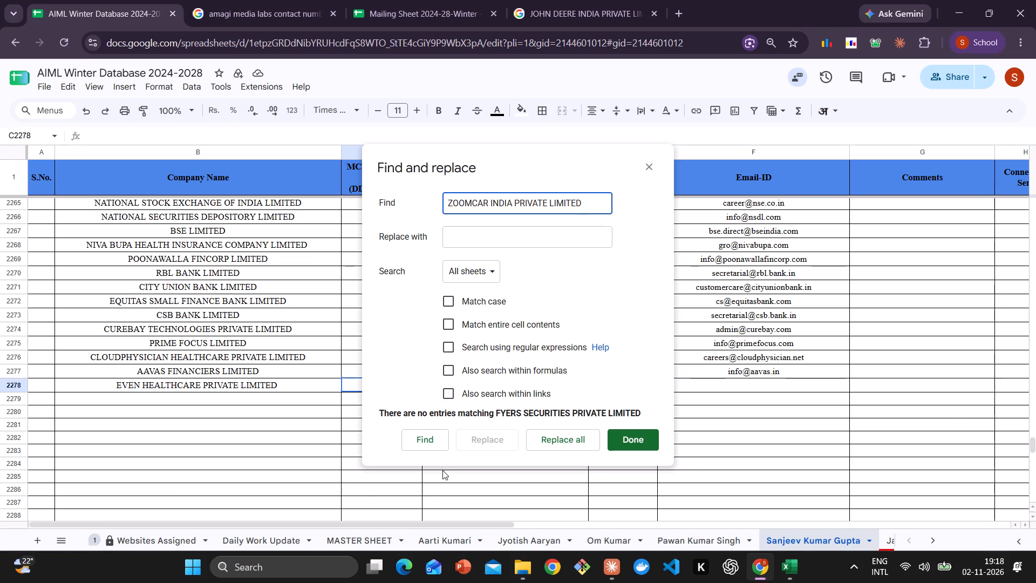
left_click(425, 446)
Copy SAMAST TECHNOLOGIES PRIVATE LIMITED from the Excel list and search for it across all sheets of the database in Chrome.
key("alt+Tab")
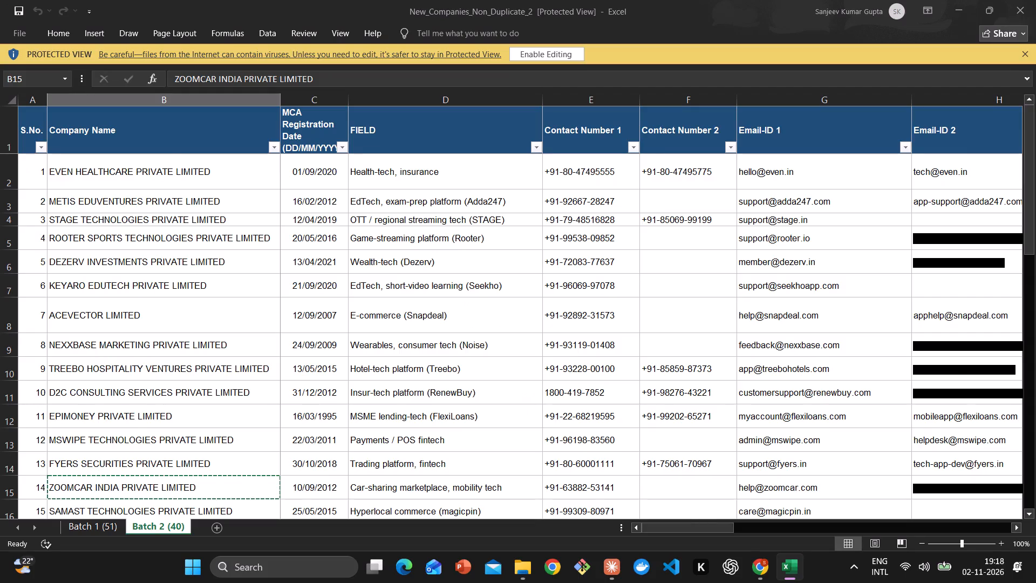
scroll(207, 499, "down", 2)
left_click(196, 415)
key("ctrl+c")
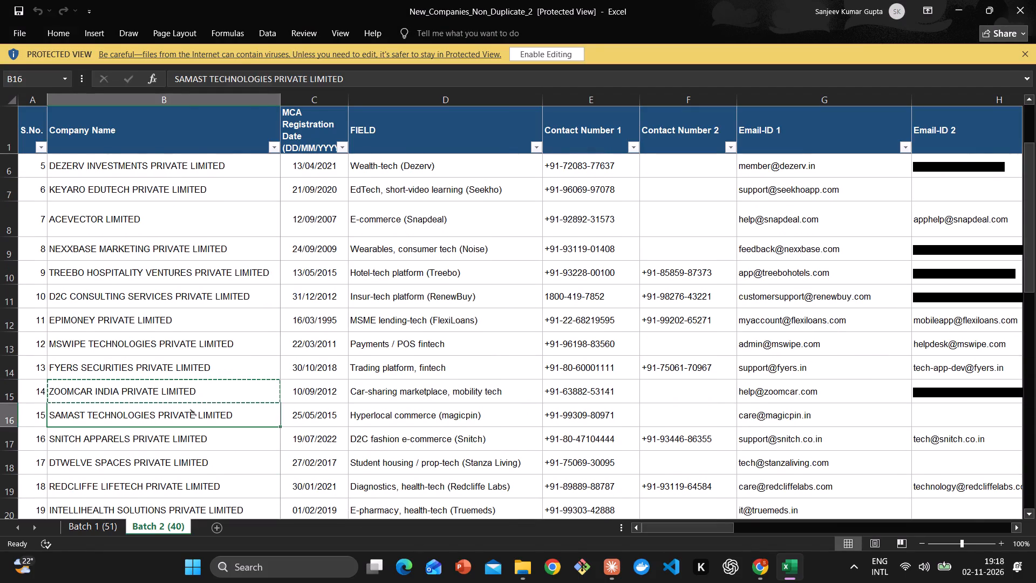
key("alt+Tab")
triple_click(490, 193)
left_click(490, 193)
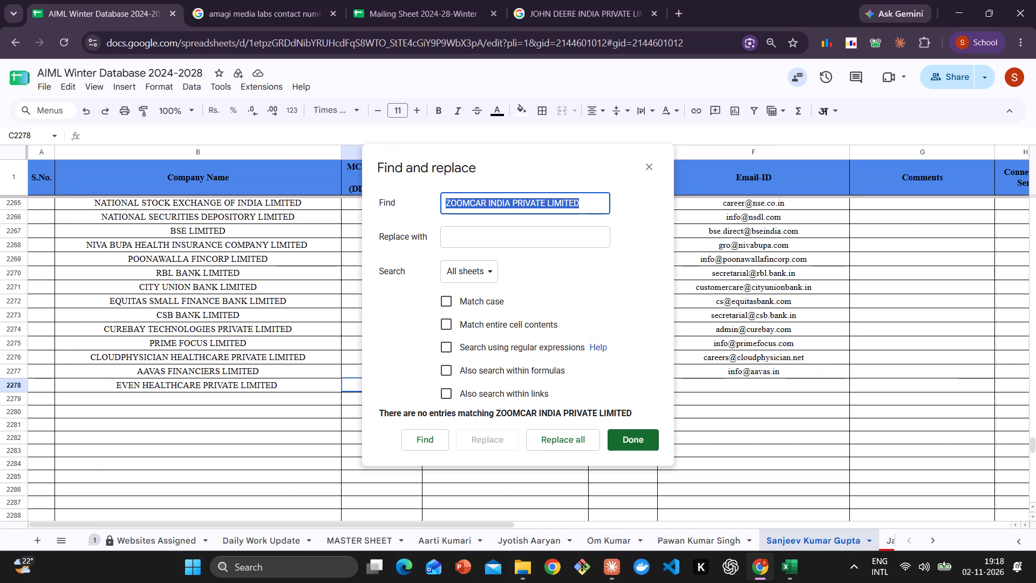
key("ctrl+v")
left_click(430, 443)
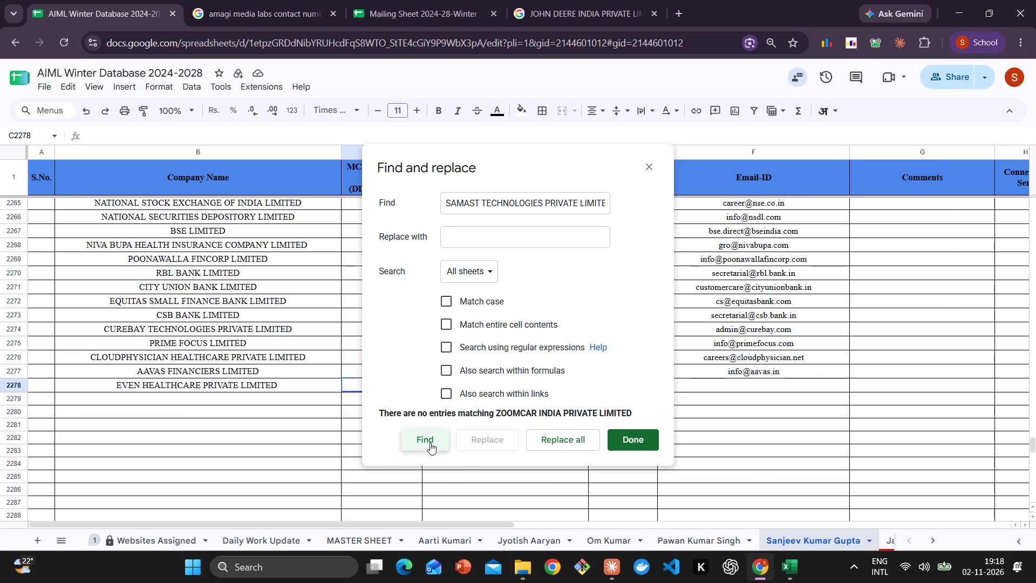
Copy SNITCH APPARELS PRIVATE LIMITED from the Excel list and search for it across all sheets of the database in Chrome.
key("alt+Tab")
left_click(201, 445)
key("ctrl+c")
key("alt+Tab")
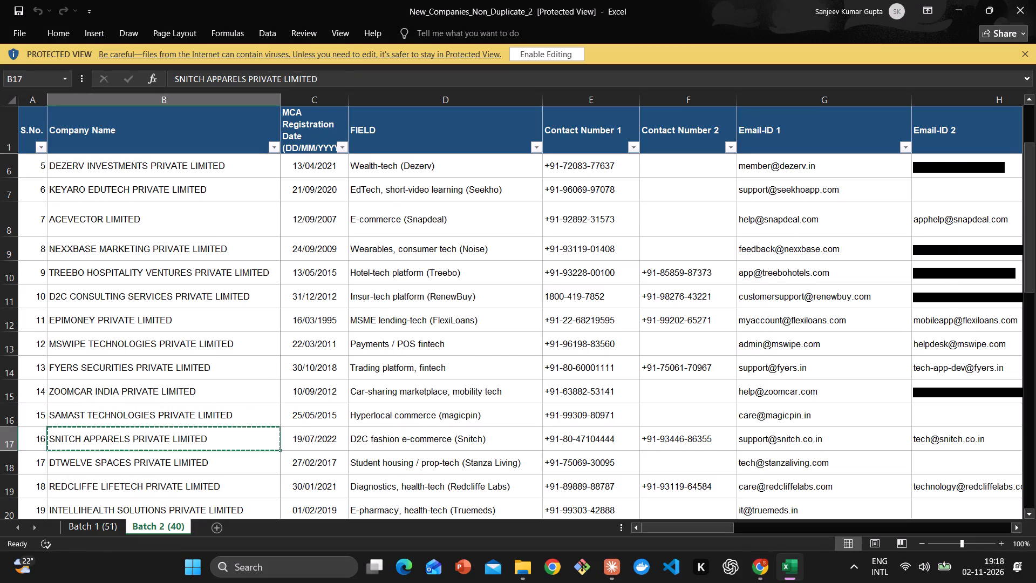
triple_click(509, 206)
left_click(509, 206)
key("ctrl+v")
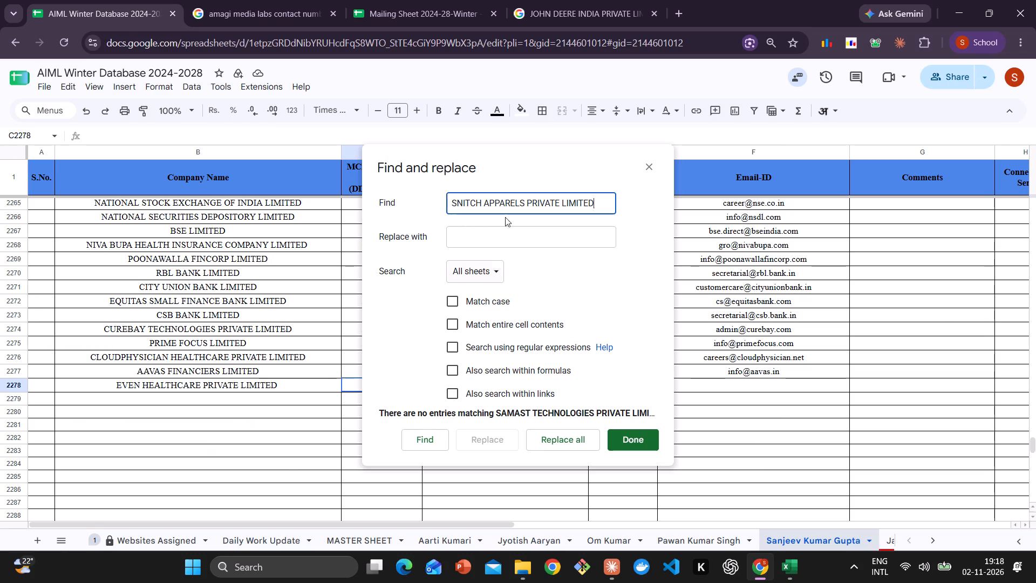
left_click(426, 439)
Copy DTWELVE SPACES PRIVATE LIMITED from the Excel list and search for it across all sheets of the database in Chrome.
key("alt+Tab")
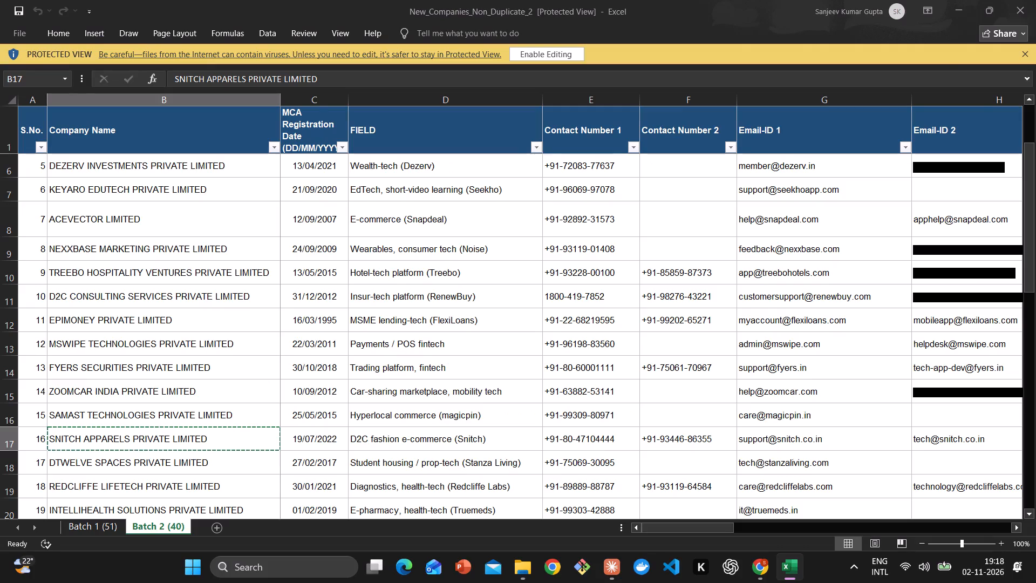
left_click(168, 473)
key("ctrl+c")
key("alt+Tab")
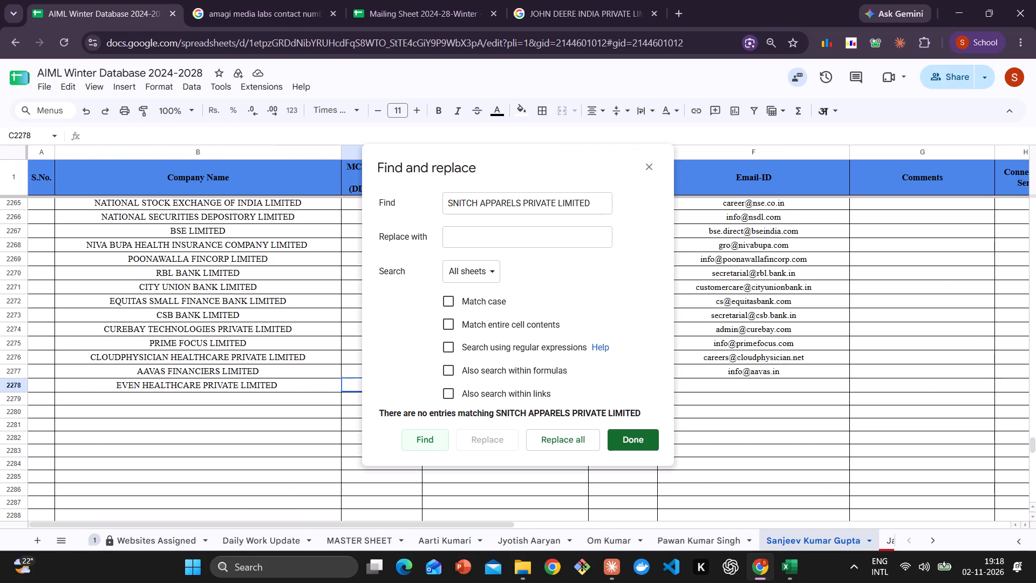
triple_click(498, 208)
left_click(498, 208)
key("ctrl+v")
left_click(427, 431)
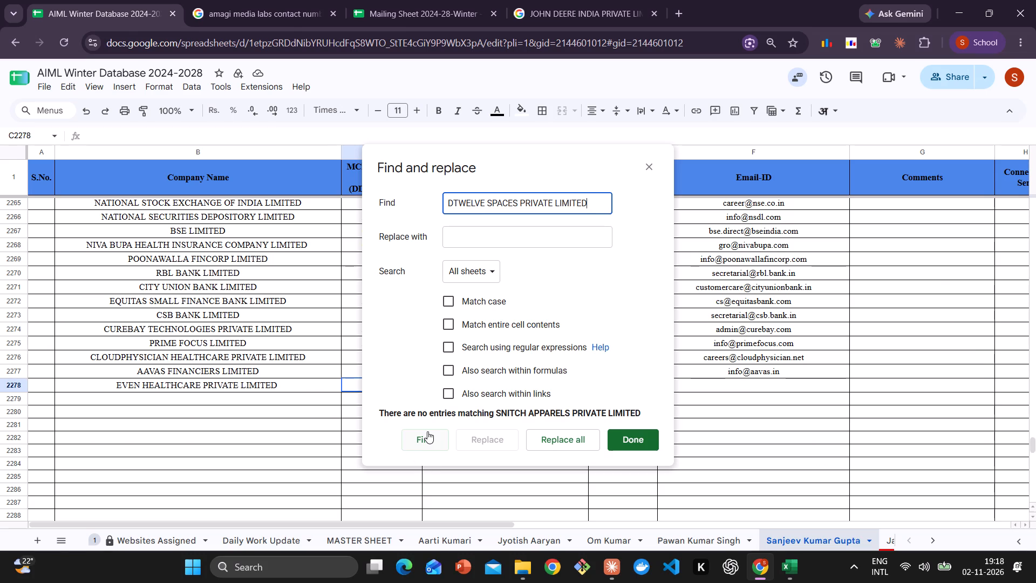
Copy REDCLIFFE LIFETECH PRIVATE LIMITED from the Excel list and search for it across all sheets of the database in Chrome.
key("alt+Tab")
left_click(154, 489)
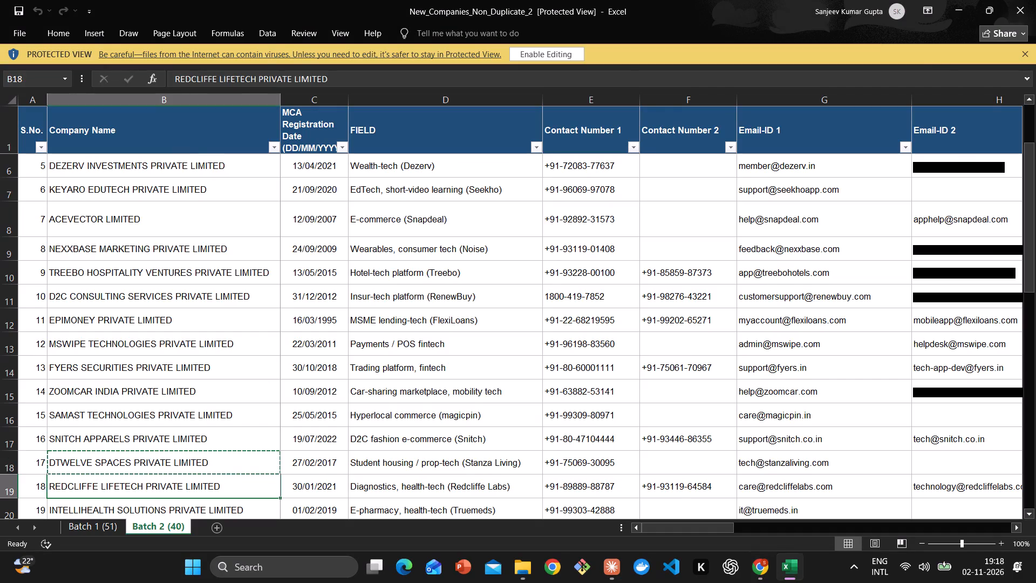
key("ctrl+c")
key("alt+Tab")
triple_click(501, 208)
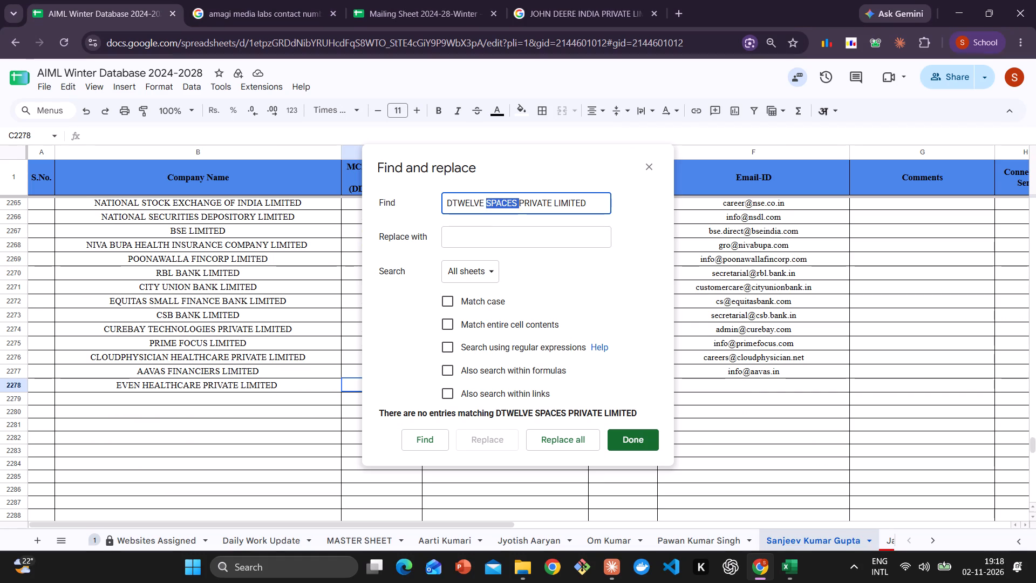
left_click(501, 208)
key("ctrl+v")
left_click(438, 443)
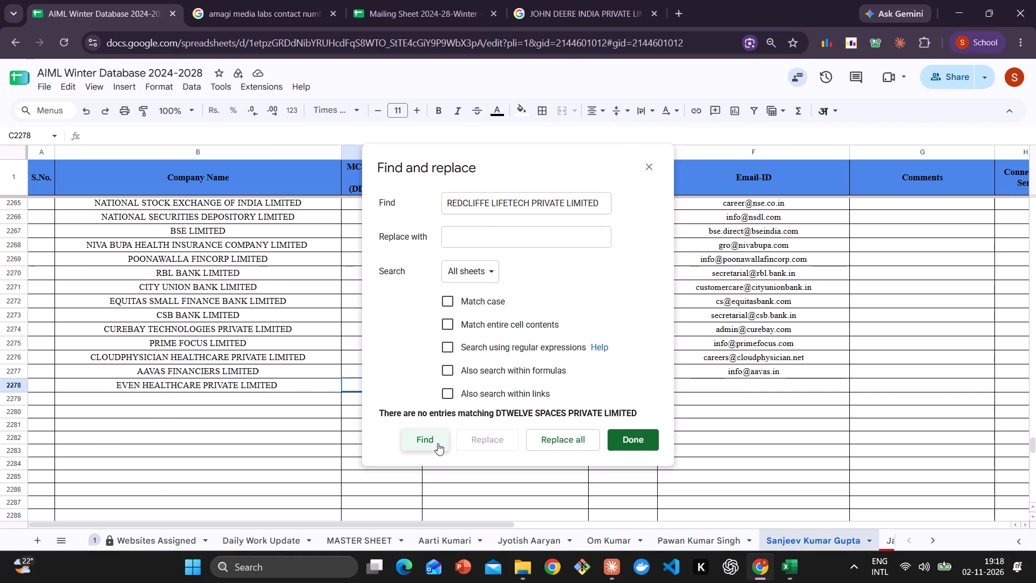
Copy INTELLIHEALTH SOLUTIONS PRIVATE LIMITED from the Excel list and search for it across all sheets of the database in Chrome.
key("alt+Tab")
scroll(179, 501, "down", 3)
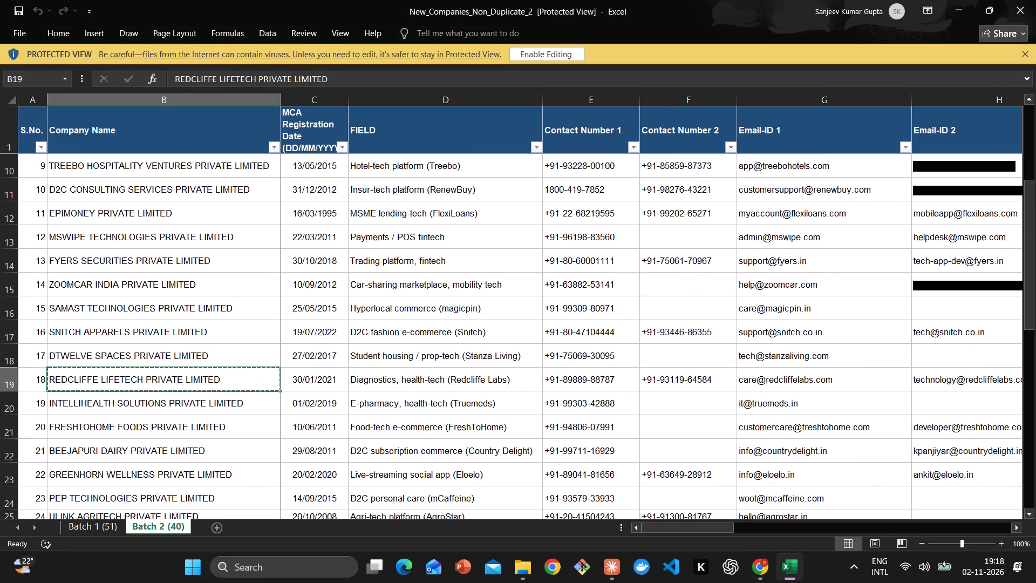
left_click(192, 400)
key("ctrl+c")
key("alt+Tab")
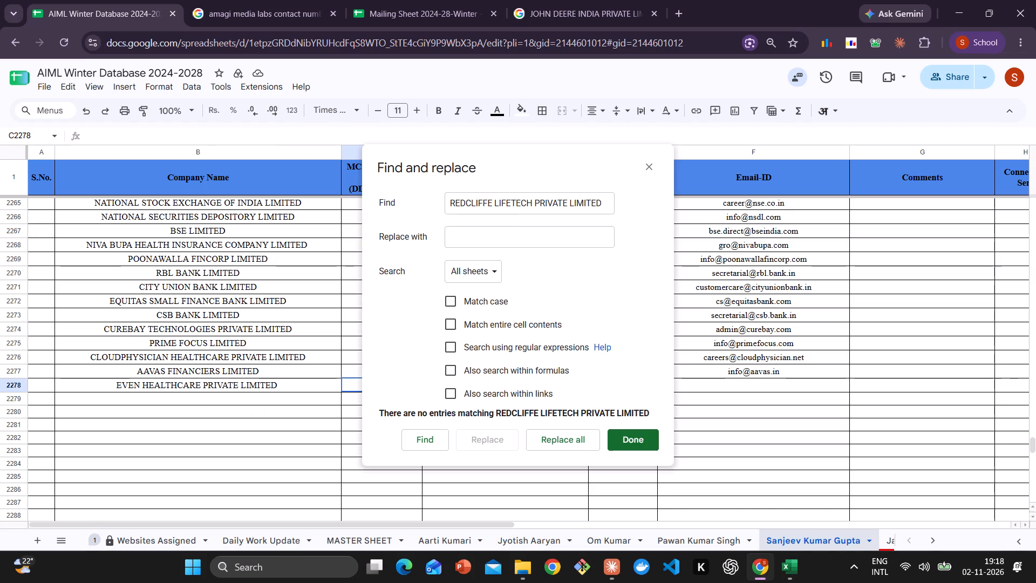
triple_click(496, 197)
left_click(496, 197)
key("ctrl+v")
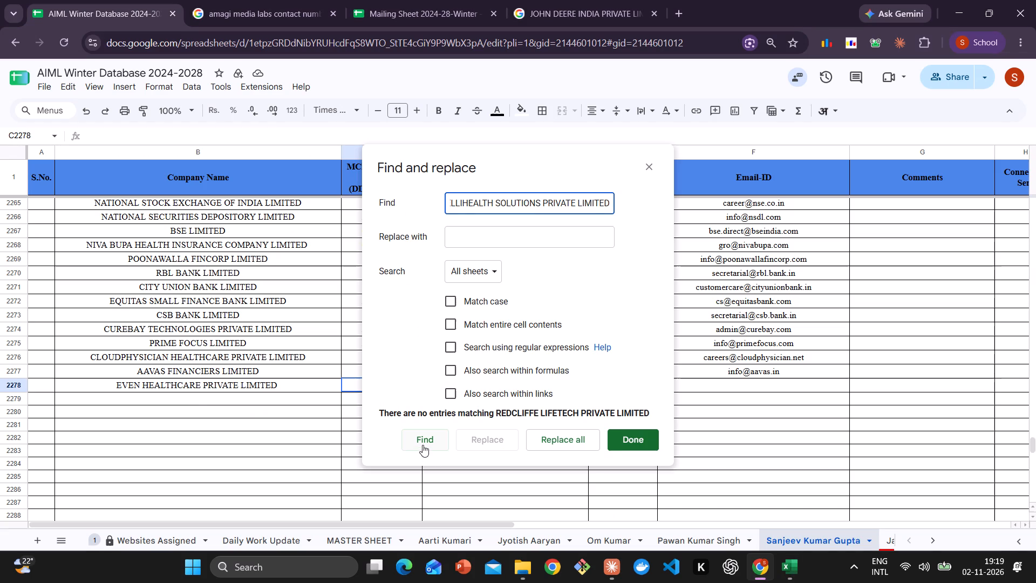
left_click(422, 445)
Copy FRESHTOHOME FOODS PRIVATE LIMITED from the Excel list and search for it across all sheets of the database in Chrome.
key("alt+Tab")
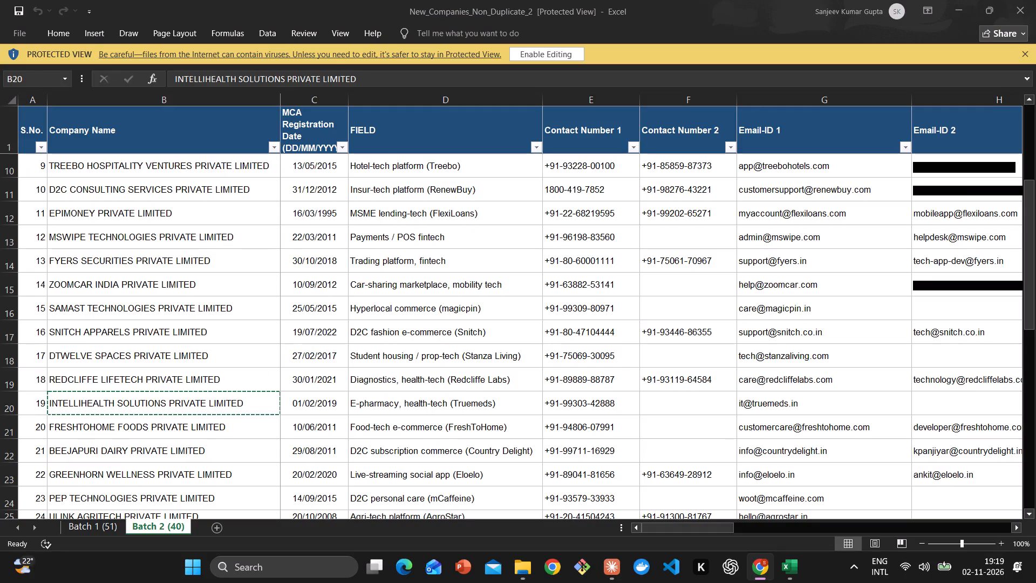
left_click(160, 434)
key("ctrl+c")
key("alt+Tab")
triple_click(498, 196)
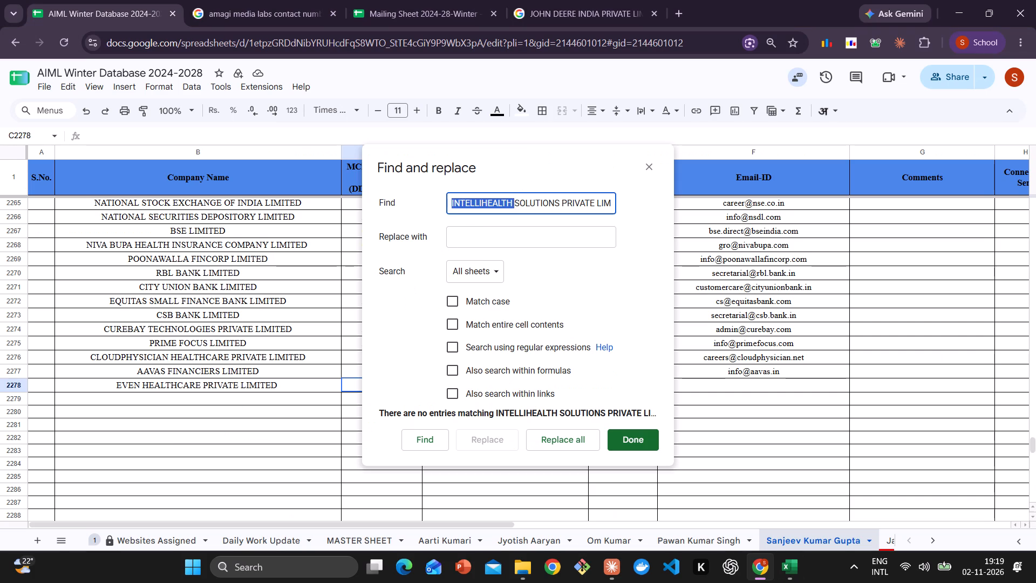
left_click(498, 196)
key("ctrl+v")
left_click(422, 439)
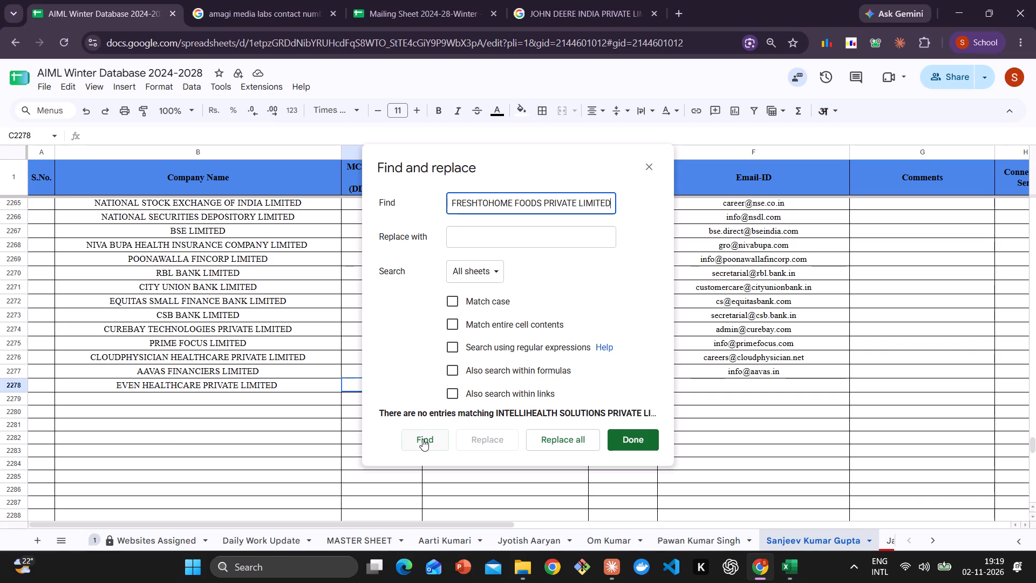
Copy BEEJAPURI DAIRY PRIVATE LIMITED from the Excel list and search for it across all sheets of the database in Chrome.
key("alt+Tab")
left_click(180, 453)
key("ctrl+c")
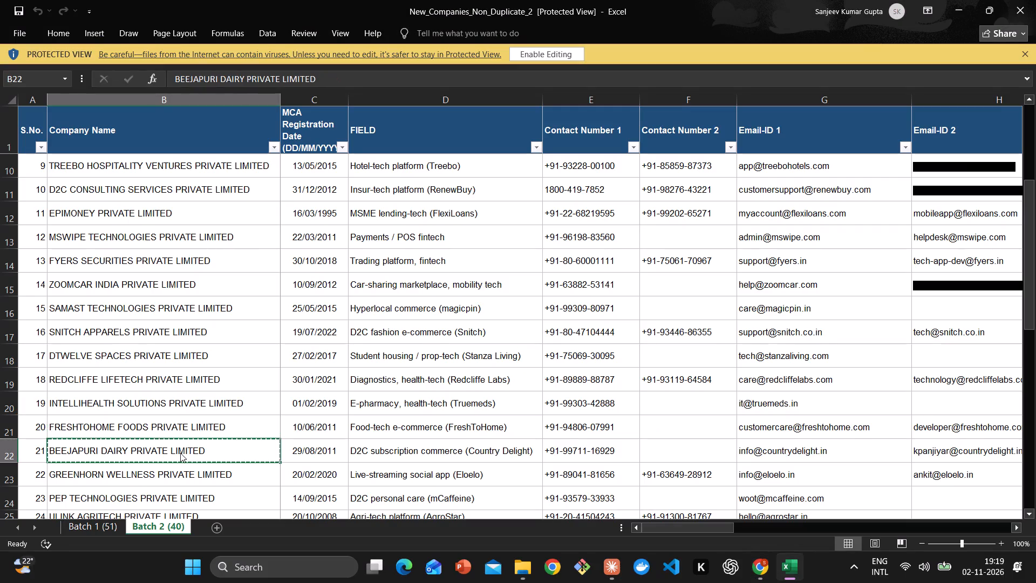
key("alt+Tab")
triple_click(530, 204)
left_click(530, 204)
key("ctrl+v")
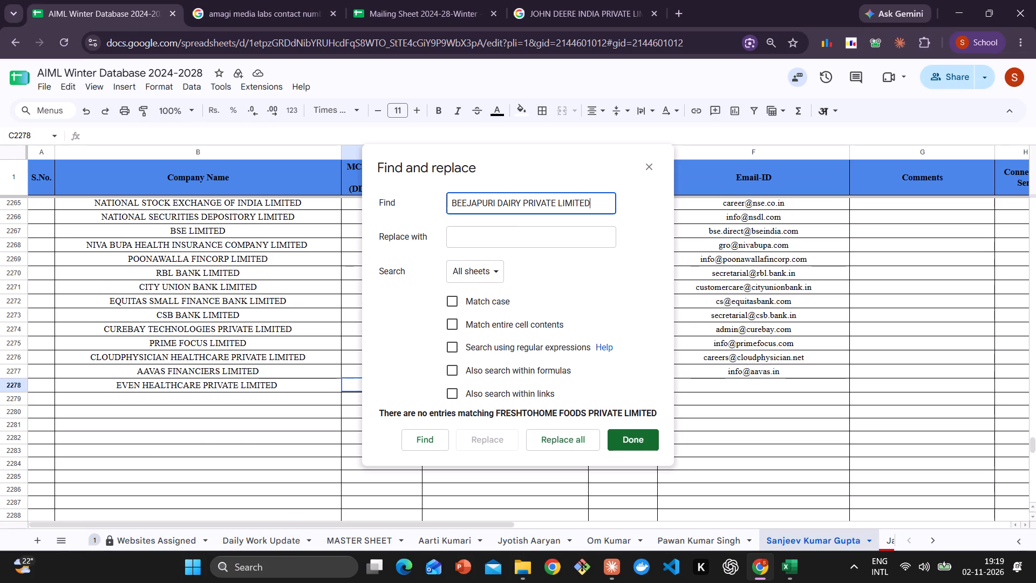
left_click(431, 438)
Copy all 40 Batch 2 company names with their MCA registration dates from Excel, paste them at B2279 in Chrome, and close Find and replace.
key("alt+Tab")
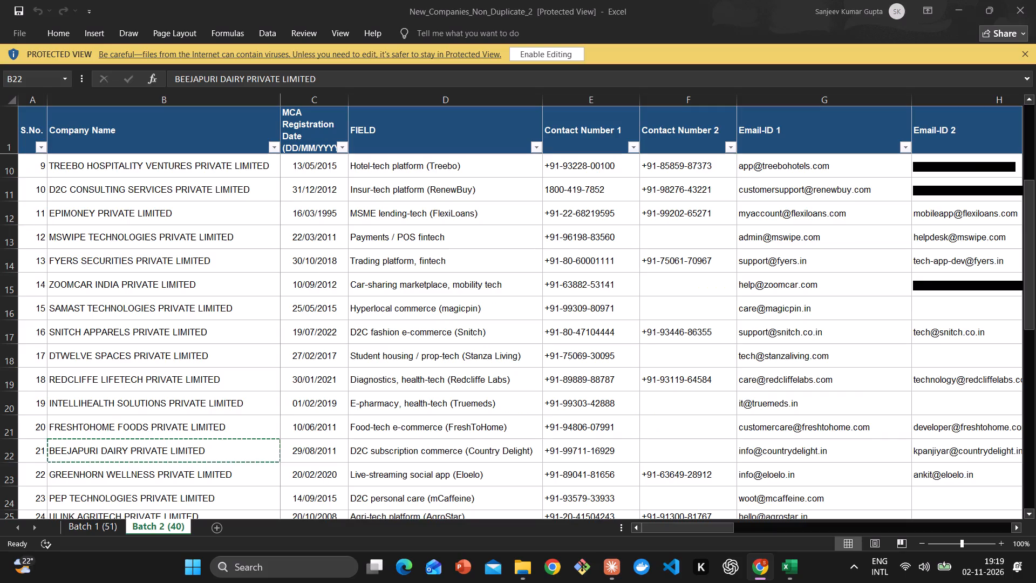
scroll(105, 418, "down", 8)
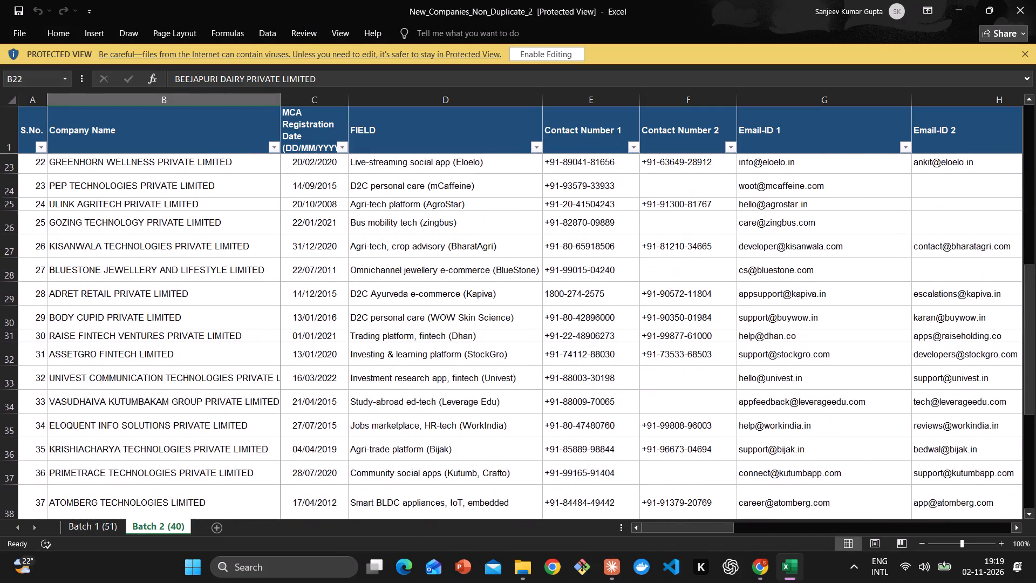
scroll(105, 418, "down", 2)
scroll(105, 418, "up", 7)
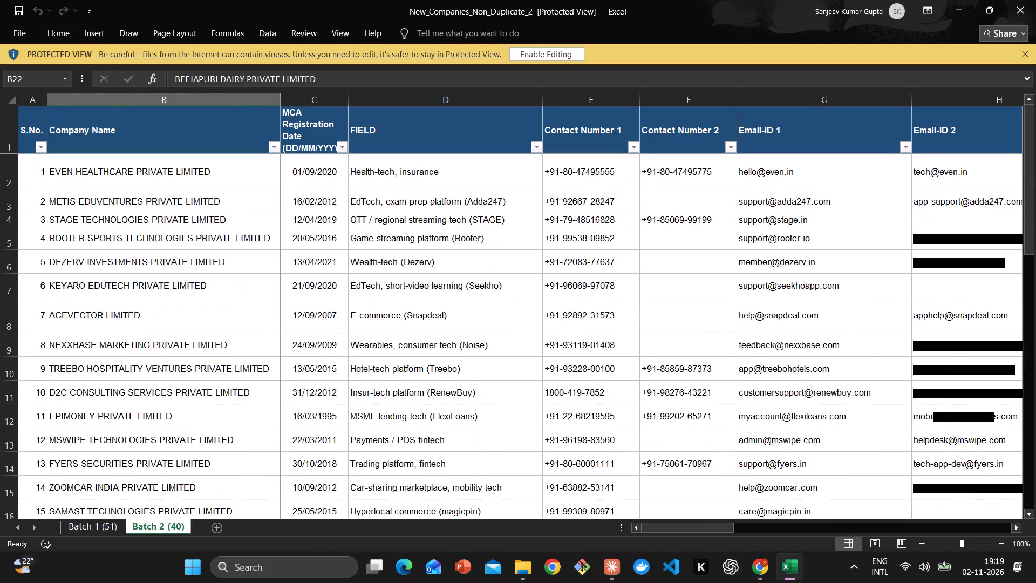
left_click(169, 166)
key("shift+Right")
key("shift+Down")
key("shift+Down")
key("shift+Down")
key("shift+Down")
key("shift+Down")
key("shift+Down")
key("shift+Down")
key("shift+Down")
key("shift+Down")
key("shift+Down")
key("shift+Down")
key("shift+Down")
key("shift+Down")
key("shift+Down")
key("shift+Down")
key("shift+Down")
key("shift+Down")
key("shift+Down")
key("shift+Down")
key("shift+Down")
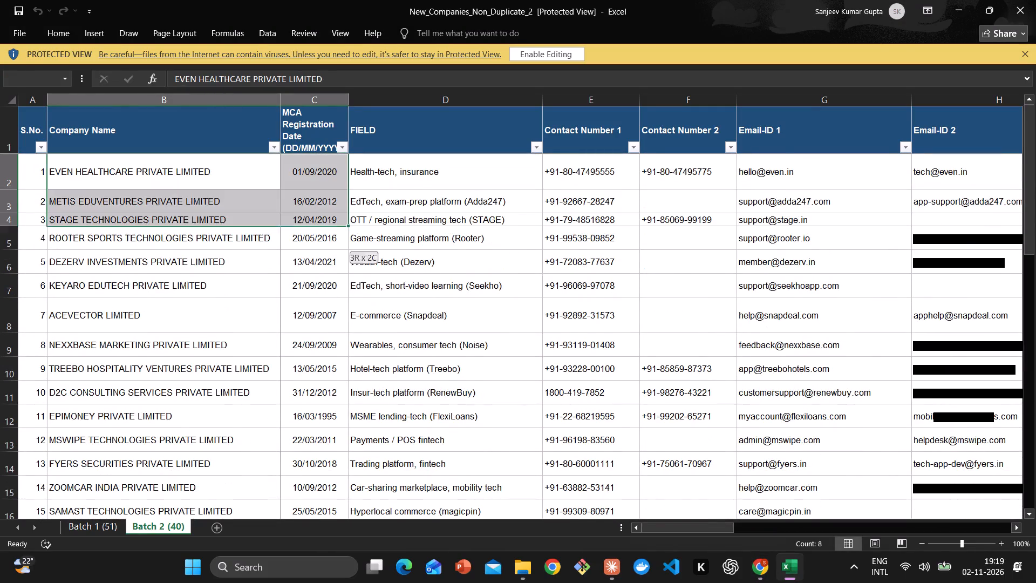
key("shift+Down")
key("shift+Down")
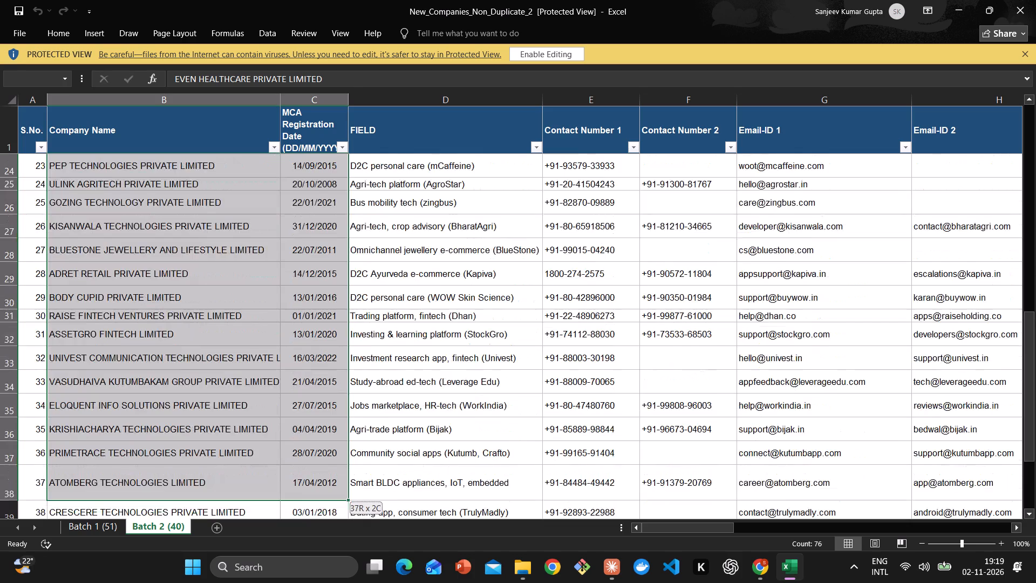
key("shift+Down")
key("shift+Down")
key("shift+Down")
key("shift+Up")
key("ctrl+c")
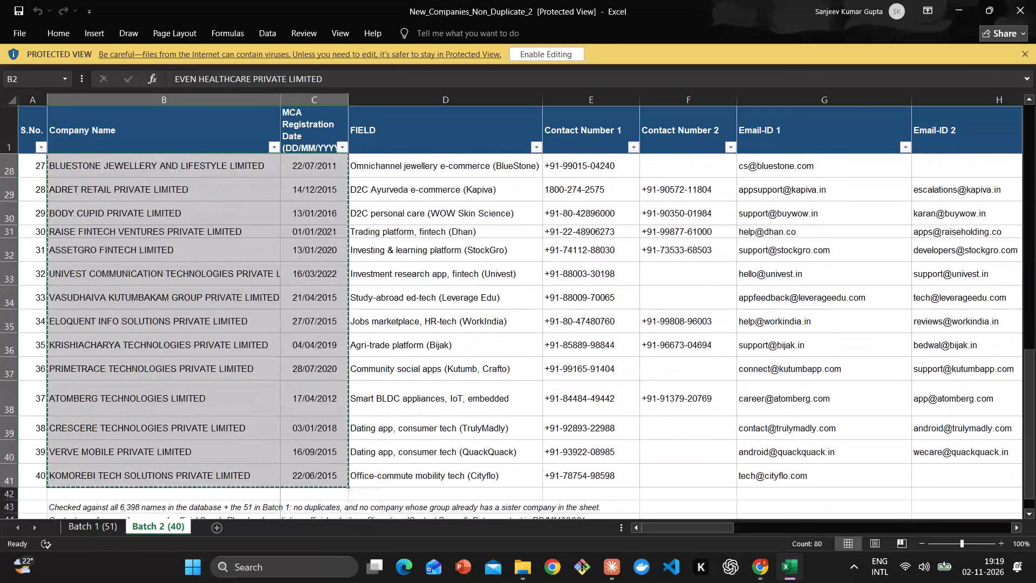
key("alt+Tab")
left_click(181, 395)
key("ctrl+v")
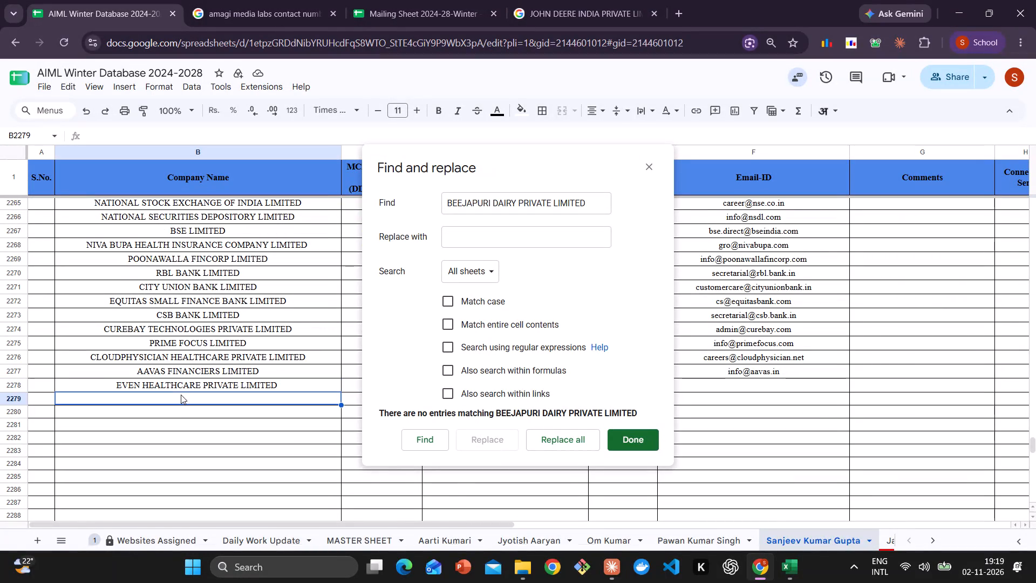
scroll(294, 395, "down", 4)
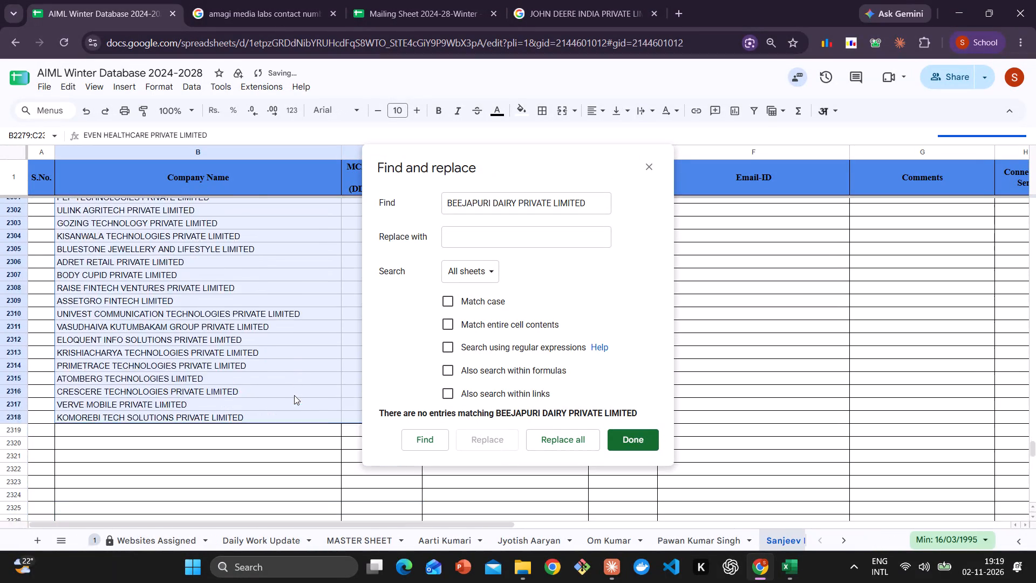
left_click(653, 161)
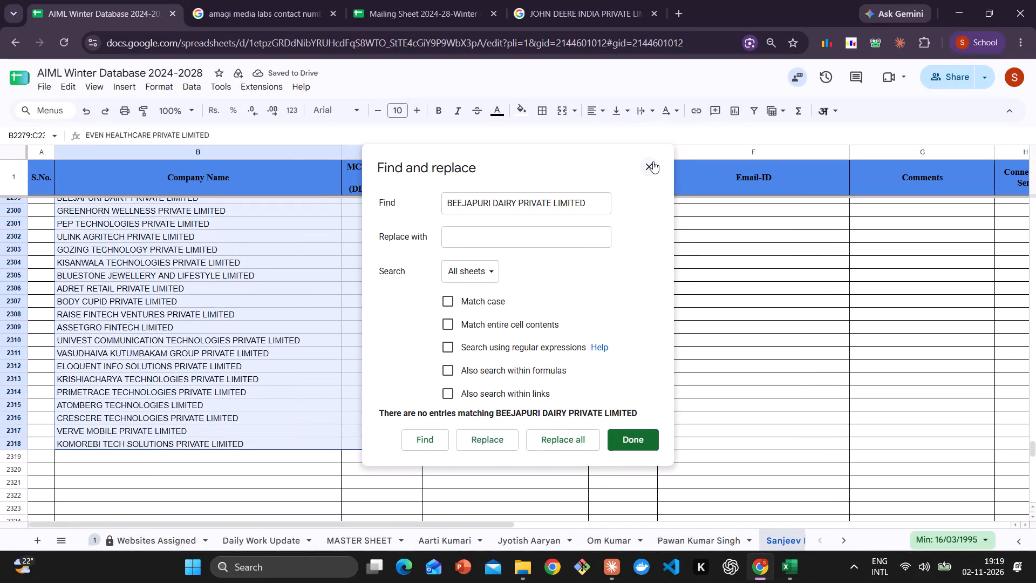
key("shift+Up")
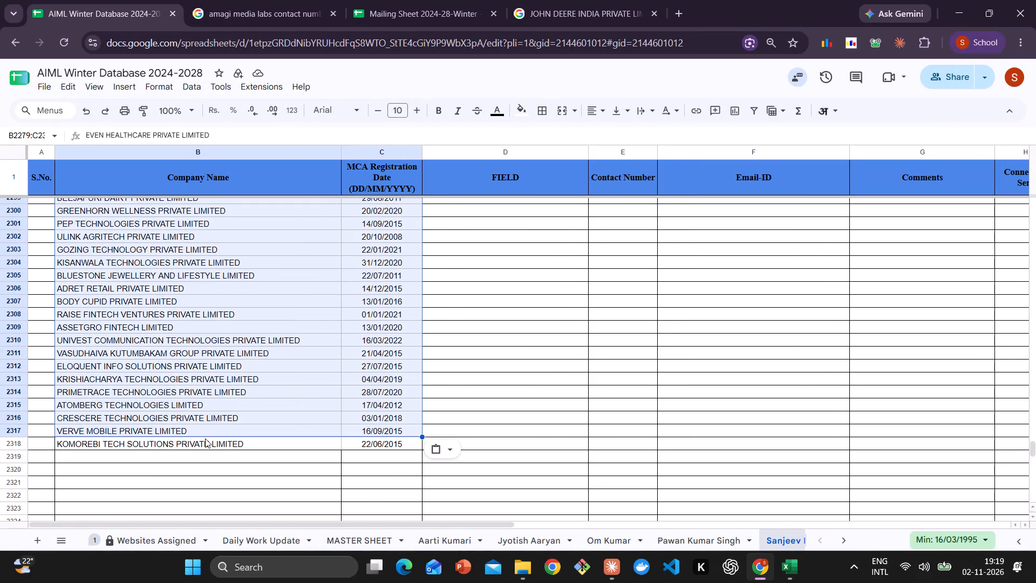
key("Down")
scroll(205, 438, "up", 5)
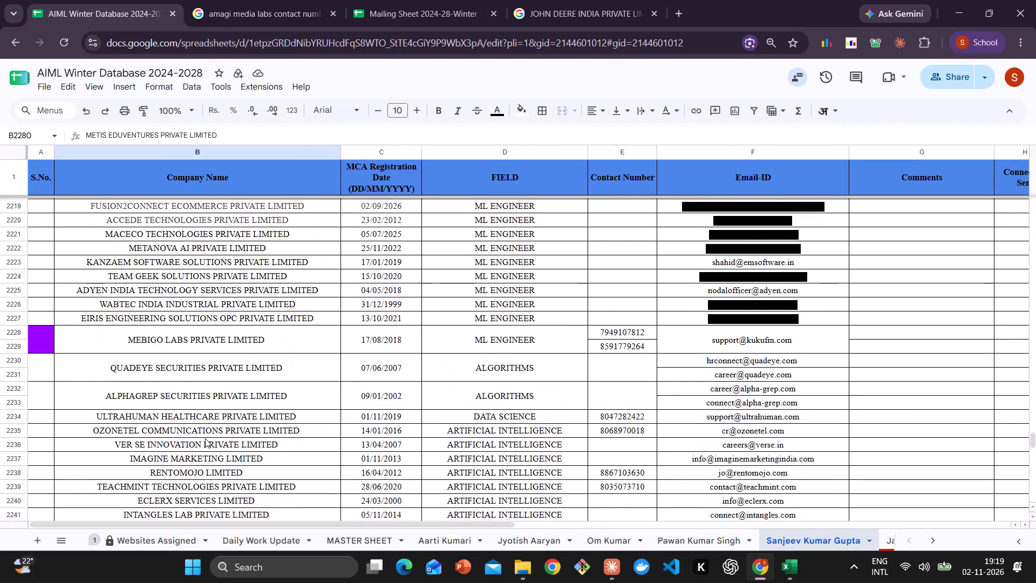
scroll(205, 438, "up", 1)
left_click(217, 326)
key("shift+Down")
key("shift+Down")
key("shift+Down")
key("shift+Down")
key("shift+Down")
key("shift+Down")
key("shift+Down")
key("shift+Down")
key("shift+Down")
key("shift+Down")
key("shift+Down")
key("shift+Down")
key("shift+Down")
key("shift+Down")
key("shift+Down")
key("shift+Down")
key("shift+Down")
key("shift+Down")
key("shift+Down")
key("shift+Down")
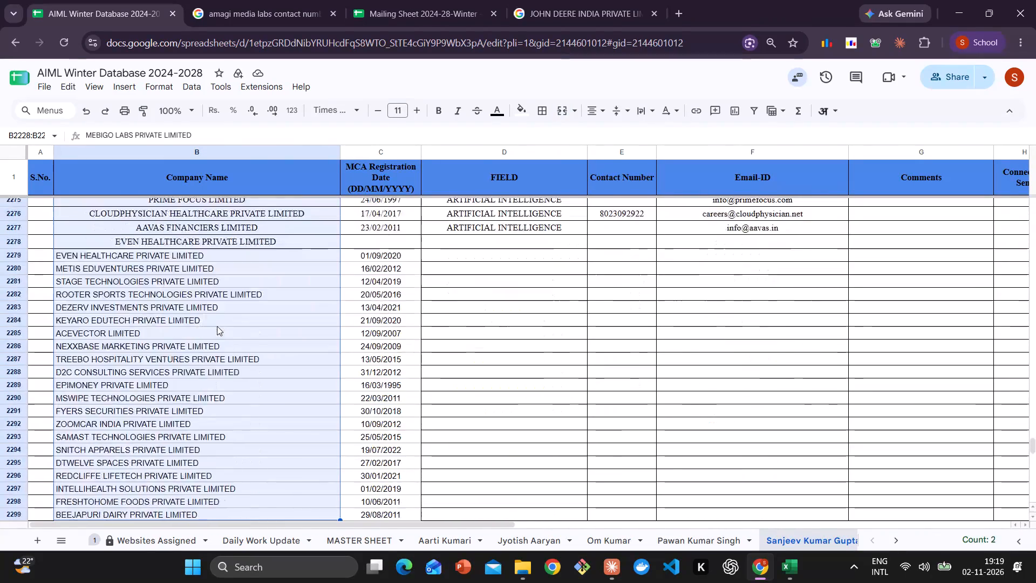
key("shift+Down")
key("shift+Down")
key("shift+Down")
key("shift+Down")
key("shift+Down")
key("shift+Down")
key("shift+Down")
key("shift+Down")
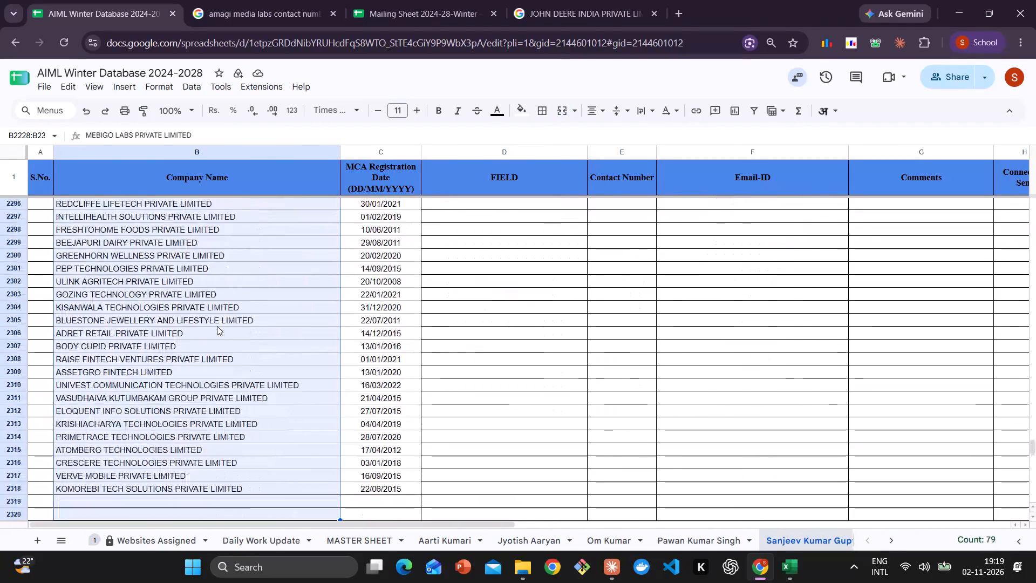
Clear the pasted company names and registration dates from row 2288 down to KOMOREBI TECH SOLUTIONS PRIVATE LIMITED in row 2318.
left_click(208, 486)
key("shift+Right")
key("shift+Up")
key("shift+Up")
key("shift+Up")
key("shift+Up")
key("shift+Up")
key("shift+Up")
key("shift+Up")
key("shift+Up")
key("shift+Up")
key("shift+Up")
key("shift+Up")
key("shift+Up")
key("shift+Up")
key("shift+Up")
key("shift+Up")
key("shift+Up")
key("shift+Up")
key("shift+Up")
key("shift+Up")
key("shift+Up")
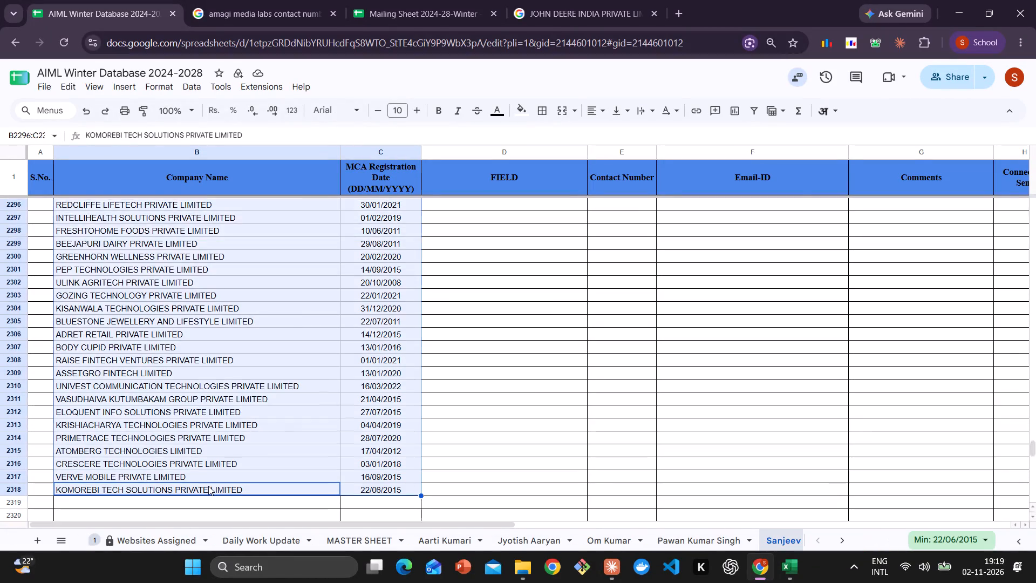
key("shift+Down")
key("shift+Down")
key("shift+Down")
key("shift+Down")
key("shift+Down")
key("shift+Down")
key("shift+Down")
key("shift+Down")
key("shift+Down")
key("shift+Down")
key("shift+Down")
key("shift+Down")
key("shift+Down")
key("shift+Down")
key("shift+Down")
key("shift+Down")
key("shift+Down")
key("shift+Down")
key("shift+Down")
key("shift+Down")
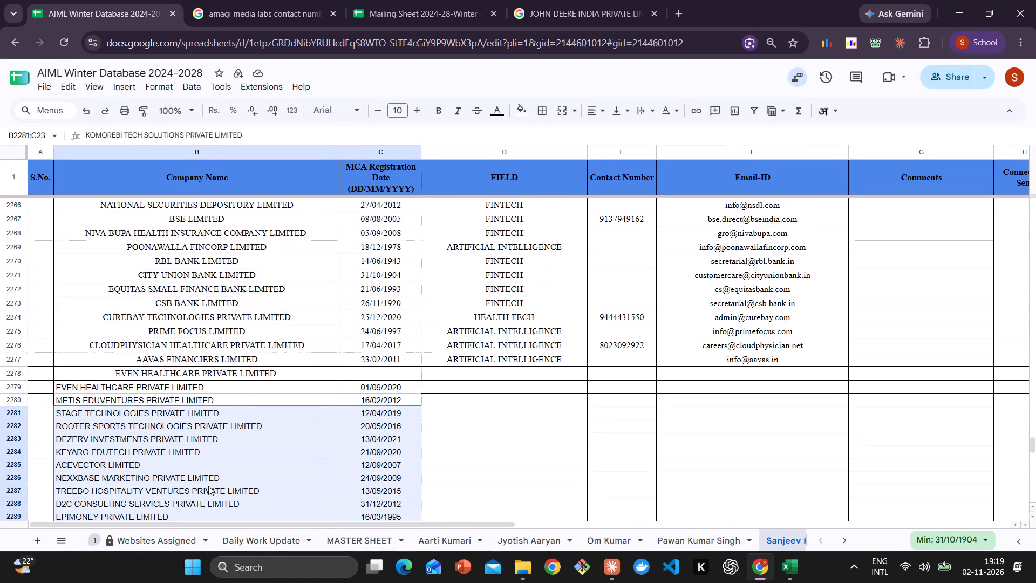
key("shift+Up")
key("shift+Up")
key("shift+Up")
key("BackSpace")
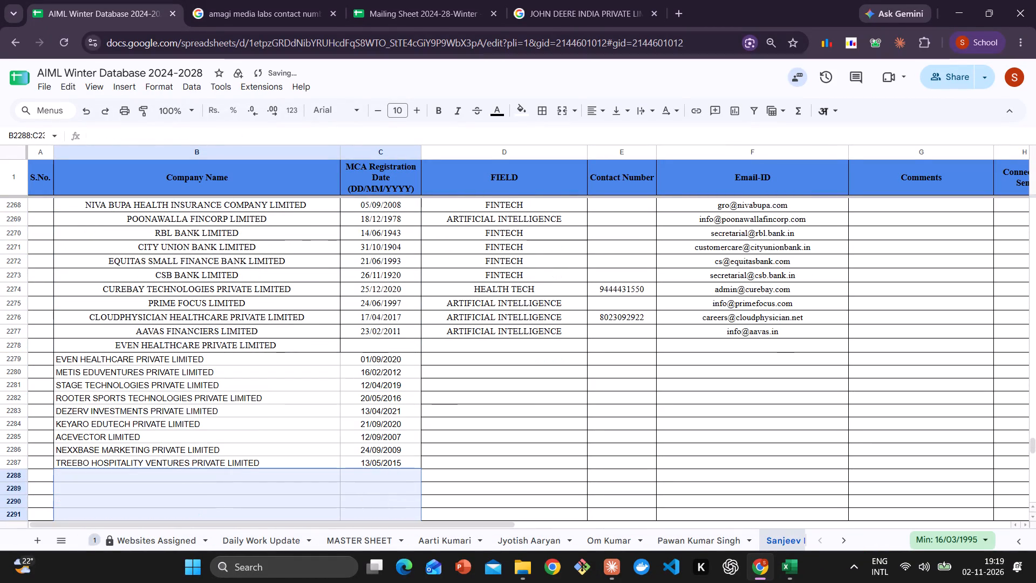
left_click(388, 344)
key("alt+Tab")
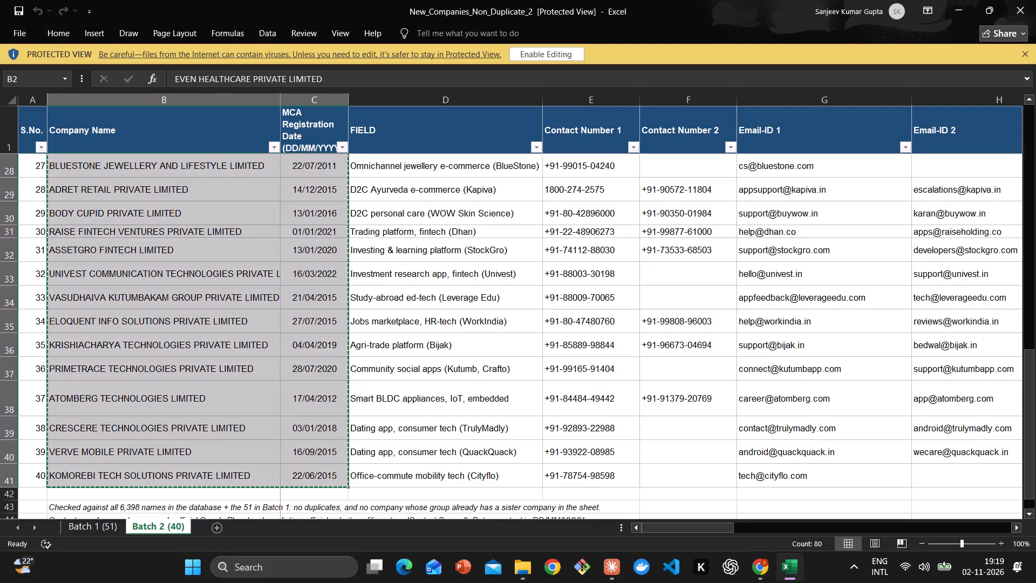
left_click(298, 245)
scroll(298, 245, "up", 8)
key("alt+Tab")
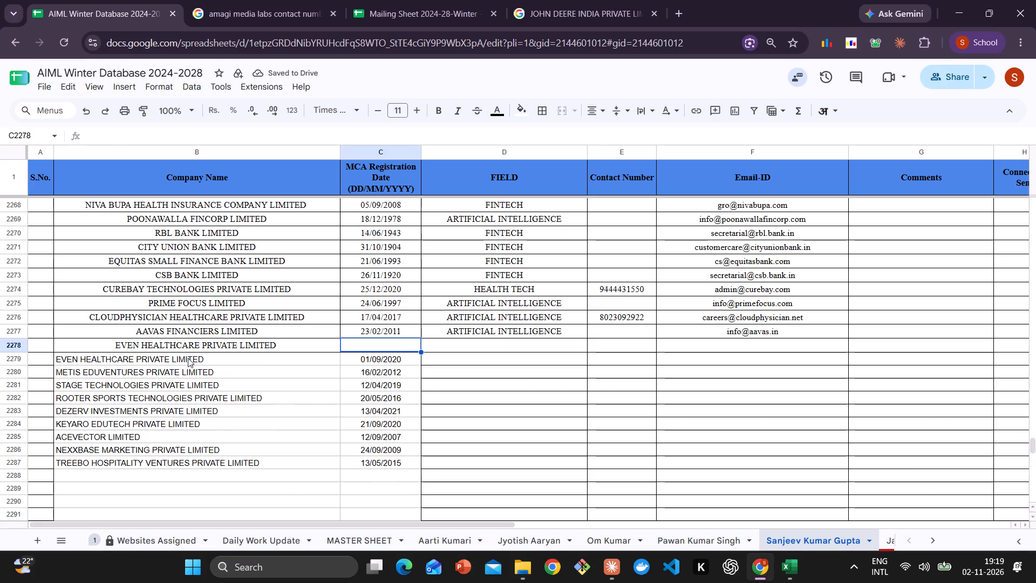
Copy the nine company names and MCA registration dates in B2279:C2287 and paste them one row higher, starting at B2278.
left_click(220, 356)
key("shift+Down")
key("shift+Down")
key("shift+Down")
key("shift+Down")
key("shift+Down")
key("shift+Down")
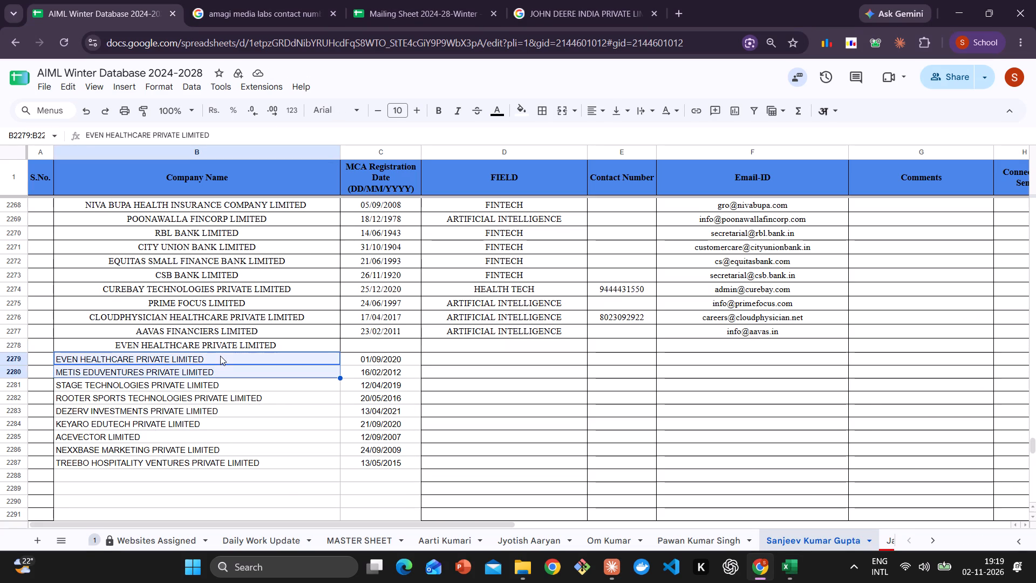
key("shift+Down")
key("shift+Down")
key("shift+Right")
key("ctrl+c")
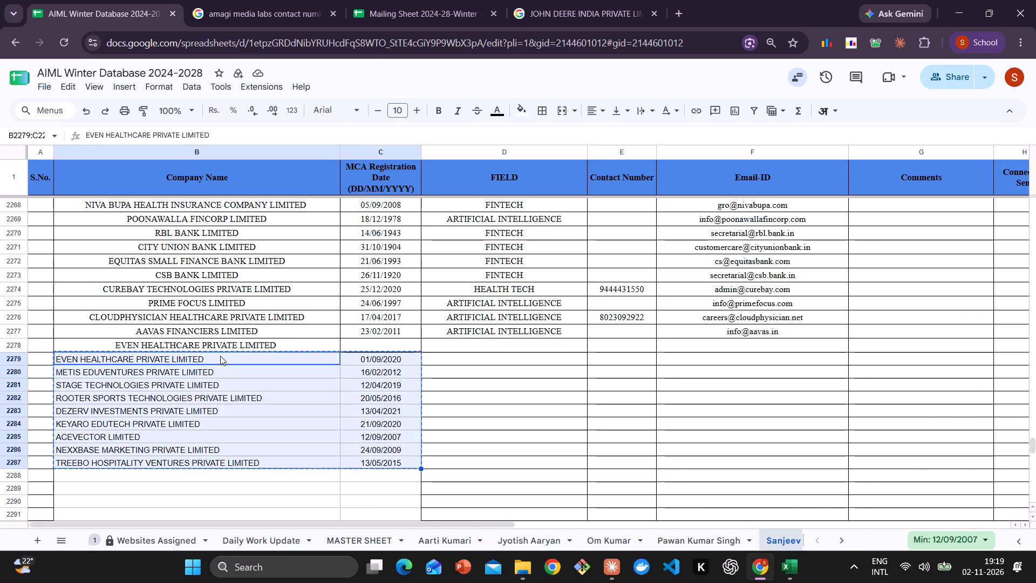
key("Up")
key("ctrl+v")
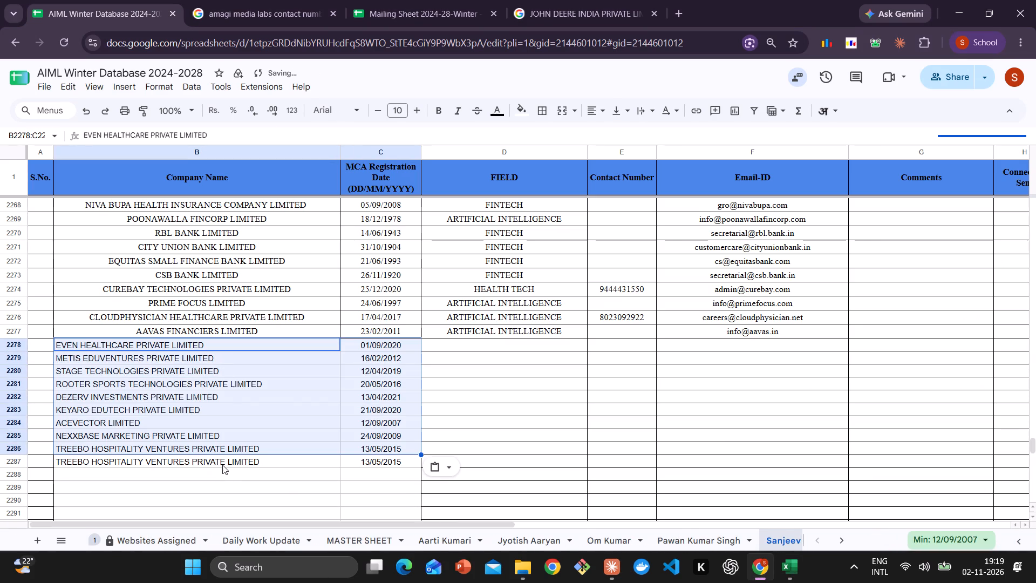
Clear the leftover duplicate TREEBO HOSPITALITY VENTURES PRIVATE LIMITED name and registration date in row 2287.
left_click(222, 465)
key("shift+Right")
key("BackSpace")
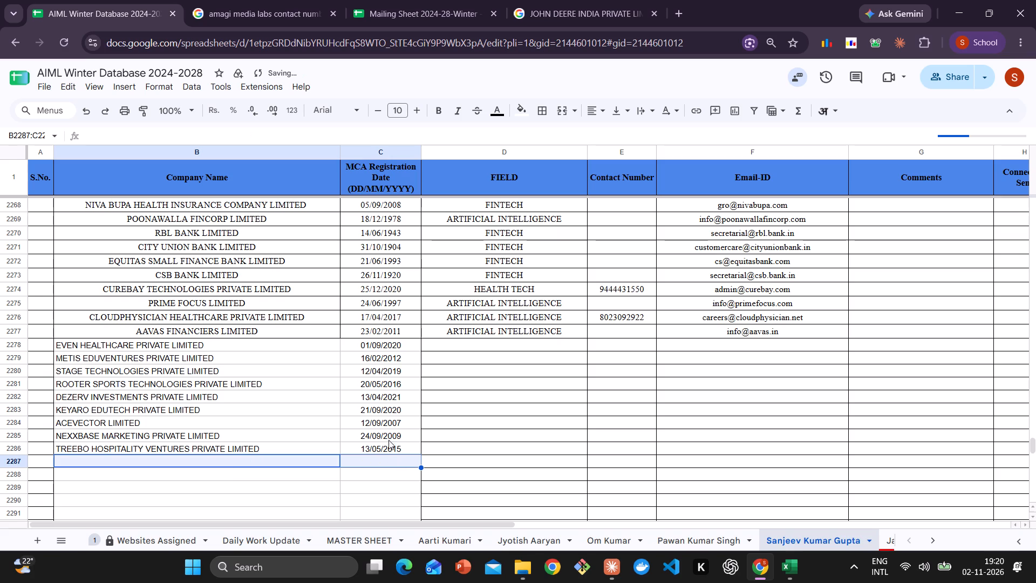
Consult the Excel FIELD column and, in Chrome, enter HEALTH TECH for EVEN HEALTHCARE and EDTECH for METIS EDUVENTURES.
left_click(528, 346)
key("alt+Tab")
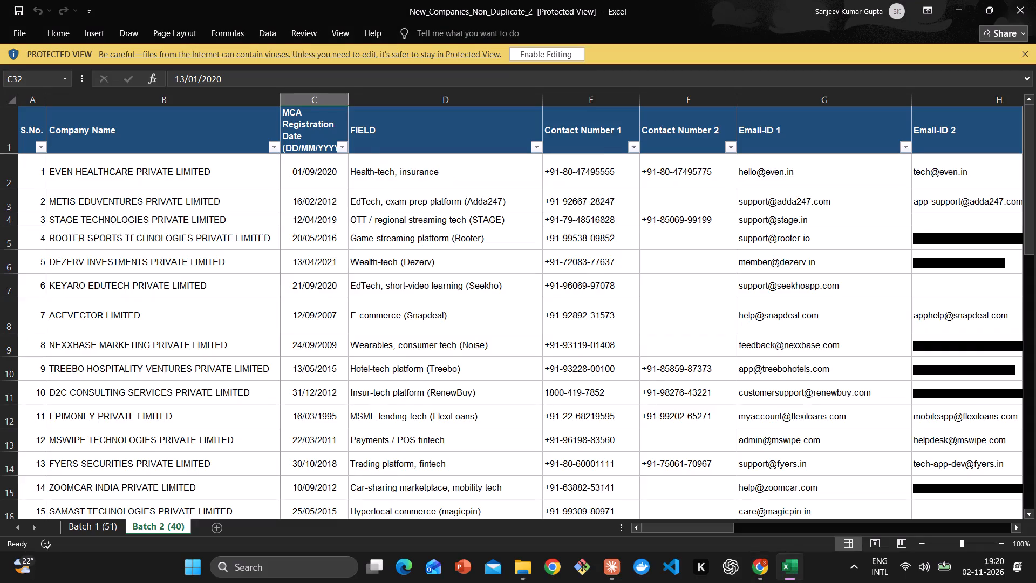
scroll(460, 279, "up", 2)
key("alt+Tab")
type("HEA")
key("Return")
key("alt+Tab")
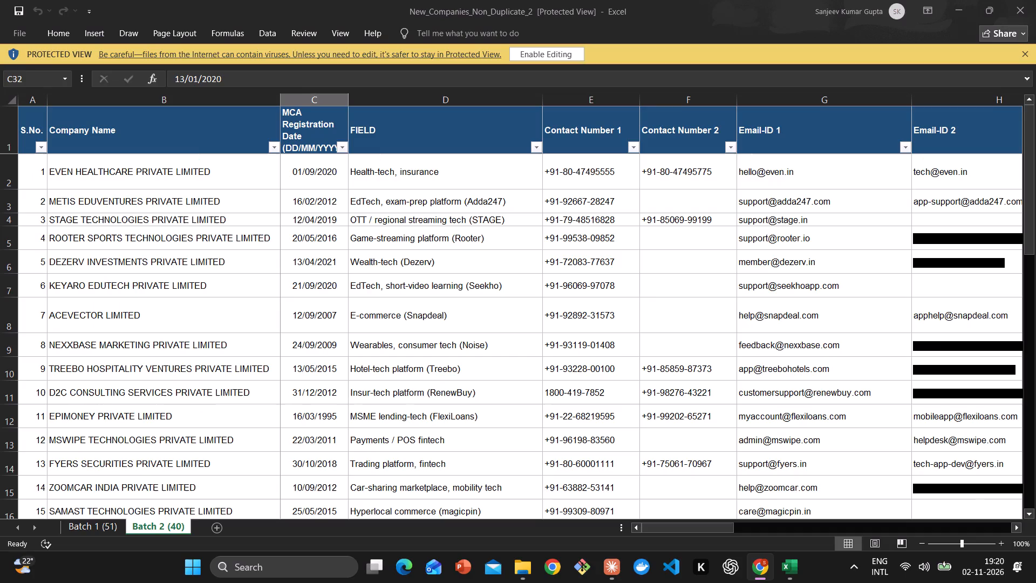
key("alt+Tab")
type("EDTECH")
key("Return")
Consult the Excel list and, in Chrome, enter the field WEB DEV for STAGE TECHNOLOGIES and GAME DEV for ROOTER SPORTS TECHNOLOGIES.
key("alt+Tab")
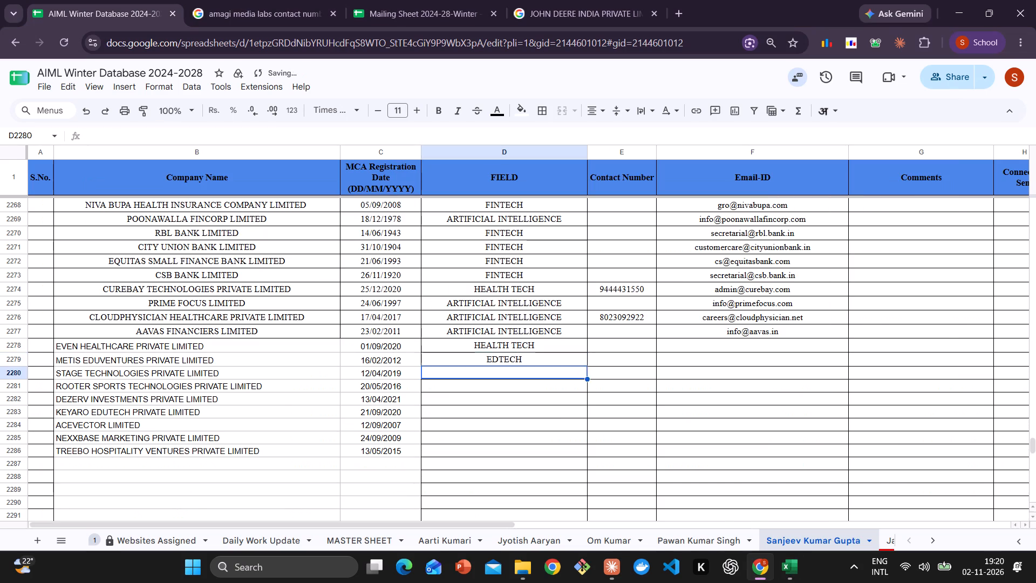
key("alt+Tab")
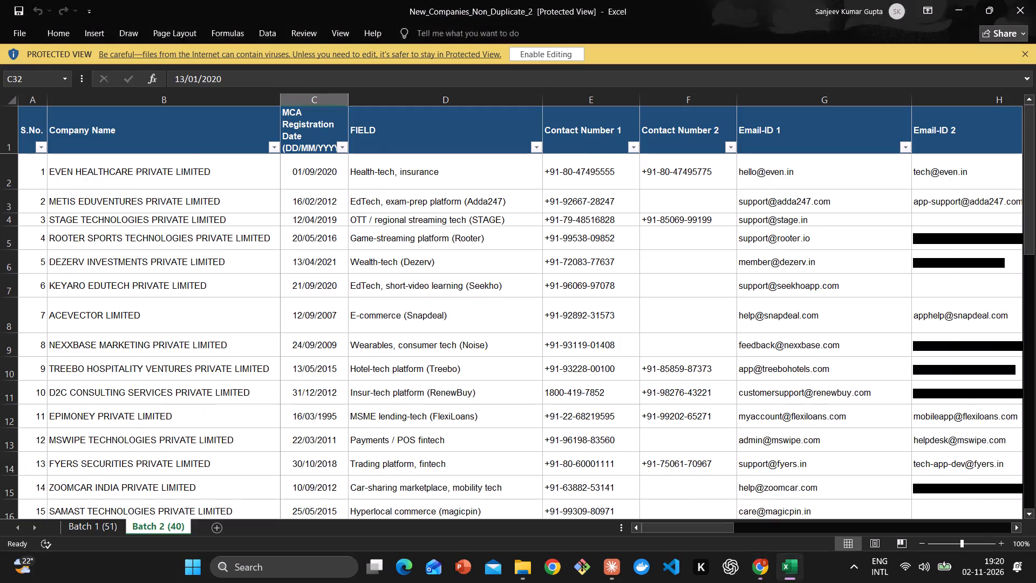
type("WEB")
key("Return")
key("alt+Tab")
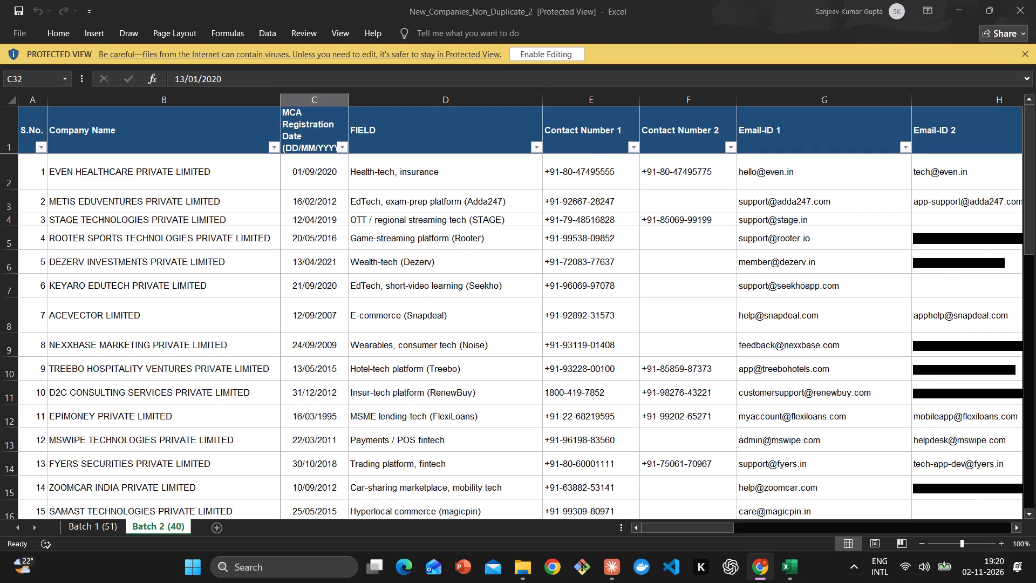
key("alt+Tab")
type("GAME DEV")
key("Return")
Consult the Excel list and, in Chrome, enter the field FINTECH for DEZERV INVESTMENTS and EDTECH for KEYARO EDUTECH.
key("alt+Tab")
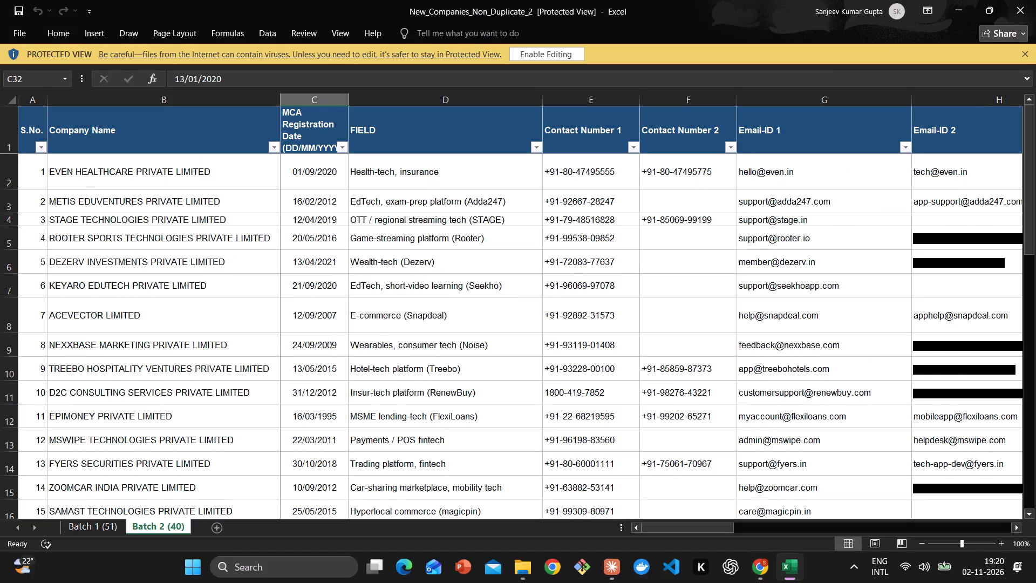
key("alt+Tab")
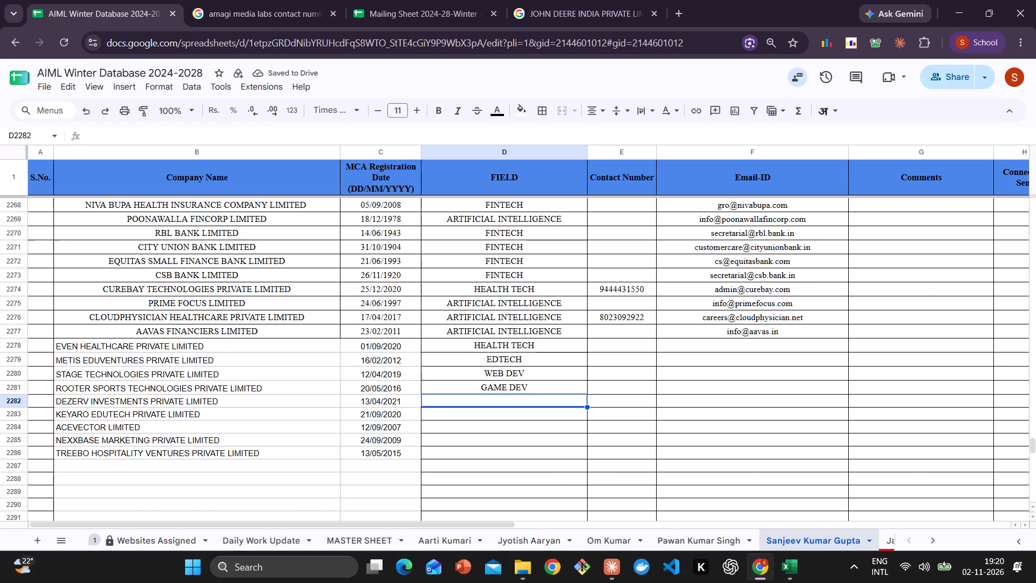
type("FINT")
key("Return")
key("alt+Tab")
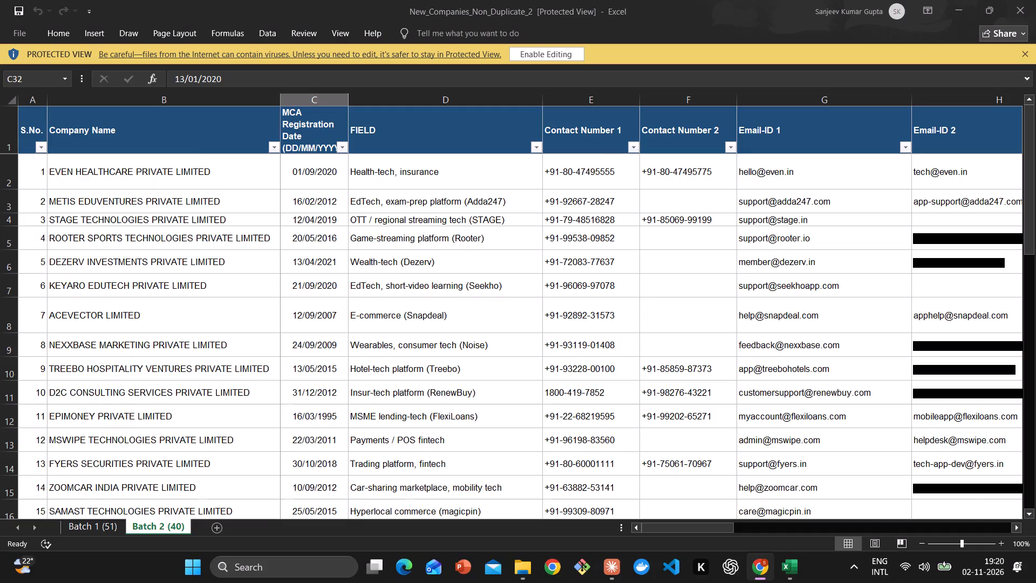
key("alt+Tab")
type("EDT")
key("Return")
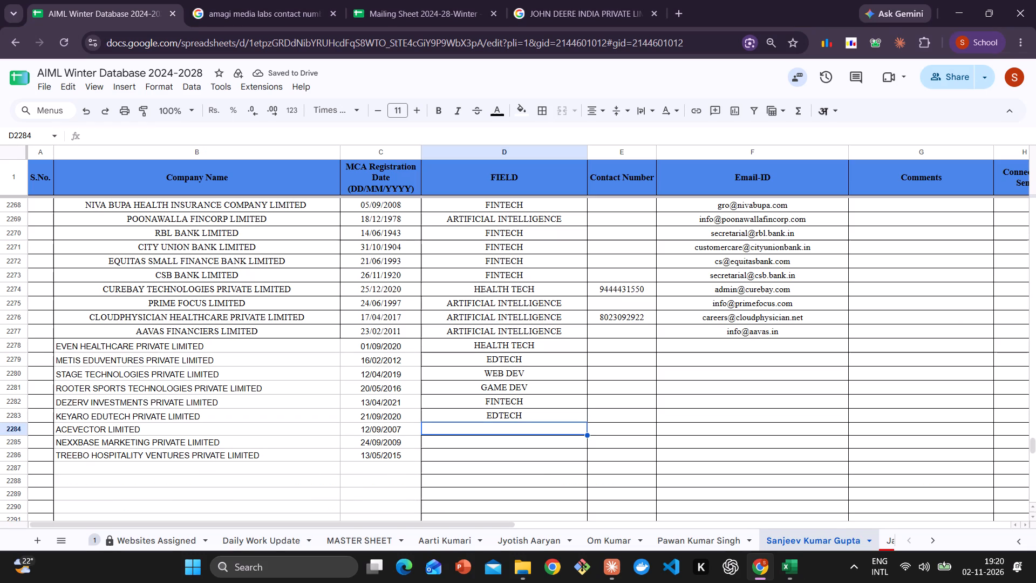
Check ACEVECTOR LIMITED's field in Excel and enter WEB DEV as its field in D2284 in Chrome.
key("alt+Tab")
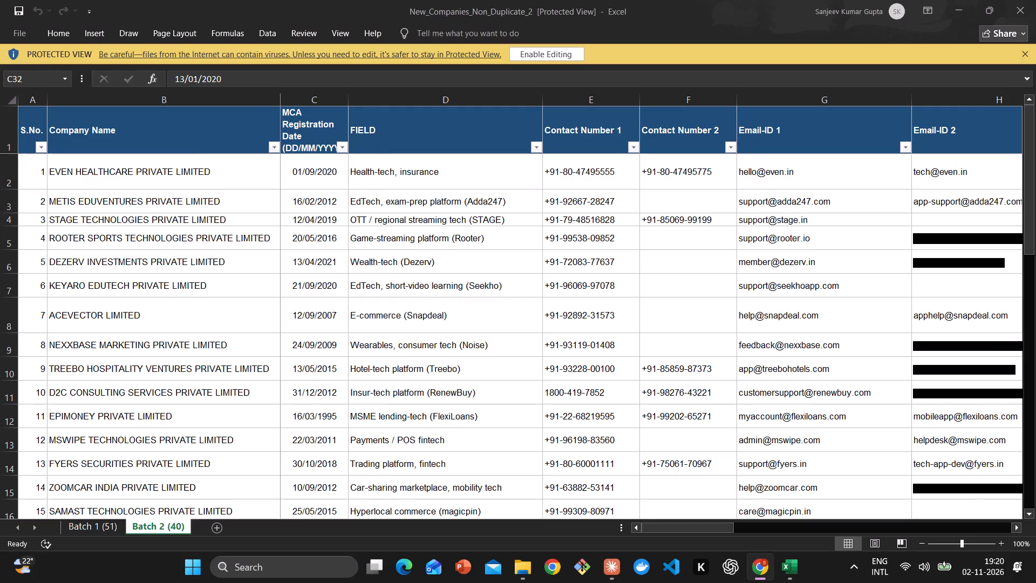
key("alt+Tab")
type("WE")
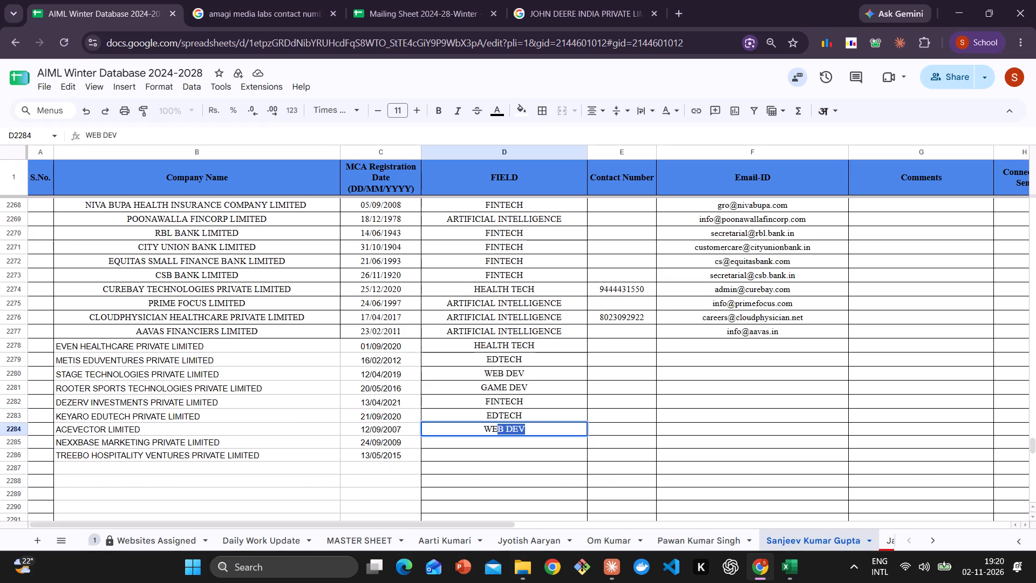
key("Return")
Check NEXXBASE MARKETING's field in Excel and enter SOFTWARE ENGINEER as its field in D2285 in Chrome.
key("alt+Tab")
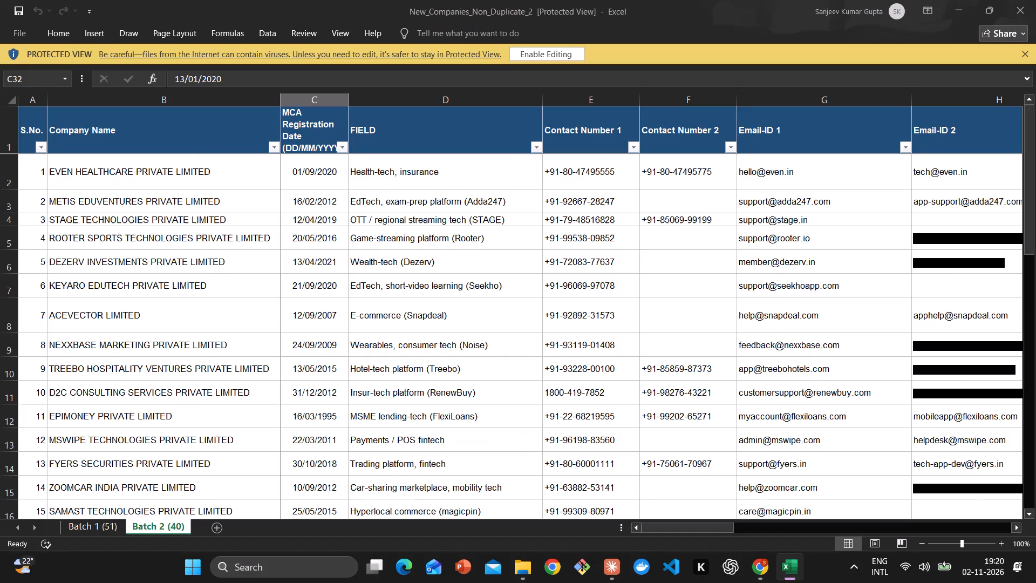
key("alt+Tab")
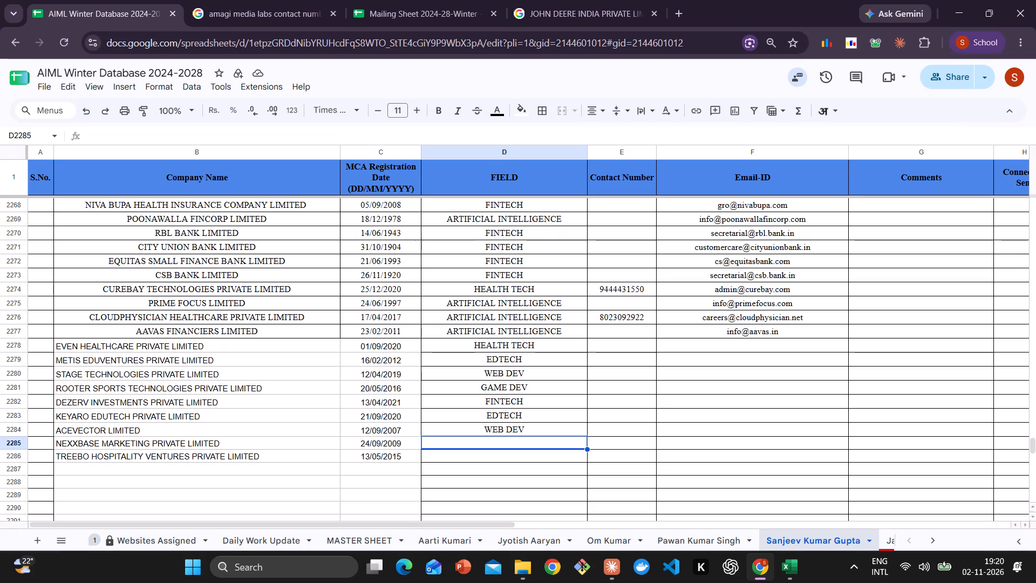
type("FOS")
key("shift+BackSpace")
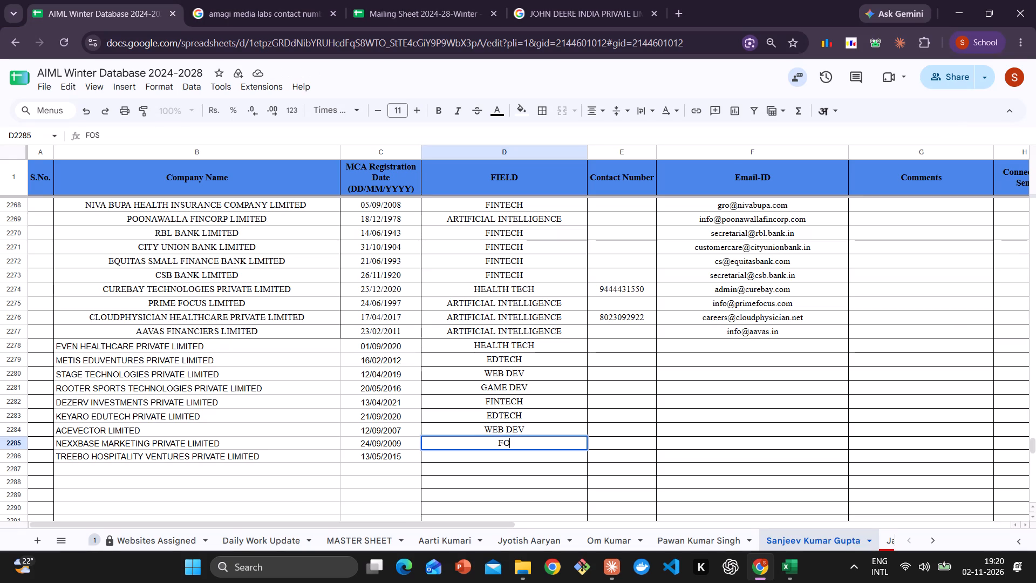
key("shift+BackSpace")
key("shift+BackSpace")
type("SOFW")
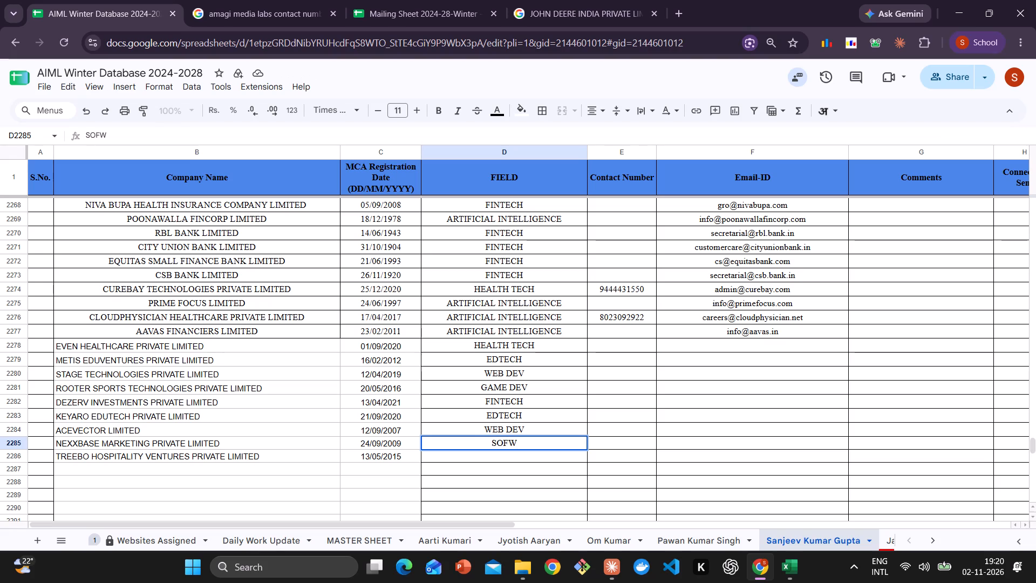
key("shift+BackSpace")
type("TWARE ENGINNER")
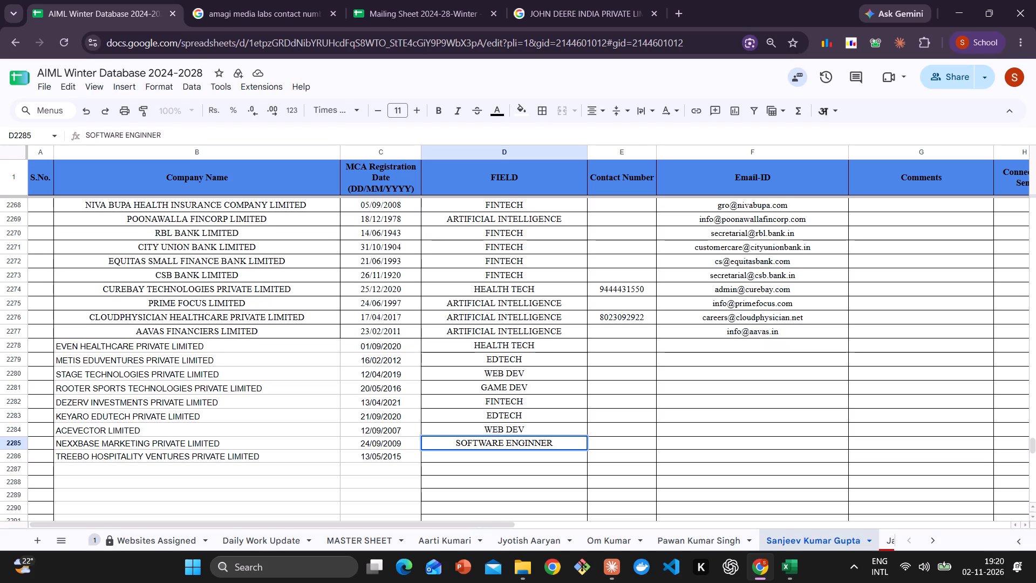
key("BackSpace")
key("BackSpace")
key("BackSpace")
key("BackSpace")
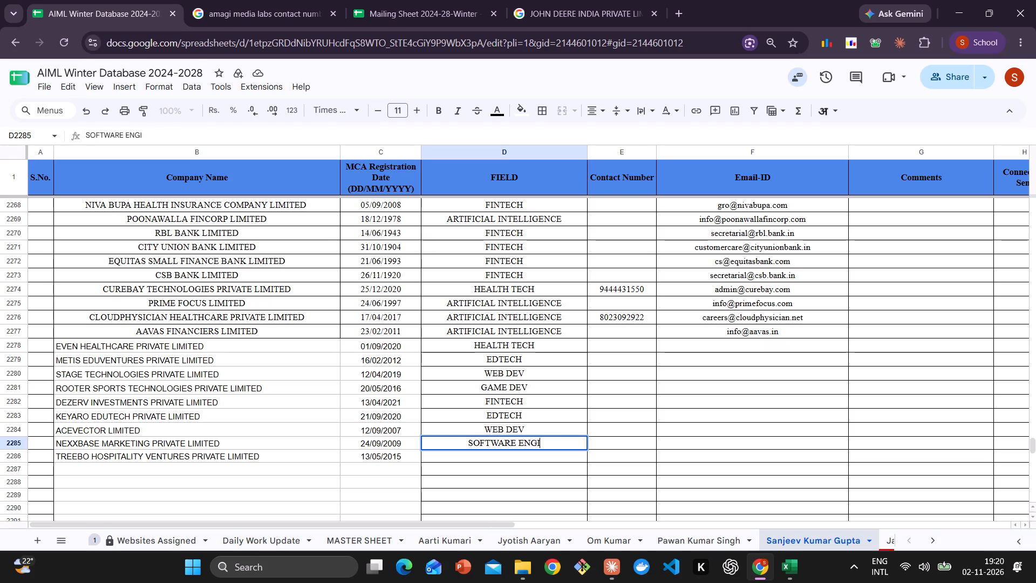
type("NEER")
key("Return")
Check TREEBO HOSPITALITY VENTURES' field in Excel and enter WEB DEV as its field in D2286 in Chrome.
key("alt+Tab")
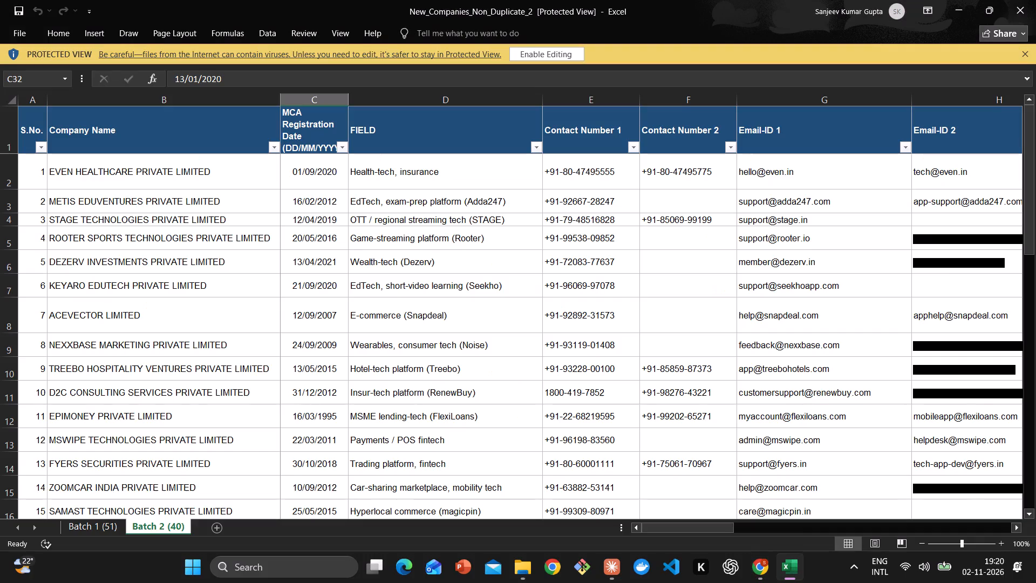
scroll(520, 351, "down", 1)
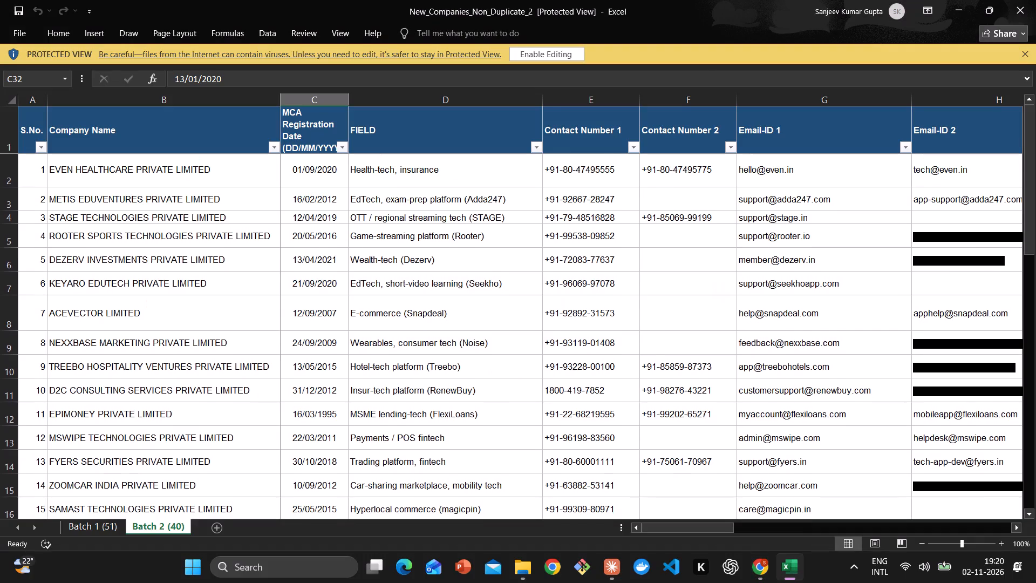
scroll(520, 351, "down", 1)
left_click(482, 371)
key("alt+Tab")
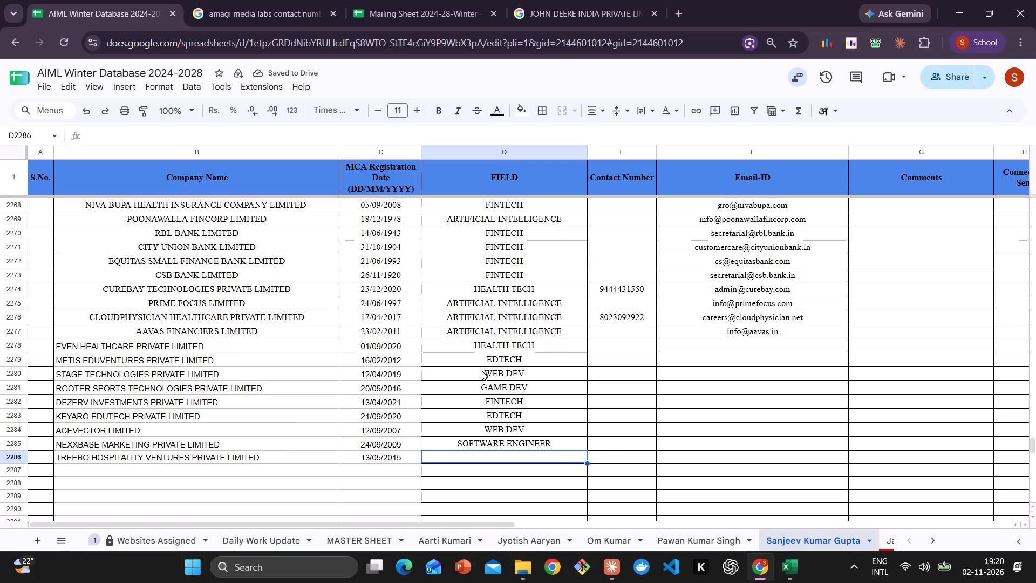
key("alt+Tab")
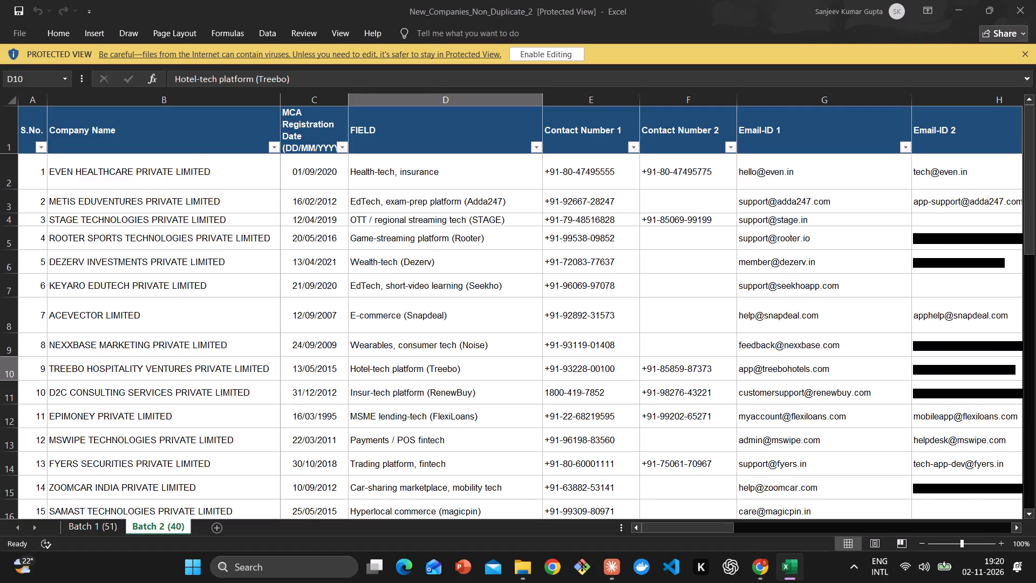
key("alt+Tab")
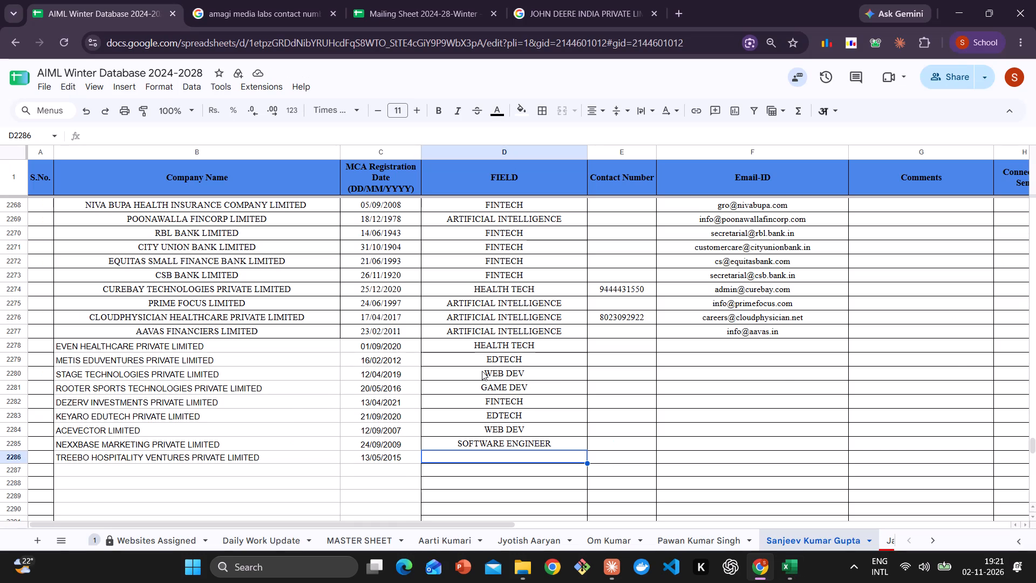
key("alt+Tab")
key("alt+Tab")
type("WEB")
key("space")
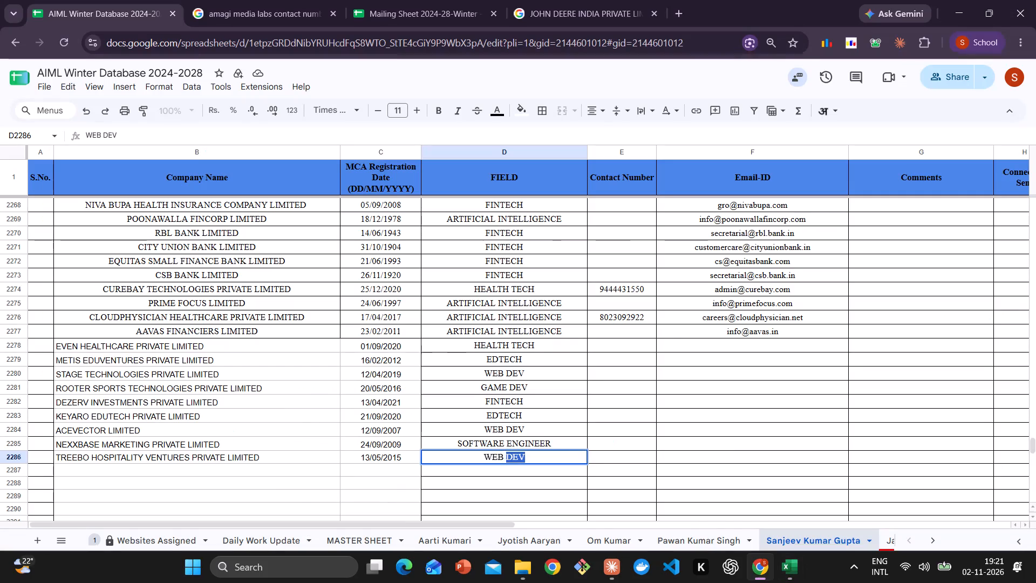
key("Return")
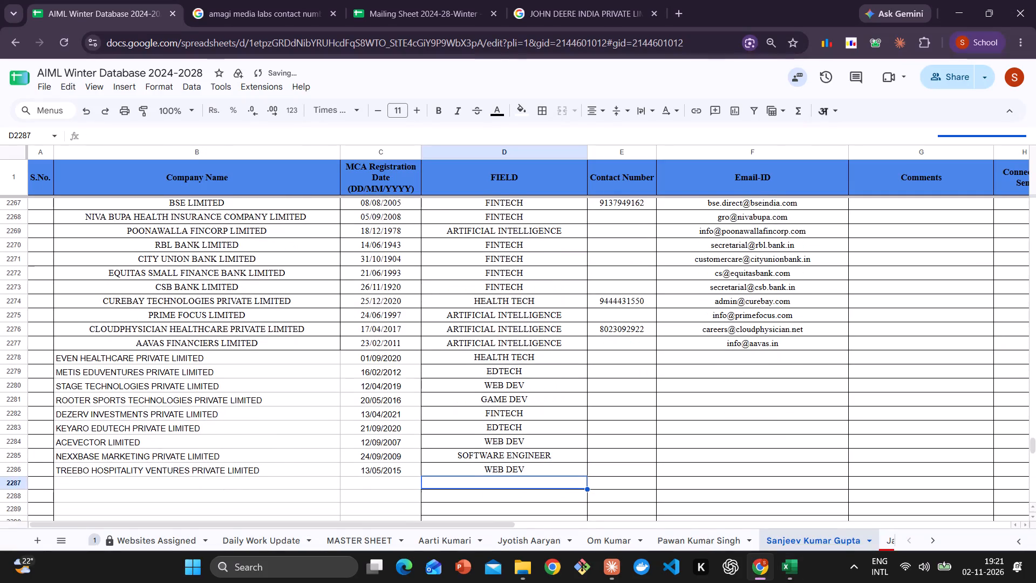
Copy EVEN HEALTHCARE's Email-ID 1 from the Excel list and paste it into its Email-ID cell F2278 in Chrome.
left_click(625, 355)
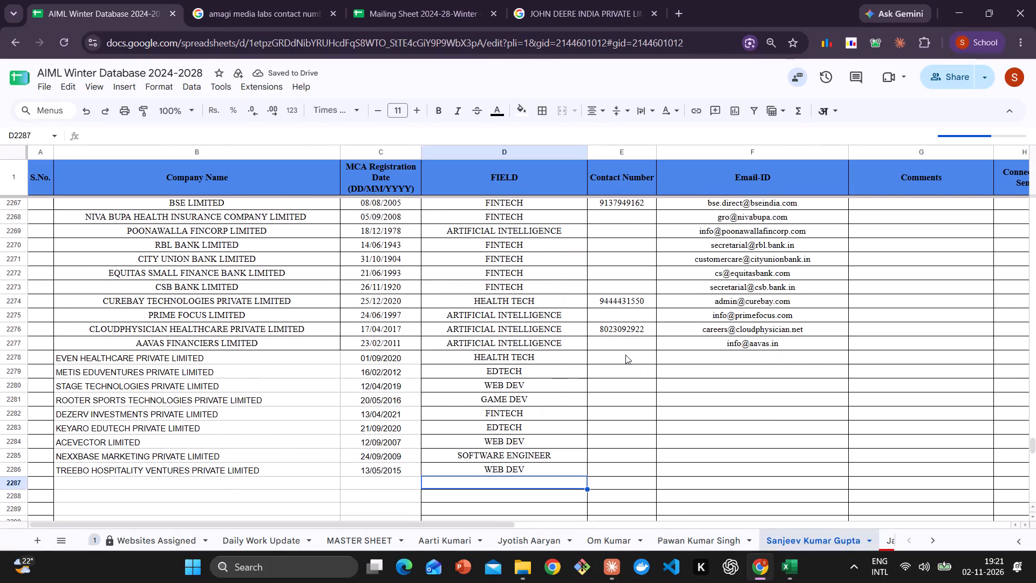
key("alt+Tab")
scroll(584, 311, "up", 1)
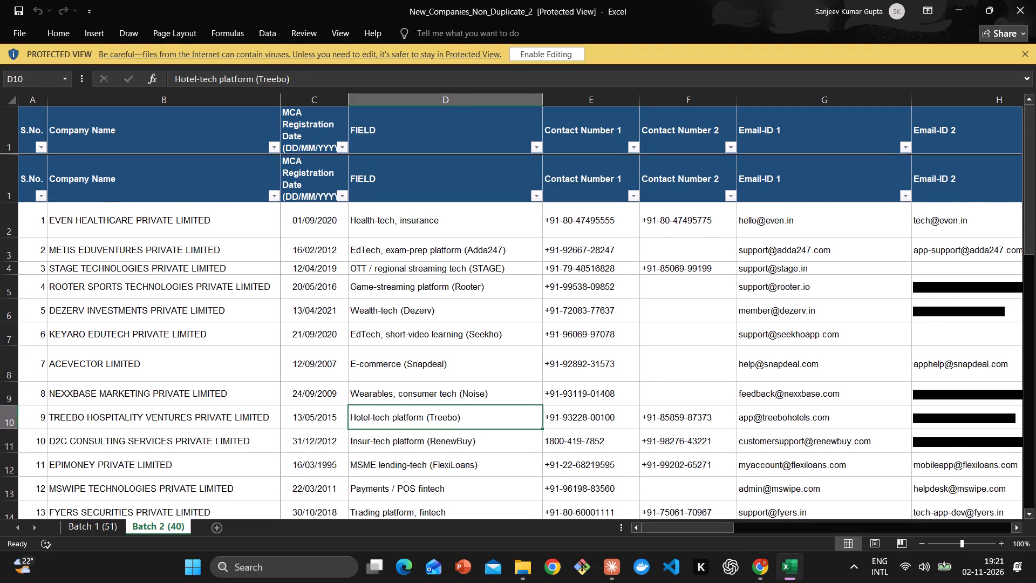
left_click(810, 185)
key("ctrl+c")
key("alt+Tab")
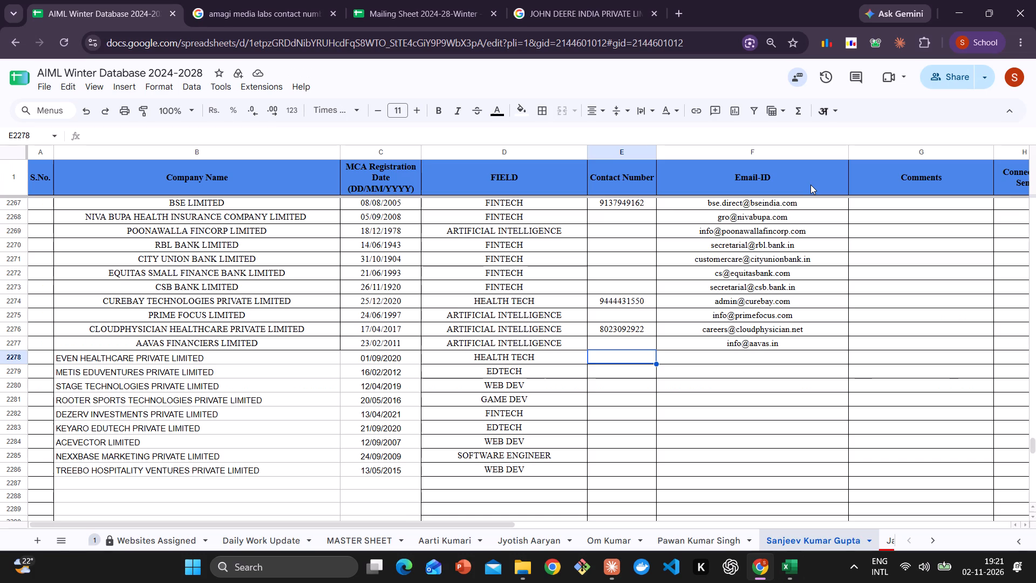
key("Right")
key("ctrl+v")
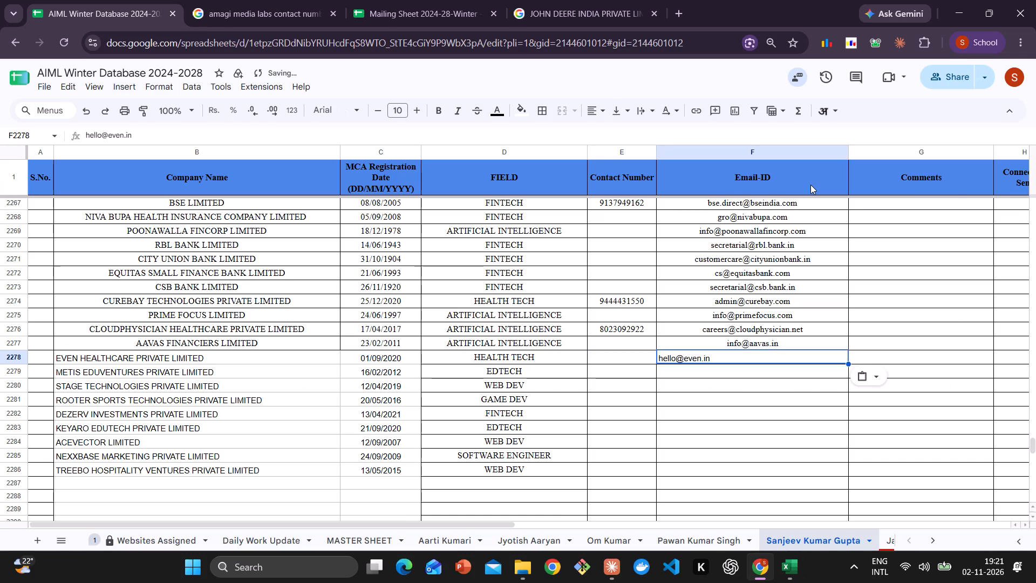
Consult EVEN HEALTHCARE's Contact Number 1 in Excel and enter it without country code or hyphens in E2278 in Chrome.
key("Left")
key("alt+Tab")
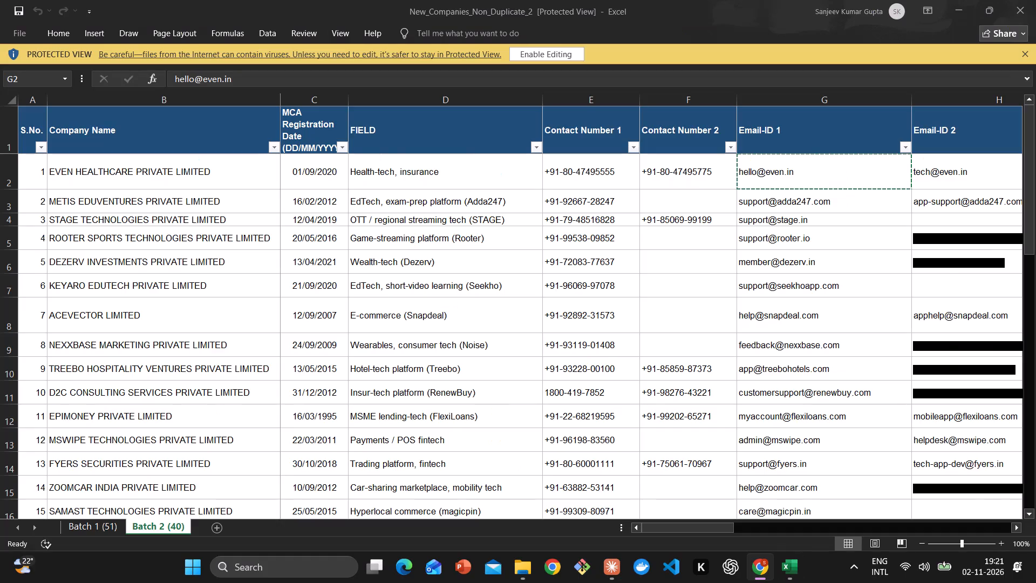
key("alt+Tab")
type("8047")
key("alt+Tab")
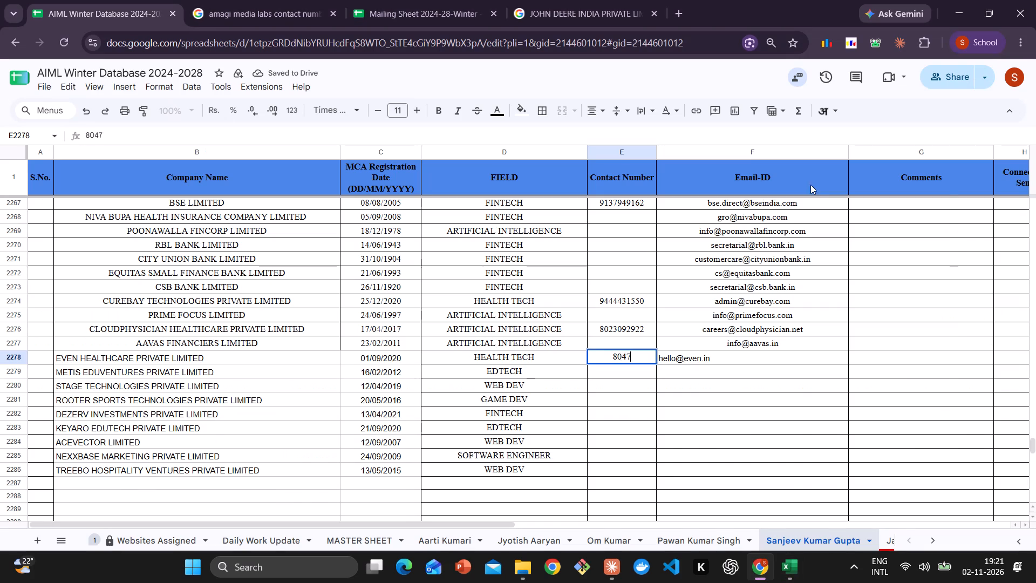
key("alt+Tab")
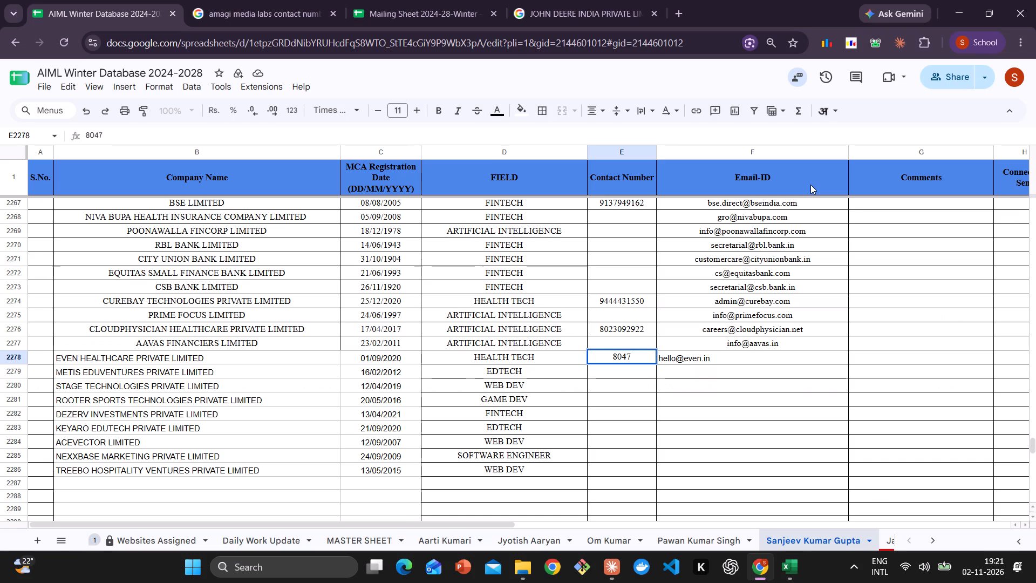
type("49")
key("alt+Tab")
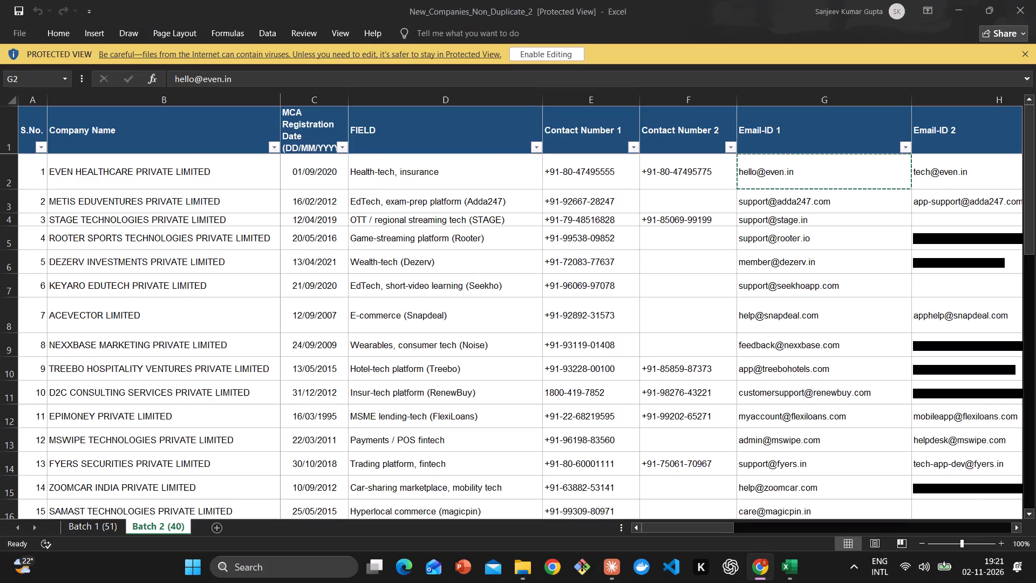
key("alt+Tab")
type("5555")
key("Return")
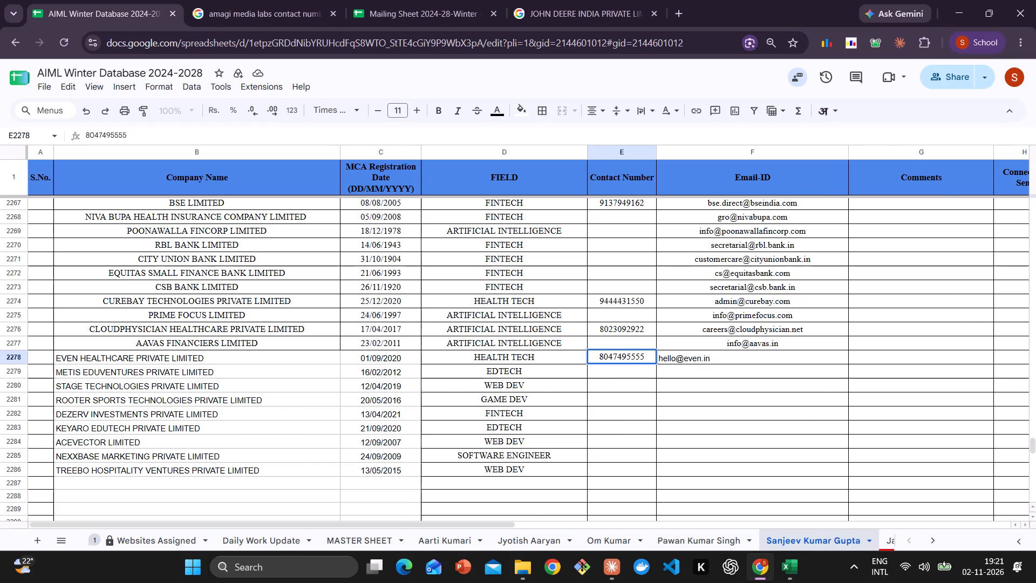
Copy METIS EDUVENTURES' Email-ID 1 from Excel and paste it into the Email-ID cell F2279 in Chrome.
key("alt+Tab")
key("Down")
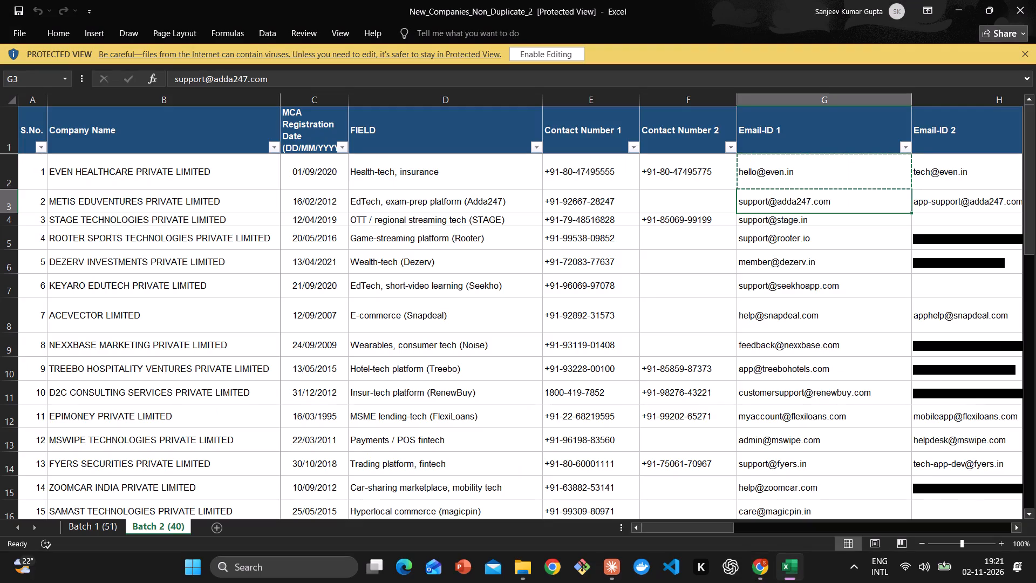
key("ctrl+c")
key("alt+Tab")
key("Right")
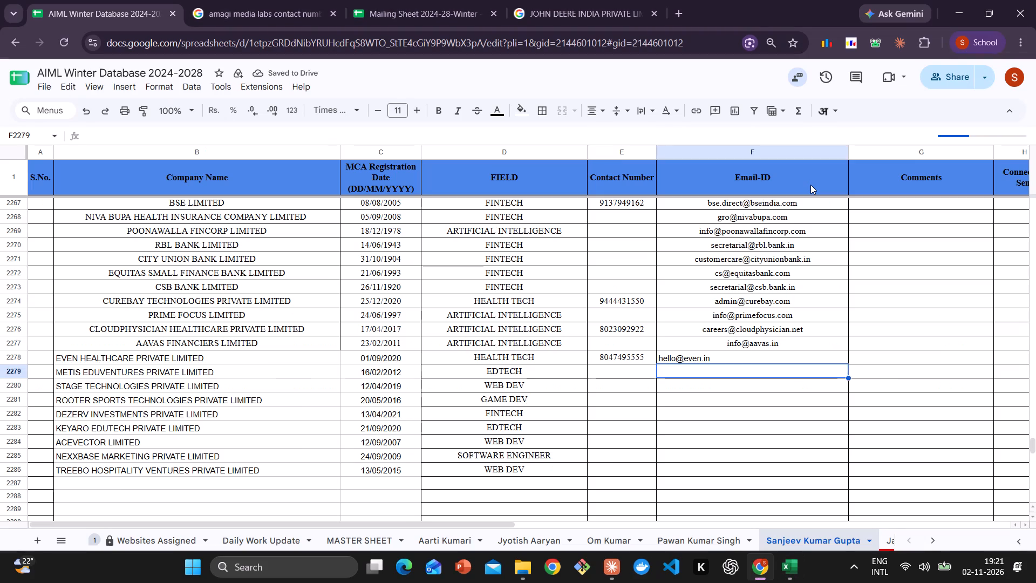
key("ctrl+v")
Enter METIS EDUVENTURES' contact number from Excel, without the country code, in the Contact Number cell E2279 in Chrome.
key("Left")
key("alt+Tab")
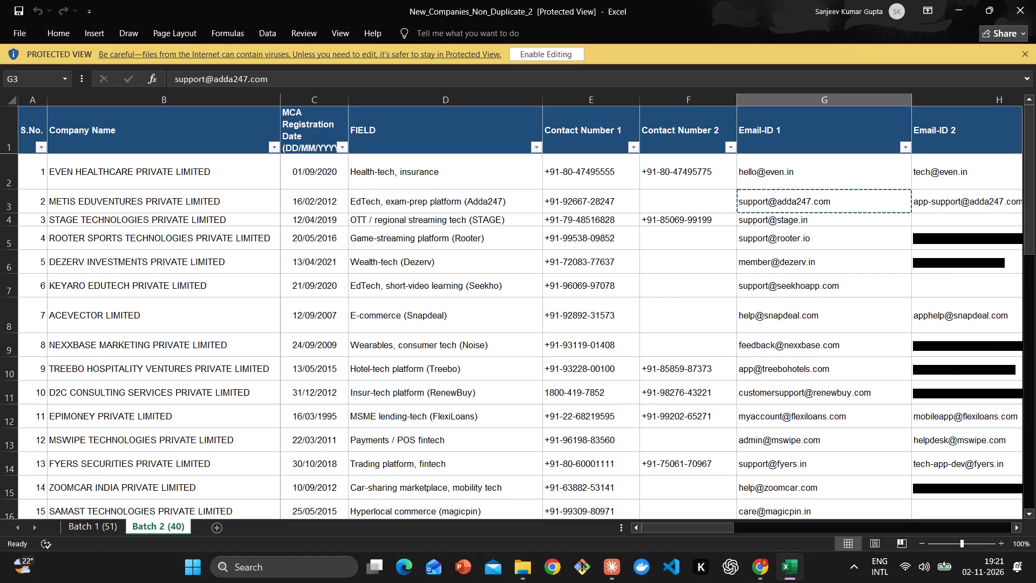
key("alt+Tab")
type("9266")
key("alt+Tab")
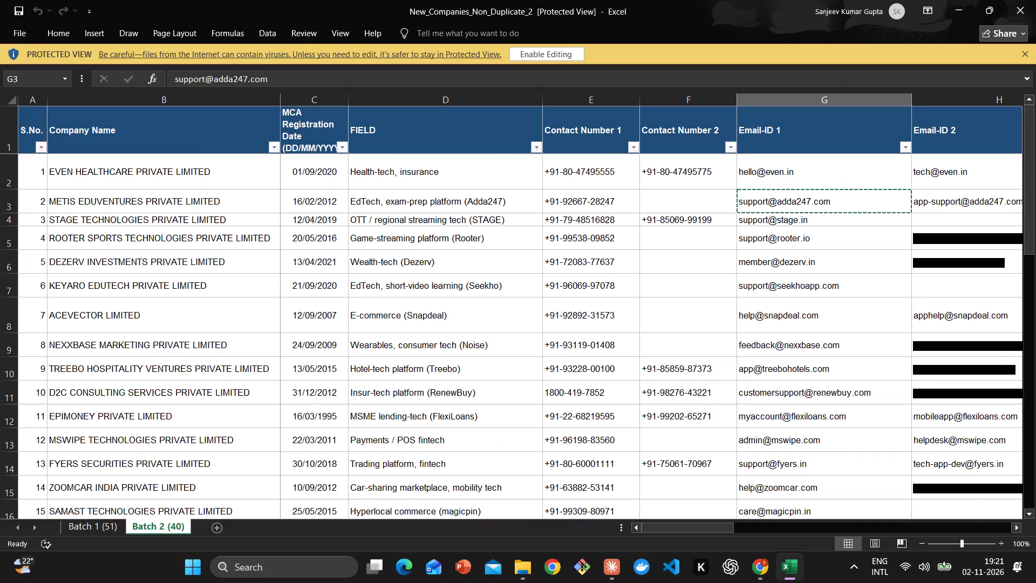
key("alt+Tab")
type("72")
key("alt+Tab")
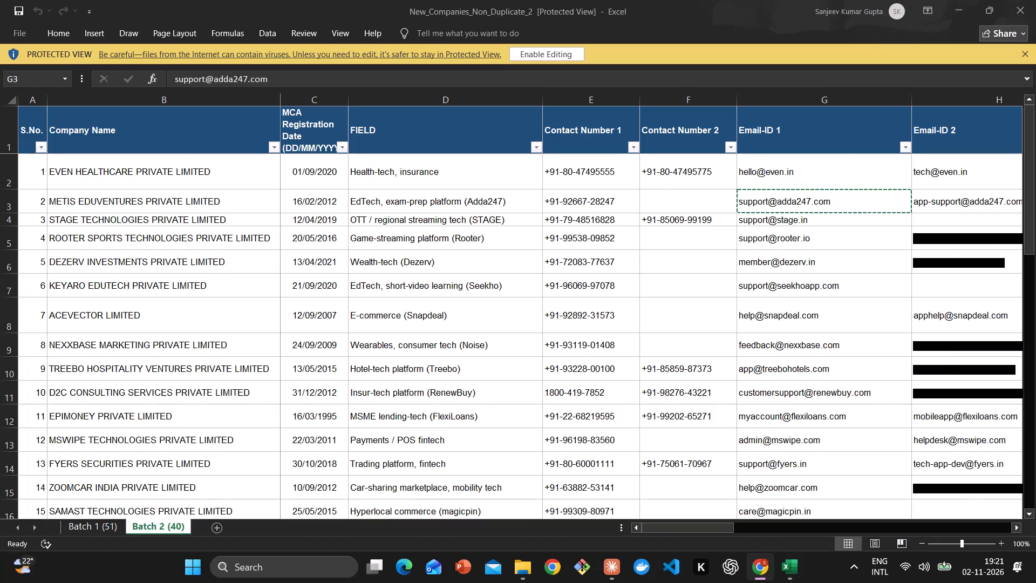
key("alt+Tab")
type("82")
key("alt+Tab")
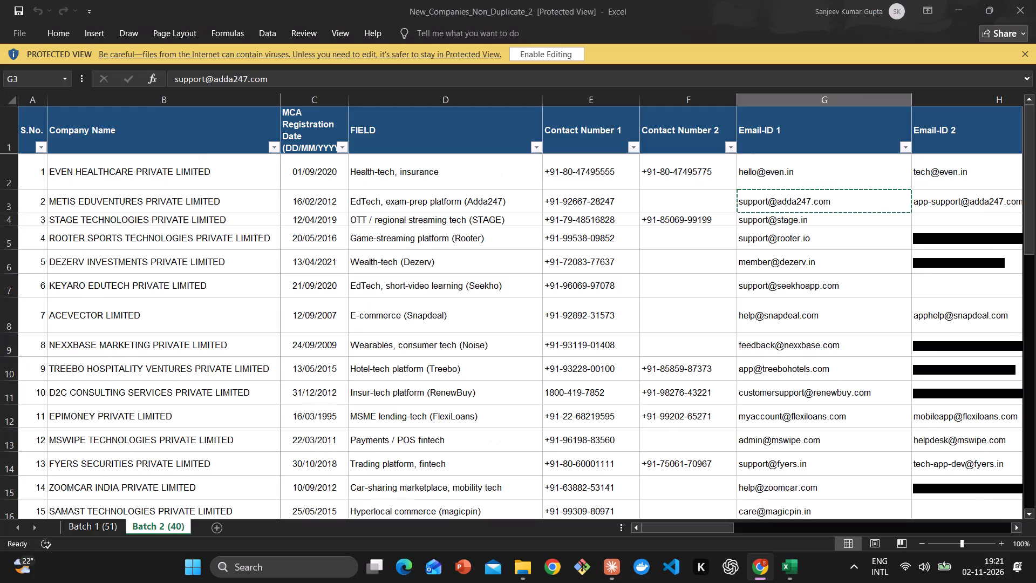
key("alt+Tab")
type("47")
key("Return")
Copy STAGE TECHNOLOGIES' Email-ID 1 from Excel and paste it into the Email-ID cell F2280 in Chrome.
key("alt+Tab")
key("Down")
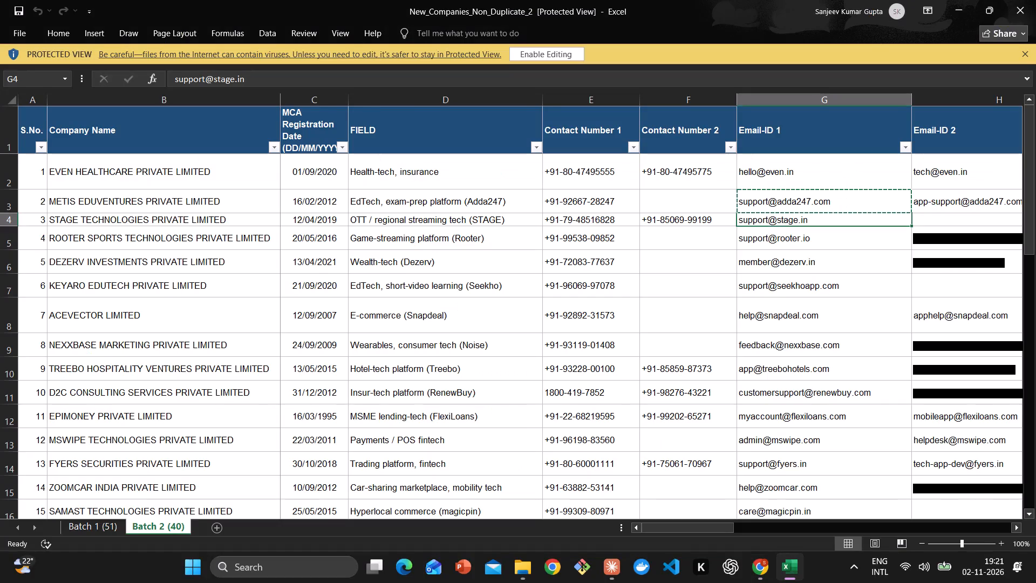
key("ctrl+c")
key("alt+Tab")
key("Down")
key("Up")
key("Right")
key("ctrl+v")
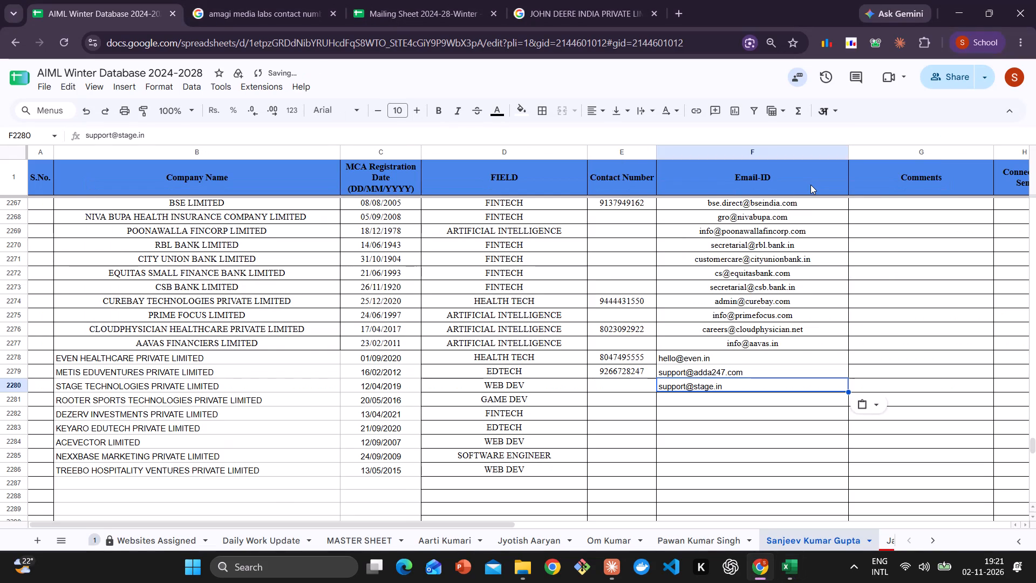
Enter STAGE TECHNOLOGIES' Contact Number 2 from Excel, without the country code, in E2280 in Chrome.
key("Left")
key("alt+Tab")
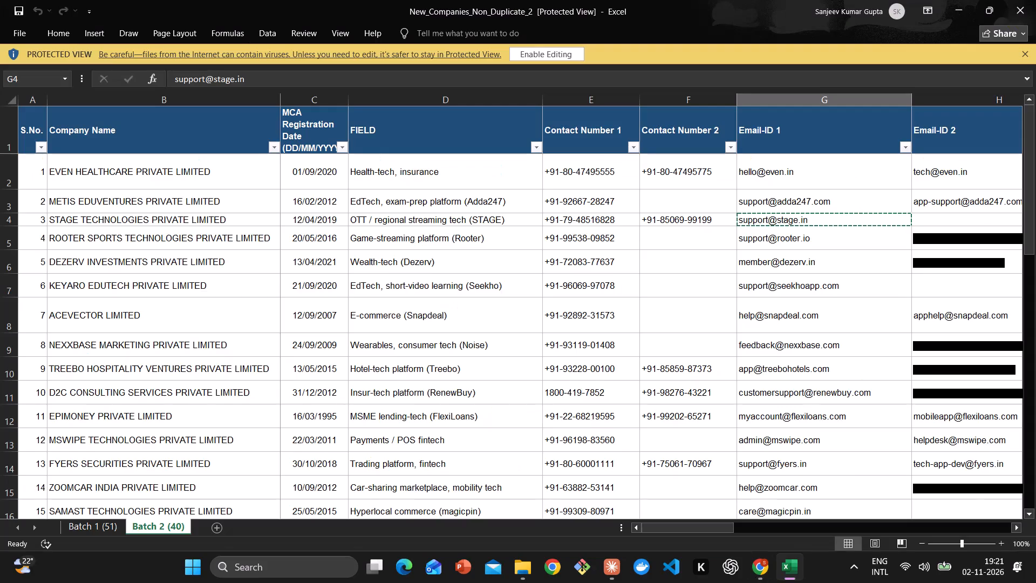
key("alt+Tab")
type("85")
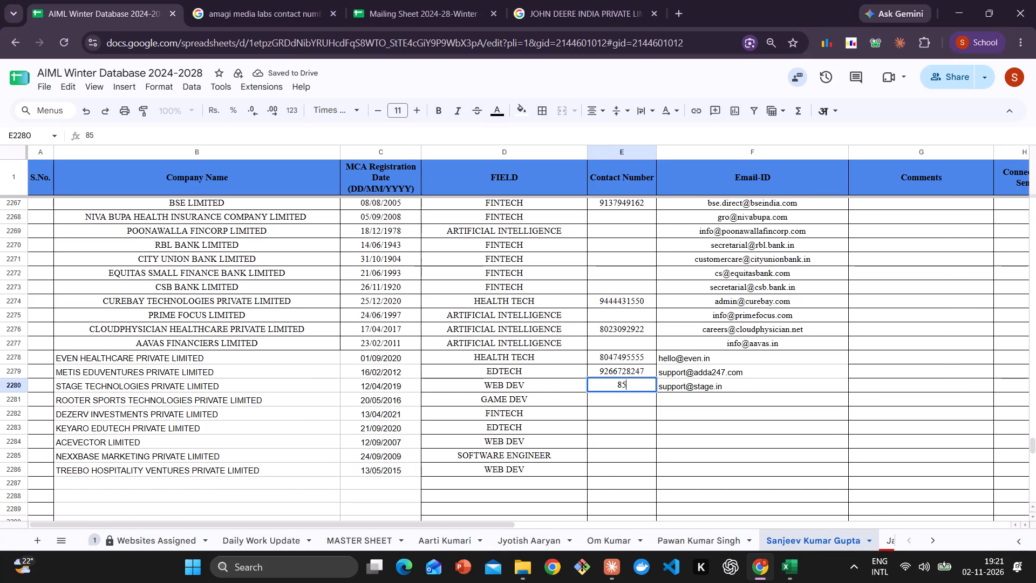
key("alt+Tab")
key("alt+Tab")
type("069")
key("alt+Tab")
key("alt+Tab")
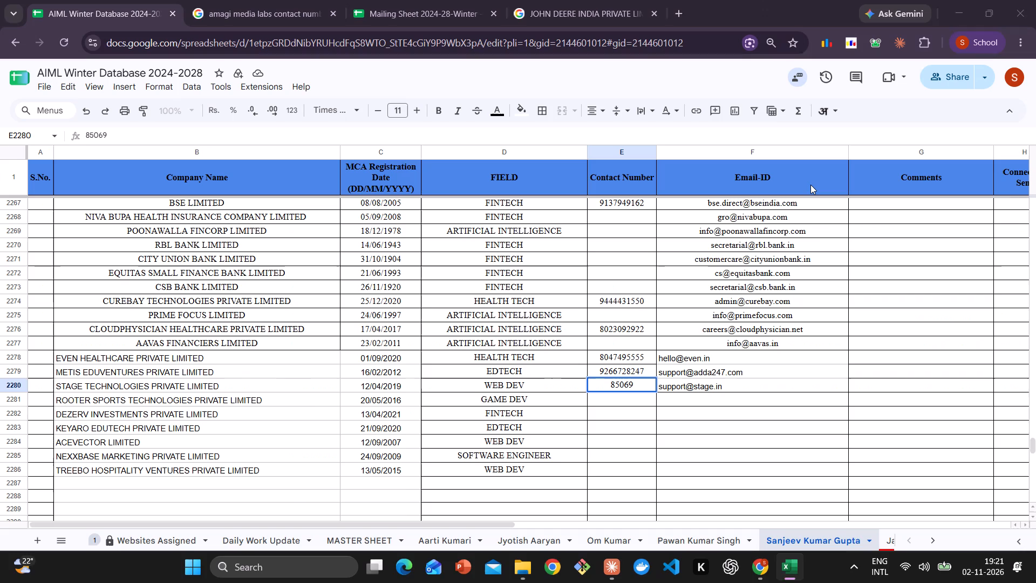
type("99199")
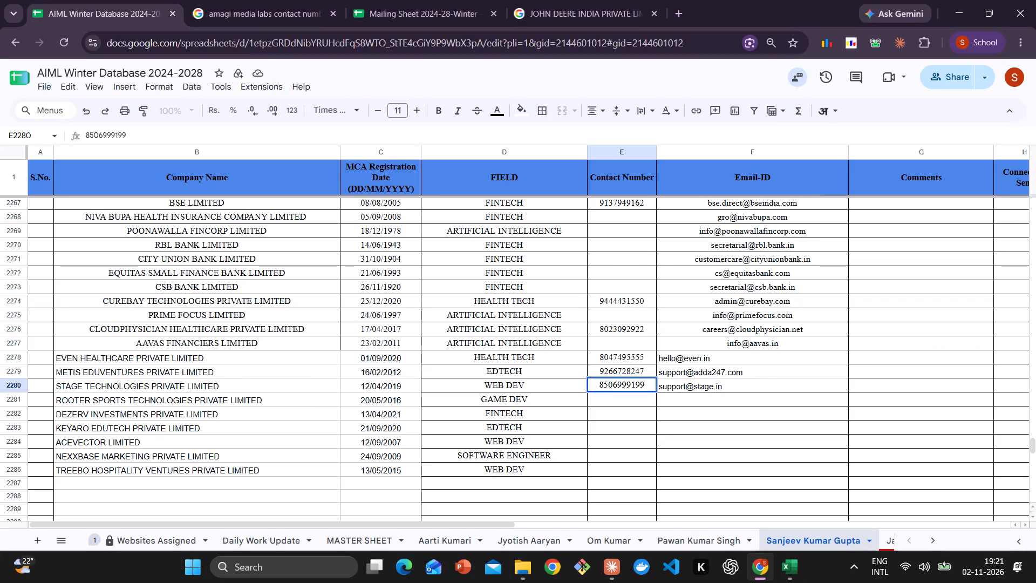
Insert one blank row directly below STAGE TECHNOLOGIES' row 2280.
left_click(132, 86)
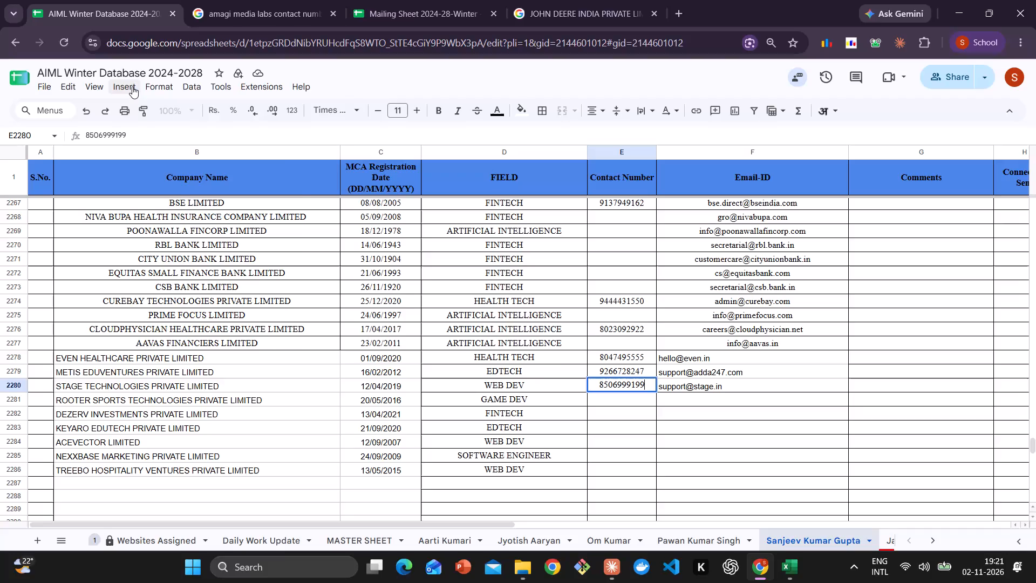
left_click(329, 145)
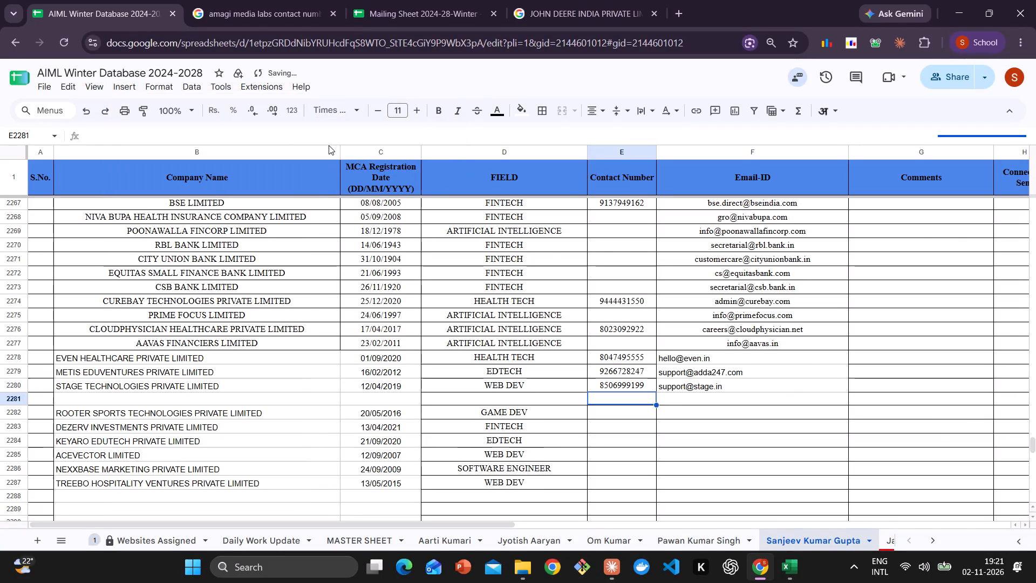
Enter STAGE TECHNOLOGIES' Contact Number 1 from Excel, without the country code, in E2281 in Chrome.
key("alt+Tab")
left_click(585, 223)
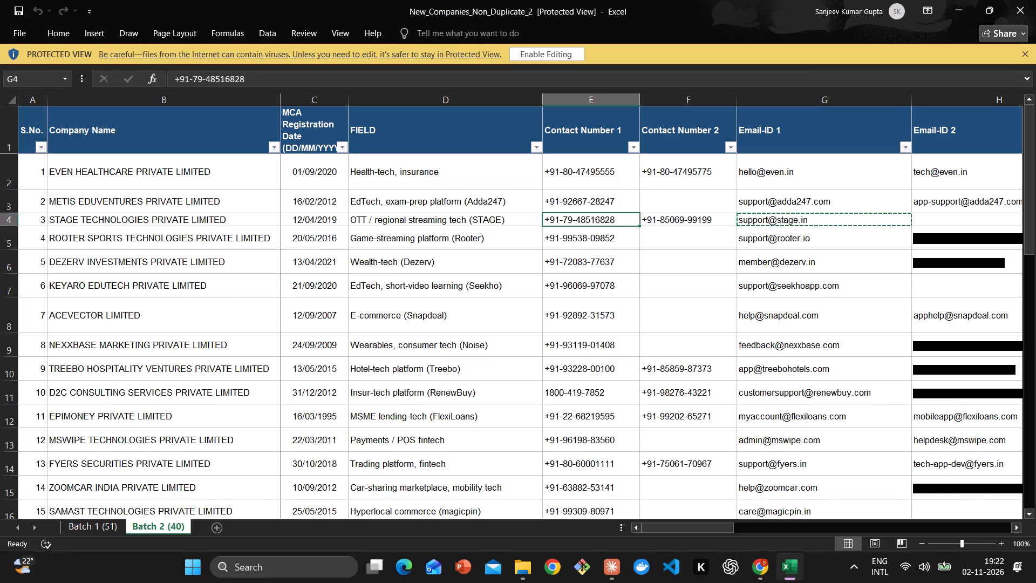
key("alt+Tab")
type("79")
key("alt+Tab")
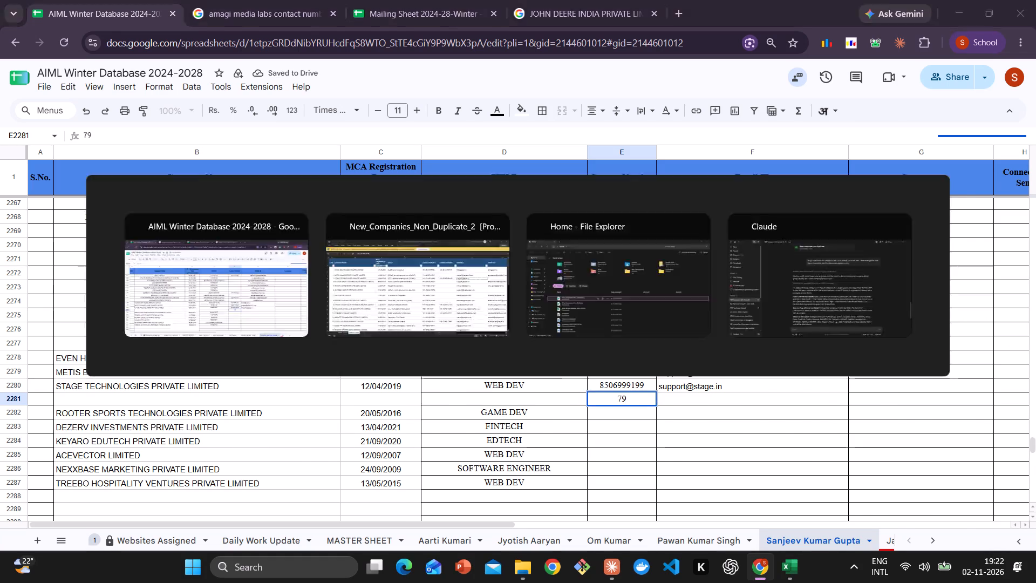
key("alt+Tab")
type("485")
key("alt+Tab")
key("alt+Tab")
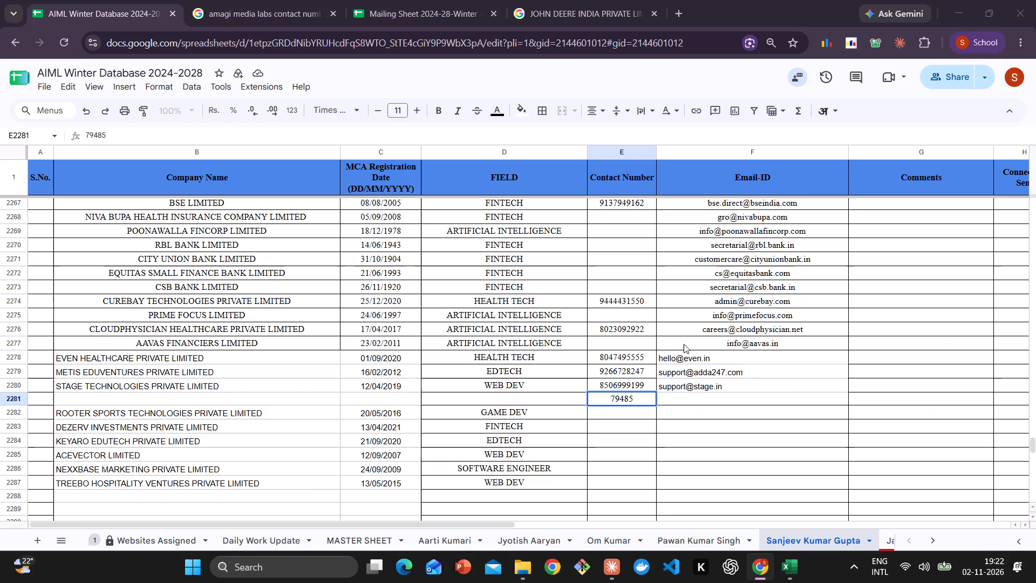
Finish entering STAGE TECHNOLOGIES' Contact Number 1 from Excel, without the country code, in E2281 in Chrome.
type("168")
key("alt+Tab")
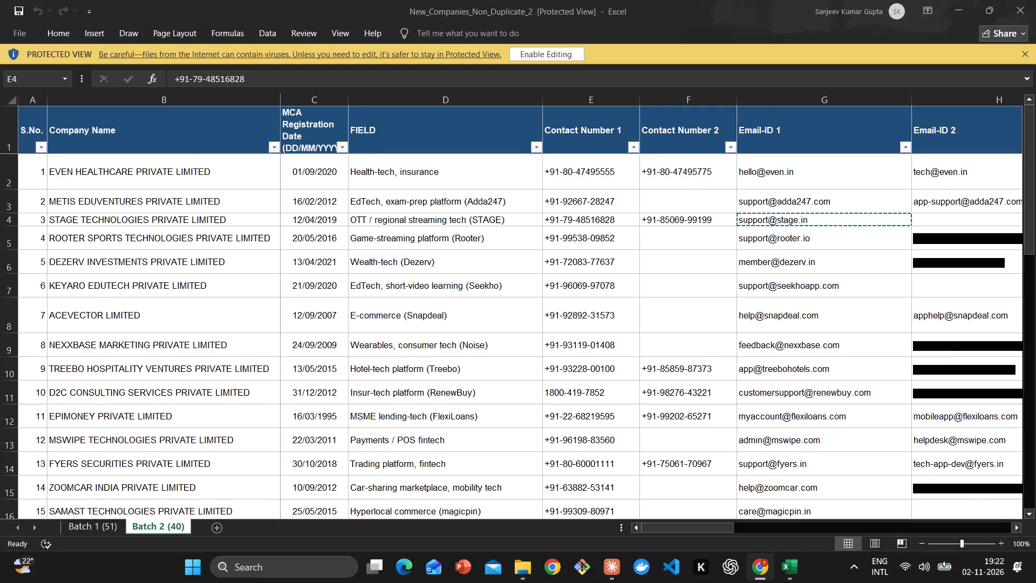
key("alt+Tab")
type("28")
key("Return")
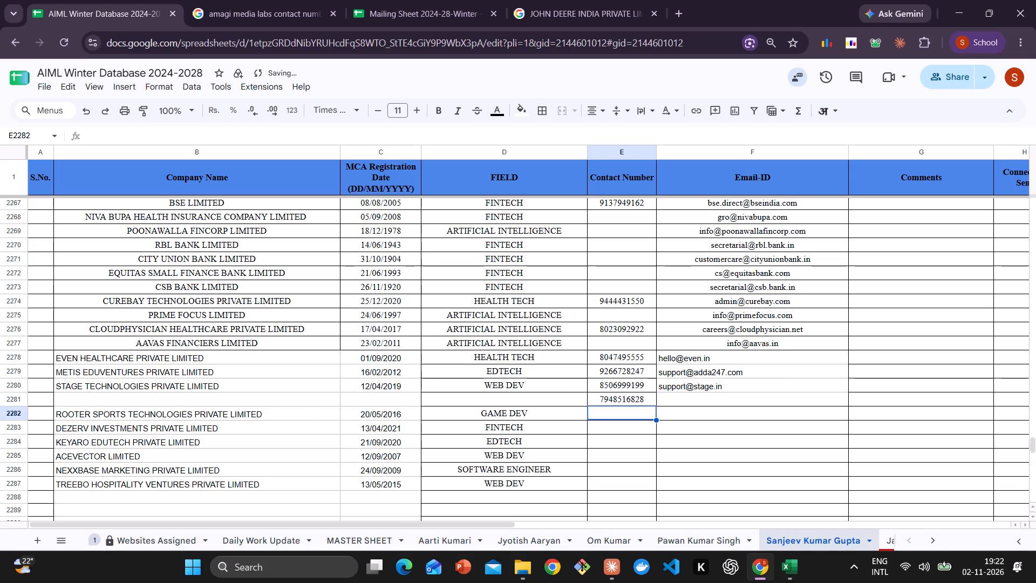
Merge STAGE TECHNOLOGIES' S.No., Company Name, MCA Registration Date and FIELD cells A2280:D2281 vertically.
left_click(41, 386)
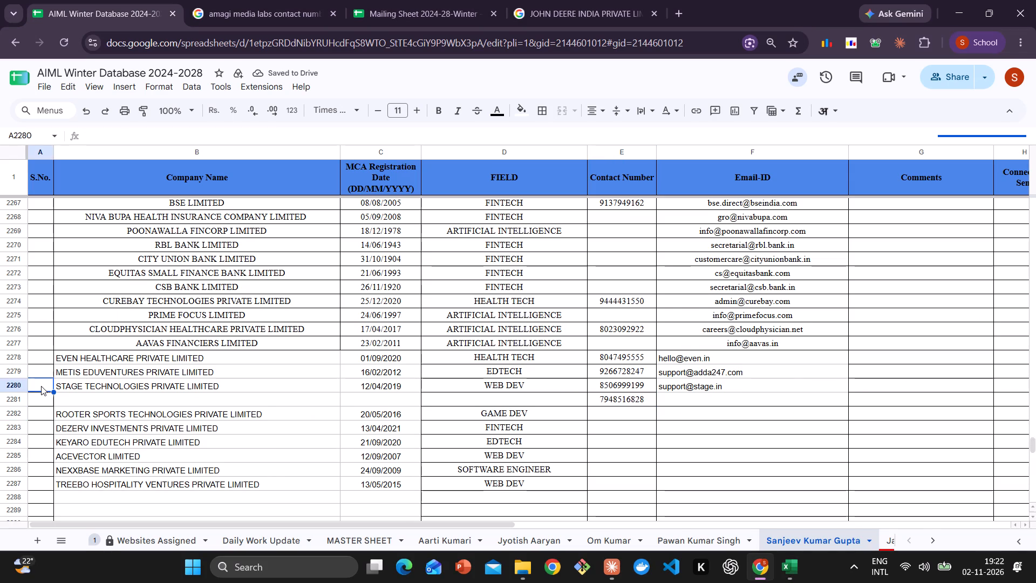
key("shift+Down")
key("shift+Right")
key("shift+Right")
key("shift+Right")
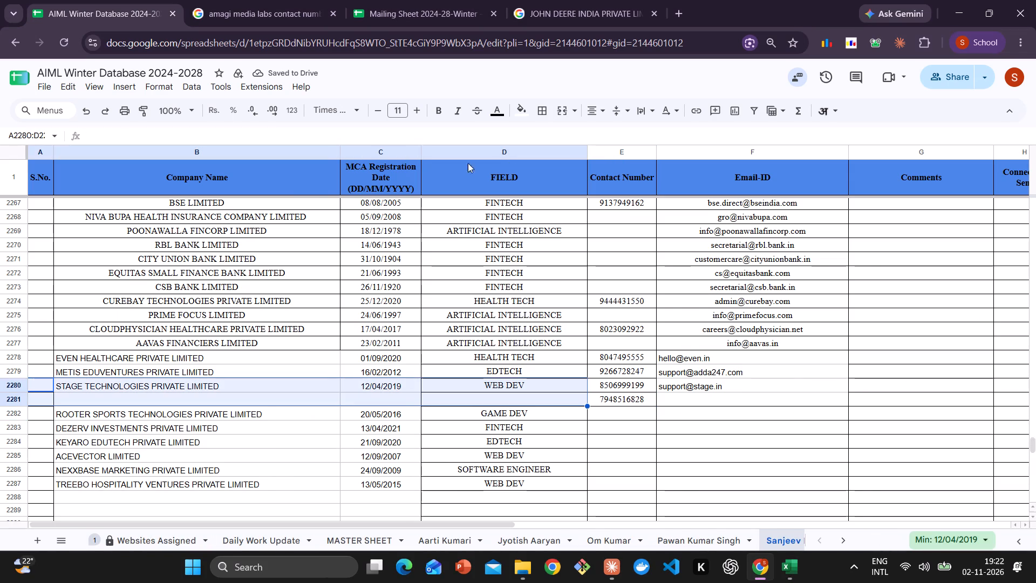
left_click(576, 110)
left_click(584, 151)
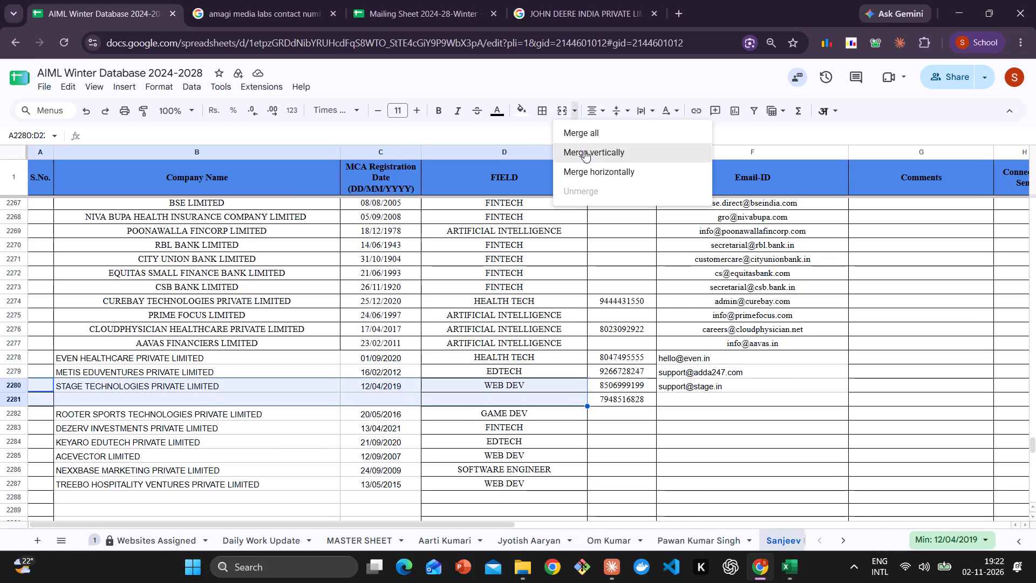
Merge STAGE TECHNOLOGIES' Email-ID cells F2280:F2281 vertically.
left_click(731, 387)
key("shift+Down")
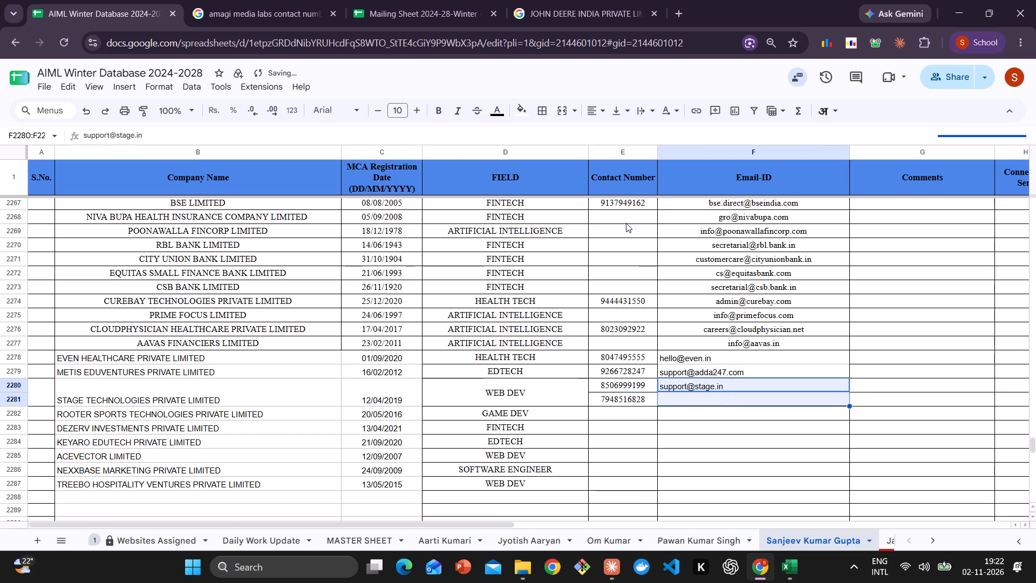
left_click(575, 113)
left_click(582, 145)
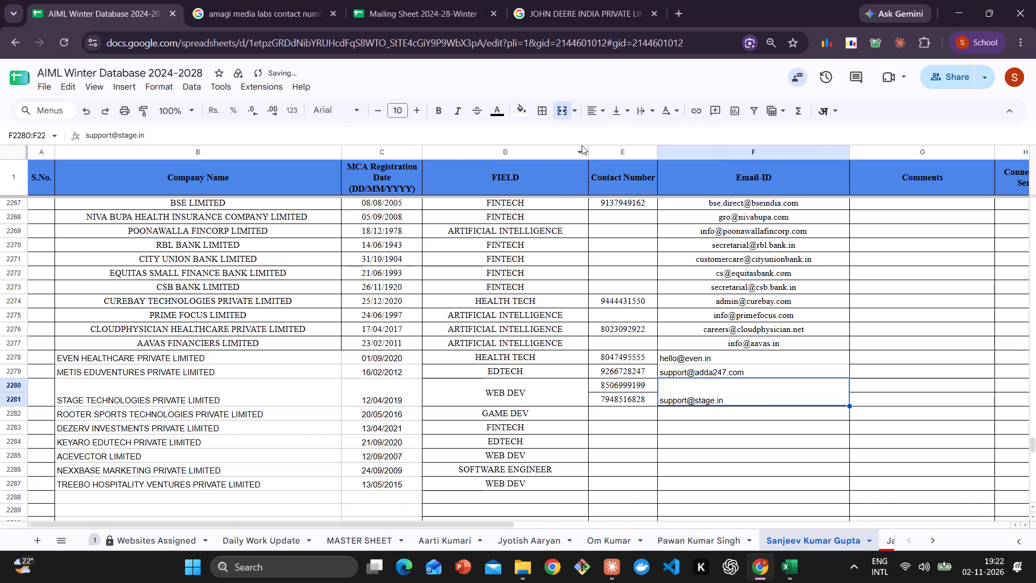
Enter ROOTER SPORTS TECHNOLOGIES' Contact Number 1 from Excel, without the country code, in E2282 in Chrome.
scroll(335, 423, "right", 3)
left_click(242, 408)
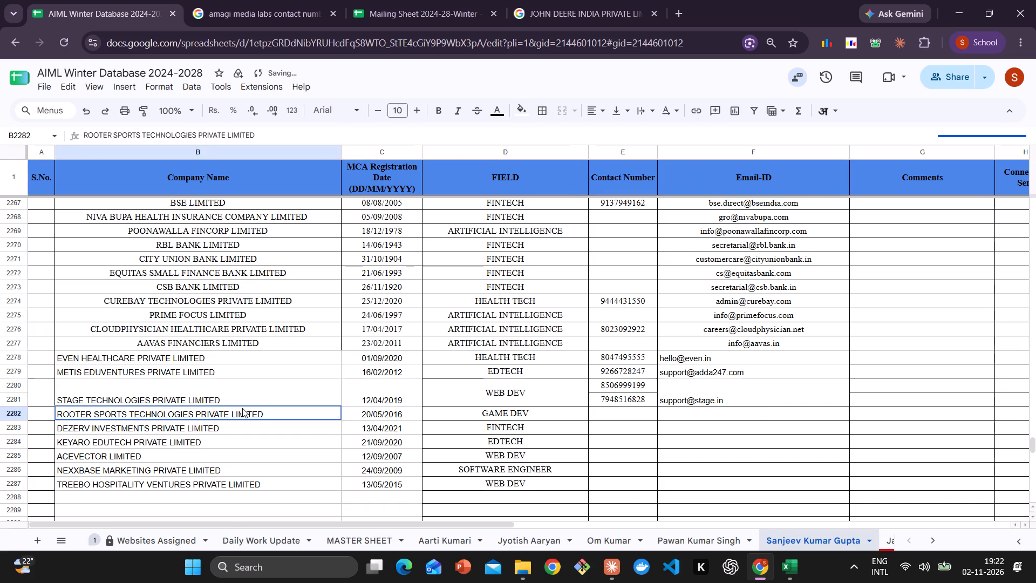
left_click(514, 411)
key("alt+Tab")
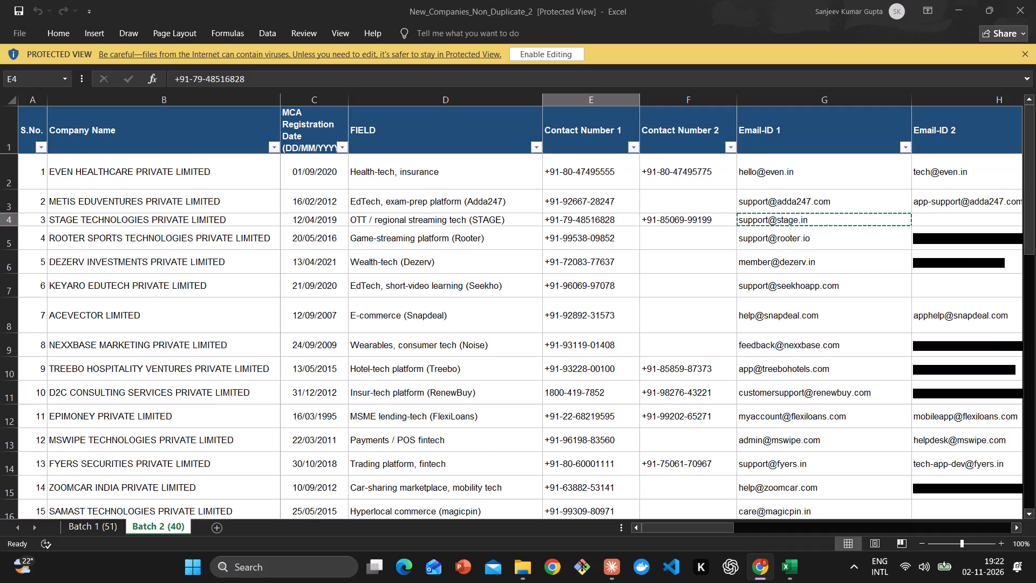
left_click(575, 236)
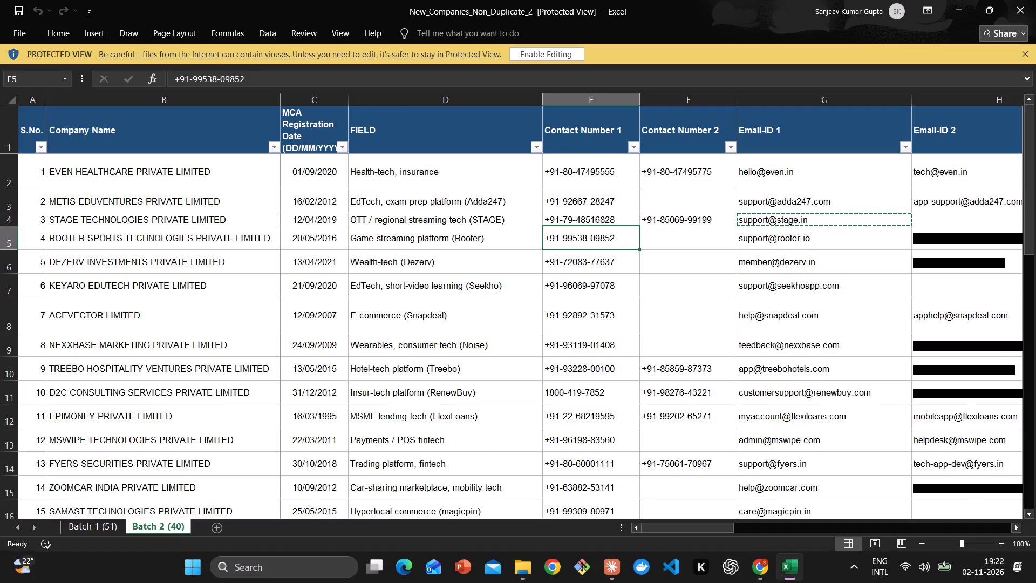
key("alt+Tab")
left_click(616, 416)
key("alt+Tab")
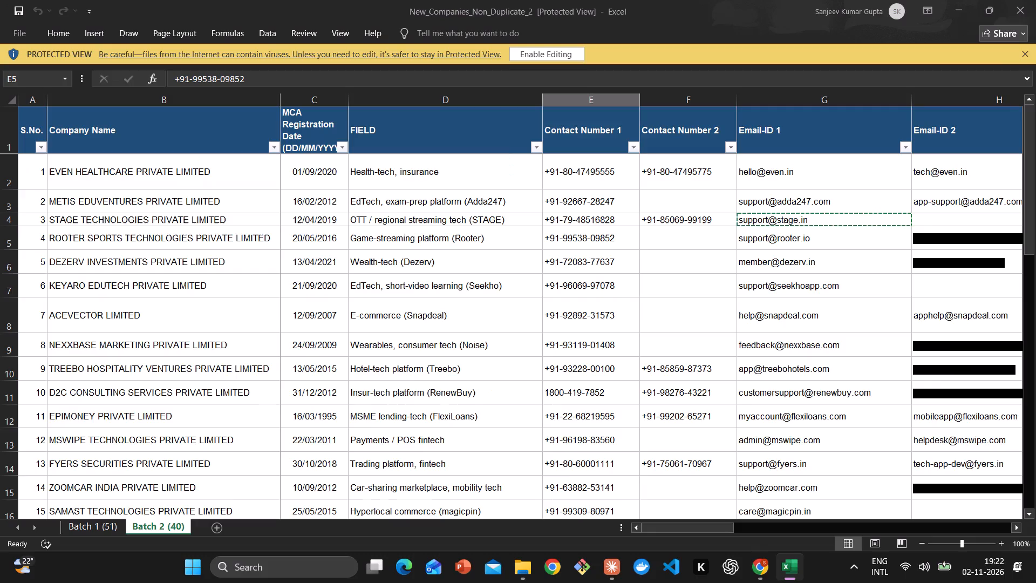
key("alt+Tab")
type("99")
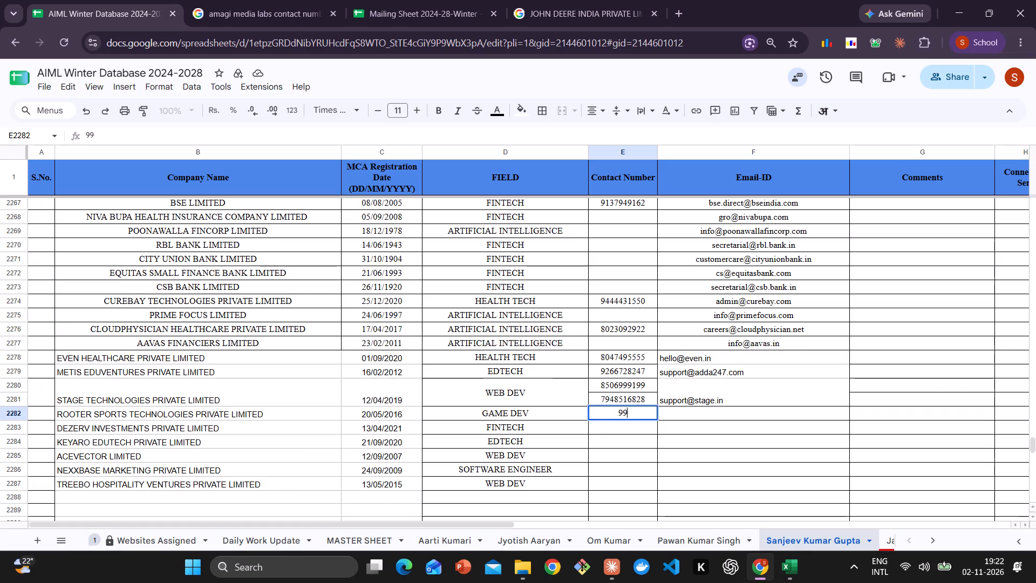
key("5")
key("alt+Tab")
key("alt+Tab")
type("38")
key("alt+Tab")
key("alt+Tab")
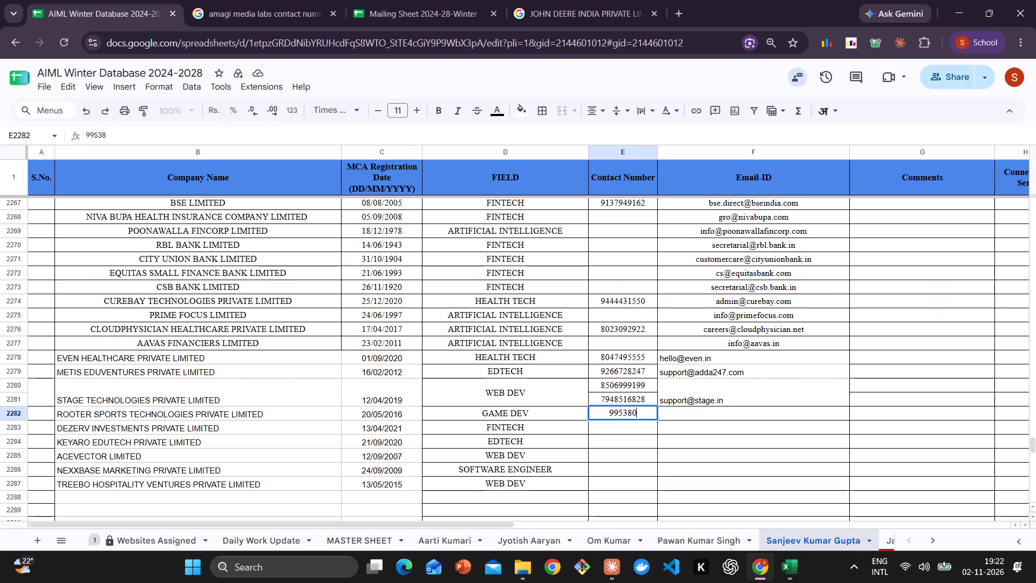
Complete ROOTER SPORTS TECHNOLOGIES' contact number in E2282 in Chrome, checking the remaining digits in Excel.
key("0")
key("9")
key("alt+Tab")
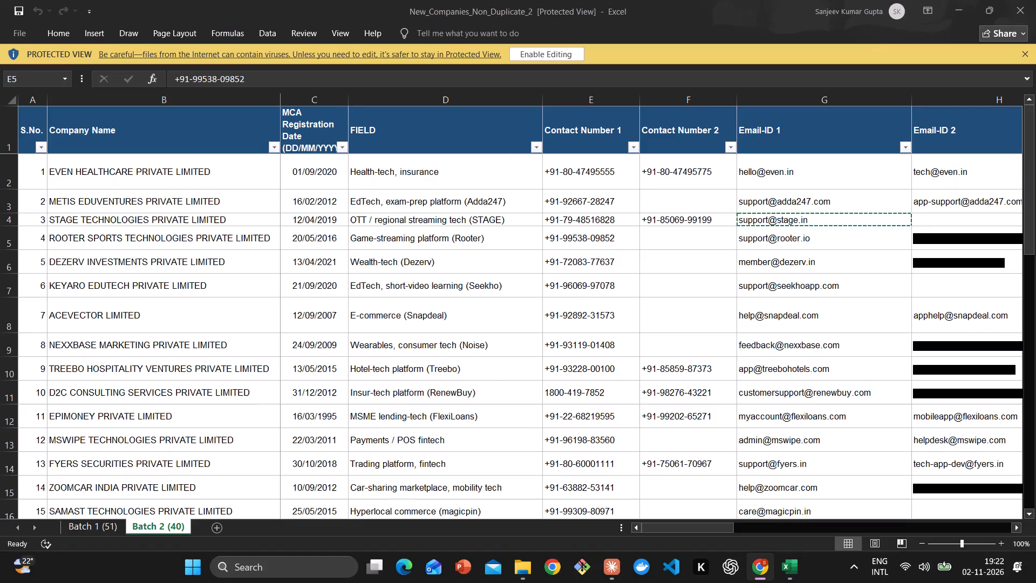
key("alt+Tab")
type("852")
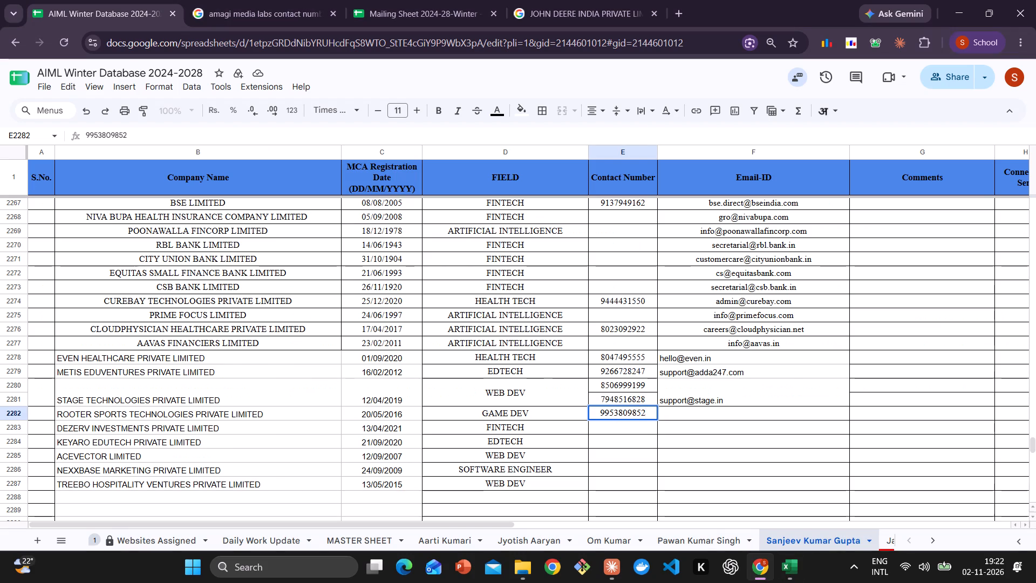
Copy ROOTER SPORTS TECHNOLOGIES' Email-ID 2 from Excel and paste it into the Email-ID cell F2282 in Chrome.
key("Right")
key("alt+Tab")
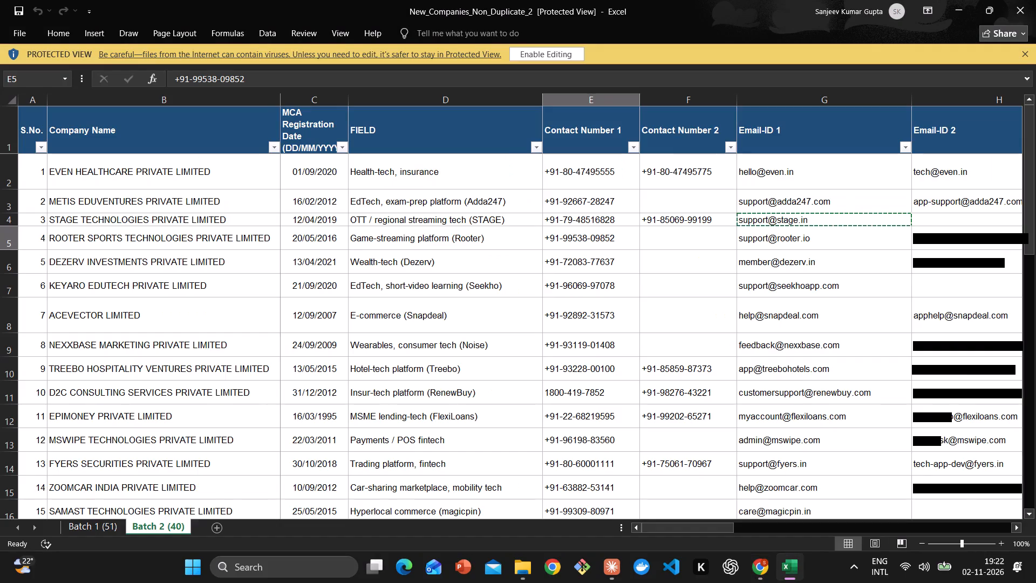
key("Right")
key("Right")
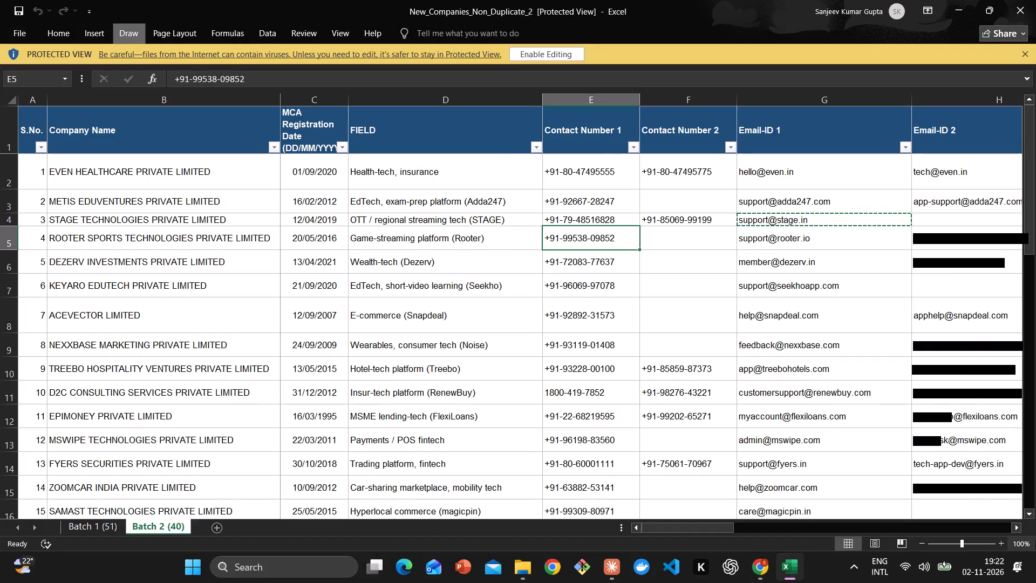
left_click(971, 234)
scroll(971, 234, "left", 1)
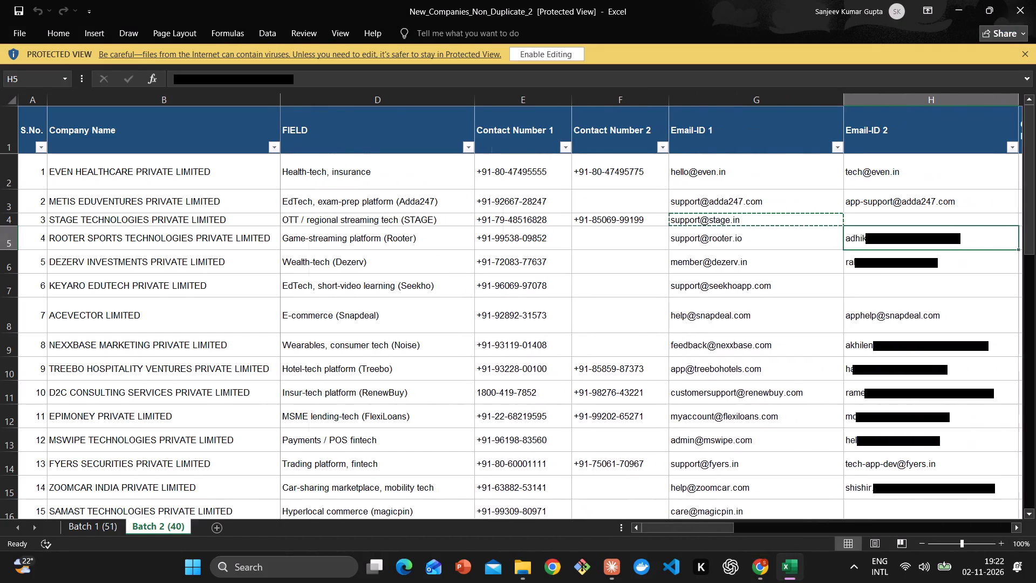
scroll(971, 234, "left", 1)
key("ctrl+c")
key("alt+Tab")
key("ctrl+v")
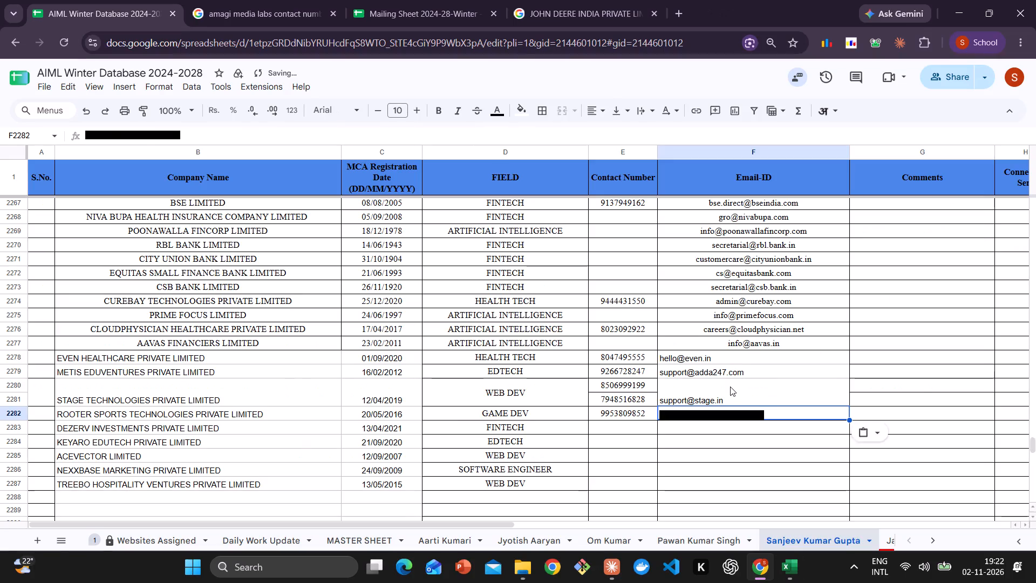
key("Return")
key("Return")
Copy DEZERV INVESTMENTS' Email-ID 2 from Excel and paste it into the Email-ID cell F2283 in Chrome.
key("Left")
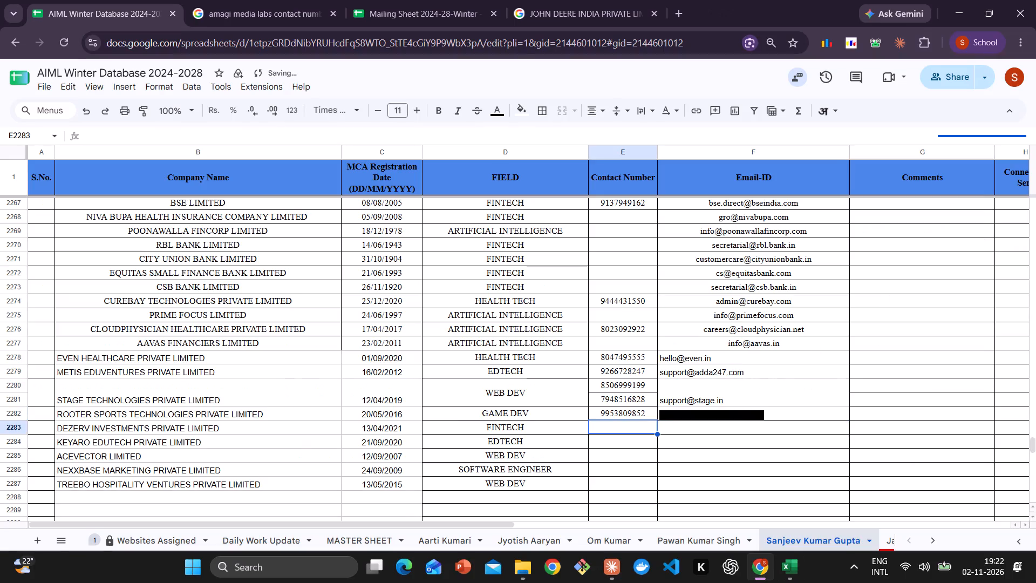
scroll(730, 387, "right", 2)
key("alt+Tab")
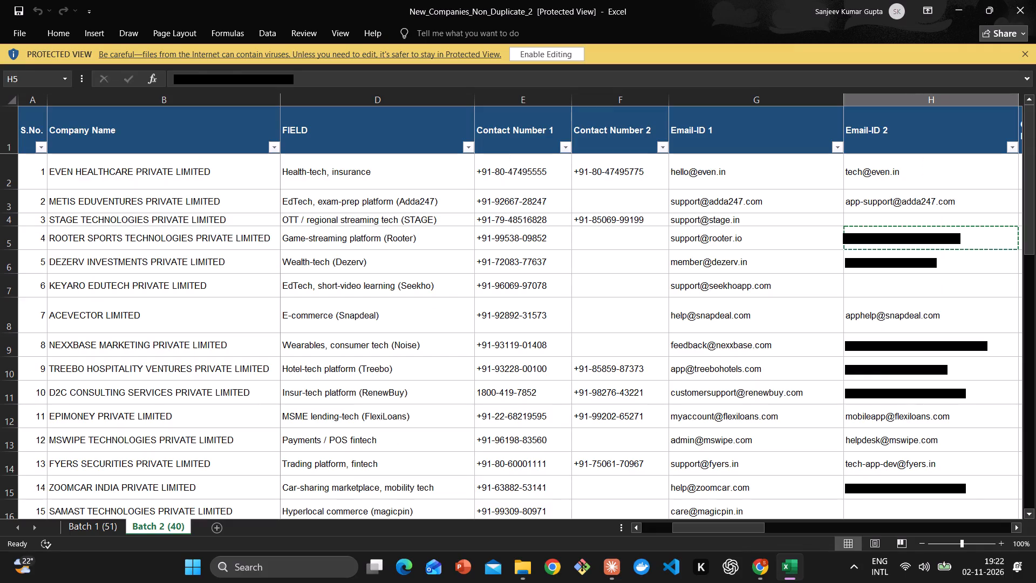
left_click(734, 262)
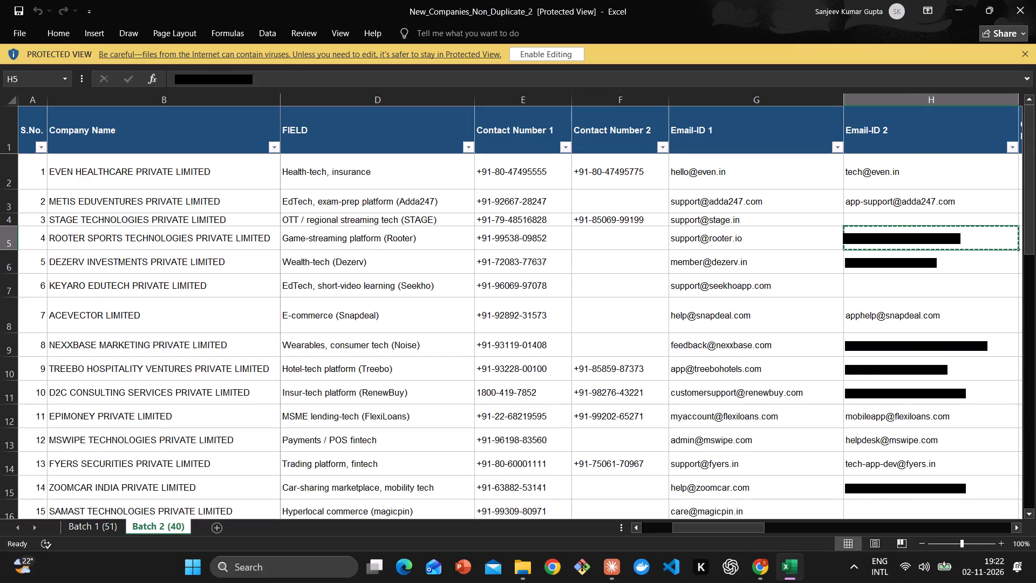
left_click(867, 265)
key("ctrl+c")
key("alt+Tab")
key("Right")
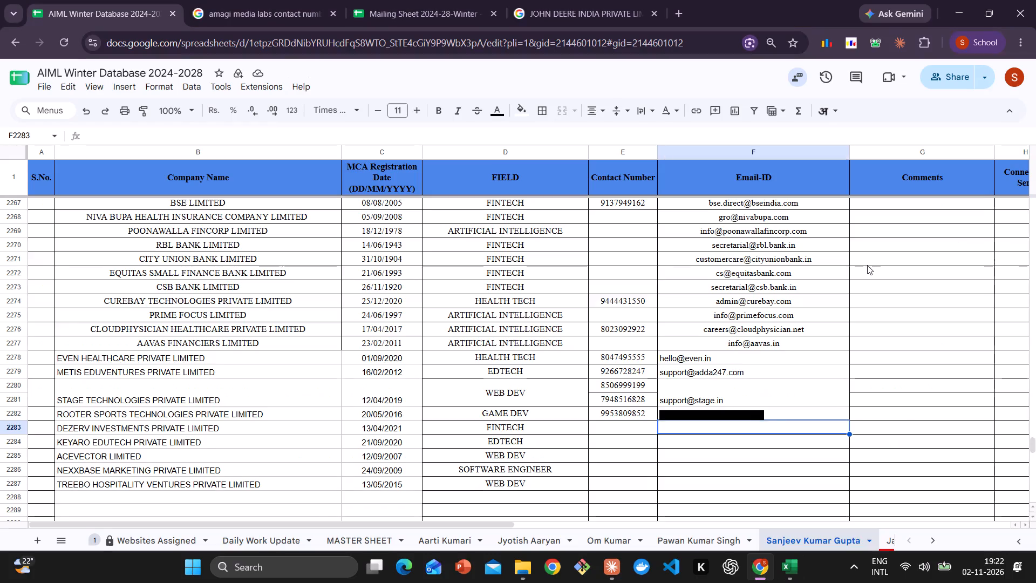
key("ctrl+v")
Enter DEZERV INVESTMENTS' contact number from Excel, without the country code, in the Contact Number cell E2283 in Chrome.
key("Left")
key("alt+Tab")
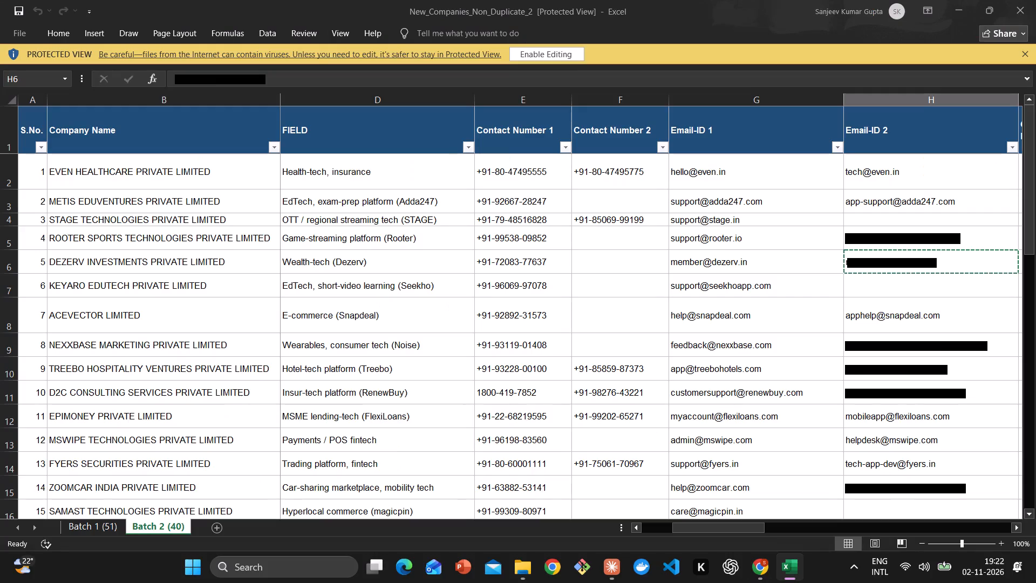
key("alt+Tab")
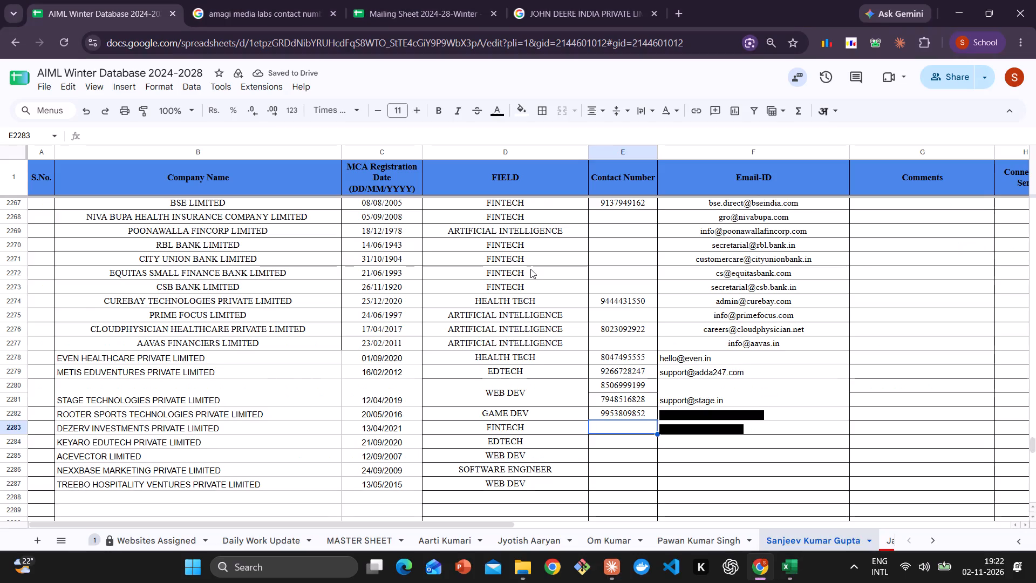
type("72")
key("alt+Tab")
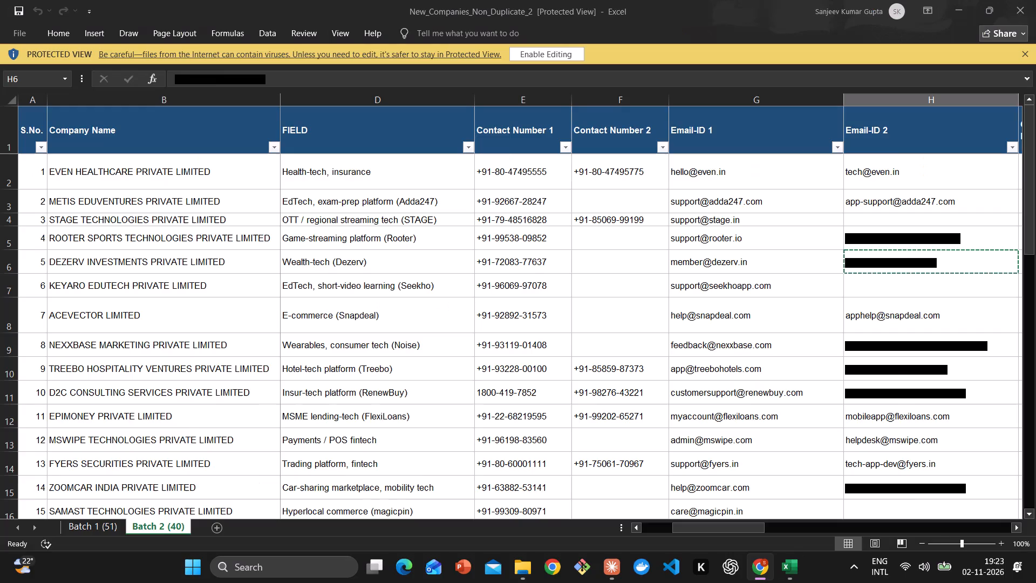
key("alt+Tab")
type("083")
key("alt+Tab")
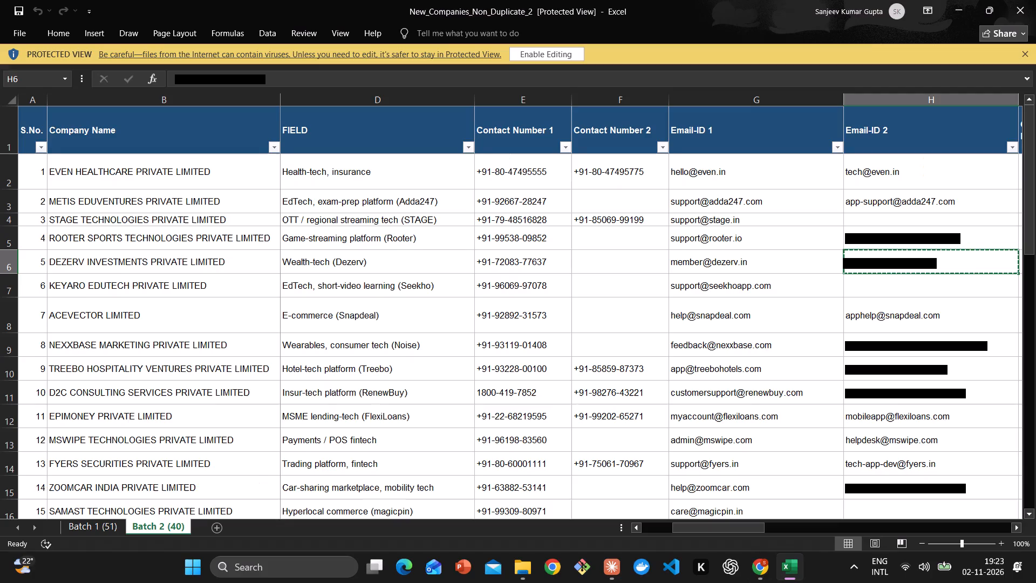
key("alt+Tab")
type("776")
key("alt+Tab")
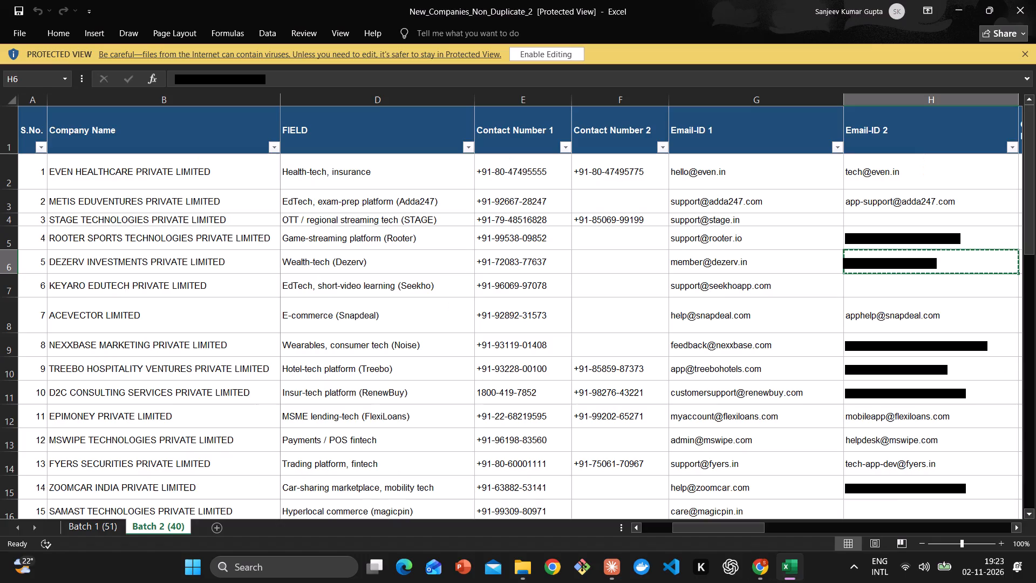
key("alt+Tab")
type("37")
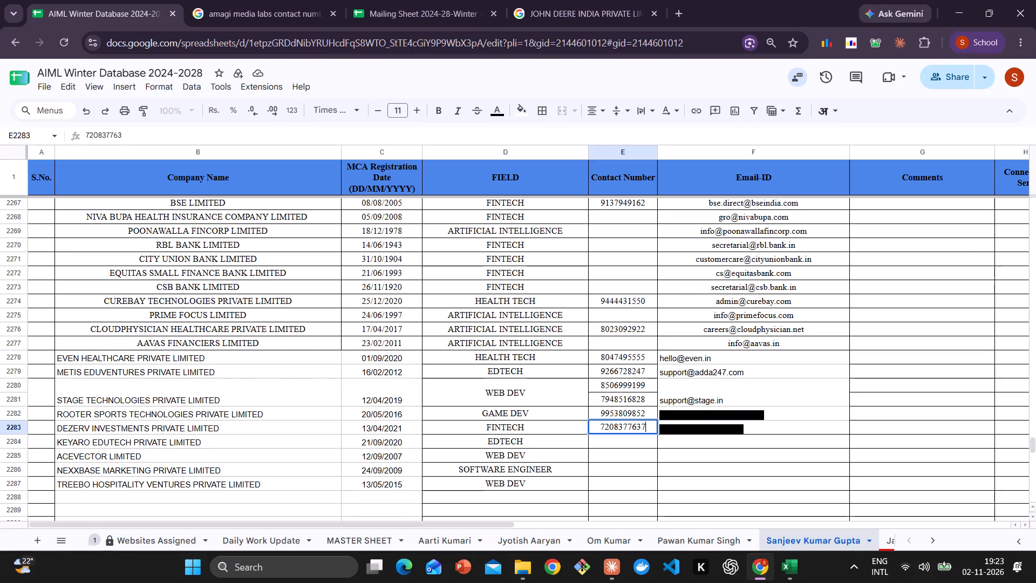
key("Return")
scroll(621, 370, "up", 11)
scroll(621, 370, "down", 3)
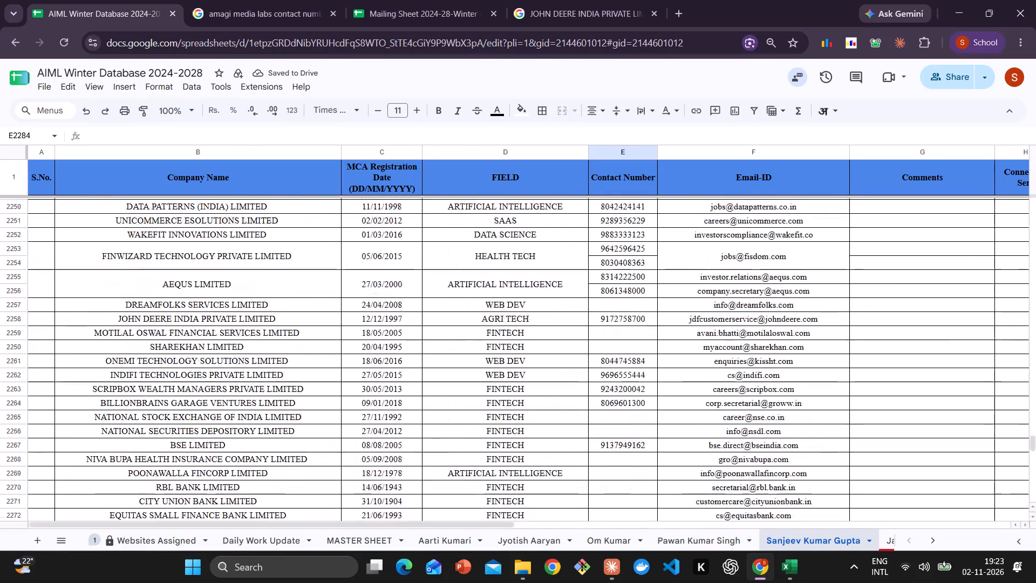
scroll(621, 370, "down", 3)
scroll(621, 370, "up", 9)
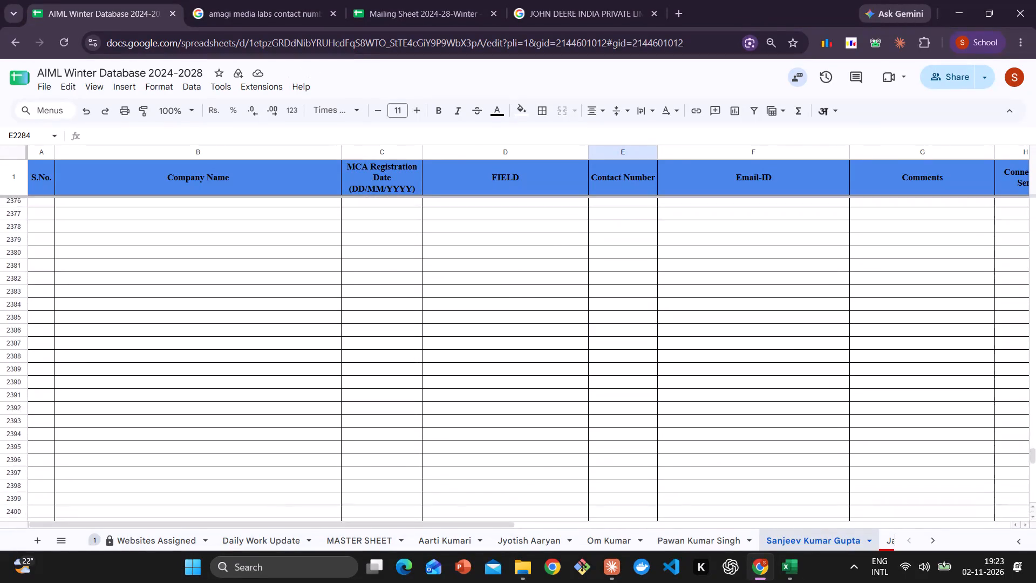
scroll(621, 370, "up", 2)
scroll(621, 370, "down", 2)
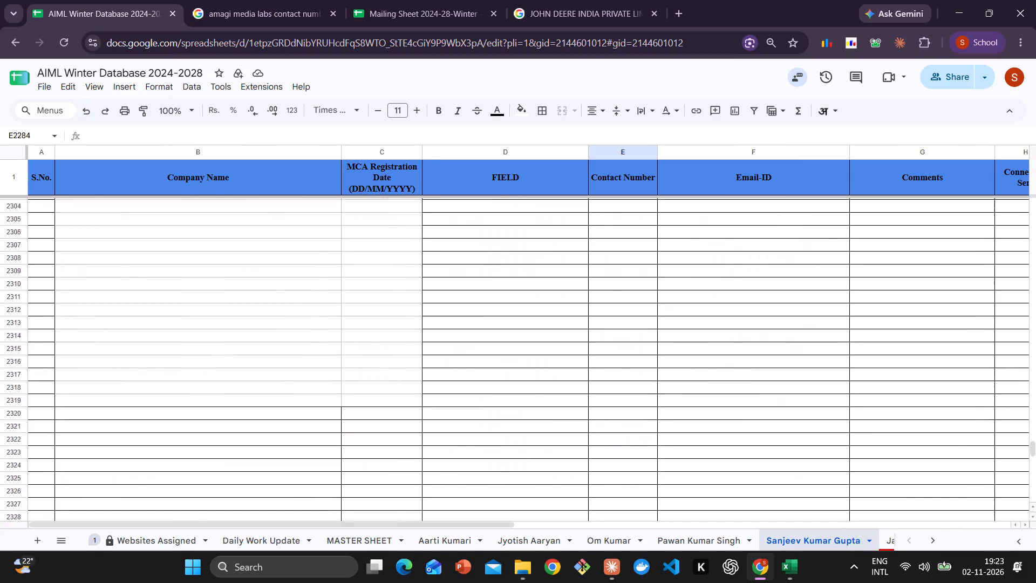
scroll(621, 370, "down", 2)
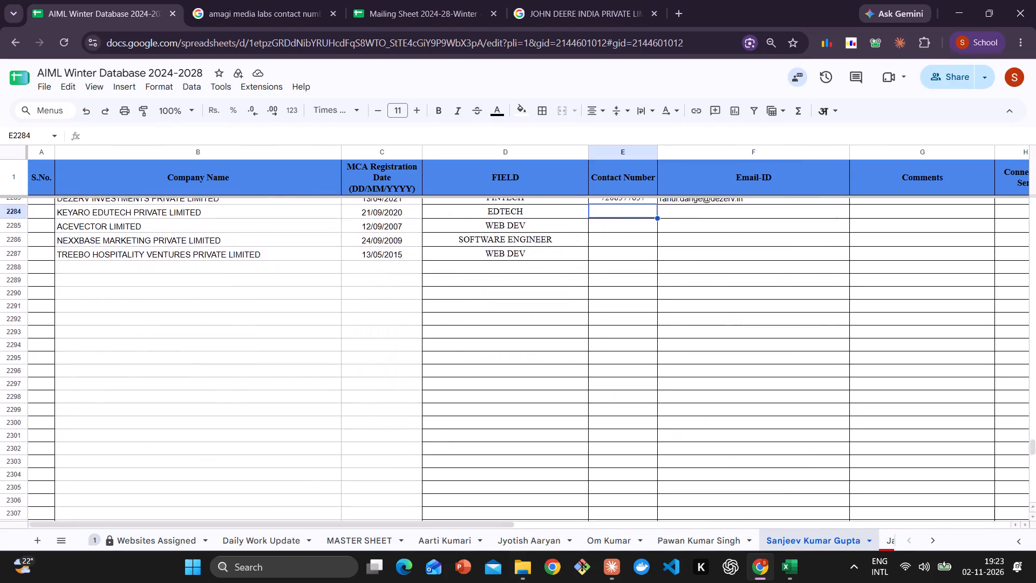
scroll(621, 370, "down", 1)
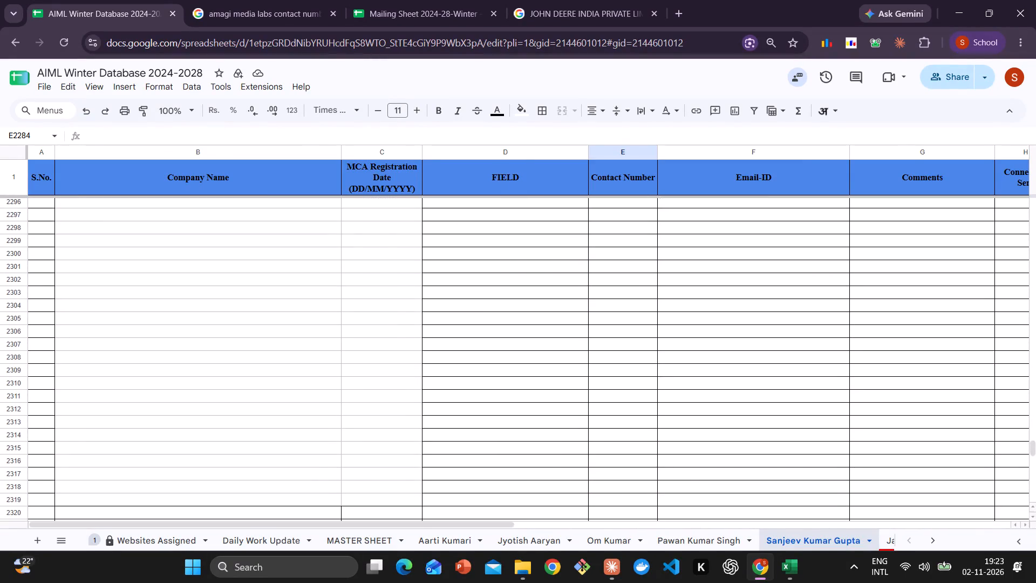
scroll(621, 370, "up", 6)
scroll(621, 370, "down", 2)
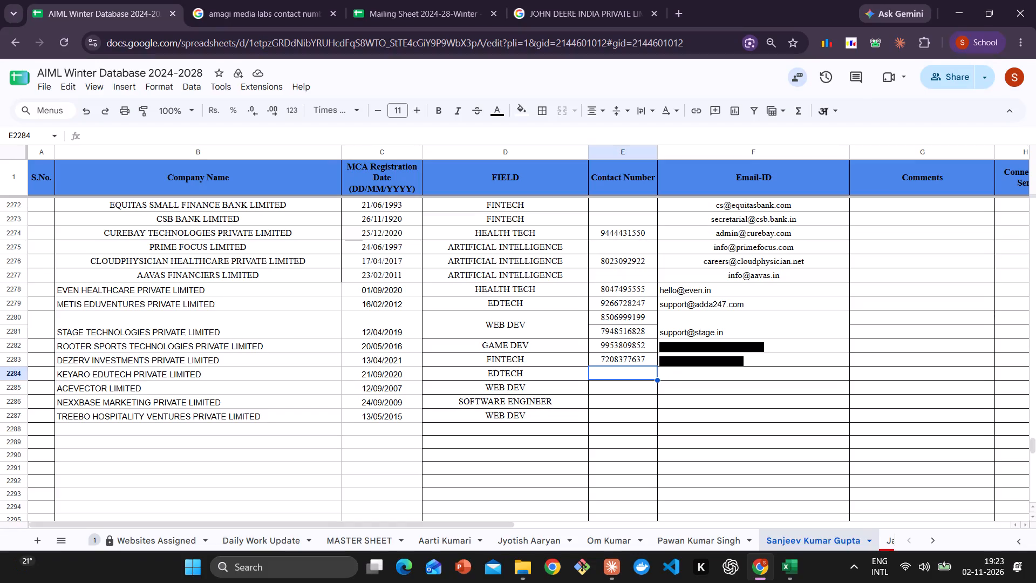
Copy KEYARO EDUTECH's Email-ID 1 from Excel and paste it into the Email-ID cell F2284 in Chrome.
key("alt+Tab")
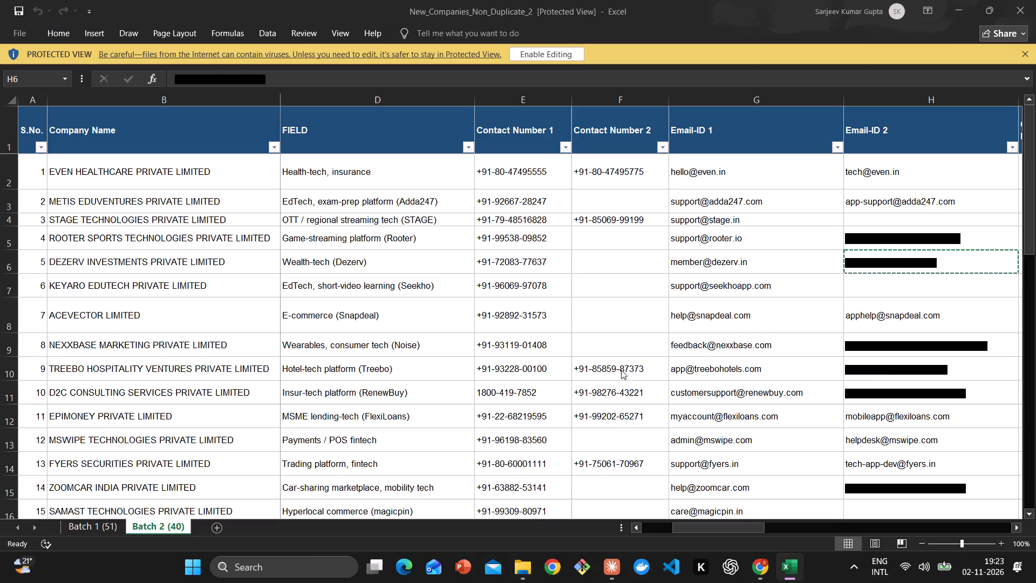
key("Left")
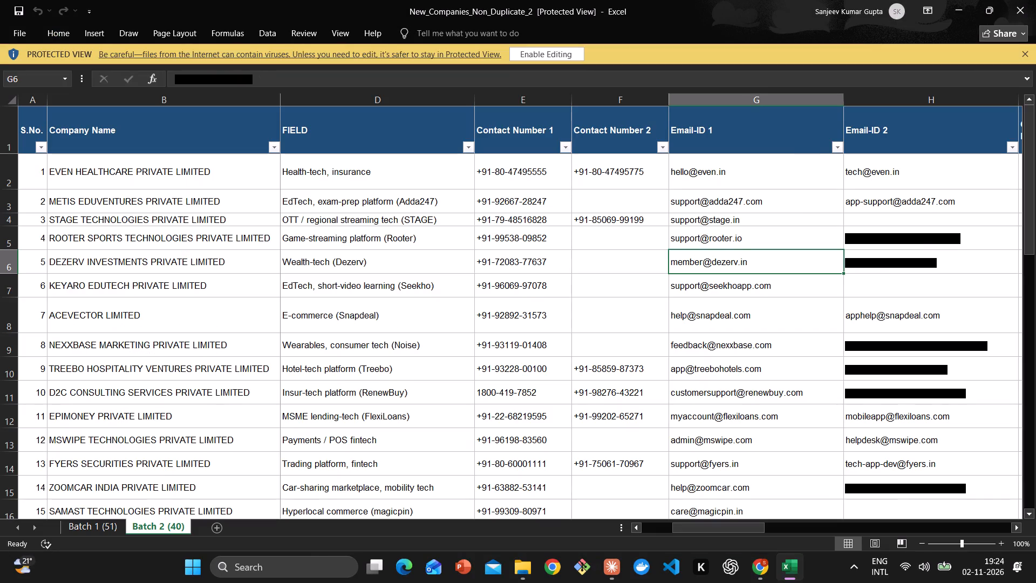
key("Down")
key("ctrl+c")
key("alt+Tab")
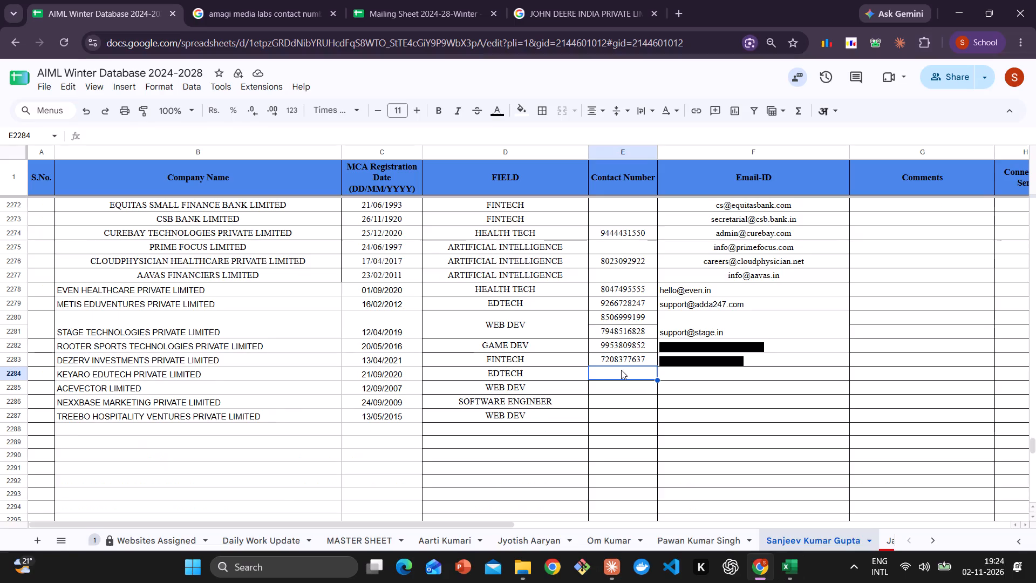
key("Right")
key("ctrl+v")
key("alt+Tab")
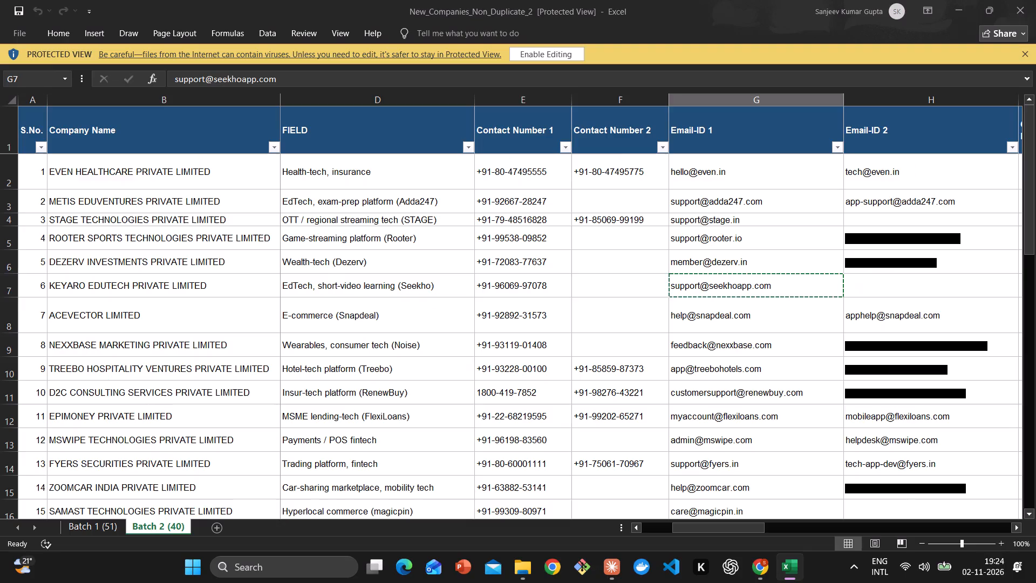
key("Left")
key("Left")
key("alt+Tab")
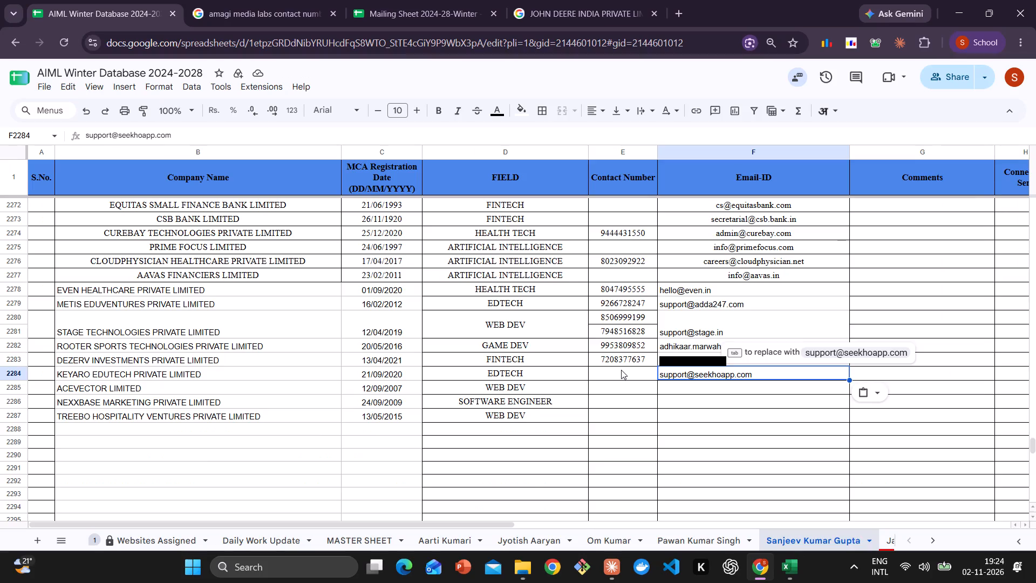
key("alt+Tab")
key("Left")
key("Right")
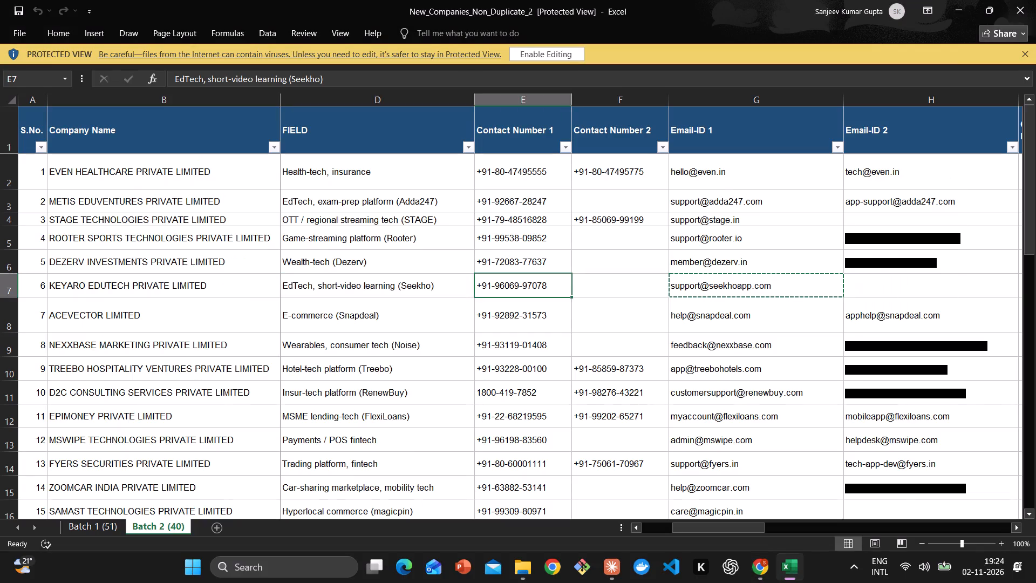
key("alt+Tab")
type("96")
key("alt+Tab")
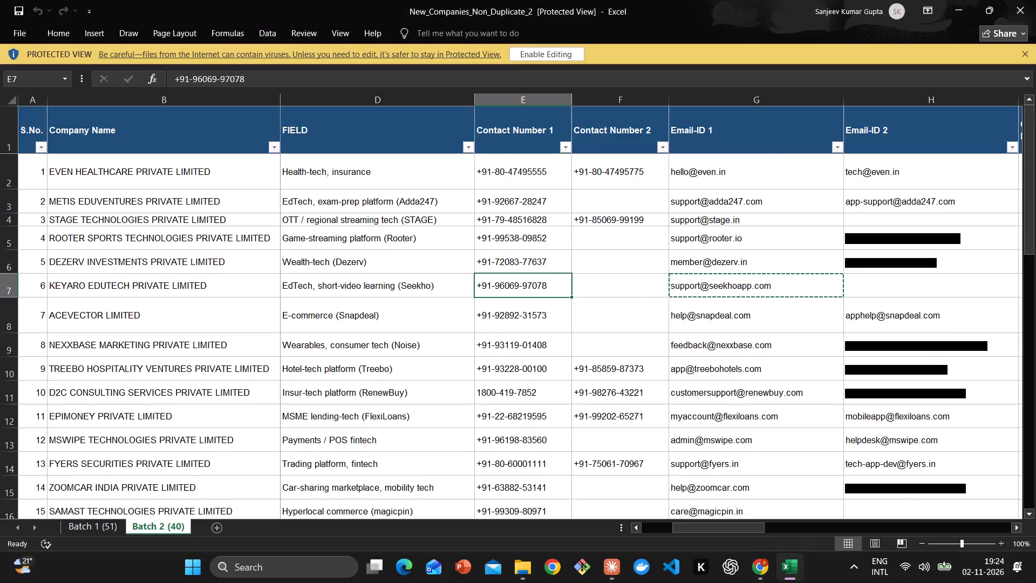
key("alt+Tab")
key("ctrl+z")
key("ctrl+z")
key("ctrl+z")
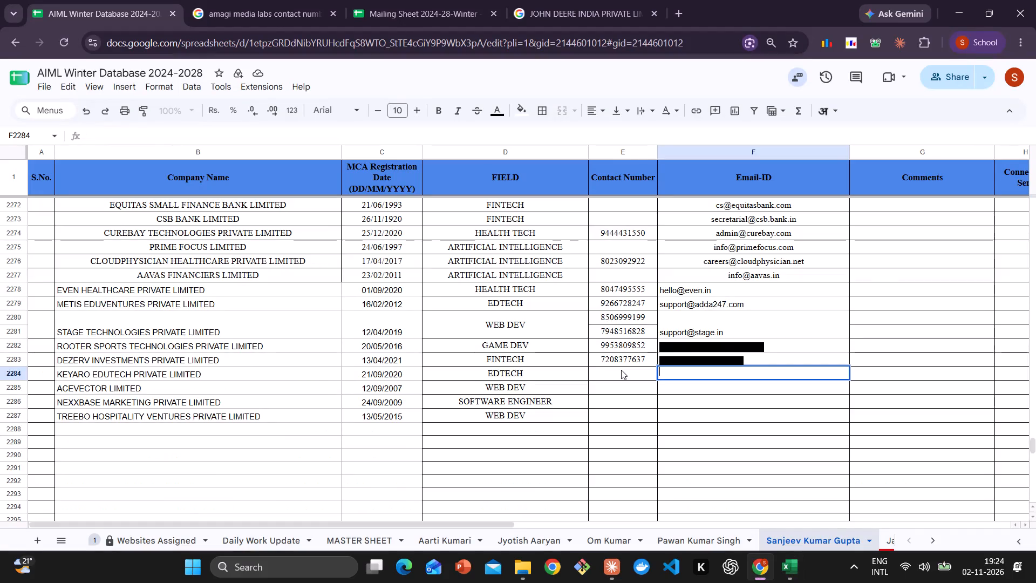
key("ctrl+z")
Copy KEYARO EDUTECH's Email-ID 1 from Excel again and paste it into the Email-ID cell F2284 in Chrome.
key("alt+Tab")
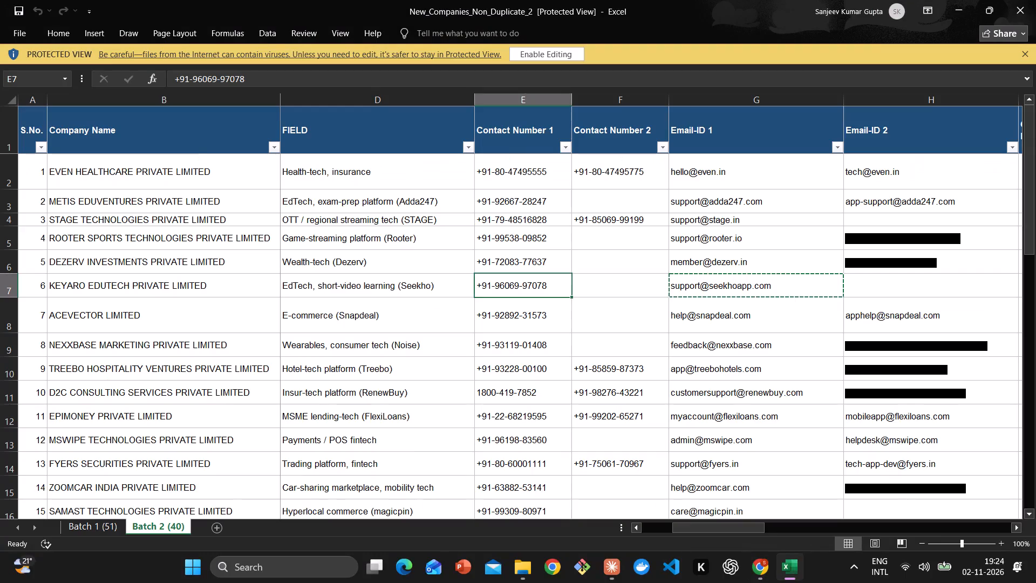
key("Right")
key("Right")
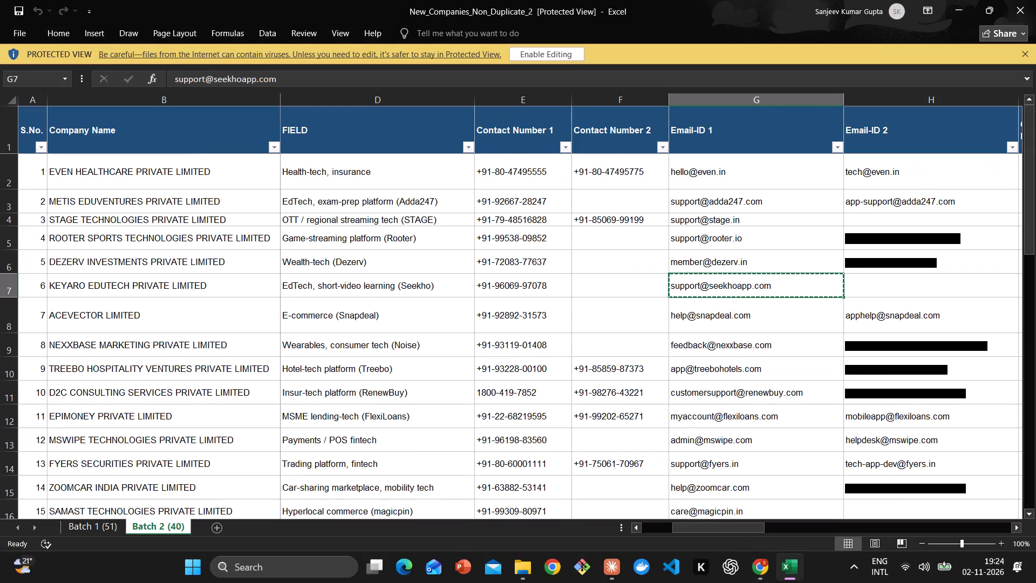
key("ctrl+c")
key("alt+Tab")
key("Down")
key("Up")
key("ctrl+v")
Enter KEYARO EDUTECH's contact number from Excel, without the country code, in the Contact Number cell E2284 in Chrome.
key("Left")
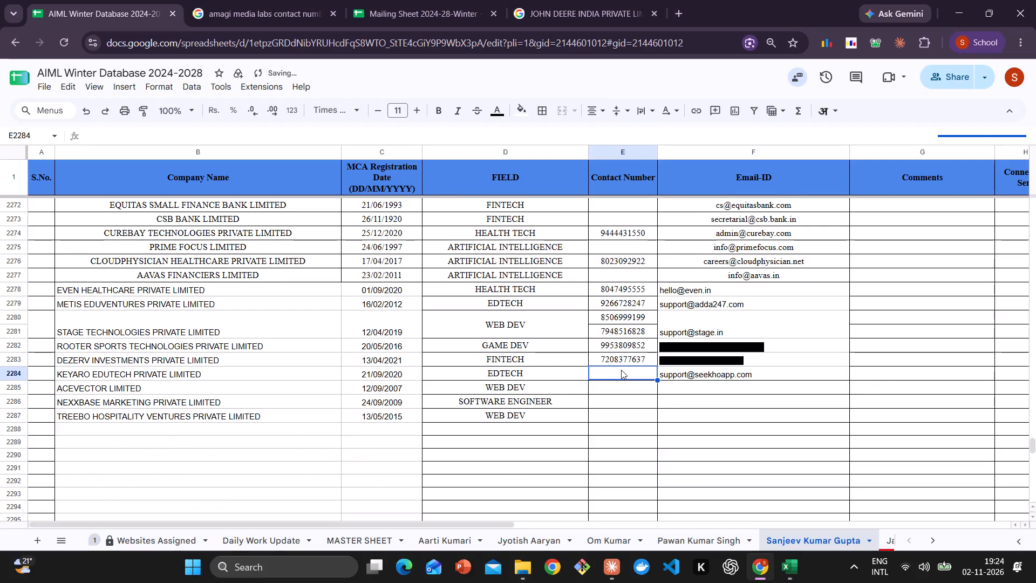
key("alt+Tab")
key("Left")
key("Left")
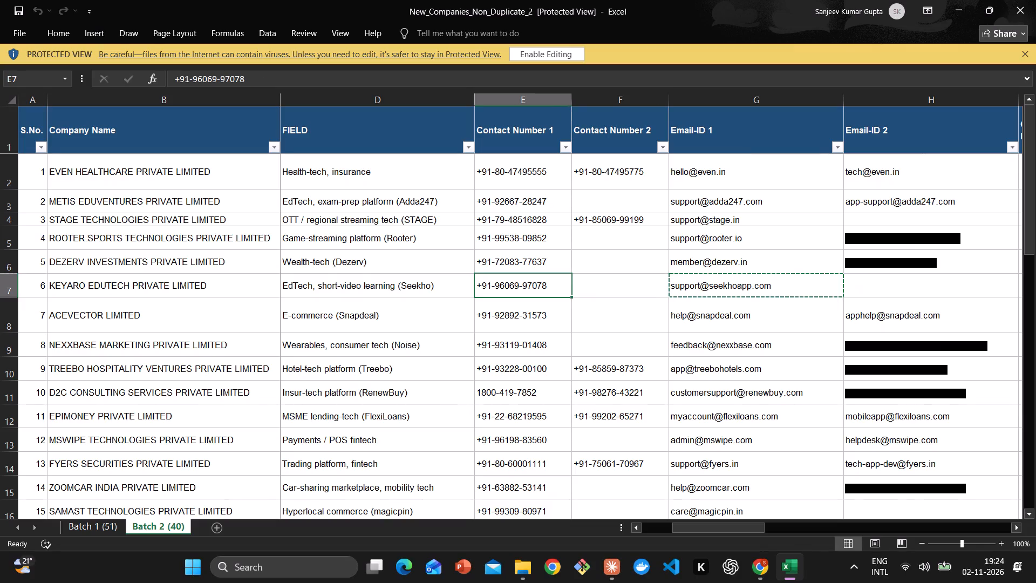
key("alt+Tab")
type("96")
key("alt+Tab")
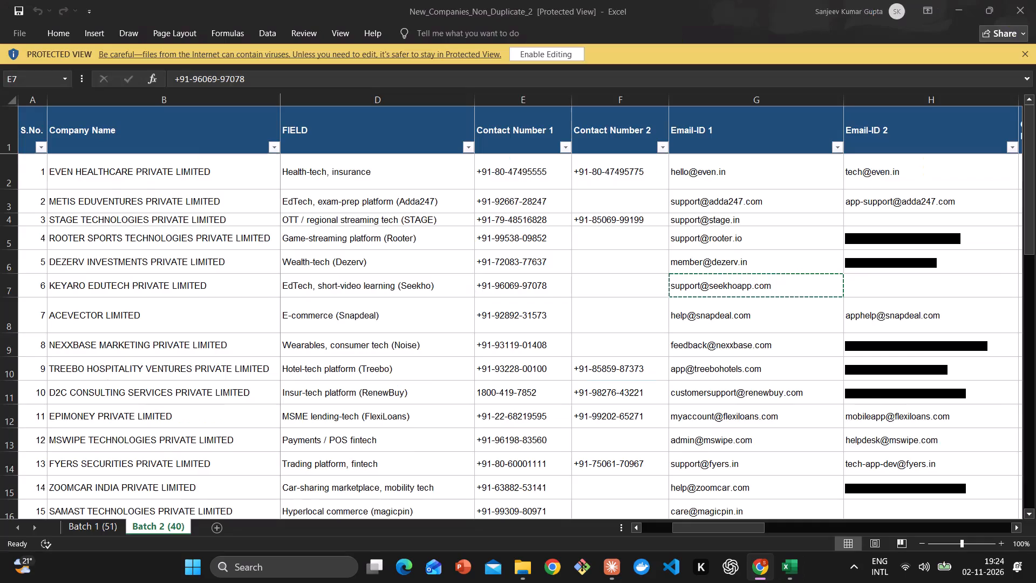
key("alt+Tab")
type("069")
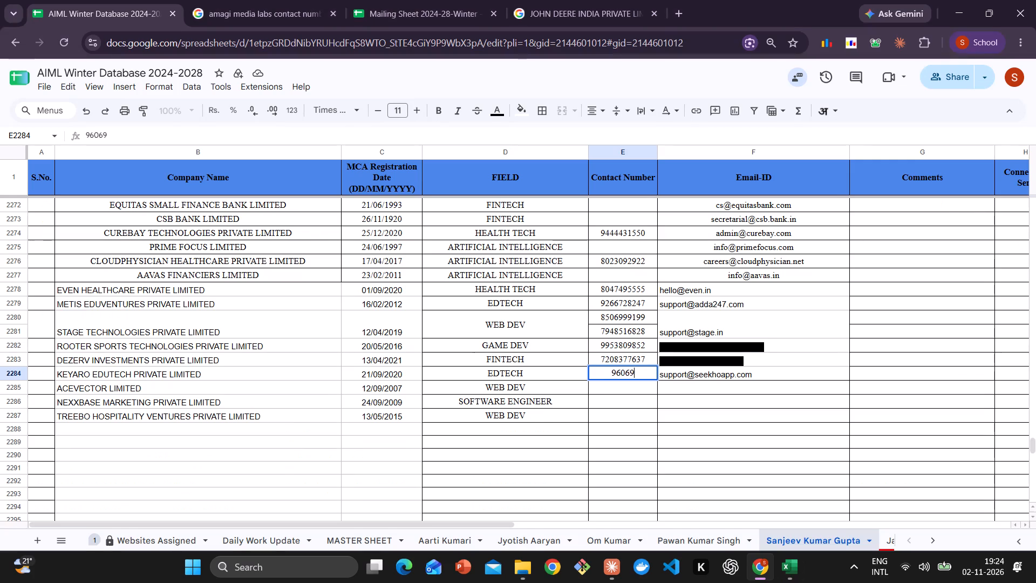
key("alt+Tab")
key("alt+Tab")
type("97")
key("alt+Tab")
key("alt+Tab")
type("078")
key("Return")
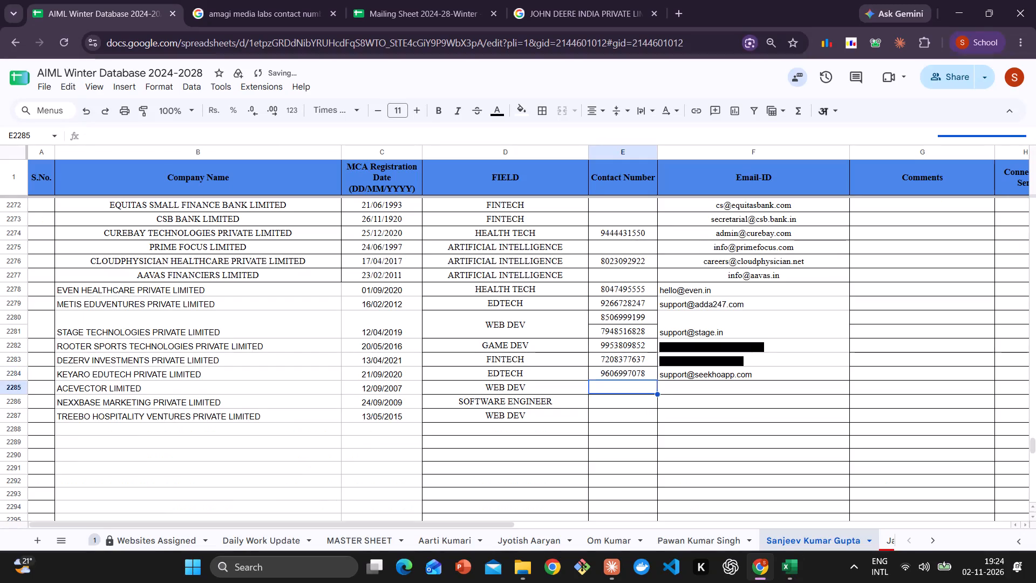
Copy ACEVECTOR LIMITED's Email-ID 1 from Excel and paste it into the Email-ID cell F2285 in Chrome.
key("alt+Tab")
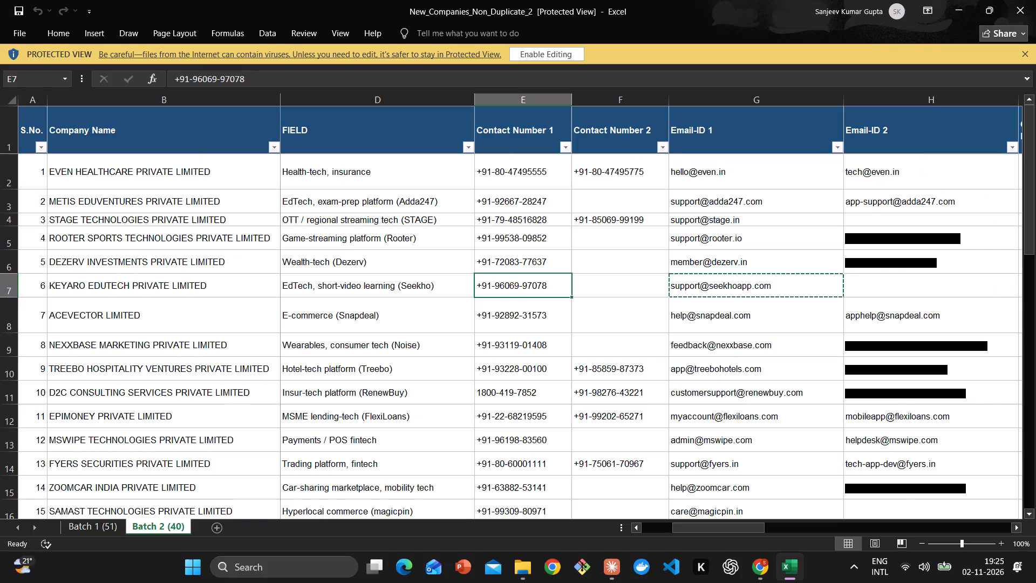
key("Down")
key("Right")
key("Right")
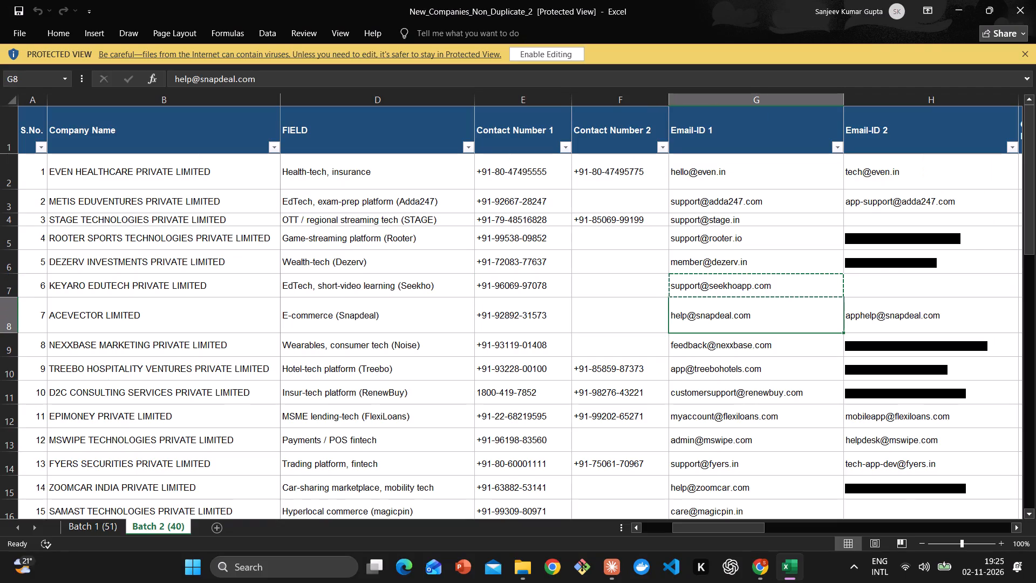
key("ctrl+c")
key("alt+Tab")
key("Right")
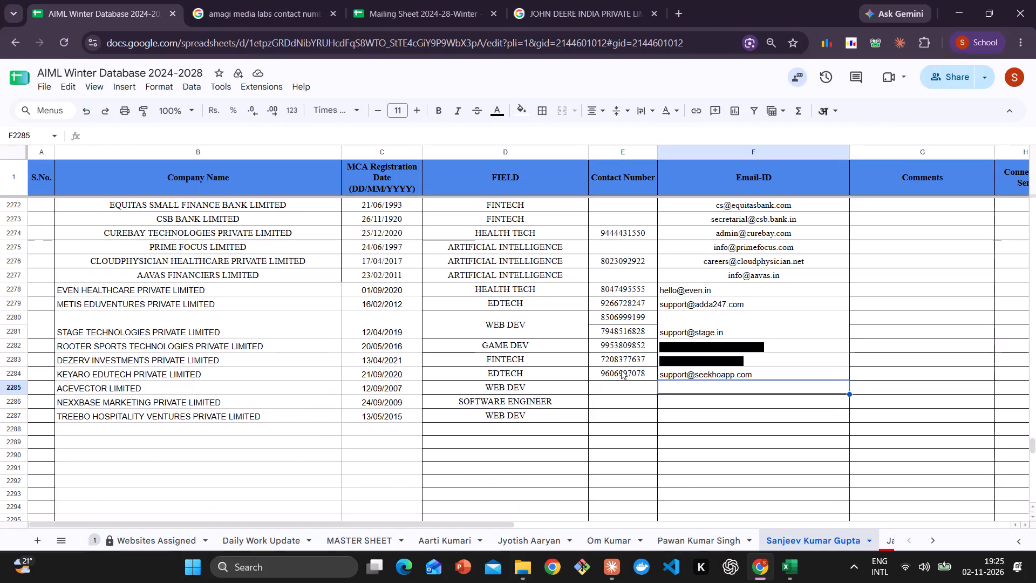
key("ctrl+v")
Enter ACEVECTOR LIMITED's contact number from Excel, without the country code, in the Contact Number cell E2285 in Chrome.
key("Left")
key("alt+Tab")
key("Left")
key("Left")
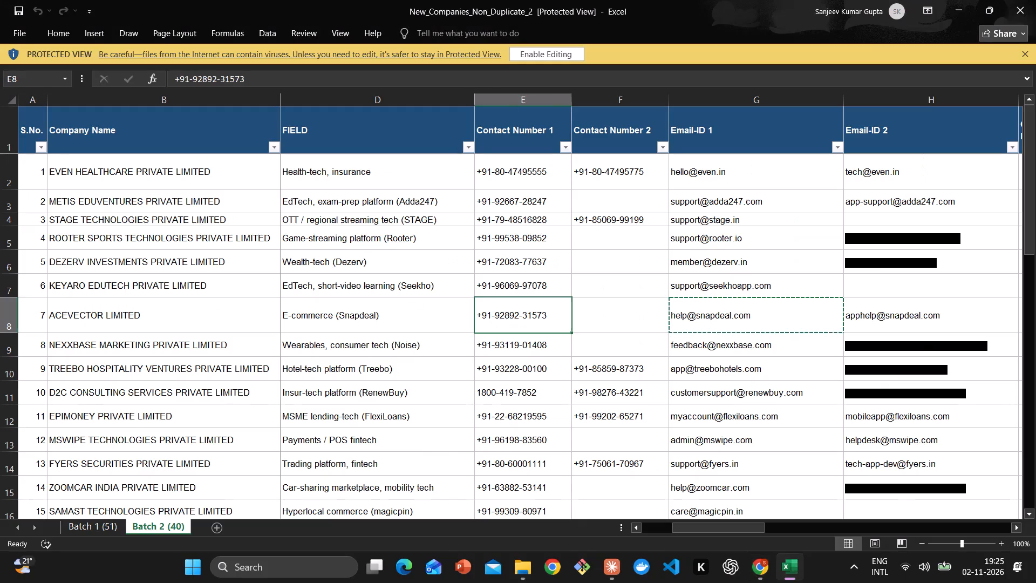
Enter ACEVECTOR LIMITED's contact number from Excel, without the country code, in the Contact Number cell E2285 in Chrome.
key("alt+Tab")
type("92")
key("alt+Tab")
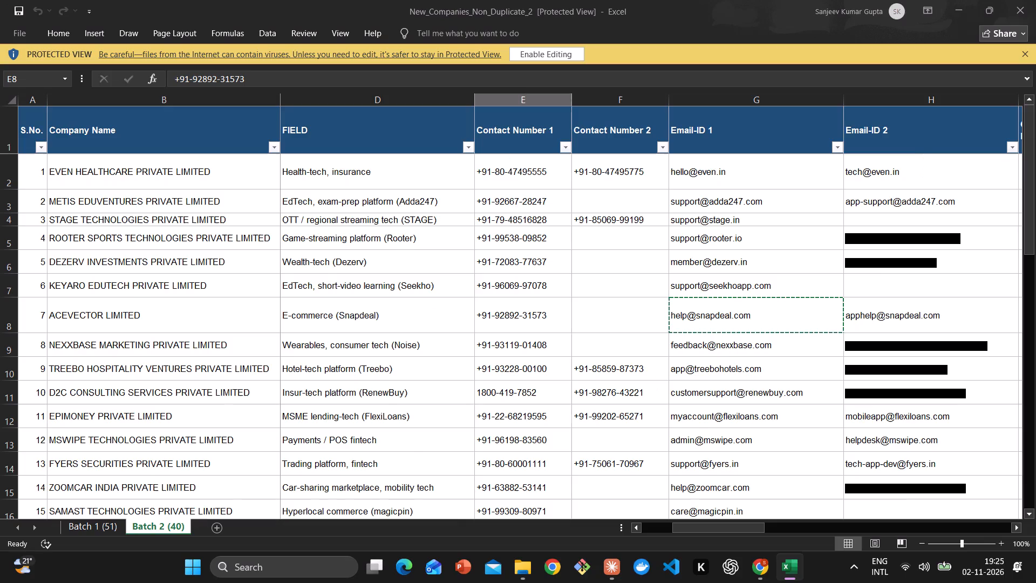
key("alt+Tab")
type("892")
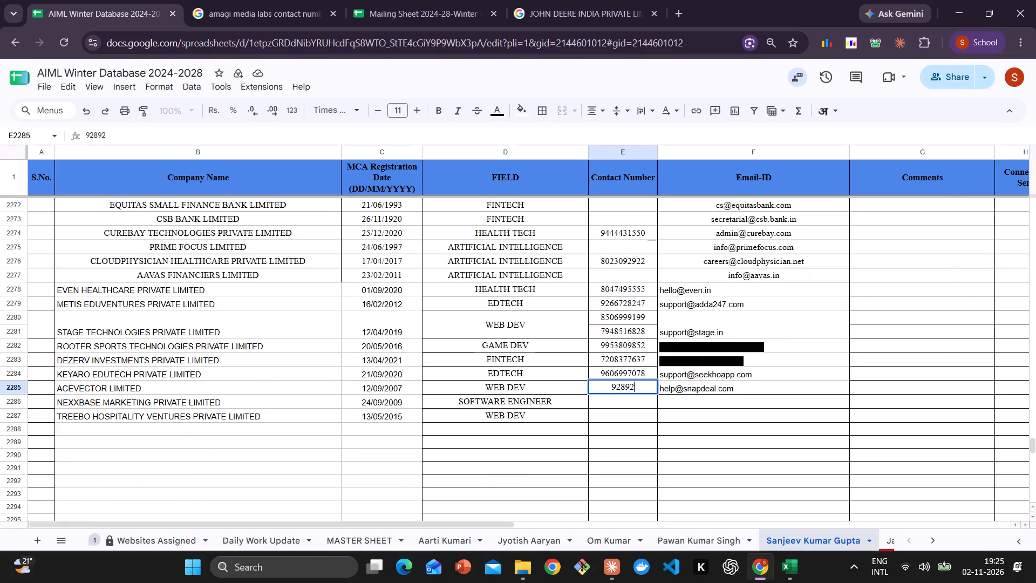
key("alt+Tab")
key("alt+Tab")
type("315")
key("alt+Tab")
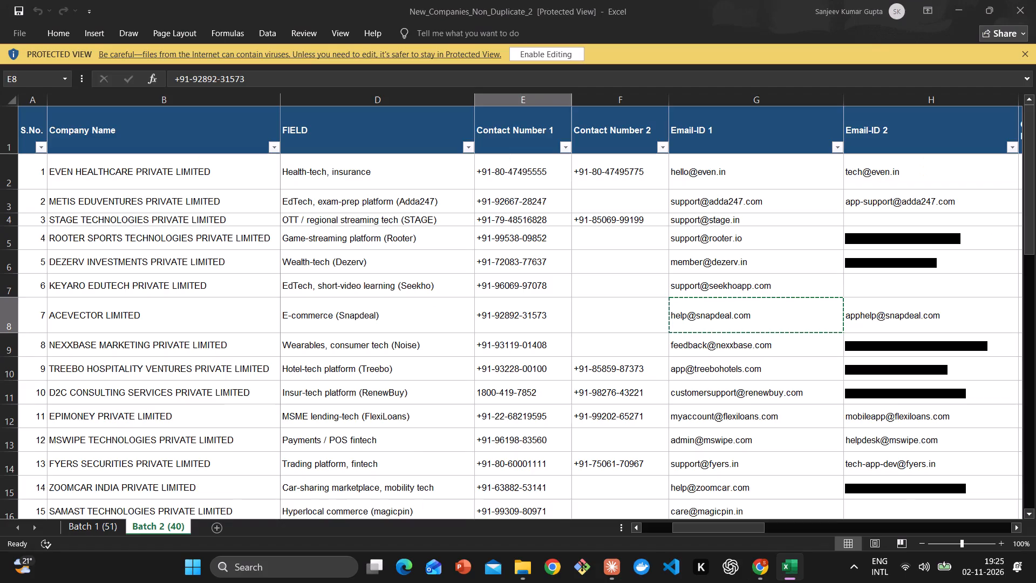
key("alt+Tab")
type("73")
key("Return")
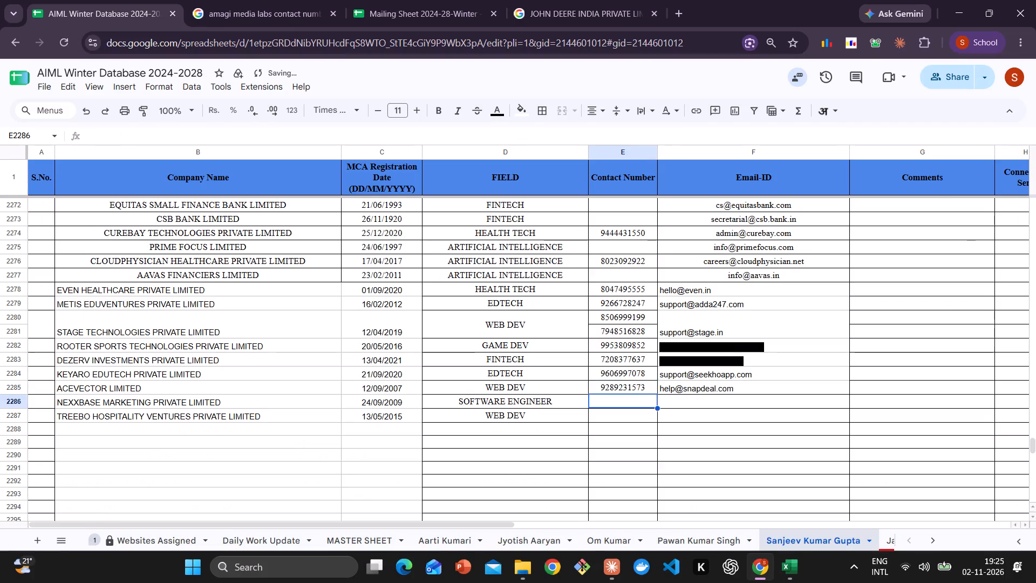
Copy NEXXBASE MARKETING's Email-ID 2 from Excel for the Email-ID cell F2286 in Chrome.
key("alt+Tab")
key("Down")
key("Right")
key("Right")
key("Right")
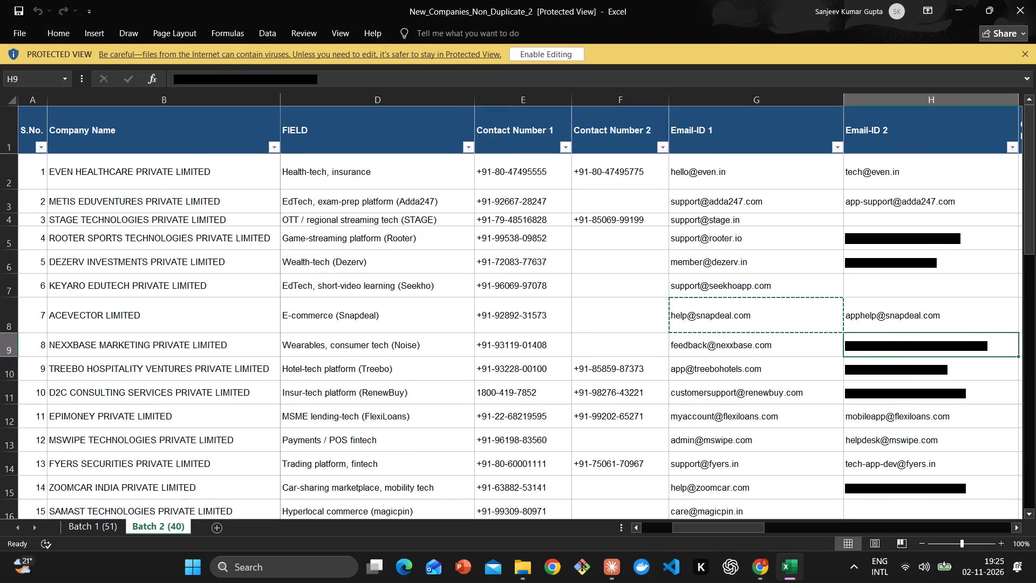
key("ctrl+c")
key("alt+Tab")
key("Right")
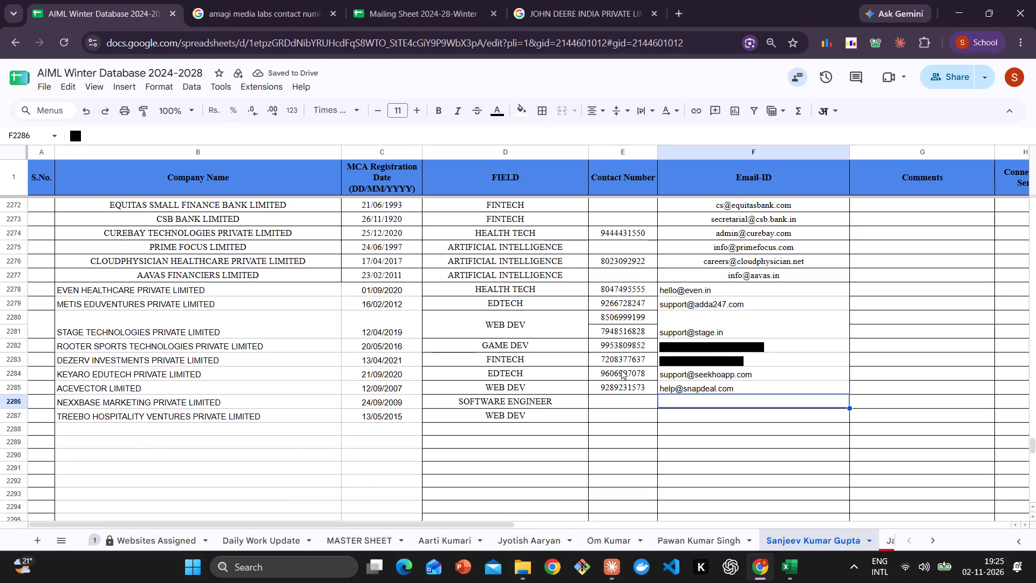
Paste NEXXBASE MARKETING's copied Email-ID 2 into the Email-ID cell F2286.
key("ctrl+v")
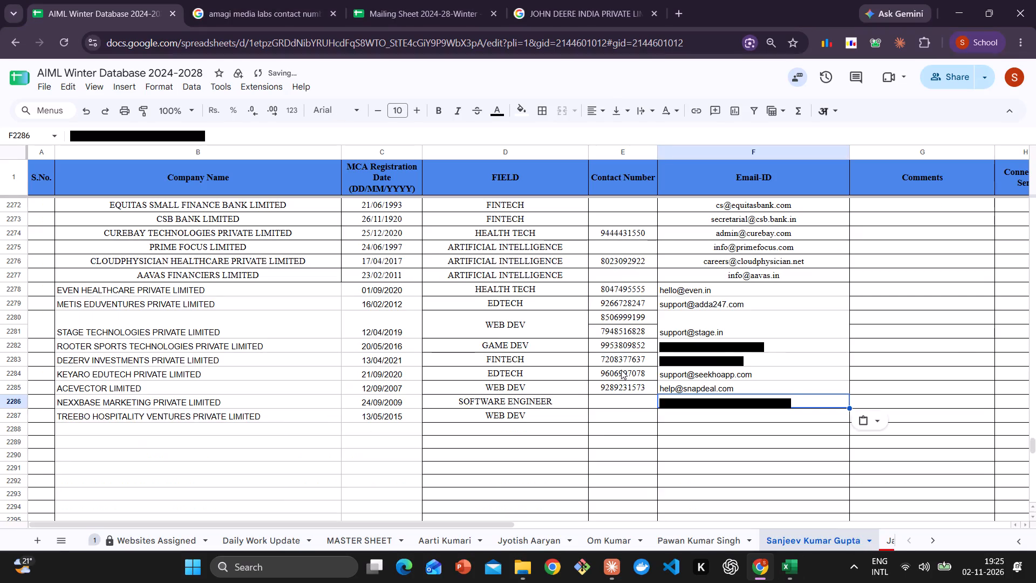
Enter NEXXBASE MARKETING's contact number in E2286 in Chrome, reading the digits from Excel and leaving out the country code.
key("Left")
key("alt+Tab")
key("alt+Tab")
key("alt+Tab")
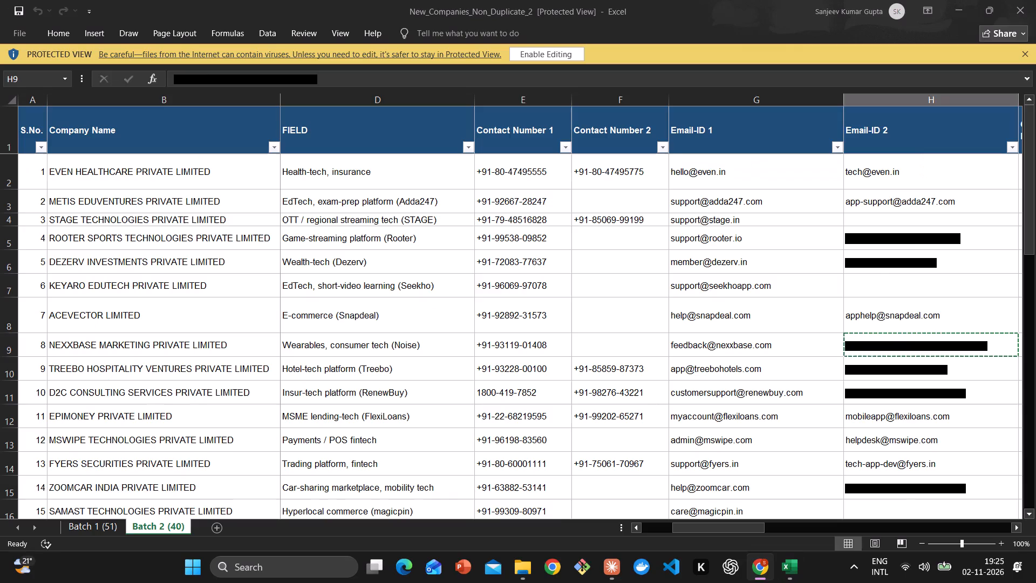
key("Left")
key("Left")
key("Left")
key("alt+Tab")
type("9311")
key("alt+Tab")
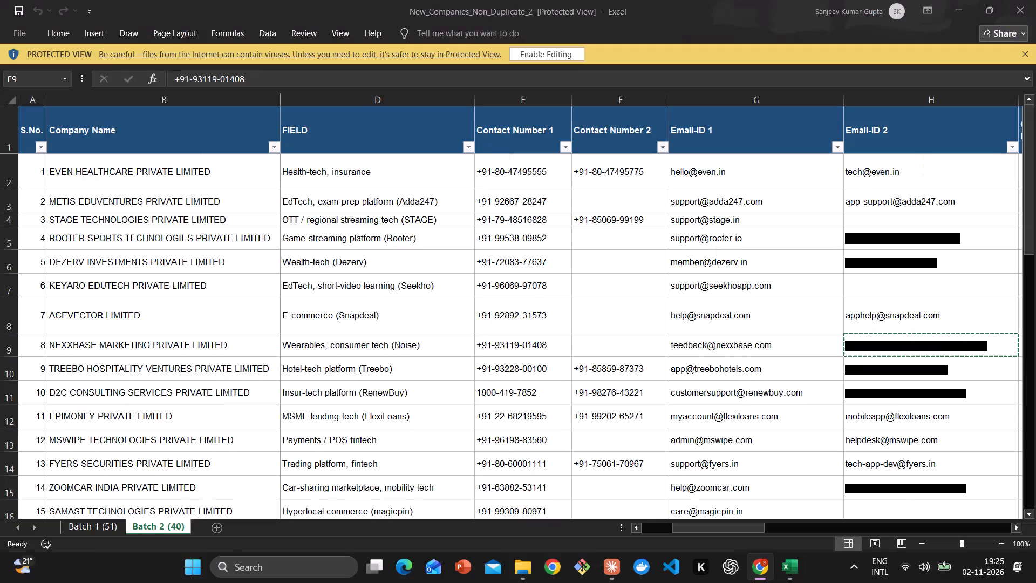
Finish entering NEXXBASE MARKETING's contact number in E2286 in Chrome, reading the remaining digits from Excel.
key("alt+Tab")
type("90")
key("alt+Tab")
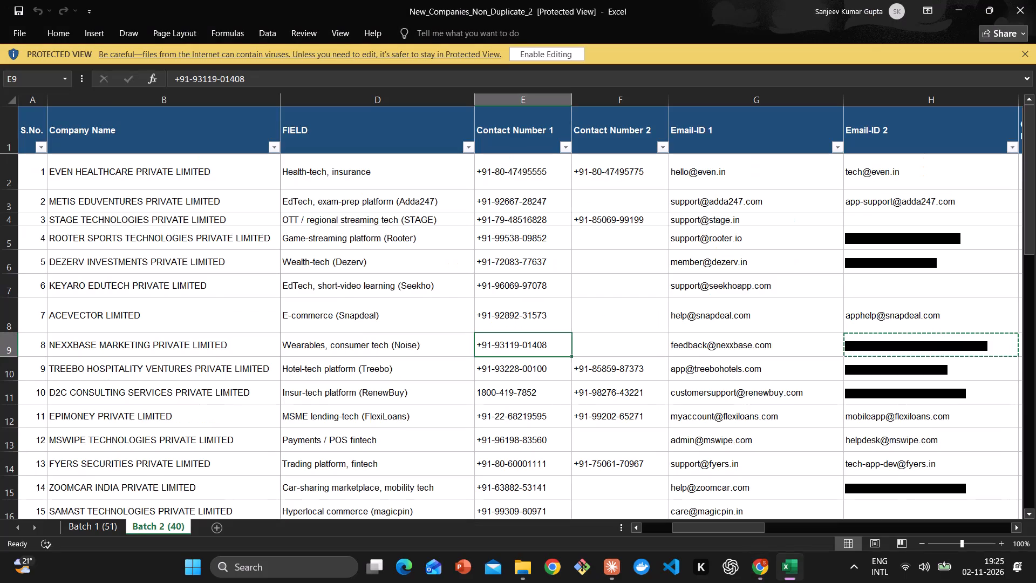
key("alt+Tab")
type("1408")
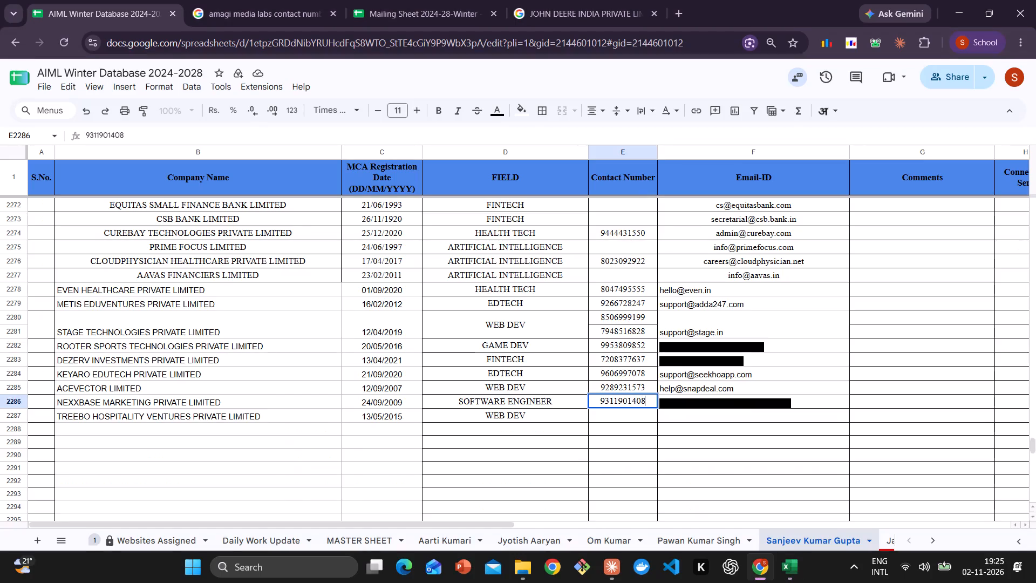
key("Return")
Copy TREEBO HOSPITALITY VENTURES' Email-ID 1 from Excel and paste it into the Email-ID cell F2287 in Chrome.
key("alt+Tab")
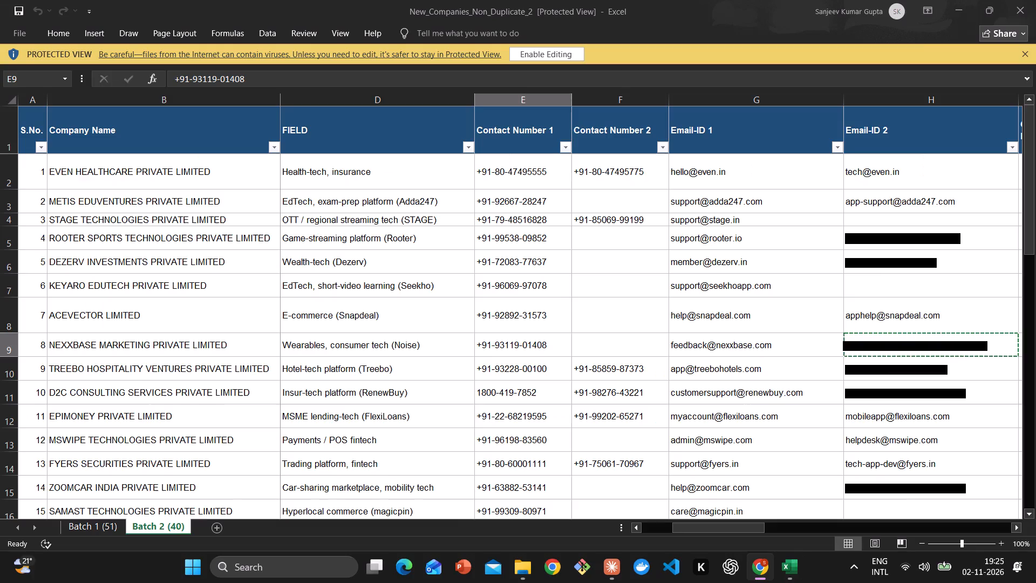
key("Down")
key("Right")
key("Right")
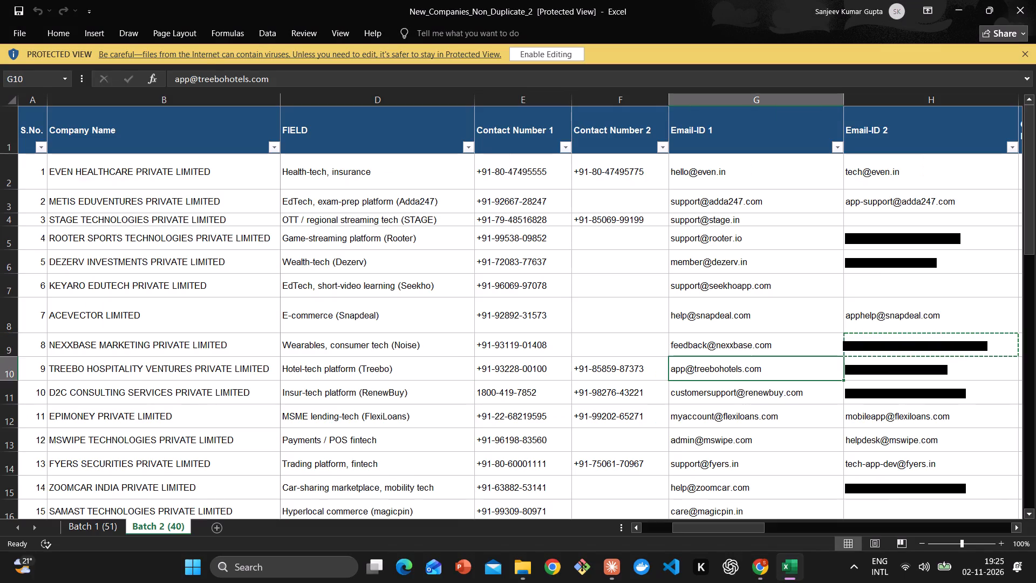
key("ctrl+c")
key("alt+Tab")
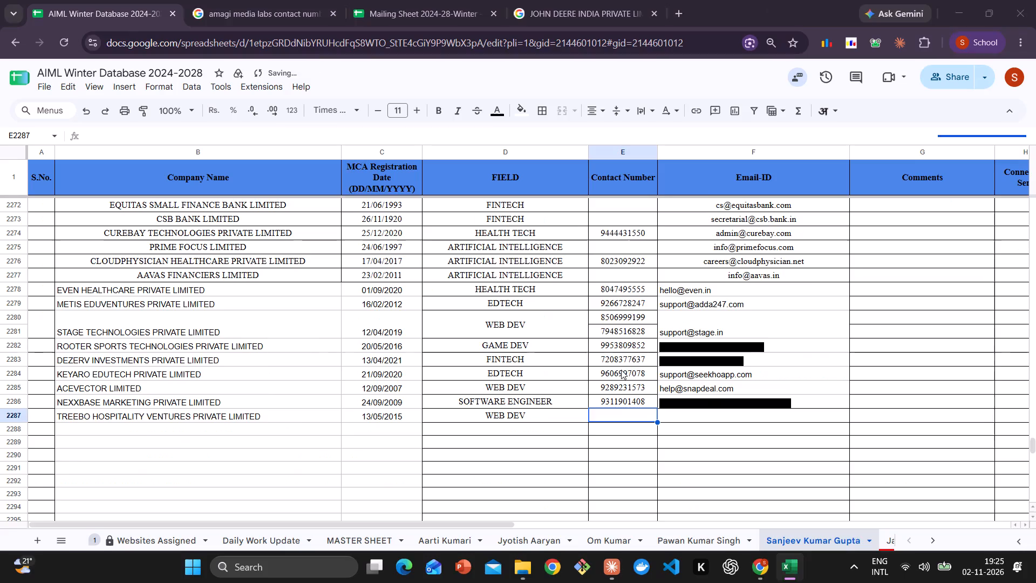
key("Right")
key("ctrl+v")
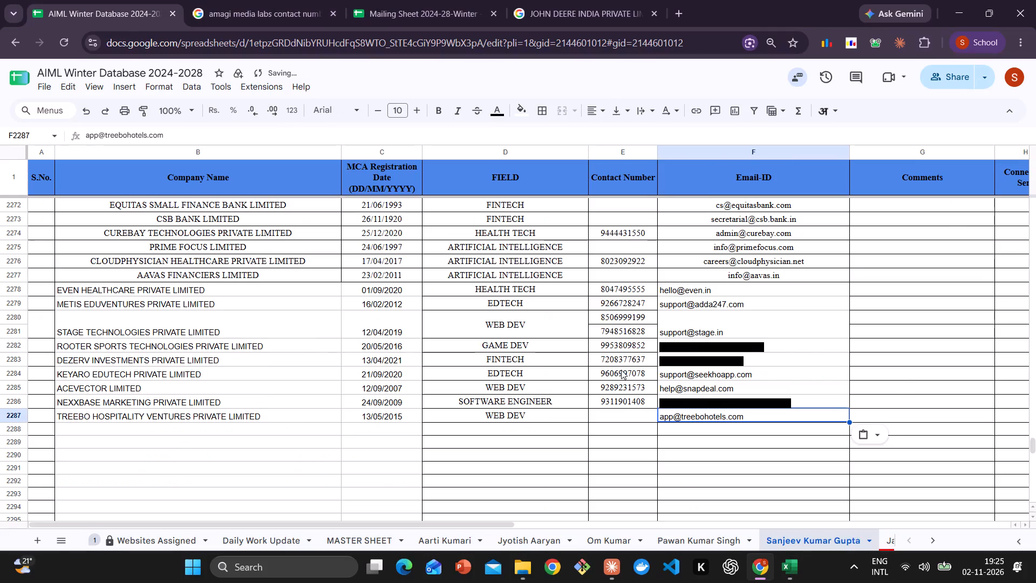
Copy TREEBO HOSPITALITY VENTURES' Email-ID 2 from Excel and paste it into F2288 in Chrome, below the first email.
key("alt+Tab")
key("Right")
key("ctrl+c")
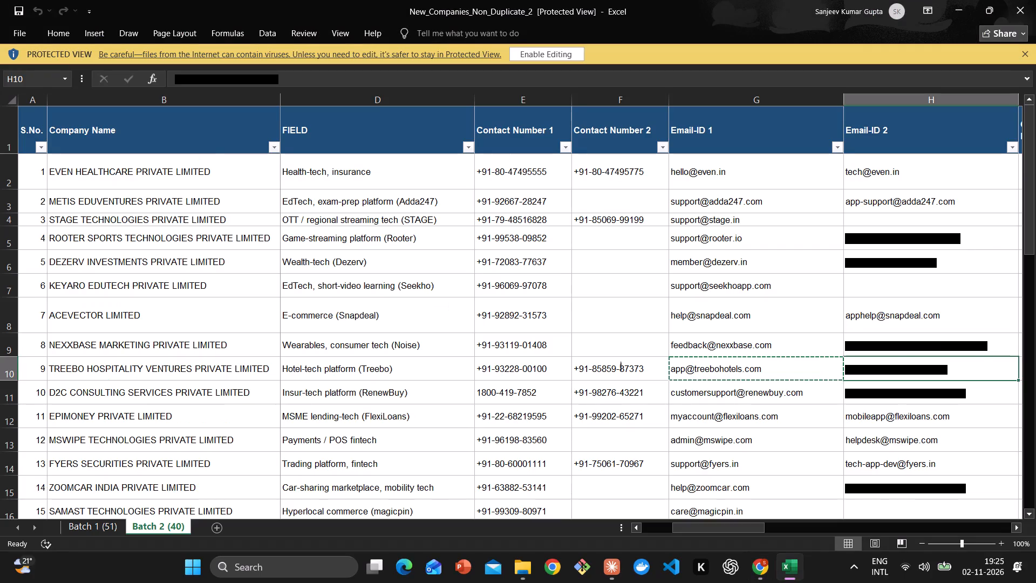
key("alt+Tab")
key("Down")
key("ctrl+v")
Enter TREEBO HOSPITALITY VENTURES' Contact Number 1 from Excel, without the country code, in the Contact Number cell E2287 in Chrome.
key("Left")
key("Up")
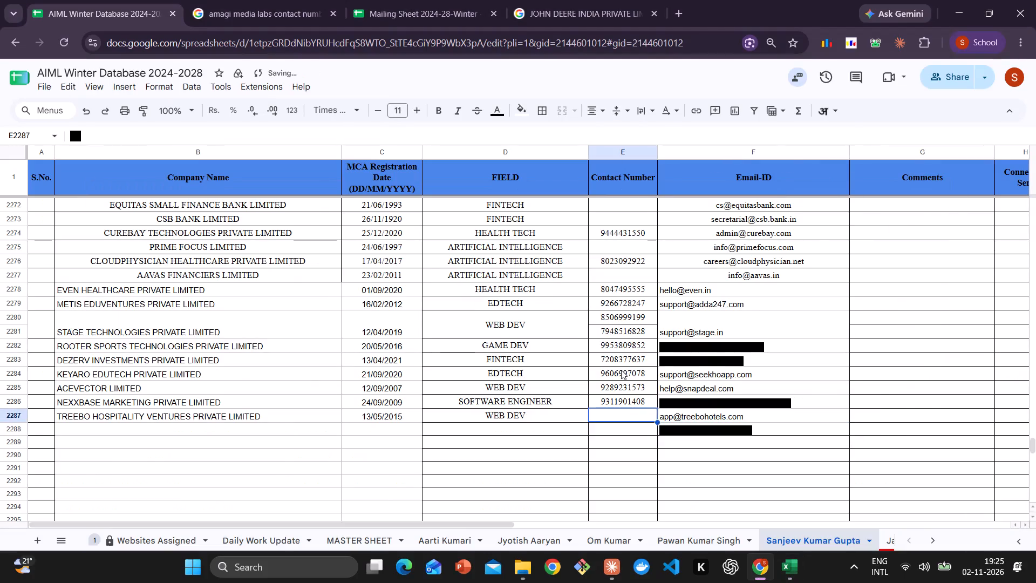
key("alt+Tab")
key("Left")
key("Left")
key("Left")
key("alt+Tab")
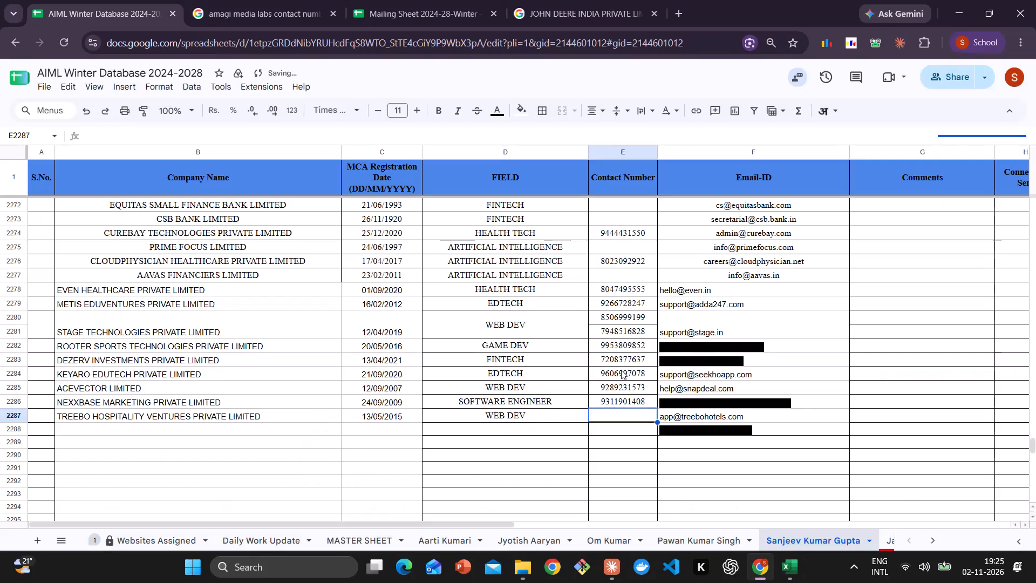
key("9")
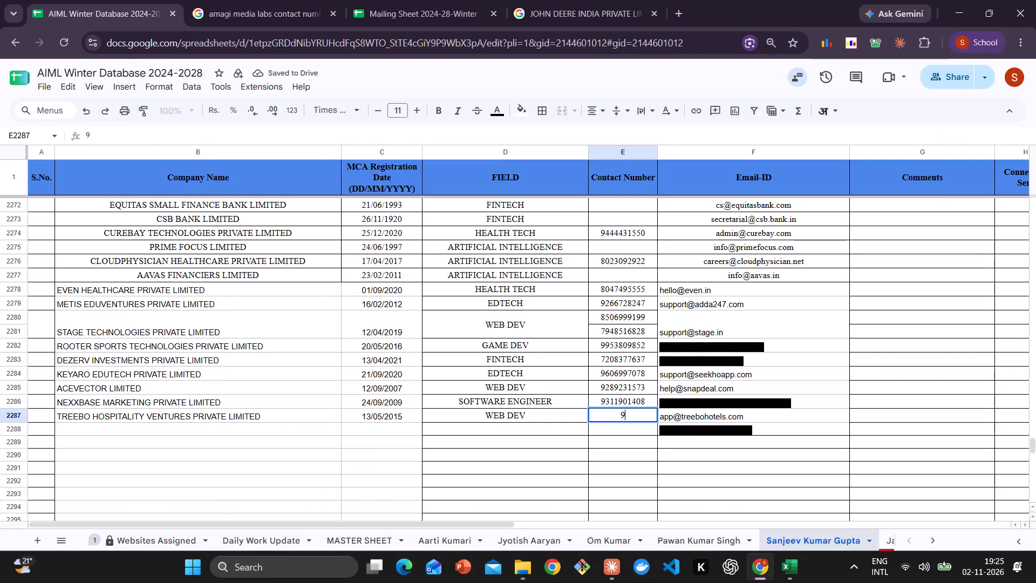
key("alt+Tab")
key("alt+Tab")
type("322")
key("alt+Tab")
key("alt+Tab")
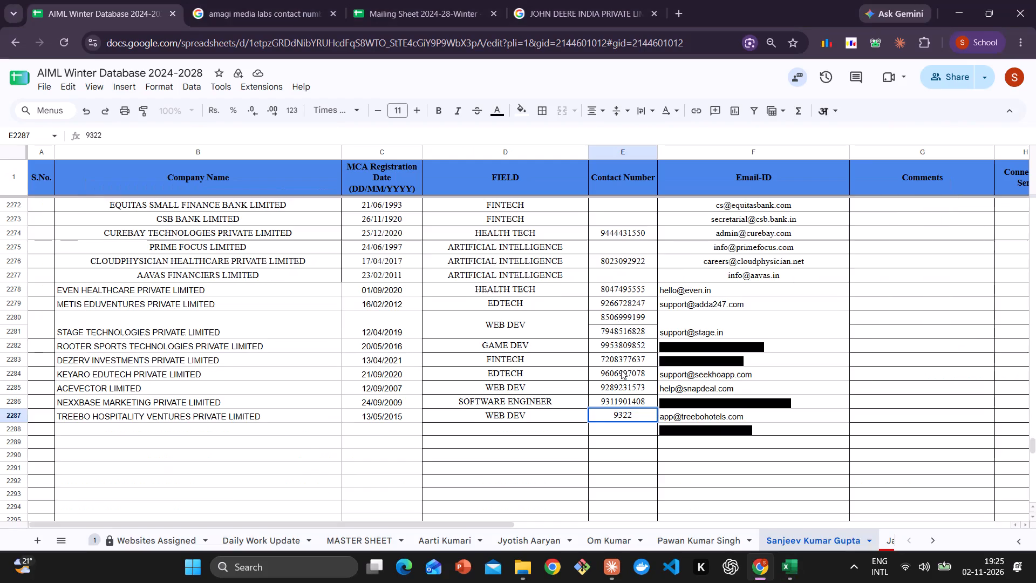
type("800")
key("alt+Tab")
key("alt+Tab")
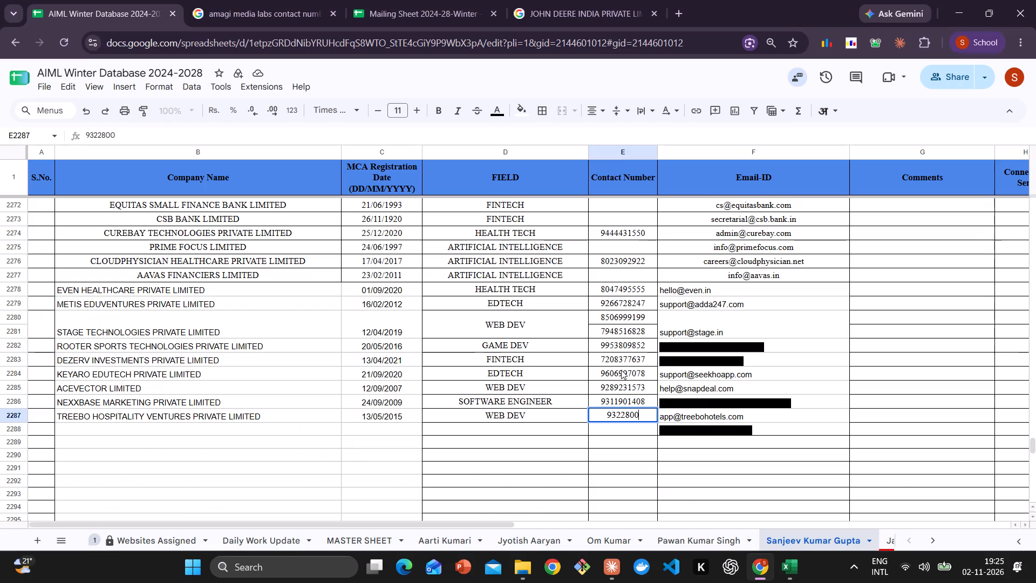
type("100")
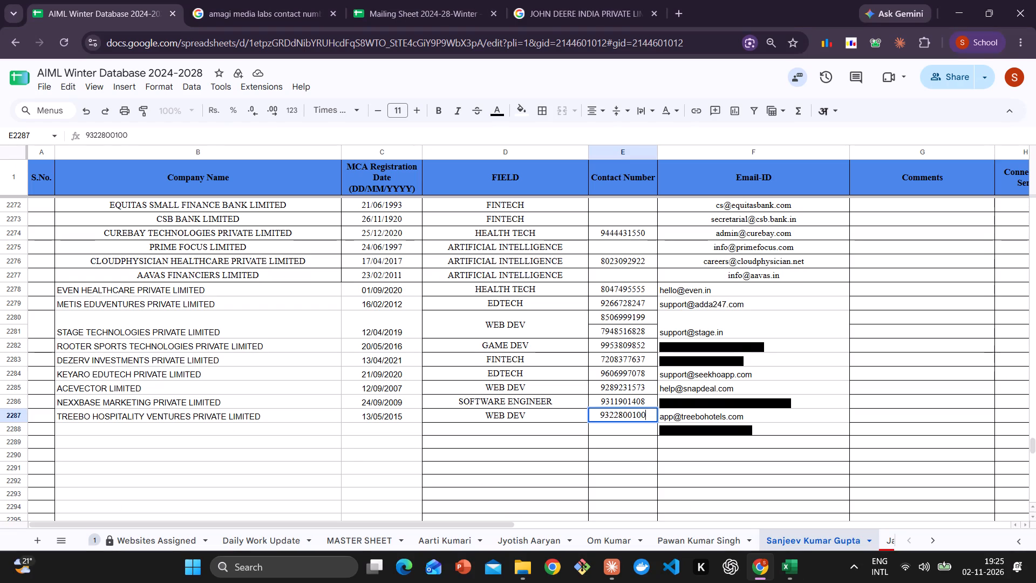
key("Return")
Enter TREEBO HOSPITALITY VENTURES' Contact Number 2 in E2288 in Chrome, reading the digits from Excel.
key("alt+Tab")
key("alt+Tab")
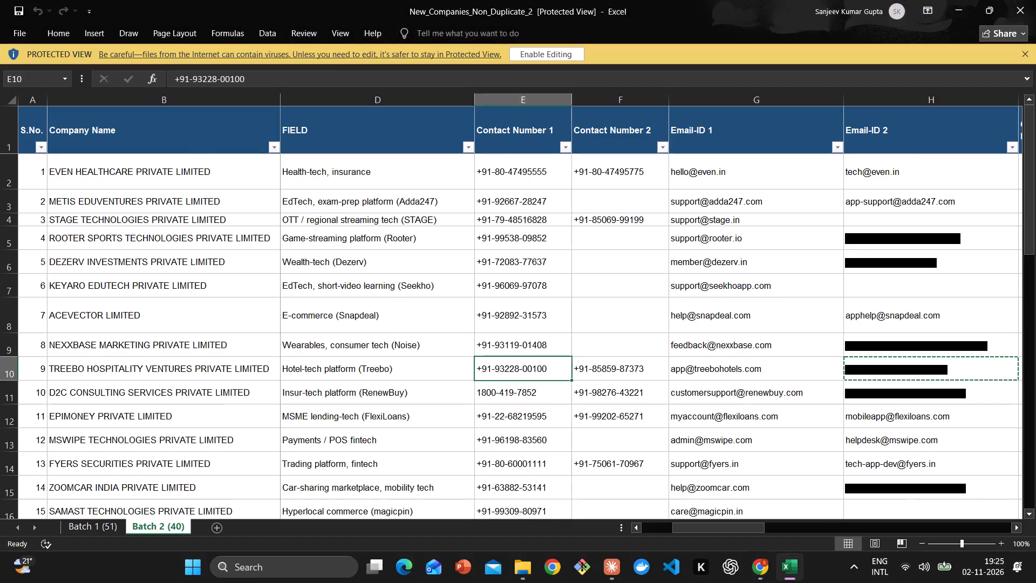
Enter TREEBO HOSPITALITY VENTURES' Contact Number 2 in E2288 in Chrome, checking the digits in Excel and leaving out the country code.
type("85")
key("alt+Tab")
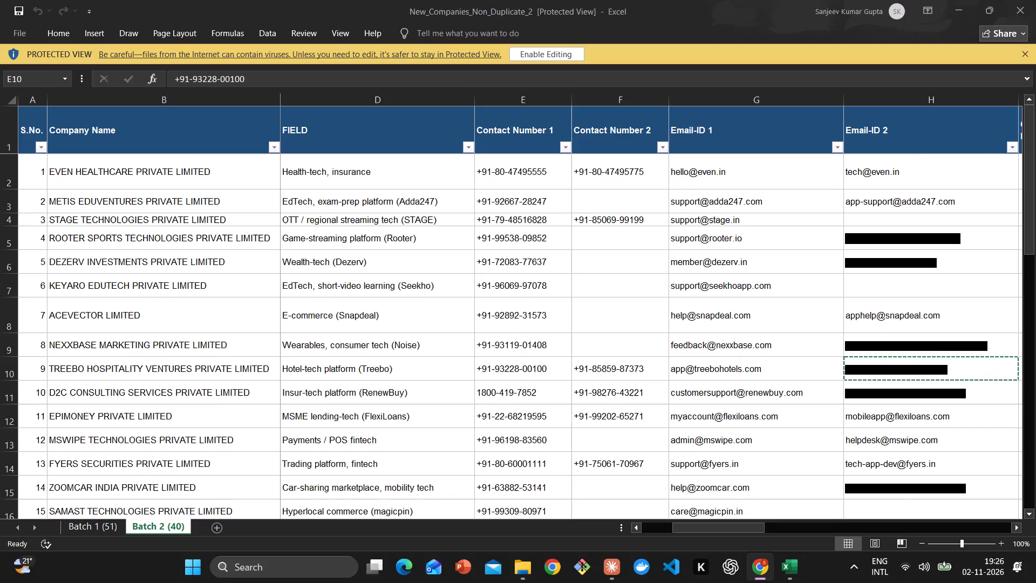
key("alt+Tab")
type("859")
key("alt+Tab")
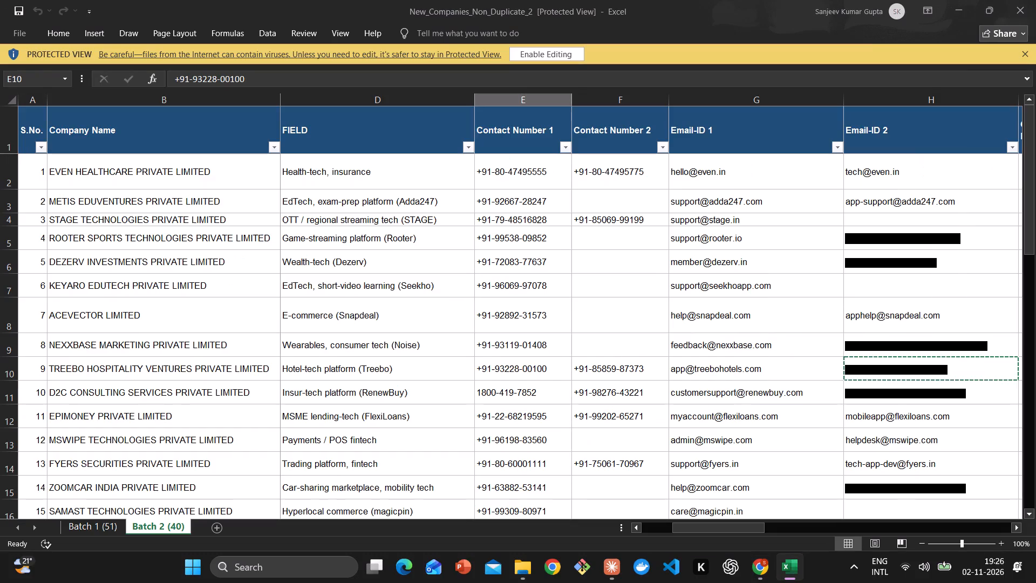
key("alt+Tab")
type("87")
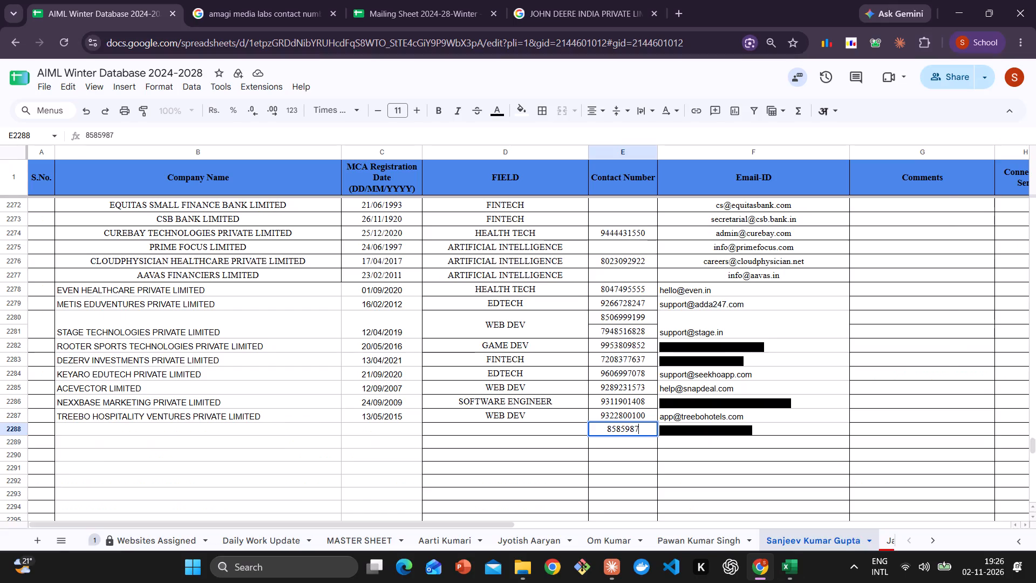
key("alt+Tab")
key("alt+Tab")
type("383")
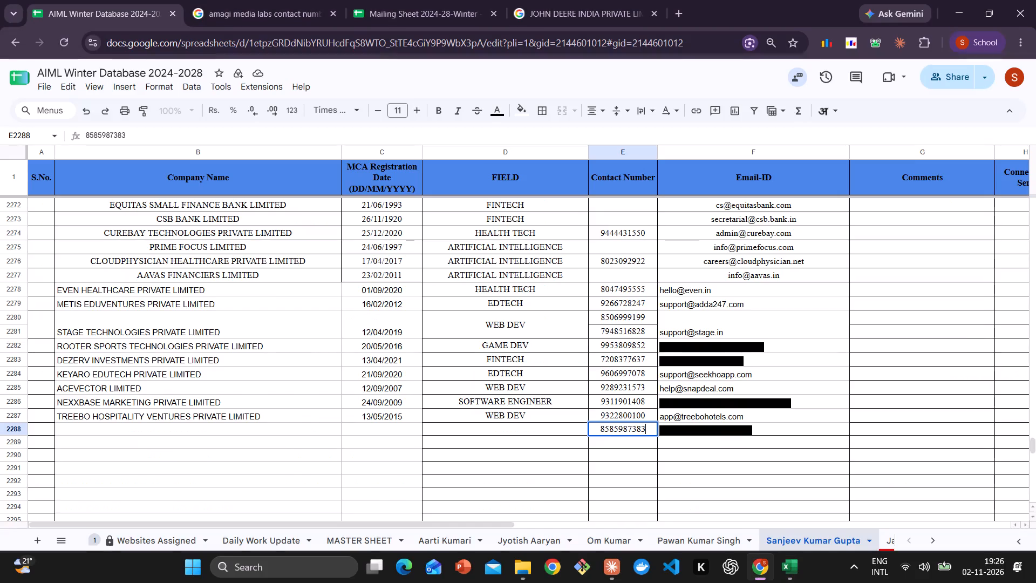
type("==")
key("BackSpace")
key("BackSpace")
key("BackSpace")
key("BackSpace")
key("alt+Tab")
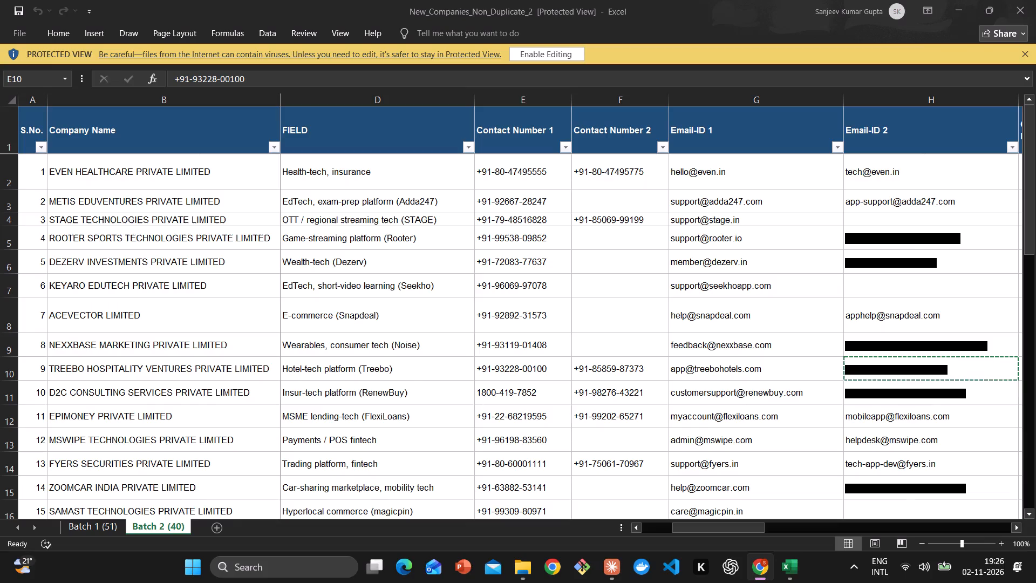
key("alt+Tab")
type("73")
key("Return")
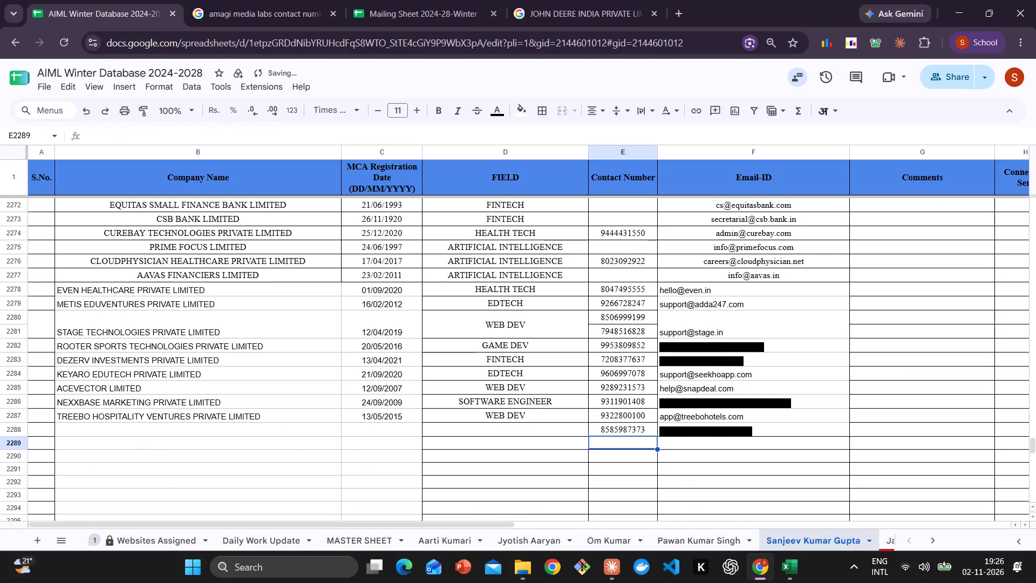
Merge the TREEBO HOSPITALITY VENTURES cells A2287:D2288 vertically, from S.No. through FIELD.
scroll(246, 404, "right", 2)
left_click(38, 417)
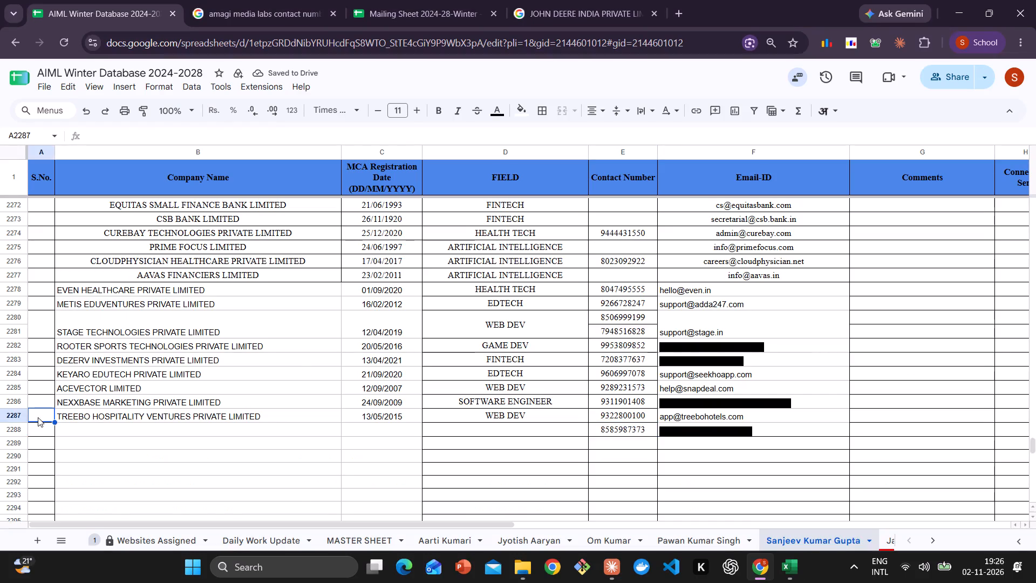
key("shift+Down")
key("shift+Right")
key("shift+Right")
key("shift+Right")
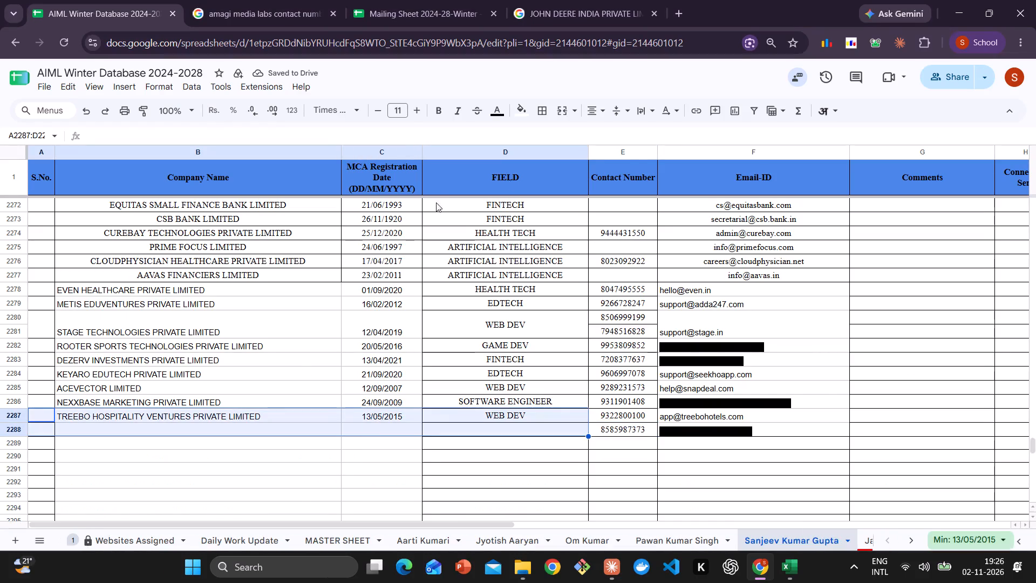
left_click(574, 111)
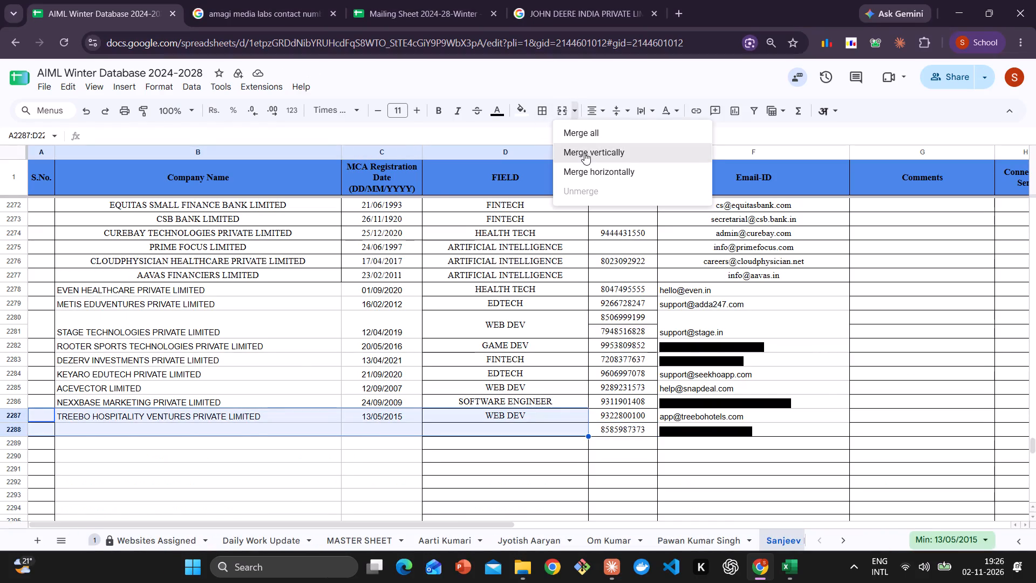
left_click(584, 153)
Set the font of the entire sheet to Times New Roman, size 11.
scroll(459, 361, "right", 2)
scroll(459, 361, "up", 1)
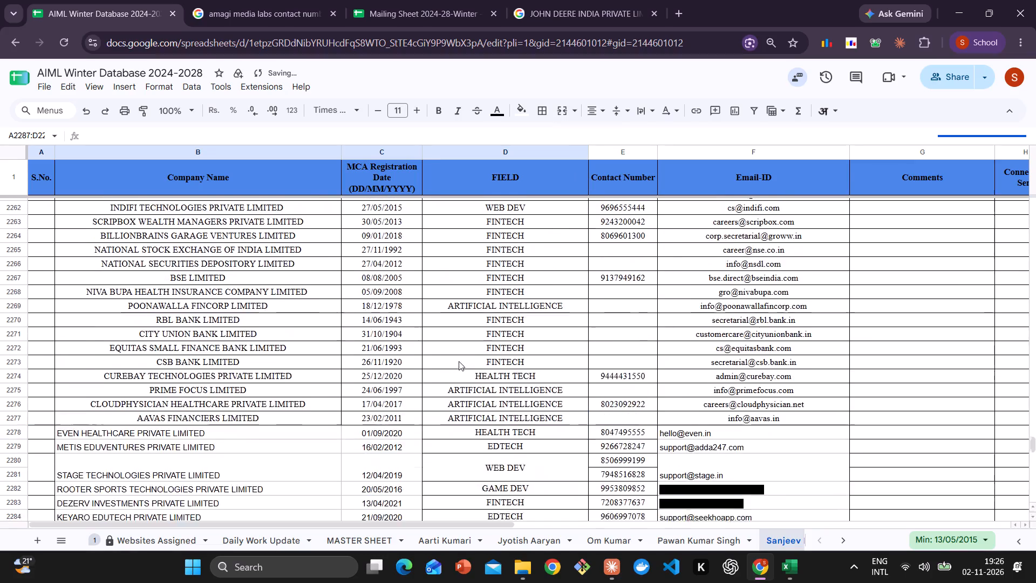
scroll(459, 361, "up", 1)
left_click(13, 153)
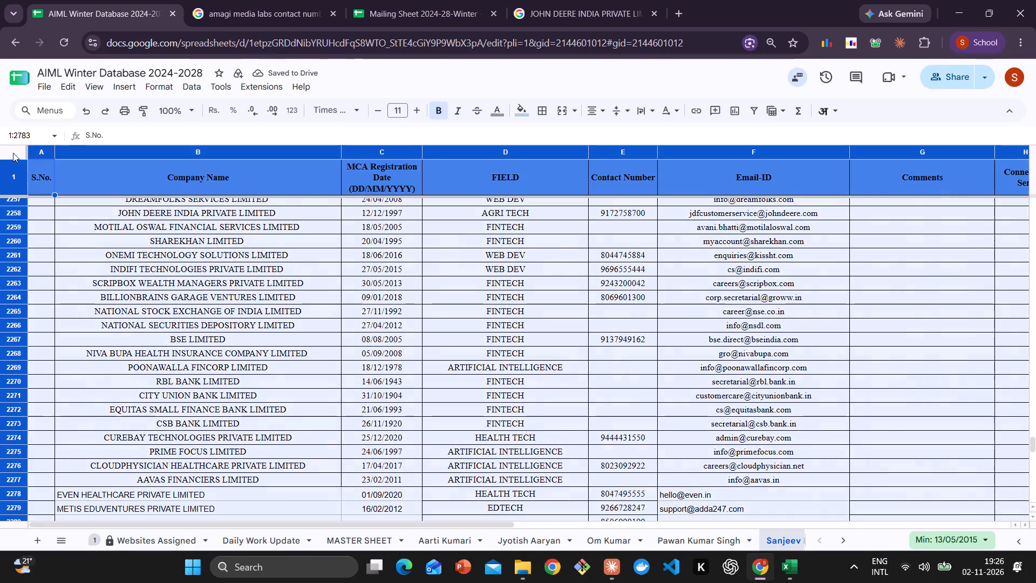
left_click(352, 106)
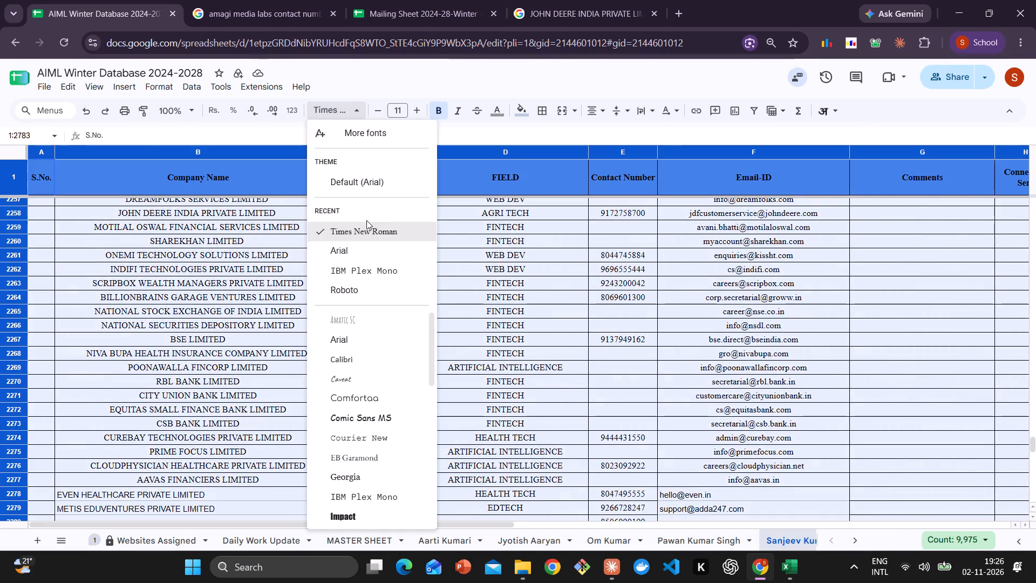
left_click(366, 232)
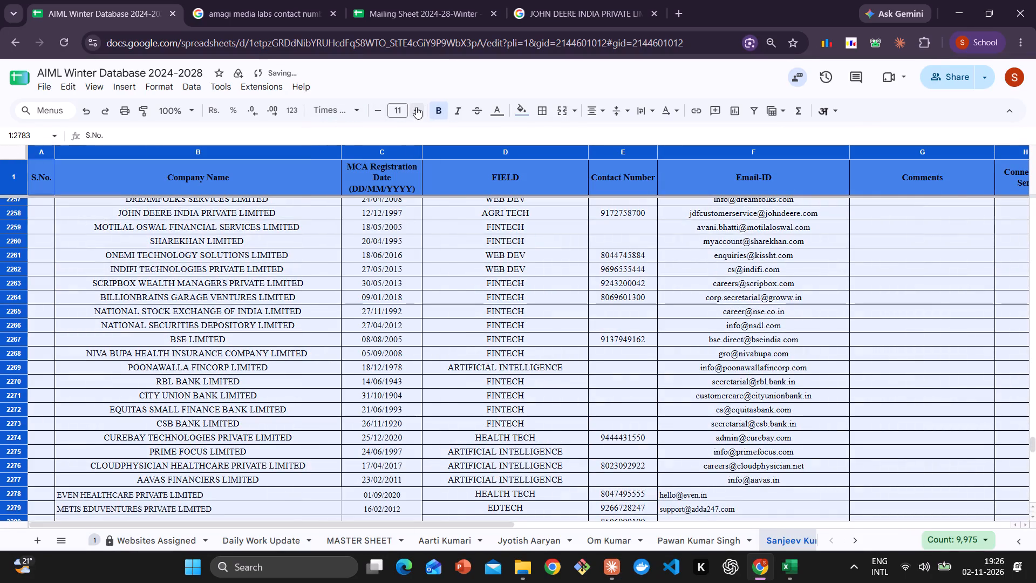
left_click(416, 107)
left_click(371, 112)
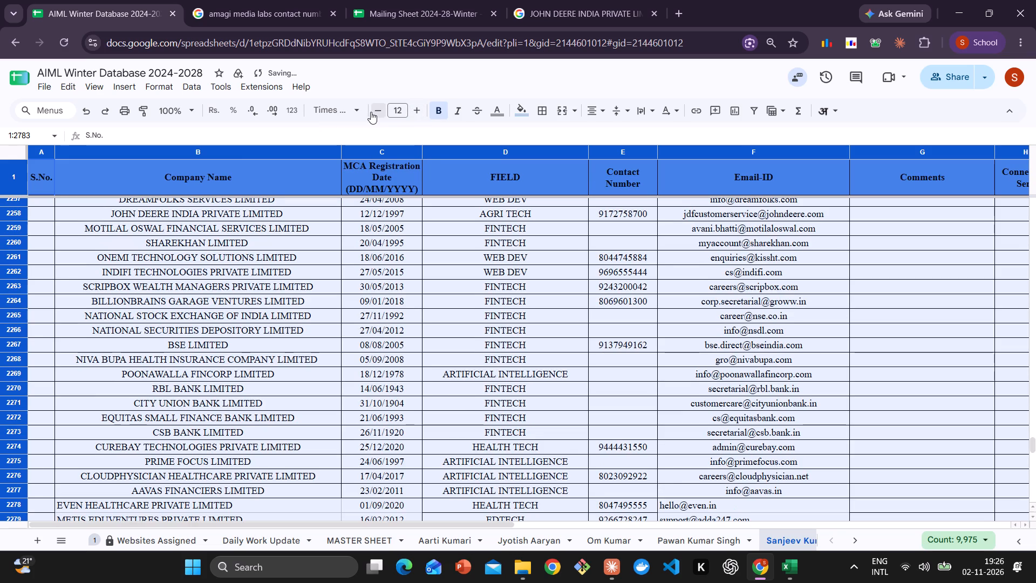
Align all cells in the sheet to the centre horizontally and to the middle vertically.
left_click(598, 112)
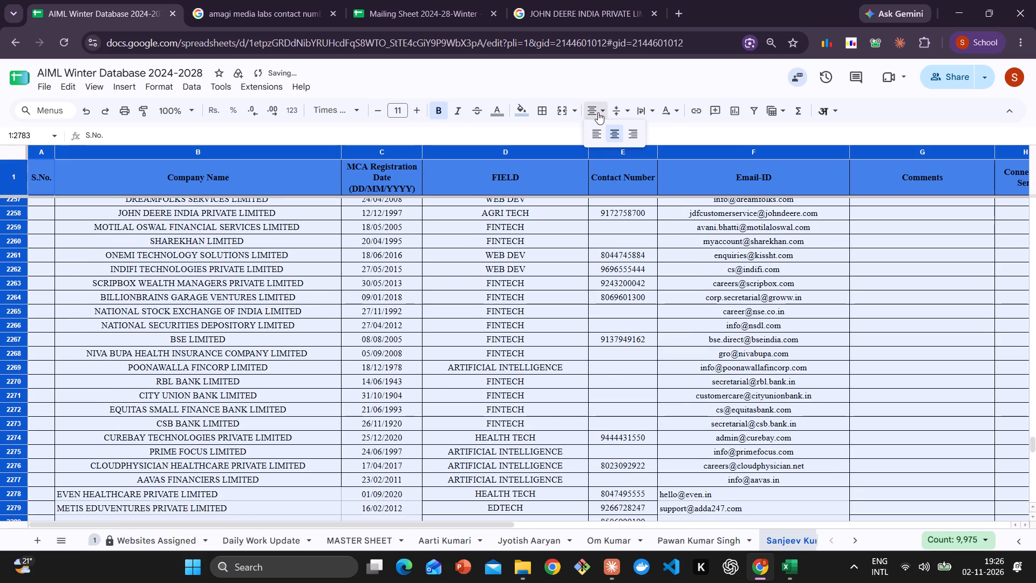
left_click(621, 139)
left_click(625, 112)
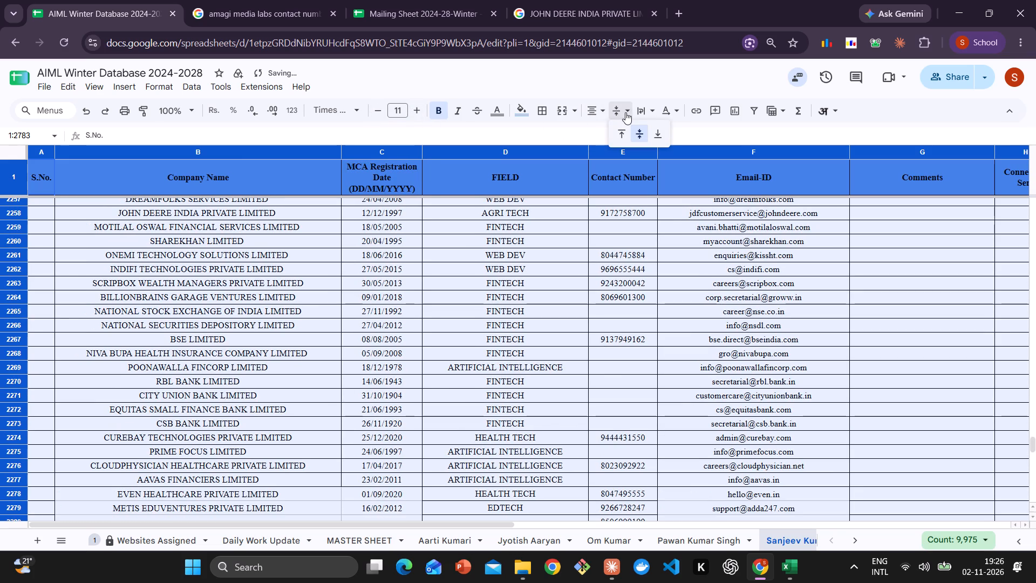
left_click(639, 142)
left_click(639, 139)
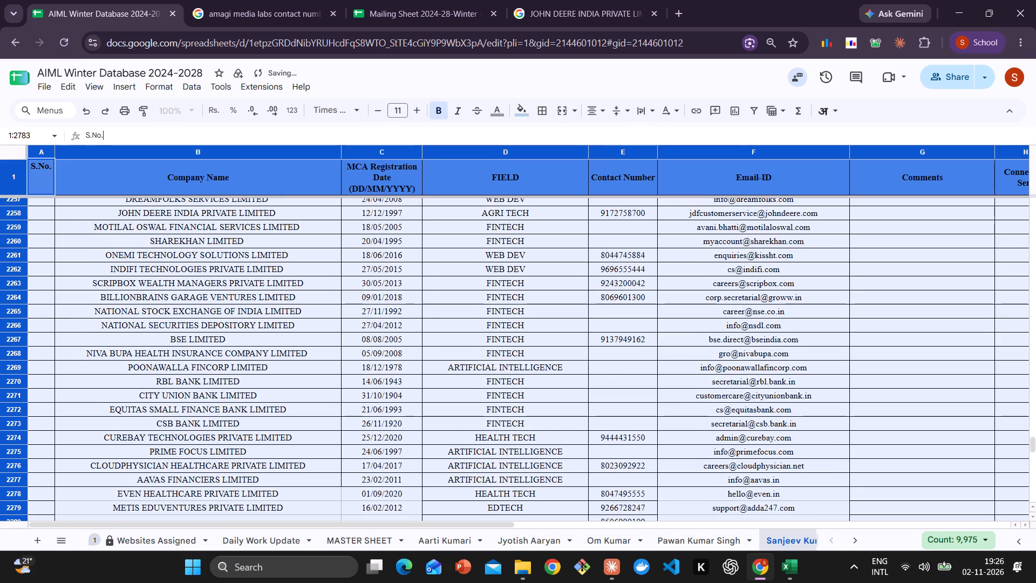
left_click(630, 113)
left_click(638, 132)
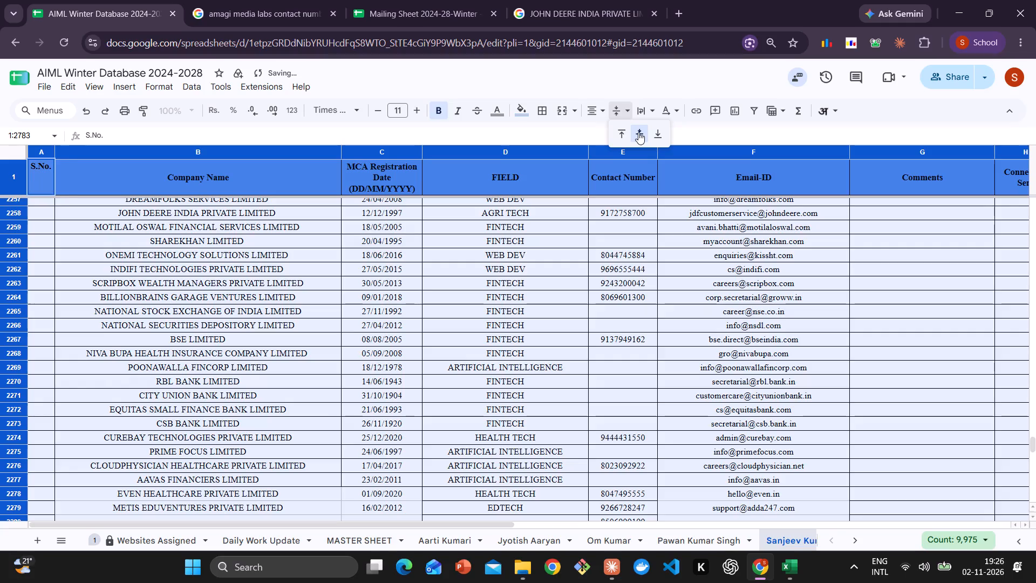
Apply all borders to every cell in the sheet and deselect the sheet.
left_click(539, 110)
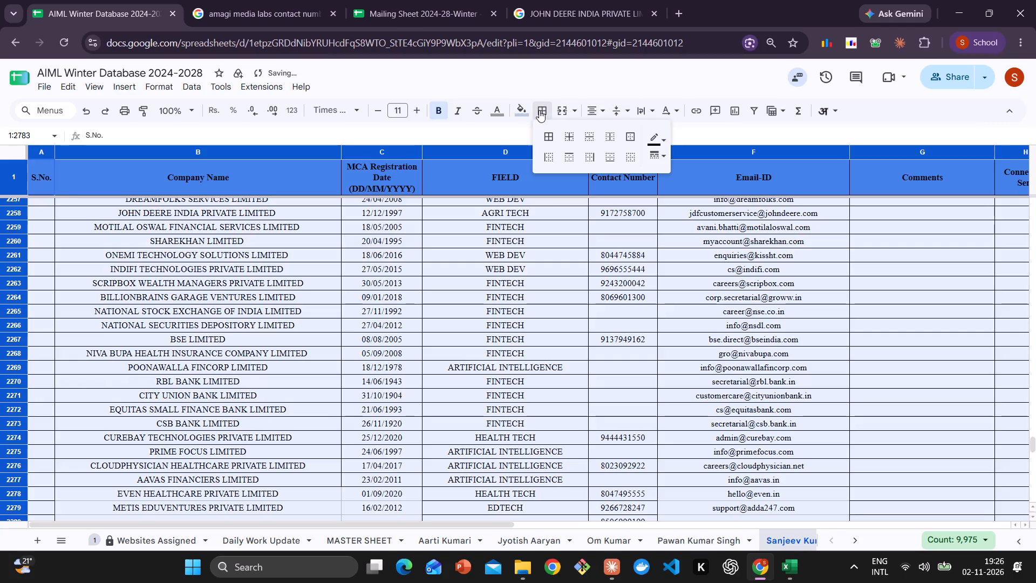
left_click(544, 133)
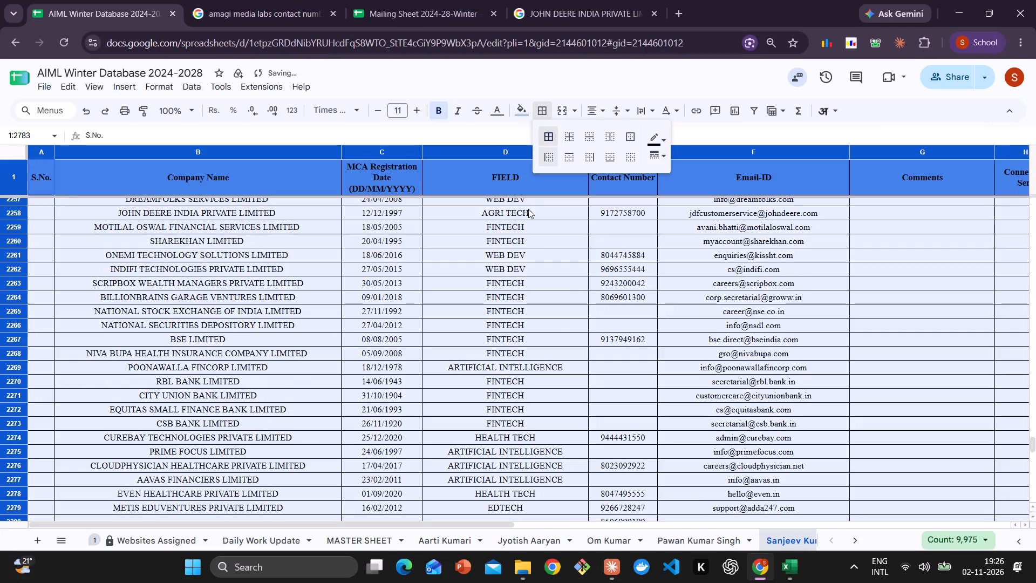
scroll(498, 297, "down", 2)
left_click(475, 389)
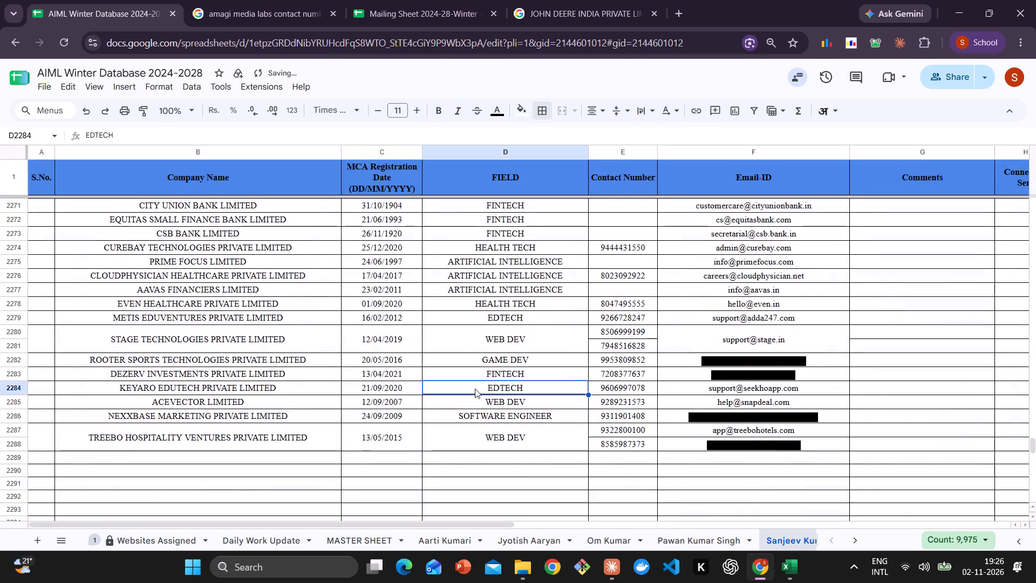
Select the company names from MEBIGO LABS down to TREEBO HOSPITALITY VENTURES to check how many were added.
scroll(475, 389, "up", 6)
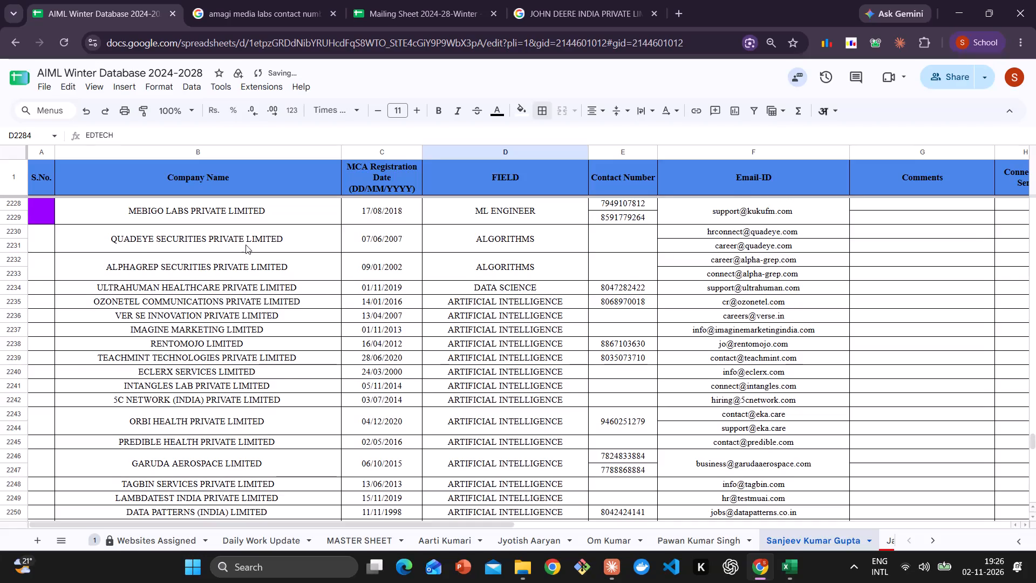
left_click(246, 222)
key("shift+Down")
key("shift+Down")
key("shift+Down")
key("shift+Down")
key("shift+Down")
key("shift+Down")
key("shift+Down")
key("shift+Down")
key("shift+Down")
key("shift+Down")
key("shift+Down")
key("shift+Down")
key("shift+Down")
key("shift+Down")
key("shift+Down")
key("shift+Down")
key("shift+Down")
key("shift+Down")
key("shift+Down")
key("shift+Down")
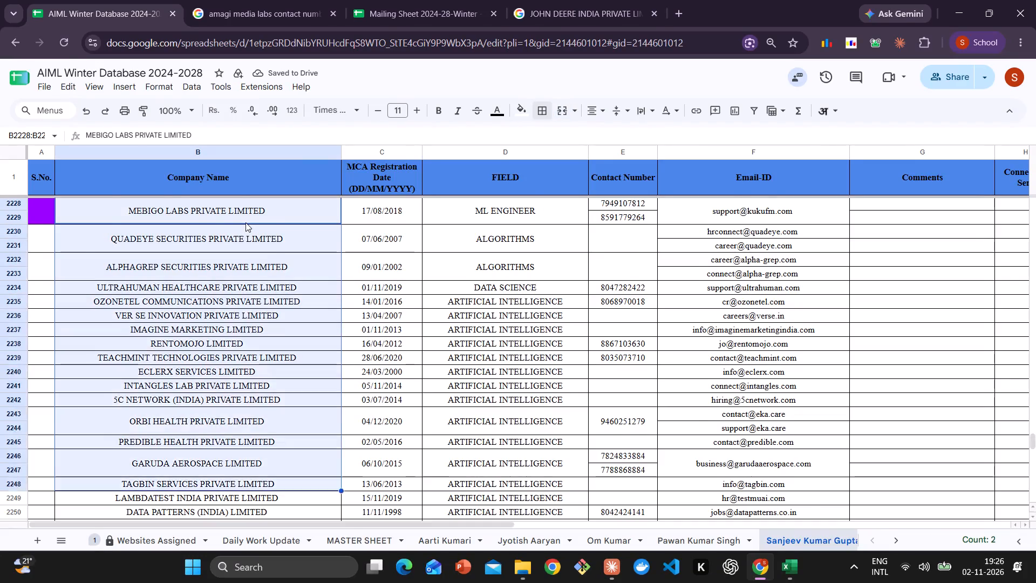
key("shift+Up")
key("shift+Up")
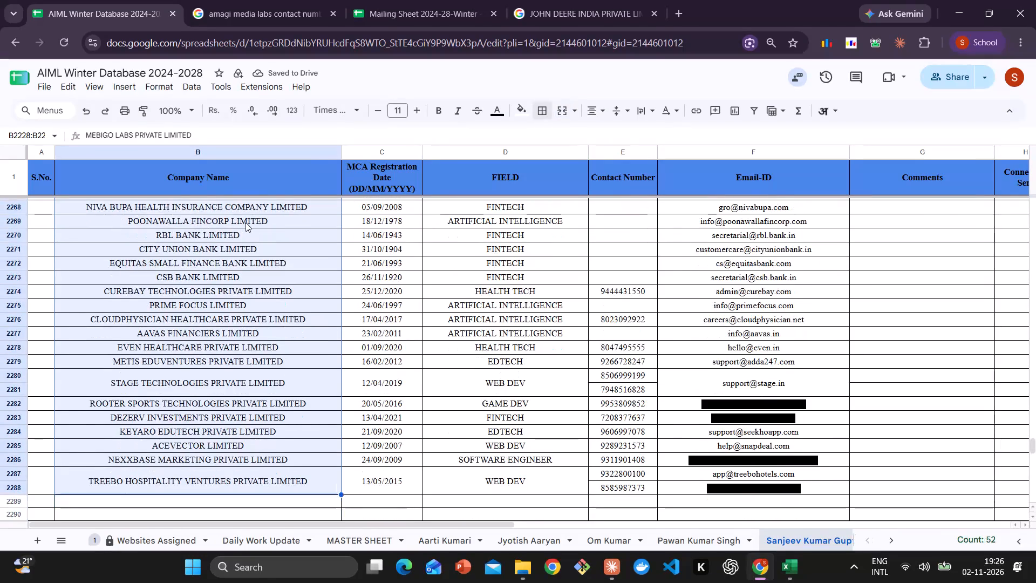
left_click(637, 411)
scroll(637, 411, "up", 10)
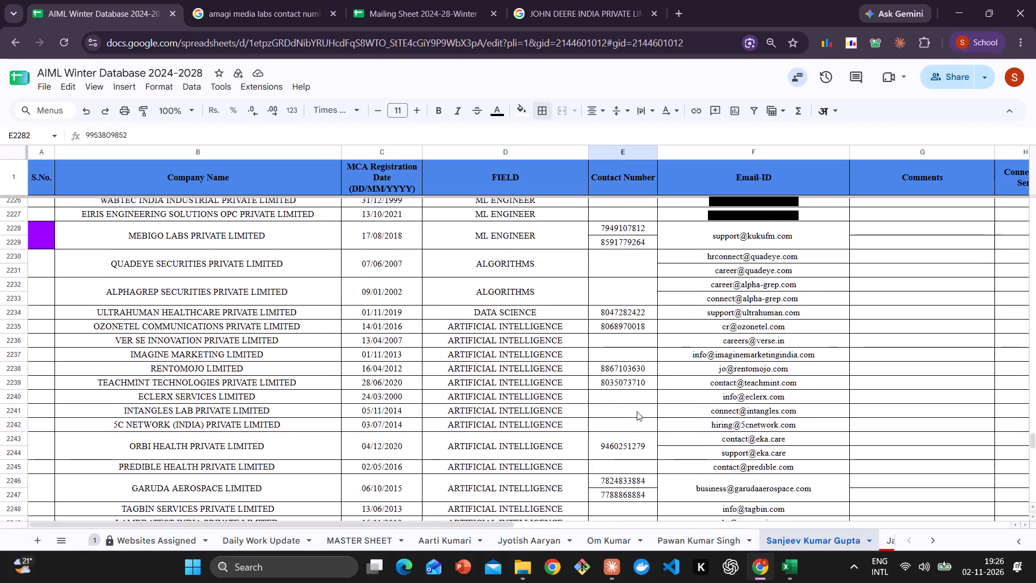
scroll(637, 411, "up", 1)
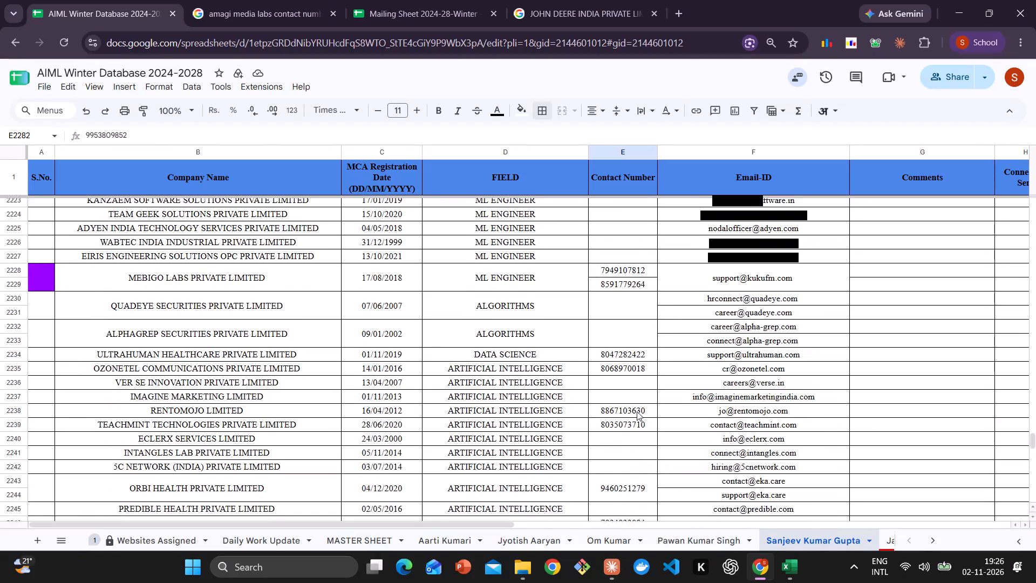